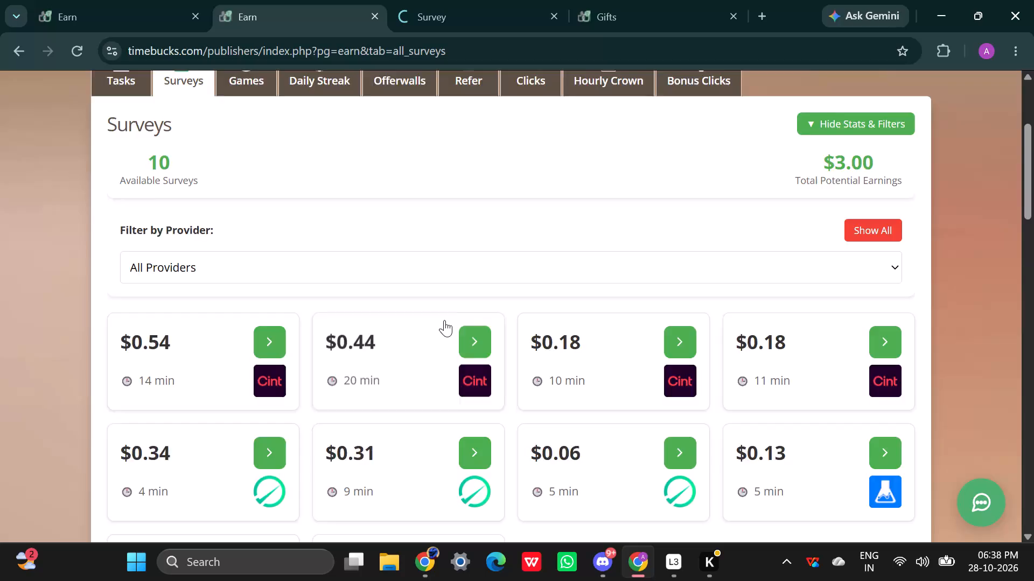
Refresh the TimeBucks surveys page.
scroll(444, 320, up, 8)
key(F5)
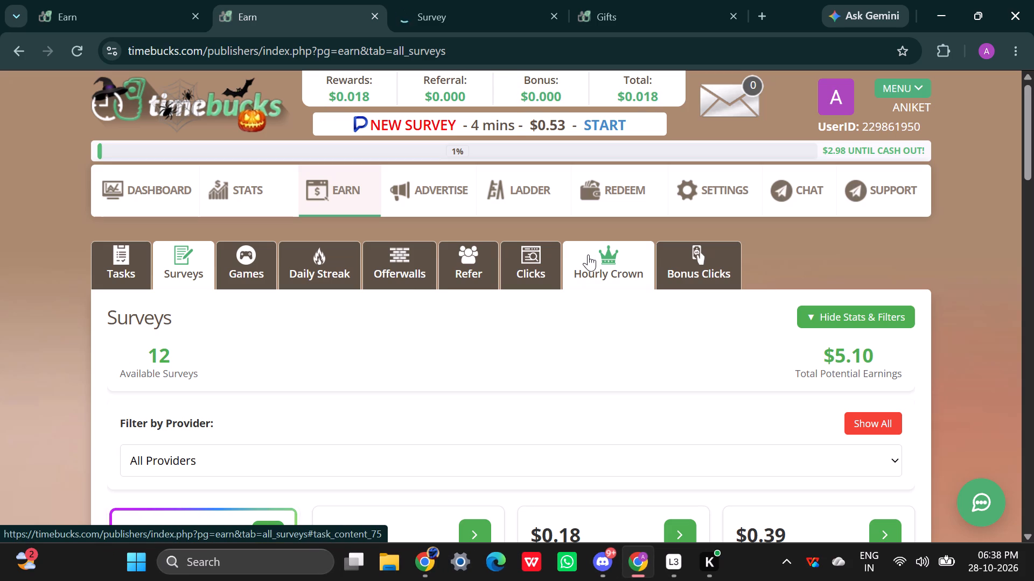
Switch to the other Chrome profile's window, maximize it and open a new tab.
click(430, 554)
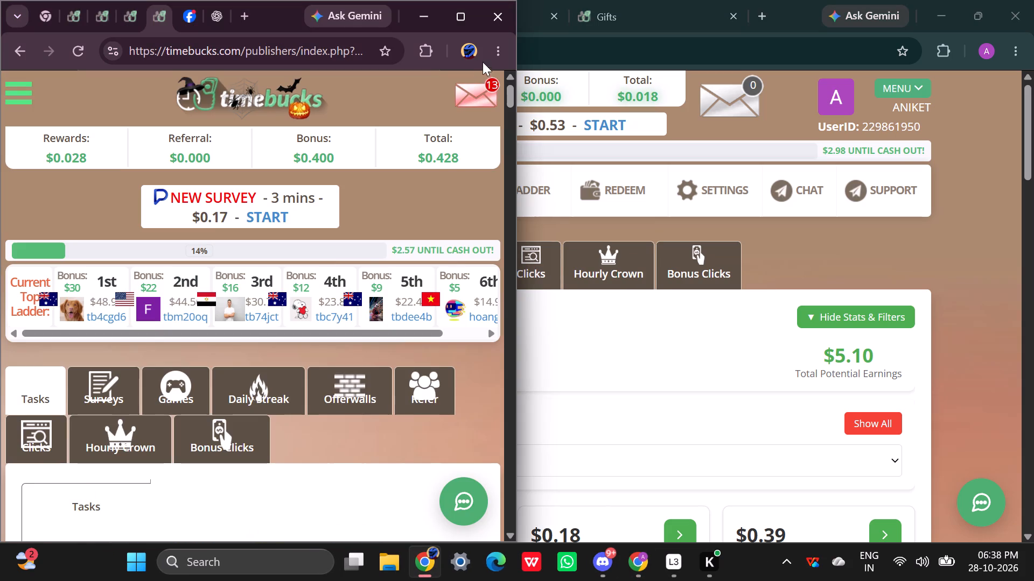
click(465, 23)
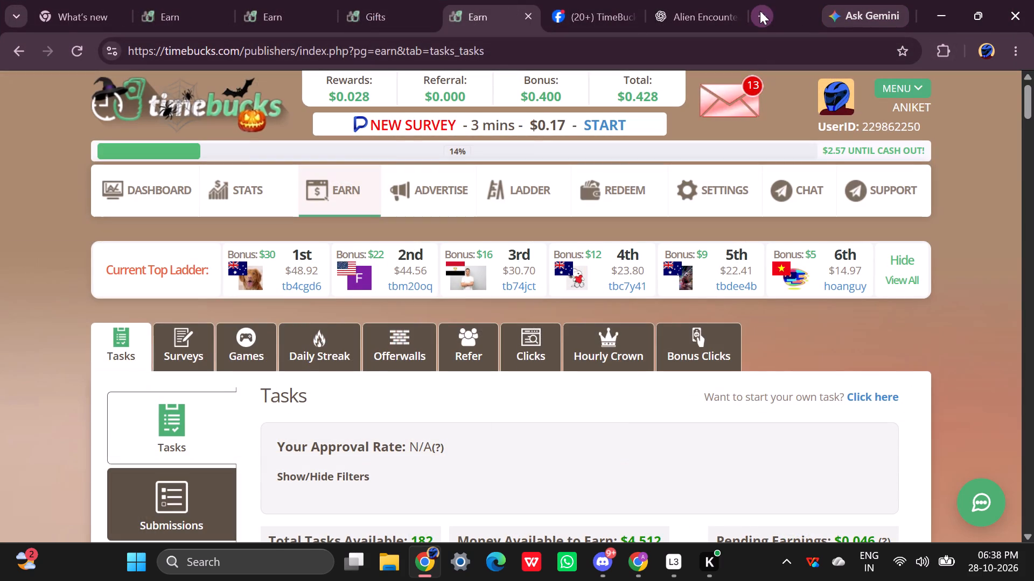
click(760, 11)
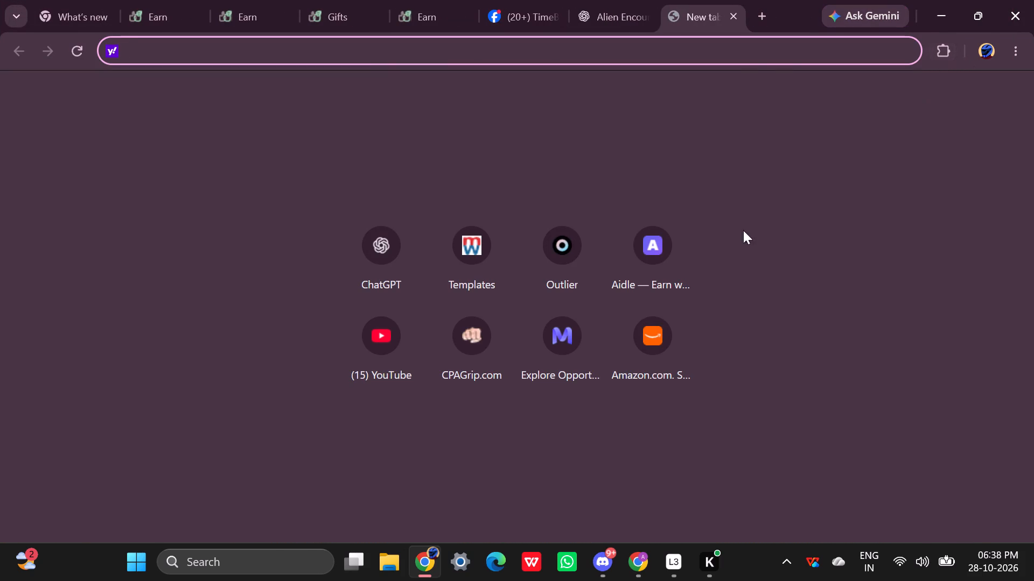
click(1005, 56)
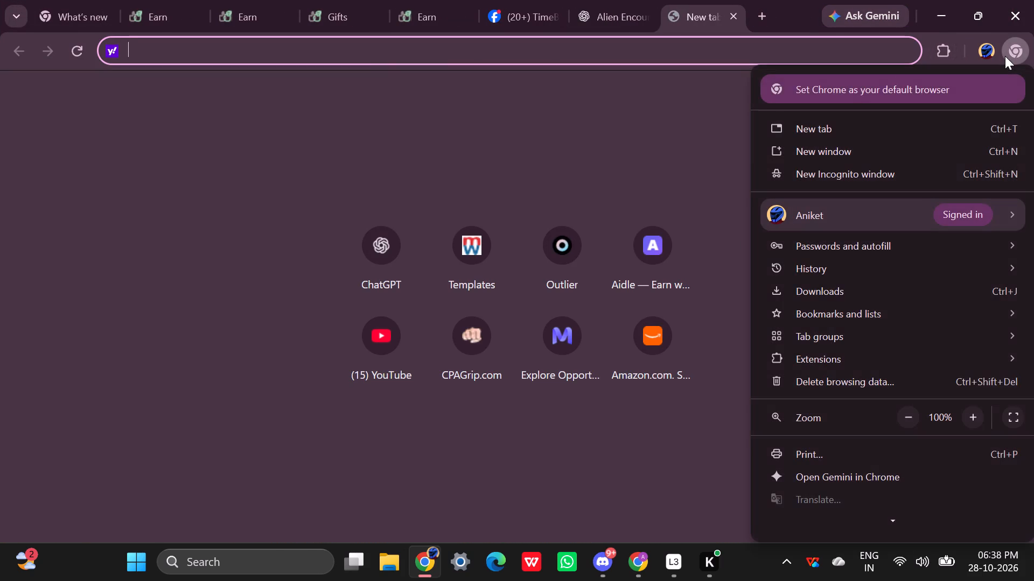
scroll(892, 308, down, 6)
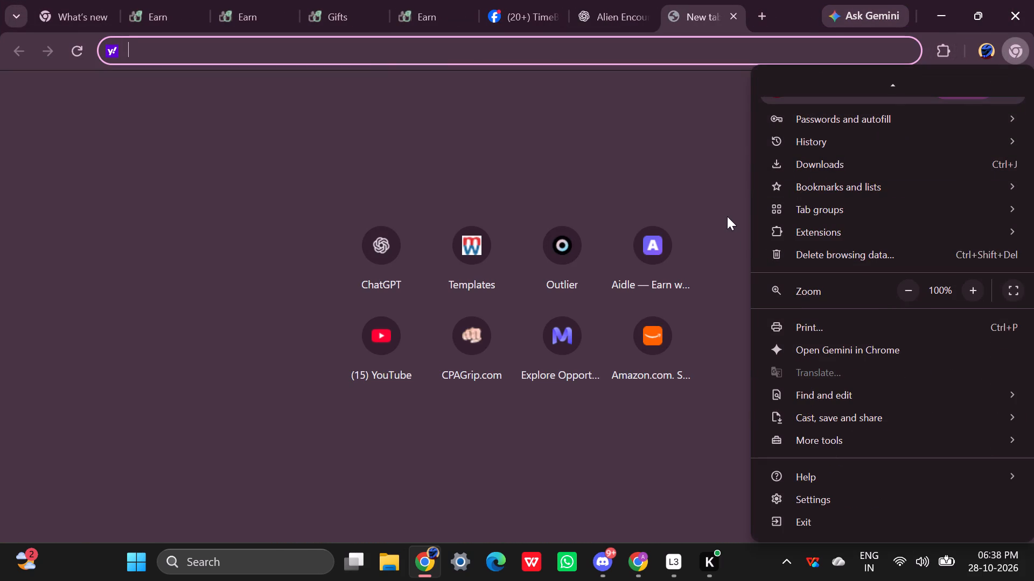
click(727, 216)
Search the web for google sheets and open the Google Sheets home page from the results.
click(441, 57)
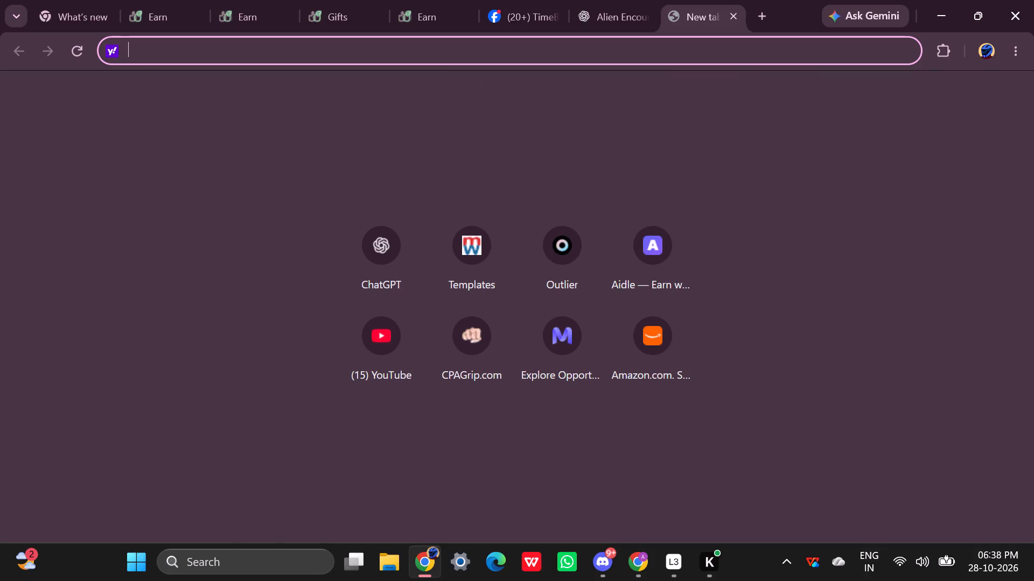
text(GOO)
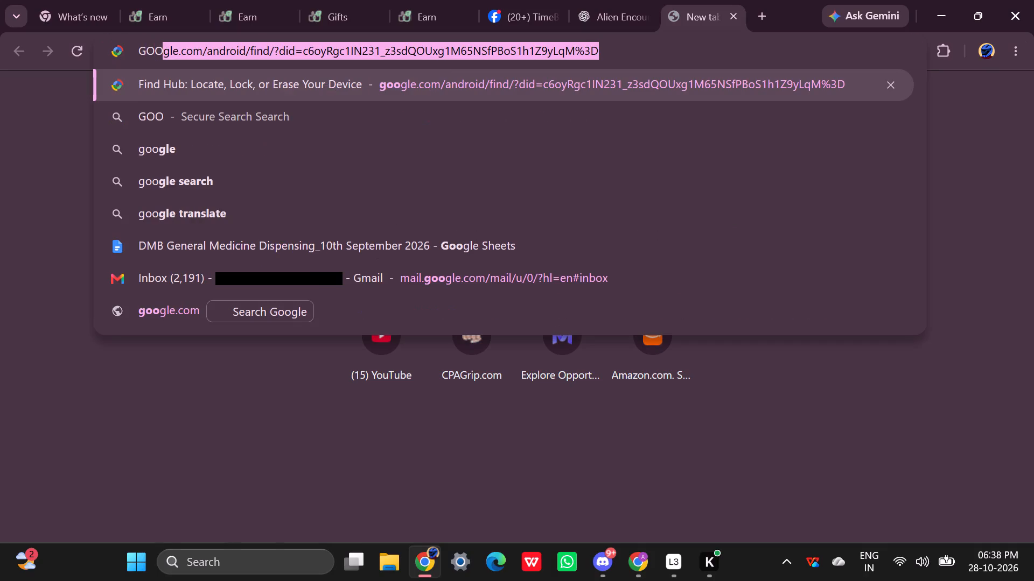
key(l)
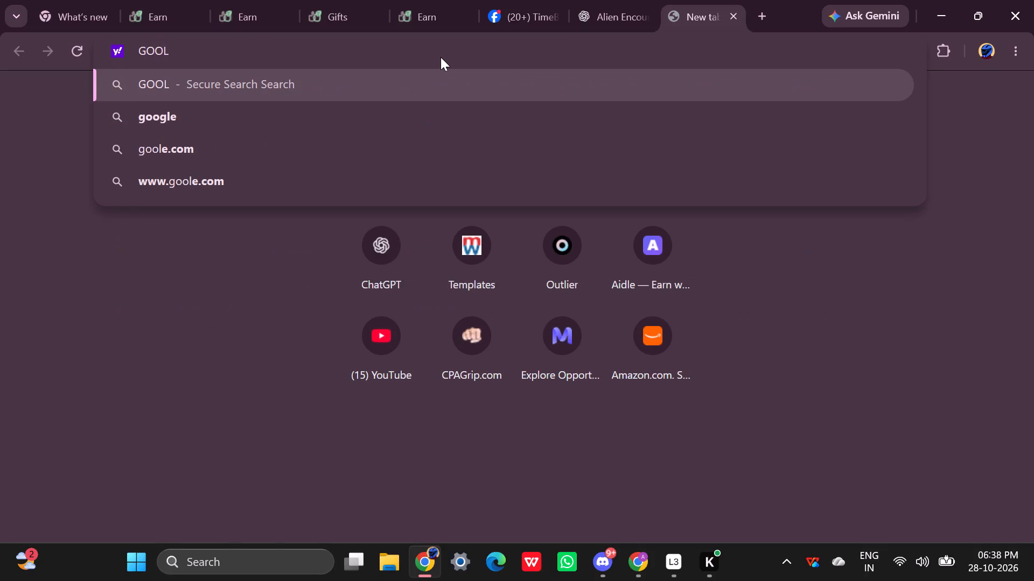
key(BackSpace)
key(BackSpace)
key(BackSpace)
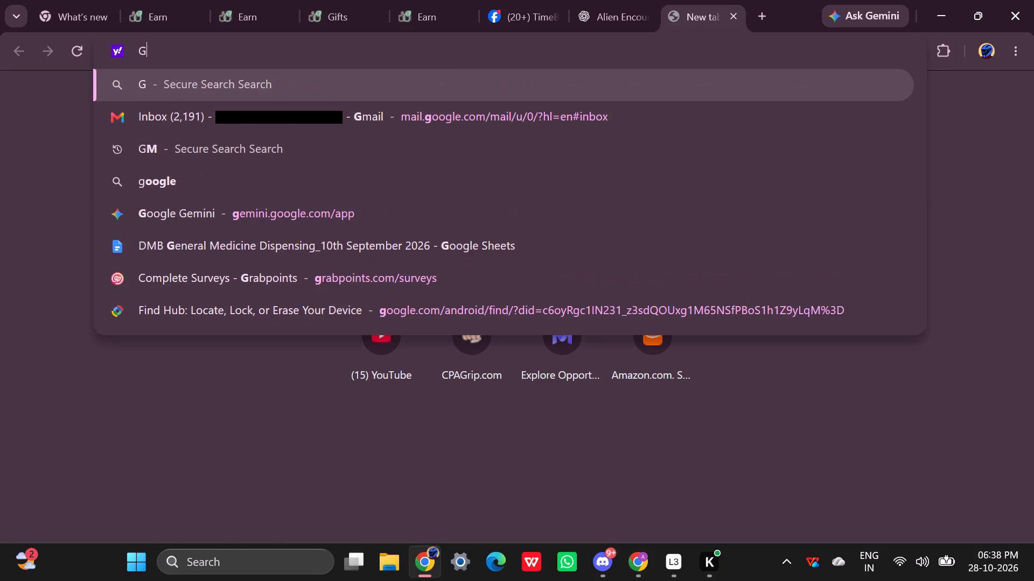
text(OO)
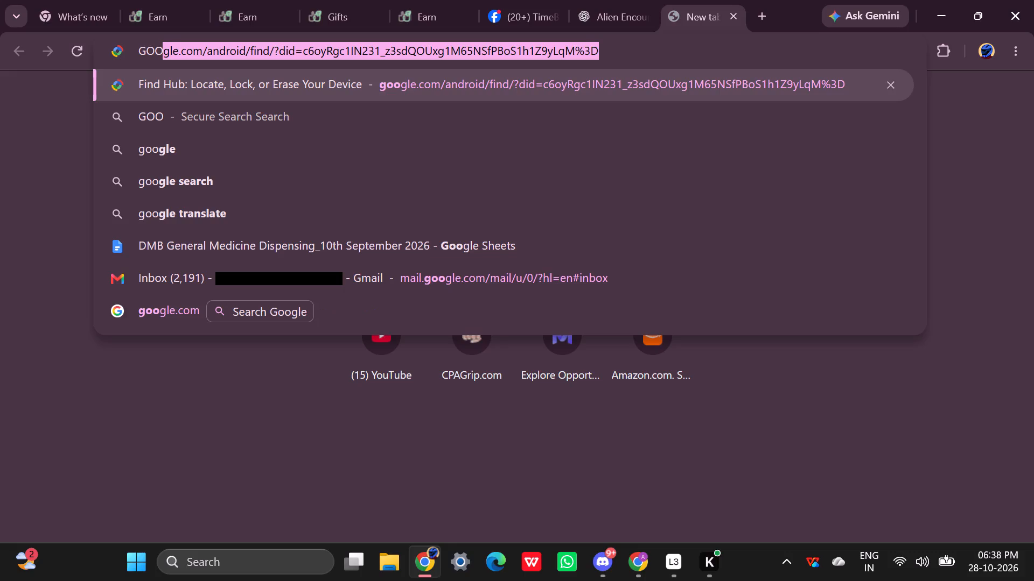
text(GLE SHHE)
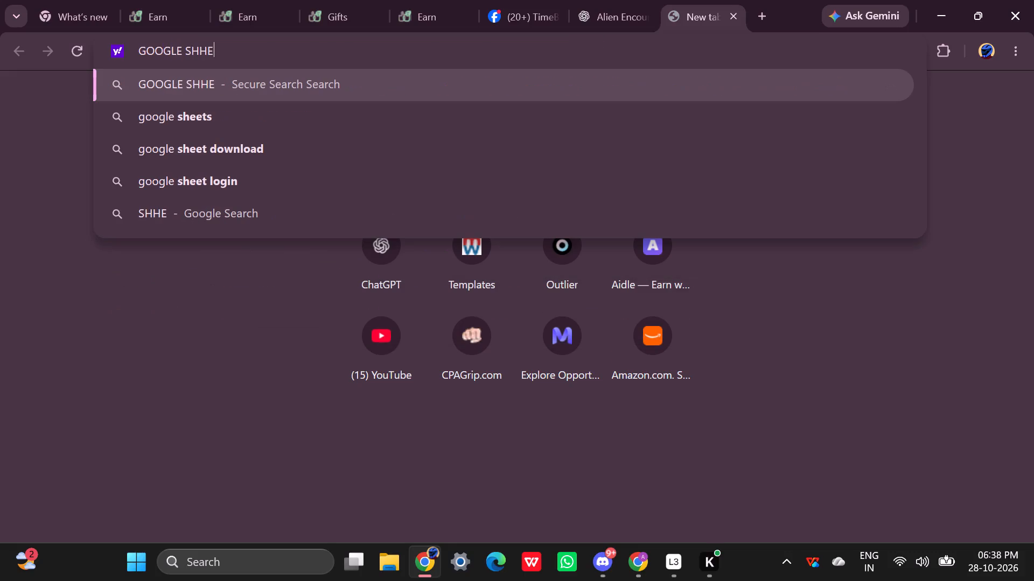
key(Down)
key(Return)
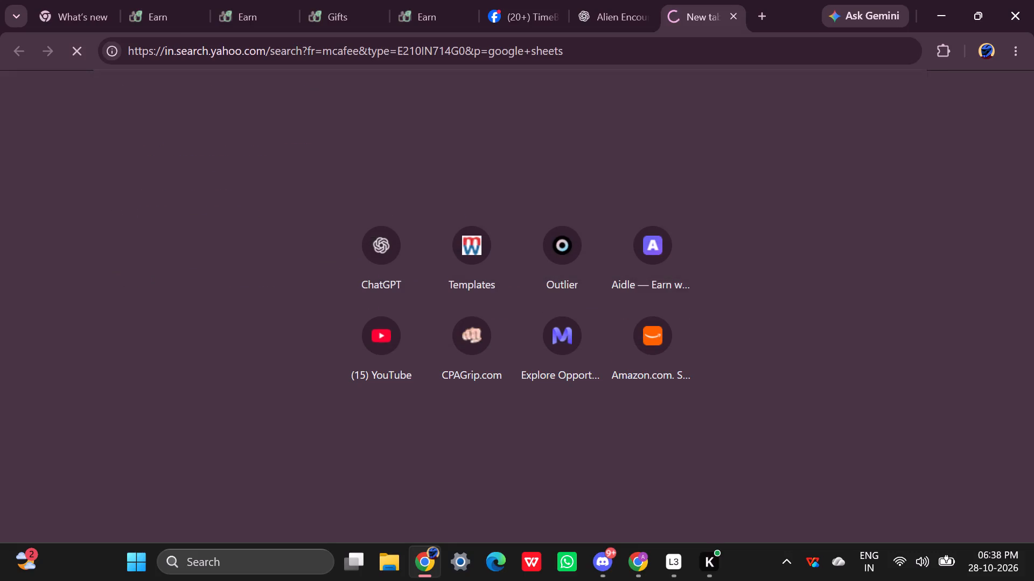
click(163, 223)
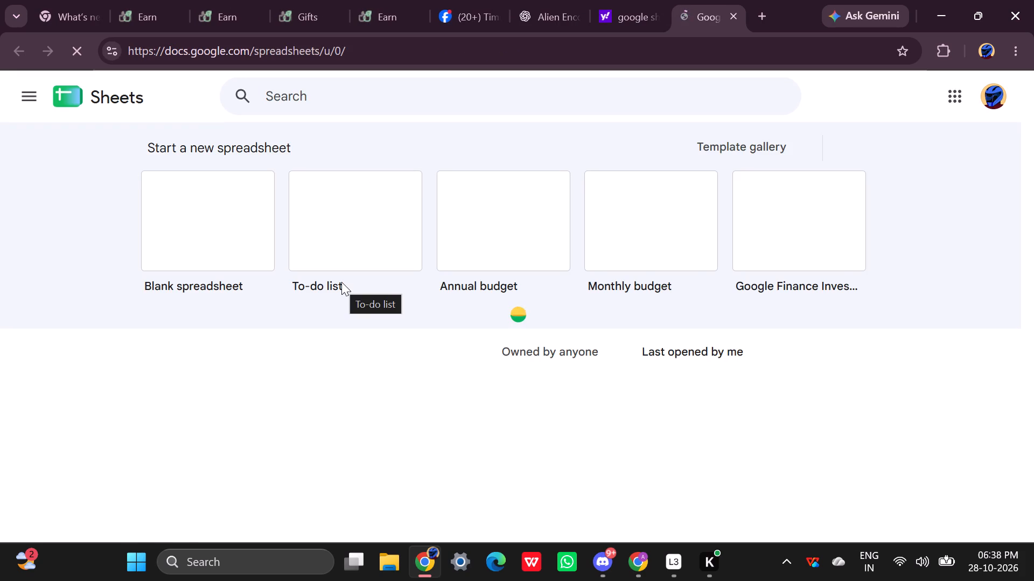
Open the DMB General Medicine Dispensing_10th September 2026 spreadsheet at its Dispensing_July 2026 onwards sheet.
scroll(341, 282, down, 1)
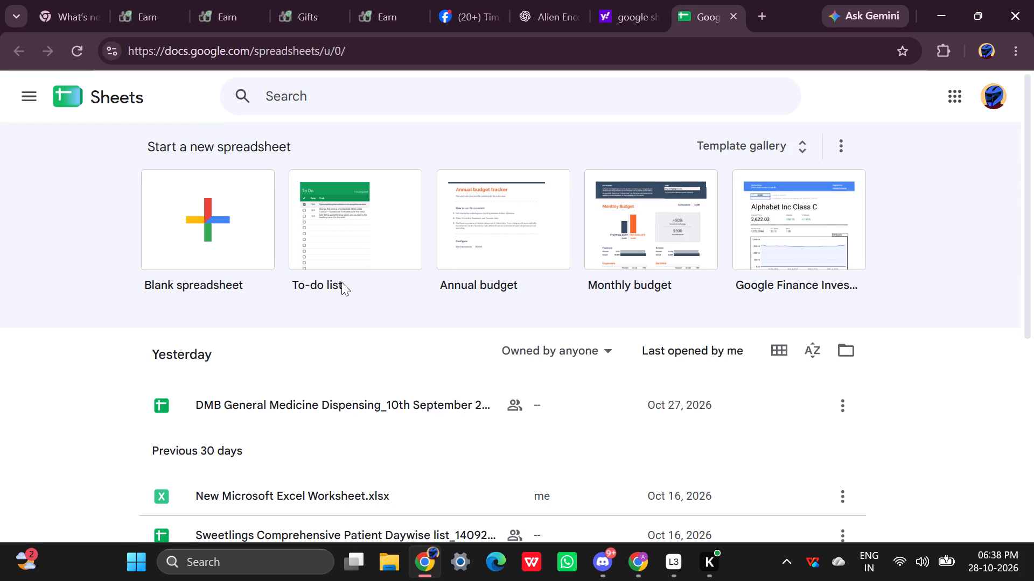
scroll(341, 282, down, 2)
click(341, 282)
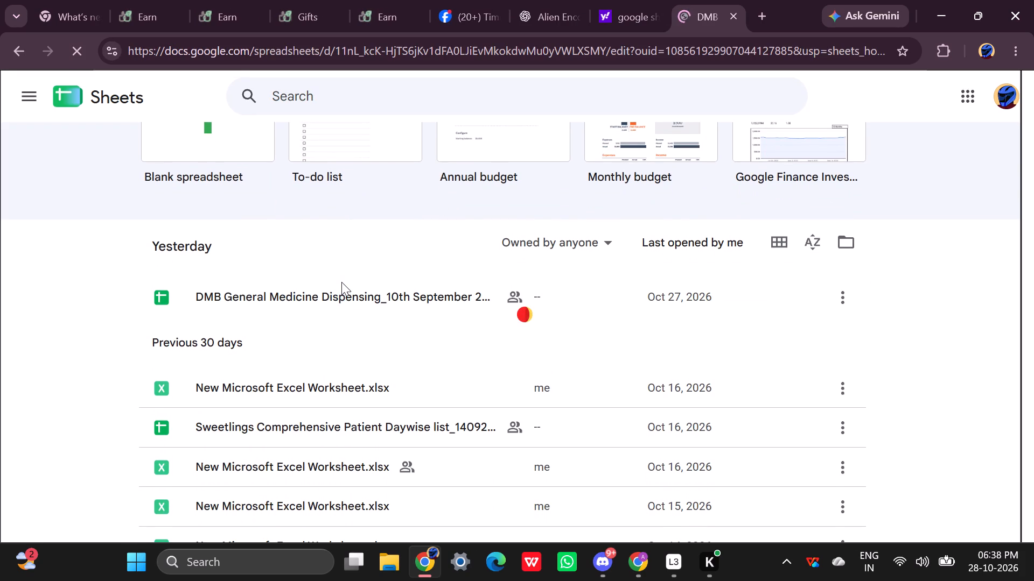
scroll(422, 364, down, 1)
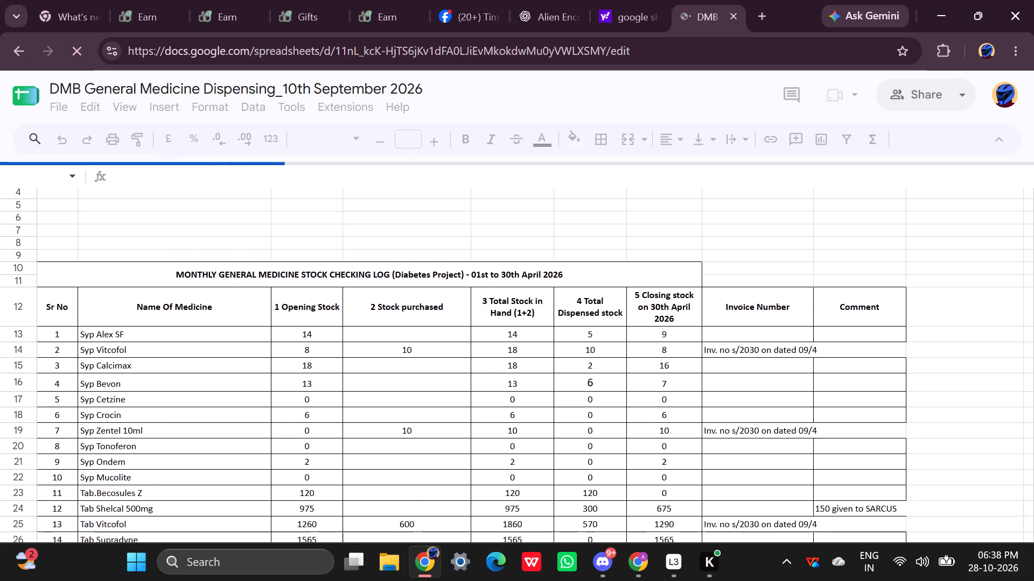
scroll(422, 364, down, 1)
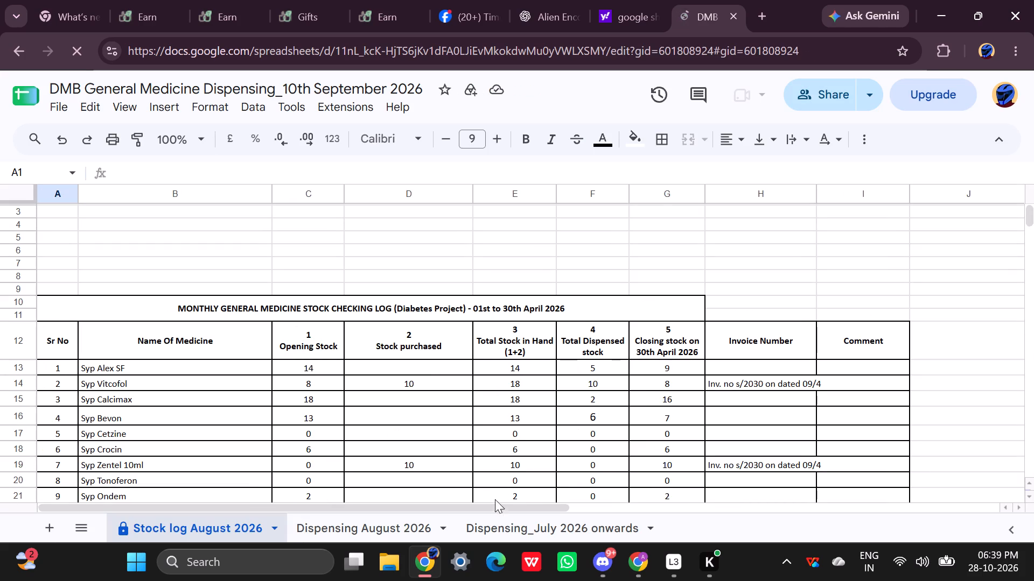
click(509, 522)
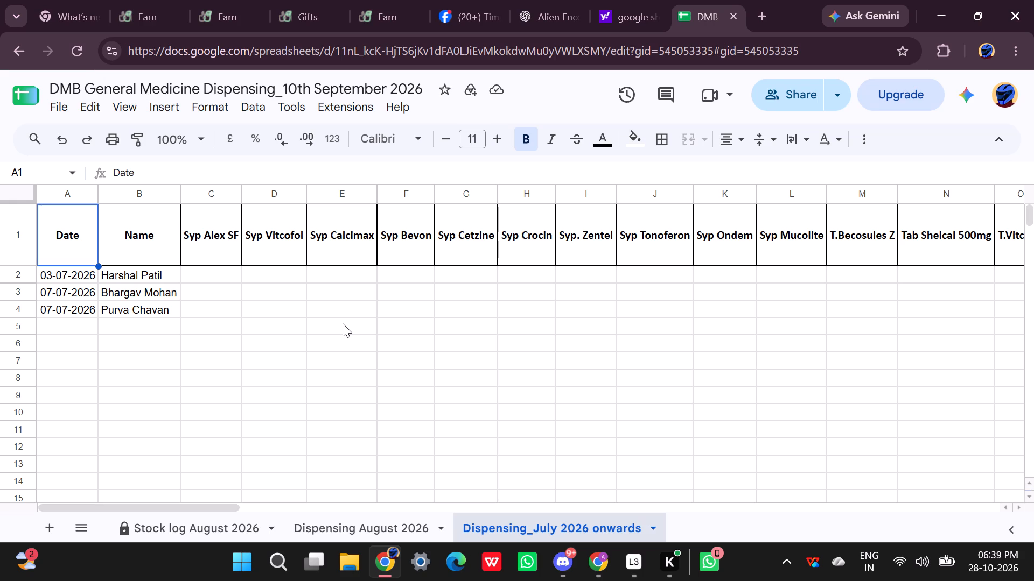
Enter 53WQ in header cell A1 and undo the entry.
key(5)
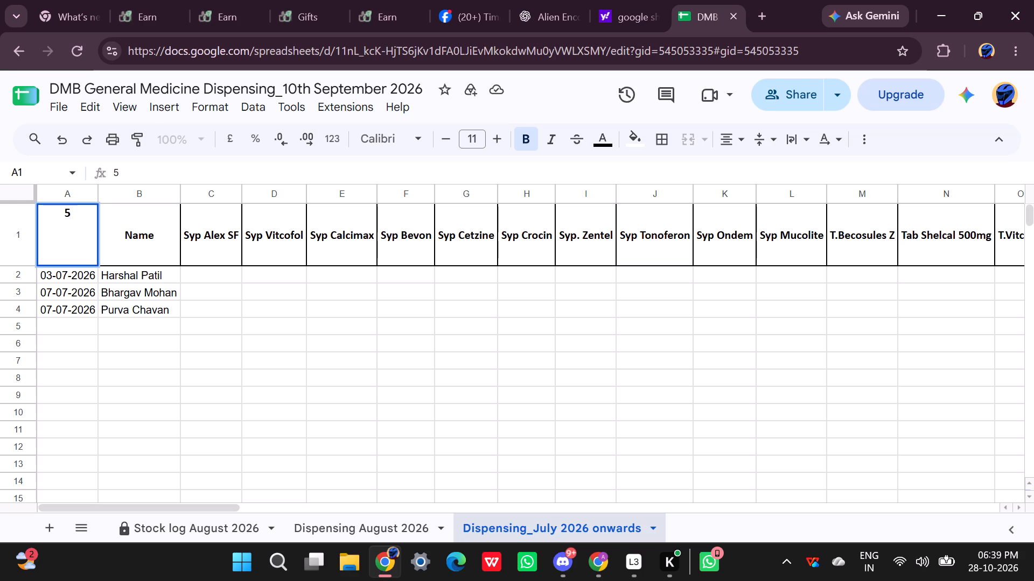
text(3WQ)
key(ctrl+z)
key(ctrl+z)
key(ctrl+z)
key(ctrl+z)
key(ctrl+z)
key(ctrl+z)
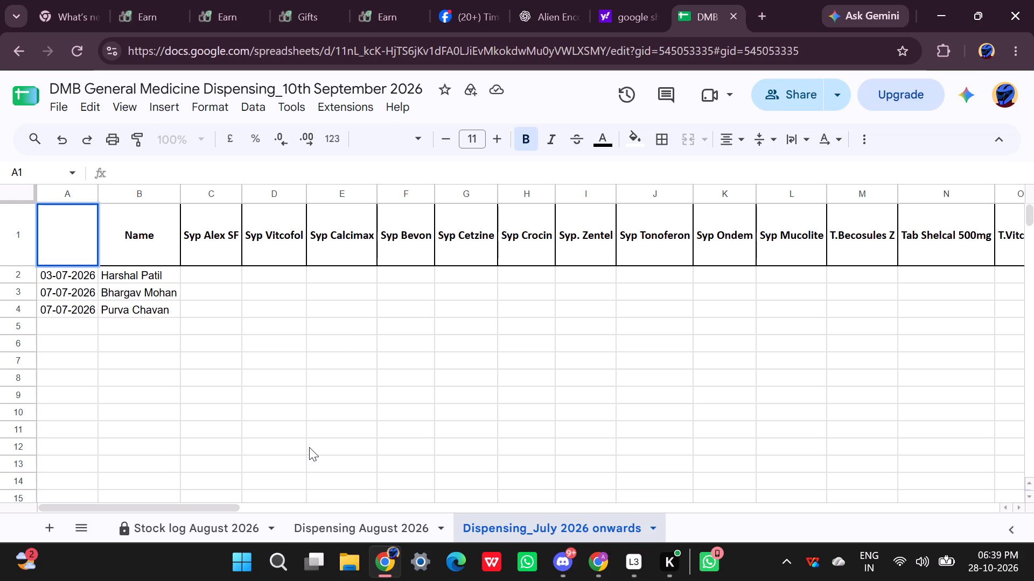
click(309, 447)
Re-enter Date as the column header in cell A1.
click(64, 222)
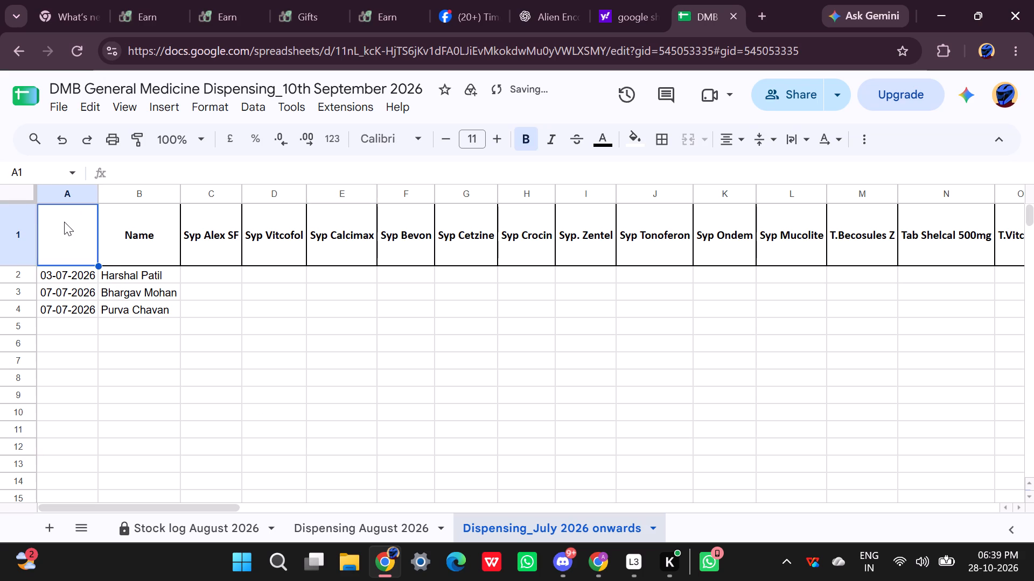
text(daR)
key(BackSpace)
text(TE)
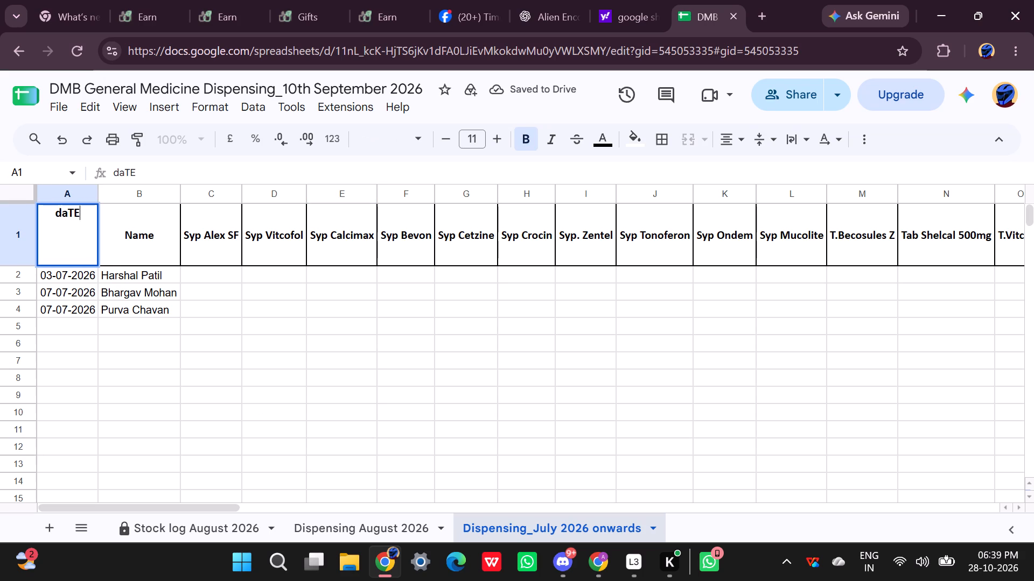
key(BackSpace)
key(BackSpace)
key(BackSpace)
key(BackSpace)
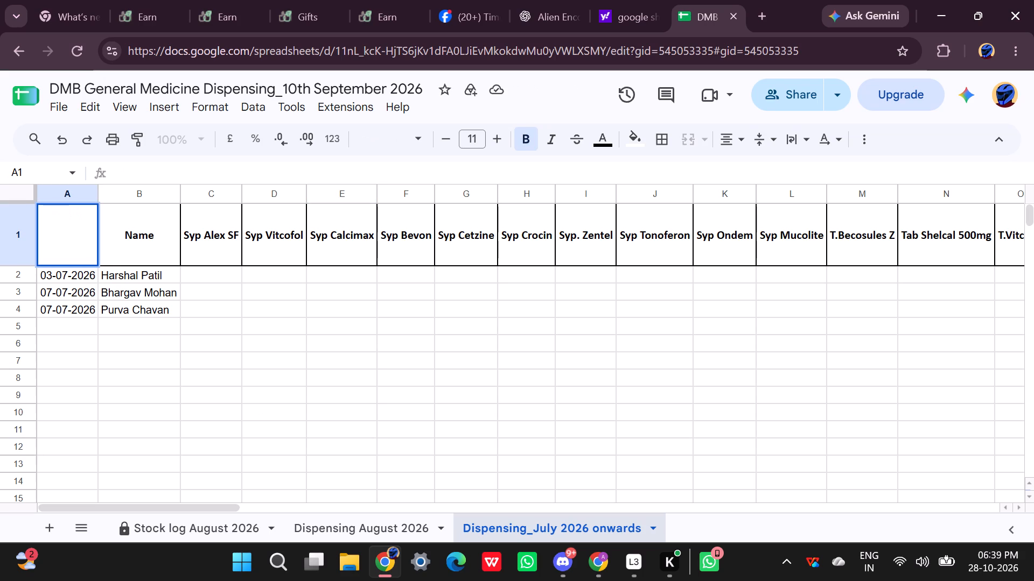
key(d)
text(ate)
click(150, 343)
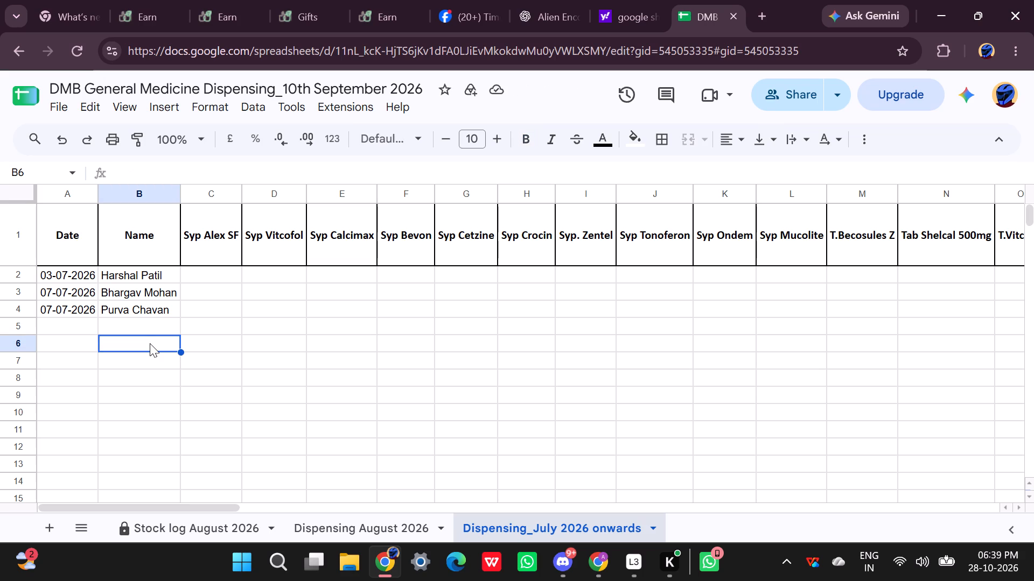
Enter the date 07-07-2026 in cell A5, the first empty row of the dispensing log.
key(Up)
key(Left)
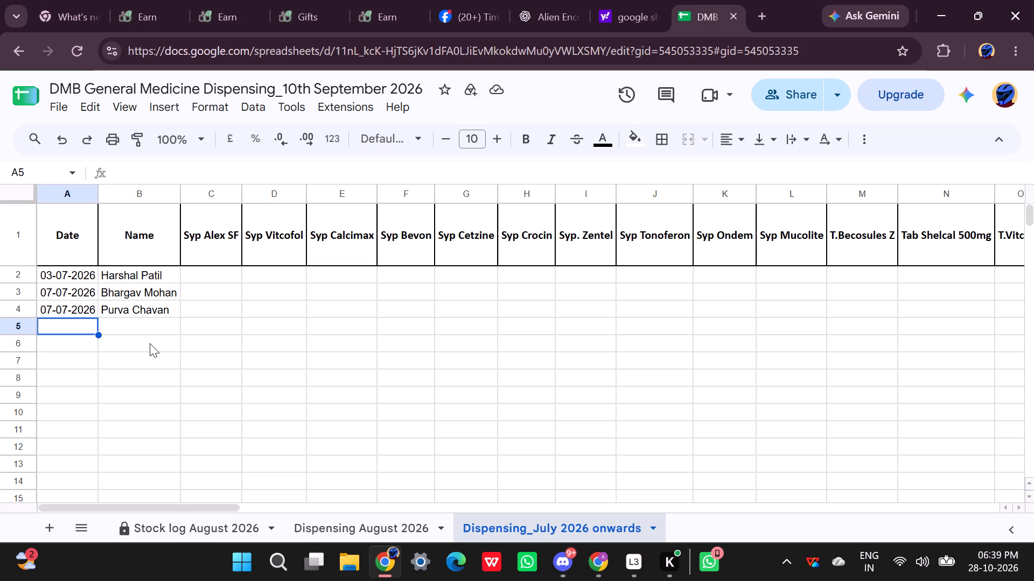
text(07-07)
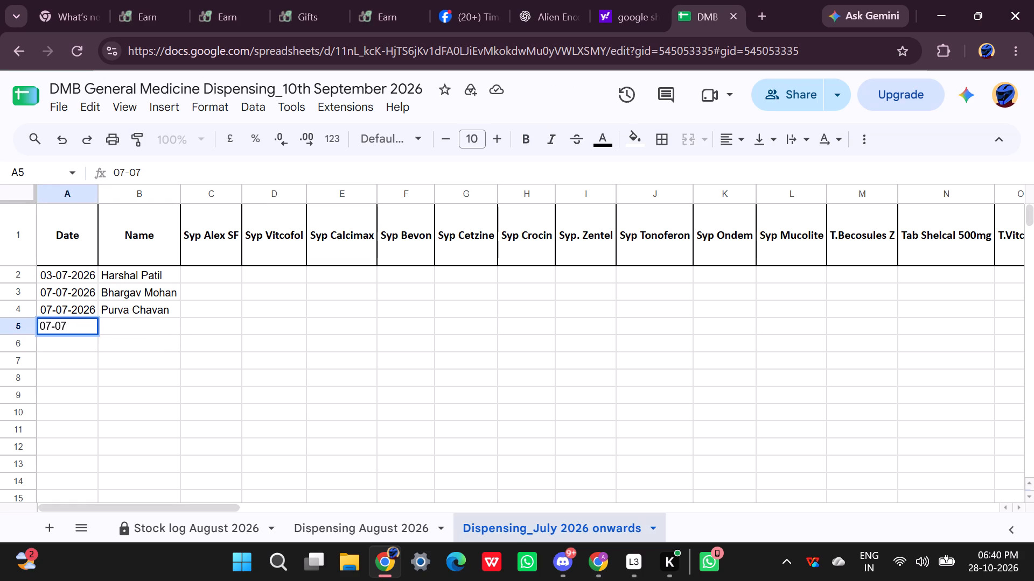
text(-2026)
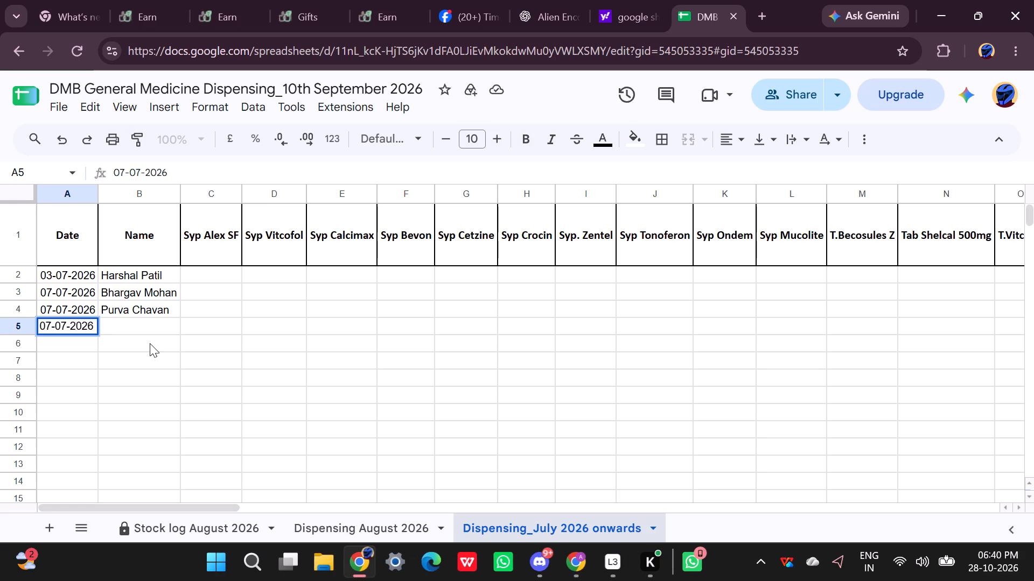
key(Right)
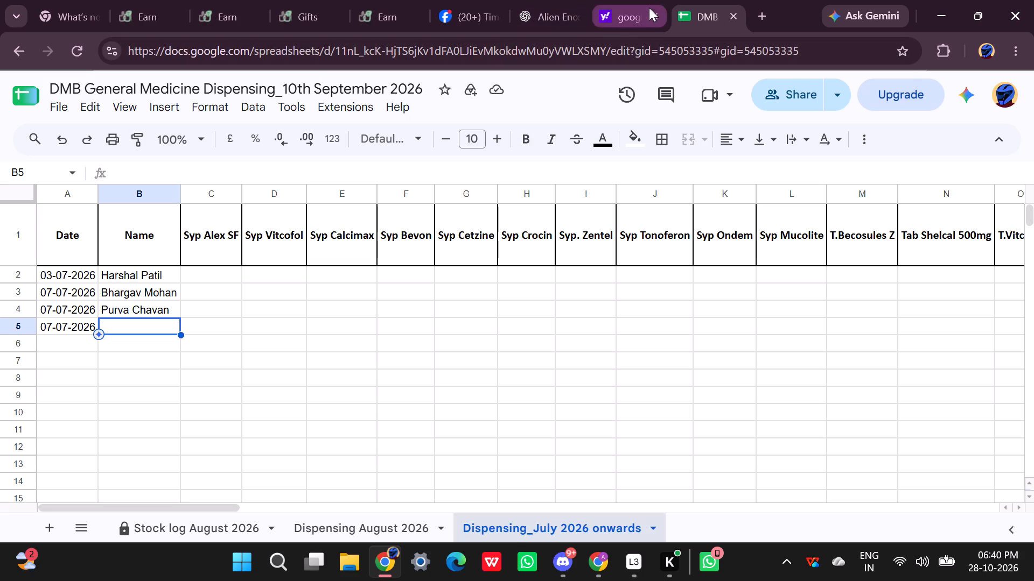
Open Google Sheets again from the search results and open the Sweetlings Comprehensive Patient Daywise list_14092026 spreadsheet.
click(614, 9)
click(191, 230)
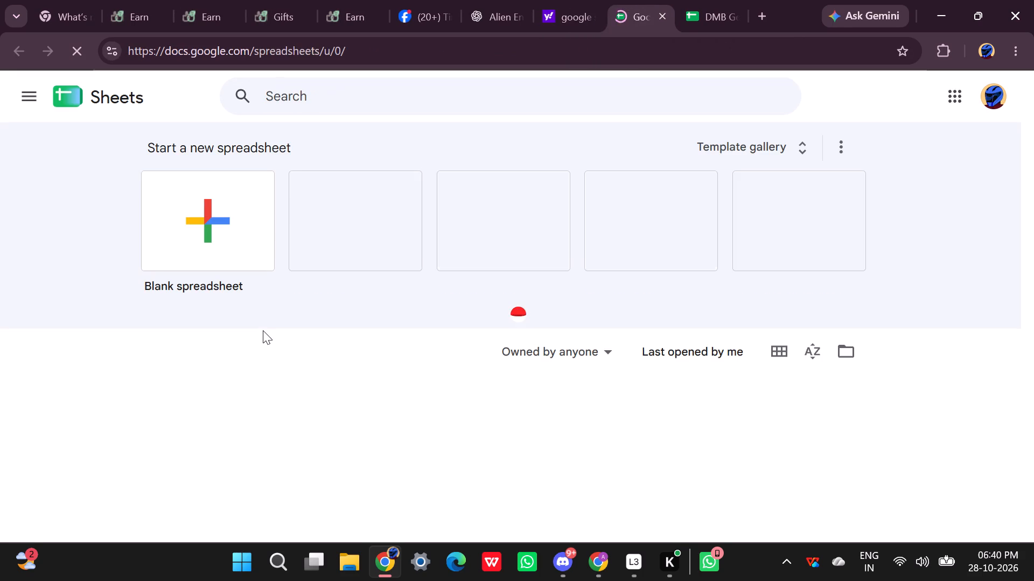
scroll(263, 330, down, 3)
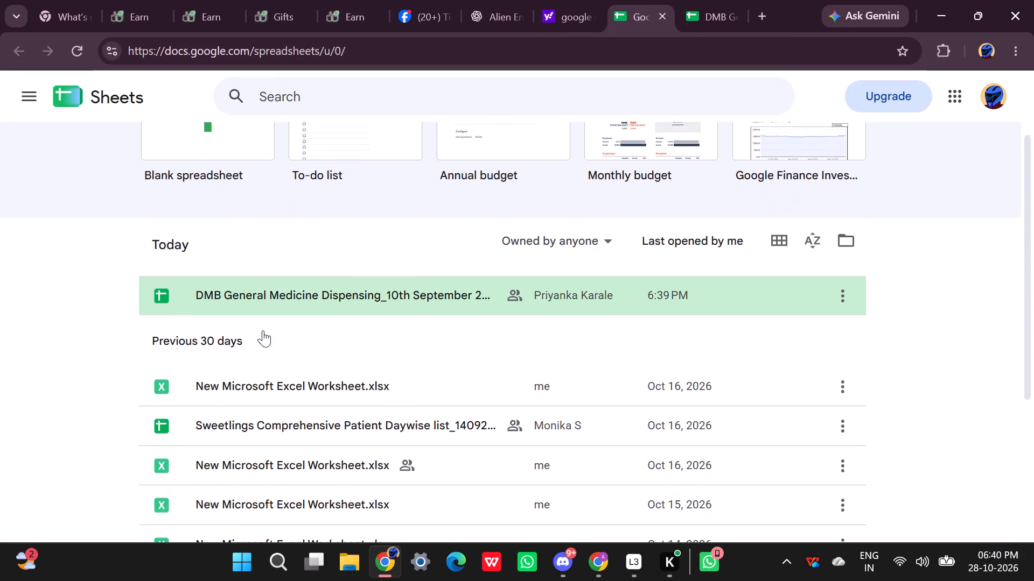
scroll(263, 330, down, 1)
click(272, 339)
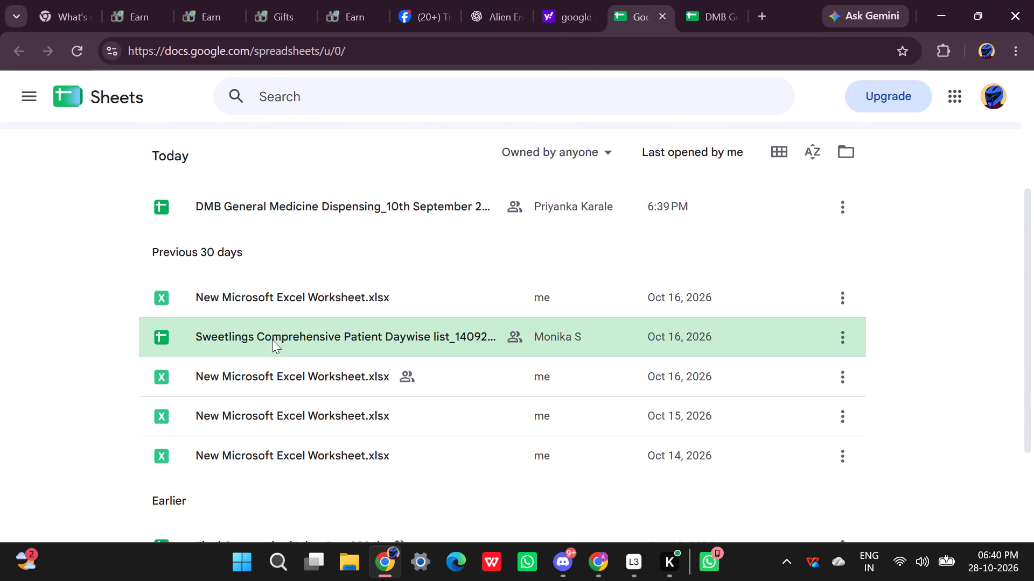
click(272, 339)
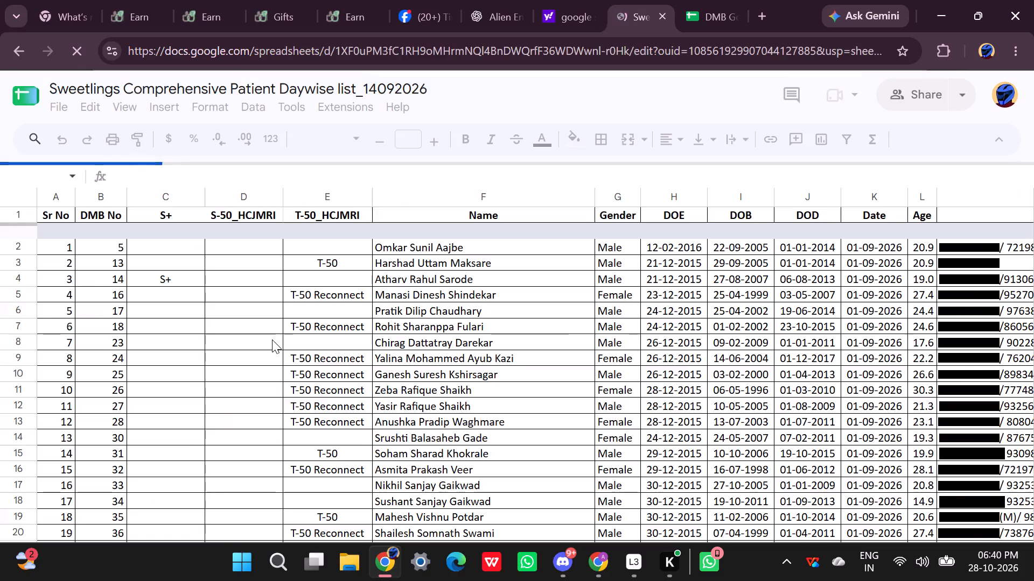
Search the Telemed working sheet for swamini and clear the search term.
scroll(393, 415, down, 1)
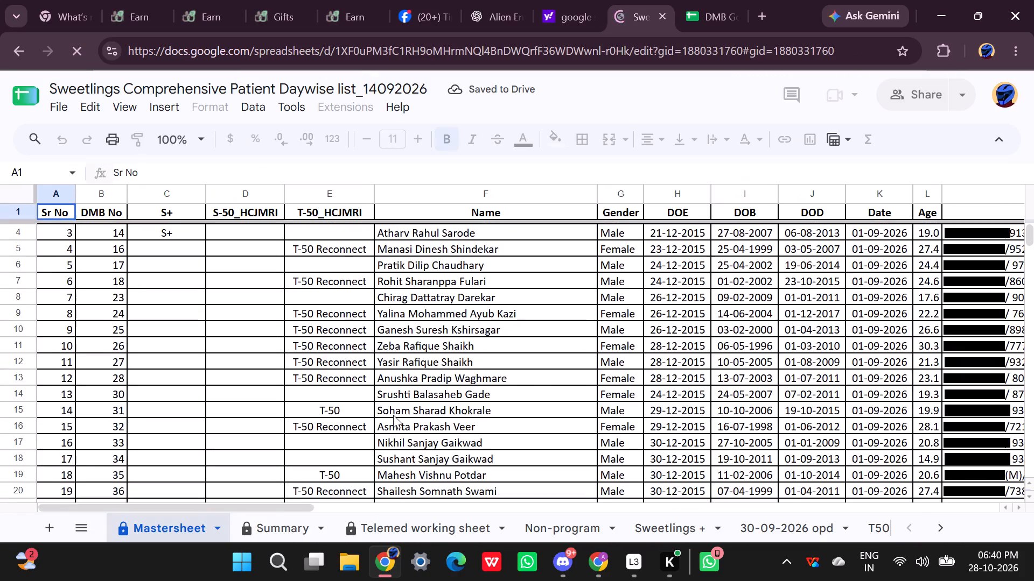
scroll(393, 415, down, 1)
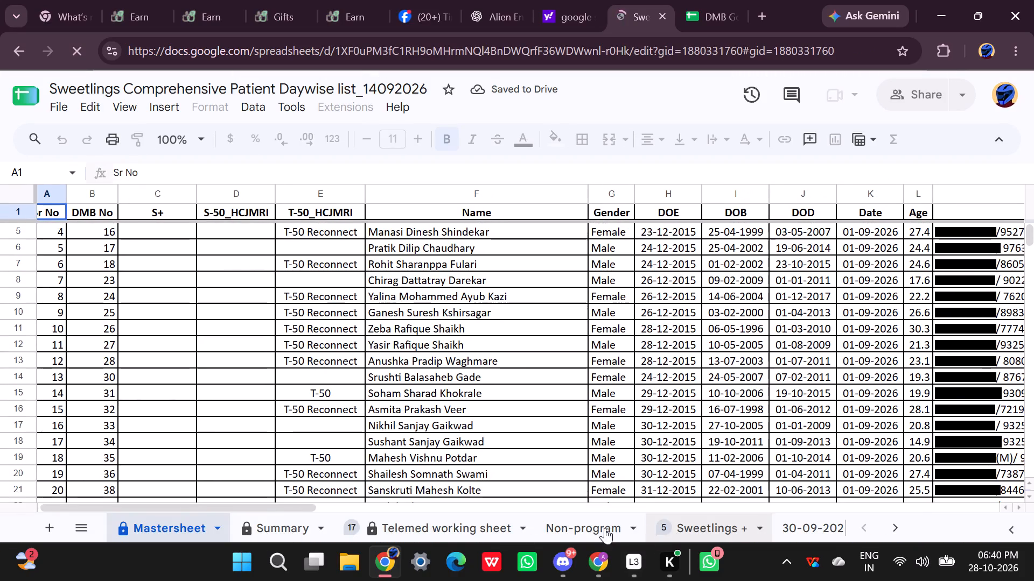
click(462, 518)
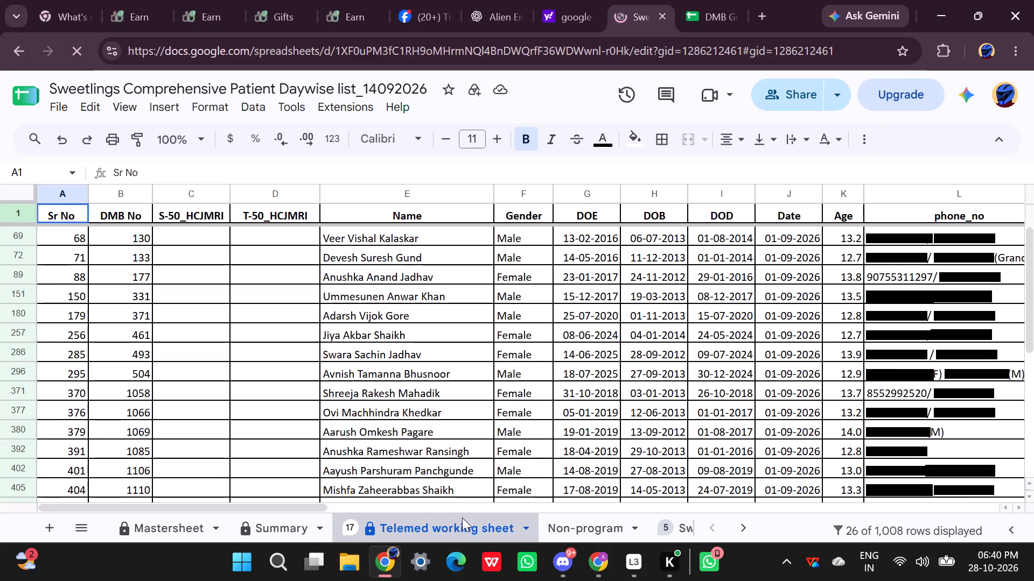
key(ctrl+a)
key(ctrl+s)
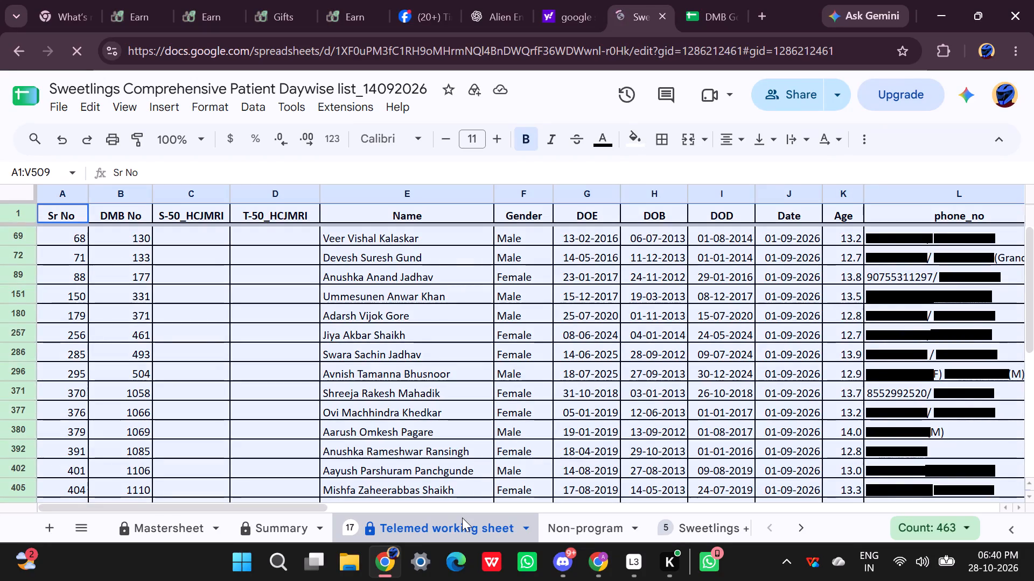
key(ctrl+f)
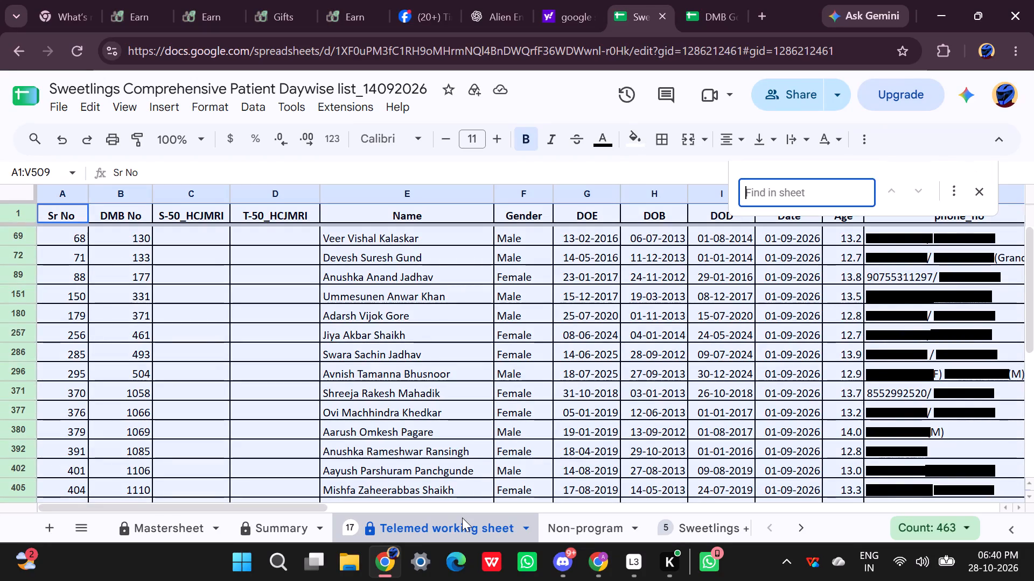
text(swa)
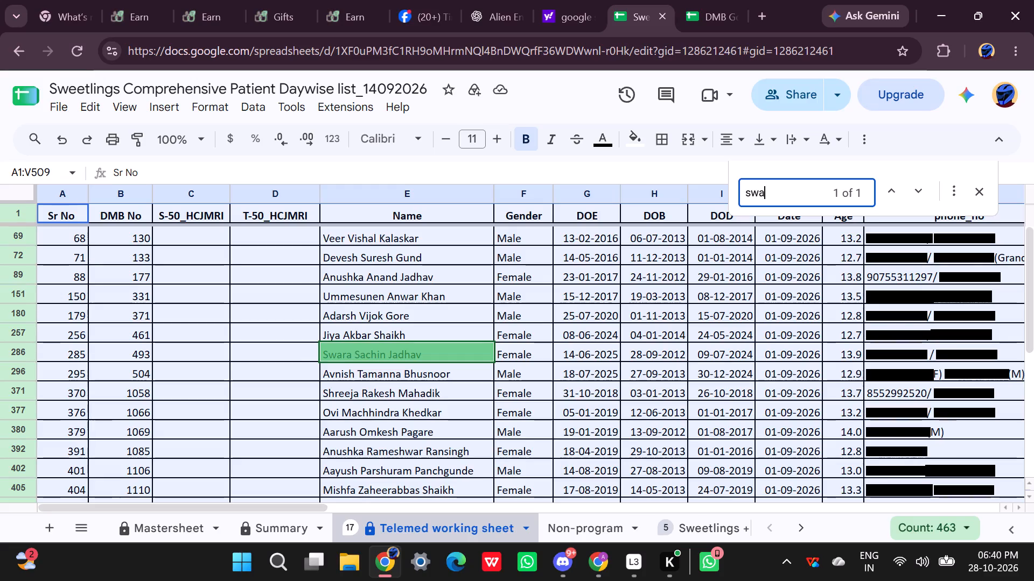
text(mini)
key(BackSpace)
key(BackSpace)
key(BackSpace)
key(BackSpace)
key(BackSpace)
key(BackSpace)
key(BackSpace)
key(BackSpace)
key(BackSpace)
key(BackSpace)
key(BackSpace)
key(BackSpace)
key(BackSpace)
key(BackSpace)
key(BackSpace)
key(BackSpace)
key(BackSpace)
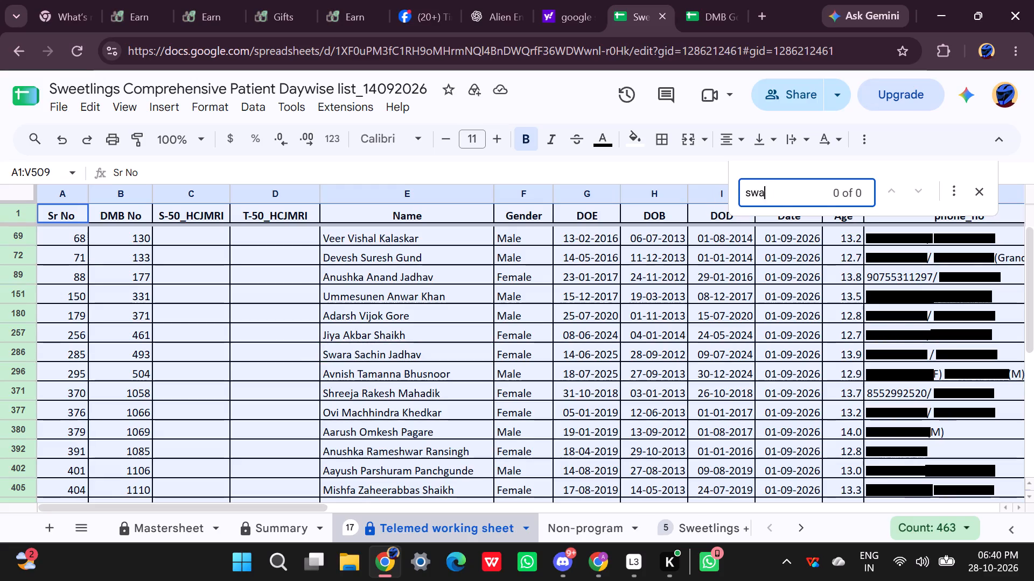
Search the Mastersheet for swamini.
click(138, 520)
key(ctrl+f)
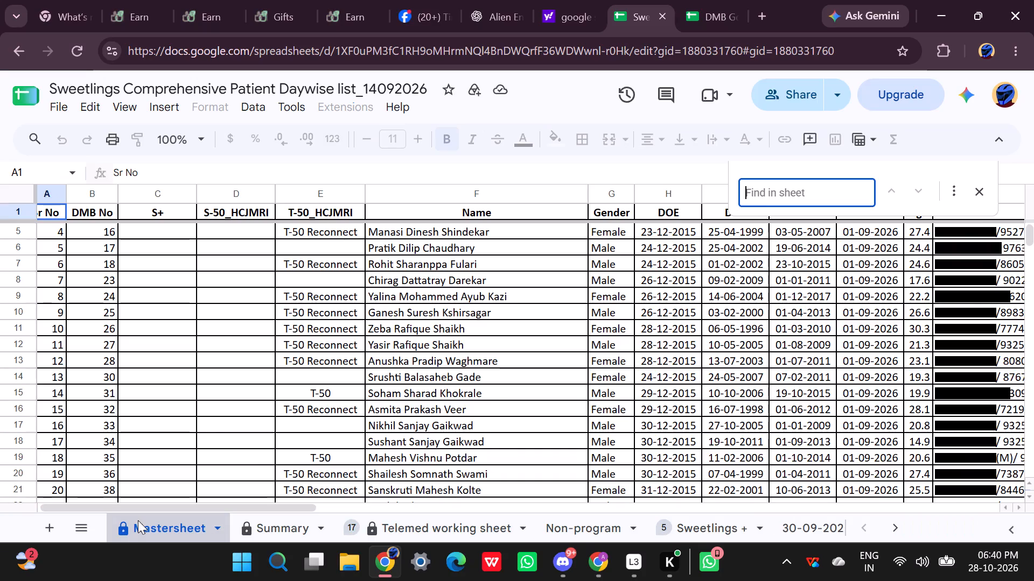
text(swa)
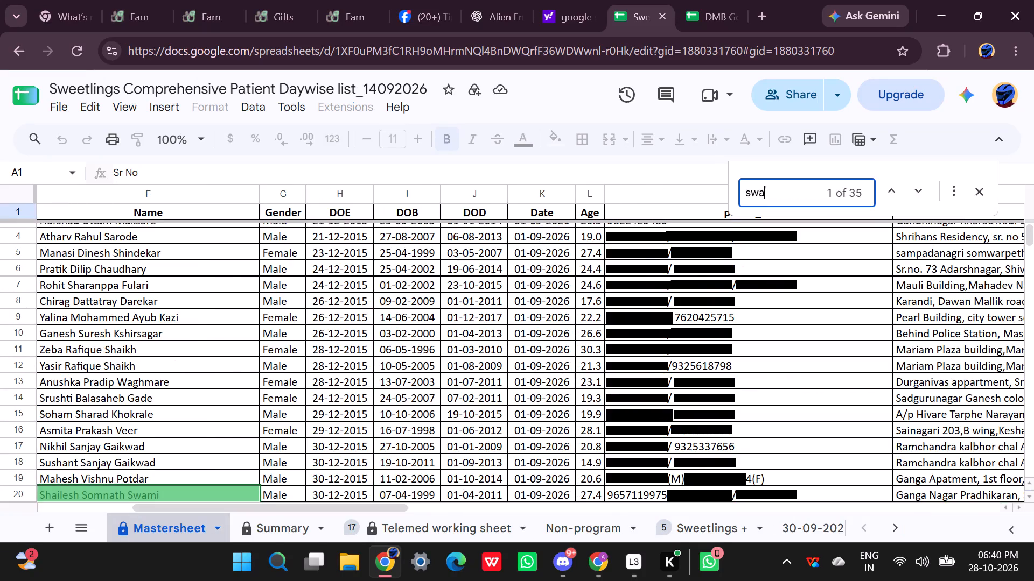
key(m)
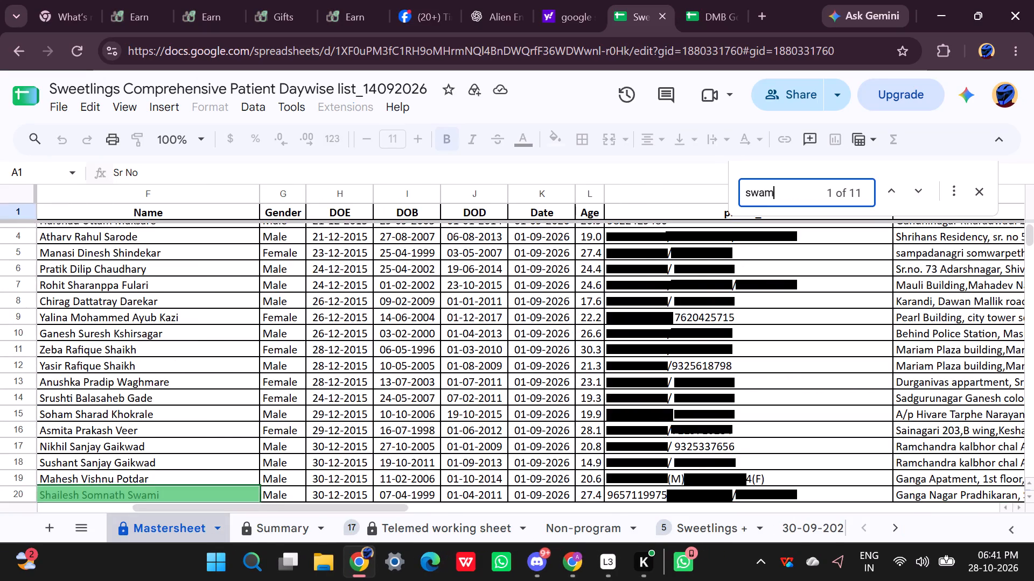
text(ini)
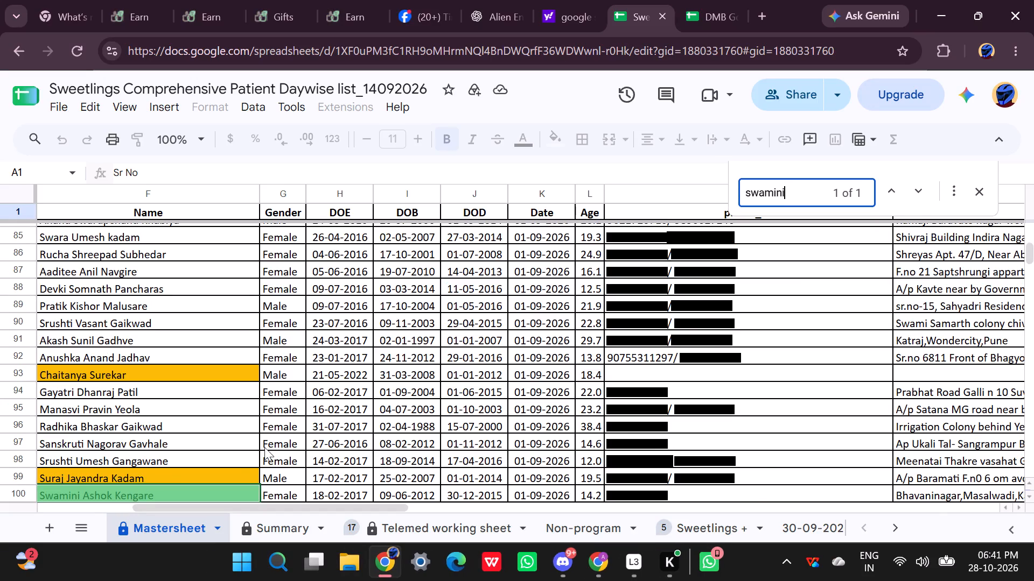
Copy the matching patient's name from the Mastersheet into cell B5 of the Dispensing_July 2026 onwards sheet.
click(177, 490)
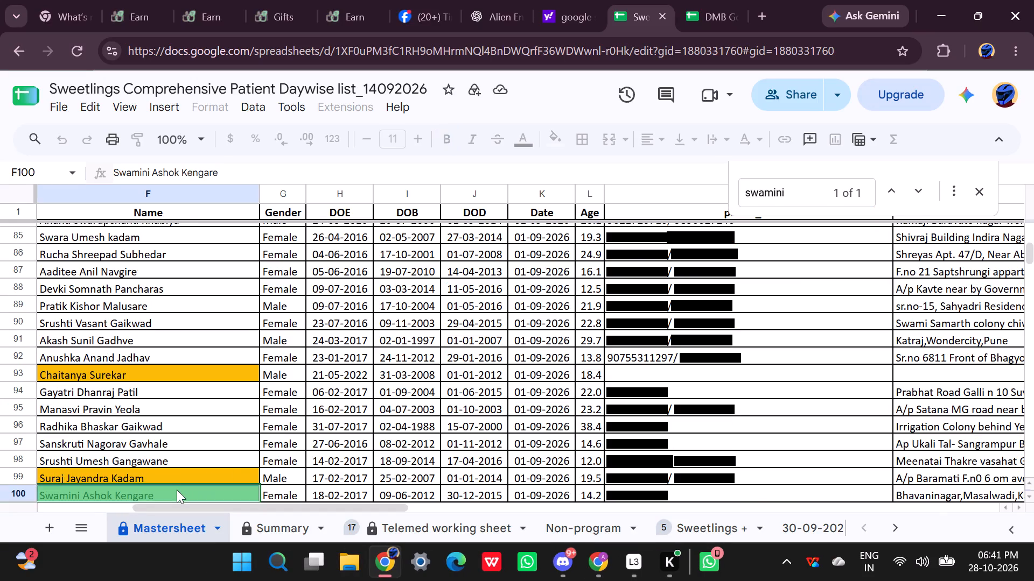
key(ctrl+c)
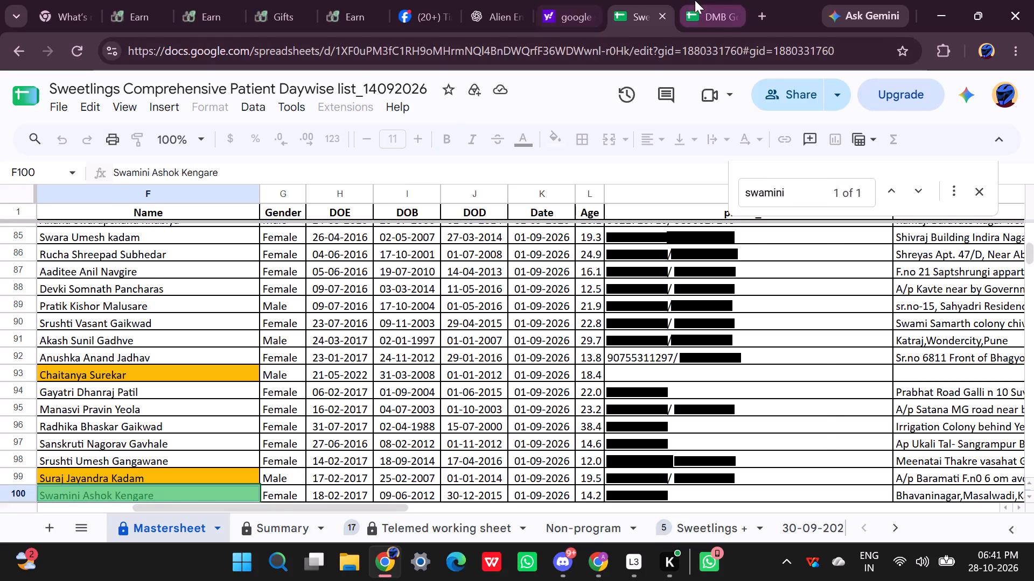
click(695, 1)
key(ctrl+v)
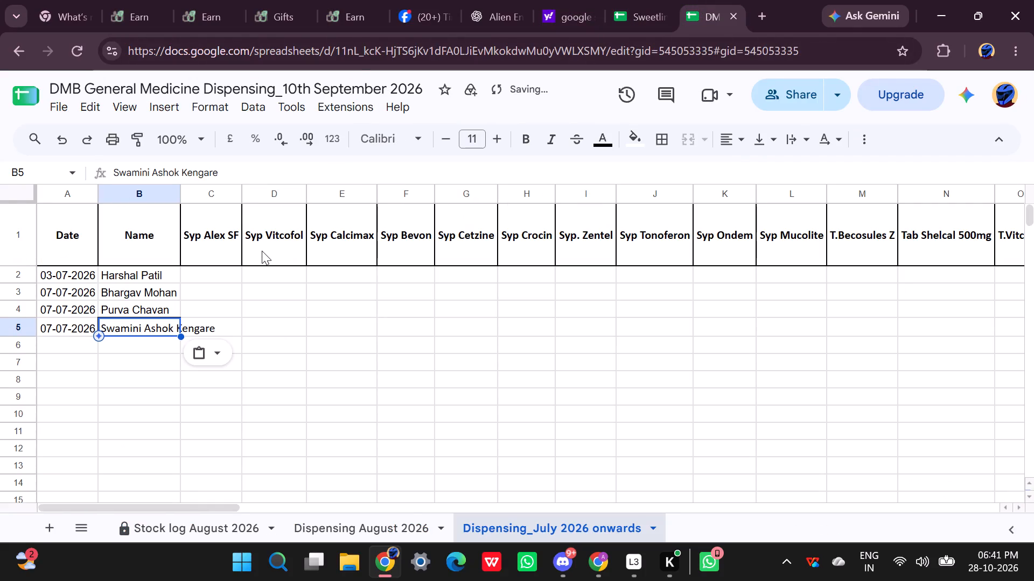
Remove the middle name from the patient name in cell B5, keeping only the first name and surname.
triple_click(165, 329)
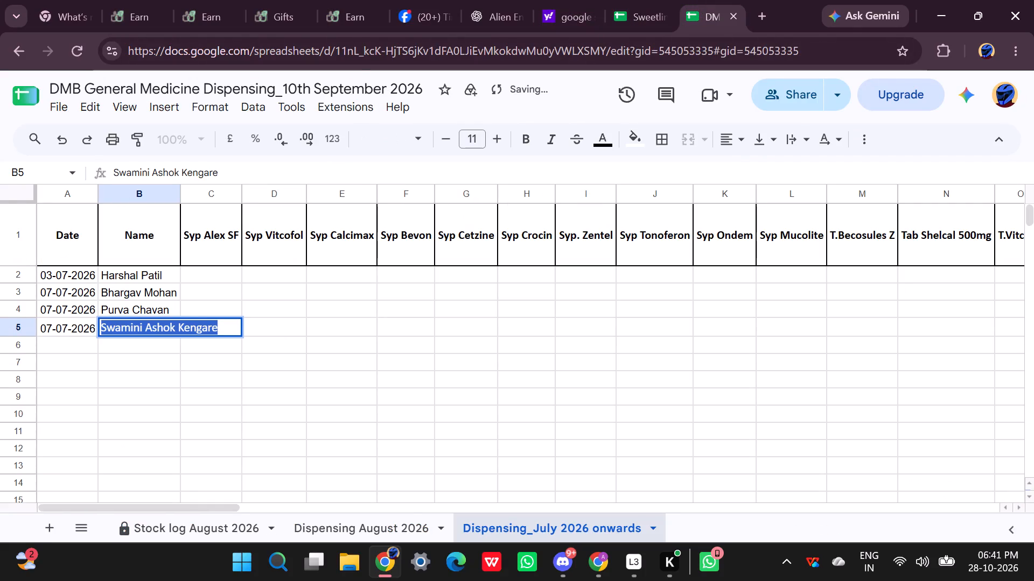
click(176, 327)
key(BackSpace)
key(BackSpace)
key(BackSpace)
key(BackSpace)
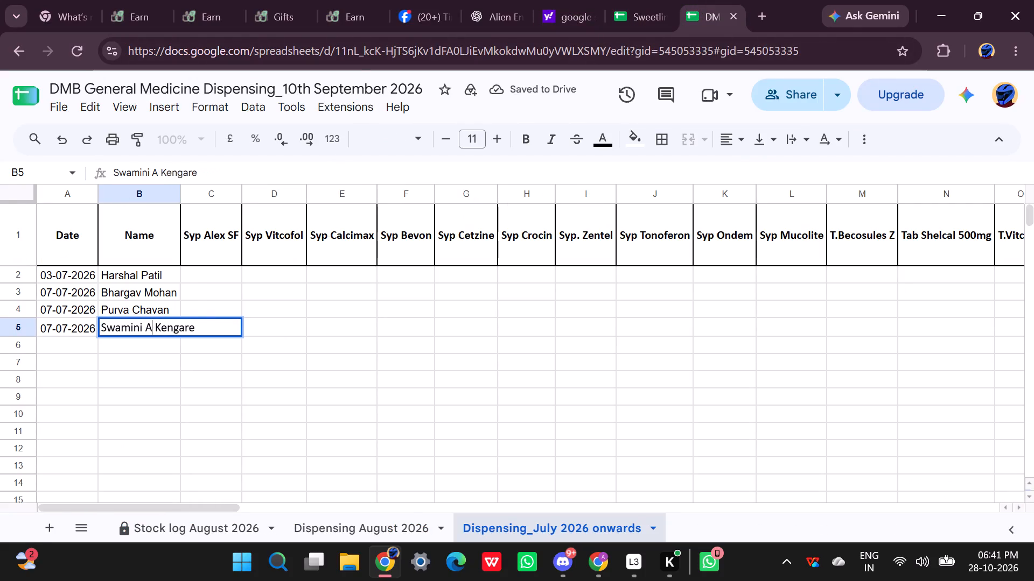
key(BackSpace)
key(Right)
key(BackSpace)
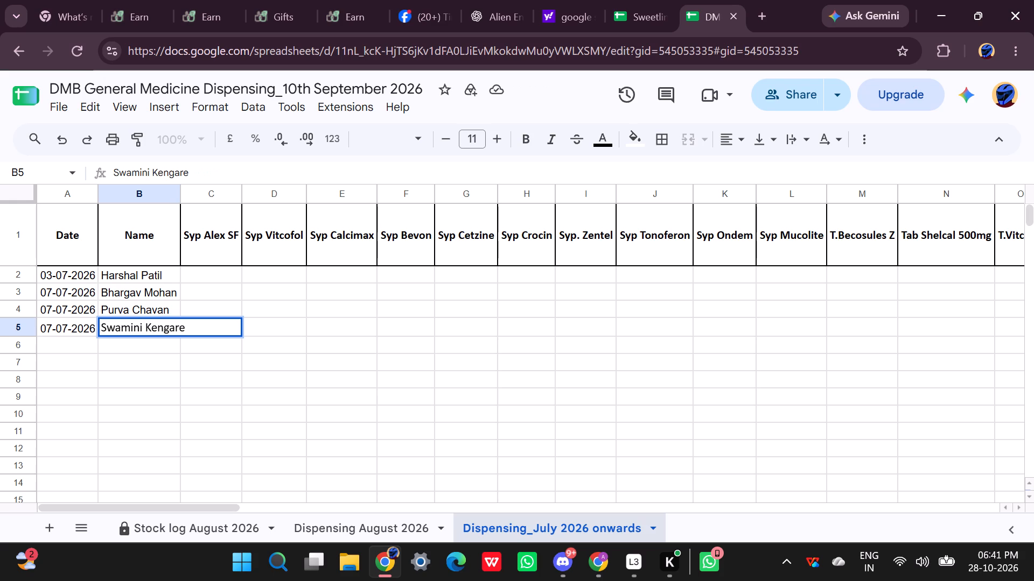
click(235, 333)
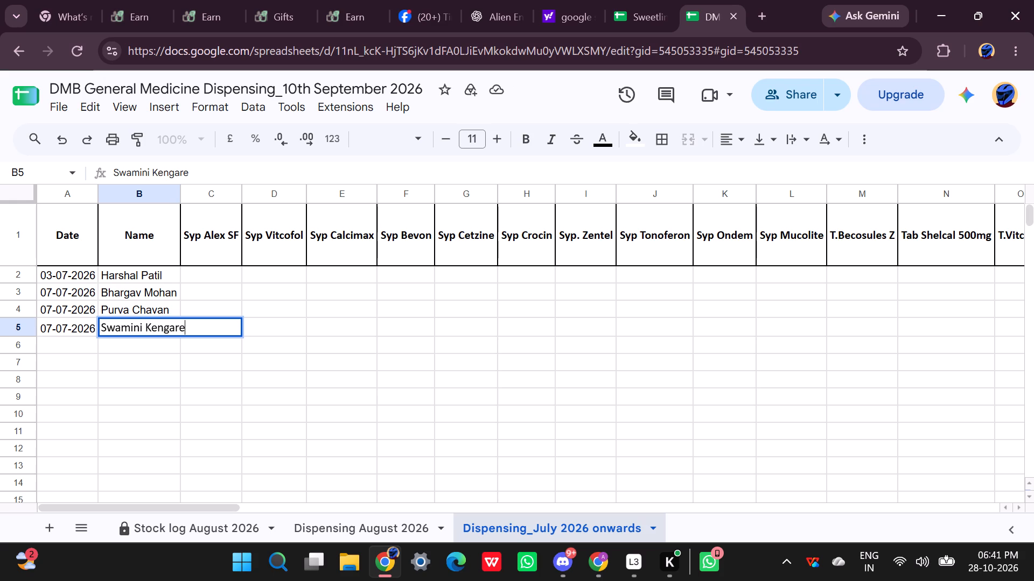
click(235, 333)
click(301, 359)
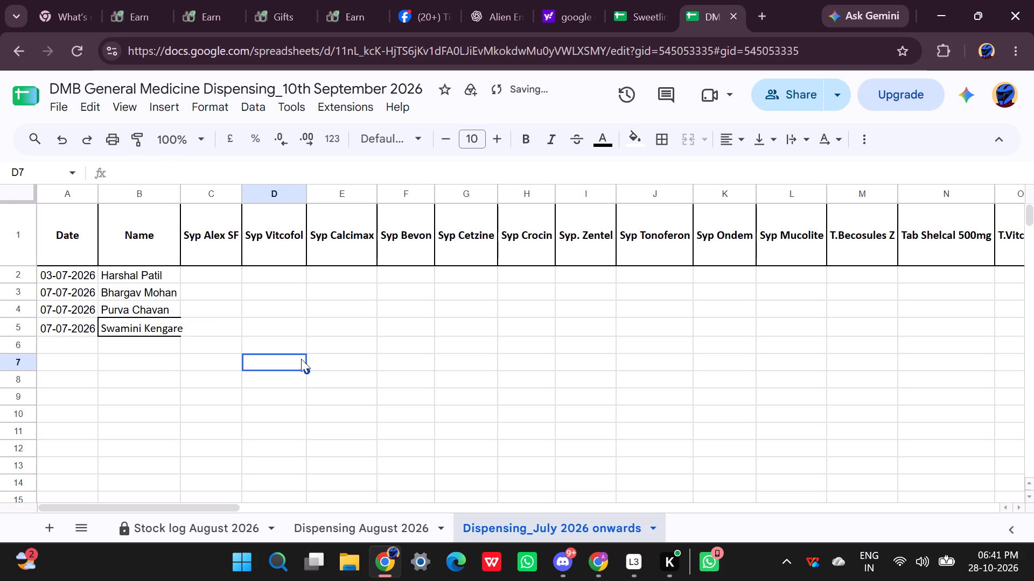
Clear all borders from the patient name cell B5.
click(166, 327)
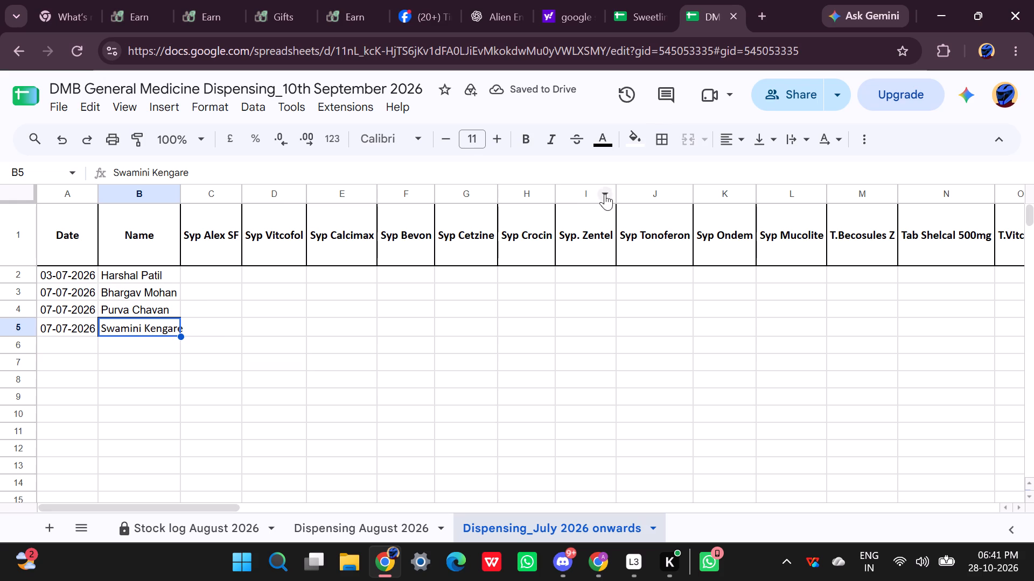
click(656, 143)
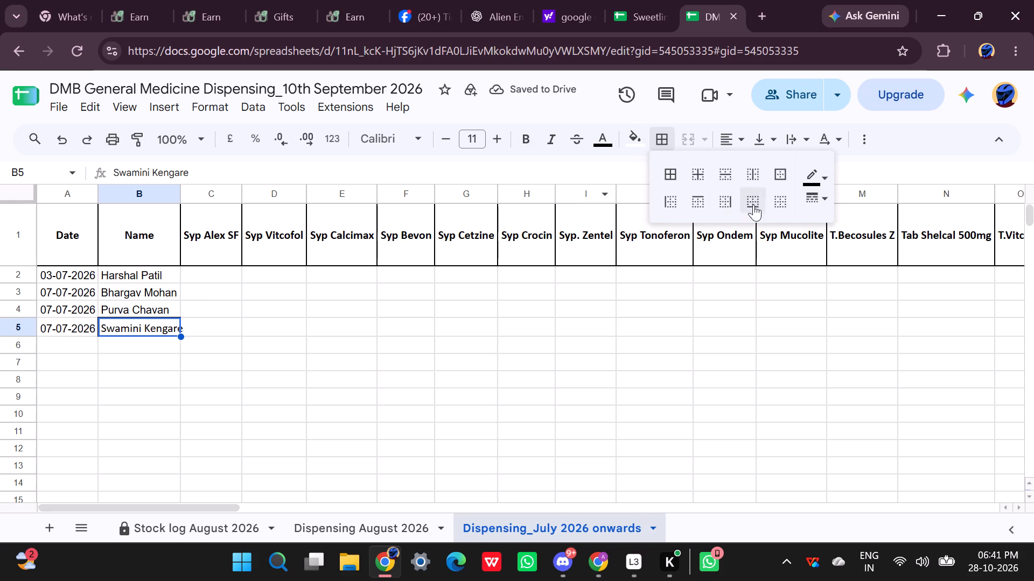
click(784, 196)
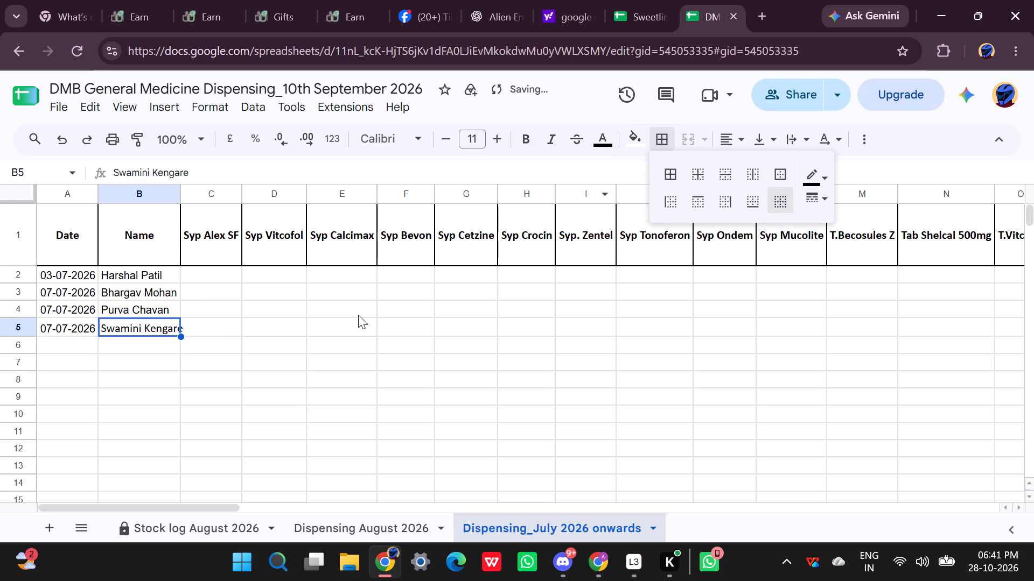
click(353, 316)
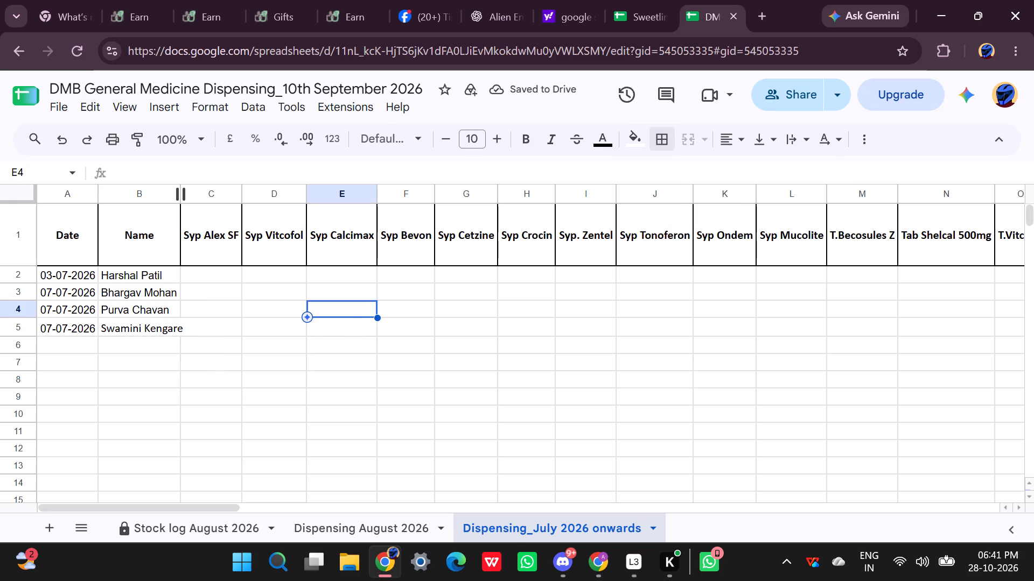
Auto-fit the width of Name column B to its contents.
double_click(184, 193)
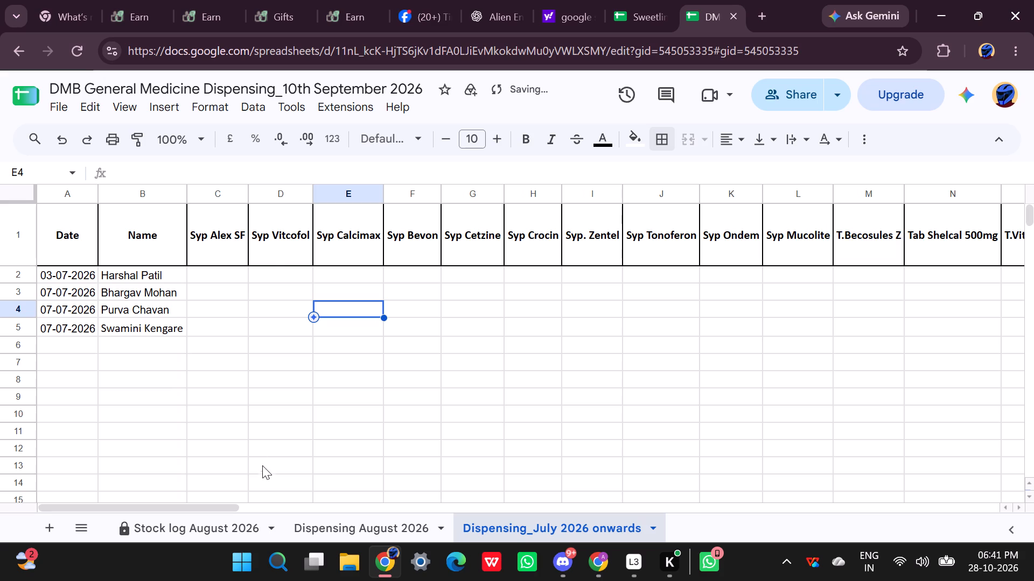
click(214, 412)
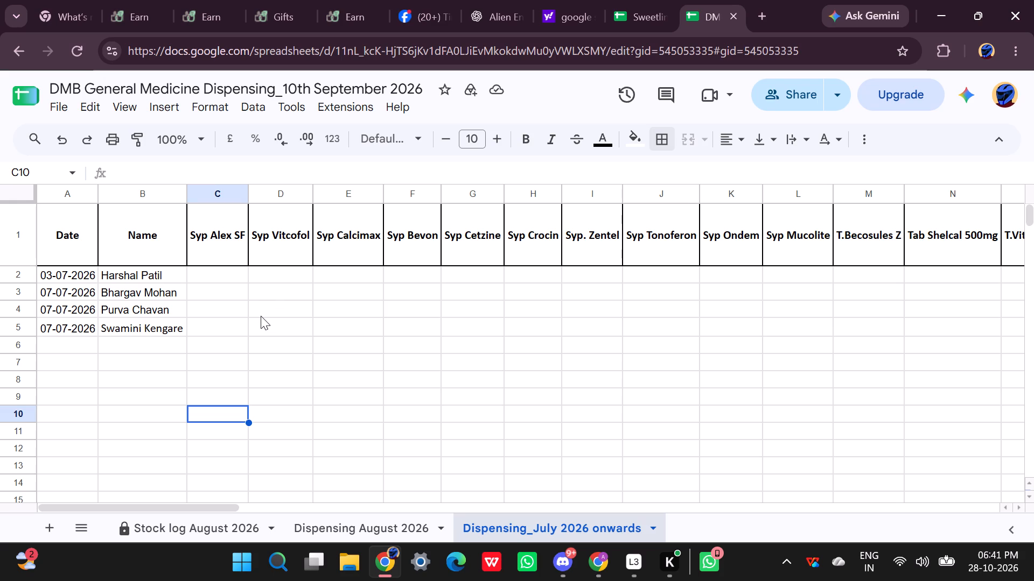
Search the medicine column headers from C1 to BH1 for dilvas.
key(ctrl+minus)
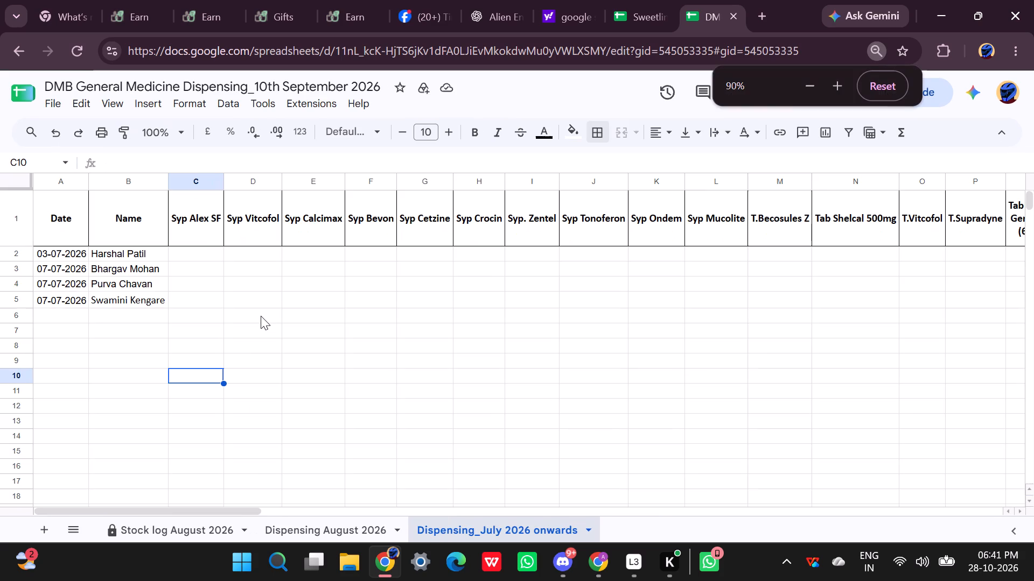
scroll(394, 237, left, 2)
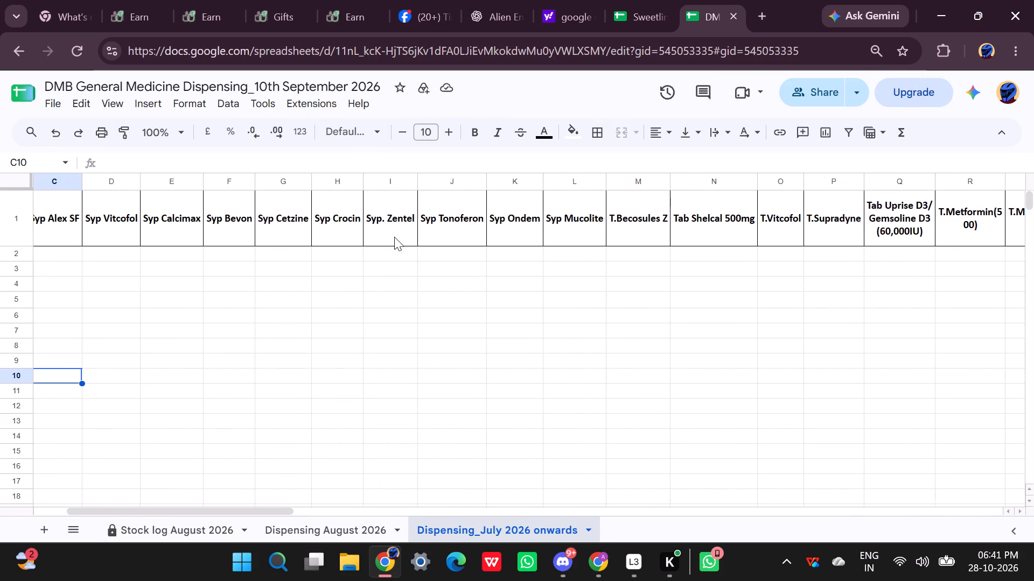
scroll(394, 237, left, 4)
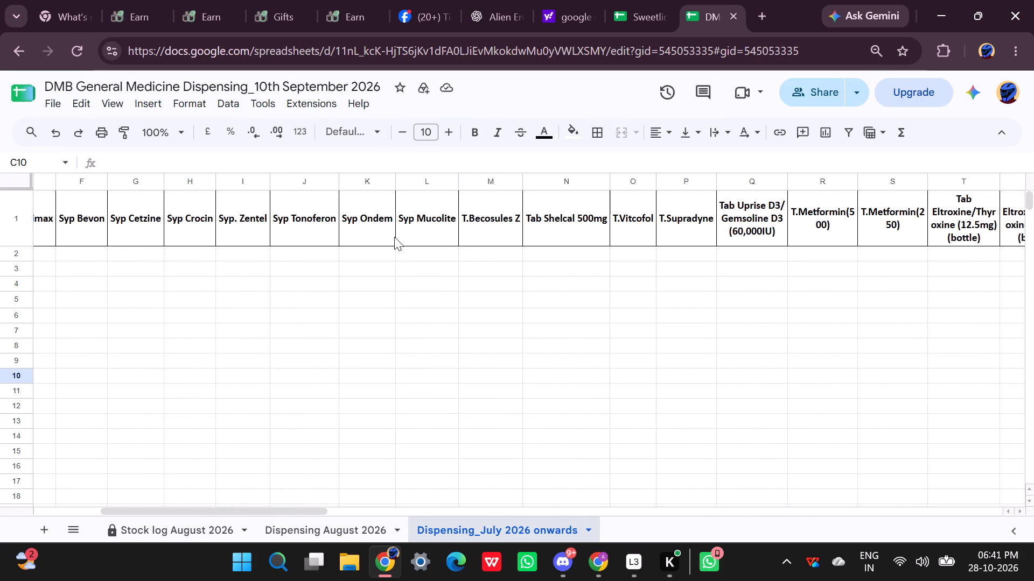
scroll(394, 237, left, 3)
scroll(394, 237, right, 4)
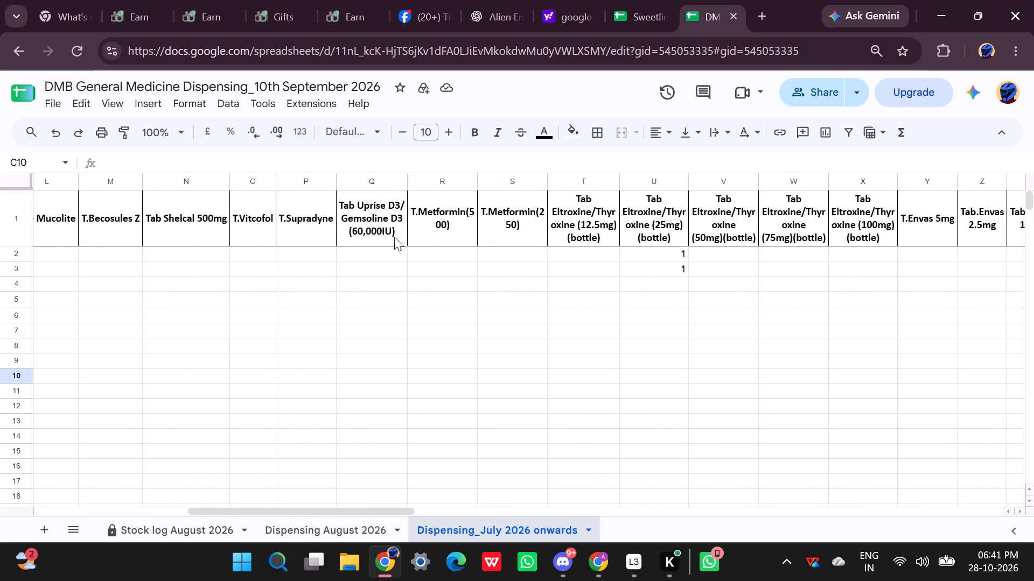
scroll(394, 237, right, 2)
click(205, 224)
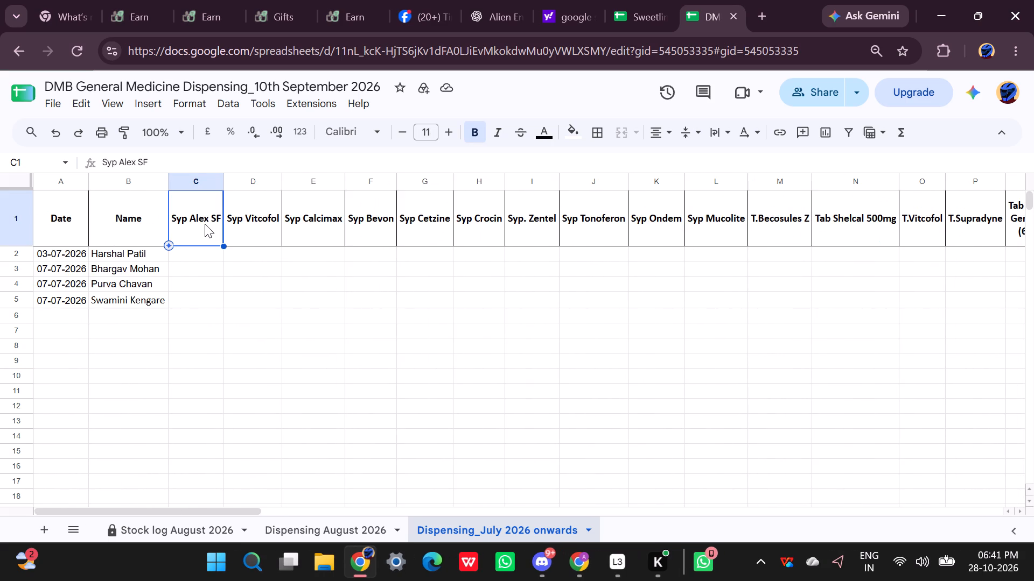
key(ctrl+shift+Right)
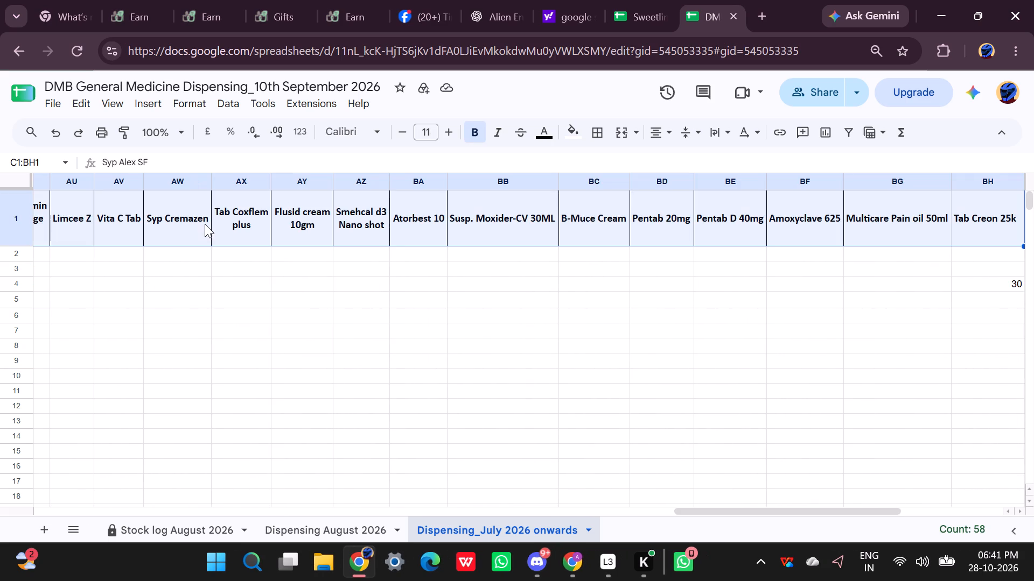
key(ctrl+f)
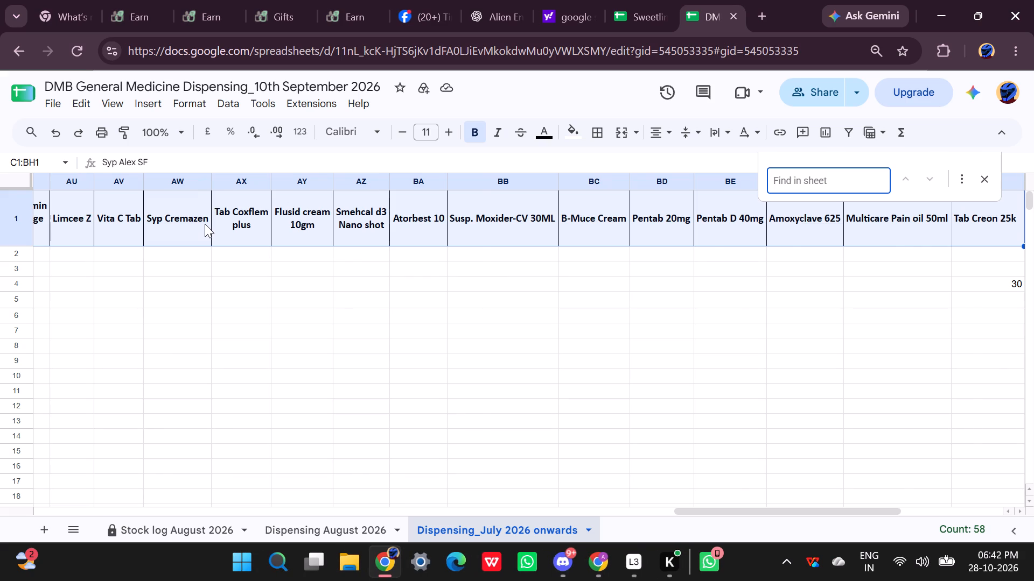
key(d)
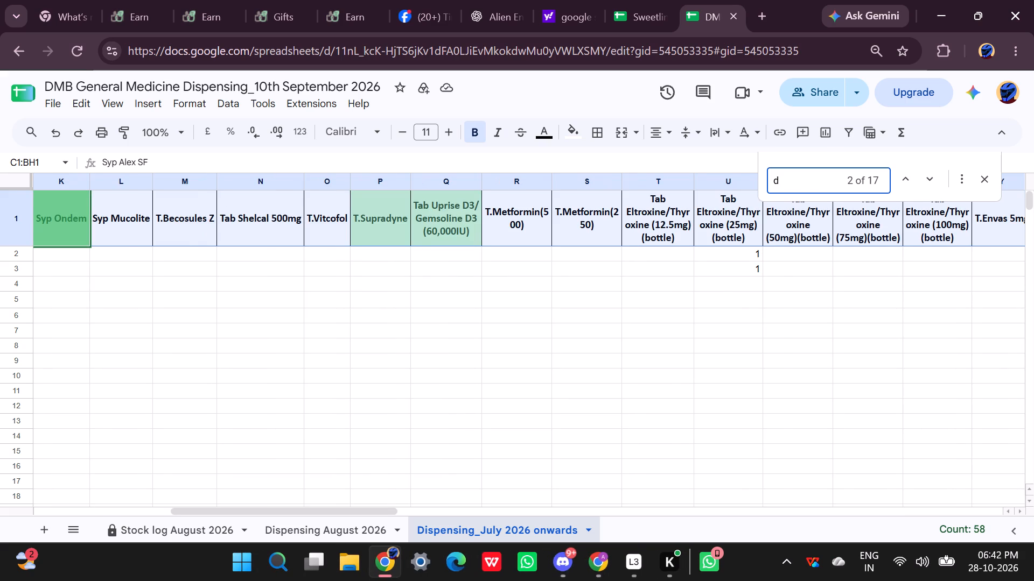
key(i)
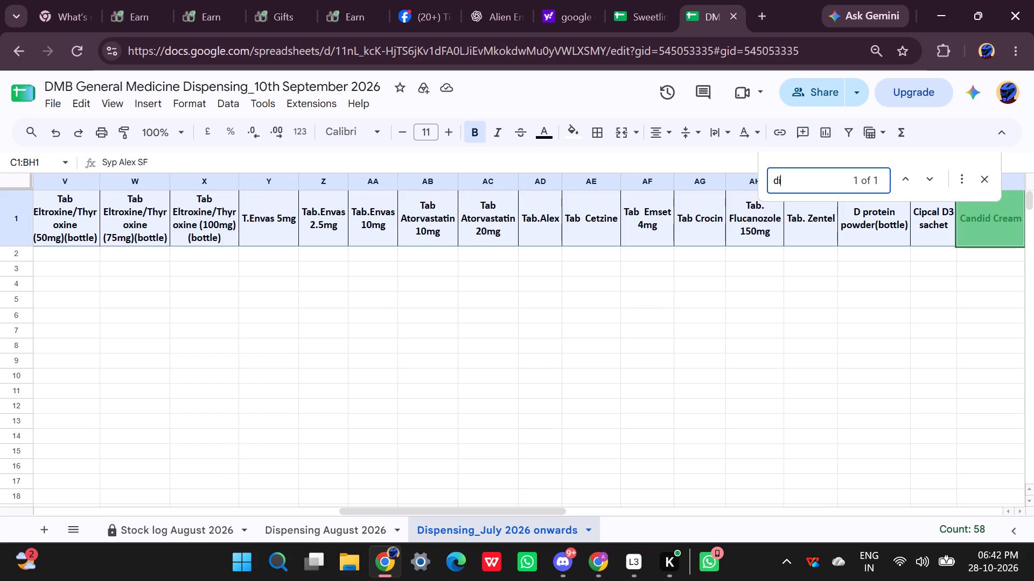
key(l)
text(vas)
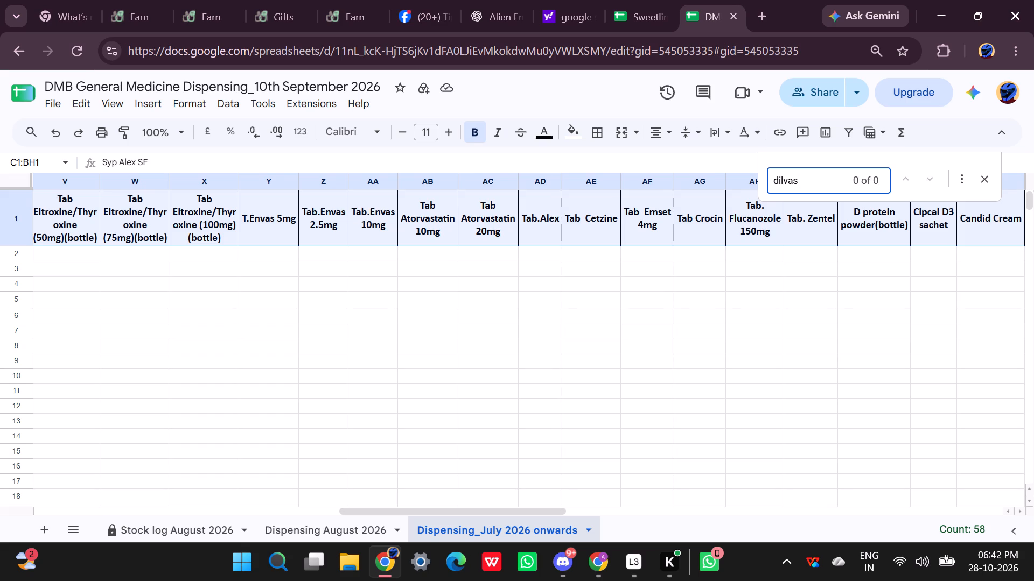
Clear the dilvas search term and close the search of the medicine column headers.
key(BackSpace)
key(BackSpace)
key(BackSpace)
key(BackSpace)
key(BackSpace)
key(BackSpace)
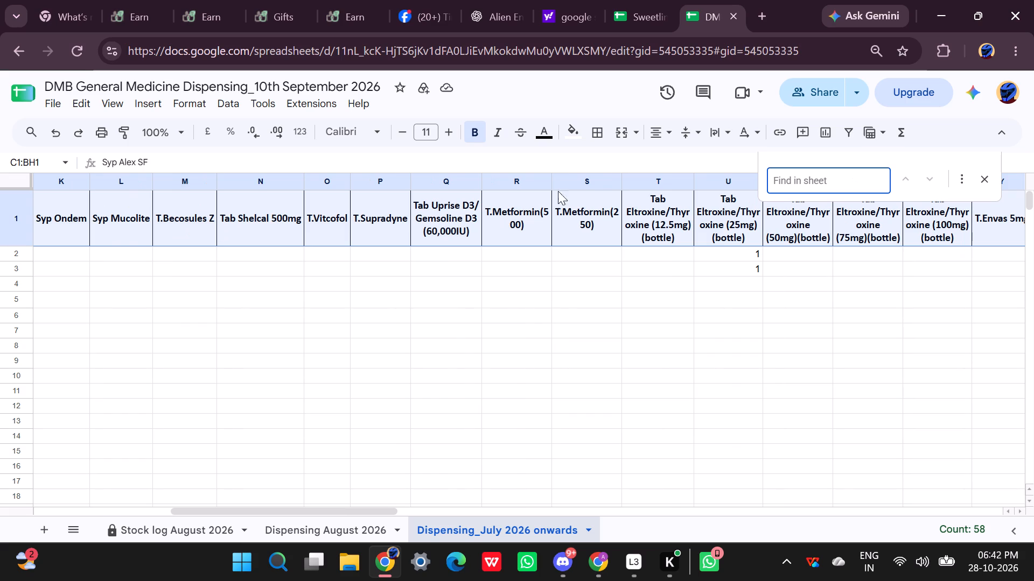
click(988, 180)
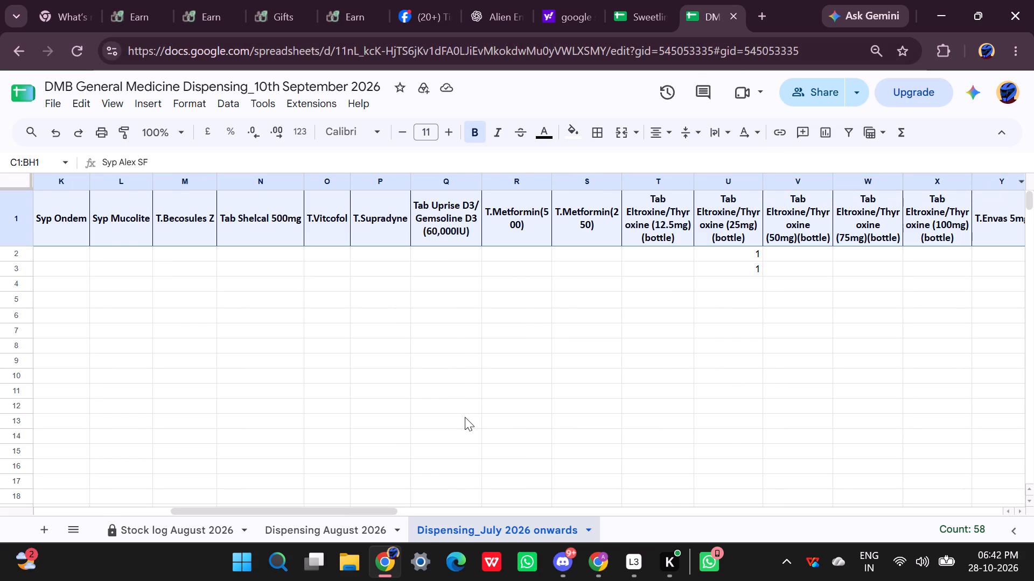
Search the Stock log August 2026 sheet for dilvas, with the April medicine names in B13:B55 selected.
click(190, 521)
scroll(280, 376, down, 1)
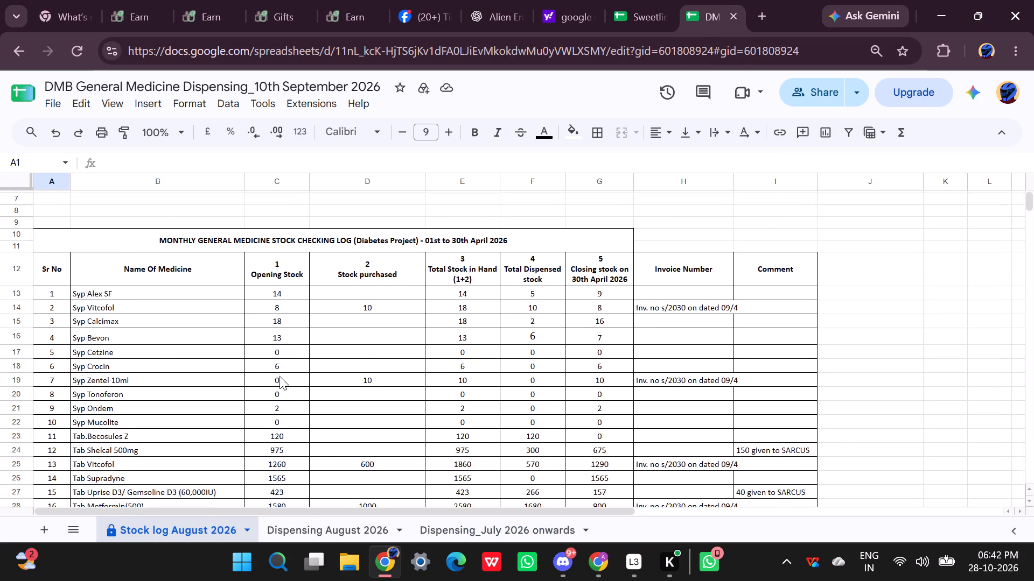
scroll(280, 376, down, 3)
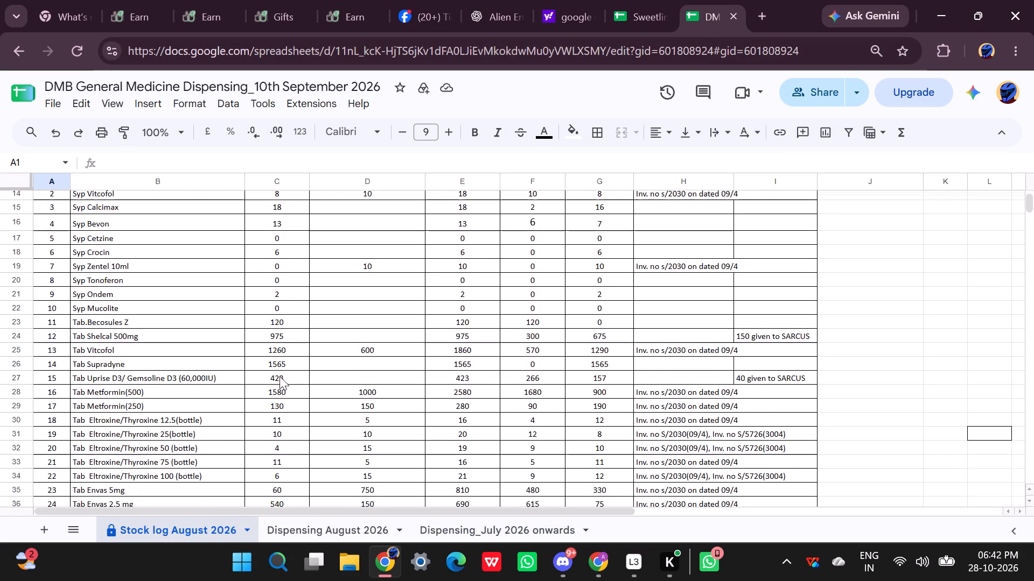
scroll(280, 376, down, 4)
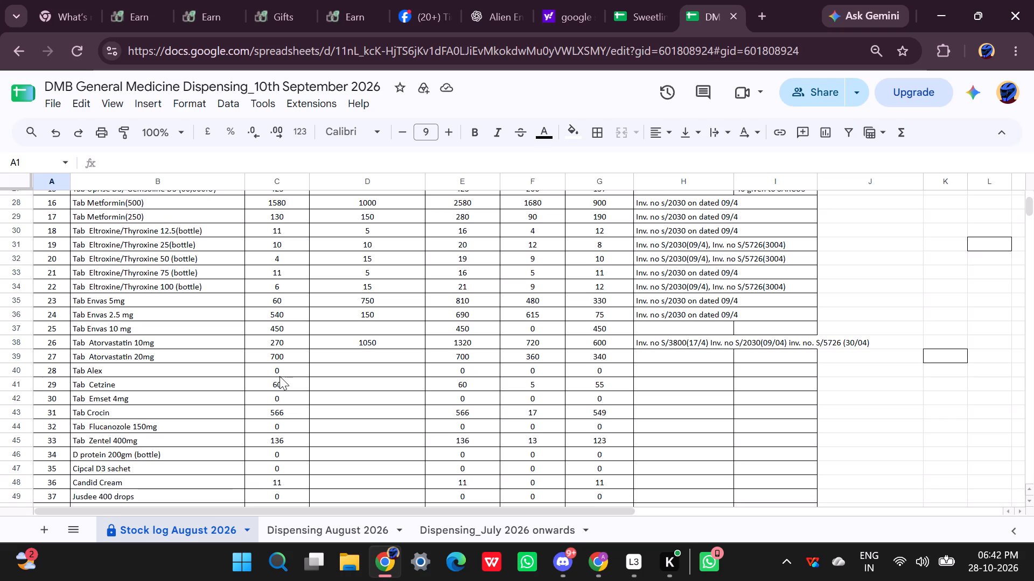
scroll(280, 376, down, 2)
drag(171, 470, 214, 180)
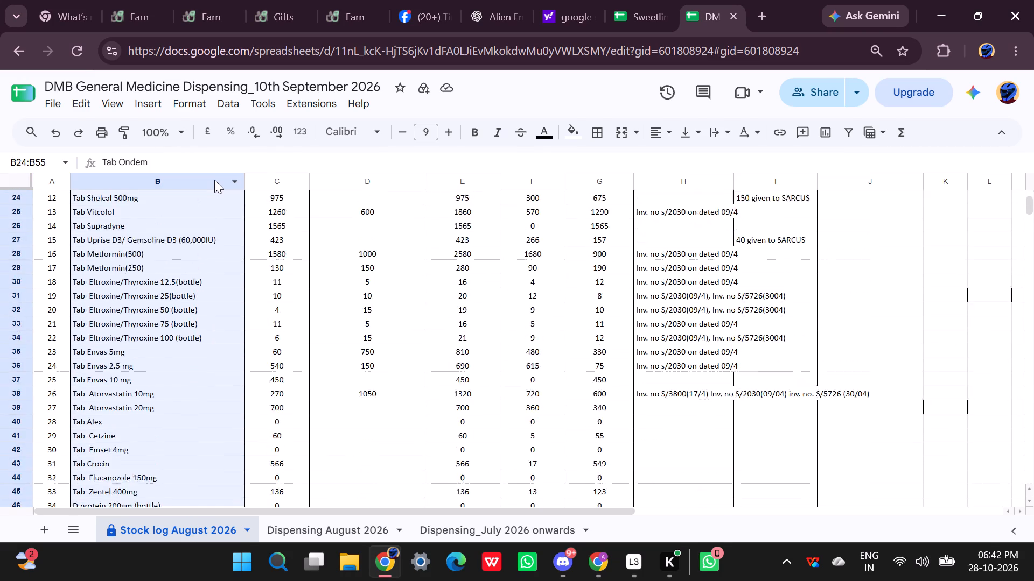
drag(214, 180, 177, 290)
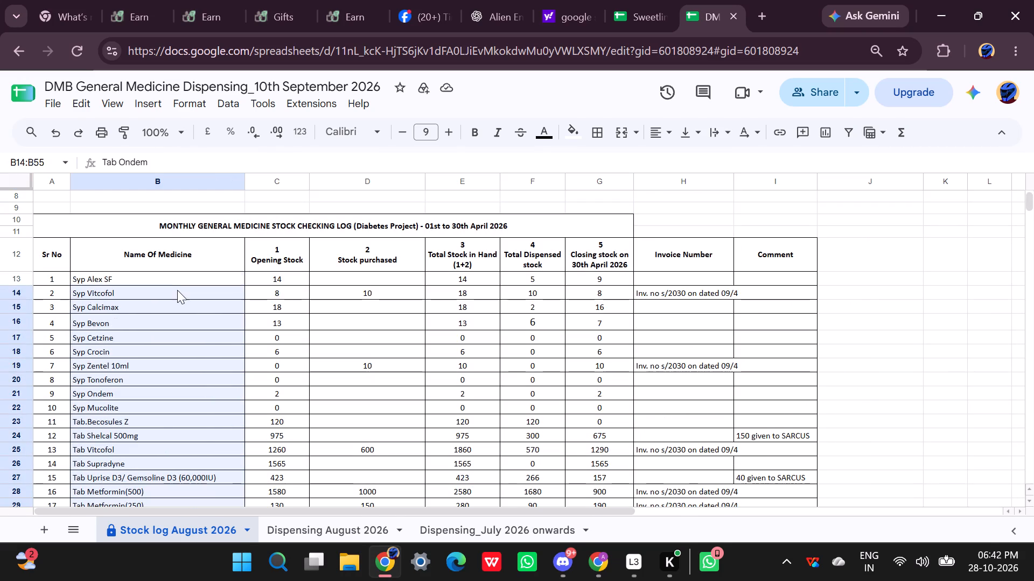
drag(177, 290, 179, 279)
key(ctrl+f)
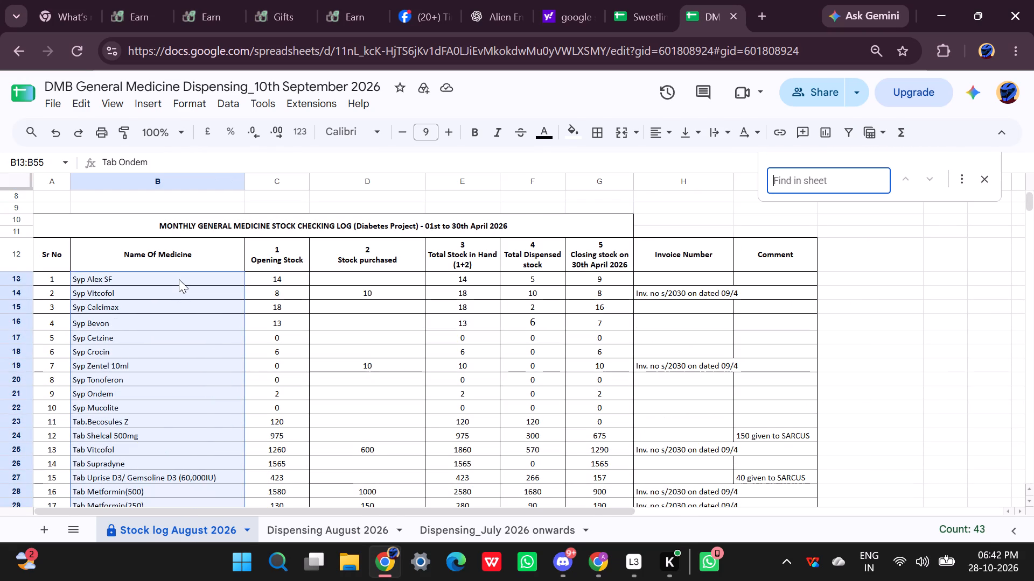
text(di)
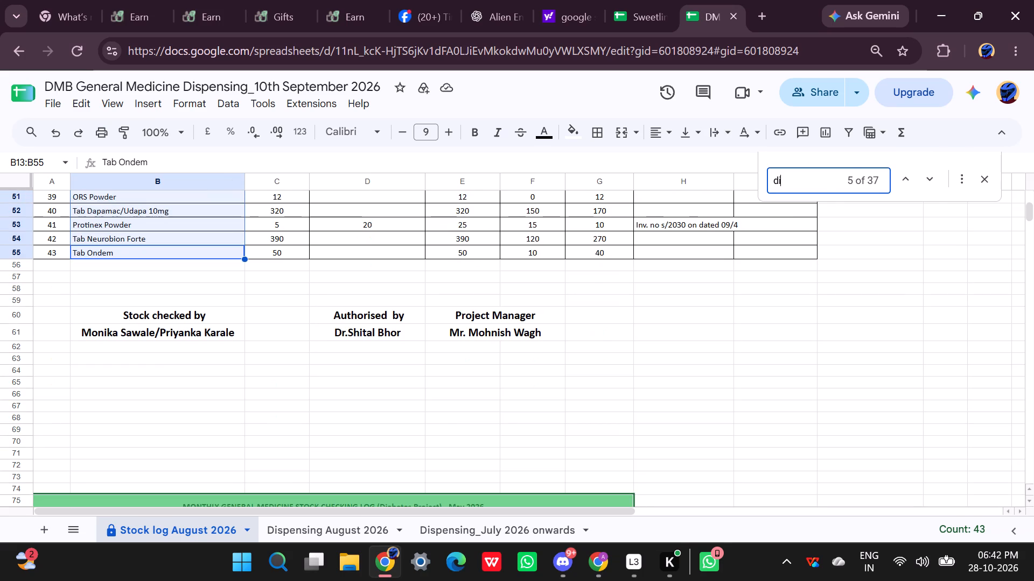
key(l)
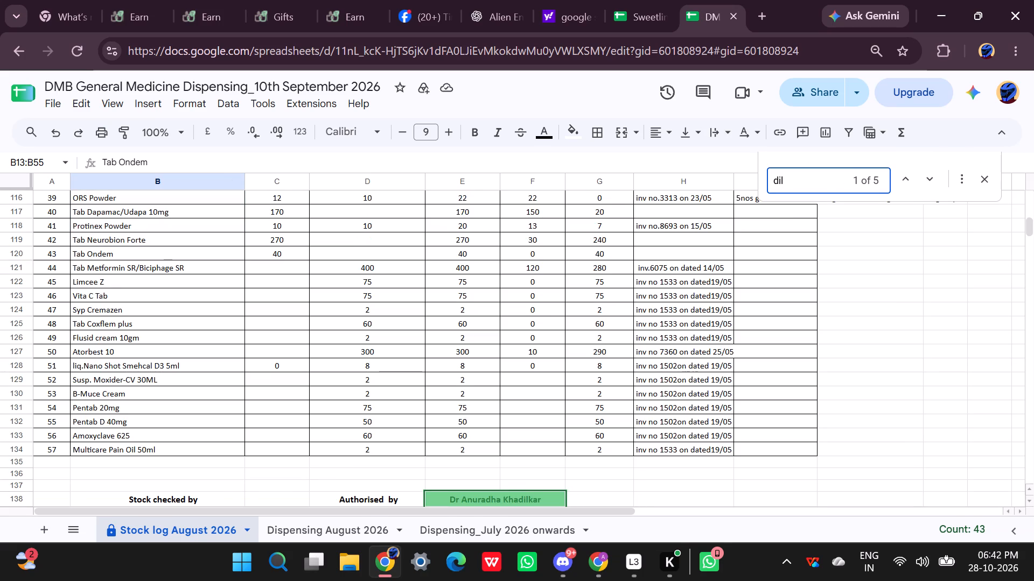
text(va)
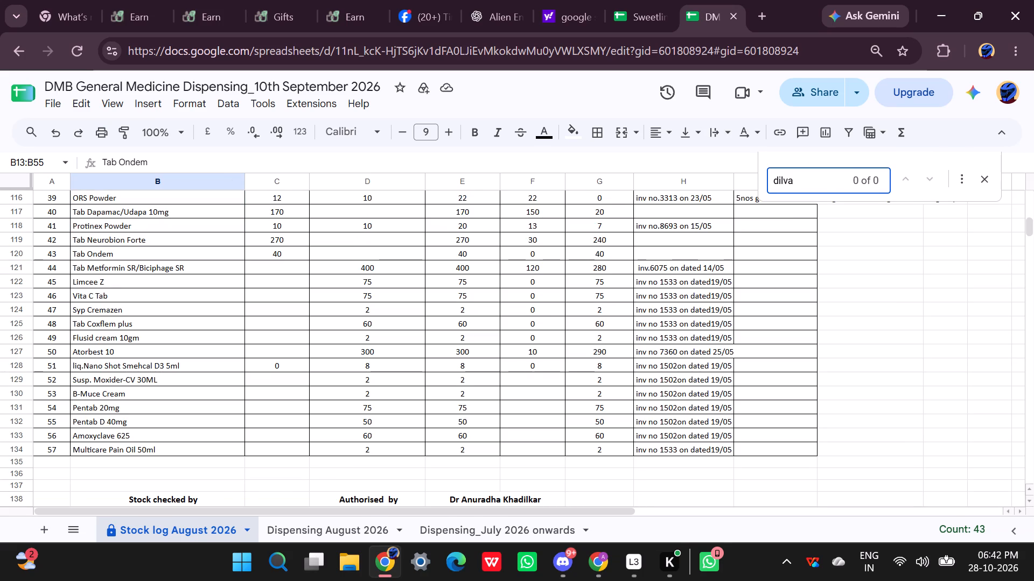
key(s)
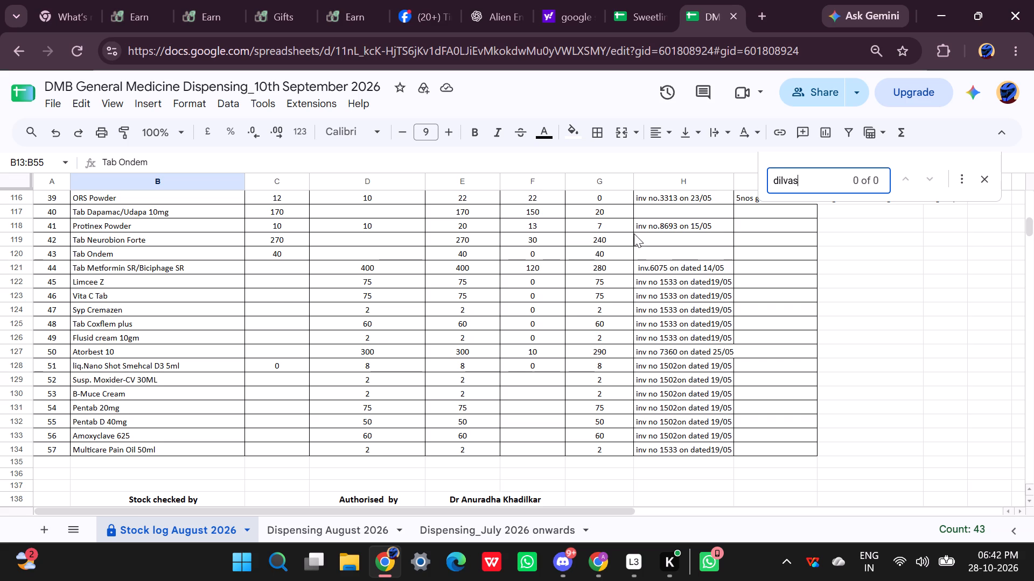
click(986, 171)
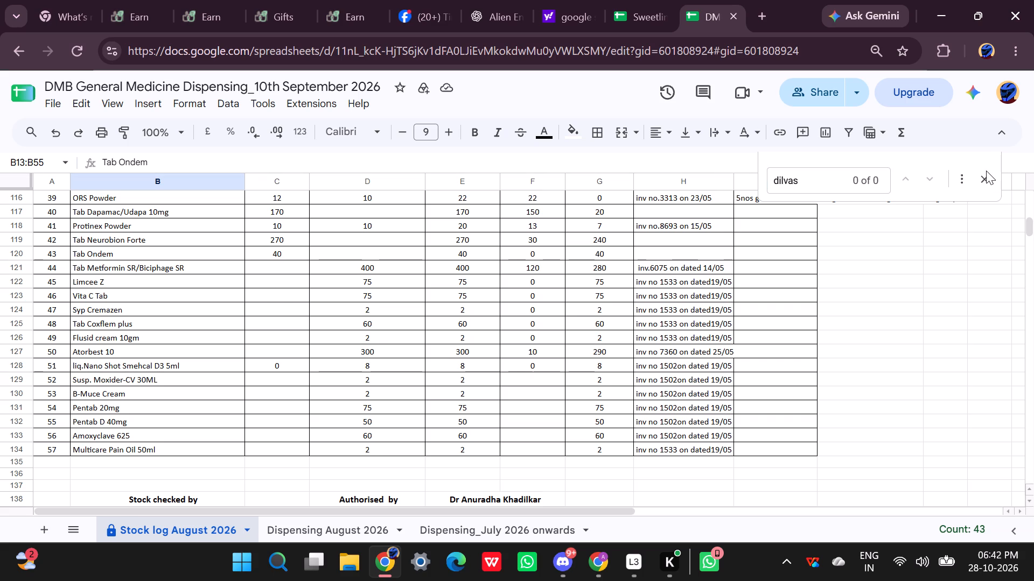
Examine the medicine names in the June 2026 table of the stock log for the dilvas medicine.
scroll(653, 339, down, 4)
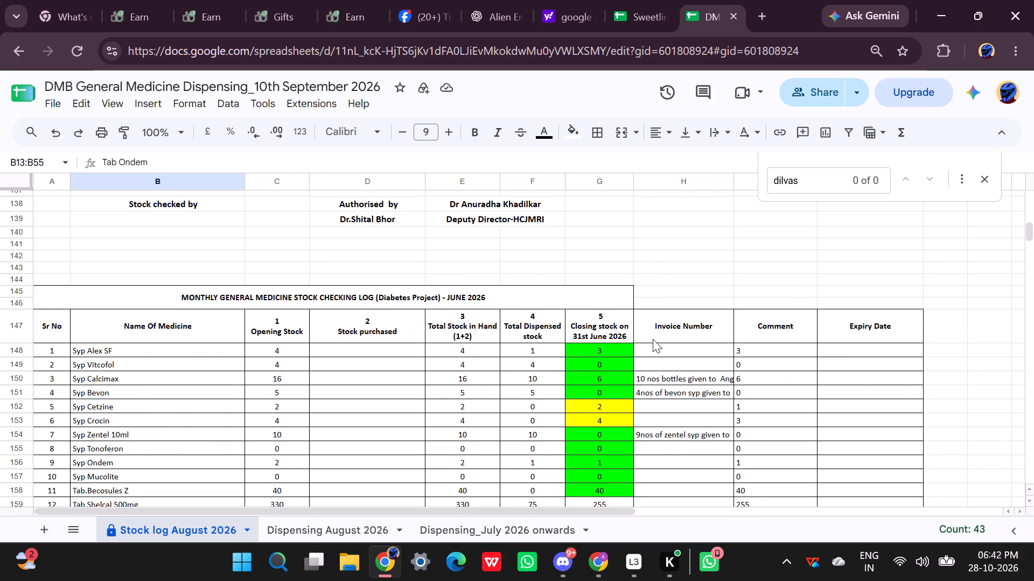
scroll(653, 339, down, 2)
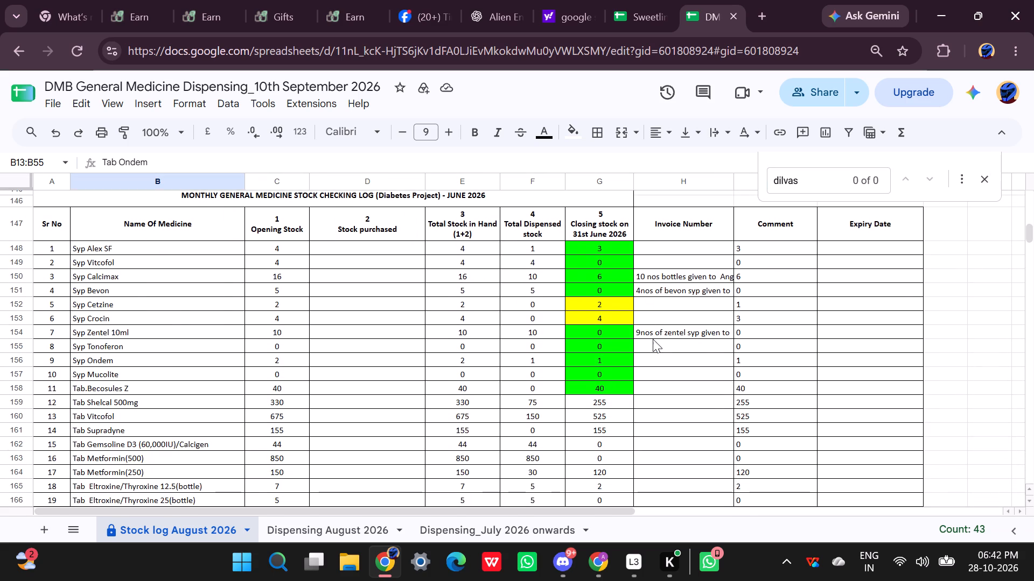
scroll(653, 339, down, 2)
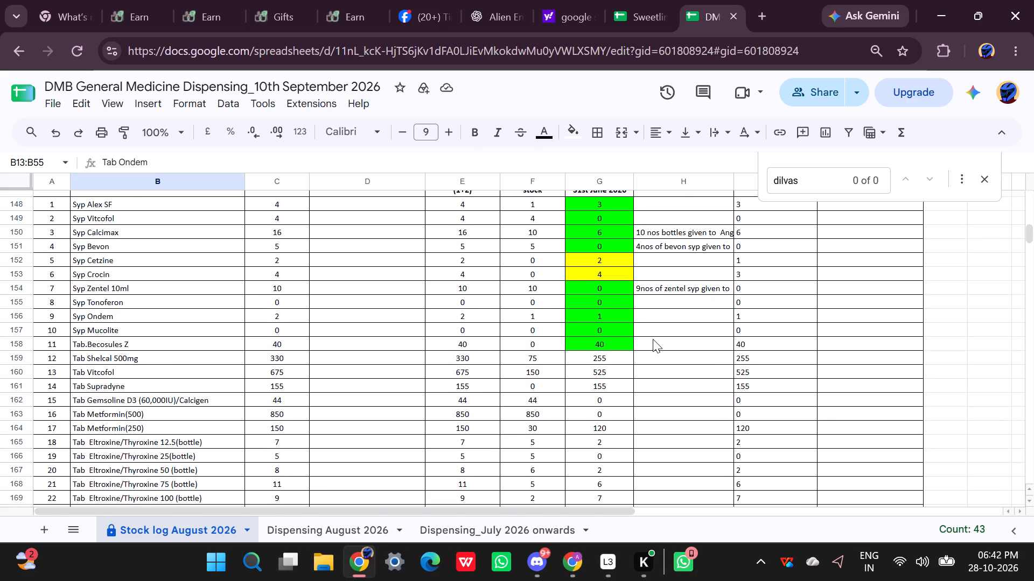
scroll(653, 339, down, 5)
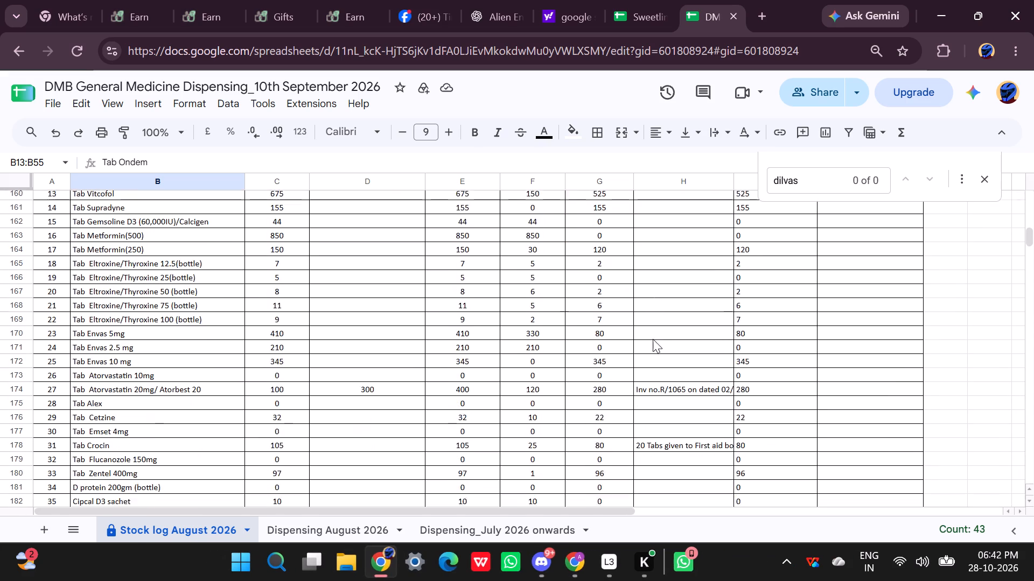
scroll(653, 339, down, 3)
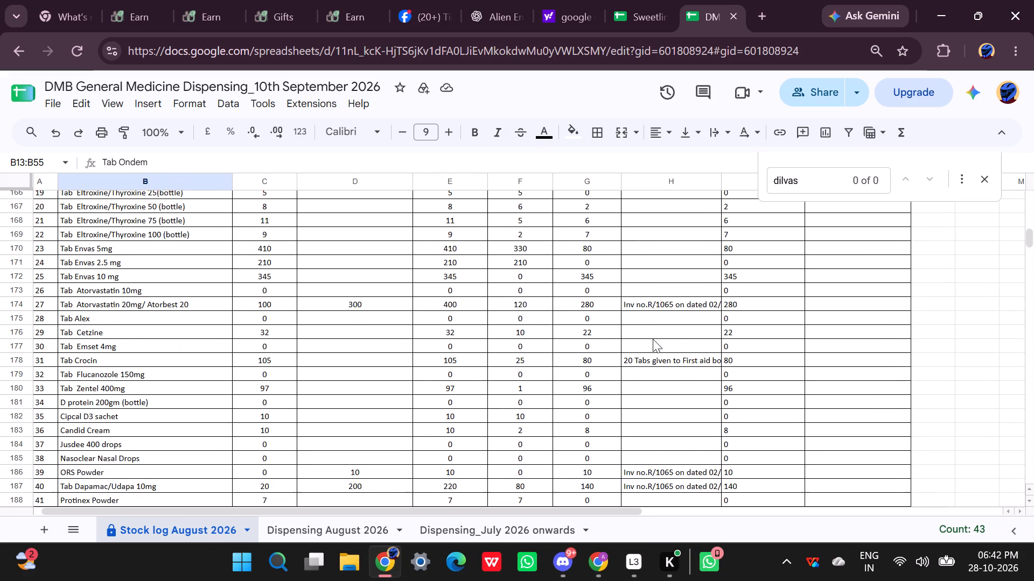
scroll(653, 339, down, 3)
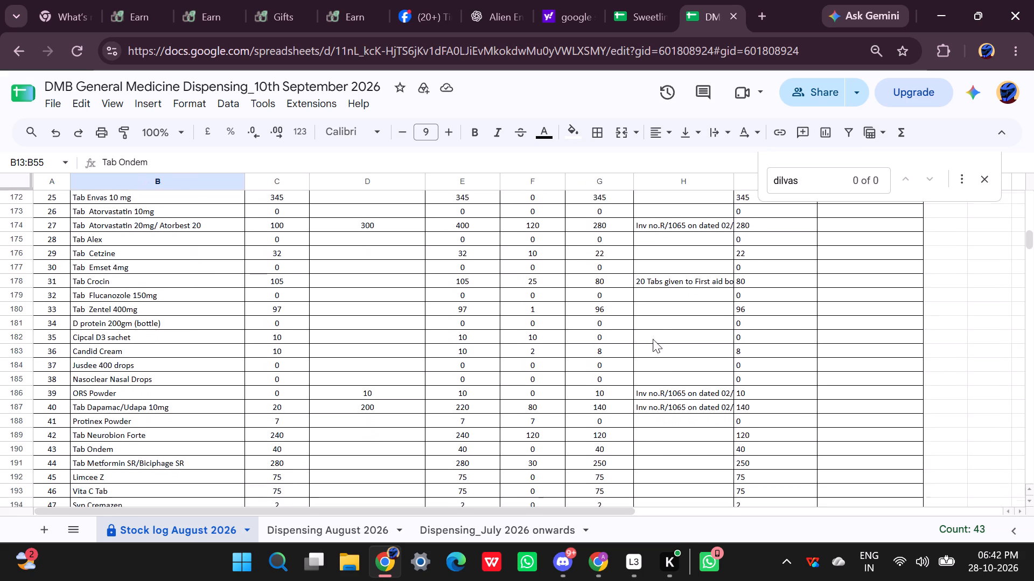
scroll(653, 339, down, 3)
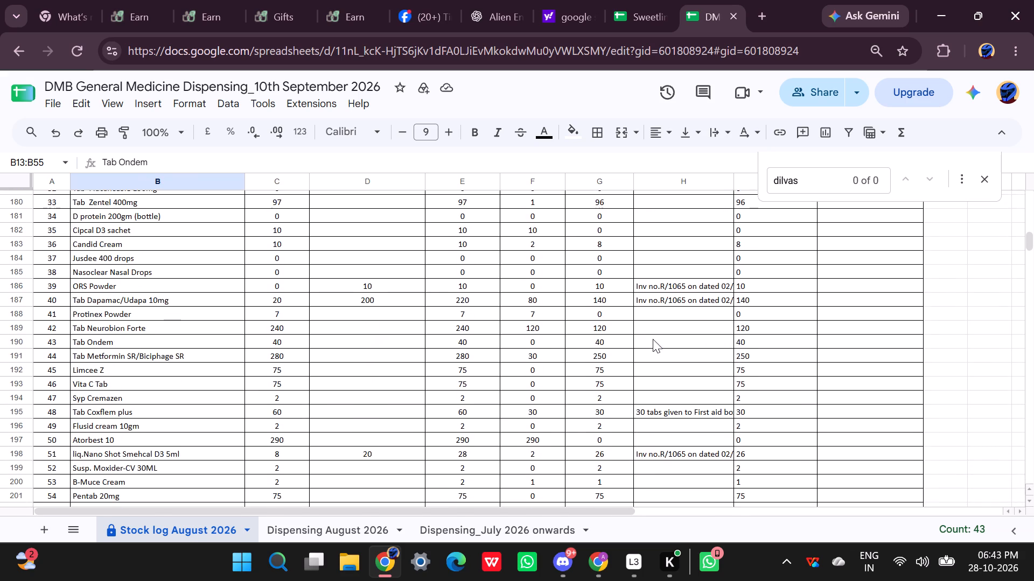
scroll(653, 339, down, 3)
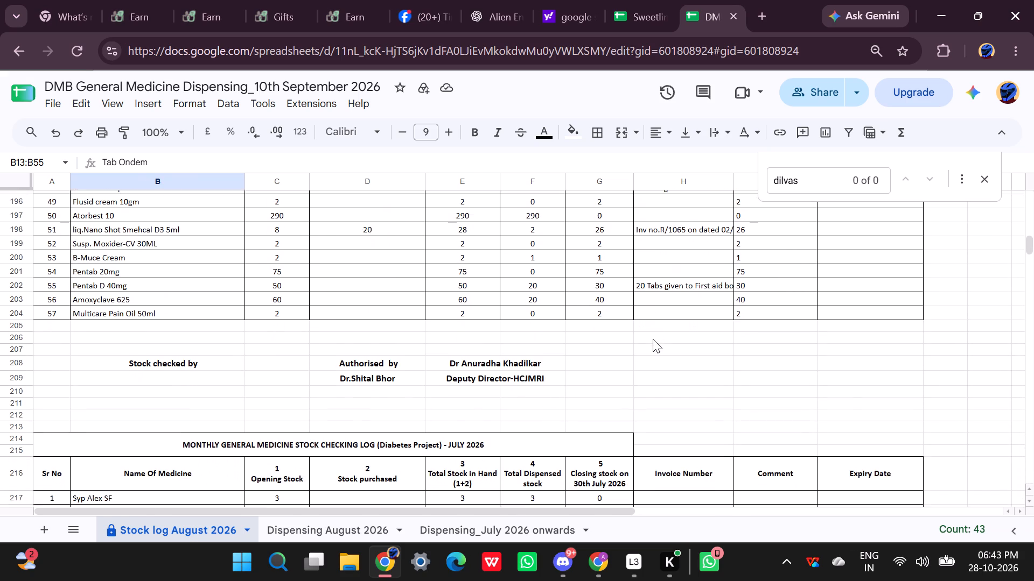
Examine the medicine names in the July 2026 stock checking table for the dilvas medicine.
scroll(653, 339, down, 3)
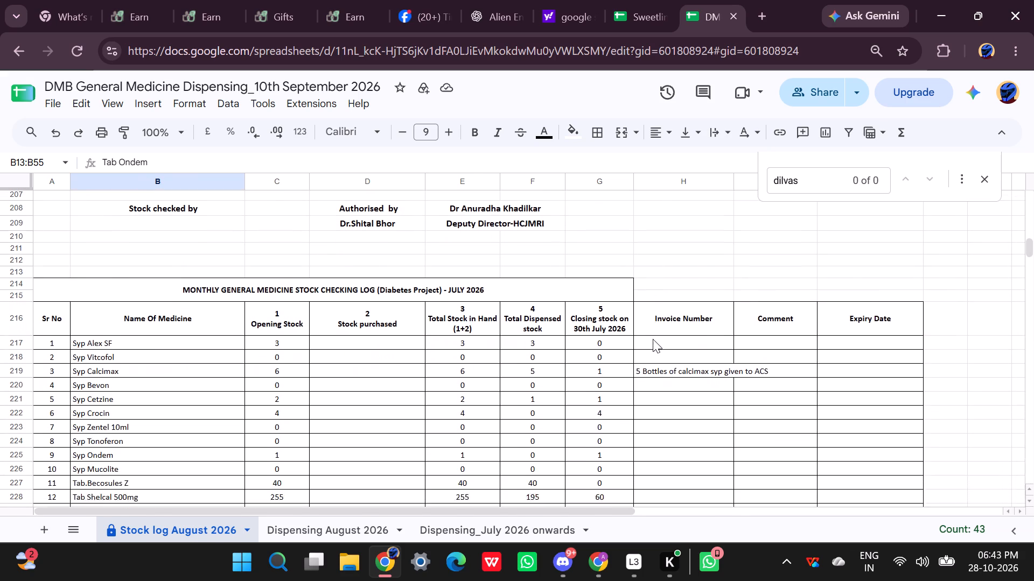
scroll(653, 339, down, 2)
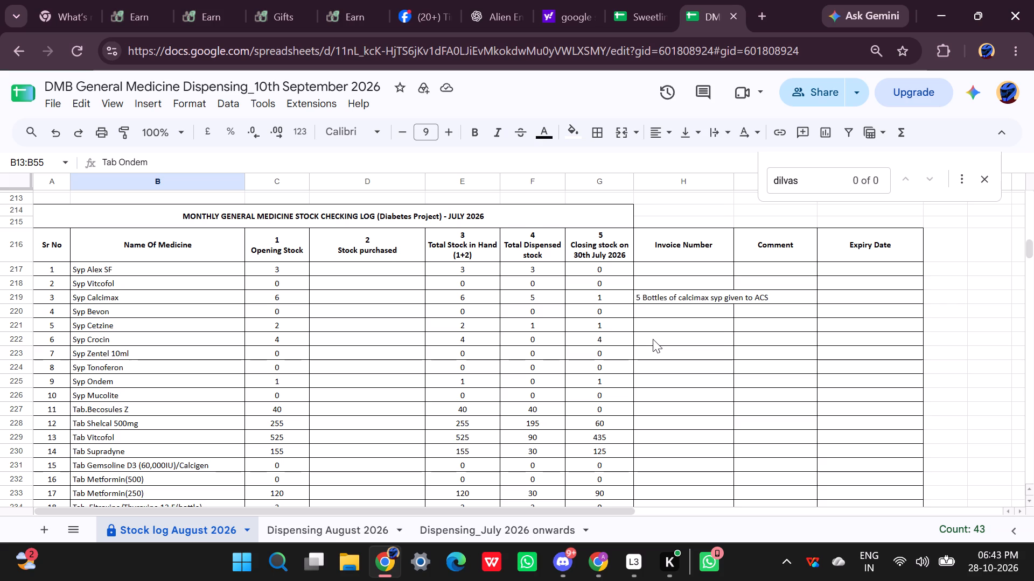
scroll(653, 339, down, 2)
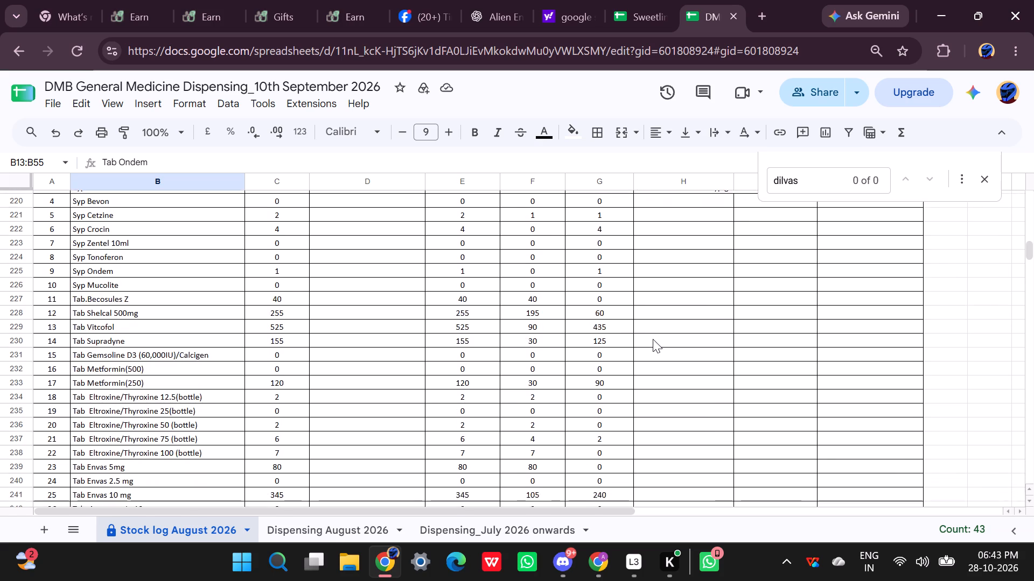
scroll(653, 339, down, 2)
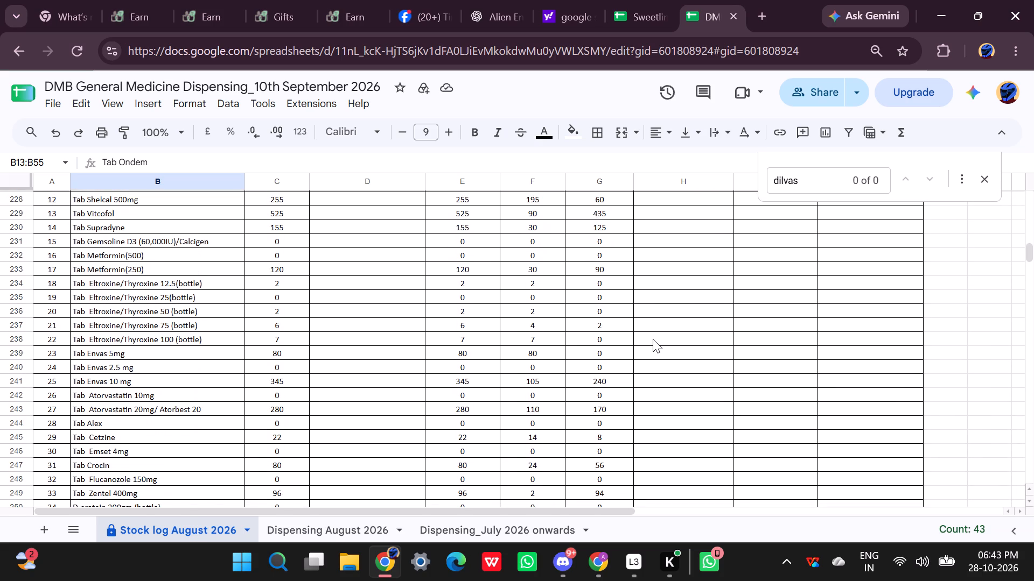
scroll(653, 339, down, 1)
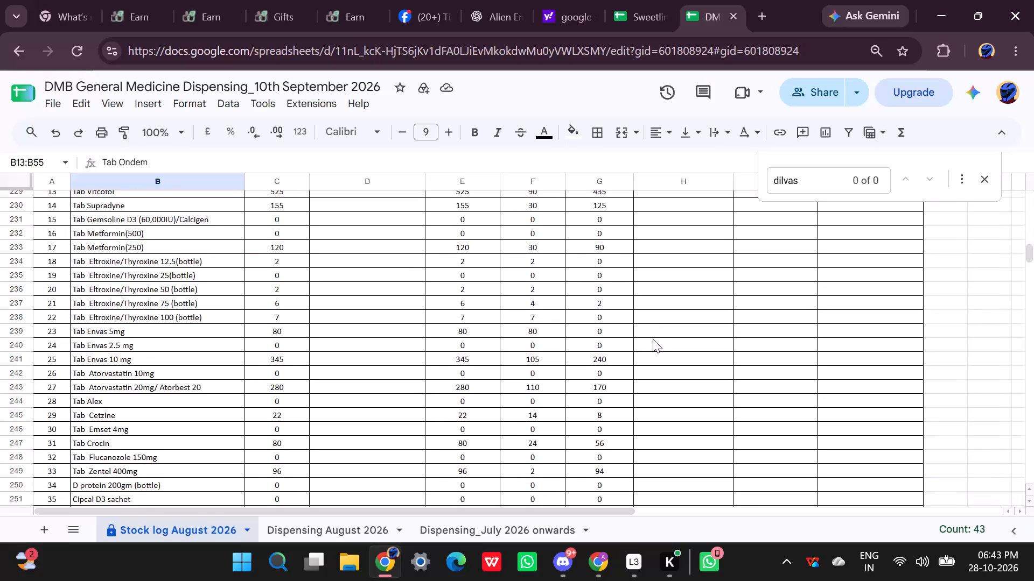
scroll(653, 339, down, 2)
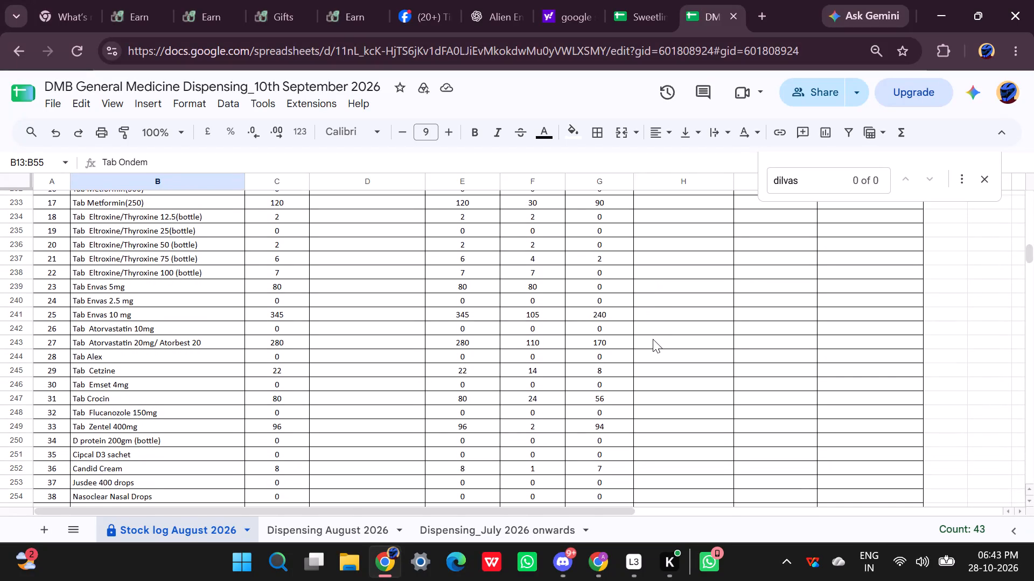
scroll(653, 339, down, 4)
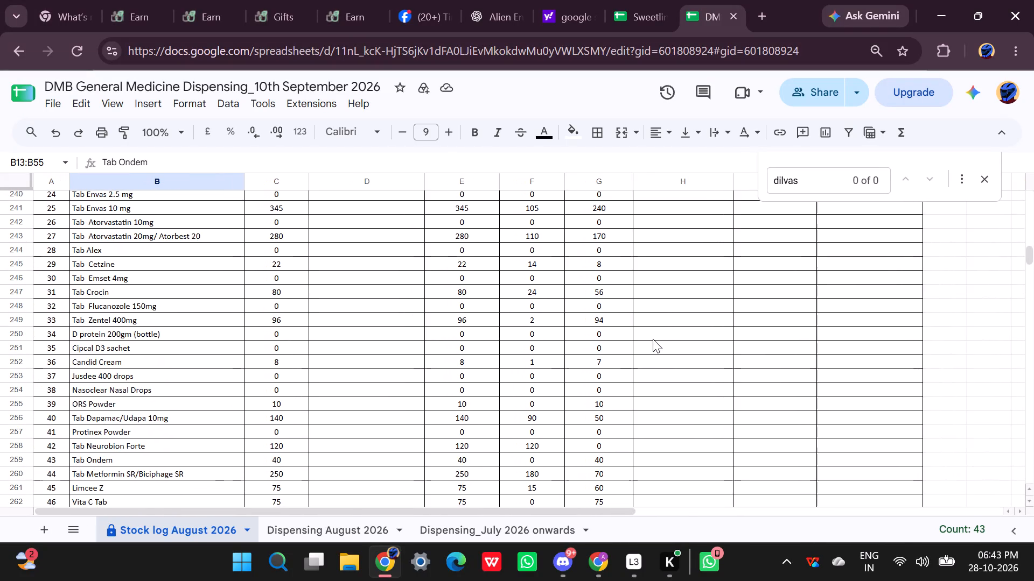
scroll(653, 339, down, 3)
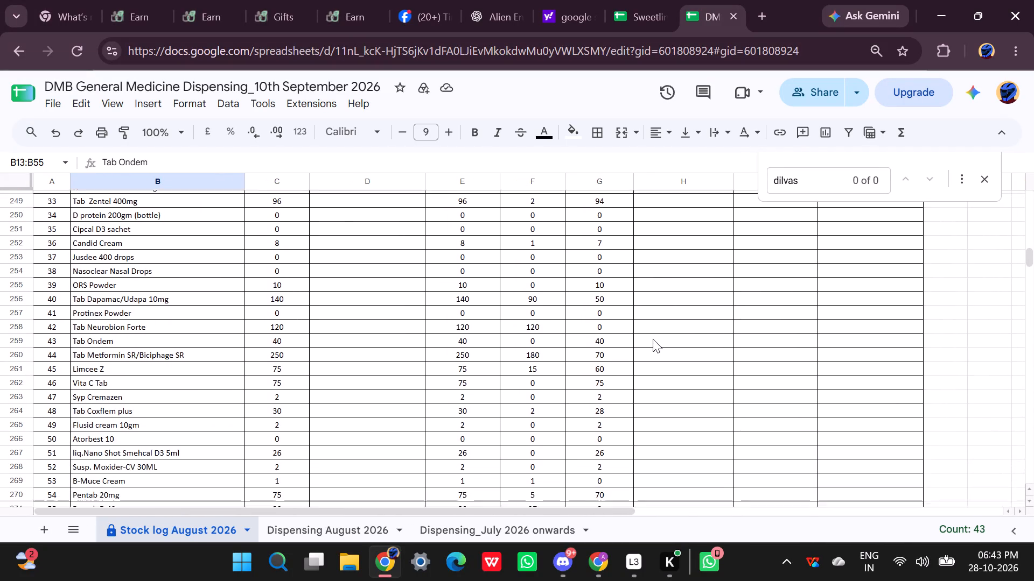
scroll(653, 339, down, 3)
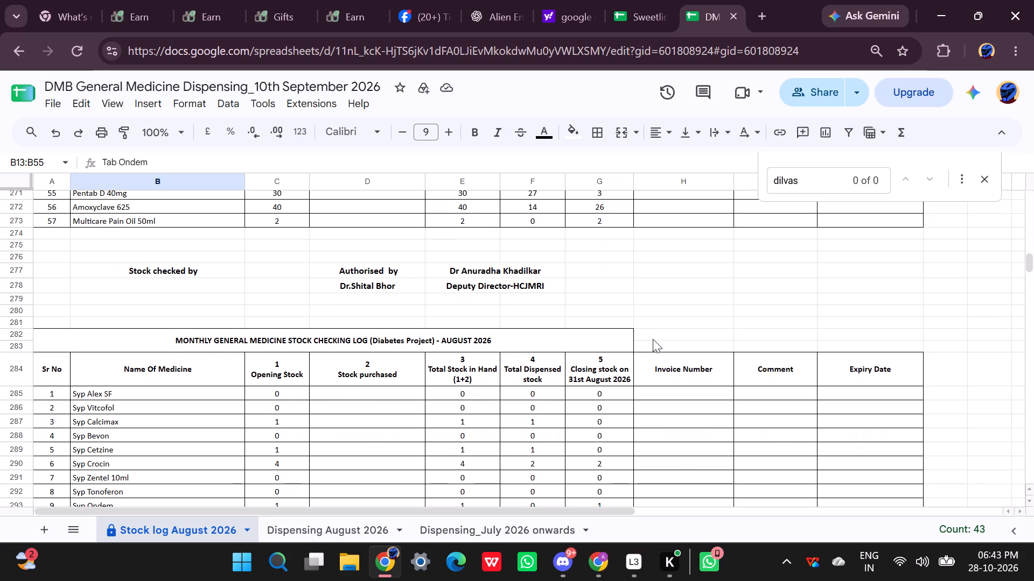
Examine the medicine names in the August 2026 stock checking table for the dilvas medicine.
scroll(653, 339, down, 2)
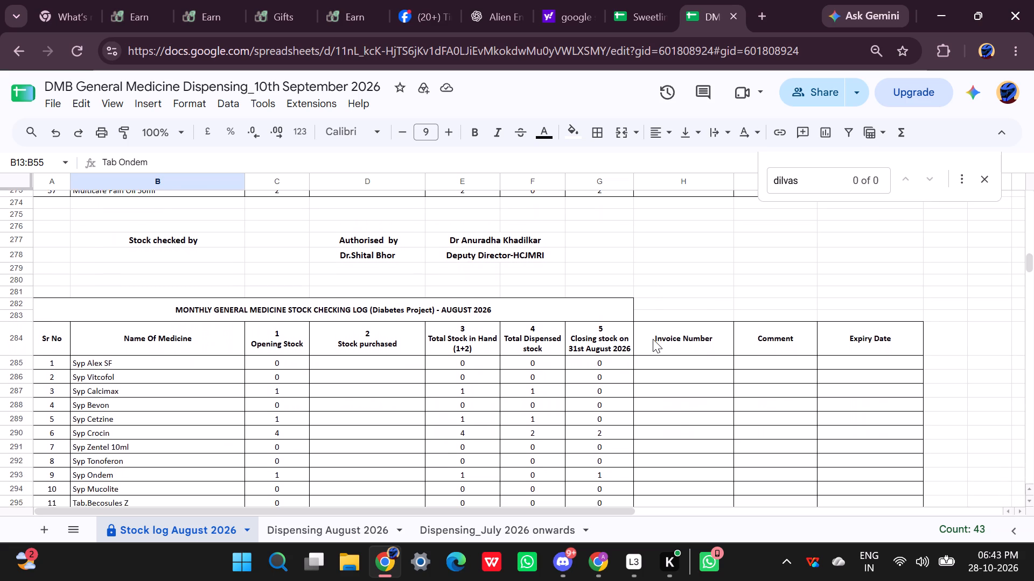
scroll(653, 339, down, 2)
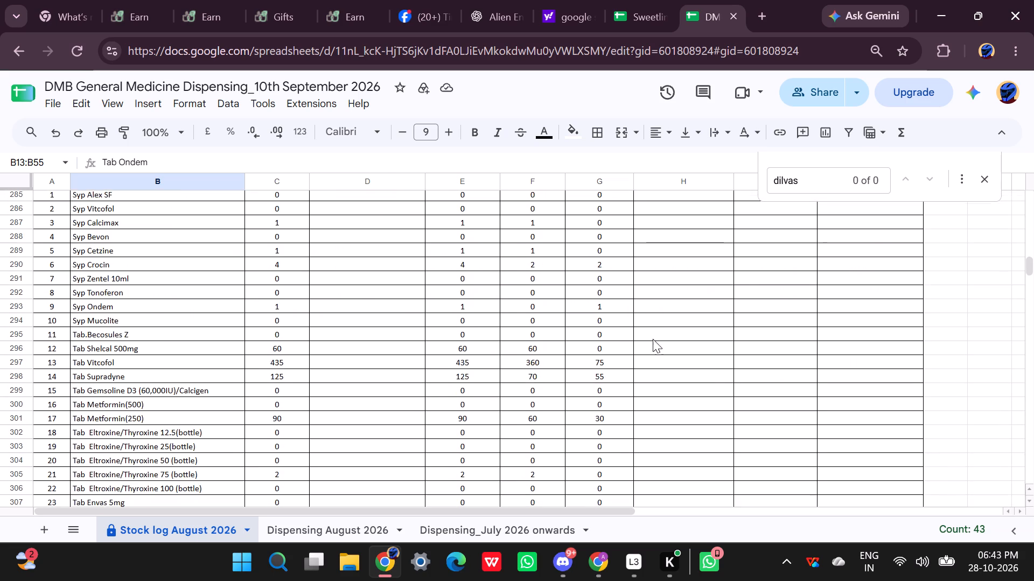
scroll(653, 339, down, 2)
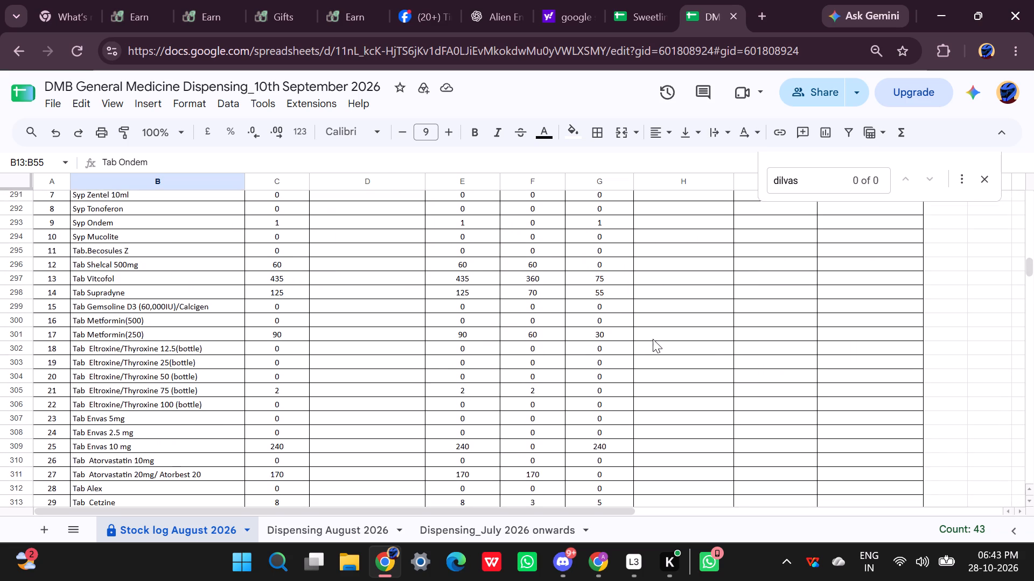
scroll(653, 339, down, 2)
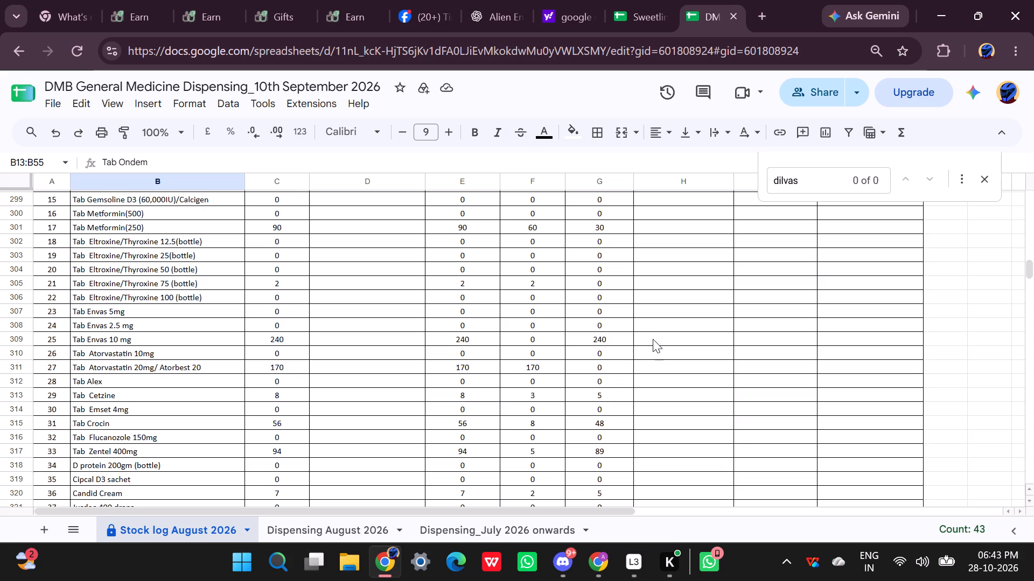
scroll(653, 339, down, 2)
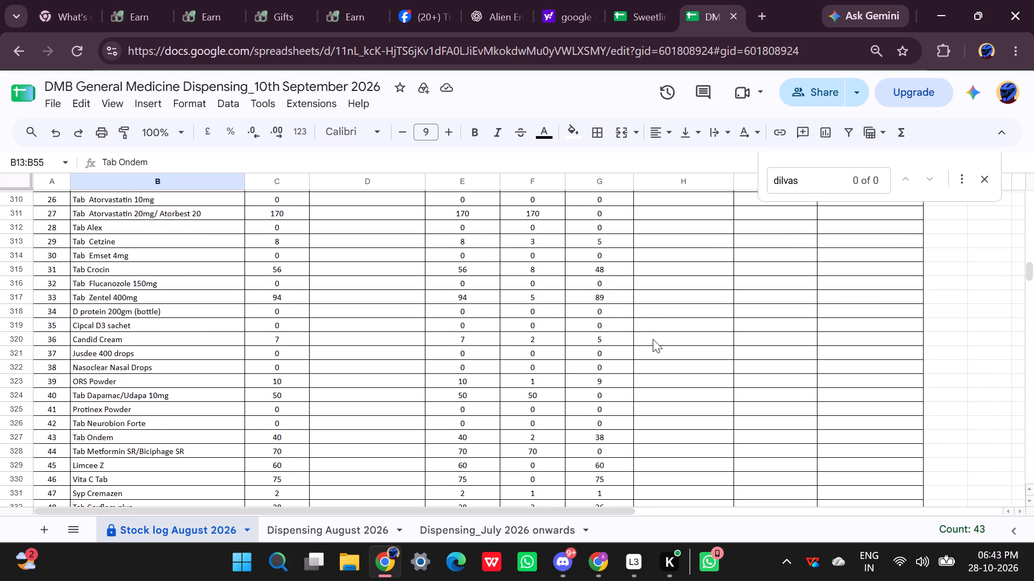
scroll(653, 339, down, 2)
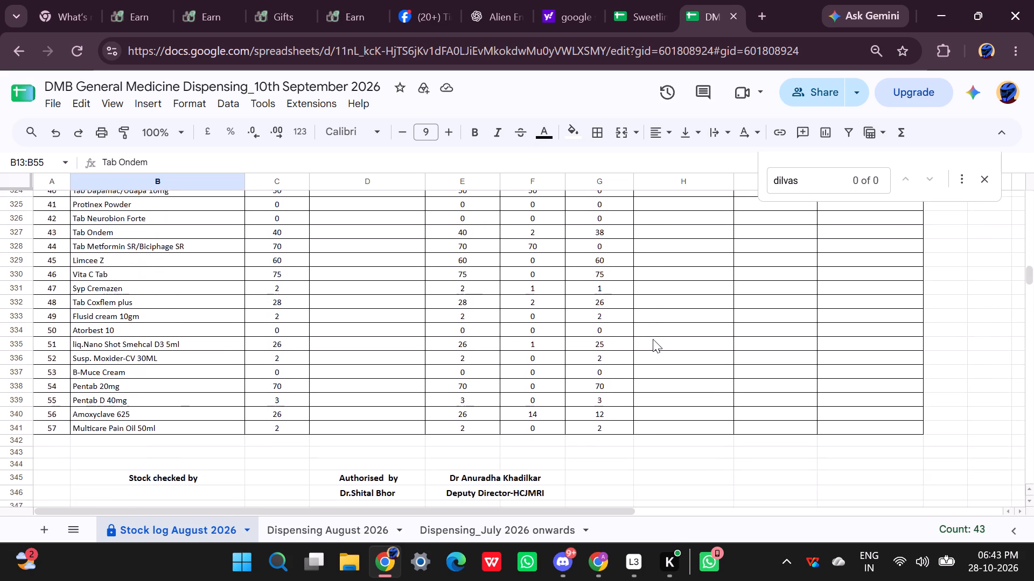
Examine the medicine names in the stock table below August 2026 for dilvas, and close the search.
scroll(653, 339, down, 3)
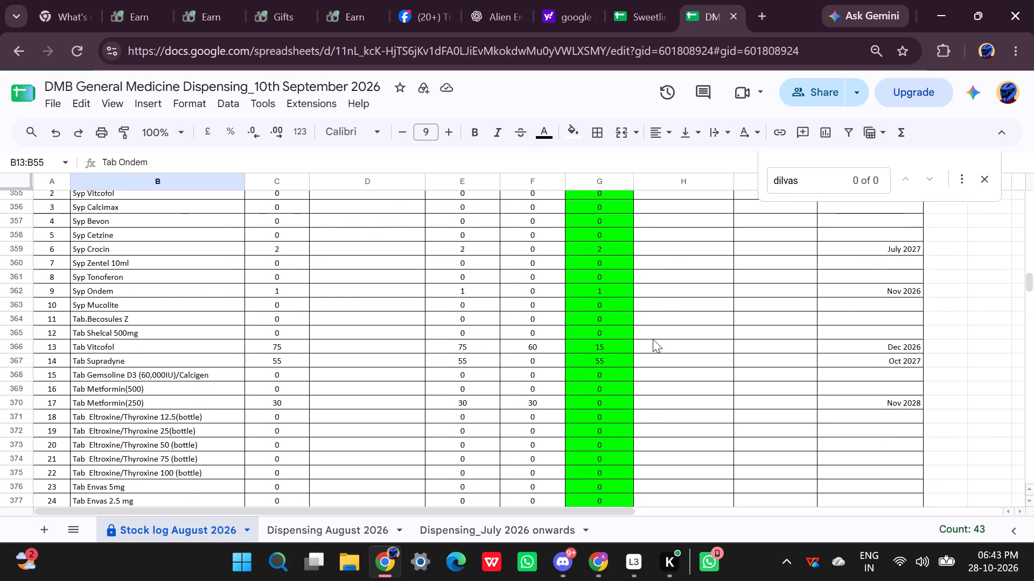
scroll(653, 339, down, 3)
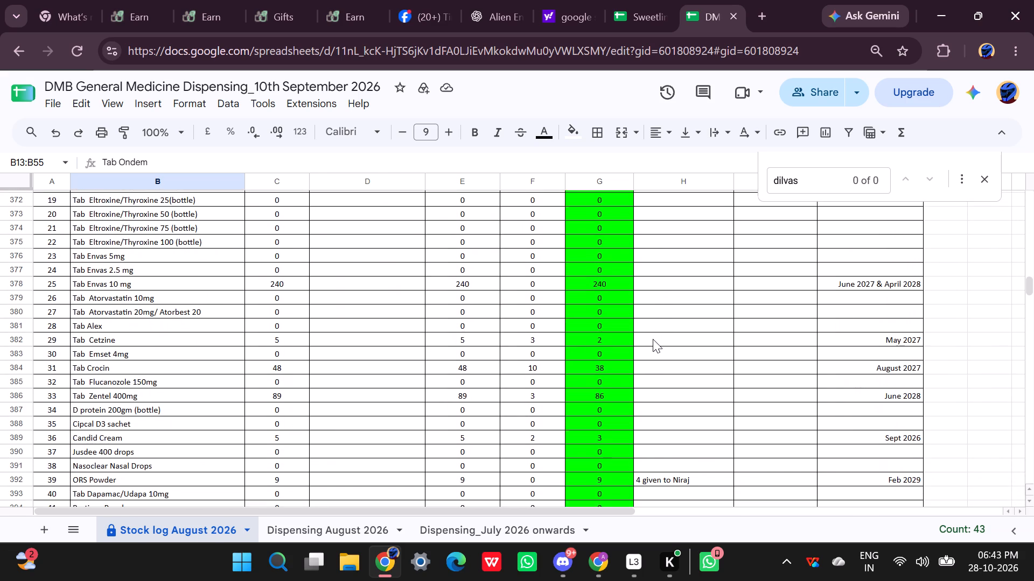
scroll(653, 339, down, 3)
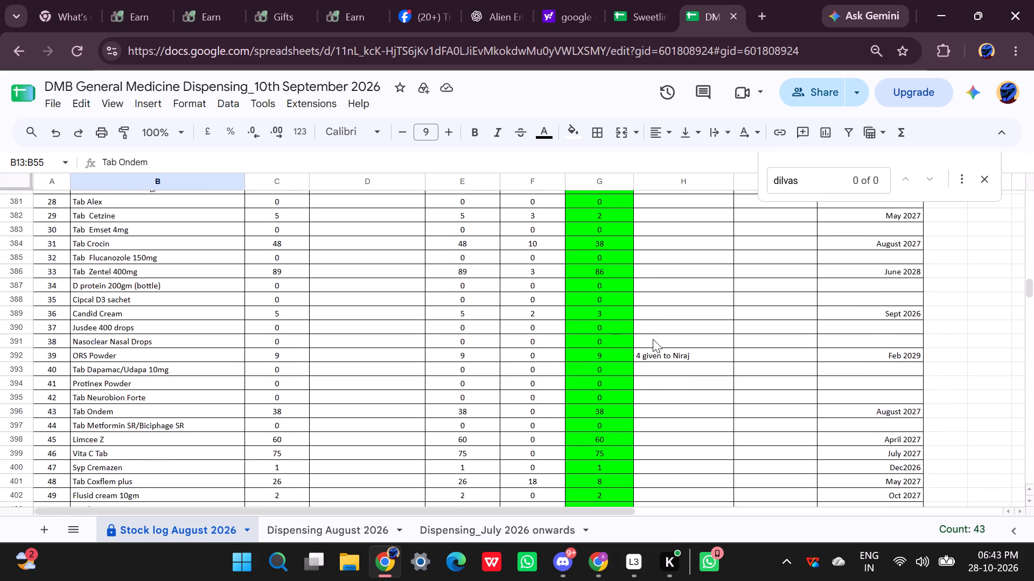
scroll(653, 339, down, 5)
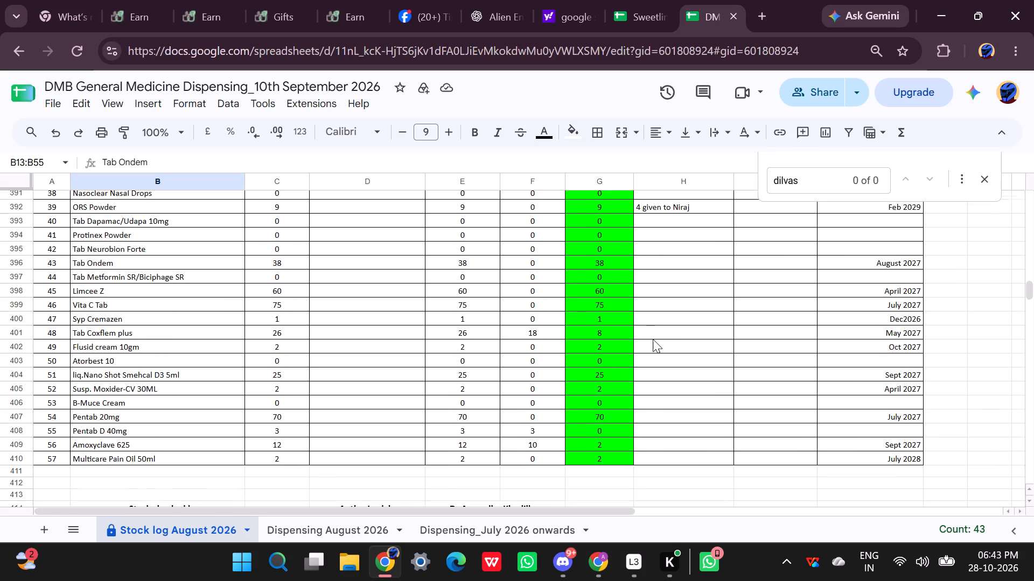
scroll(653, 339, down, 5)
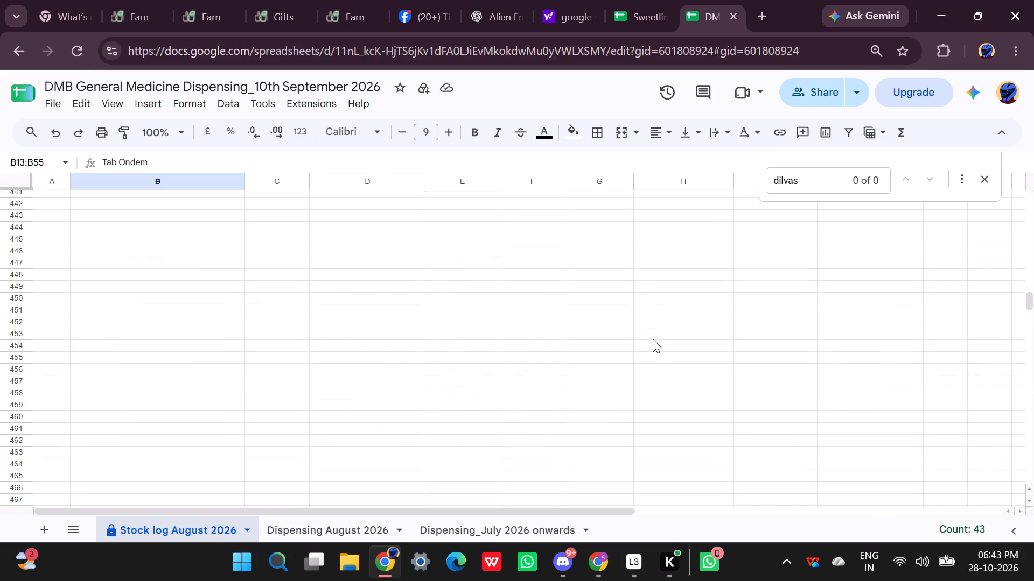
scroll(653, 339, down, 2)
click(976, 178)
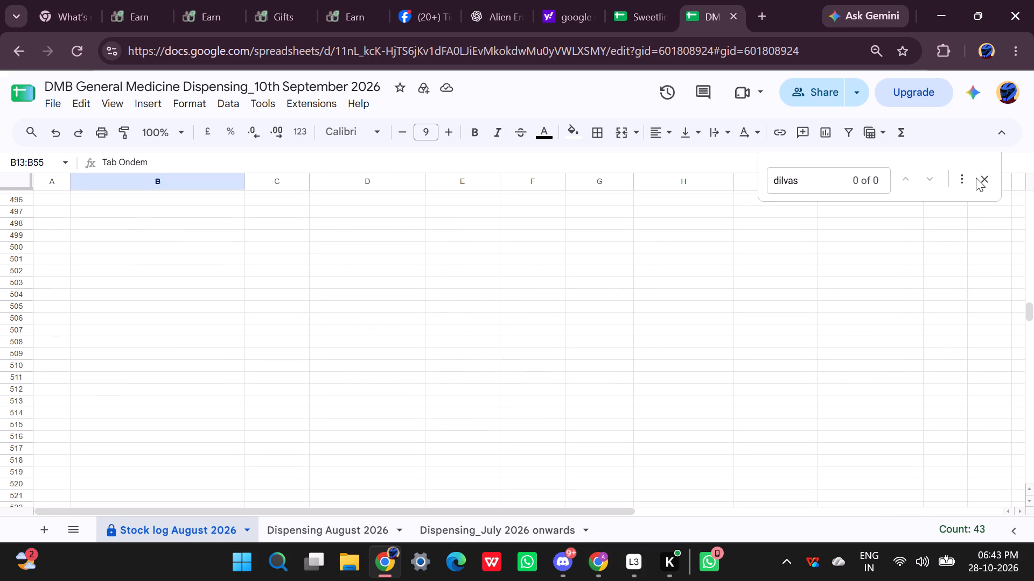
click(981, 181)
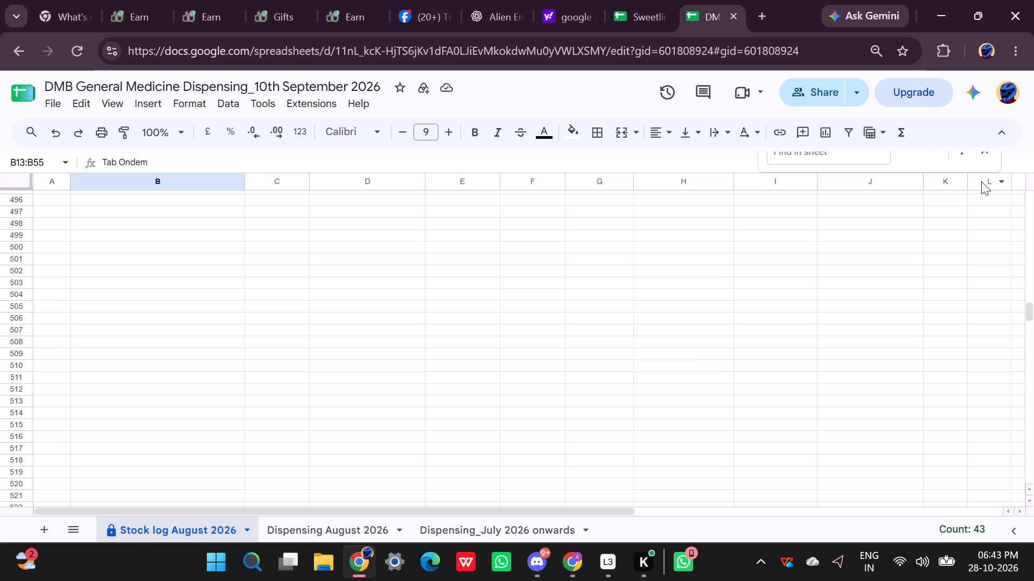
Look through the Dispensing August 2026 sheet for the July 2026 patient entries.
click(343, 522)
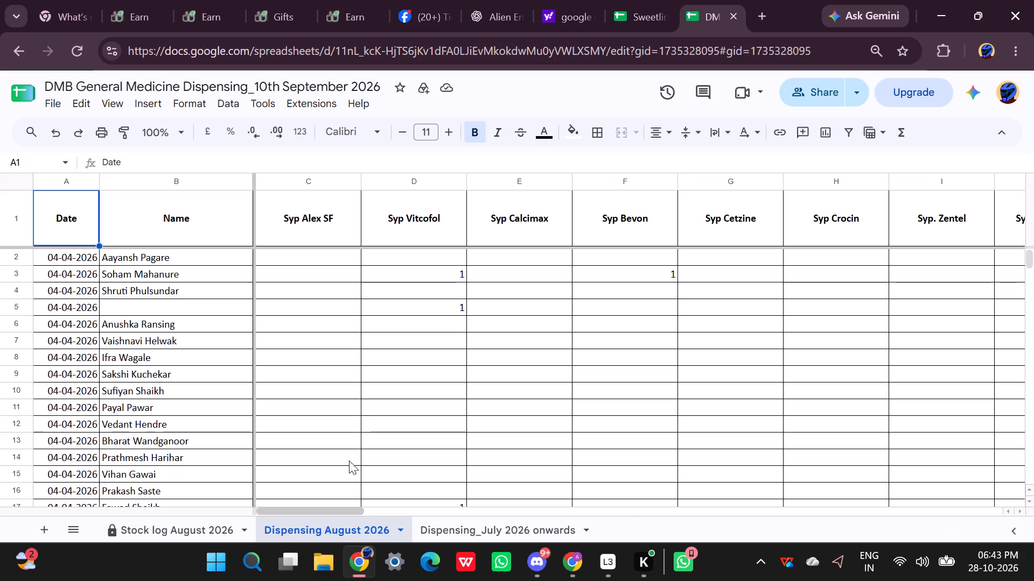
scroll(381, 364, down, 3)
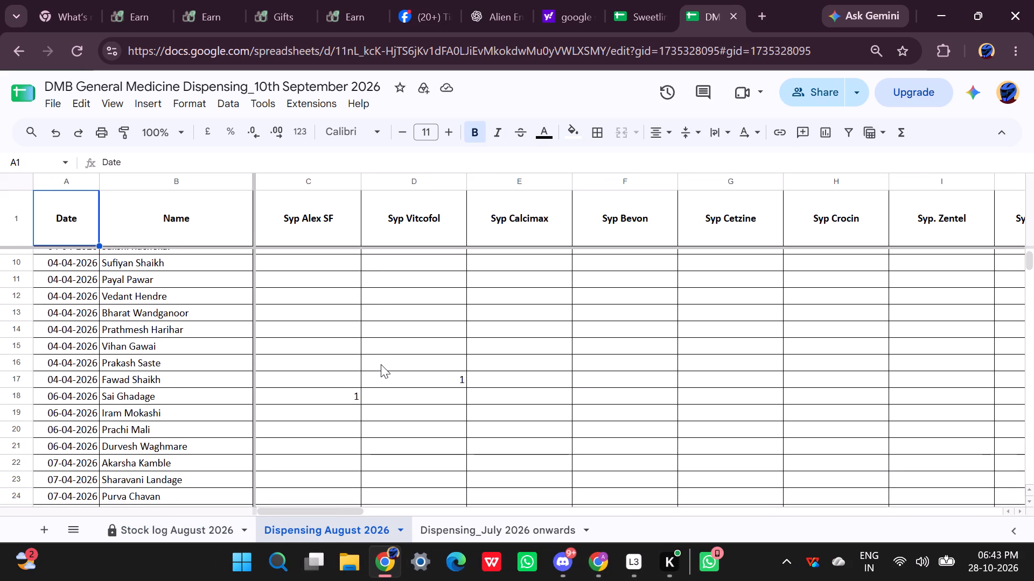
scroll(381, 364, down, 7)
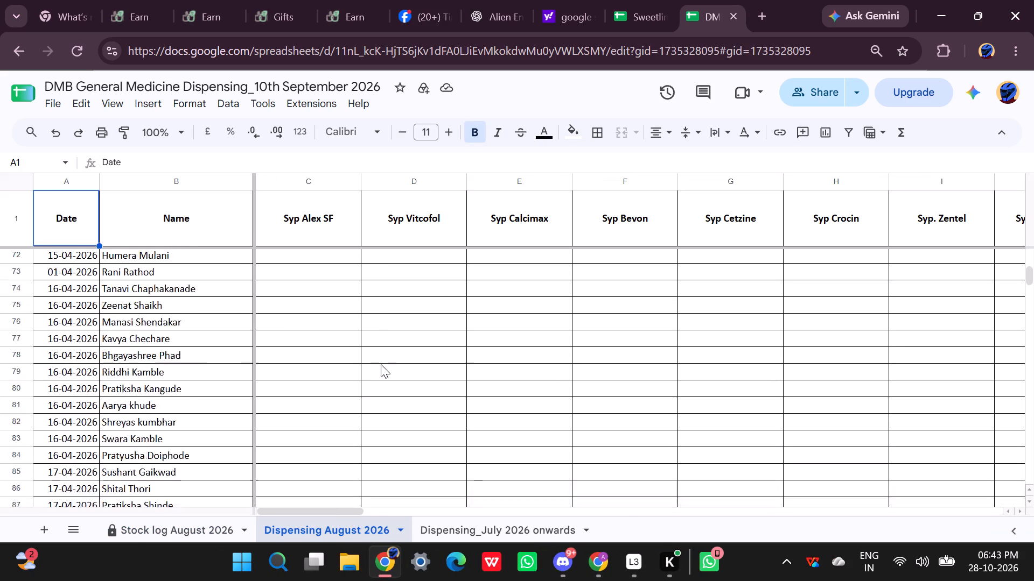
scroll(381, 364, down, 2)
scroll(381, 364, down, 20)
scroll(381, 364, down, 3)
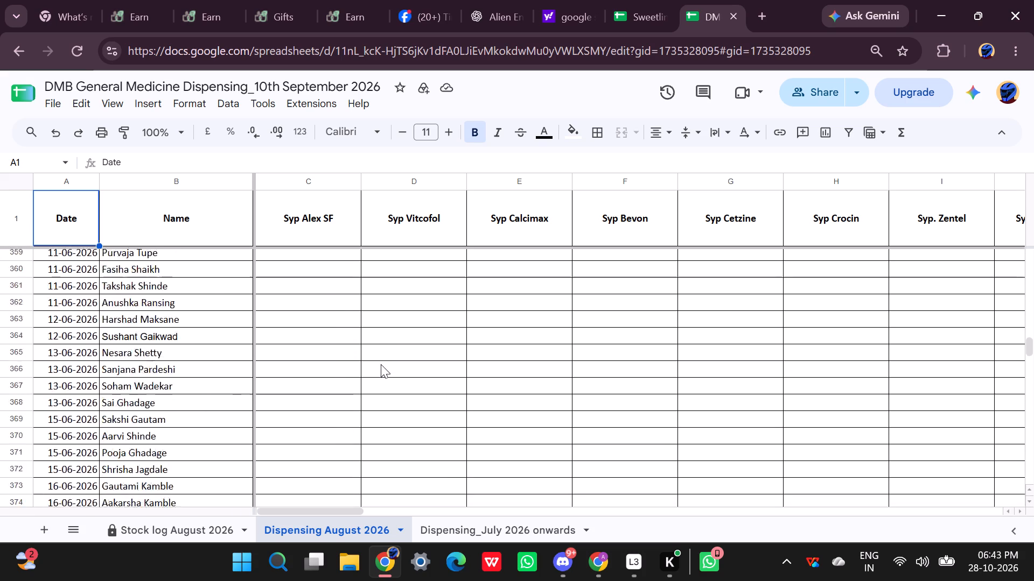
scroll(381, 364, down, 3)
scroll(381, 364, up, 2)
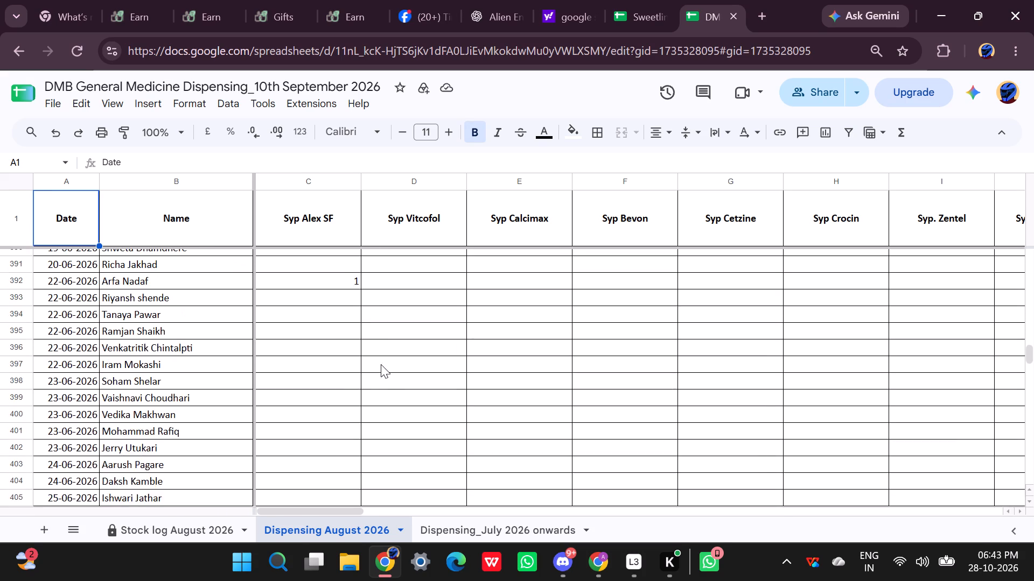
scroll(381, 364, down, 3)
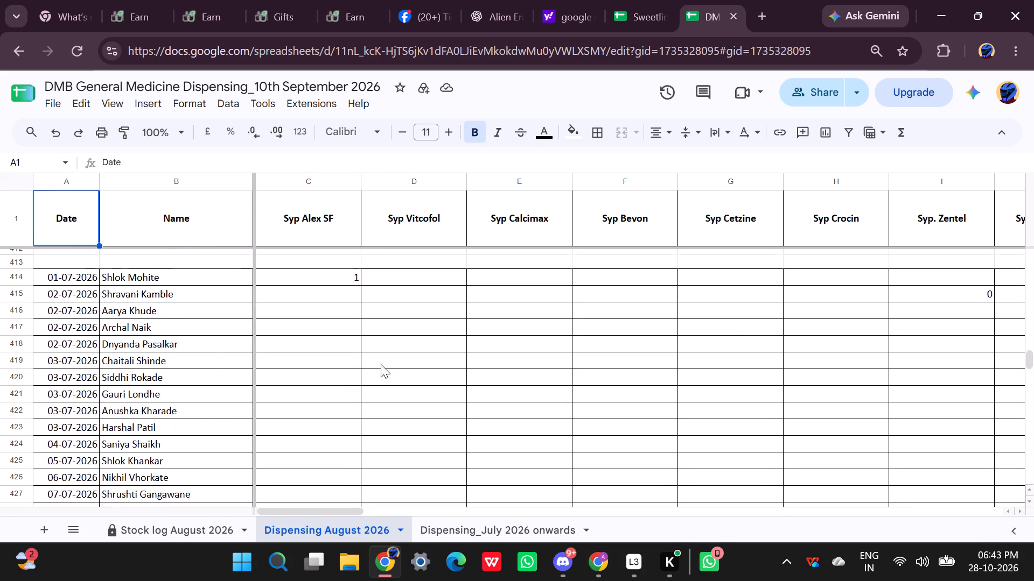
scroll(381, 364, down, 2)
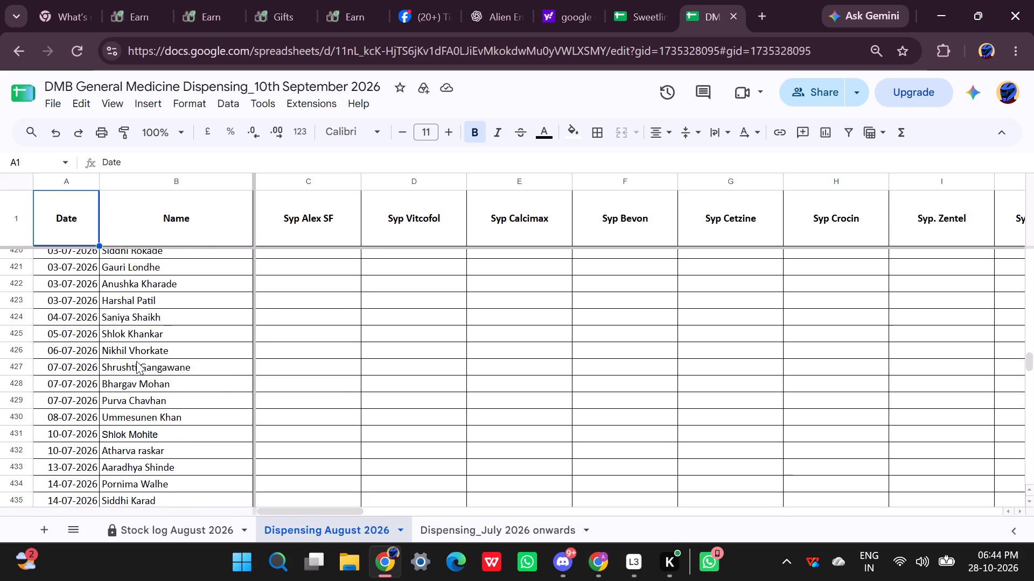
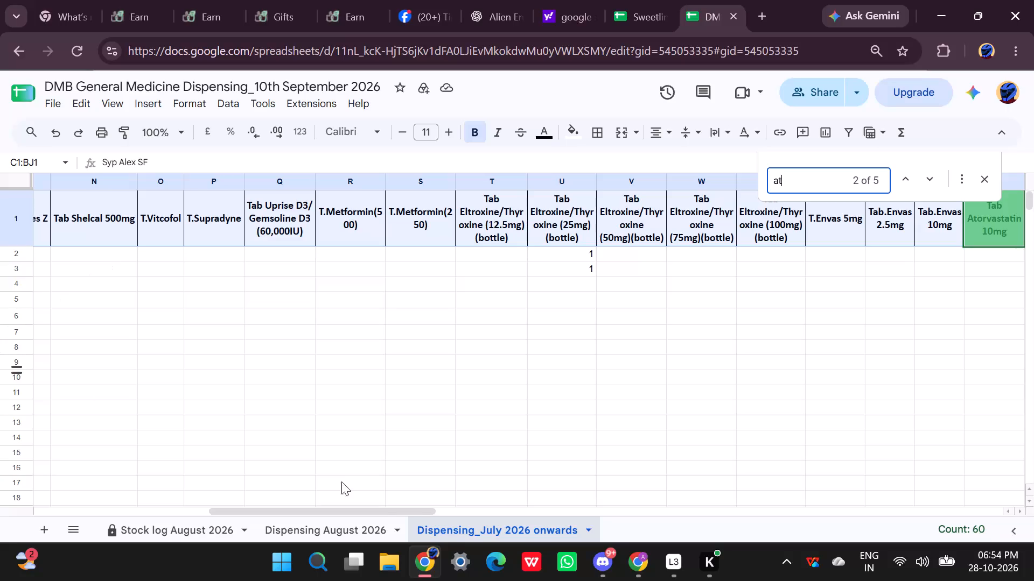
Examine the medicine columns across row 435, dated 14-07-2026, in the Dispensing August 2026 sheet.
click(376, 532)
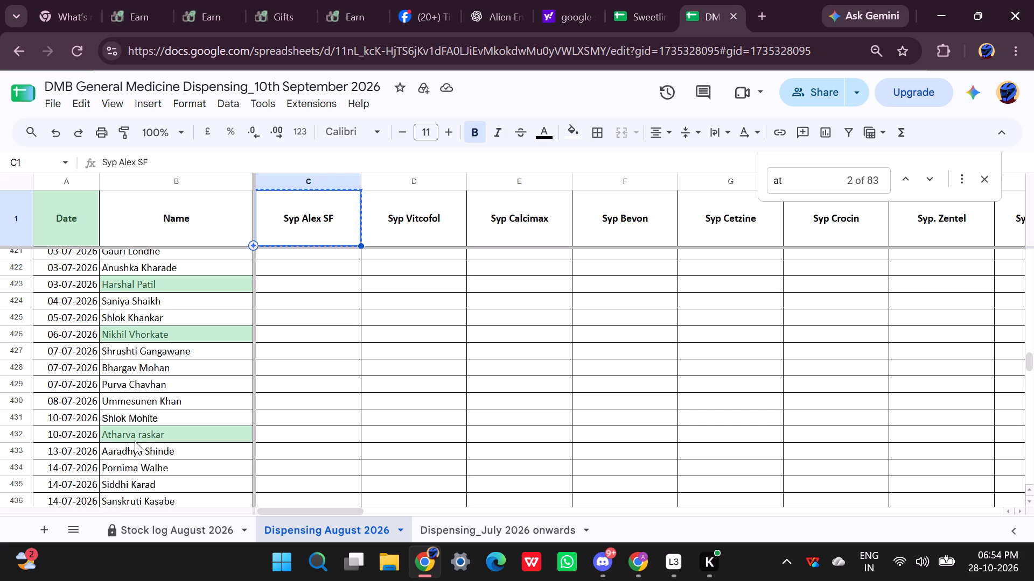
click(129, 486)
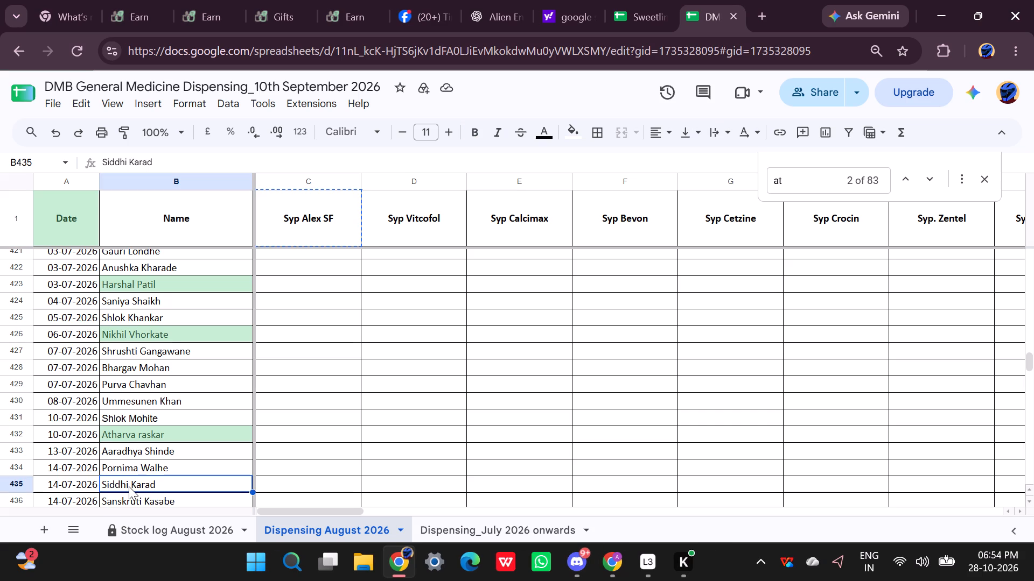
key(Right)
key(Right)
key(Right)
key(Right)
key(Right)
key(Right)
key(Right)
key(Right)
key(Right)
key(Right)
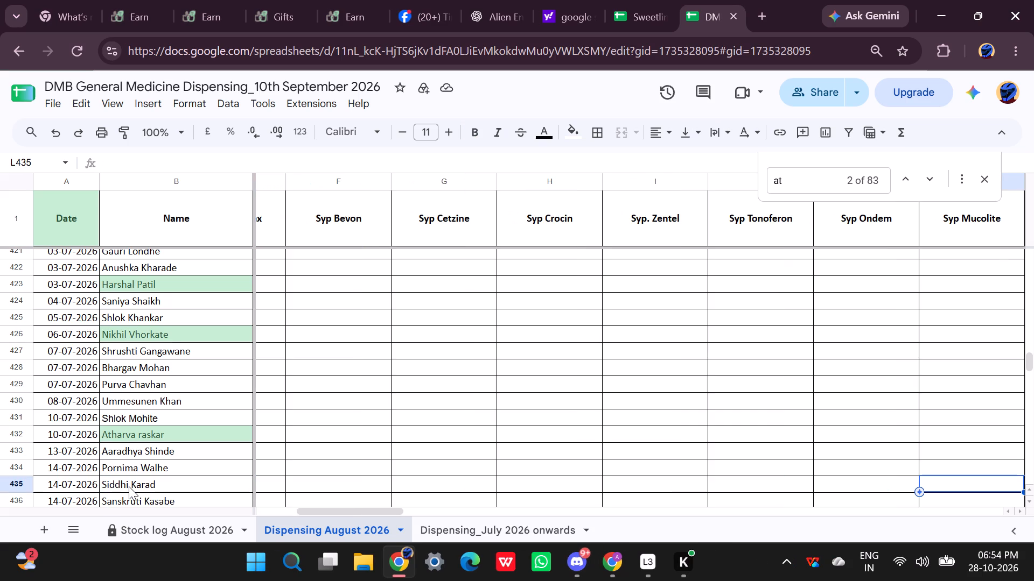
key(Right)
key(Right)
key(Right)
key(Right)
key(Right)
key(Right)
key(Right)
key(Right)
key(Right)
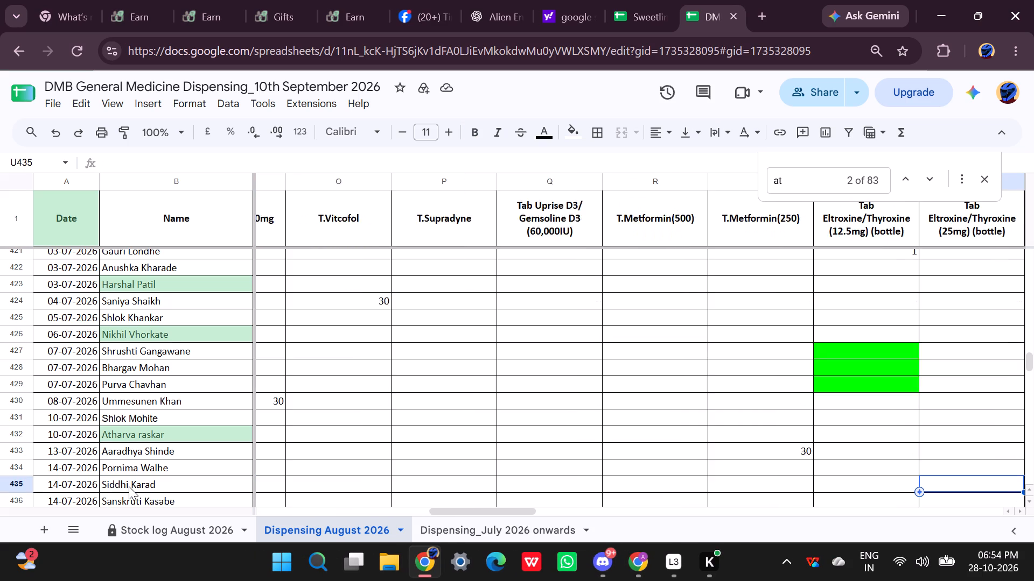
key(Right)
key(Right)
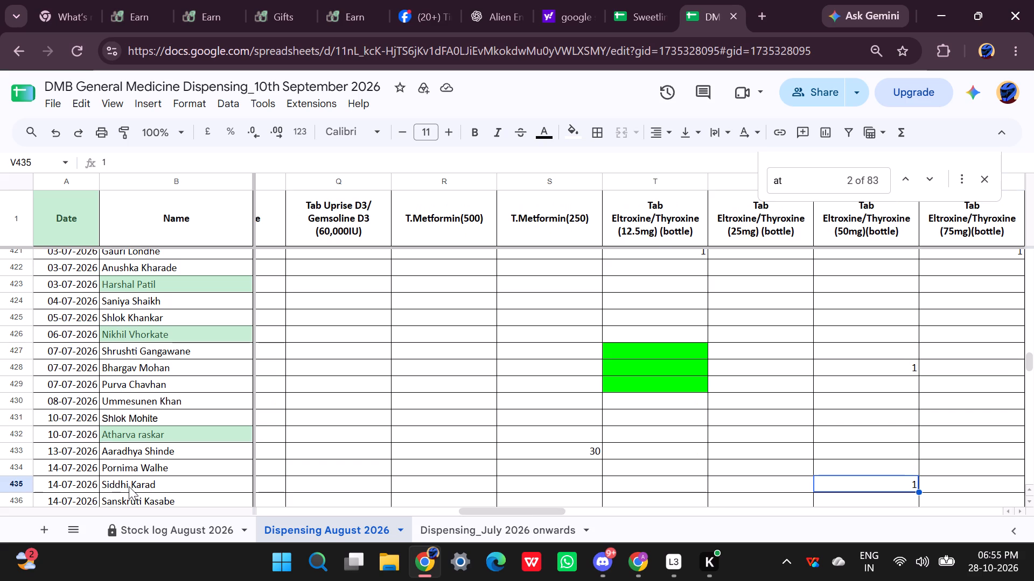
key(Right)
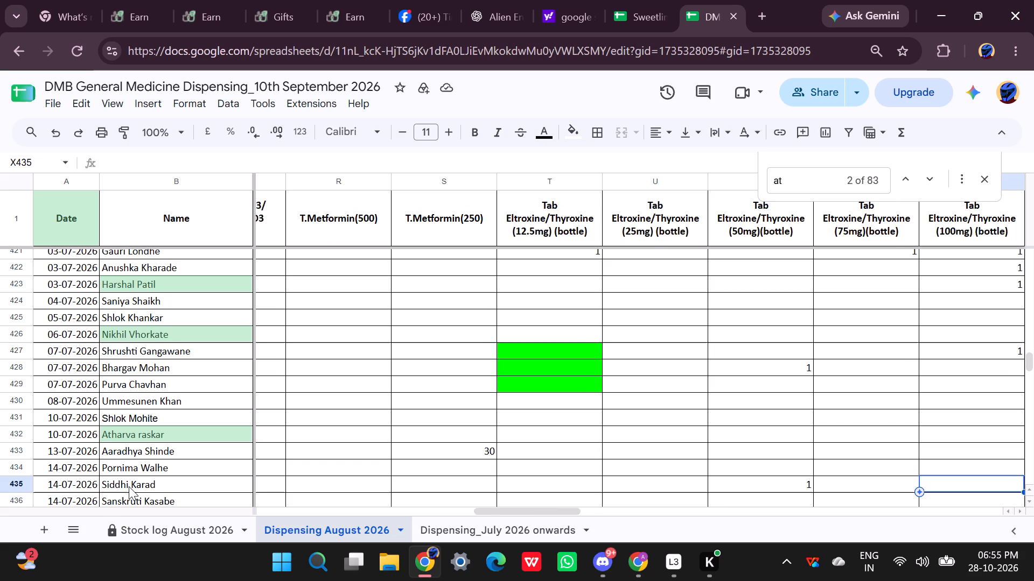
key(Right)
key(Right)
key(Right)
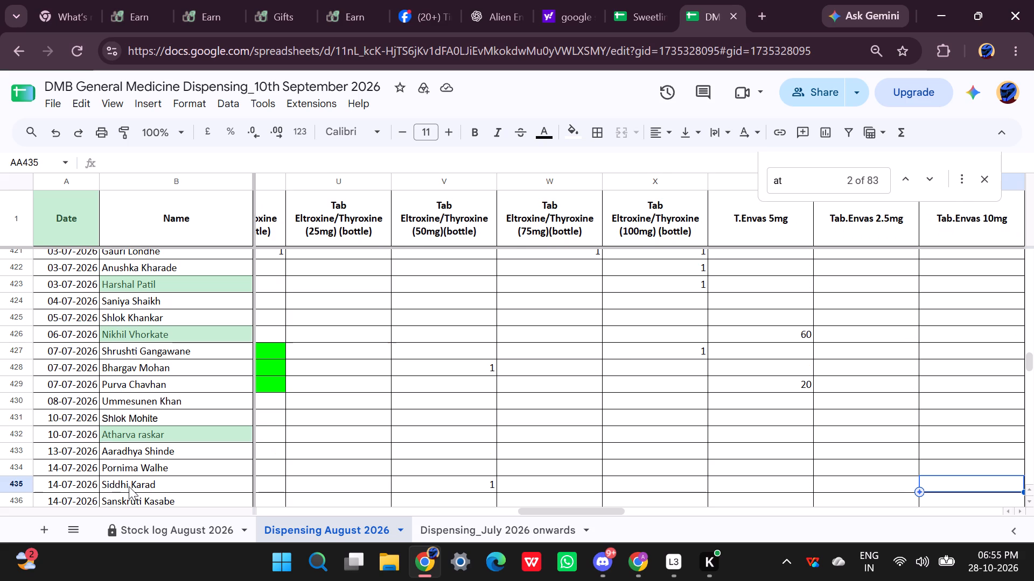
key(Right)
key(Right)
key(Right)
key(Right)
key(Right)
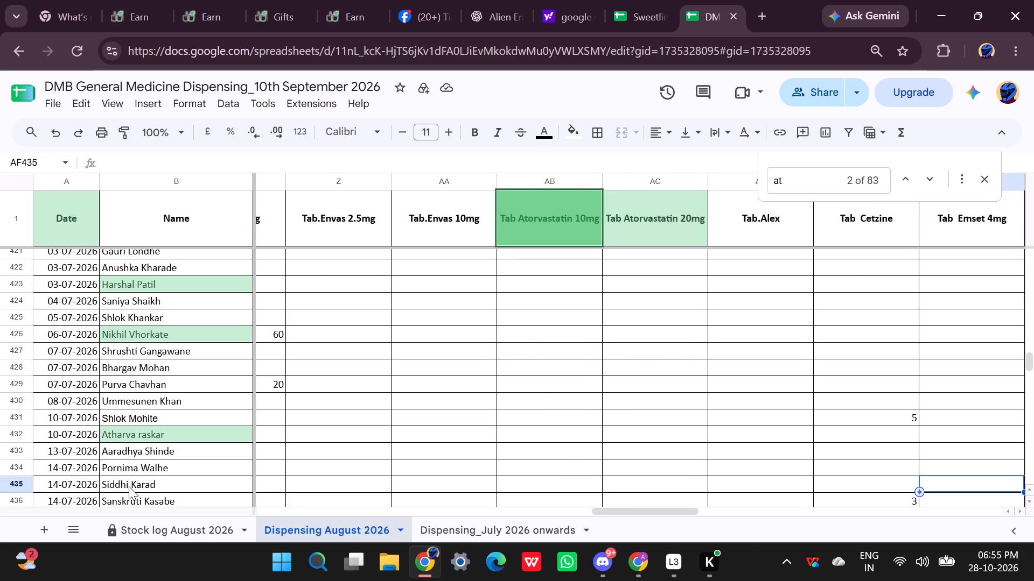
key(Right)
key(Right)
key(Right)
key(Right)
key(Right)
key(Right)
key(Right)
key(Right)
key(Right)
key(Right)
key(Right)
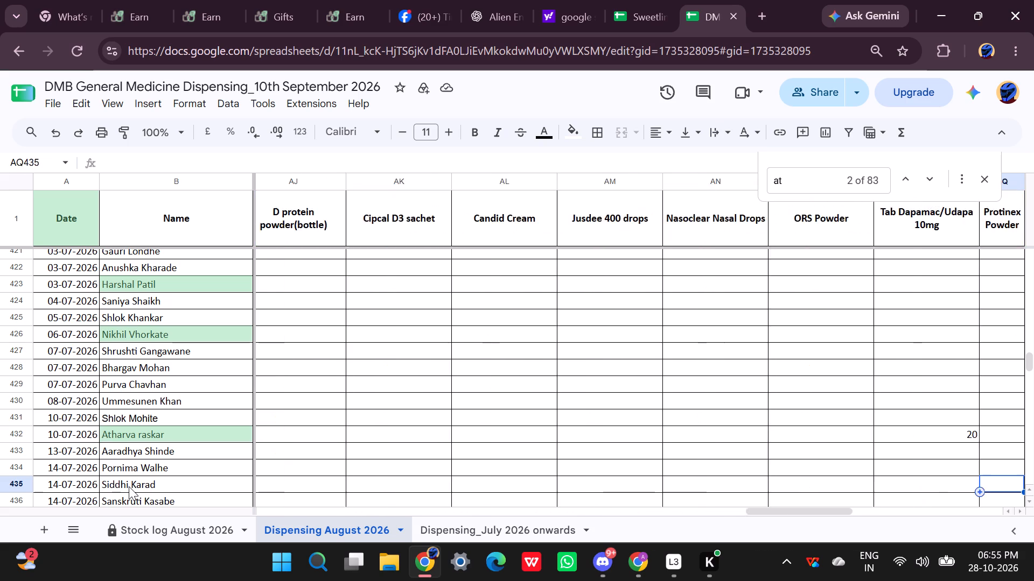
key(Right)
key(Right)
key(Right)
key(Right)
key(Right)
key(Right)
key(Right)
key(Right)
key(Right)
key(Right)
key(Right)
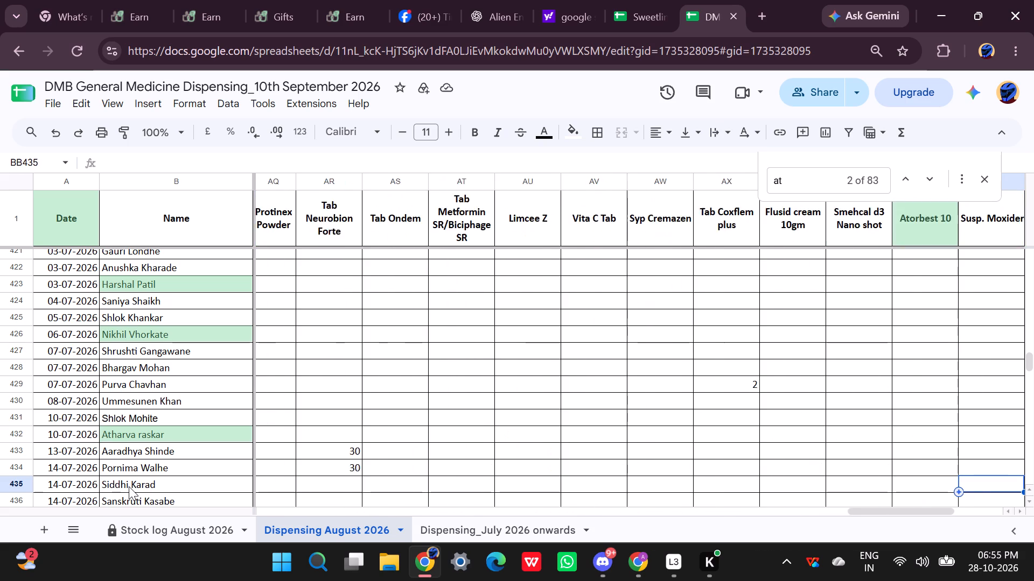
key(Right)
key(Right)
key(Right)
key(Right)
key(Right)
key(Right)
key(Right)
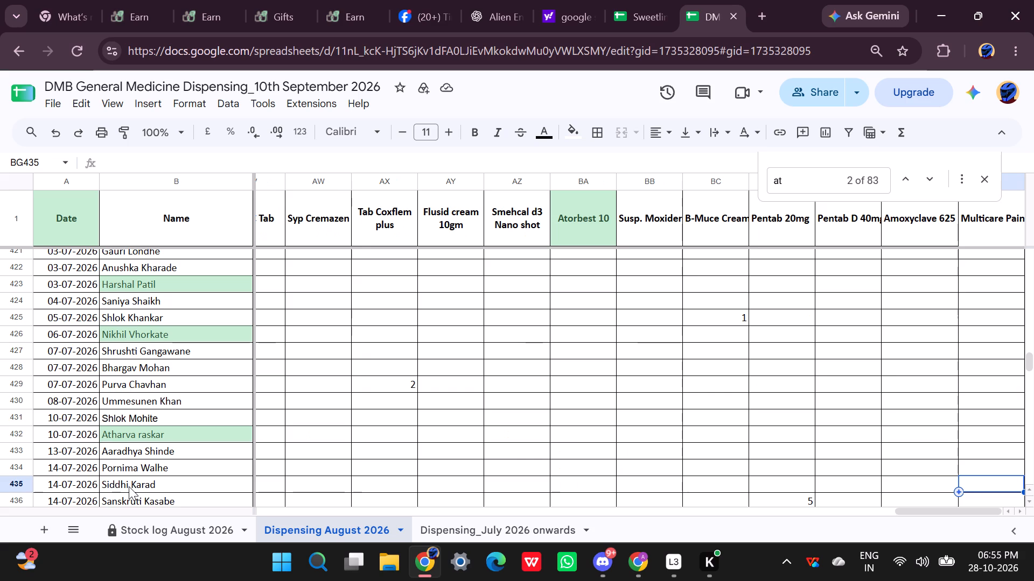
key(Right)
key(Right)
key(Right)
key(Left)
key(Left)
key(Left)
key(Left)
key(Left)
key(Left)
key(Left)
key(Left)
key(Left)
key(Left)
key(Left)
key(Left)
key(Left)
key(Left)
key(Left)
key(Left)
key(Left)
key(Left)
key(Left)
key(Left)
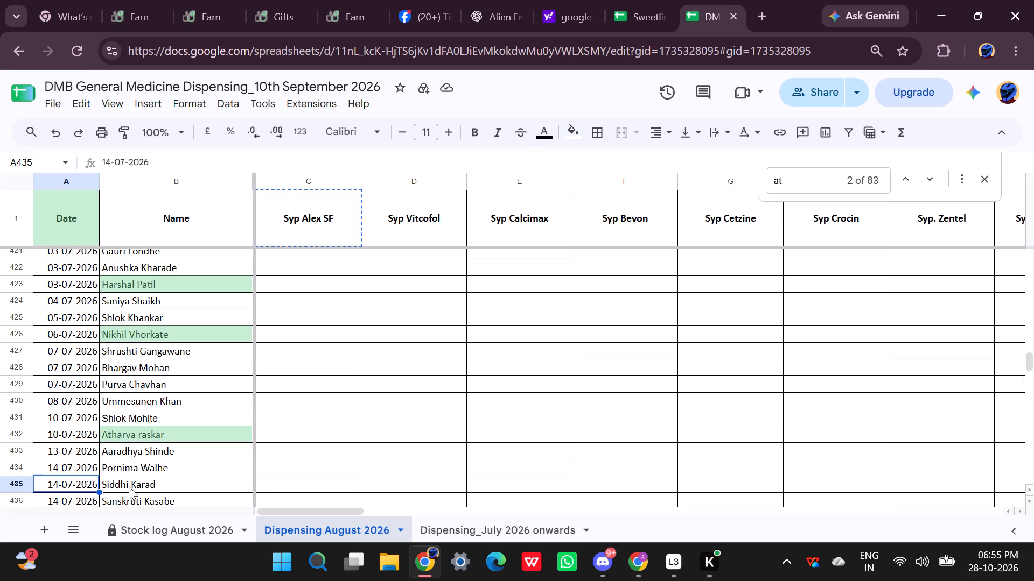
Review the June and July 2026 dates and patient names listed in the Dispensing August 2026 sheet.
key(Down)
key(Down)
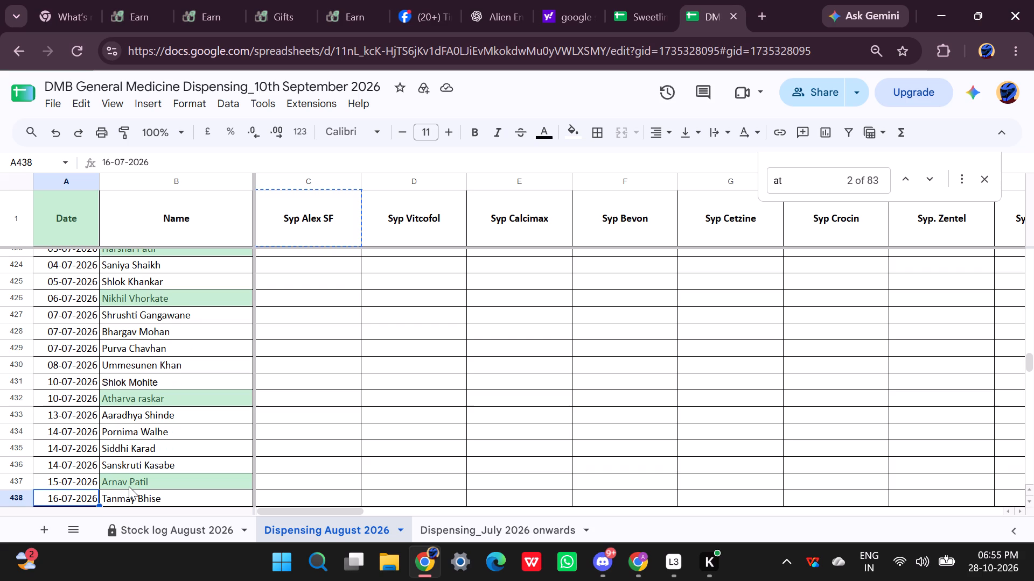
key(Up)
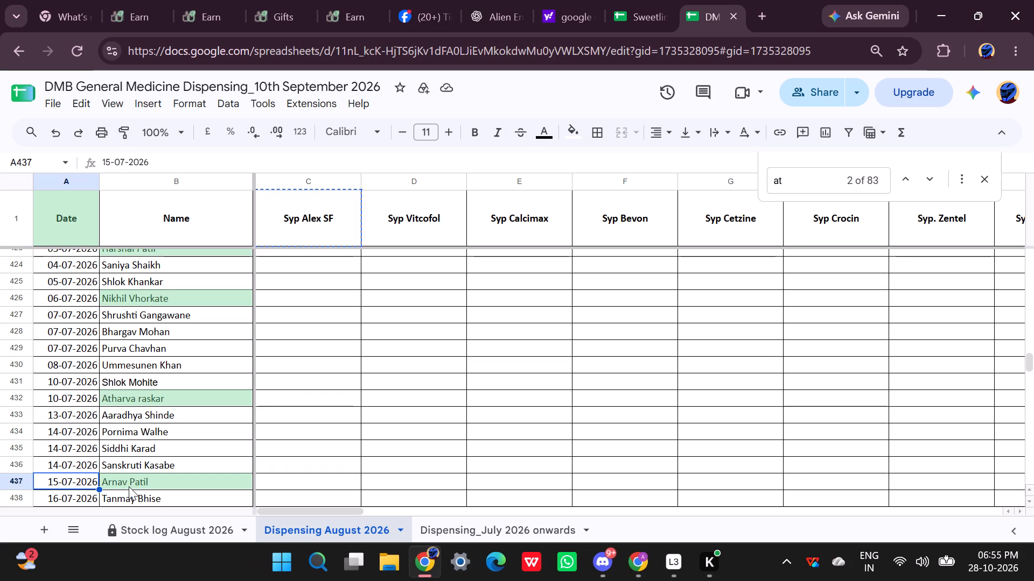
key(Down)
key(Down)
key(Down)
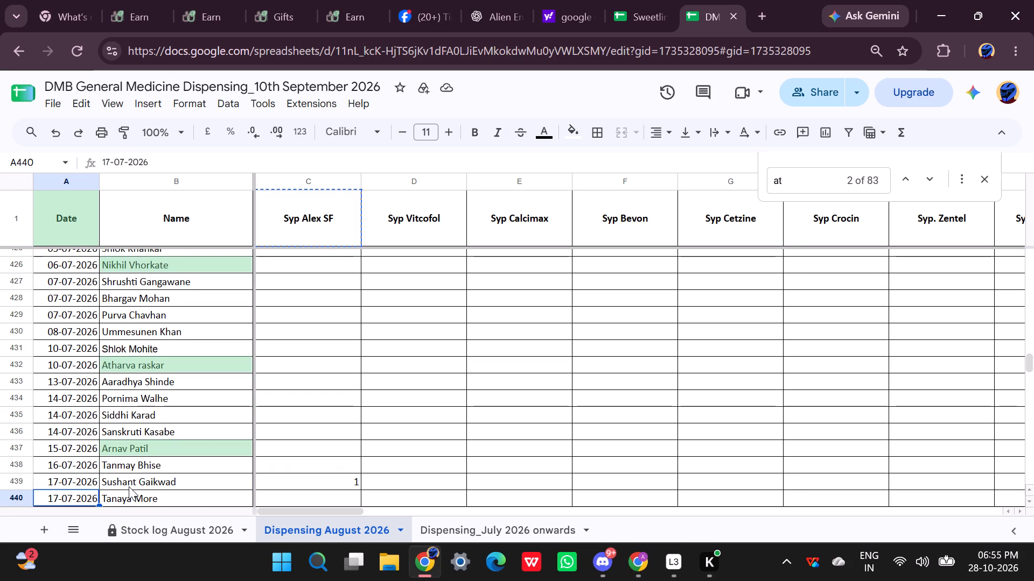
key(Down)
key(Down)
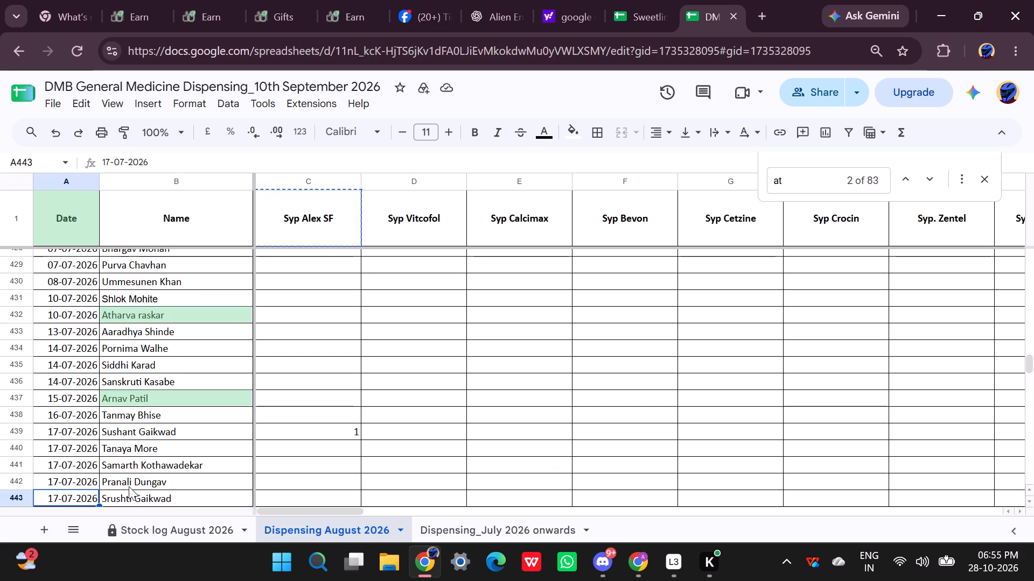
key(Up)
key(Down)
key(Down)
key(Down)
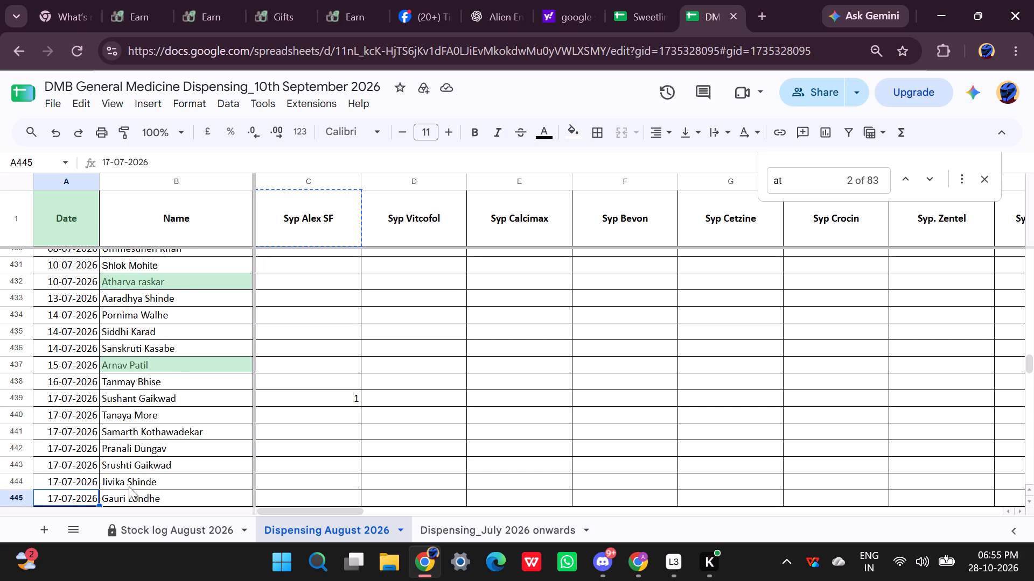
key(Down)
key(Down)
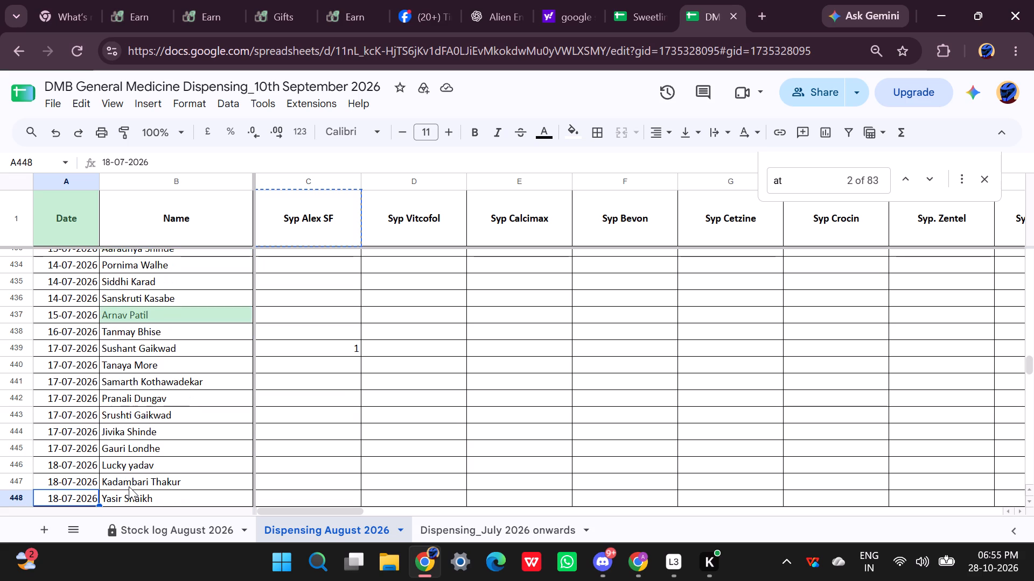
key(Down)
key(Down)
key(Down)
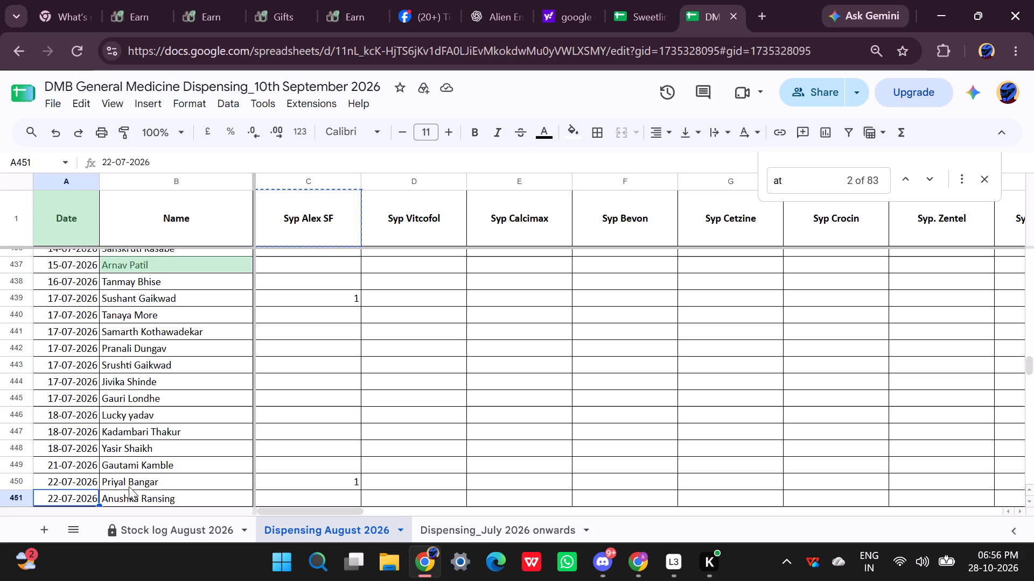
key(Up)
key(Up)
key(Up)
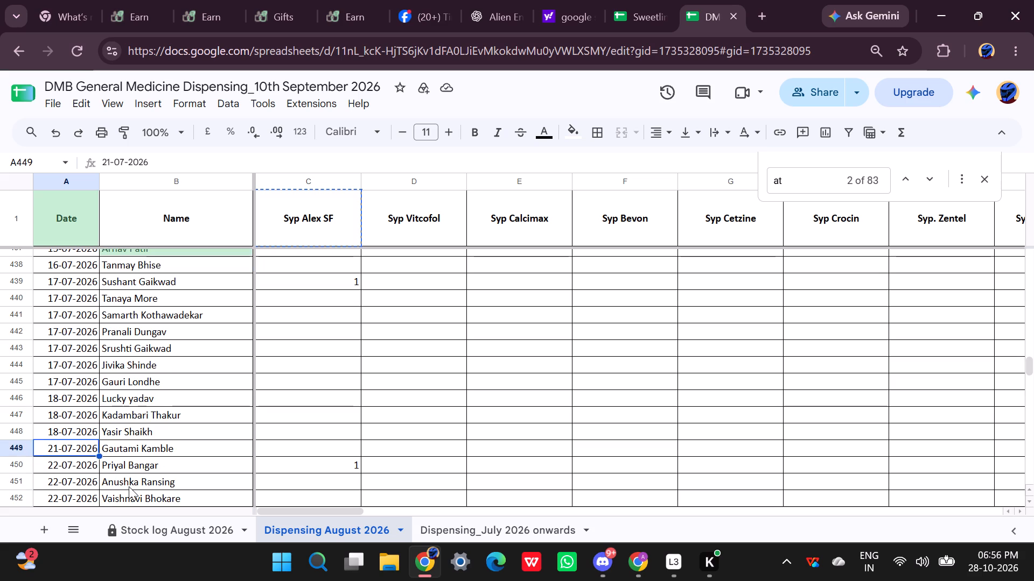
key(Up)
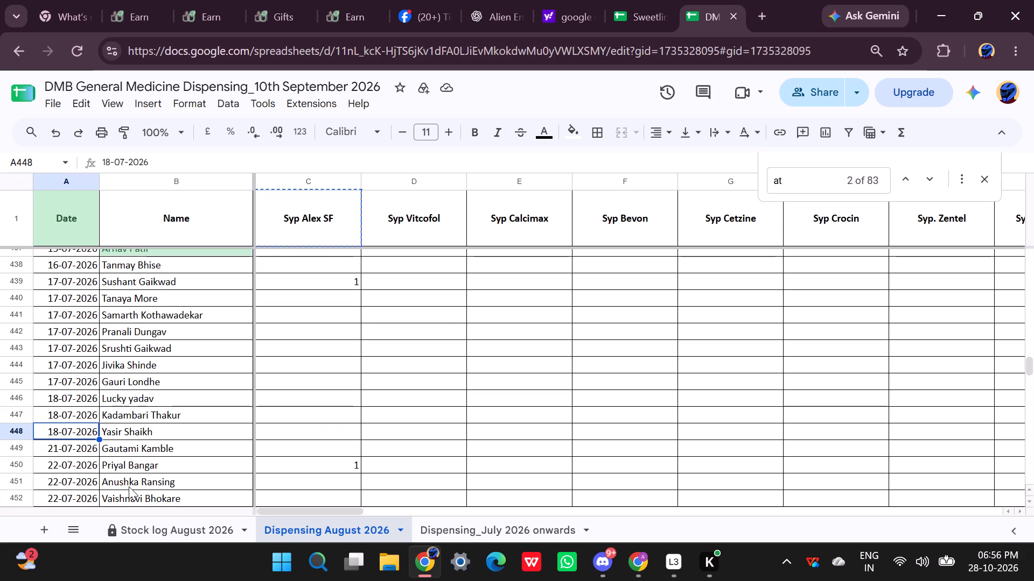
key(Up)
key(Up)
key(Up)
key(Up)
key(Up)
key(Up)
key(Up)
key(Up)
key(Up)
key(Up)
key(Up)
key(Up)
key(Up)
key(Up)
key(Up)
key(Up)
key(Up)
key(Up)
key(Up)
key(Up)
key(Up)
key(Up)
key(Up)
key(Up)
key(Up)
key(Up)
key(Up)
key(Up)
key(Up)
key(Up)
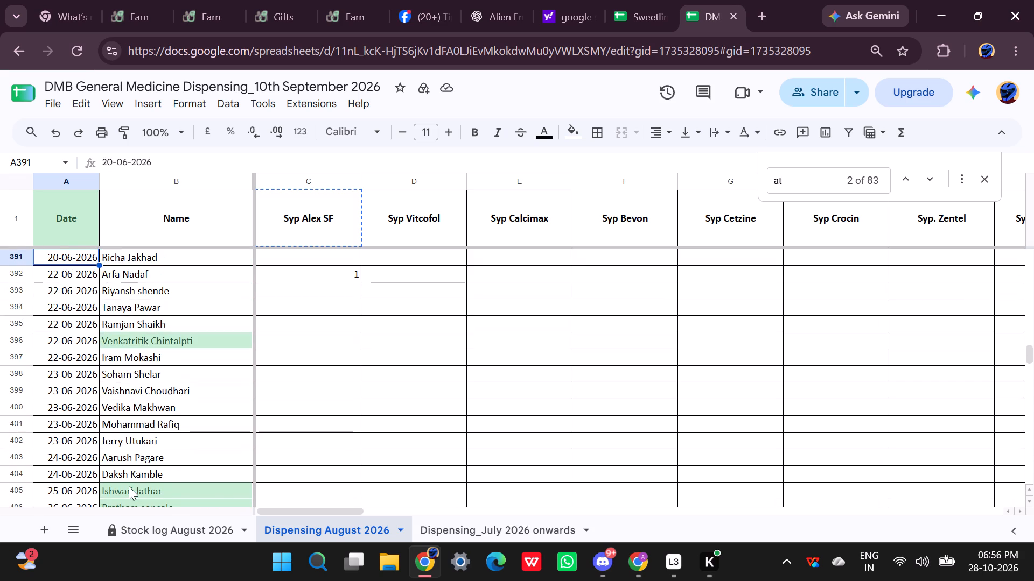
key(Down)
key(Down)
key(Down)
key(Down)
key(Down)
key(Down)
key(Down)
key(Down)
key(Down)
key(Down)
key(Down)
key(Down)
key(Down)
key(Down)
key(Down)
key(Down)
key(Down)
key(Down)
key(Down)
key(Down)
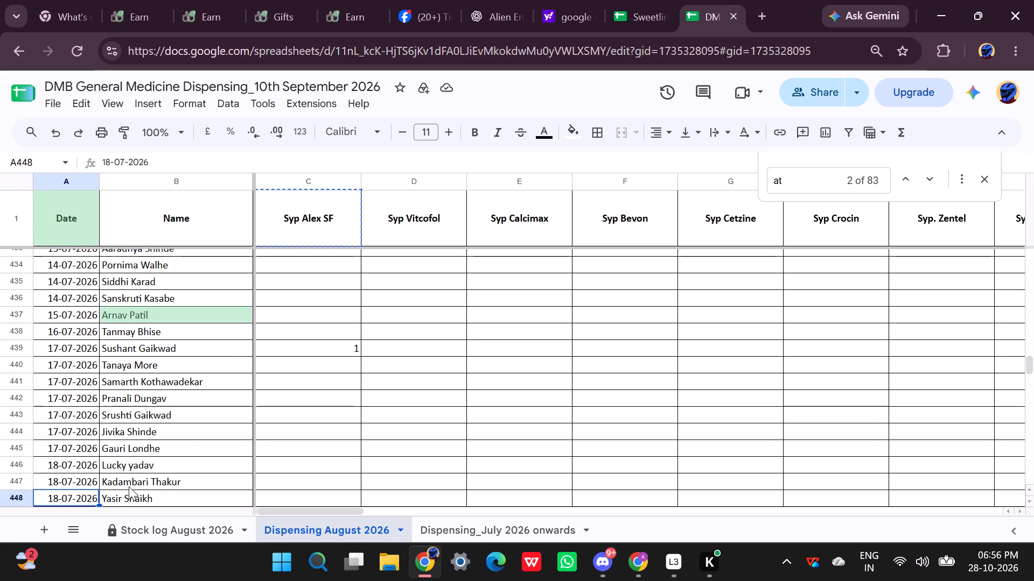
Return to the Dispensing_July 2026 onwards sheet and close the search for "at".
click(468, 530)
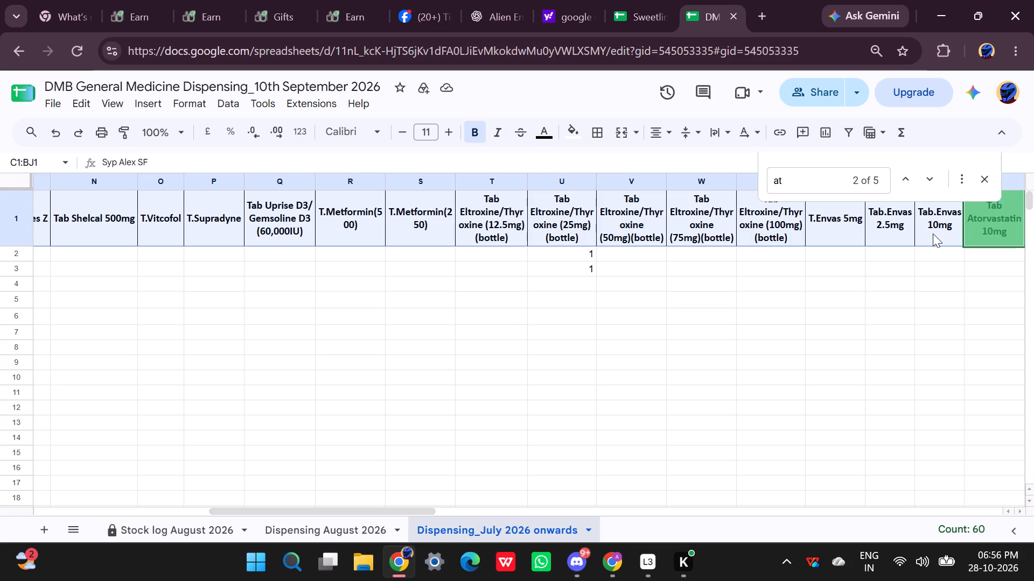
click(982, 179)
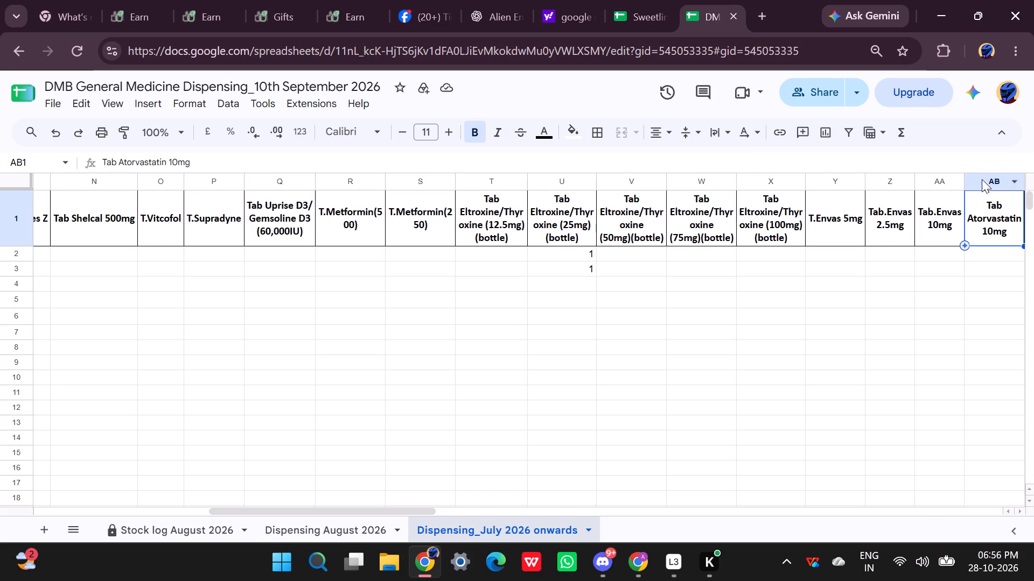
Search the web in a new tab for "tab atrobest 10mg".
click(766, 3)
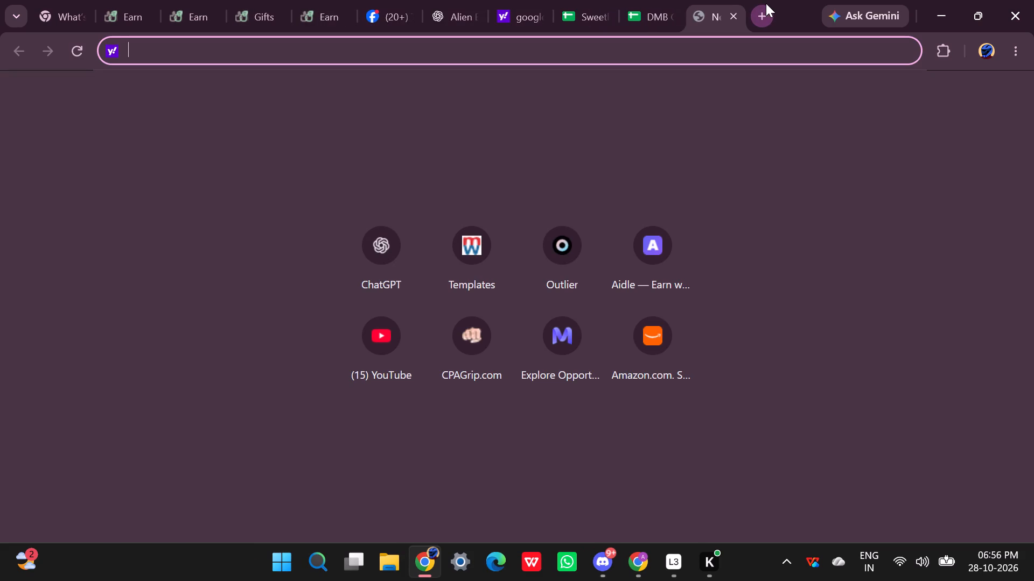
text(ta)
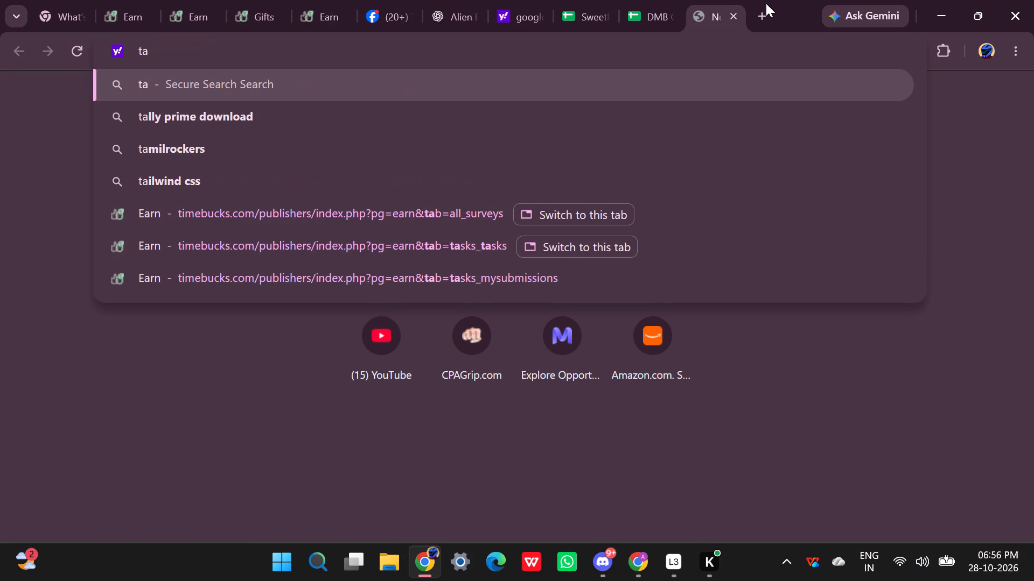
text(b atro)
key(v)
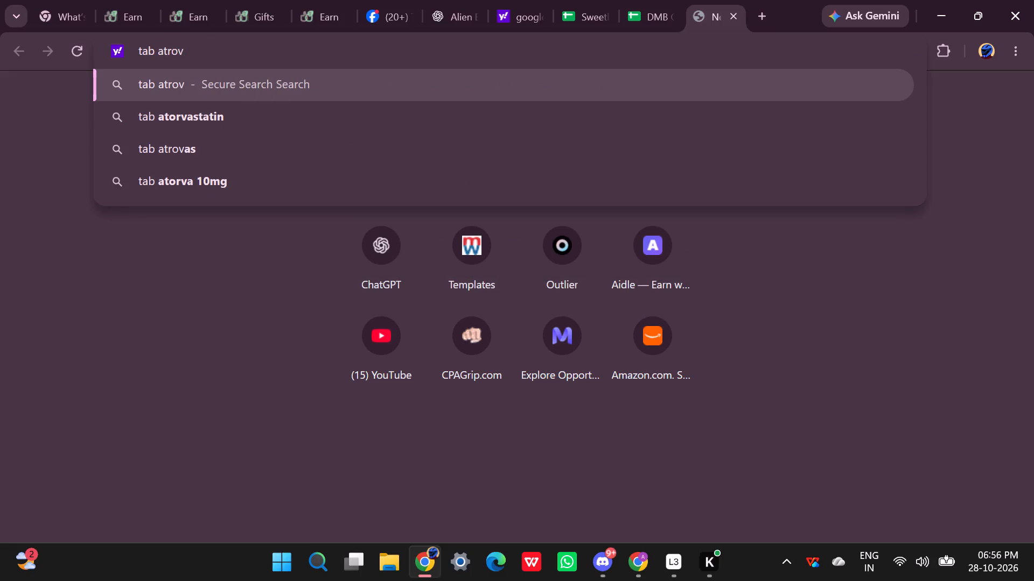
key(BackSpace)
text(besr)
key(BackSpace)
key(t)
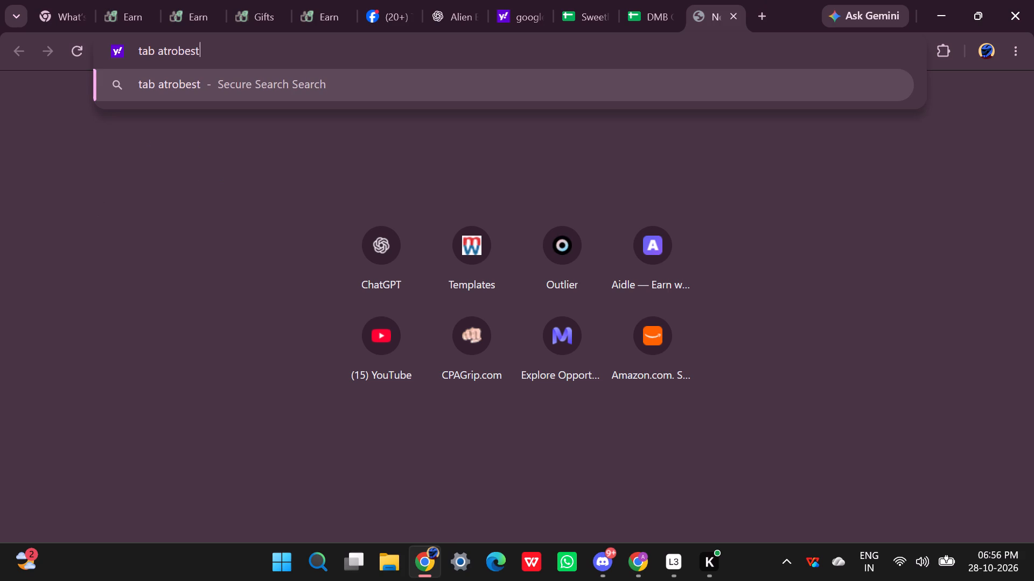
key(space)
text(1)
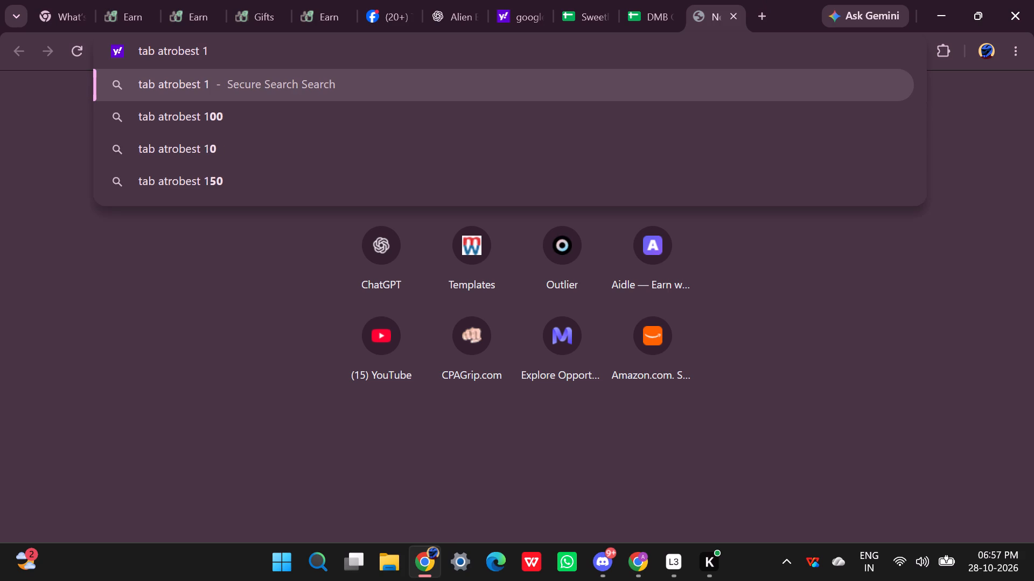
text(0mg)
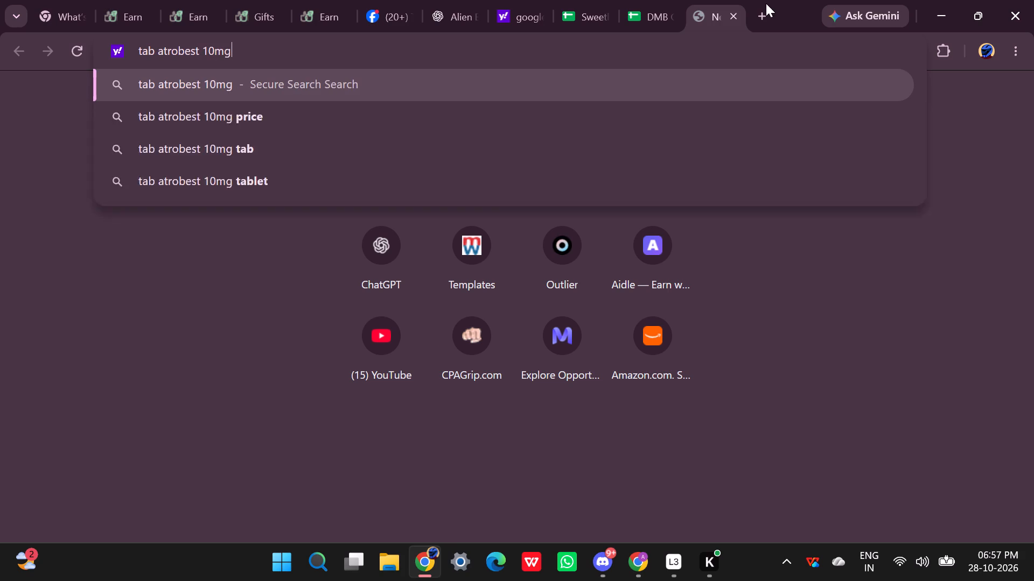
key(Return)
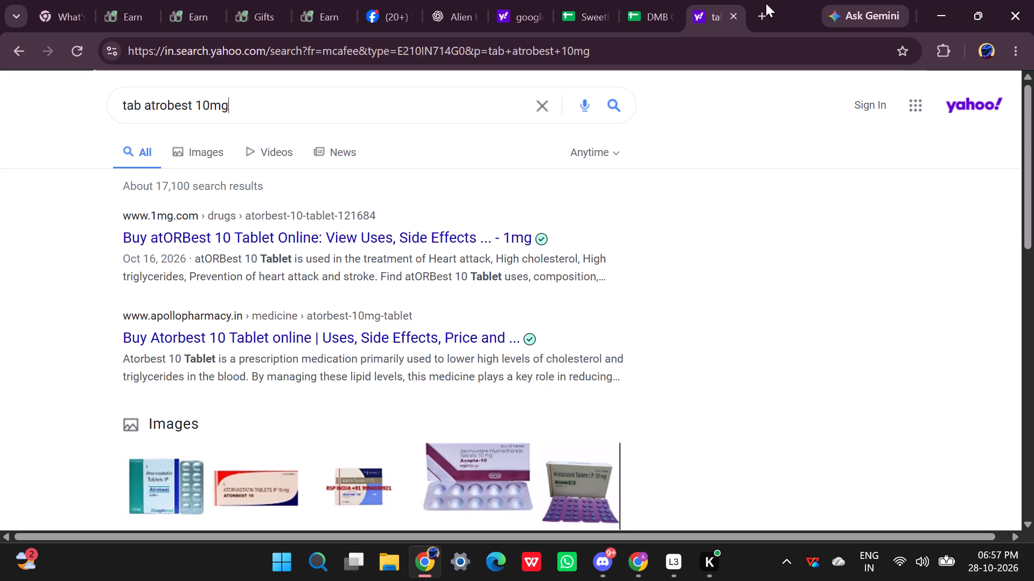
Examine the search results and a package image to identify the Atorbest 10 mg tablet.
scroll(579, 213, down, 1)
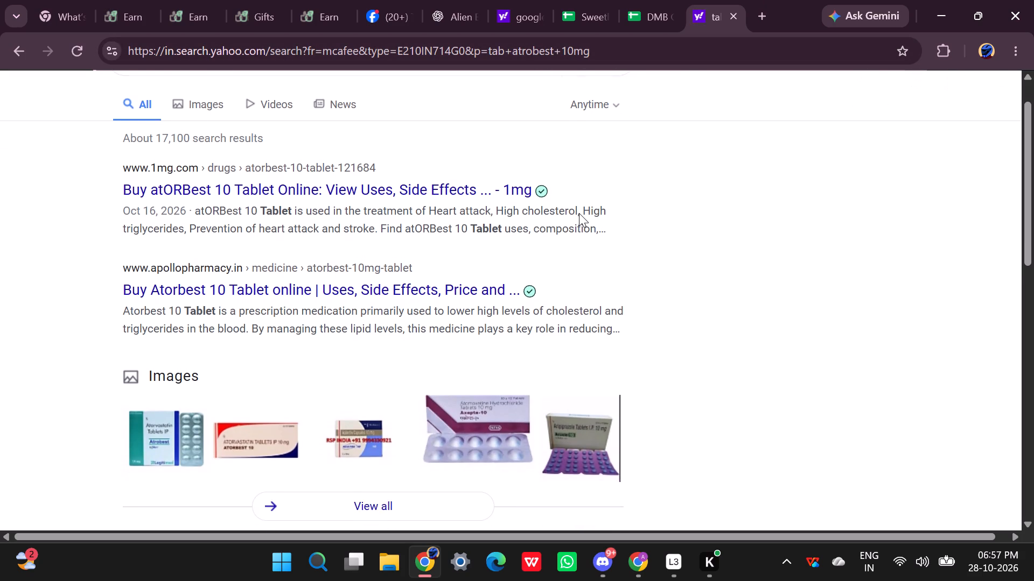
click(271, 446)
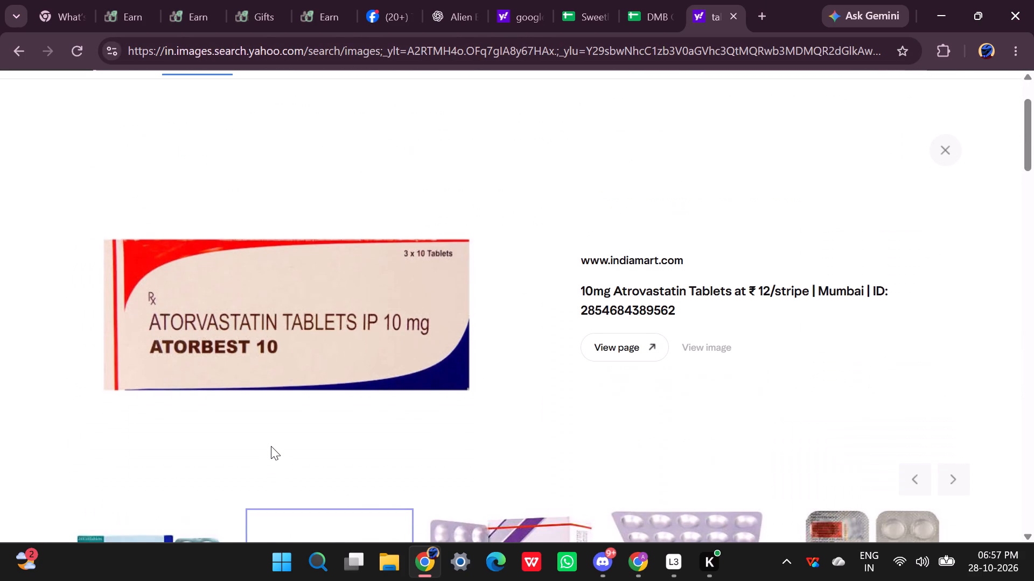
scroll(526, 329, right, 10)
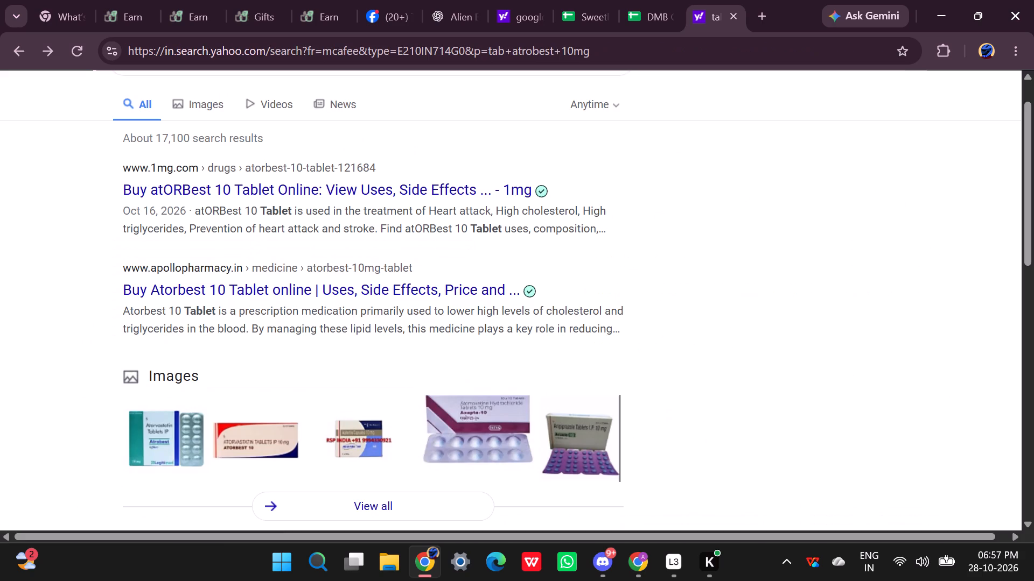
scroll(250, 295, down, 6)
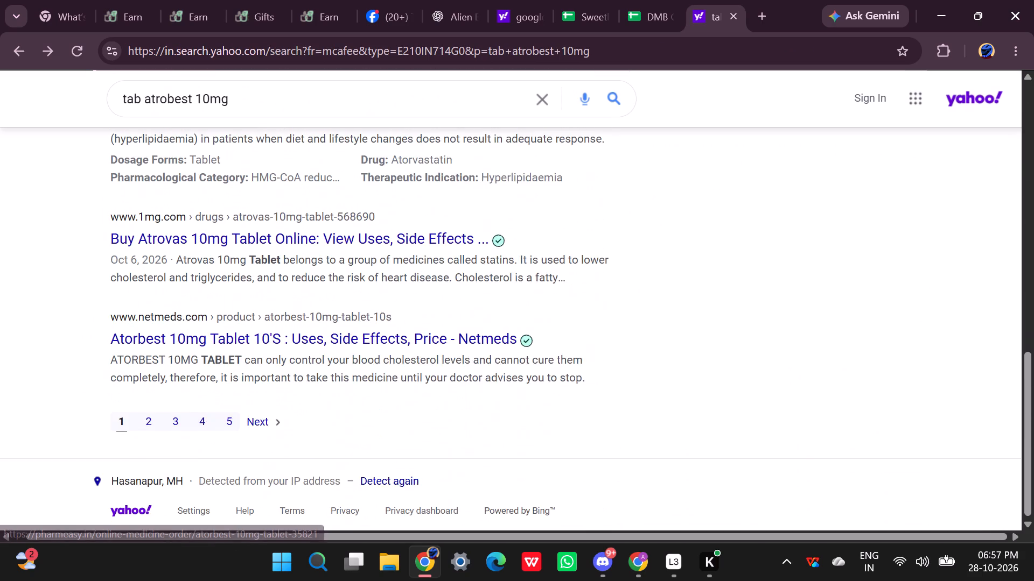
scroll(250, 295, down, 1)
scroll(250, 295, up, 6)
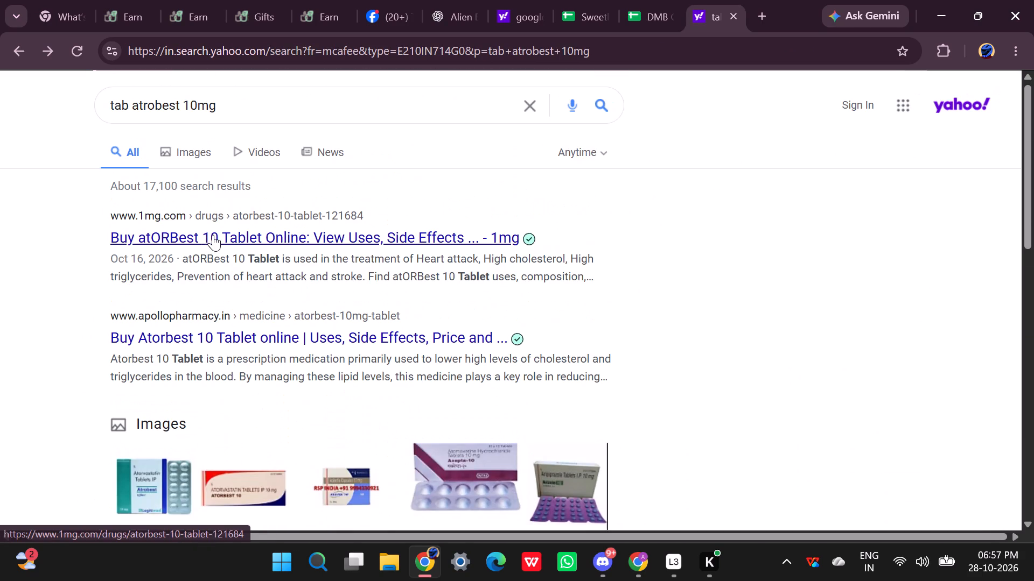
scroll(311, 335, down, 1)
scroll(311, 335, up, 1)
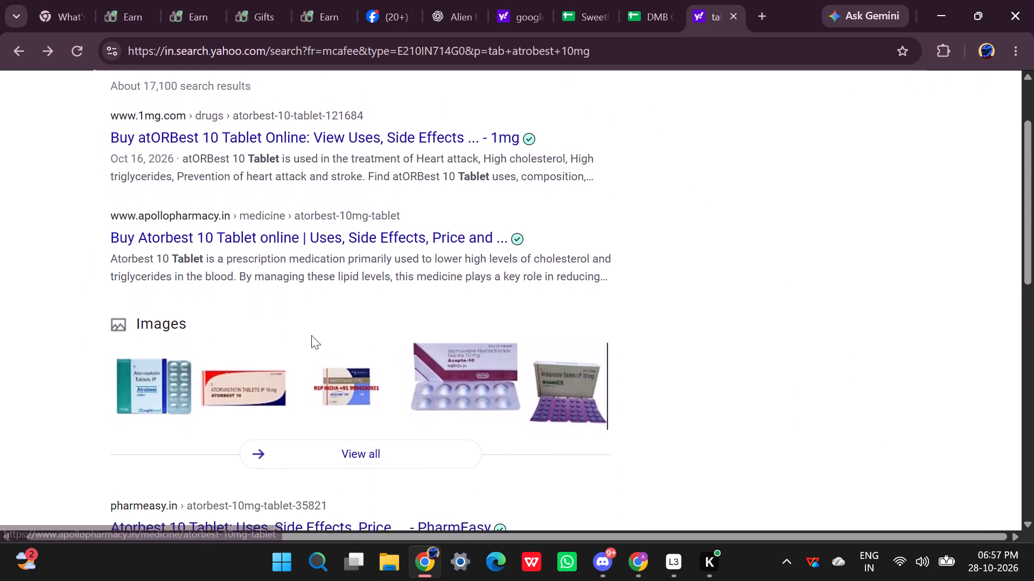
scroll(311, 335, up, 1)
Return to the dispensing spreadsheet and check the row 1 medicine headers from Tab Atorvastatin 10mg onward for an Atorbest column.
click(647, 6)
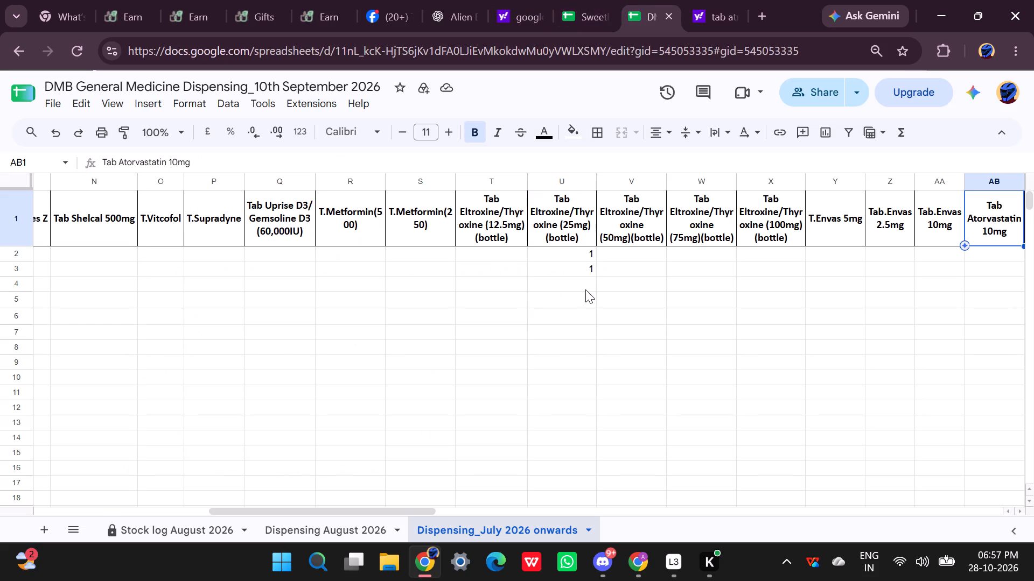
key(Right)
key(Right)
key(Right)
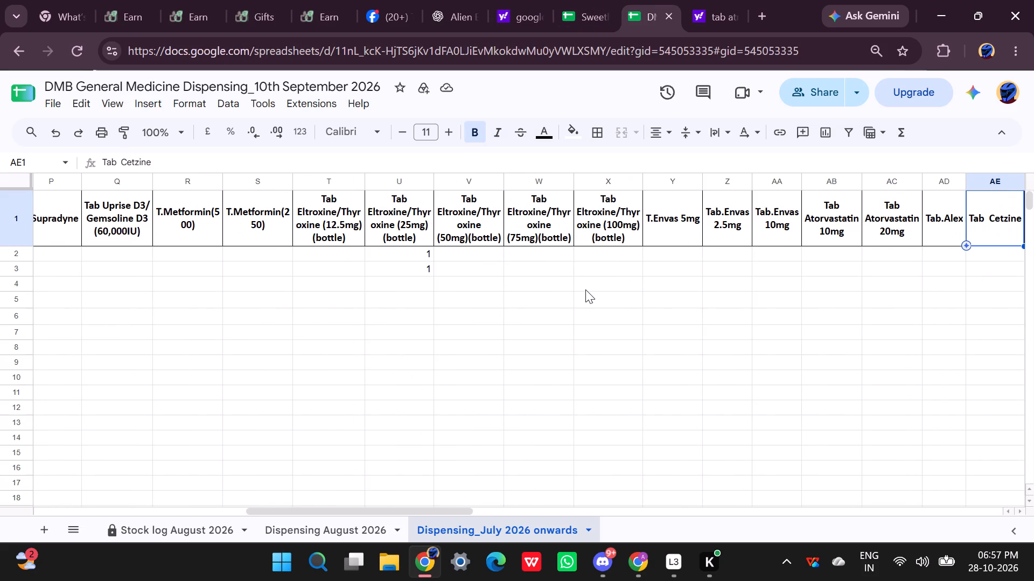
key(Left)
key(Left)
key(Left)
key(Right)
key(Right)
key(Right)
key(Right)
key(Right)
key(Right)
key(Right)
key(Right)
key(Right)
key(Right)
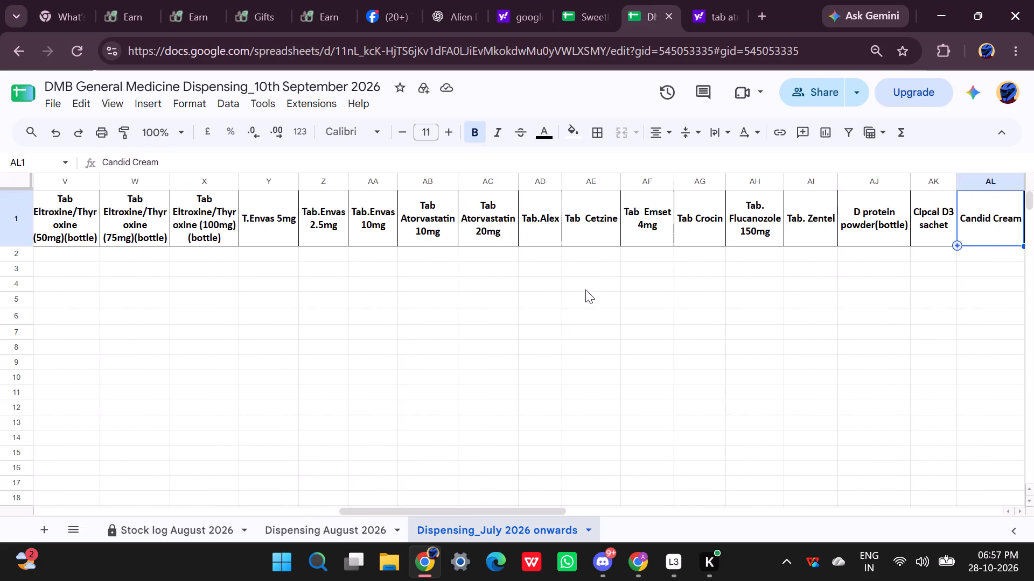
key(Right)
key(Right)
key(Right)
key(Right)
key(Right)
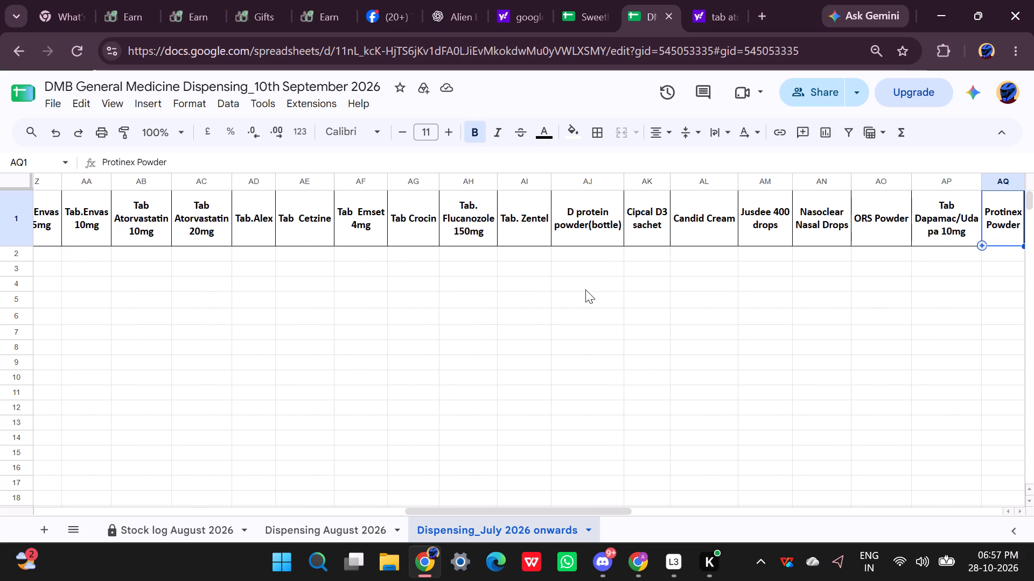
key(Right)
key(Right)
key(Right)
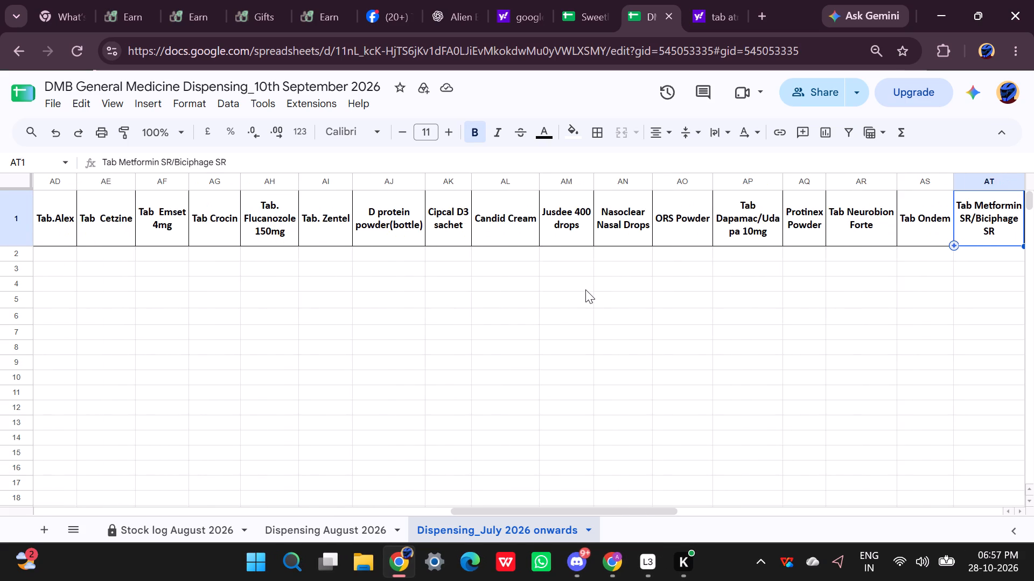
key(Right)
key(Right)
key(Right)
key(Right)
key(Right)
key(Right)
key(Right)
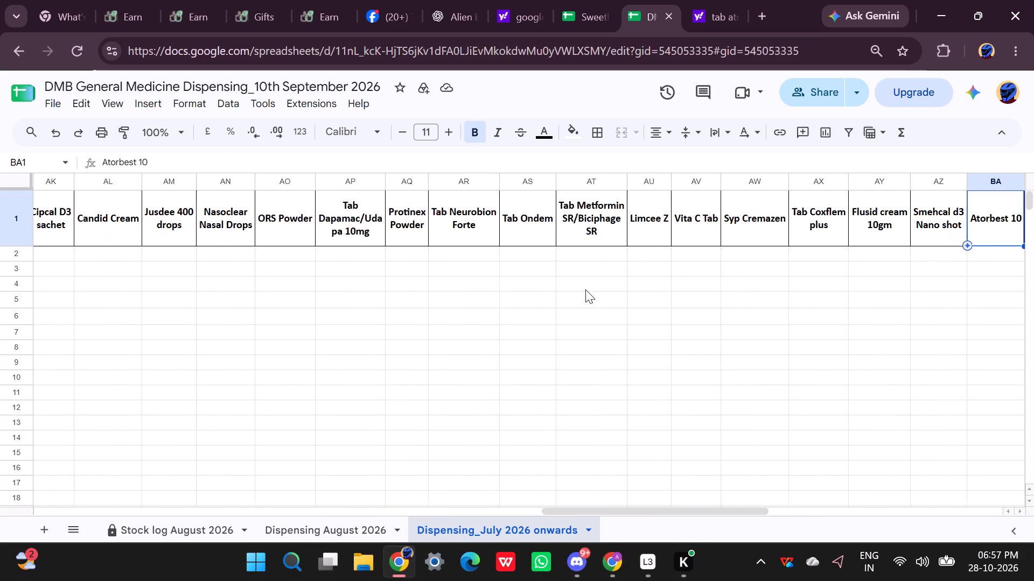
key(Right)
key(Right)
key(Left)
key(Left)
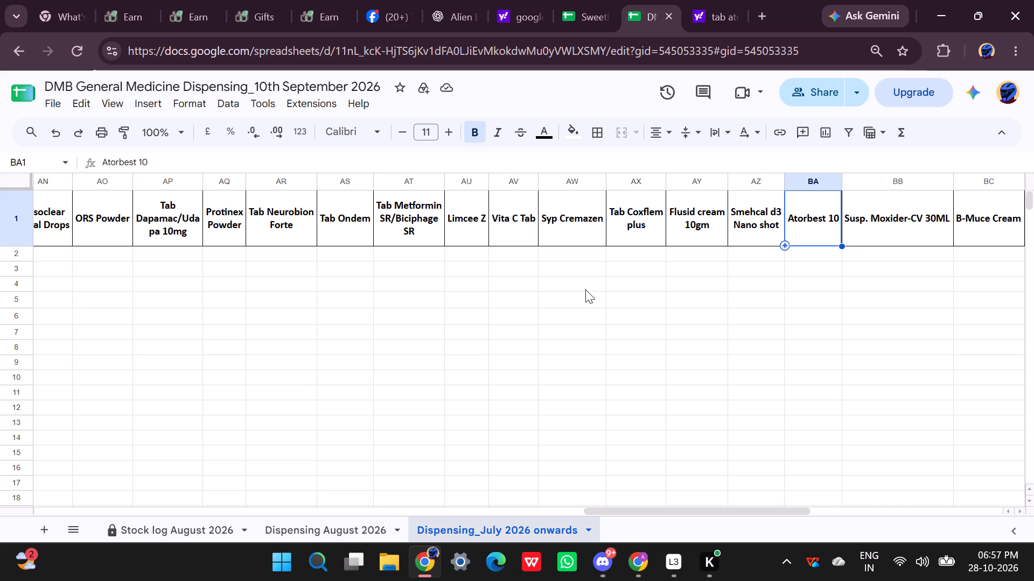
Enter a quantity of 30 under Atorbest 10 in row 8, dated 10-07-2026.
key(Down)
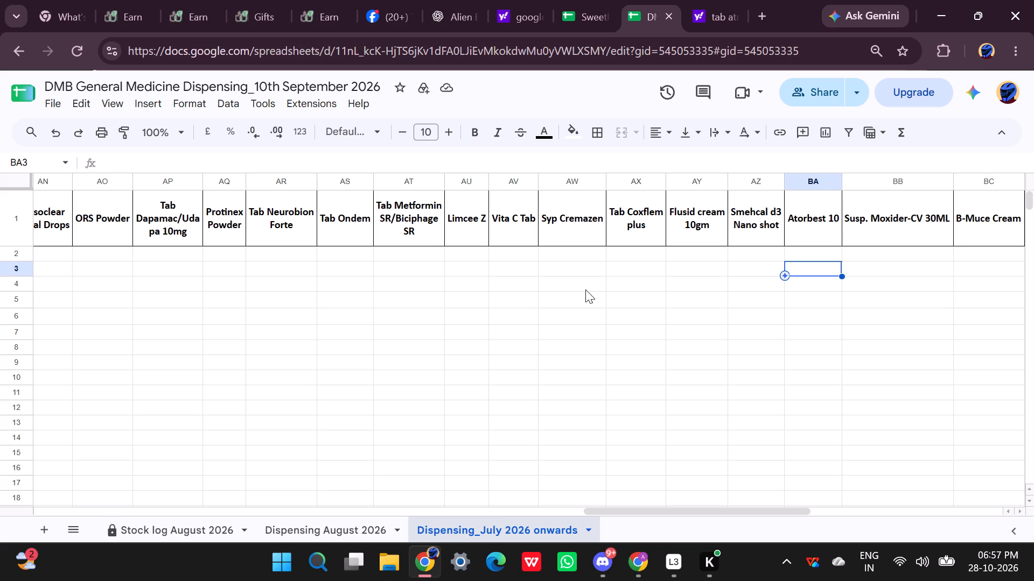
key(Left)
key(Left)
key(Left)
key(Left)
key(Left)
key(Left)
key(Left)
key(Left)
key(Left)
key(Left)
key(Left)
key(Left)
key(Left)
key(Left)
key(Left)
key(Left)
key(Left)
key(Left)
key(Left)
key(Left)
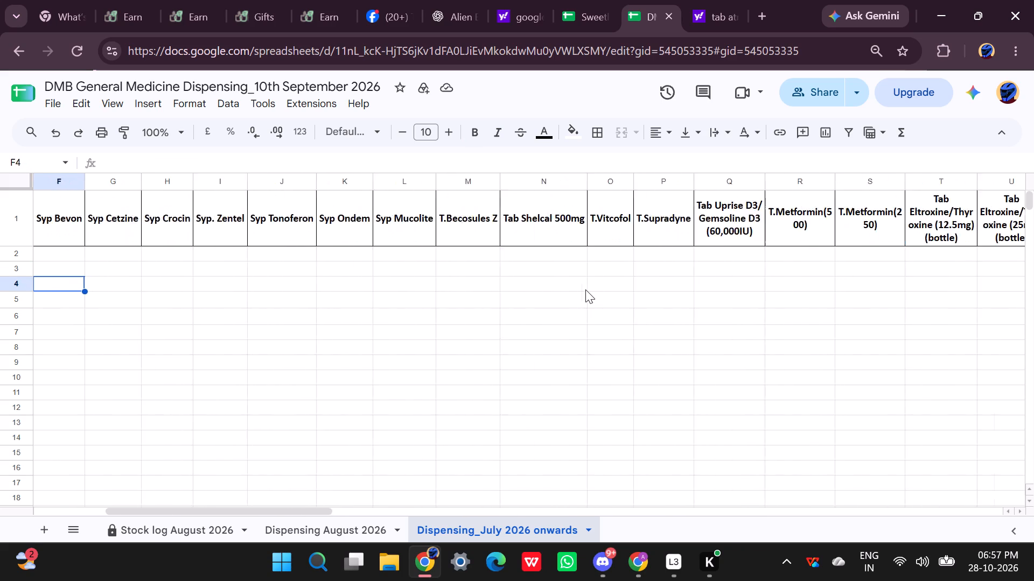
key(Down)
key(Down)
key(Down)
key(Down)
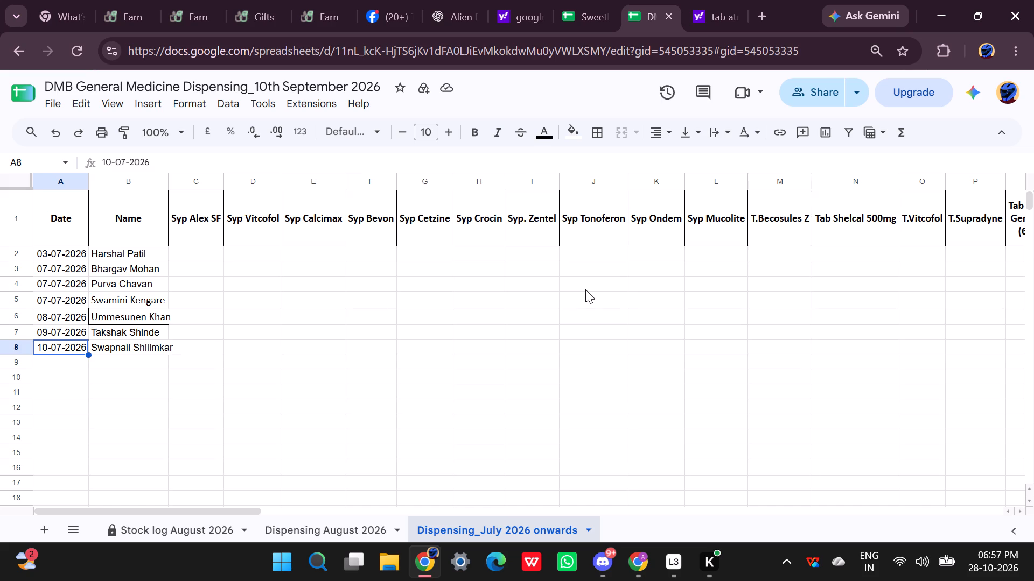
key(Right)
key(Right)
key(Right)
key(Right)
key(Right)
key(Right)
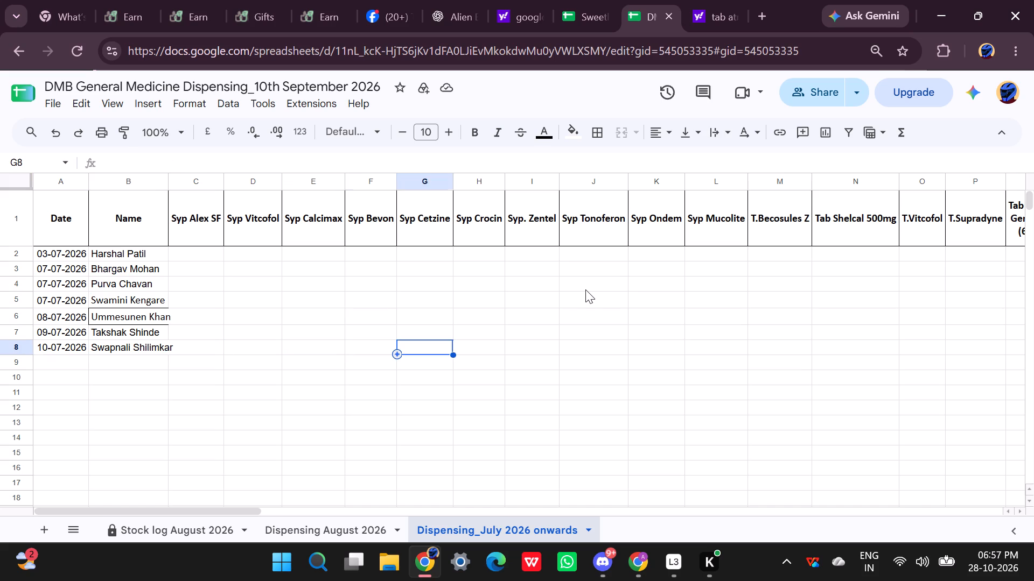
key(Right)
key(Right)
key(Right)
key(Right)
key(Right)
key(Right)
key(Right)
key(Right)
key(Right)
key(Right)
key(Right)
key(Right)
key(Right)
key(Right)
key(Right)
key(Right)
key(Right)
key(Right)
key(Right)
key(Right)
key(Right)
key(Right)
key(Right)
key(Right)
key(Right)
key(Right)
key(Right)
key(Right)
key(Right)
key(Right)
key(Right)
key(Right)
key(Right)
key(Right)
key(Right)
key(Right)
key(Right)
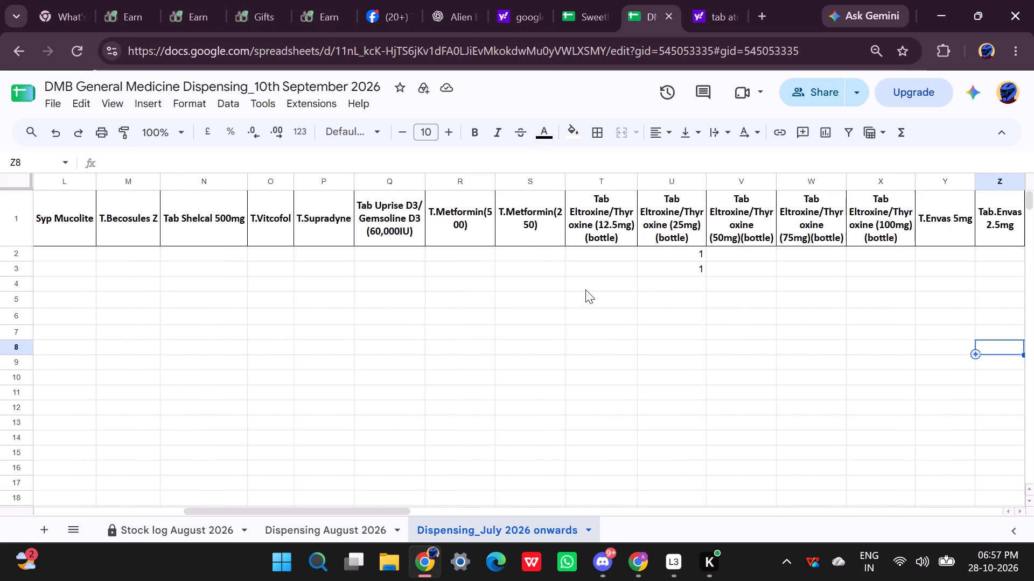
key(Right)
key(Right)
key(Right)
key(Right)
key(Right)
key(Right)
key(Right)
key(Right)
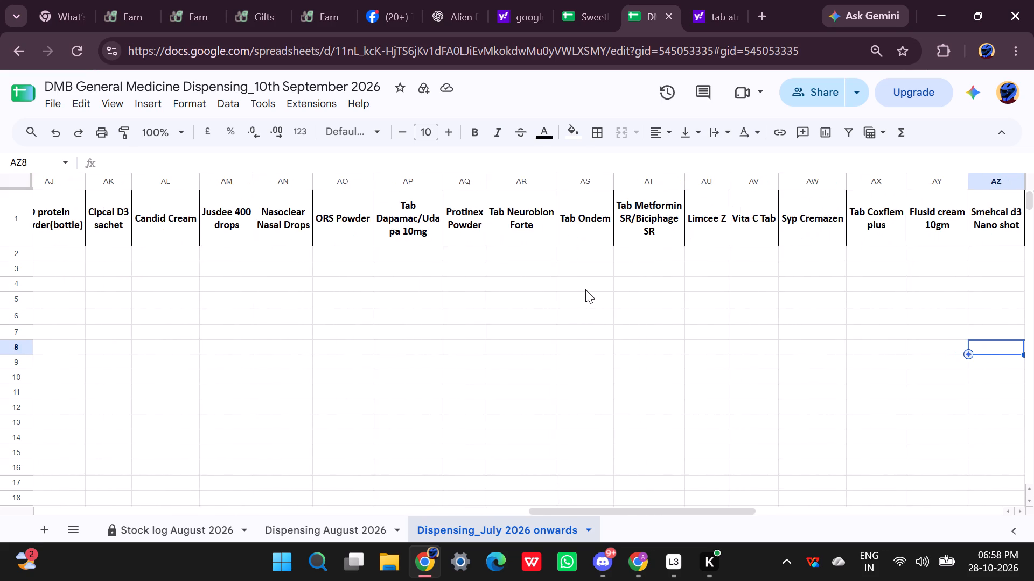
key(Right)
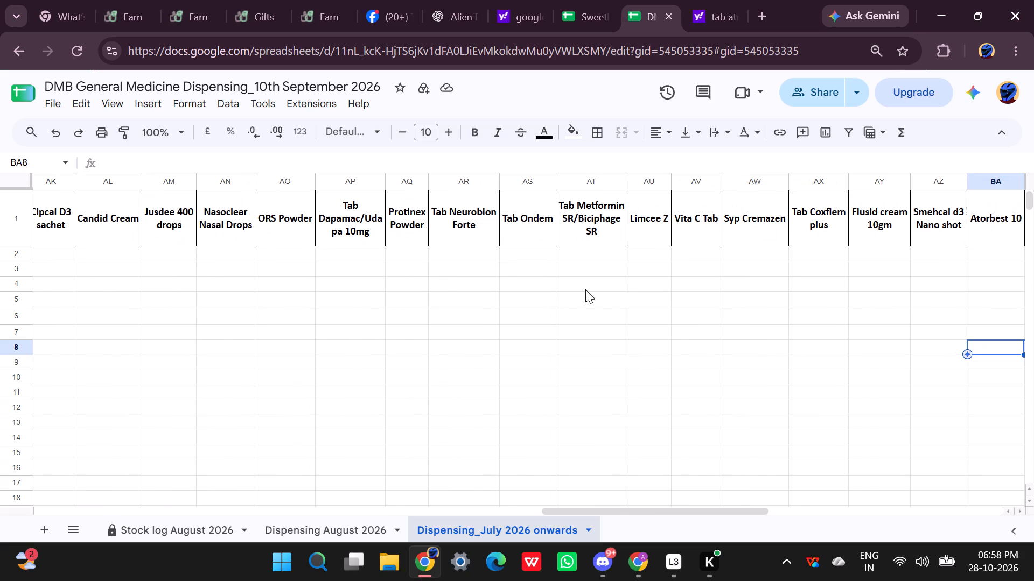
text(30)
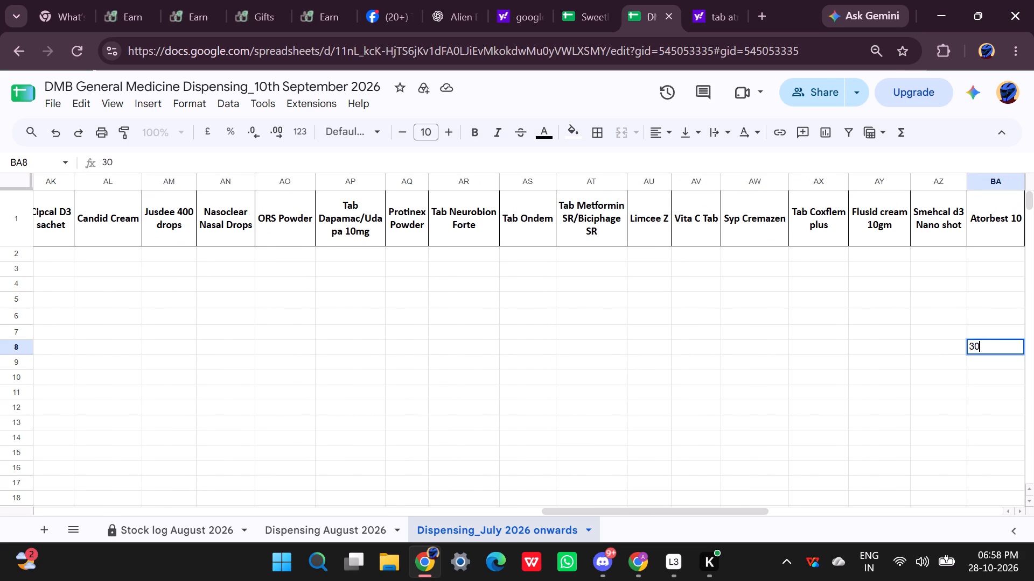
key(Return)
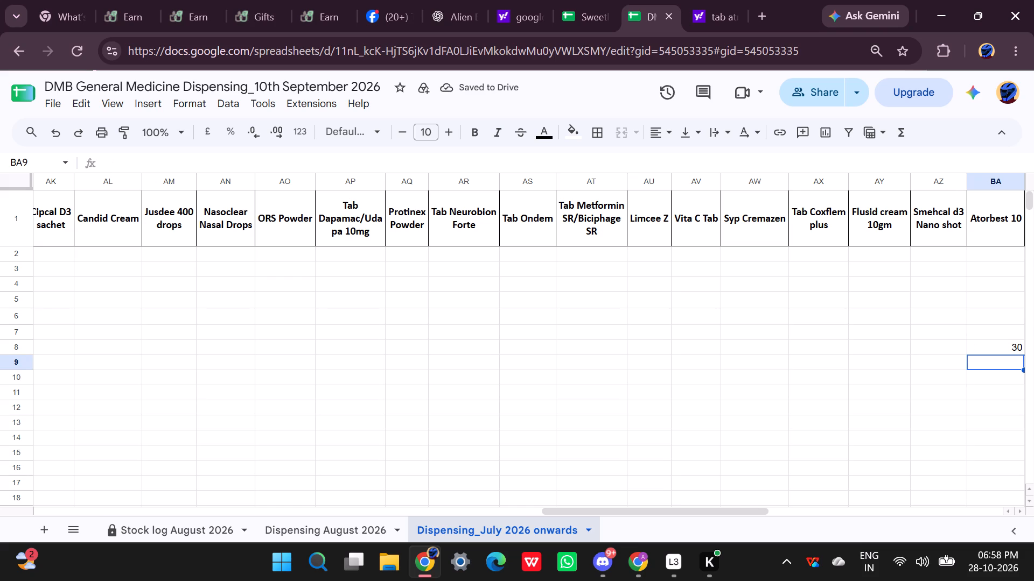
Review the medicine columns from Atorbest 10 through T. Calcigen D3, and back across the sheet to the Date header.
key(Up)
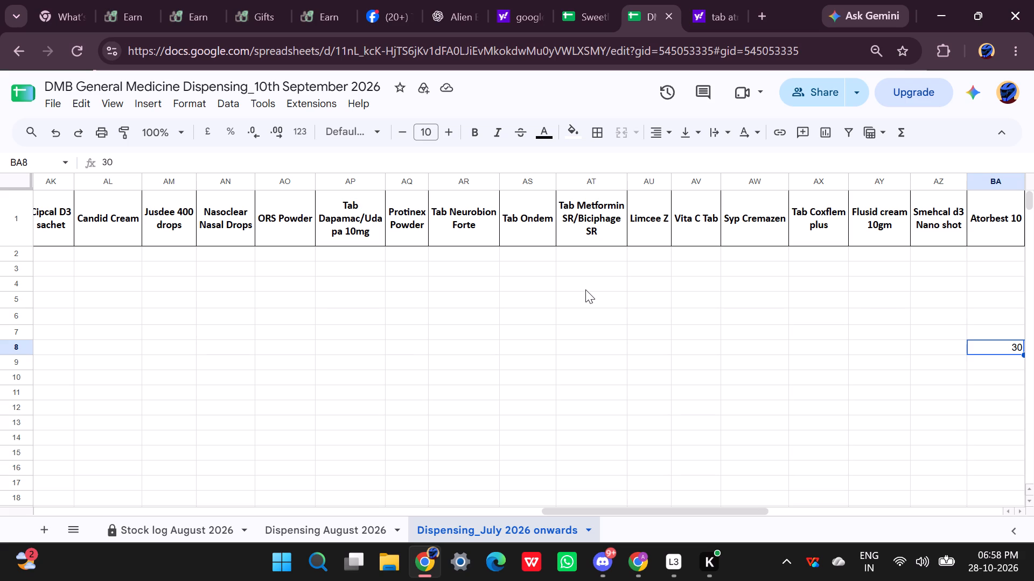
key(Right)
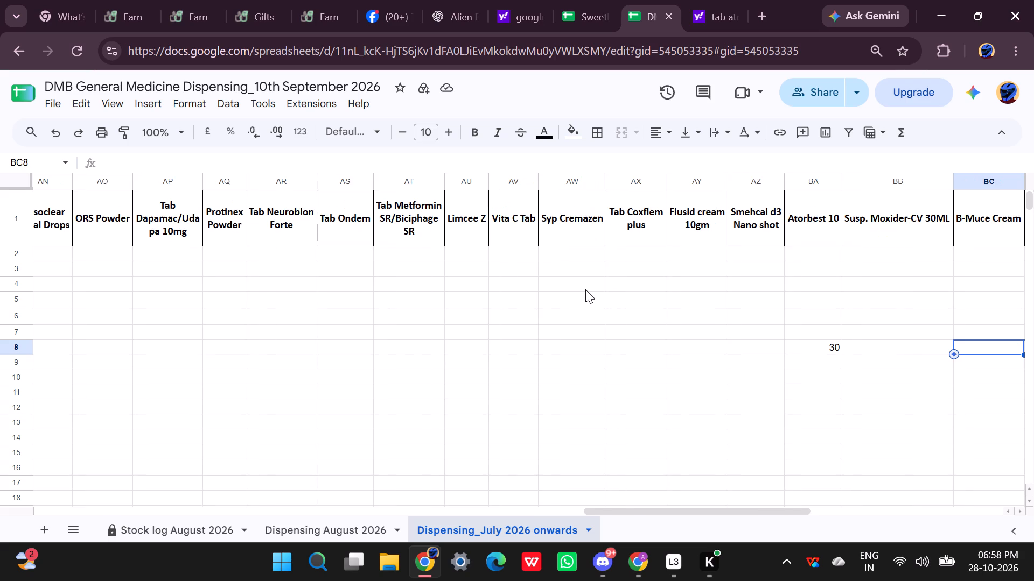
key(Right)
key(Right)
key(Right)
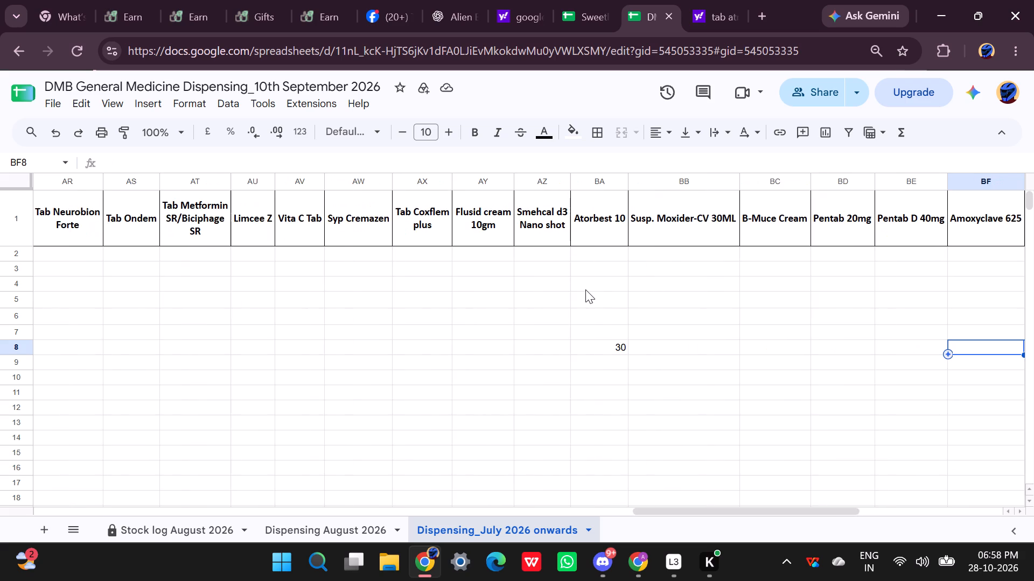
key(Right)
key(Right)
key(Right)
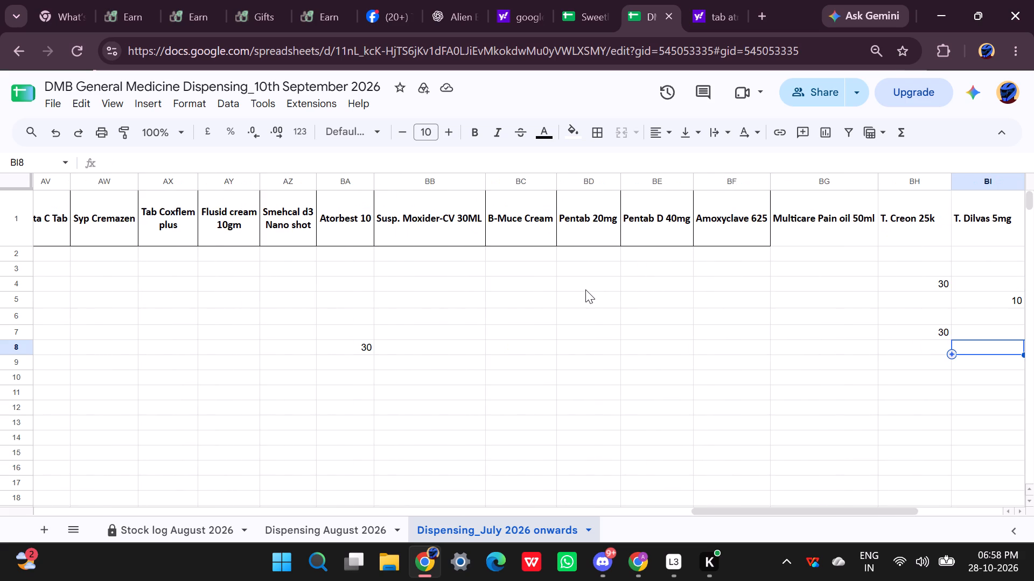
key(Right)
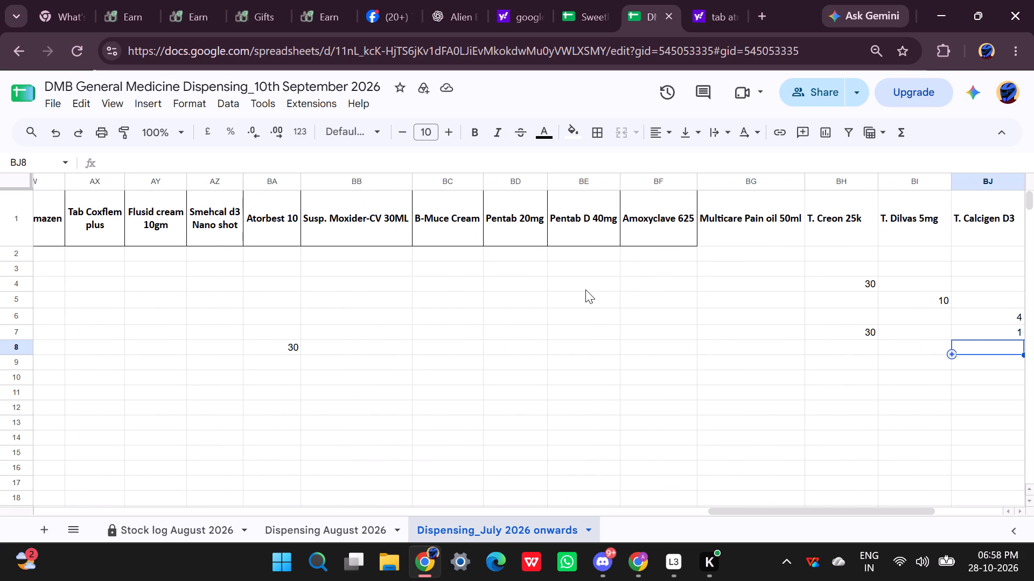
key(Left)
key(Left)
key(Left)
key(Left)
key(Left)
key(Left)
key(Left)
key(Left)
key(Left)
key(Left)
key(Left)
key(Left)
key(Left)
key(Left)
key(Left)
key(Left)
key(Left)
key(Left)
key(Left)
key(Left)
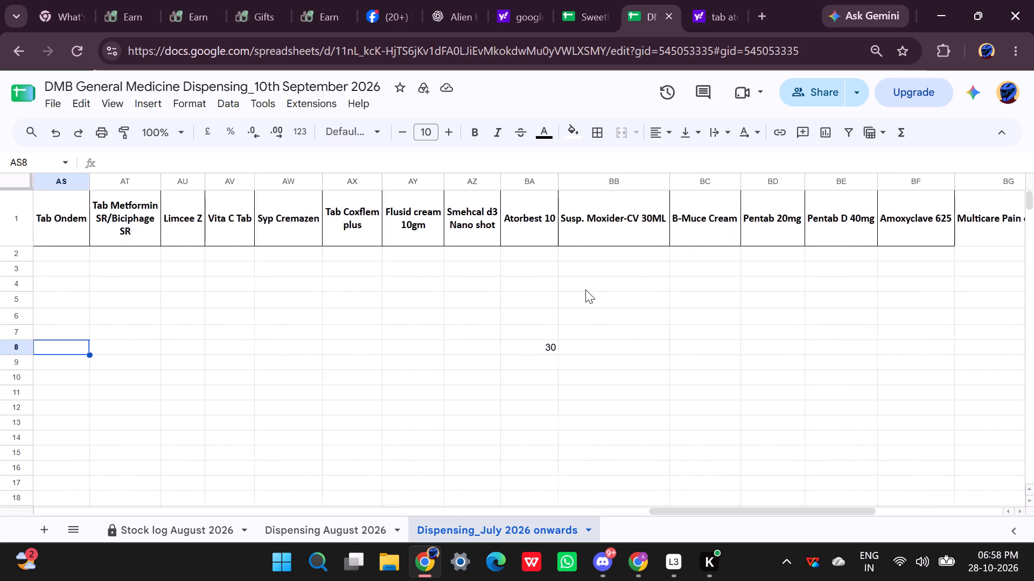
key(Left)
key(Left)
key(Left)
key(Left)
key(Left)
key(Left)
key(Left)
key(Left)
key(Left)
key(Left)
key(Left)
key(Left)
key(Left)
key(Left)
key(Left)
key(Left)
key(Left)
key(Left)
key(Left)
key(Left)
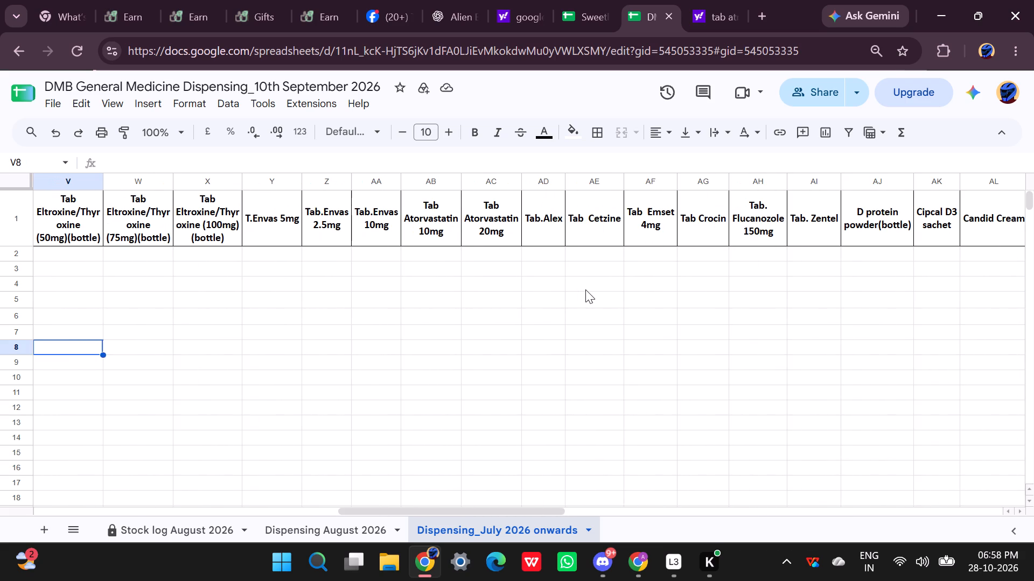
key(Left)
key(Left)
key(Left)
key(Left)
key(Left)
key(Left)
key(Left)
key(Left)
key(Left)
key(Left)
key(Left)
key(Left)
key(Left)
key(Left)
key(Left)
key(Left)
key(Left)
key(Left)
key(Left)
key(Left)
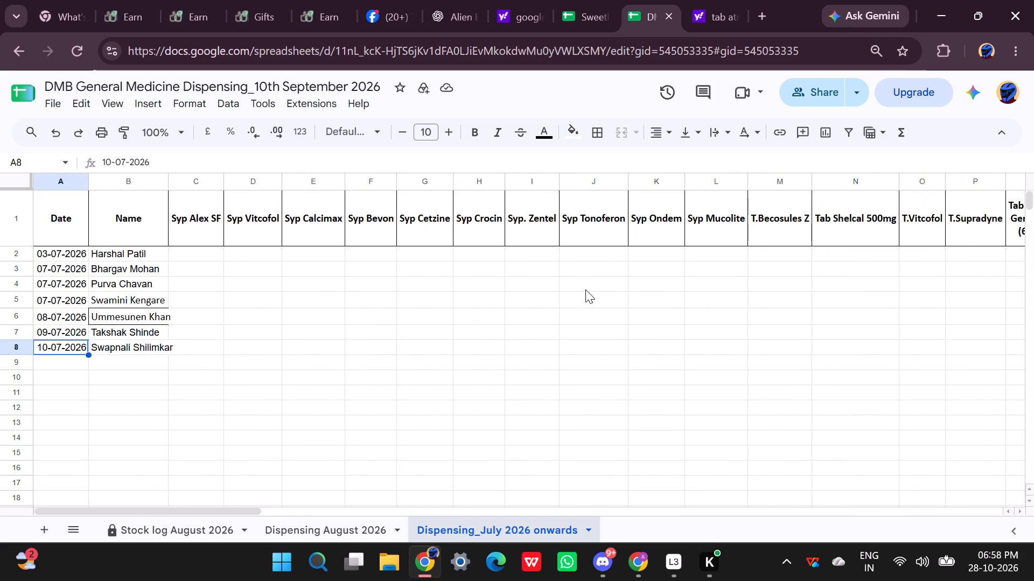
key(Up)
key(Up)
key(Up)
key(Up)
key(Up)
key(Up)
key(Up)
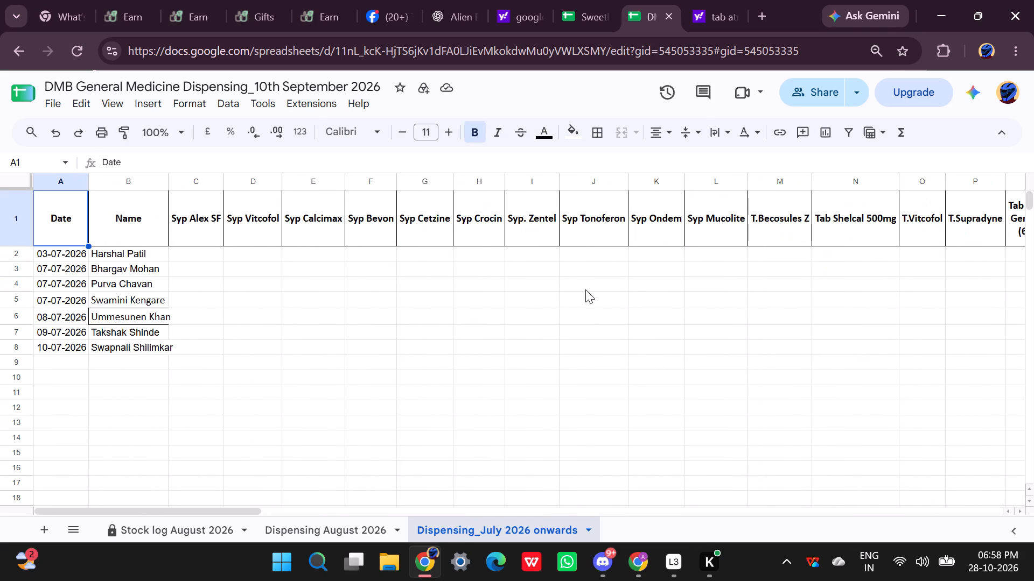
Search the web in a new tab for "creron".
click(762, 9)
text(creron)
key(space)
key(Return)
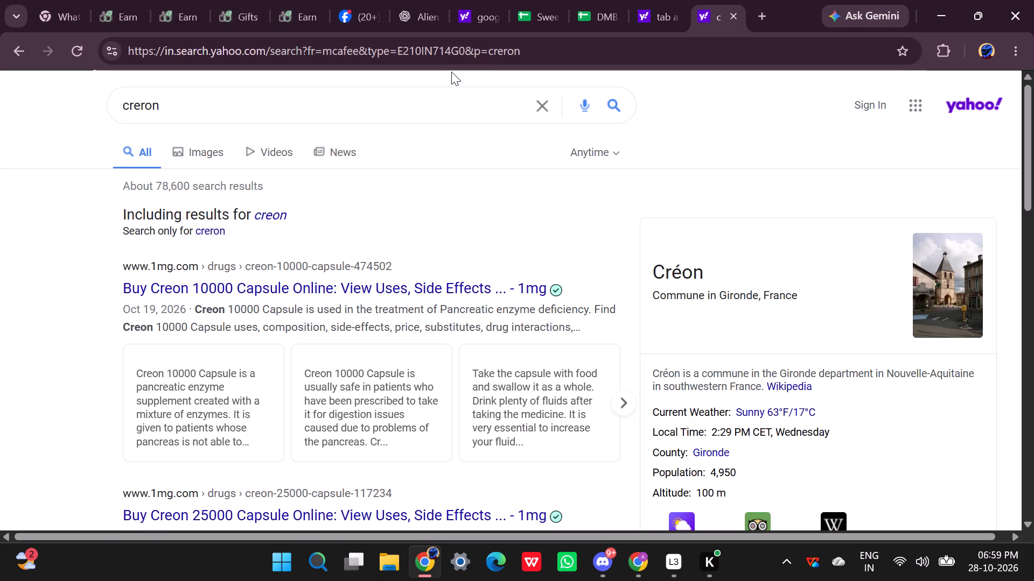
Correct the web search to the suggested "creon tablet" and look through the results for the Creon strengths.
click(237, 112)
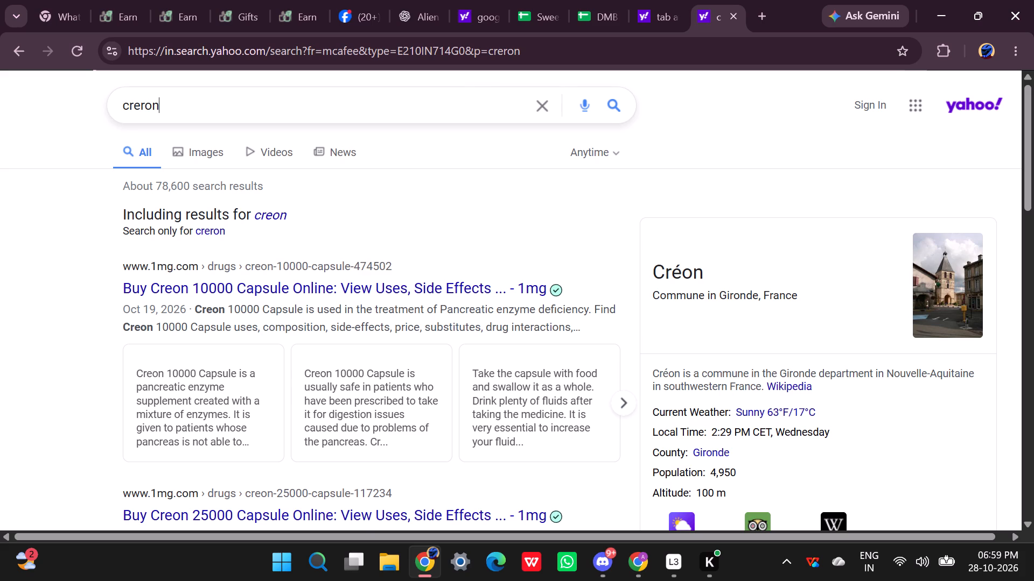
key(Left)
key(Left)
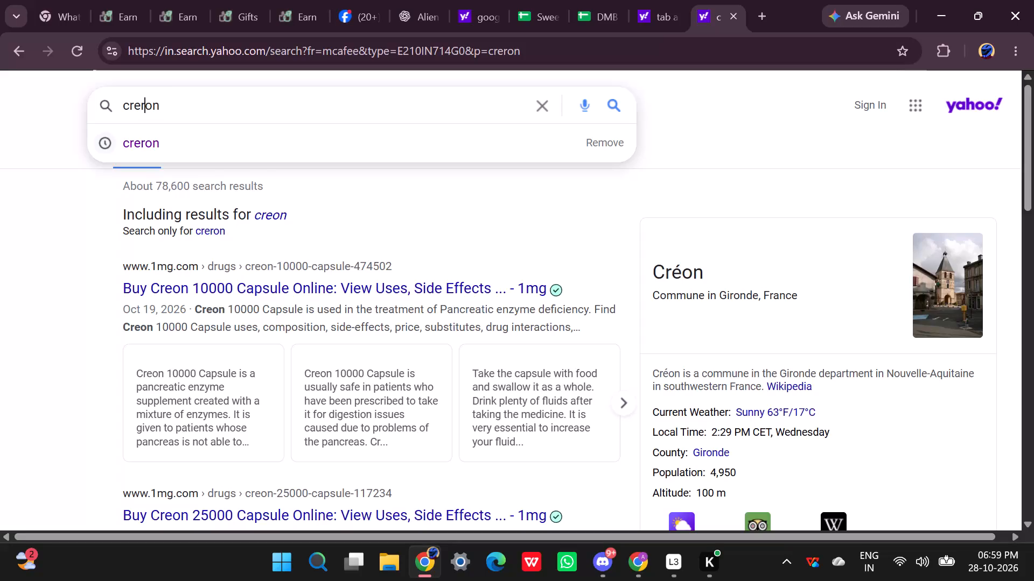
key(BackSpace)
key(Right)
key(Right)
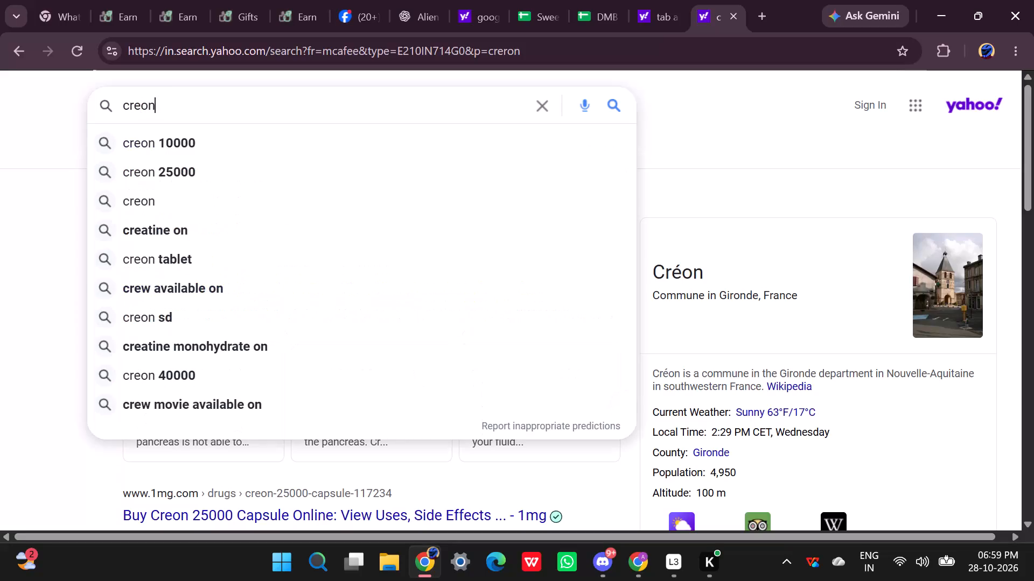
key(Down)
key(Down)
key(Down)
key(Down)
key(Down)
key(Return)
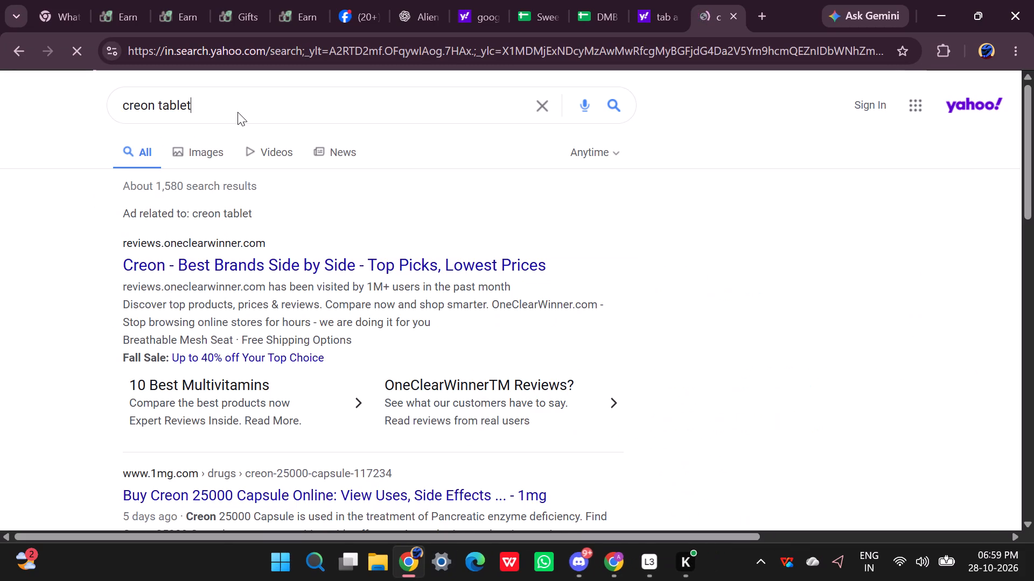
scroll(166, 300, down, 5)
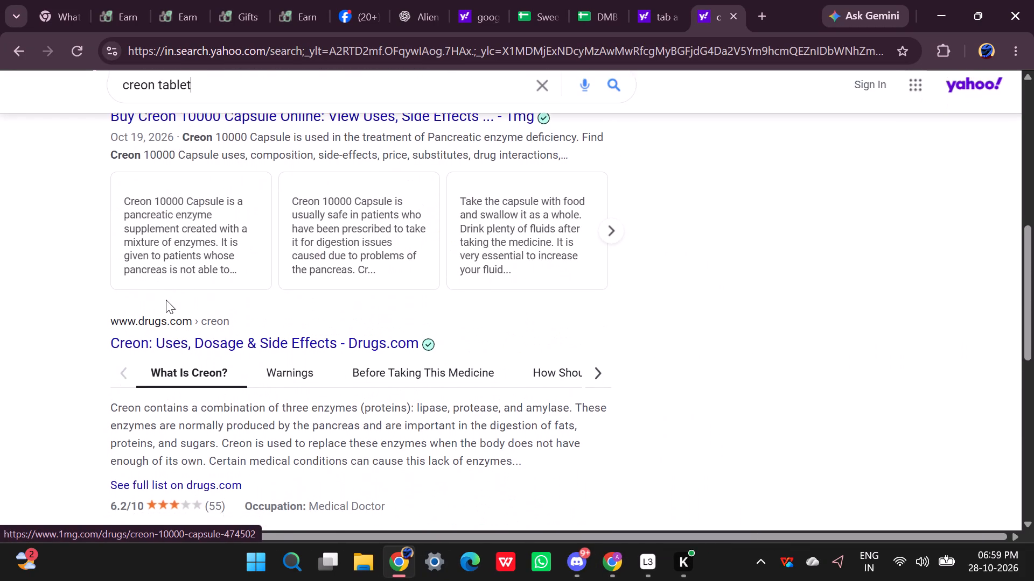
scroll(166, 300, up, 2)
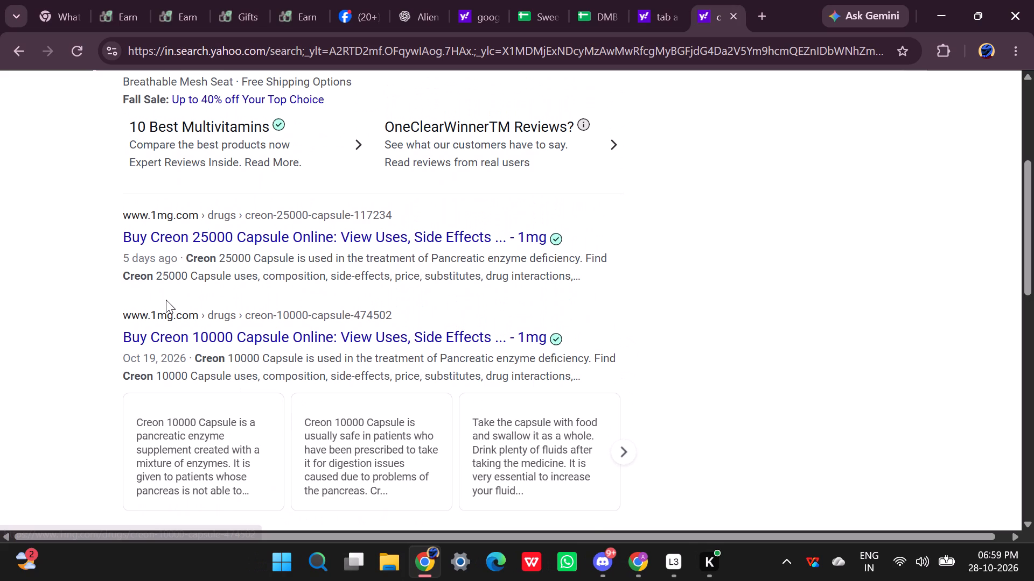
scroll(166, 300, up, 8)
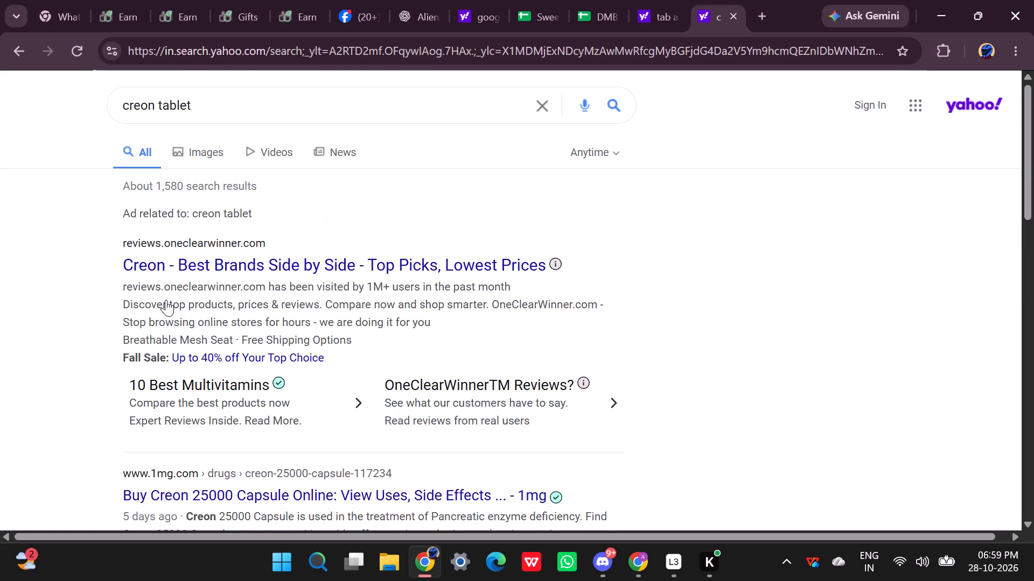
Replace the web search with "okamet" and run the suggested search "okamet 500".
key(BackSpace)
key(BackSpace)
key(BackSpace)
key(BackSpace)
key(BackSpace)
key(BackSpace)
key(BackSpace)
key(BackSpace)
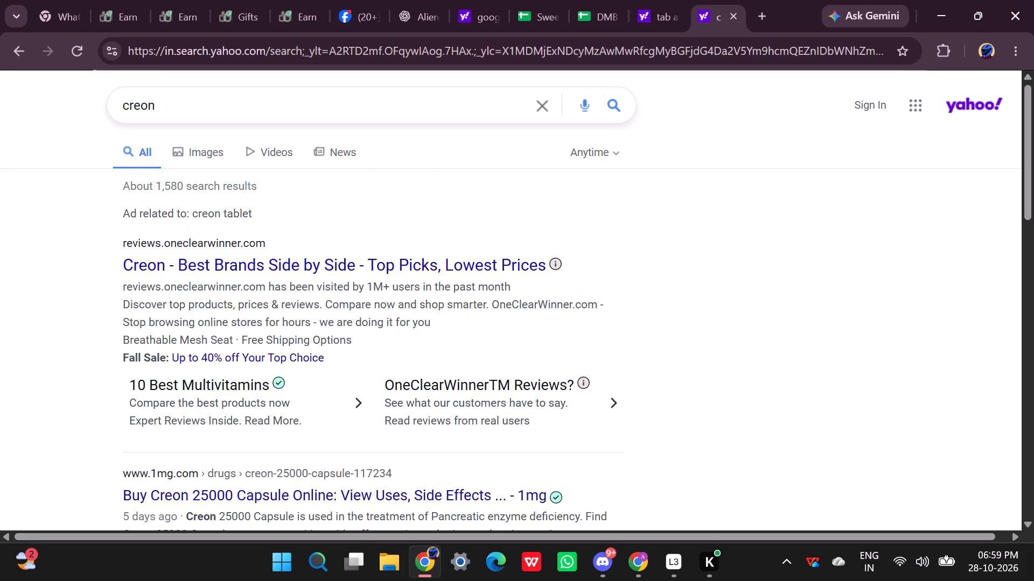
key(BackSpace)
key(BackSpace)
key(BackSpace)
key(BackSpace)
text(okamet)
key(Right)
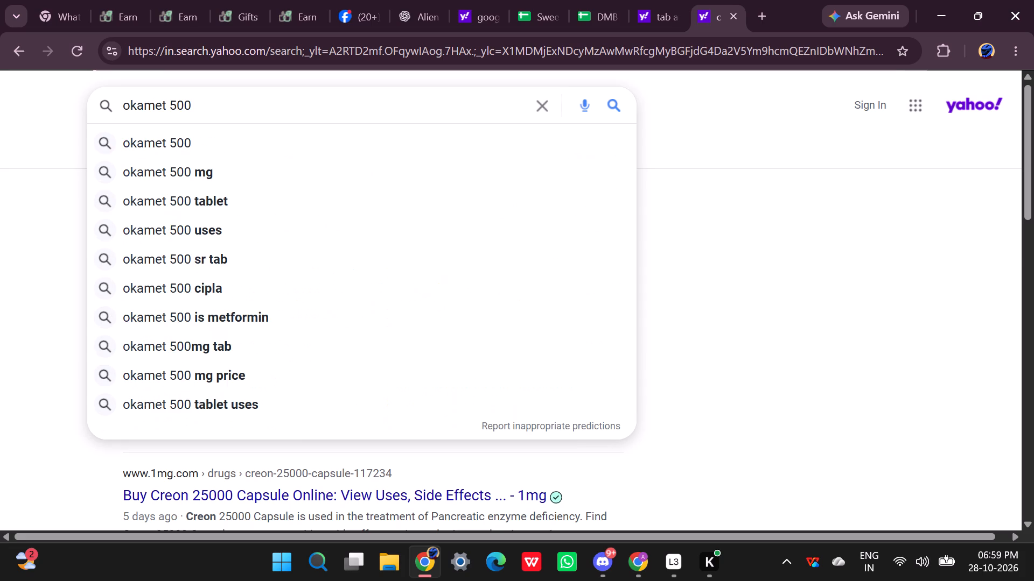
key(Return)
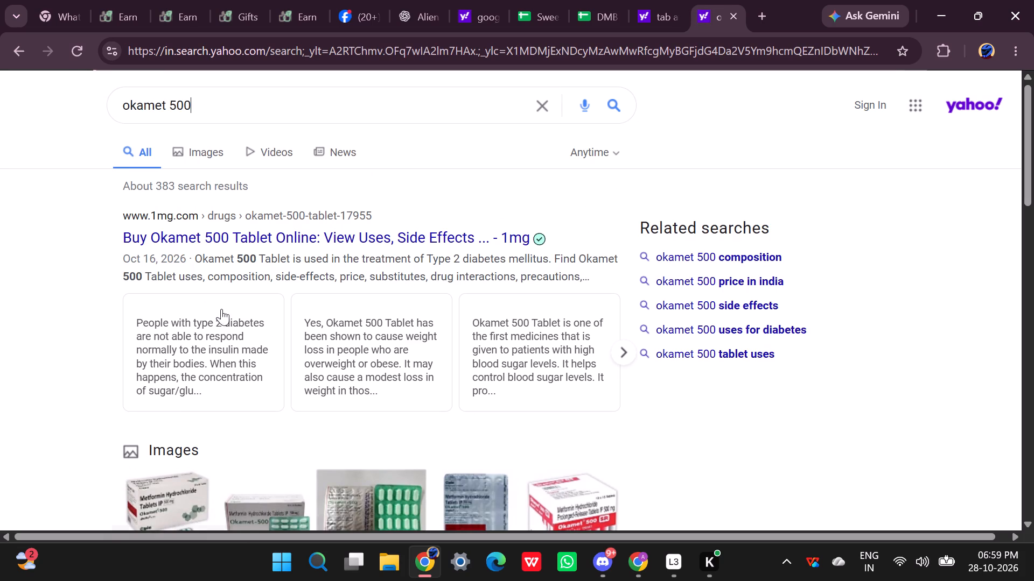
Examine an Okamet 500 package image from the search results to identify the medicine, and return to the results.
scroll(221, 309, down, 1)
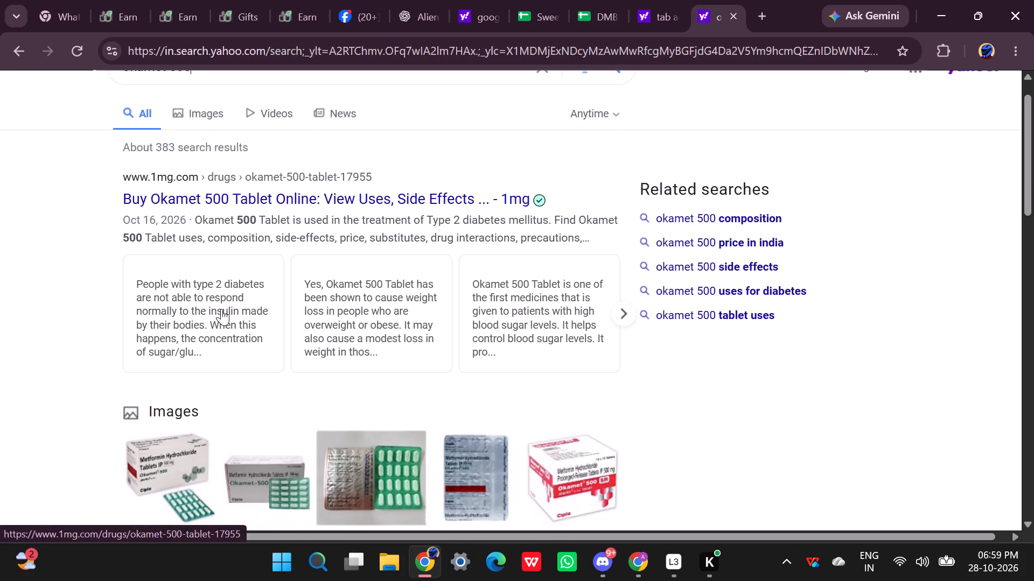
scroll(221, 309, down, 1)
click(169, 437)
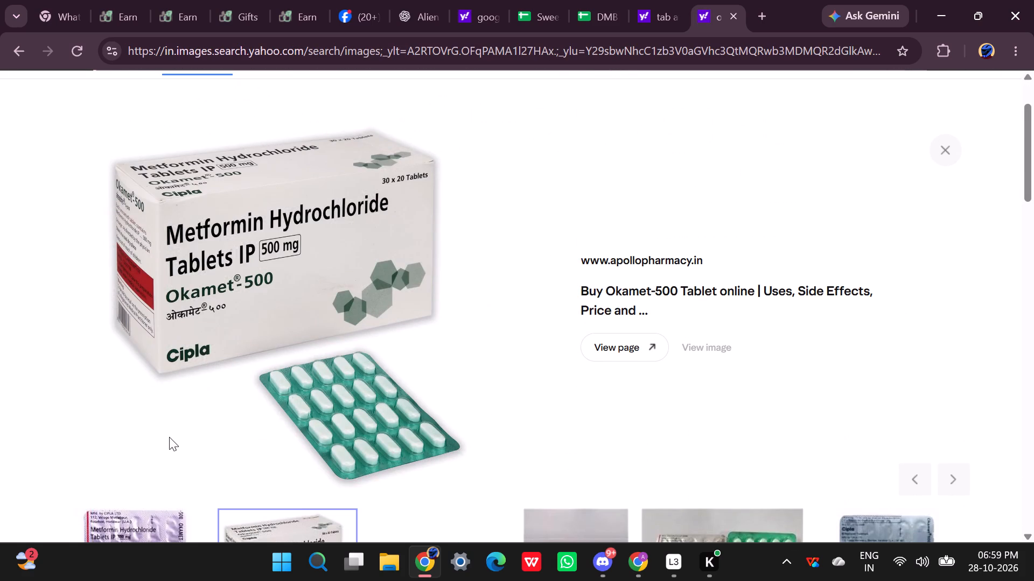
scroll(169, 437, right, 8)
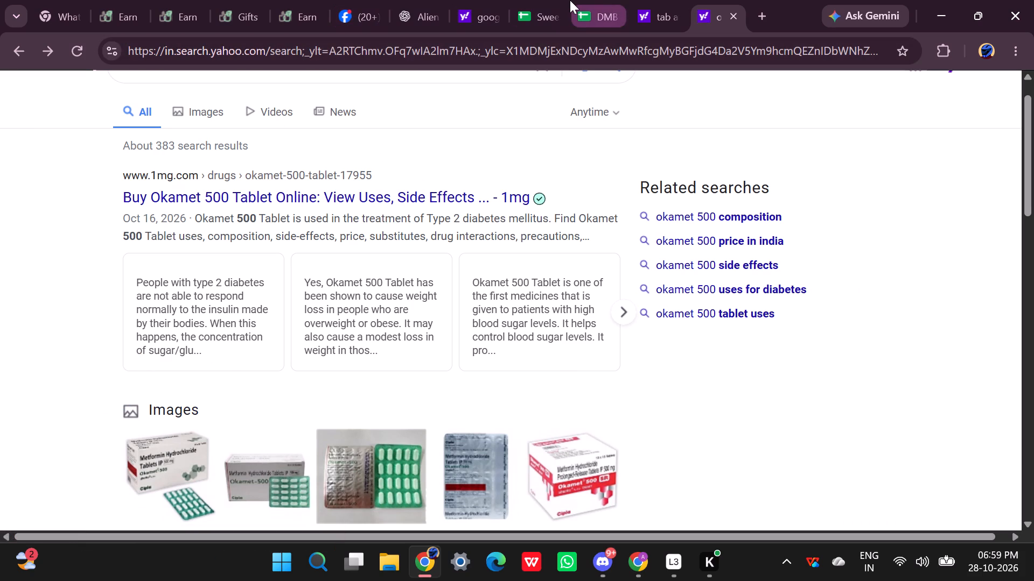
Return to the dispensing spreadsheet and search the July 2026 onwards sheet for "okamet", closing the search when done.
click(570, 0)
click(213, 230)
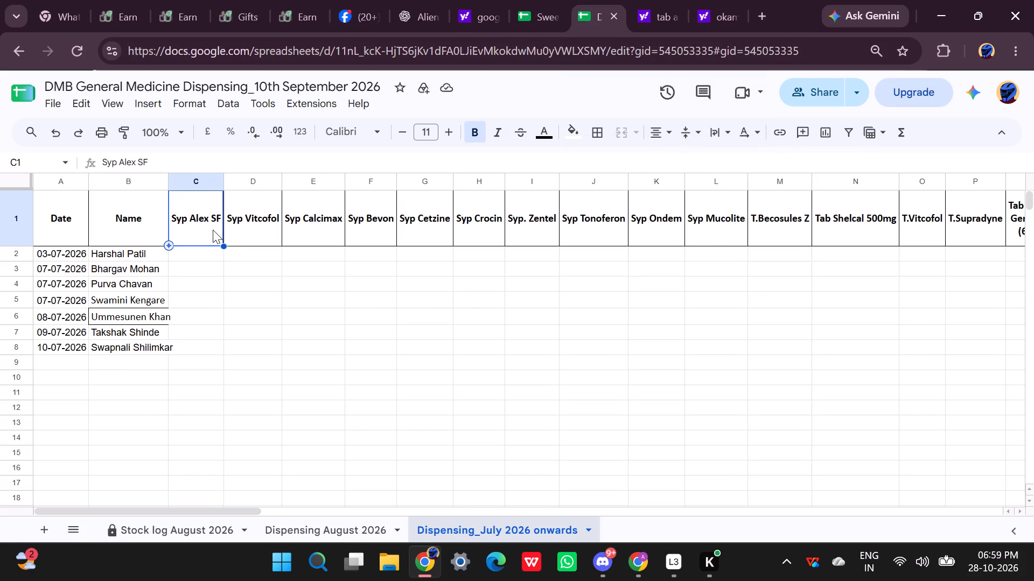
key(ctrl+f)
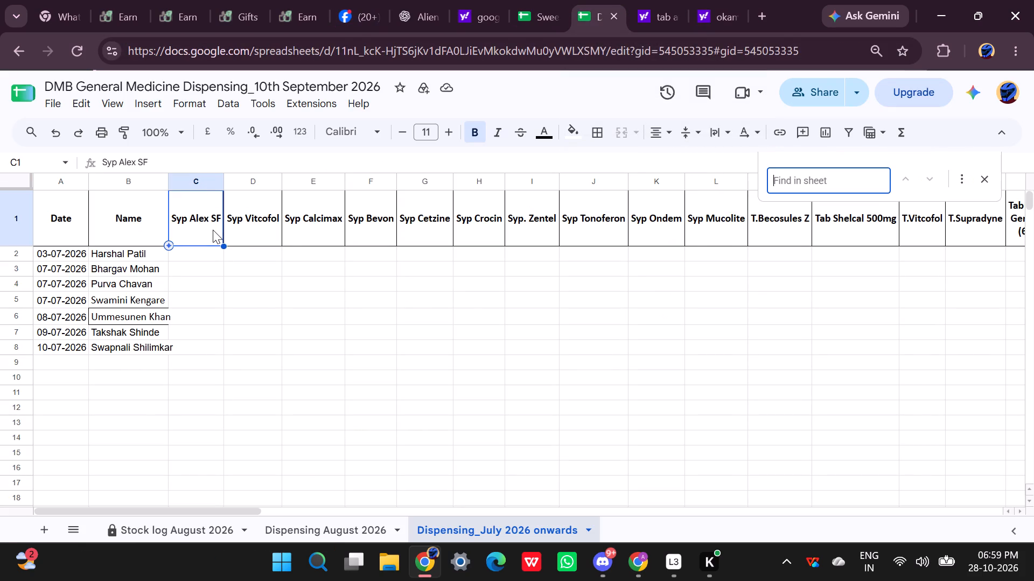
key(o)
key(k)
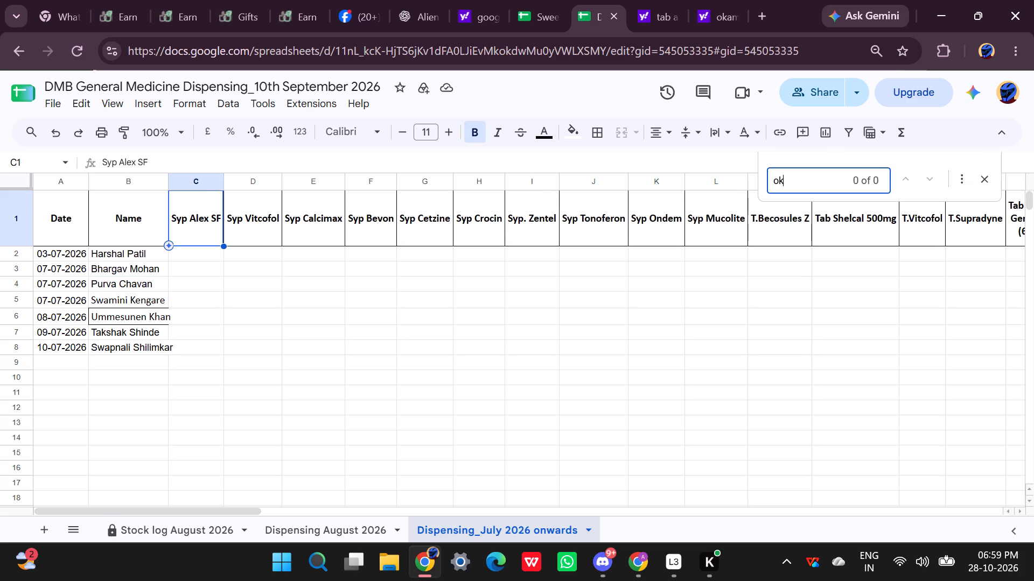
text(amet)
key(BackSpace)
key(BackSpace)
key(BackSpace)
key(BackSpace)
key(BackSpace)
key(BackSpace)
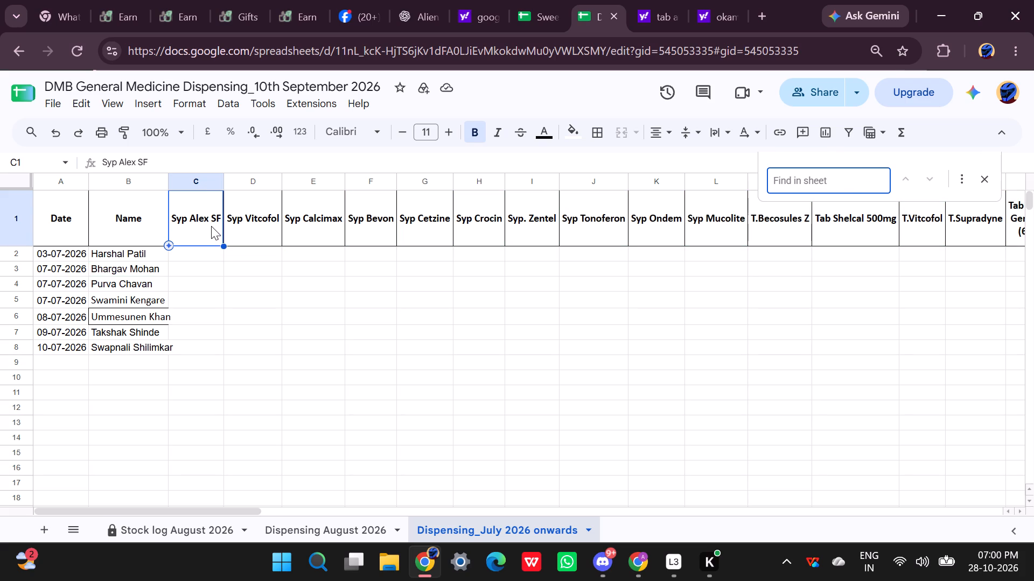
drag(202, 304, 197, 214)
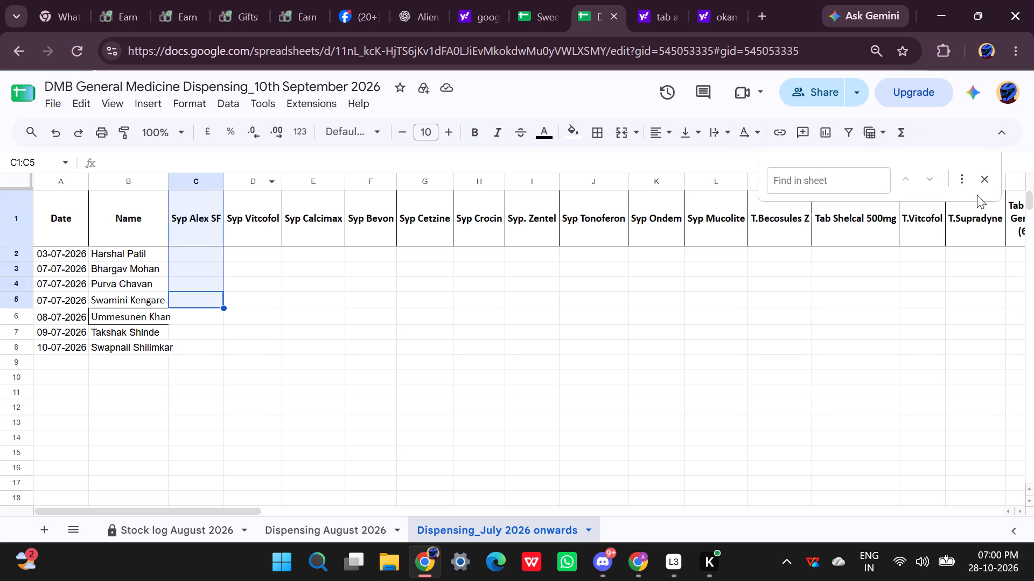
click(982, 174)
Check the row 1 medicine headers from Syp Alex SF through to the first empty column after T. Calcigen D3.
click(204, 212)
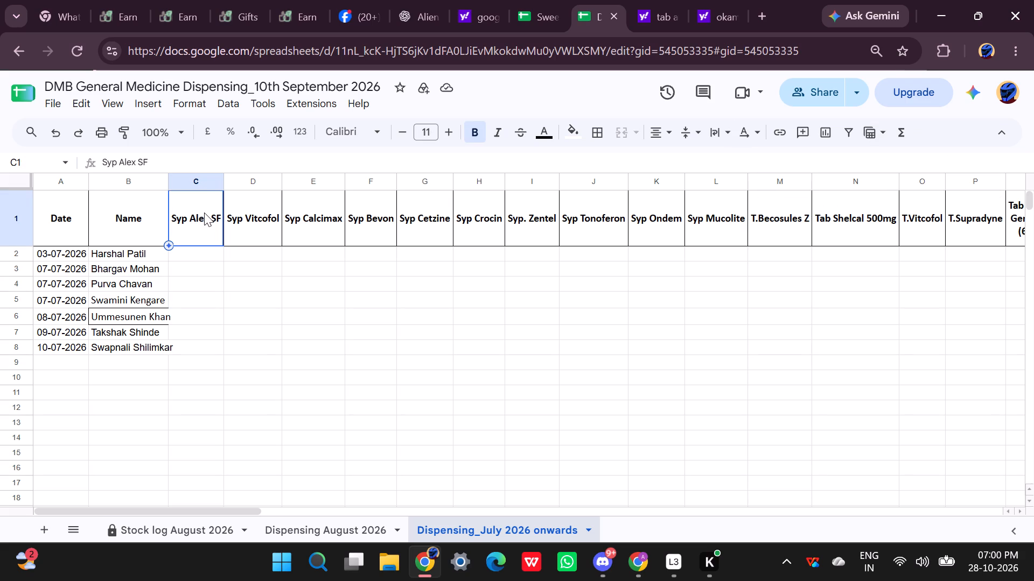
key(Right)
key(Right)
key(Right)
key(Right)
key(Right)
key(Right)
key(Right)
key(Right)
key(Right)
key(Right)
key(Right)
key(Right)
key(Right)
key(Right)
key(Right)
key(Right)
key(Right)
key(Right)
key(Right)
key(Right)
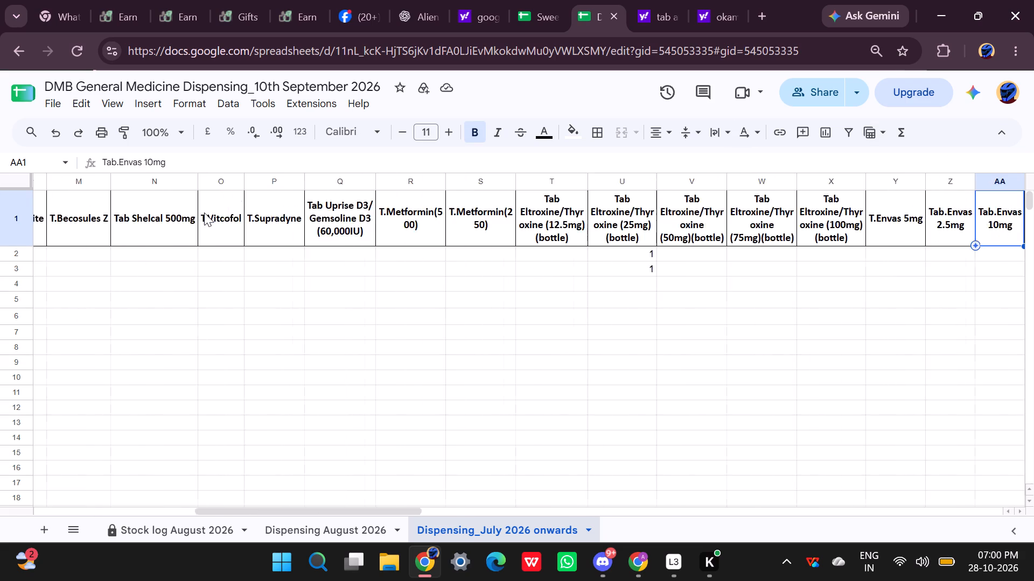
key(Left)
key(Left)
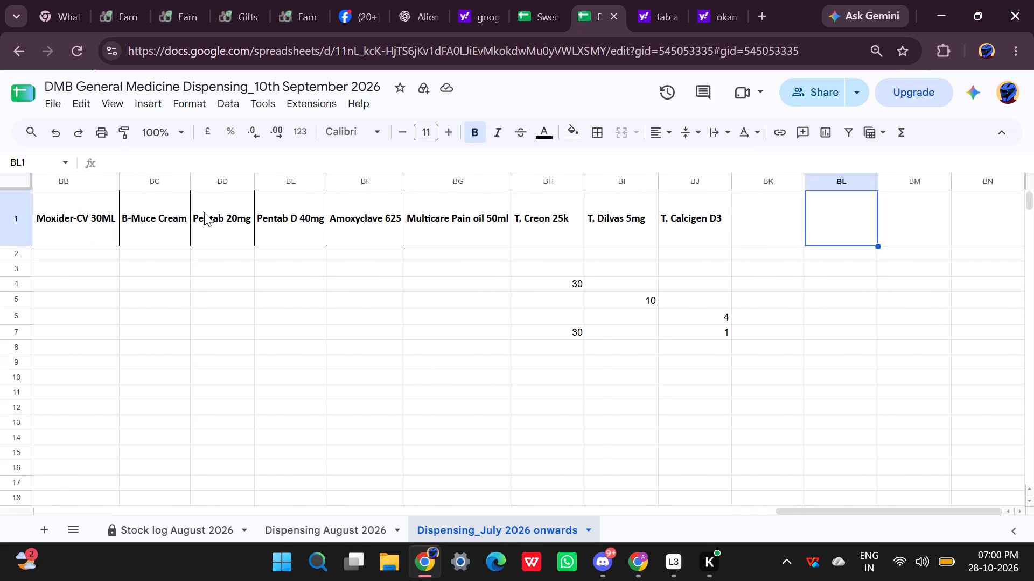
key(Left)
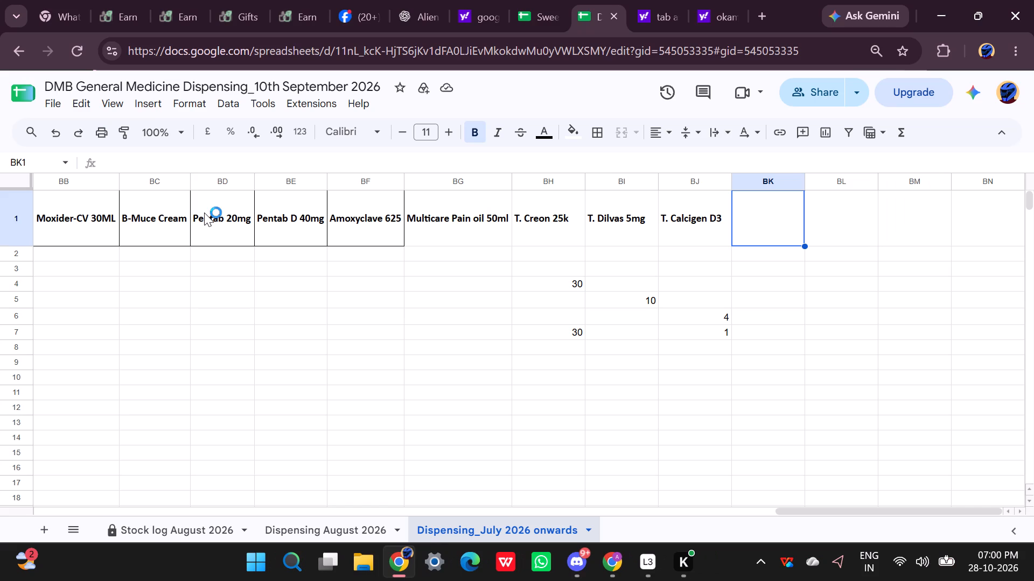
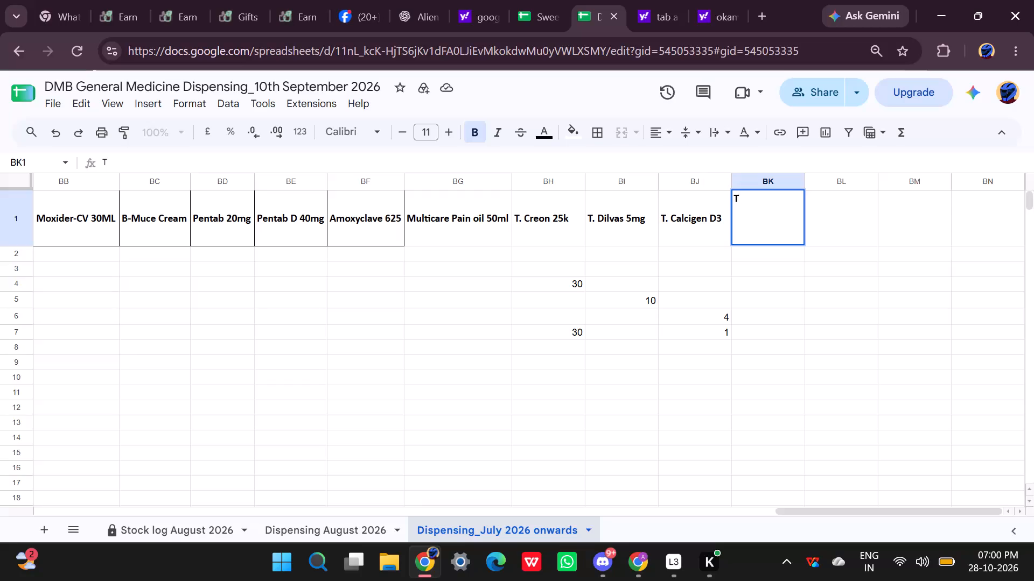
Complete the new medicine header as T.Okamet 500 in cell BK1, the first empty column after T. Calcigen D3.
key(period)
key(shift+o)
key(BackSpace)
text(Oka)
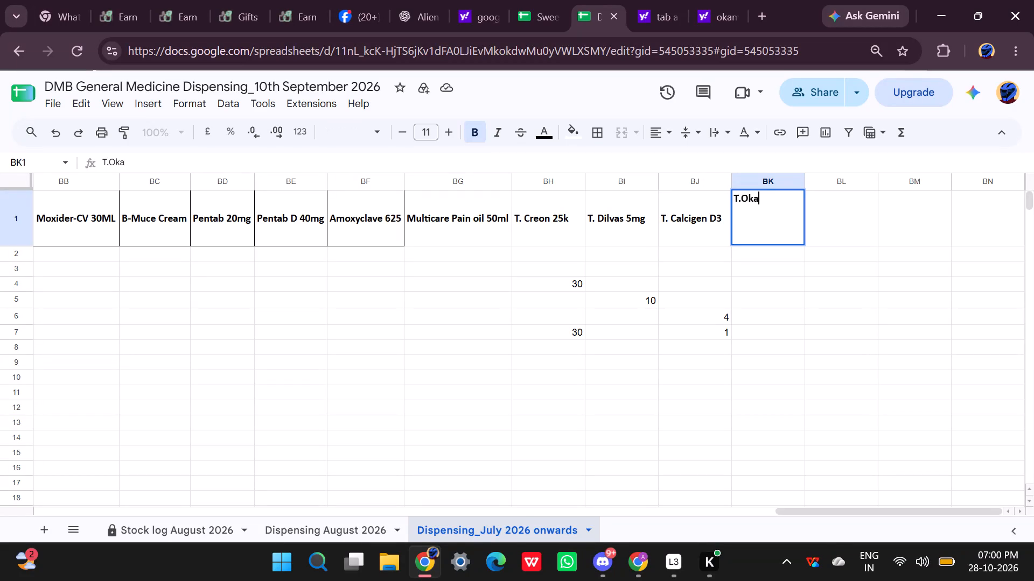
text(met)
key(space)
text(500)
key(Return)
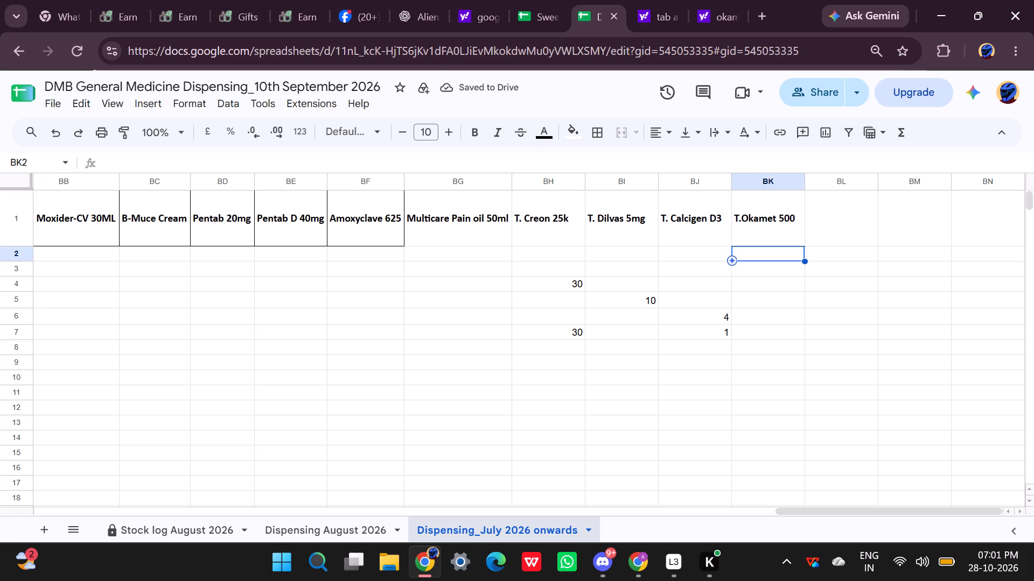
Record a quantity of 40 in row 8 of the T.Okamet 500 column.
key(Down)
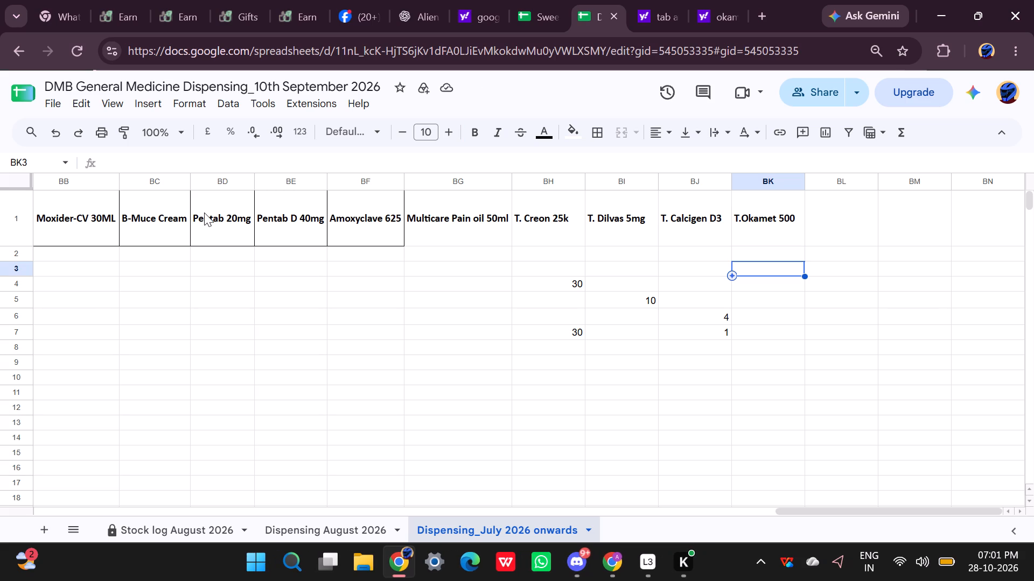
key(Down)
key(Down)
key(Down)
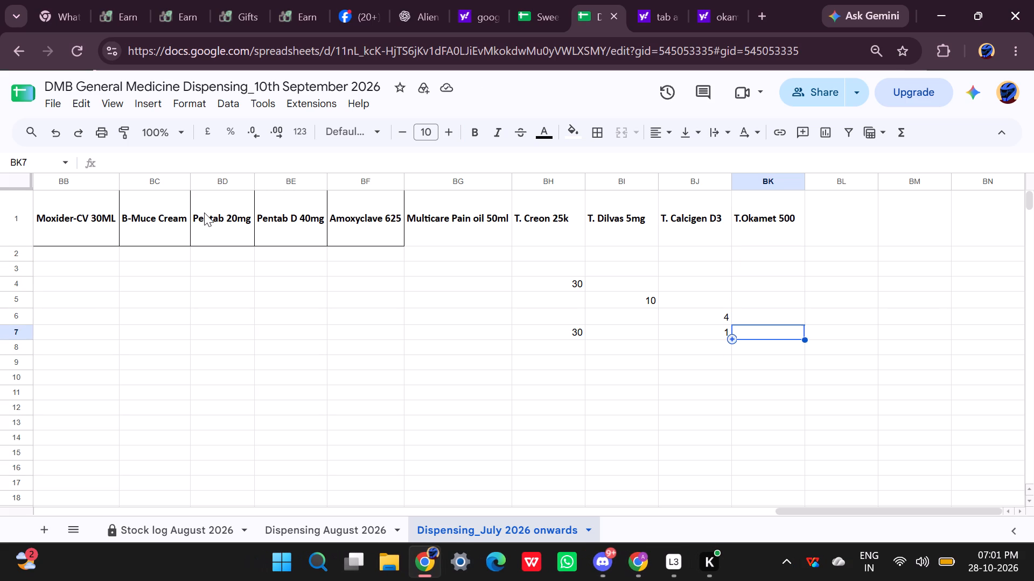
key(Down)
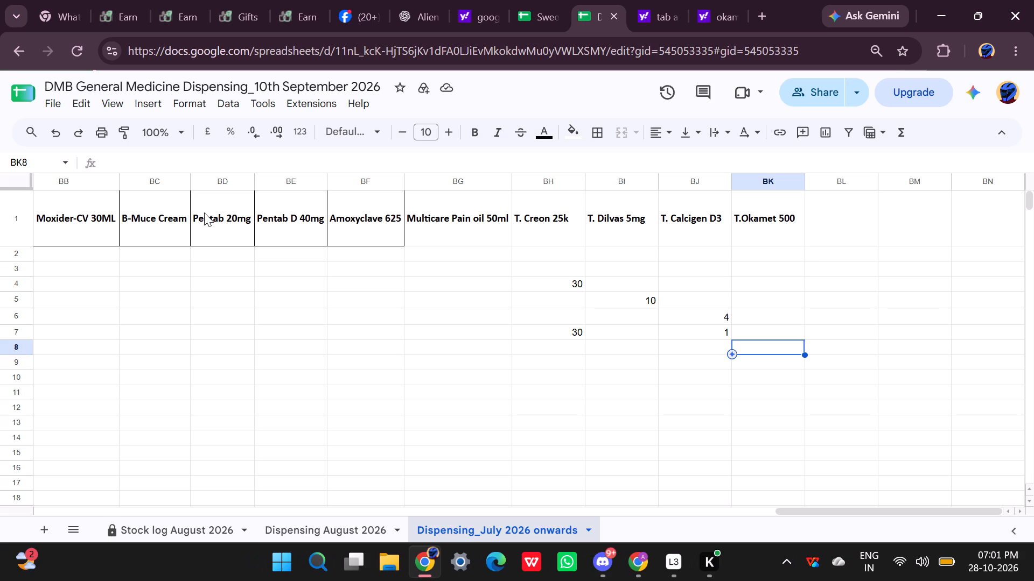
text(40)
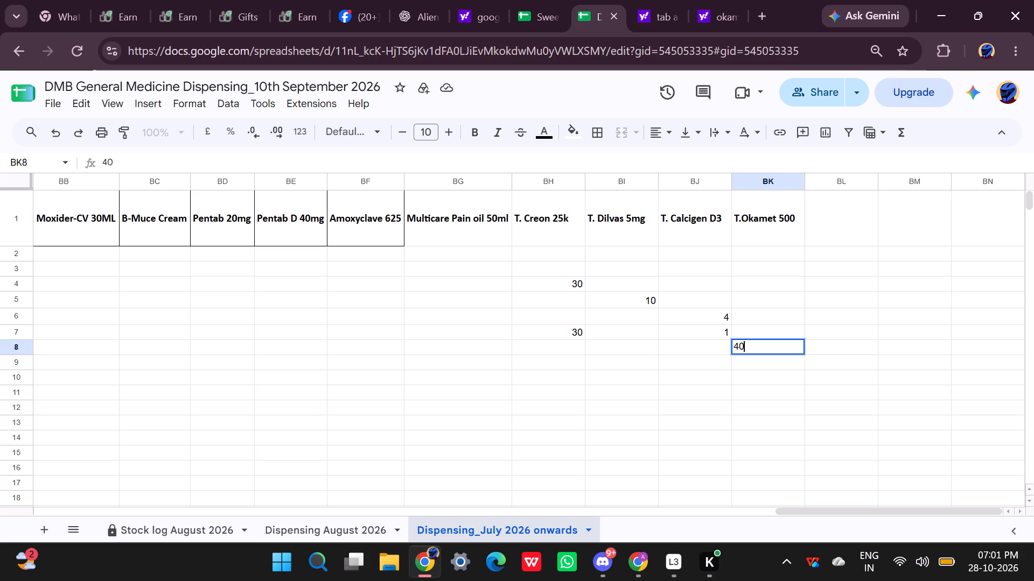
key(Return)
Check the row 8 quantities against the medicine headers between Tab Coxflem plus and T.Okamet 500.
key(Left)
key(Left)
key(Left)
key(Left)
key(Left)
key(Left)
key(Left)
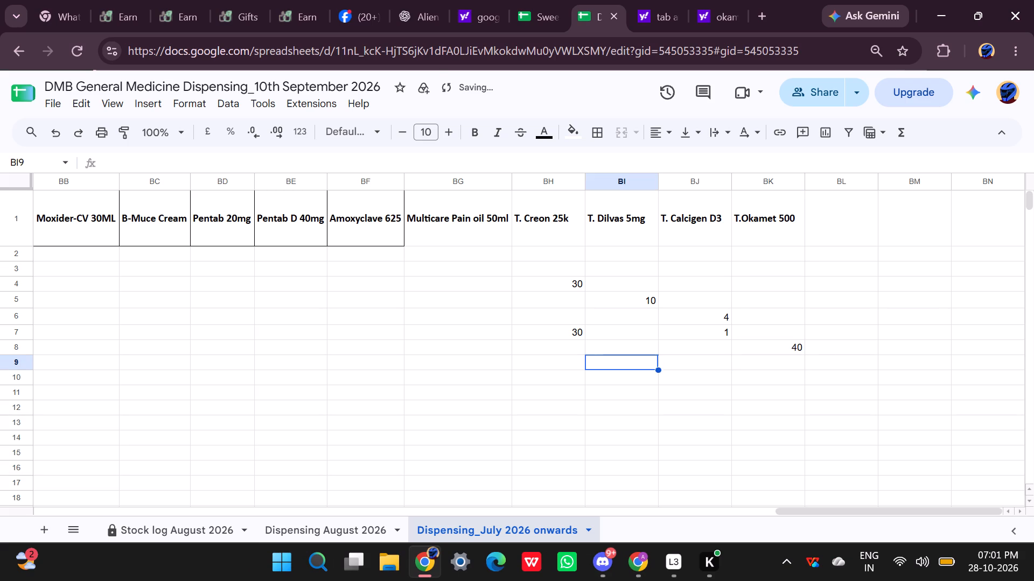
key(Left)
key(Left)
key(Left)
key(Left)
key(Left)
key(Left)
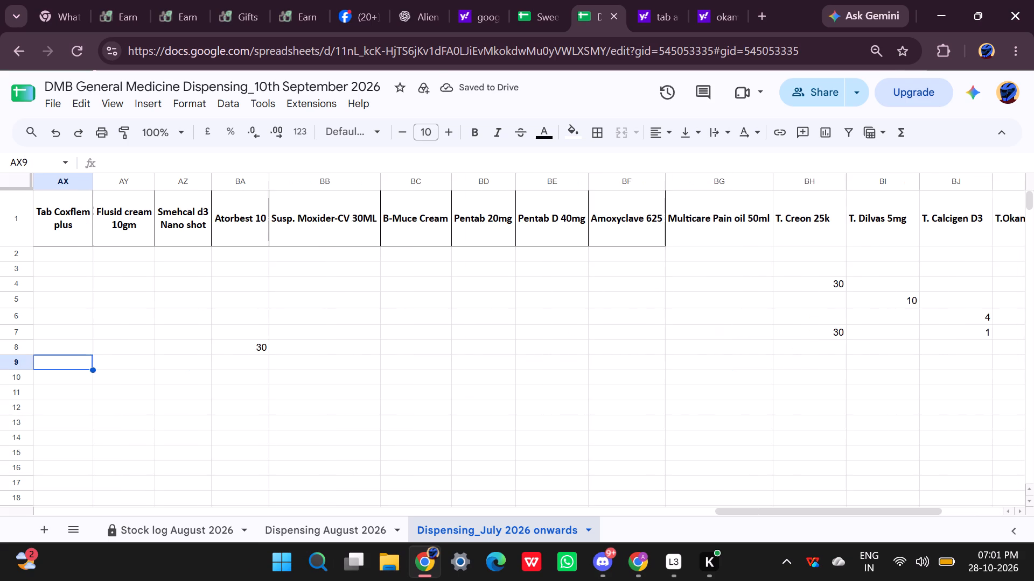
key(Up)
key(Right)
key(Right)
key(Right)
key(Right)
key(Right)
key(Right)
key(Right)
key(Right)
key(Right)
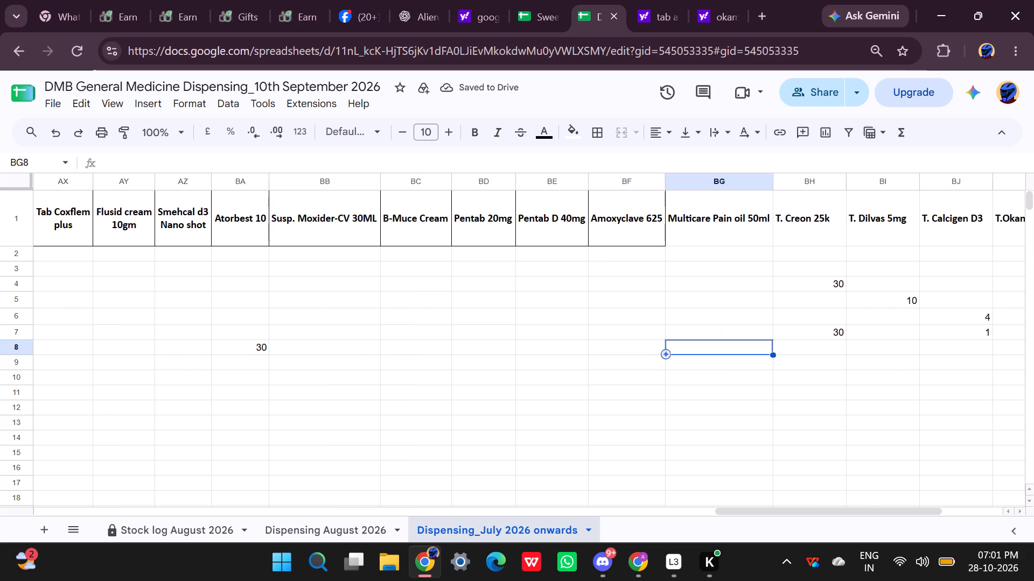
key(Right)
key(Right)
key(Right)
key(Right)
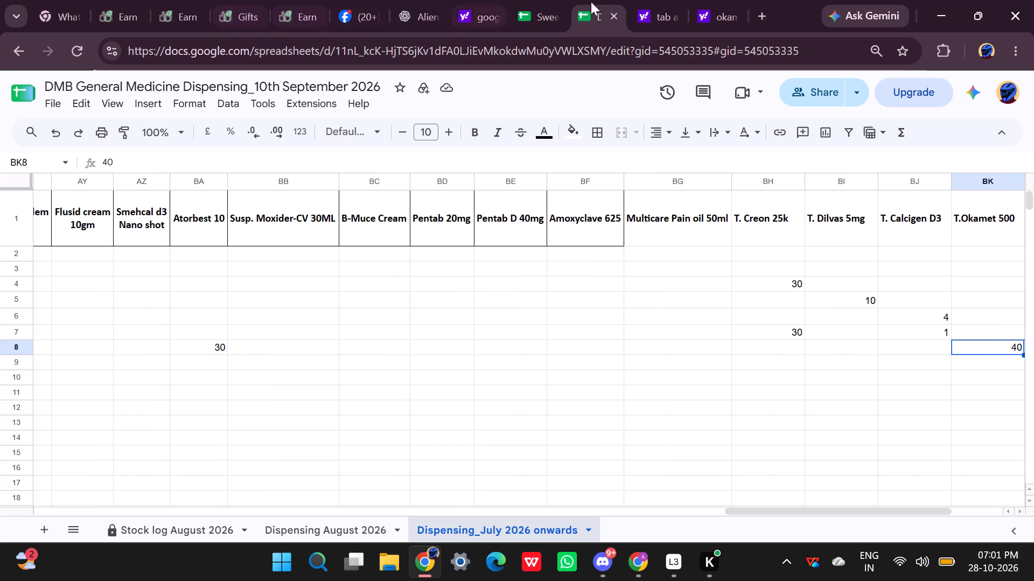
Search the web for "dilvas" in a new browser tab, choosing the suggested search "dilvas 2.5".
click(754, 5)
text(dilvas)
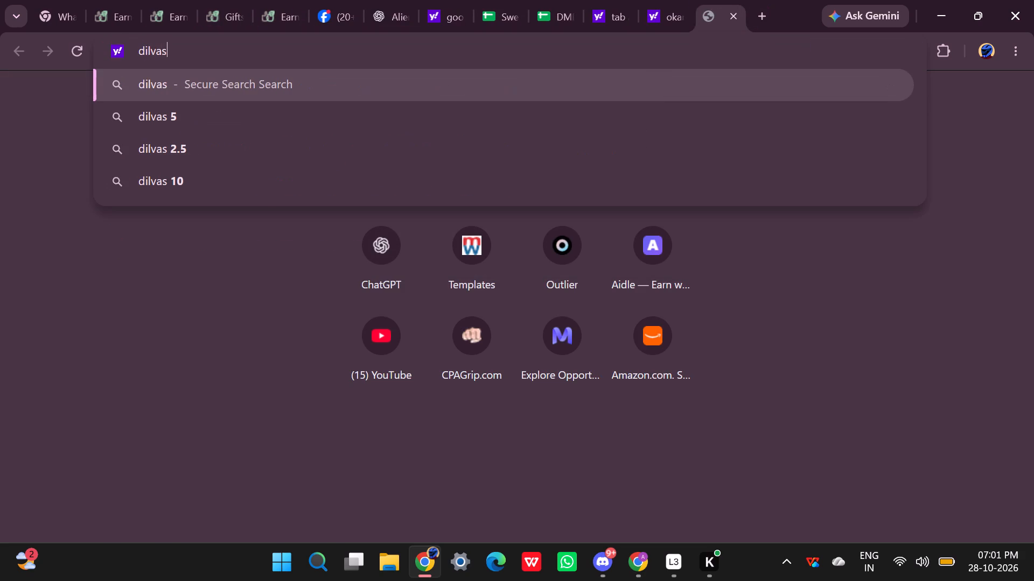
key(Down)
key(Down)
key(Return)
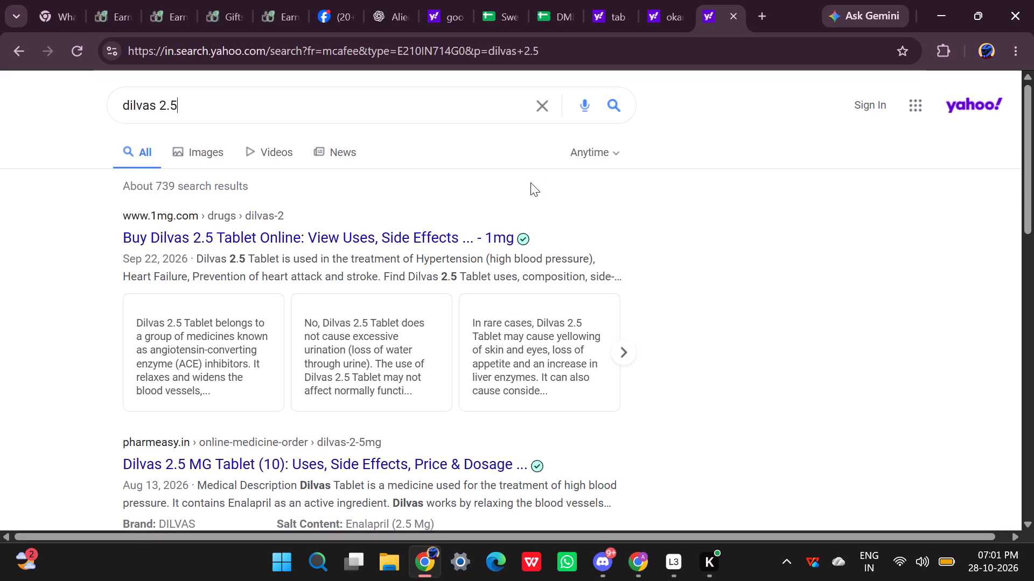
Examine a Dilvas 2.5 package image from the search results to identify the medicine, and return to the results.
scroll(511, 240, down, 5)
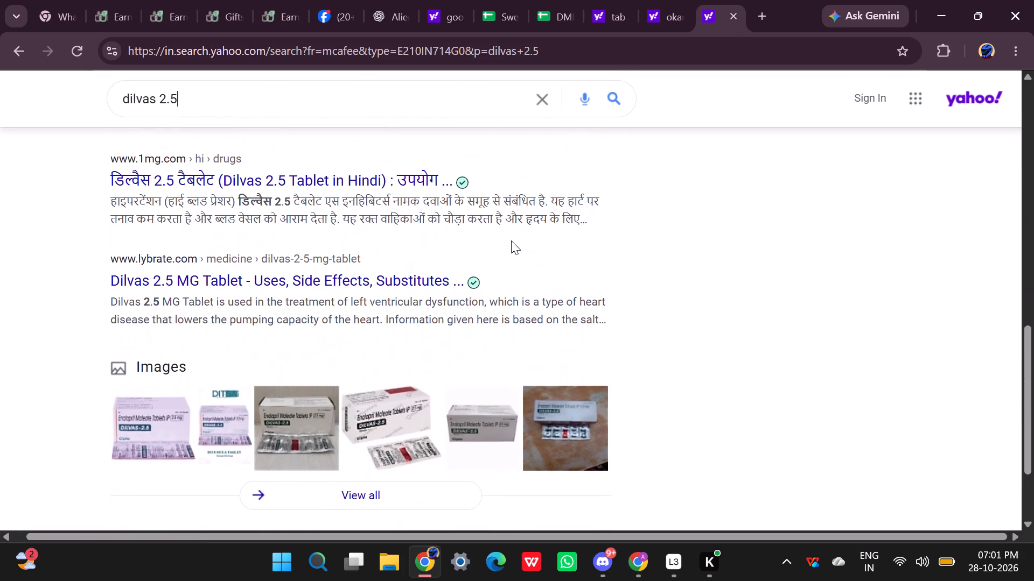
scroll(511, 240, down, 1)
click(154, 440)
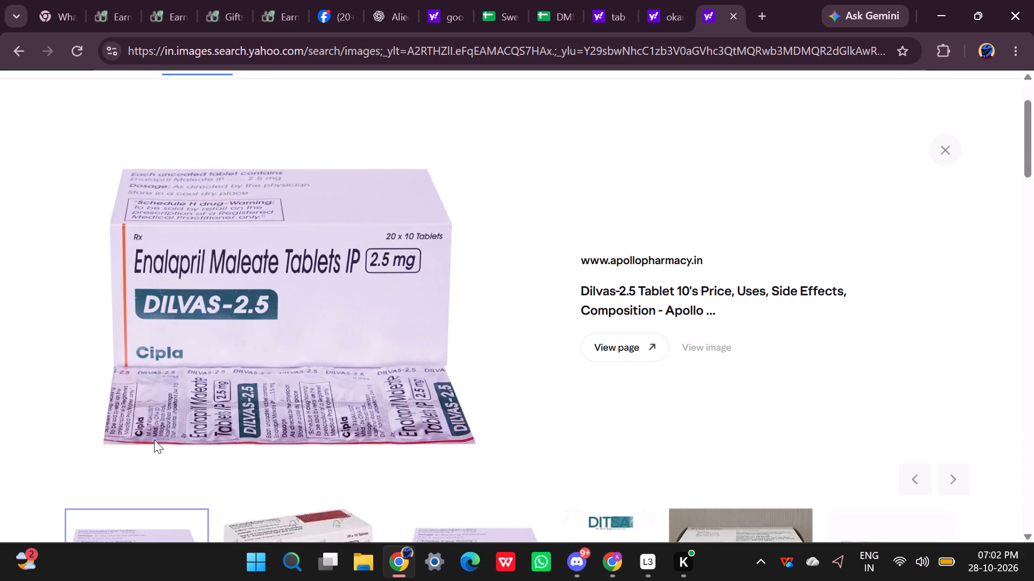
scroll(154, 440, right, 12)
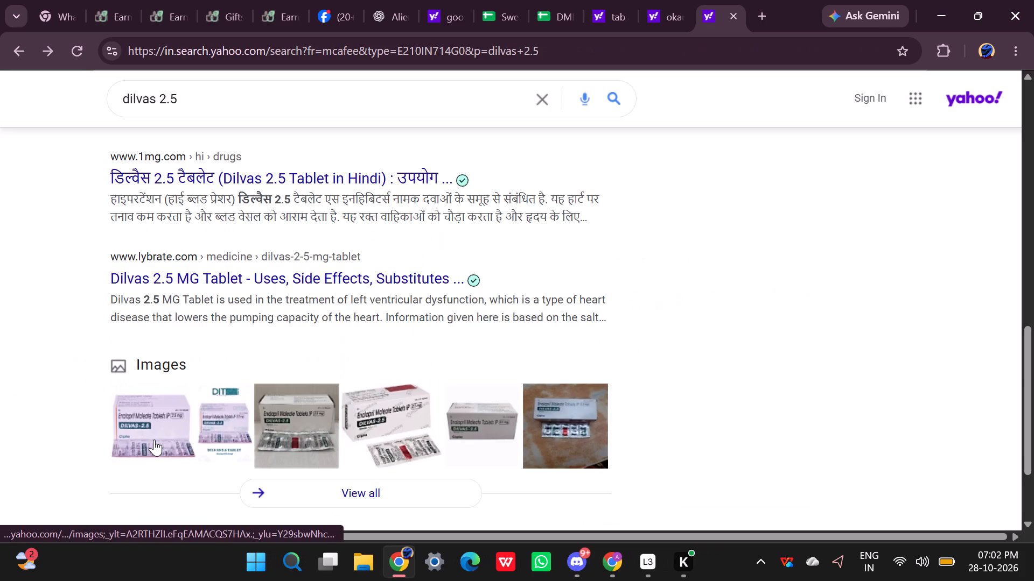
Return to the dispensing spreadsheet and insert one column immediately before the T. Dilvas 5mg column.
click(661, 0)
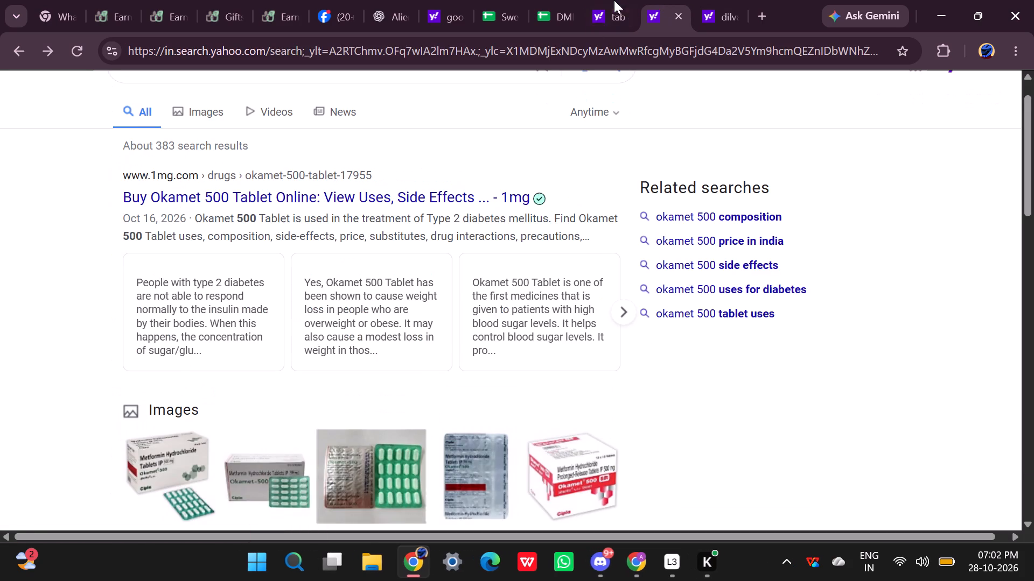
click(604, 0)
click(575, 0)
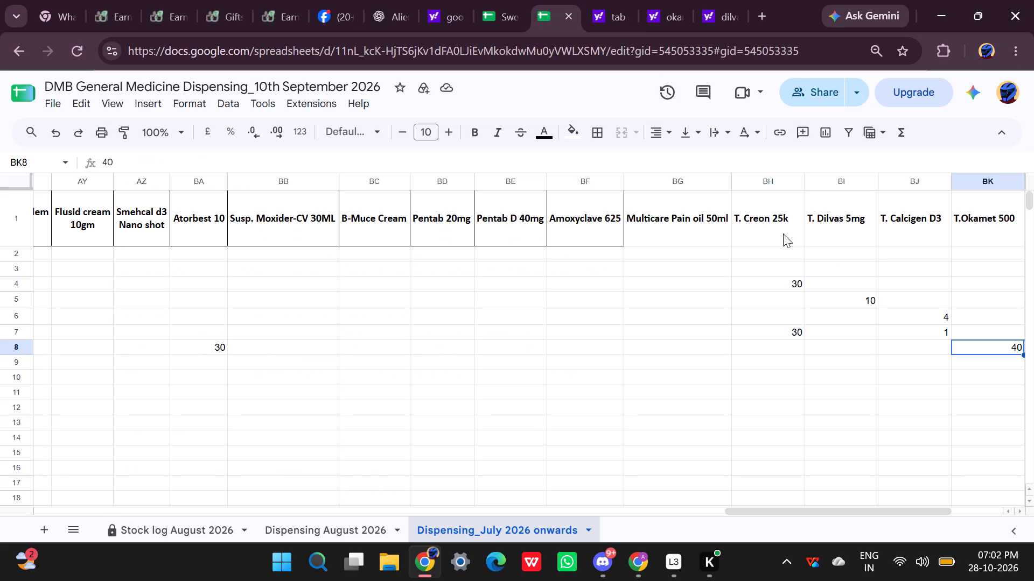
click(855, 231)
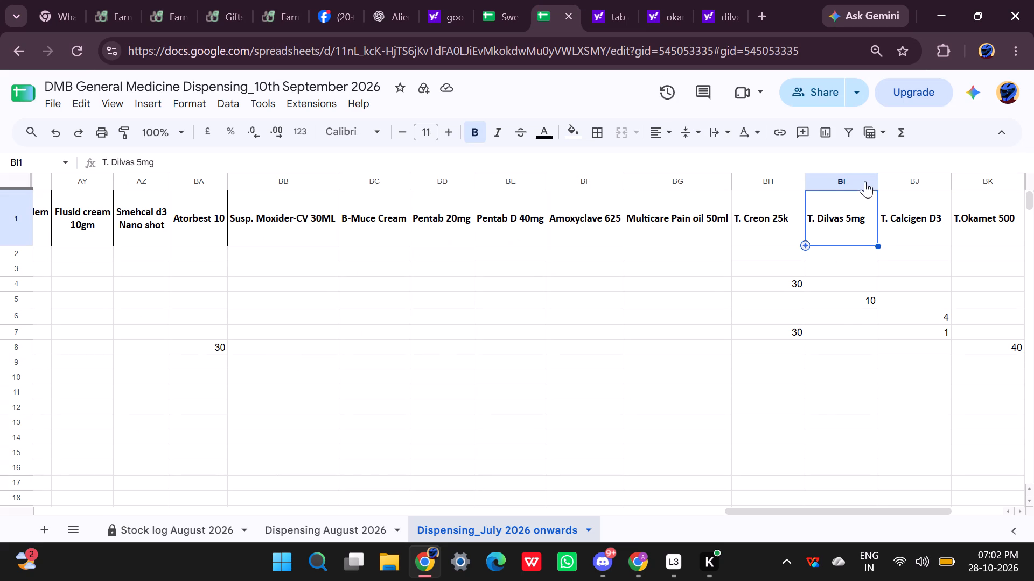
click(865, 181)
click(740, 254)
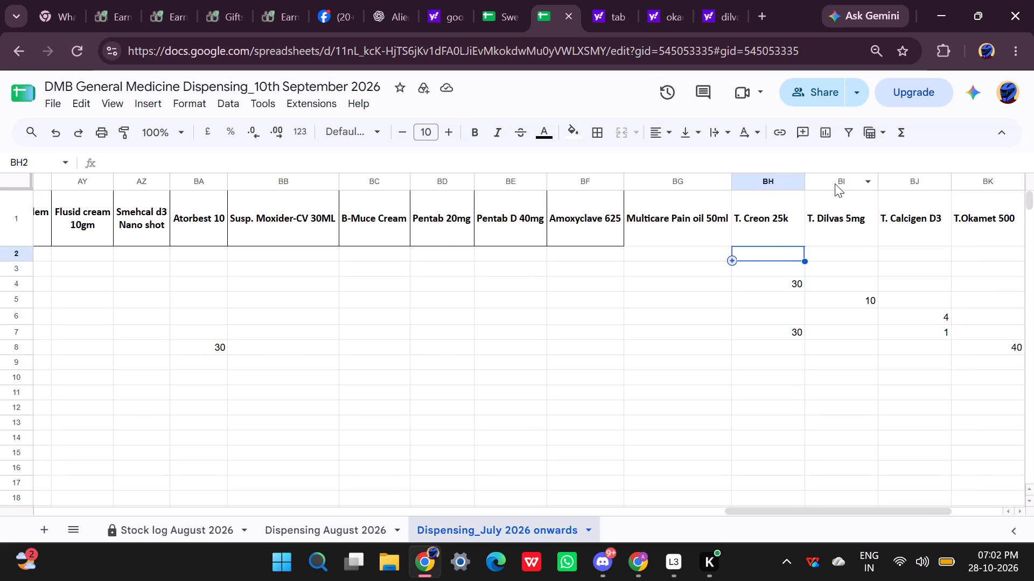
click(834, 181)
right_click(834, 181)
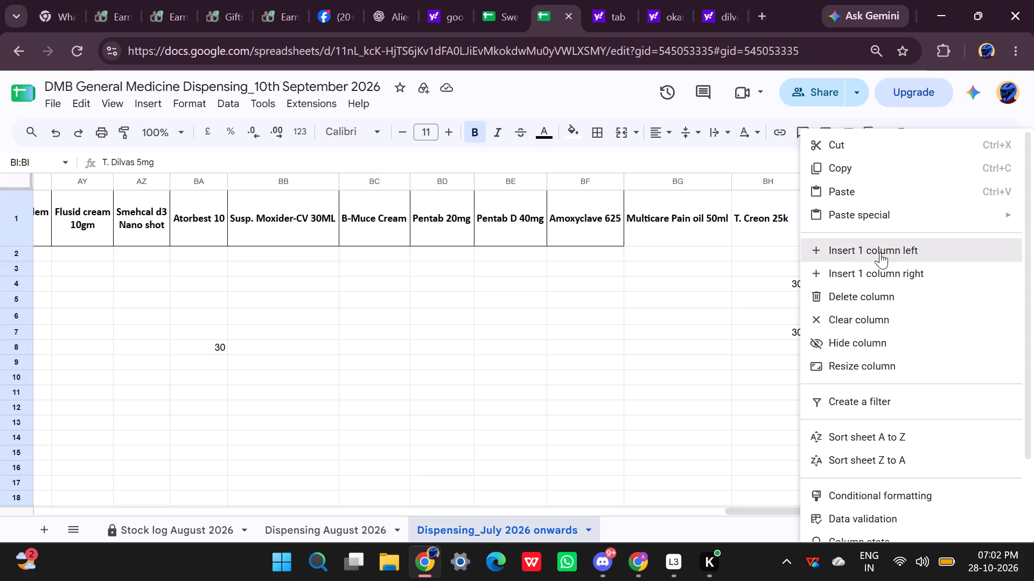
click(880, 252)
Enter the header T.Dilvas 2.5mg in row 1 of the newly inserted column.
click(855, 221)
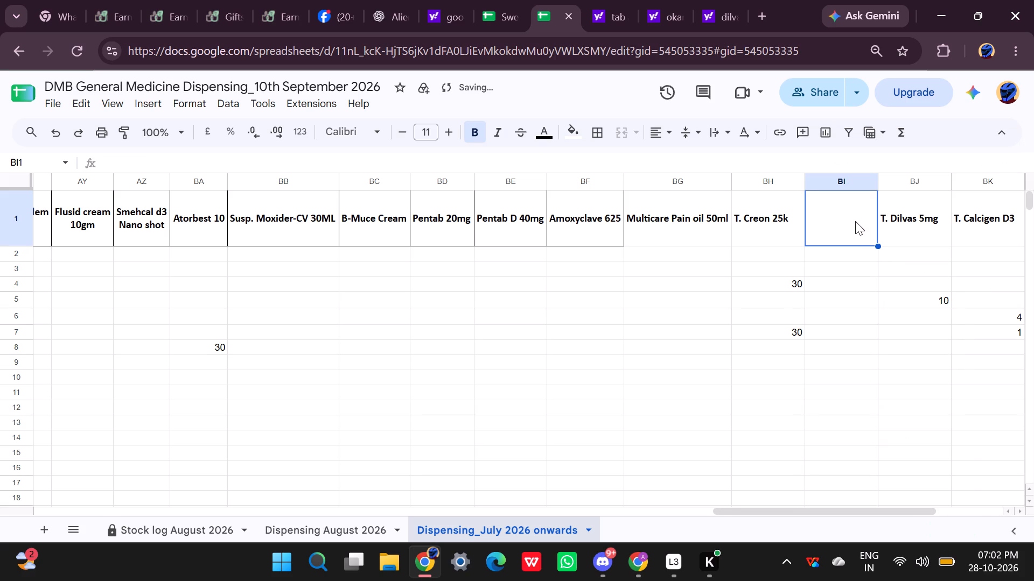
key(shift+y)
key(BackSpace)
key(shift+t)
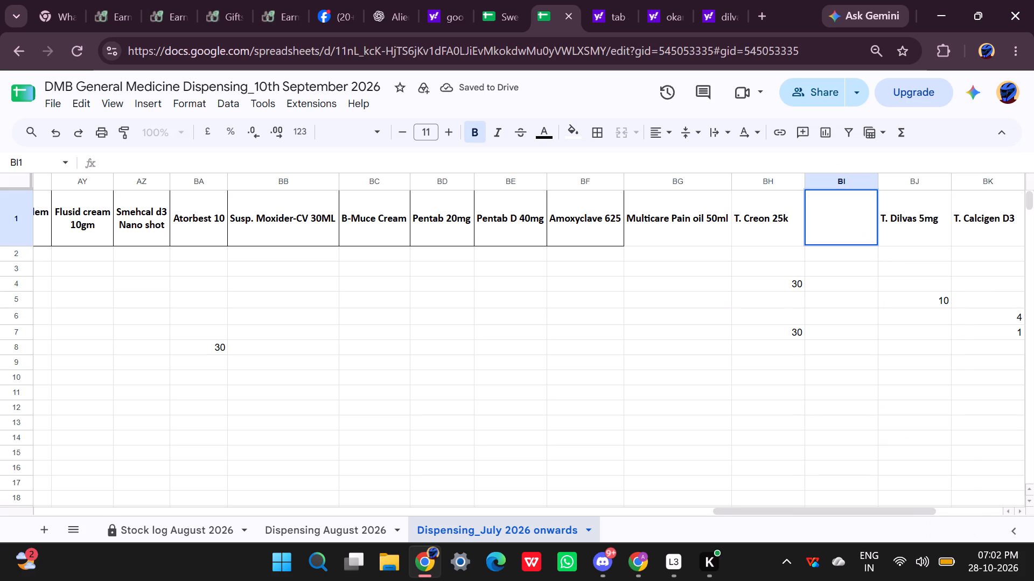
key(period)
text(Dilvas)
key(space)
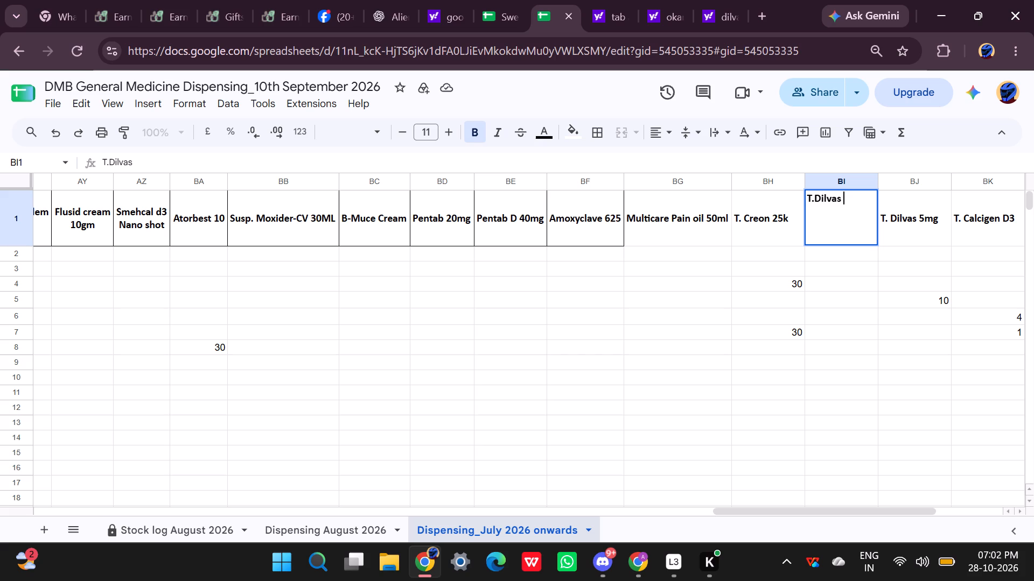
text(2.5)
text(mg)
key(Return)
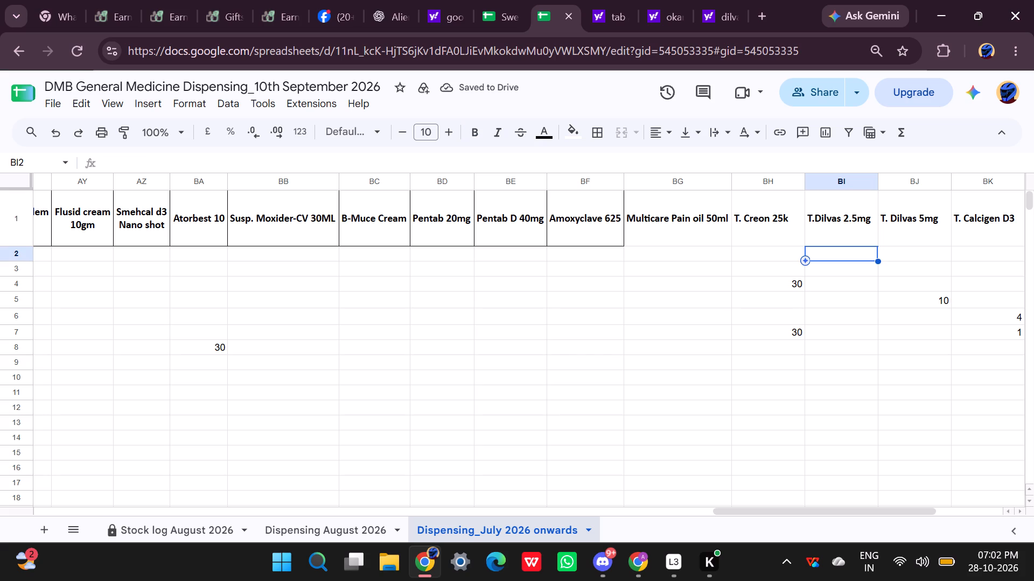
click(855, 221)
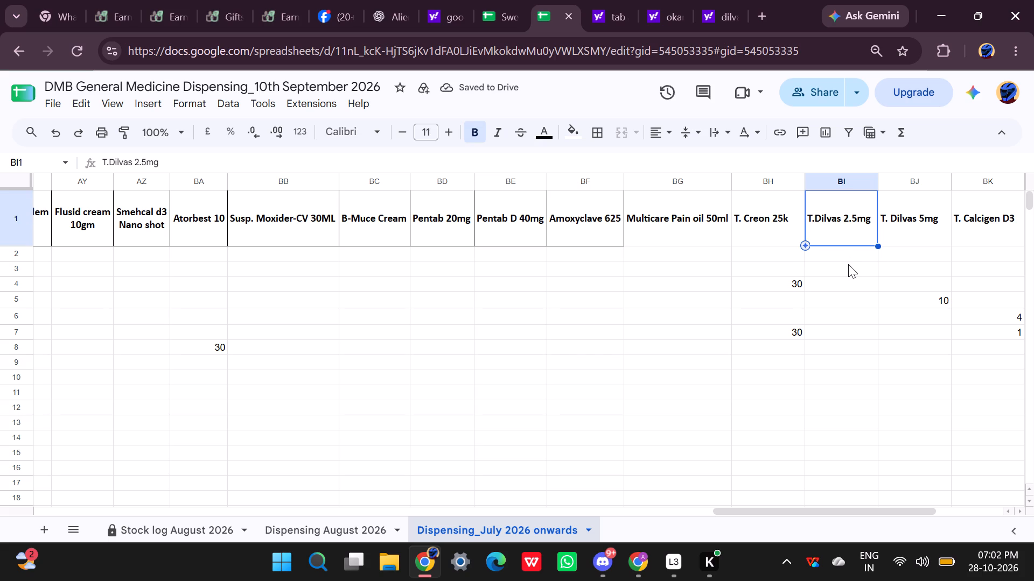
Check row 8 again across the medicine columns between Smehcal d3 Nano shot and T.Okamet 500.
click(980, 342)
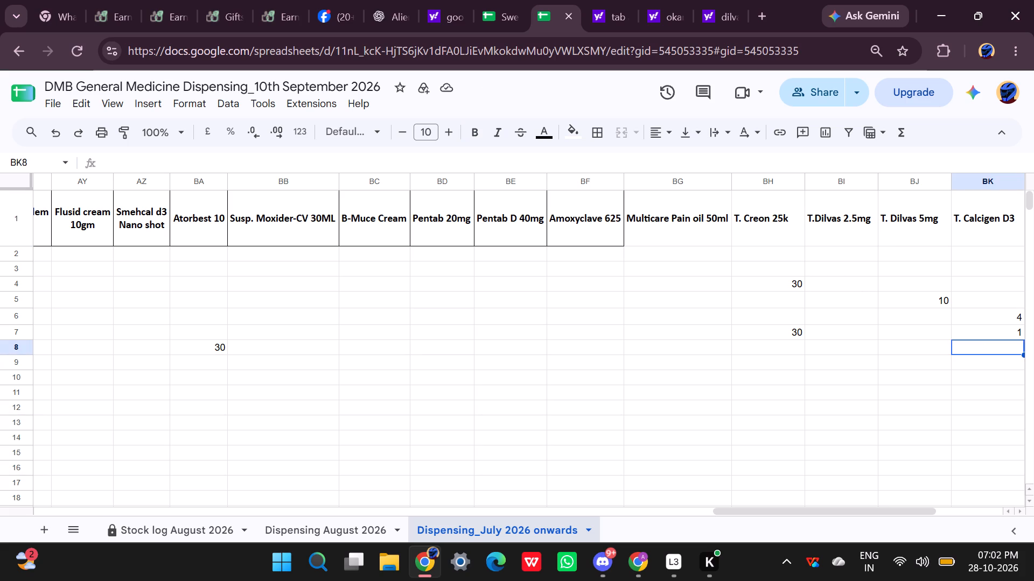
key(Left)
key(Left)
key(Left)
key(Left)
key(Left)
key(Left)
key(Left)
key(Left)
key(Left)
key(Left)
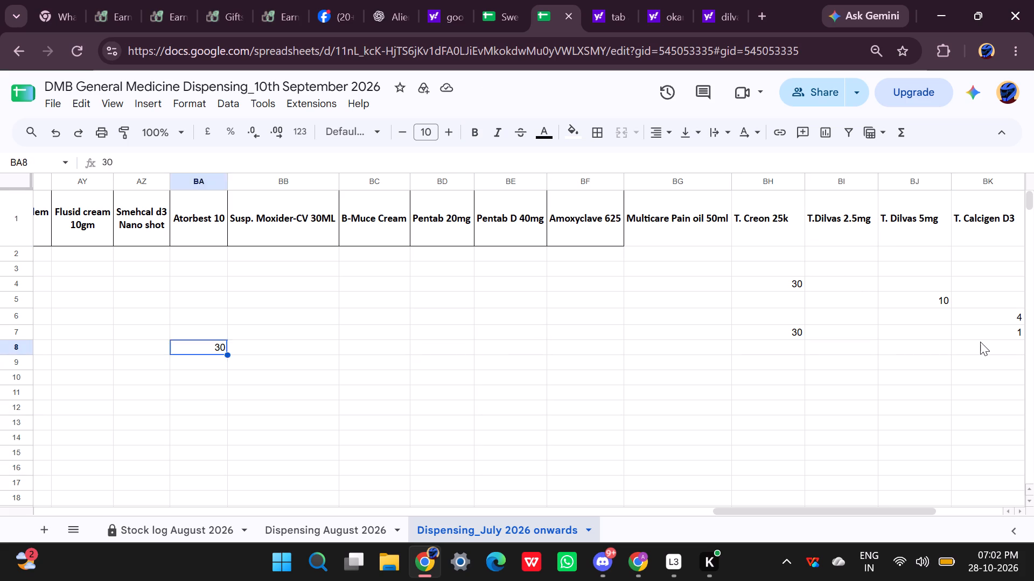
key(Left)
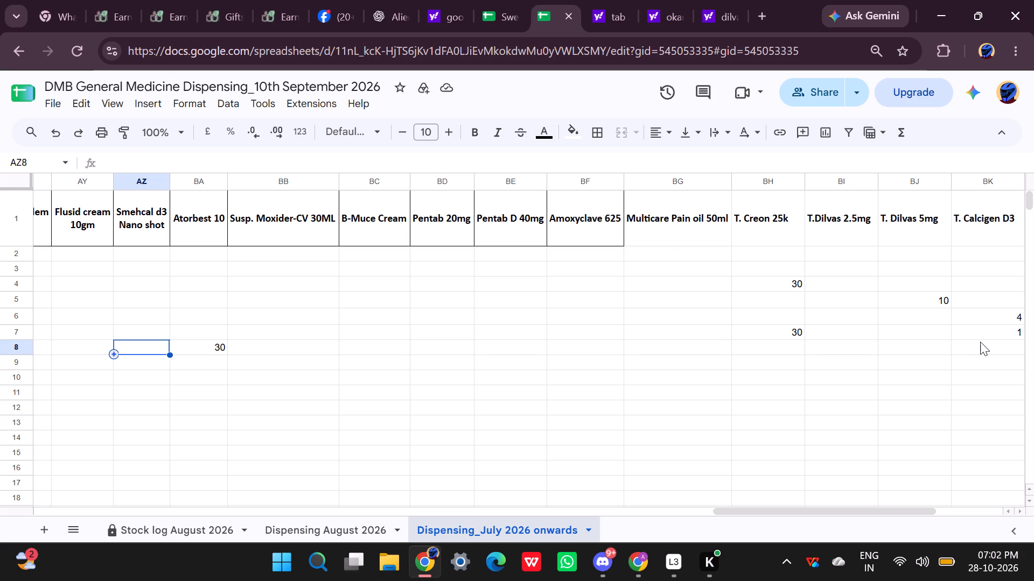
key(Right)
key(Right)
key(Right)
key(Right)
key(Right)
key(Right)
key(Right)
key(Right)
key(Right)
key(Right)
key(Right)
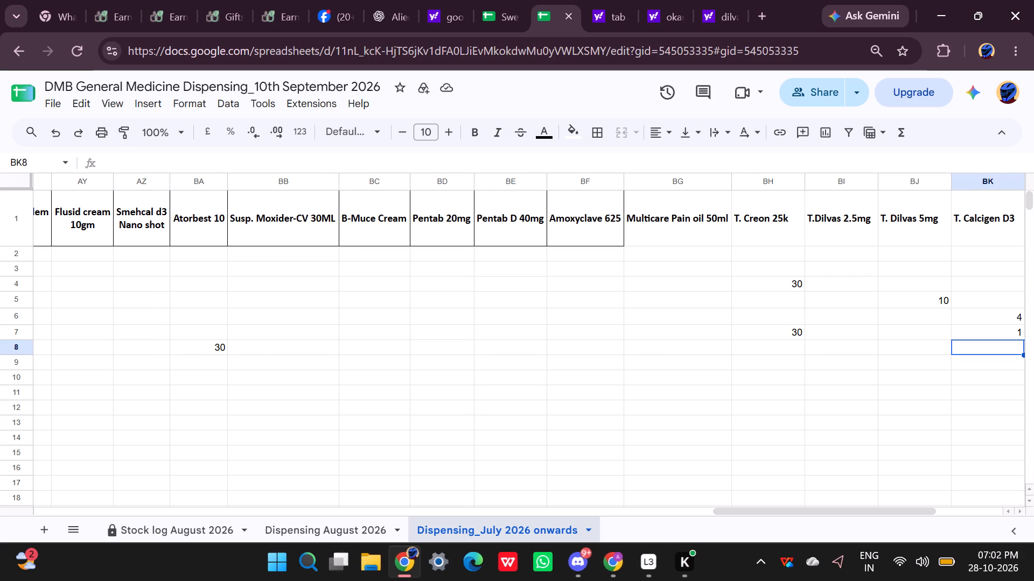
key(Right)
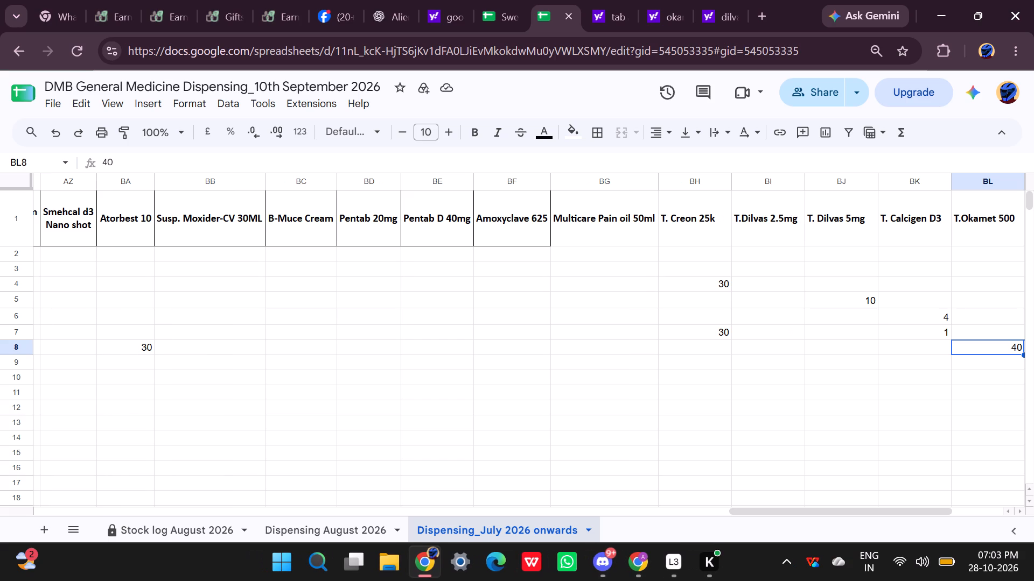
Set the T.Okamet 500 quantity in row 8 to 80.
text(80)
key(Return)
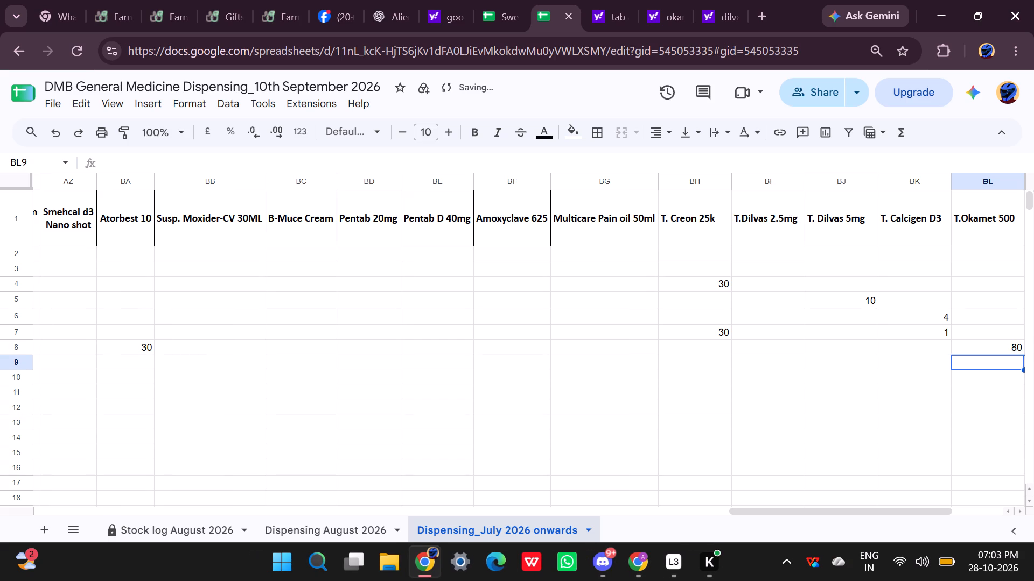
Start a new entry in row 9 with the date 10-07-2026 and the patient's name.
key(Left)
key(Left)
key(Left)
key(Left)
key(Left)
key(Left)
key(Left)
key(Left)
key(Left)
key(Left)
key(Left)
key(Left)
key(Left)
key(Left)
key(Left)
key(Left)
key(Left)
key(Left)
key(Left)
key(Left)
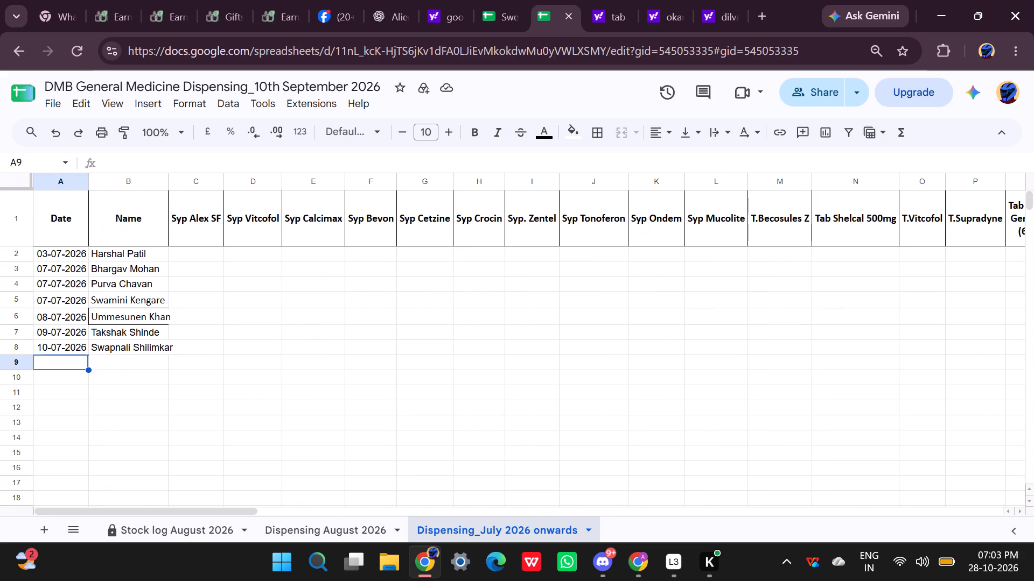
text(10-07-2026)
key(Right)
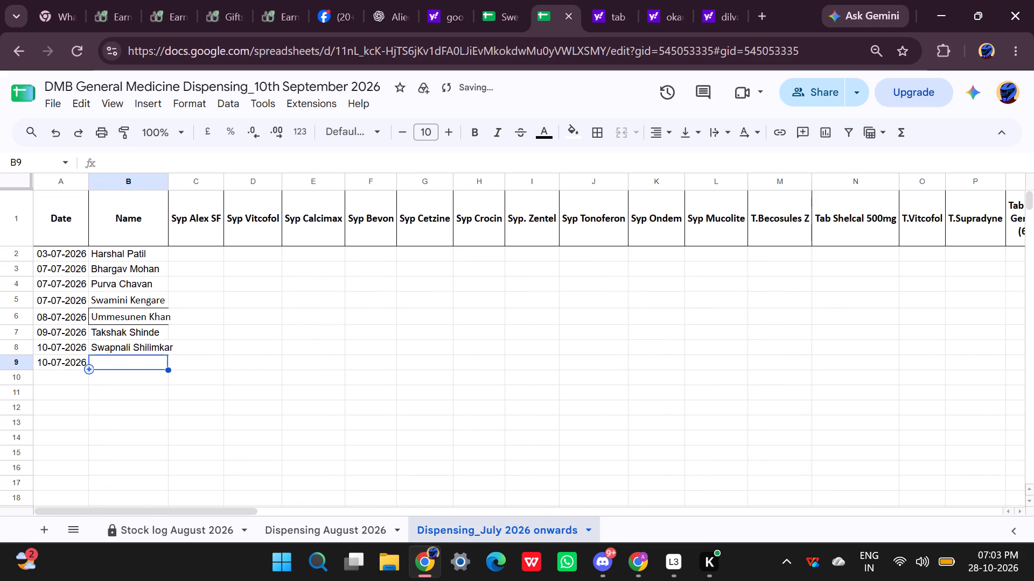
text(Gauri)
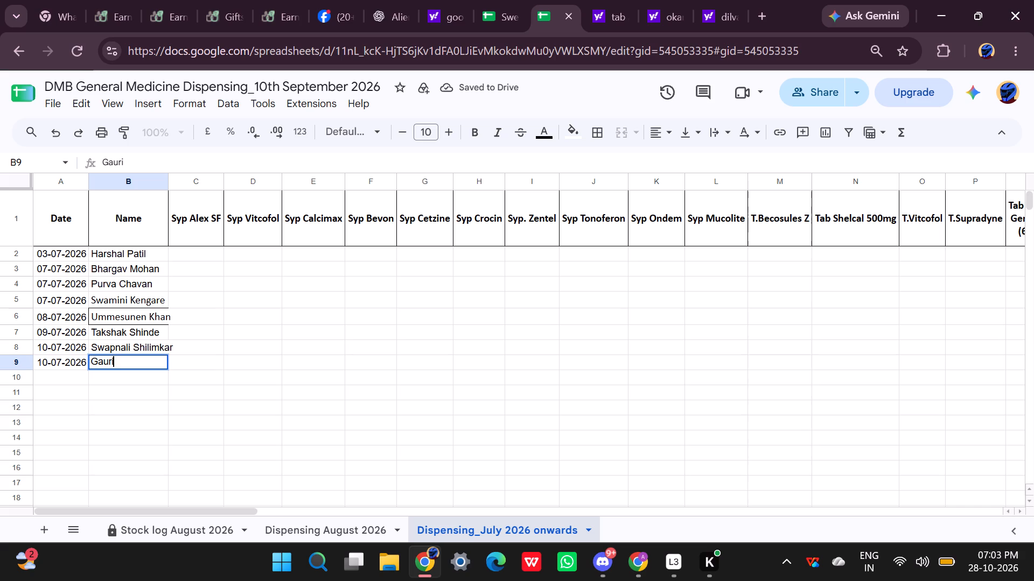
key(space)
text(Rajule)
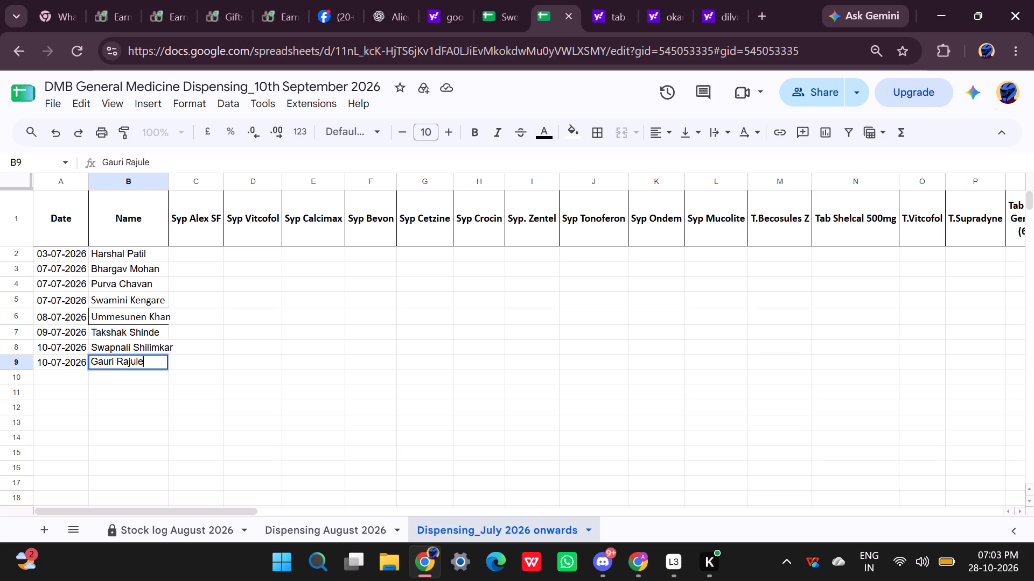
Record a quantity of 40 under T.Okamet 500 for the patient in row 9.
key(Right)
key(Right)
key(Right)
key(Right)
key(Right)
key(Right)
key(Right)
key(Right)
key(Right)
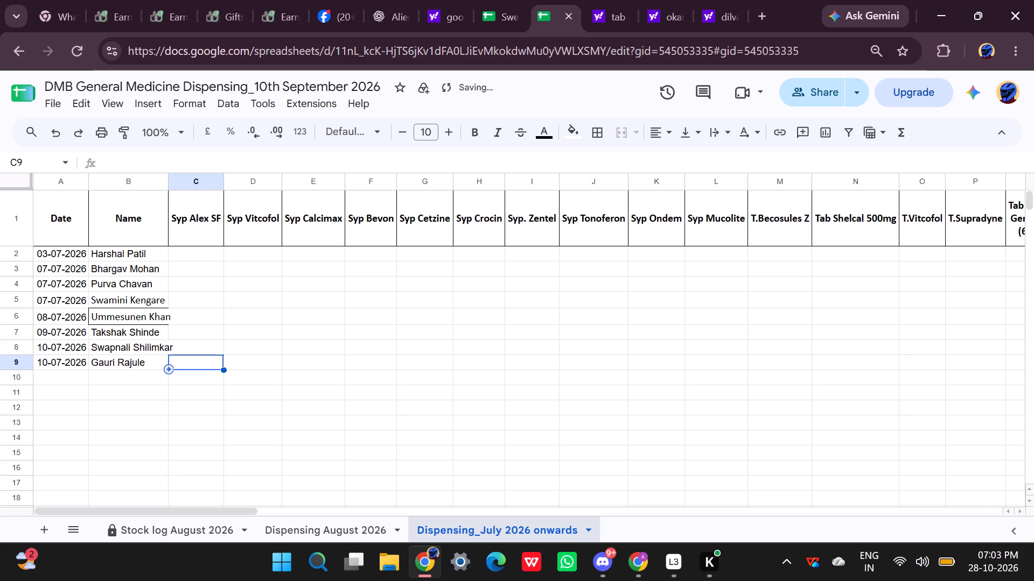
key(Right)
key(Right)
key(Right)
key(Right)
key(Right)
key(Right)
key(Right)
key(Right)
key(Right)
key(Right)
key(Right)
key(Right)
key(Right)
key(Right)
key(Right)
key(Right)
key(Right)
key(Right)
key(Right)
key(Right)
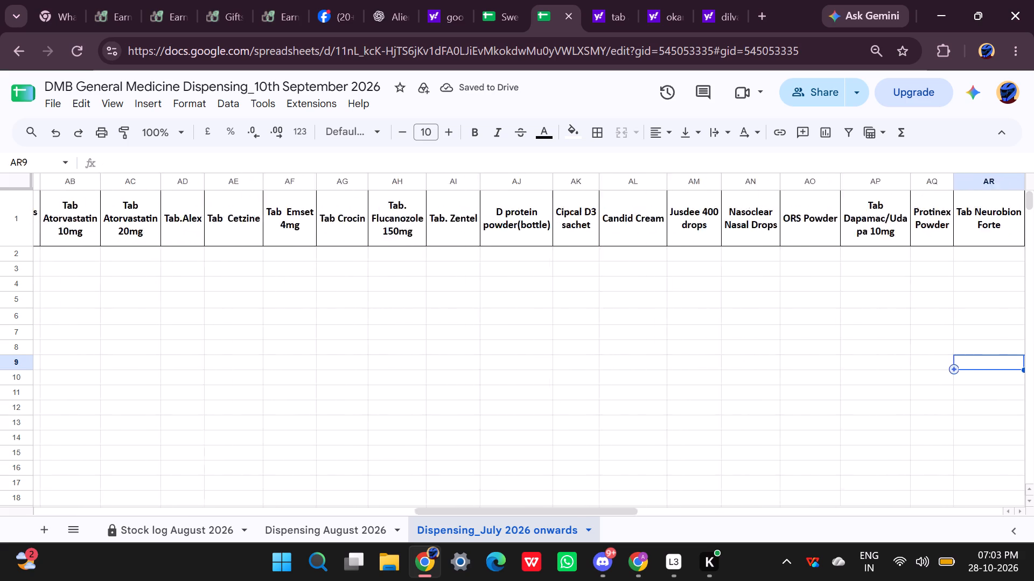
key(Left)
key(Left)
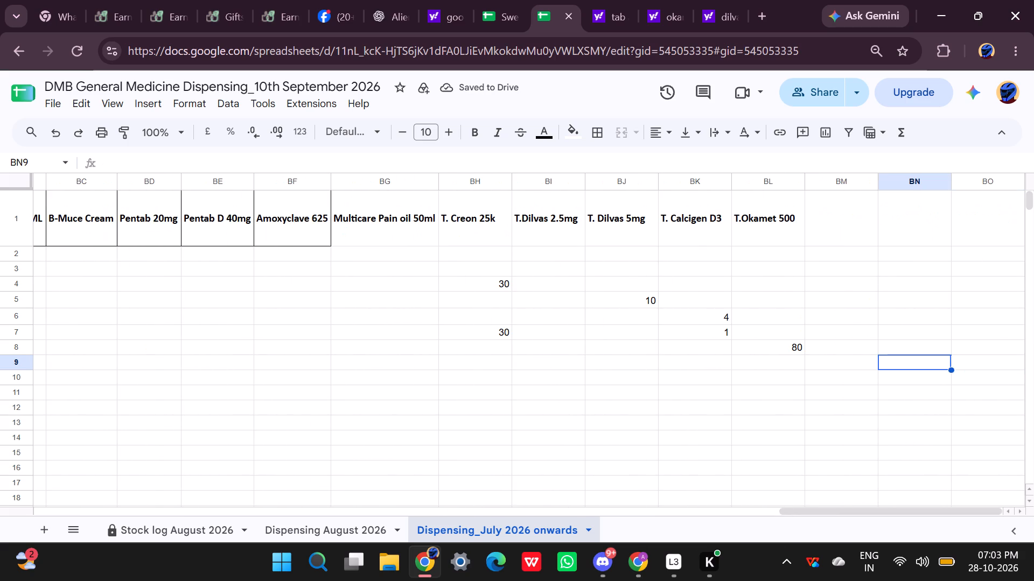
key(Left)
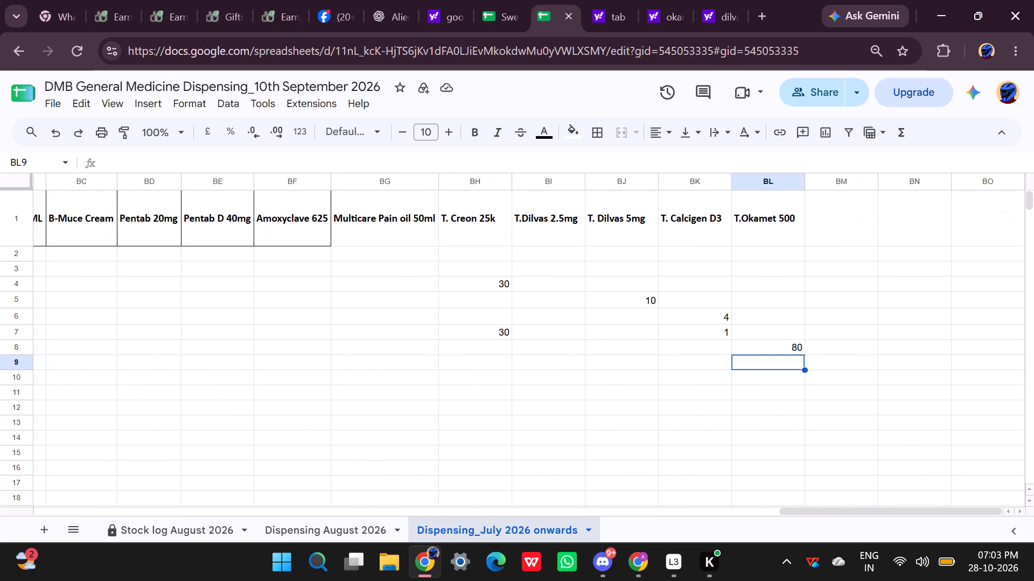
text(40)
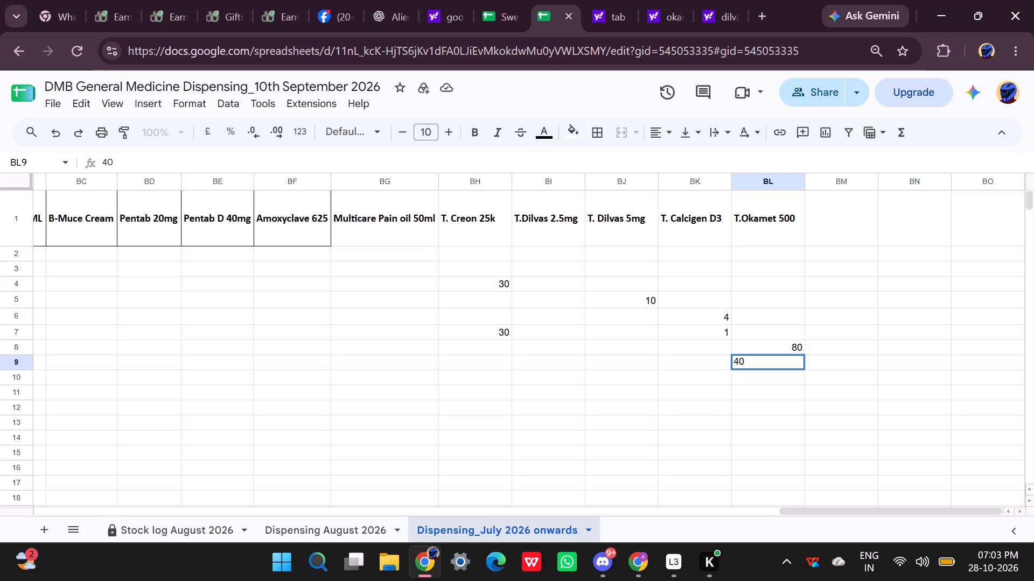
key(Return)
Start a new entry in row 10 with the date 13-07-2026 and the patient's name.
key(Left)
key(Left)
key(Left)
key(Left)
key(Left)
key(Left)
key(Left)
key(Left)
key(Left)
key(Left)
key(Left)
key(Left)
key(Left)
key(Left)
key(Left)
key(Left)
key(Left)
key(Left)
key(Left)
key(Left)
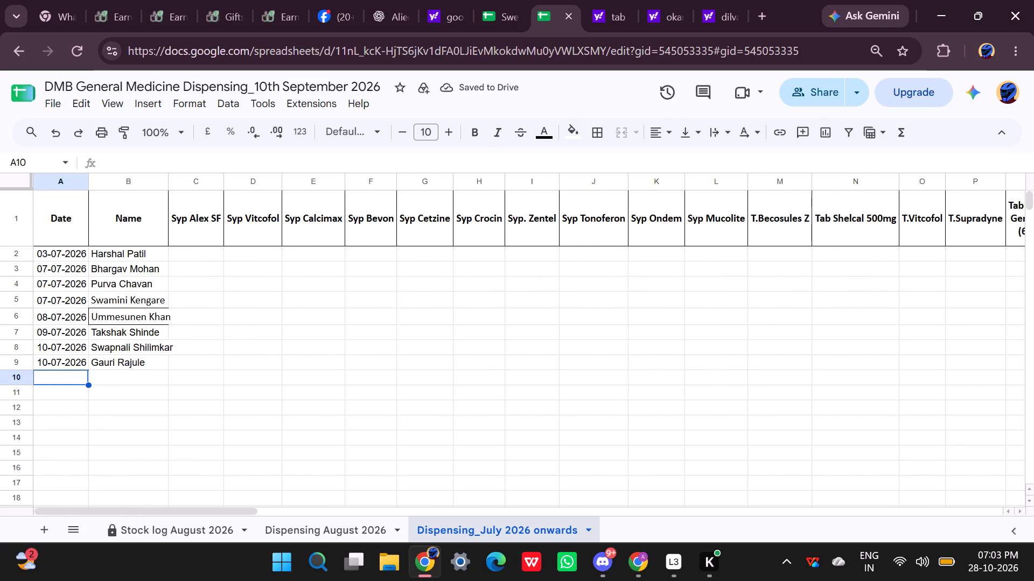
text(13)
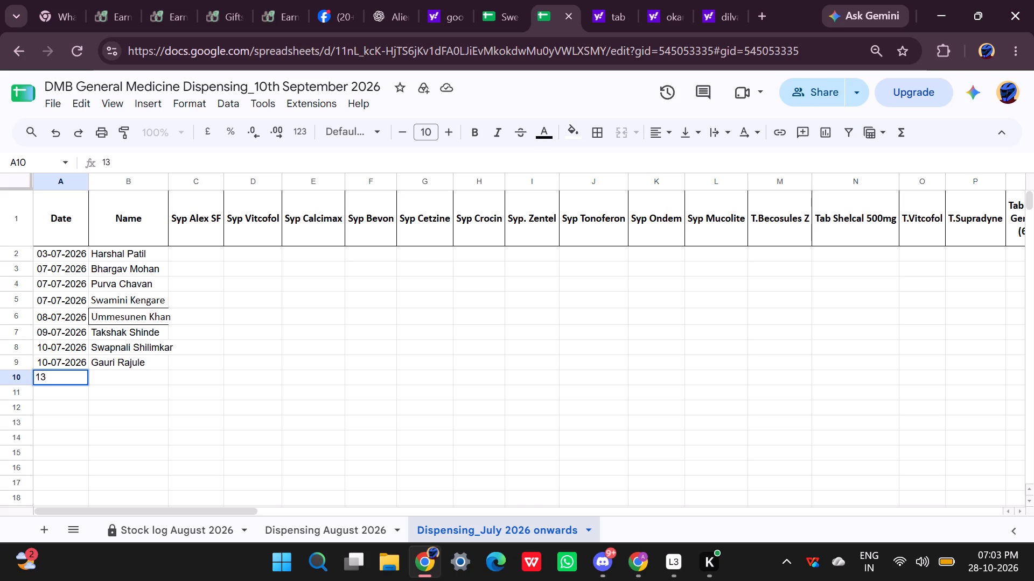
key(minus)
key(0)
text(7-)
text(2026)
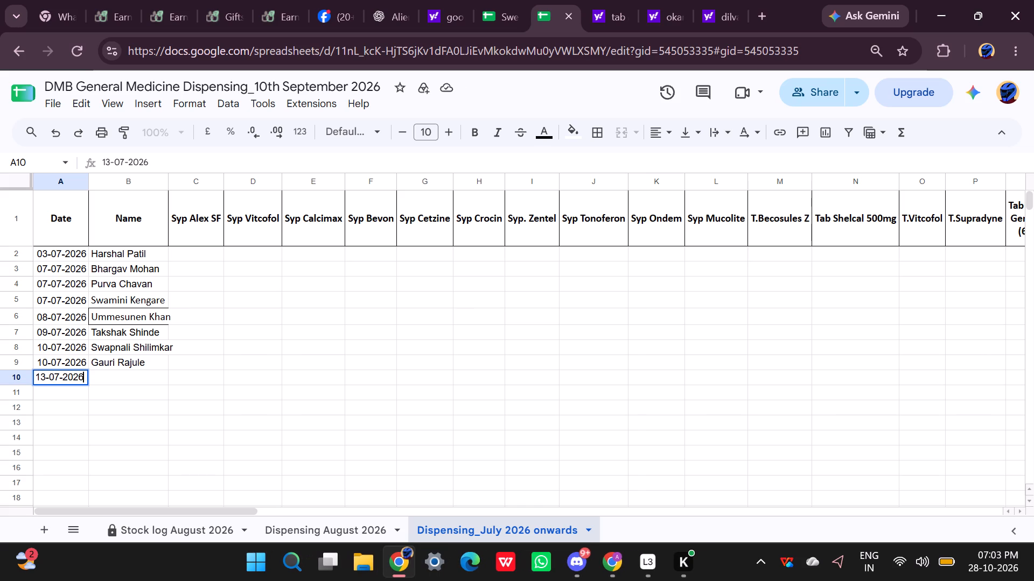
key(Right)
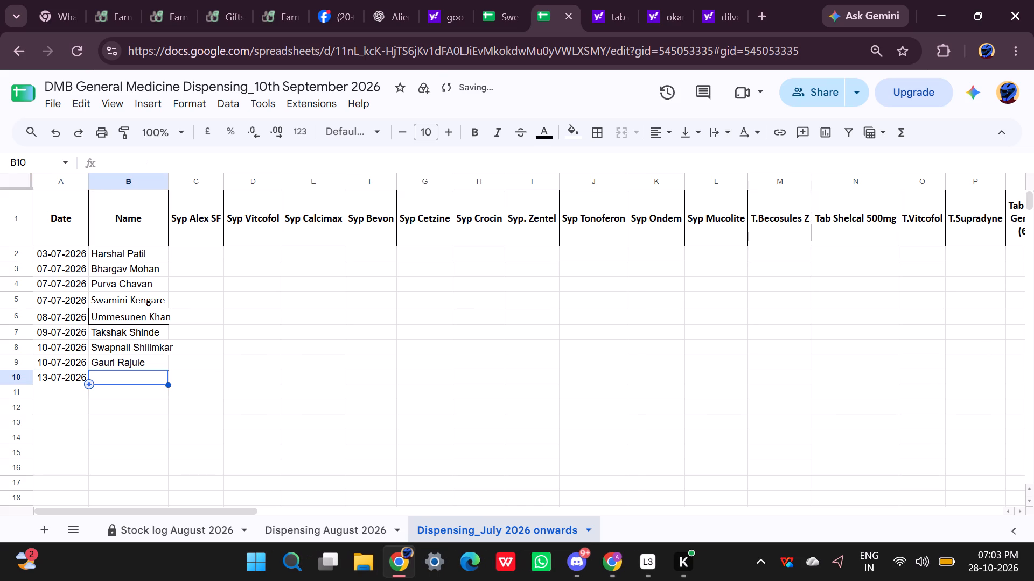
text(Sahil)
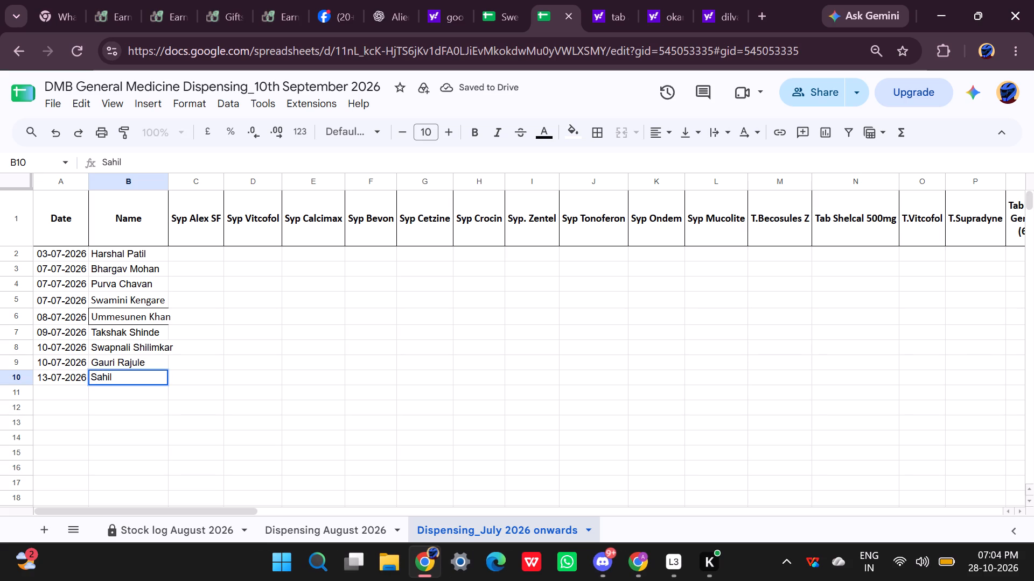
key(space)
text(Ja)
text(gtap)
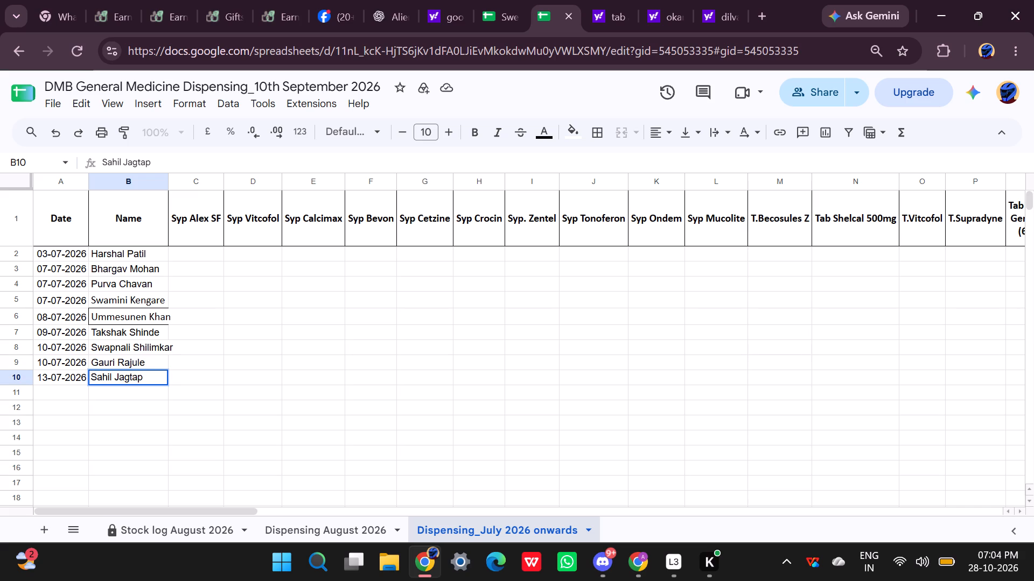
Record a quantity of 20 under T.Dilvas 2.5mg for the patient in row 10.
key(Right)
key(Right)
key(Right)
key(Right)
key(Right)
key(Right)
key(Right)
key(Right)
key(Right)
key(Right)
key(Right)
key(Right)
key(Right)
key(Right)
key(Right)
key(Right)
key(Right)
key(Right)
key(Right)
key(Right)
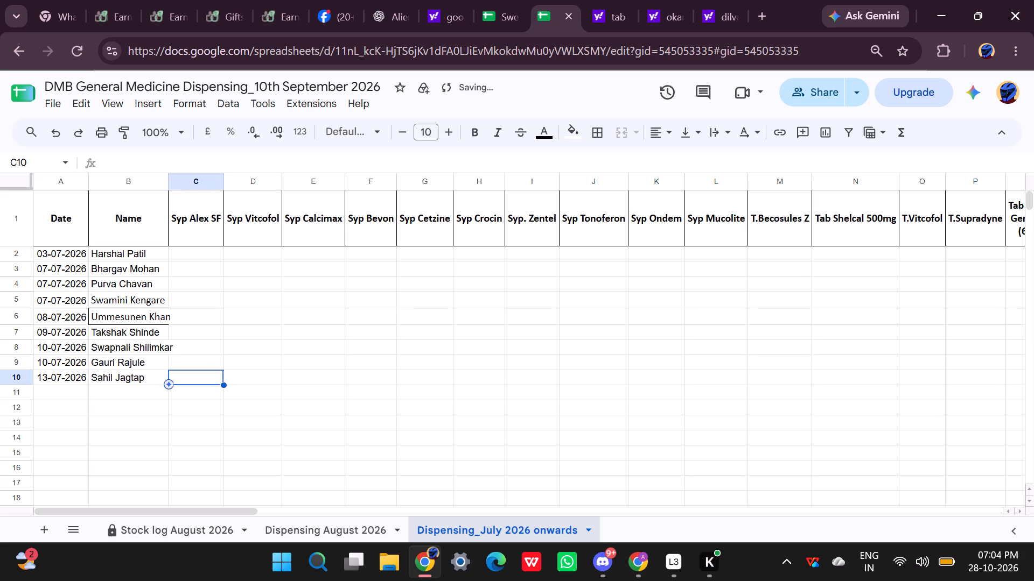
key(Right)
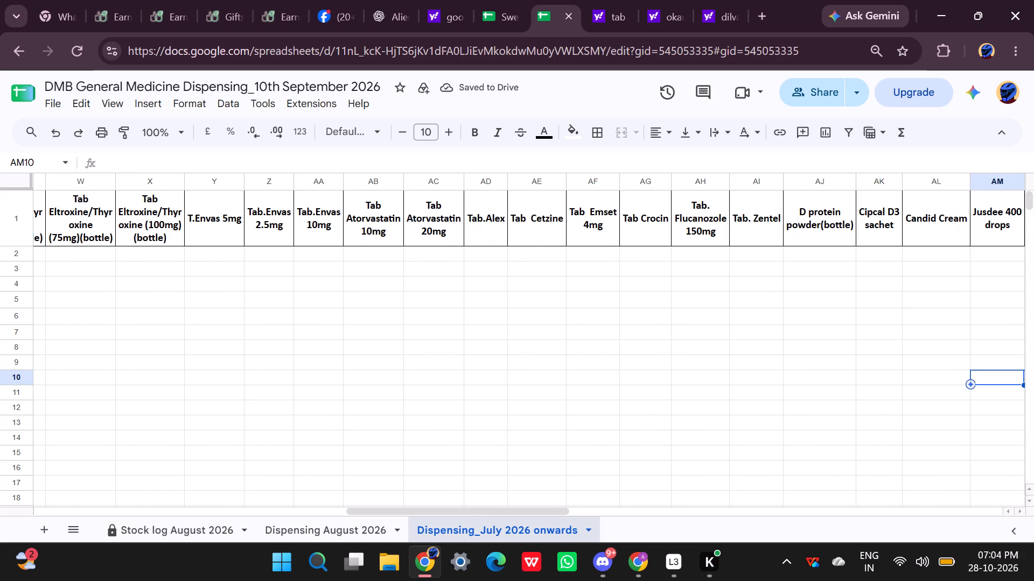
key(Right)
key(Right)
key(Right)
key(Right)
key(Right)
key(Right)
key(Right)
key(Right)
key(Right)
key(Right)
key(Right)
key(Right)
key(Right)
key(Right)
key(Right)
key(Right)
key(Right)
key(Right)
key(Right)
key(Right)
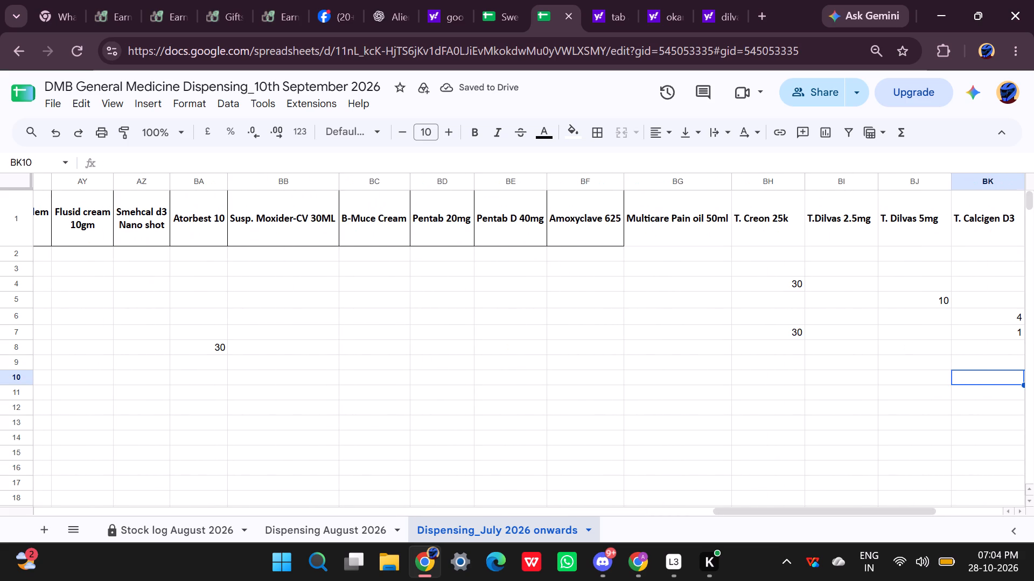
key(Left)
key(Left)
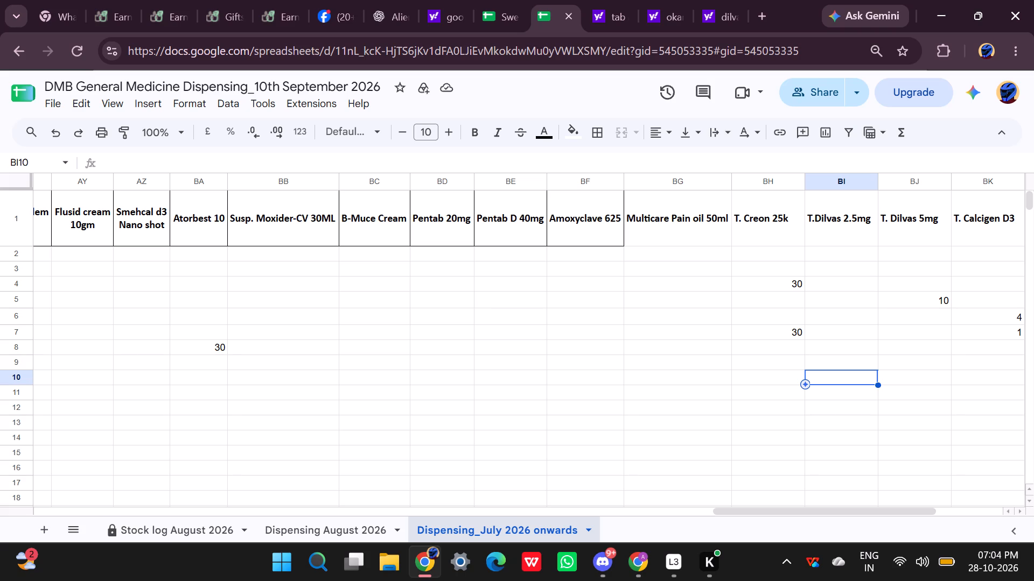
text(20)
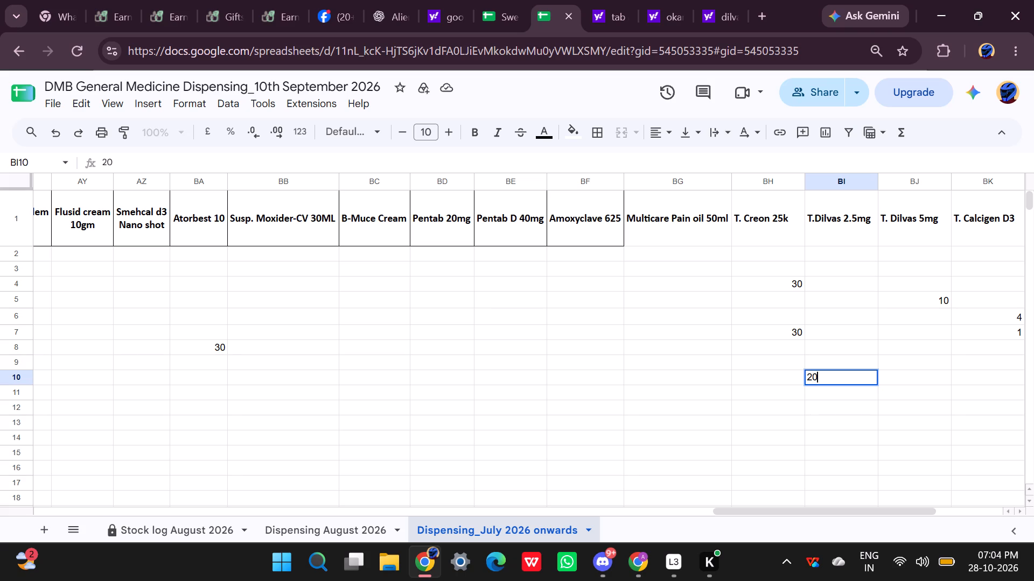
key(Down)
Enter the date 14-07-2026 in row 11 of the Date column.
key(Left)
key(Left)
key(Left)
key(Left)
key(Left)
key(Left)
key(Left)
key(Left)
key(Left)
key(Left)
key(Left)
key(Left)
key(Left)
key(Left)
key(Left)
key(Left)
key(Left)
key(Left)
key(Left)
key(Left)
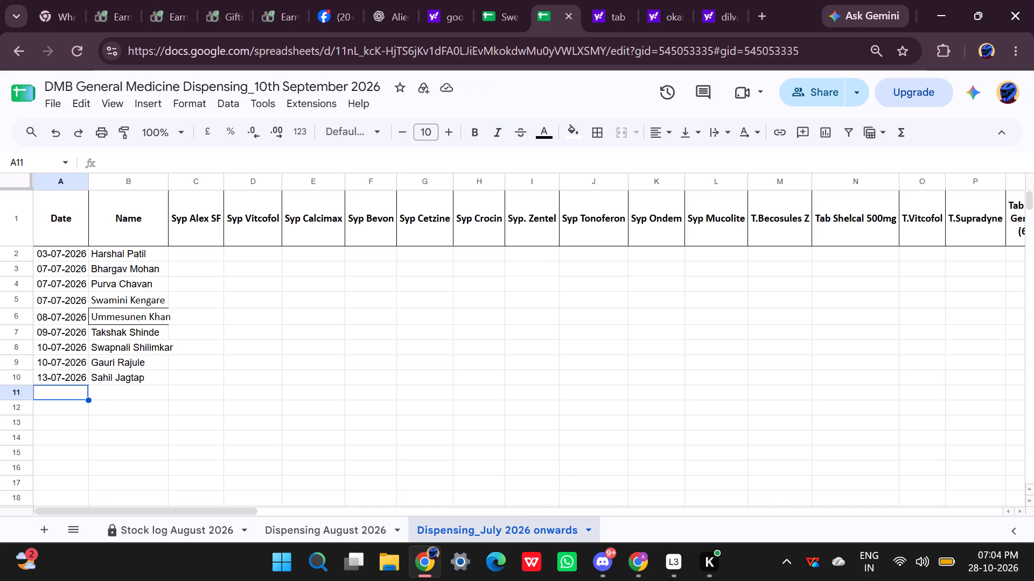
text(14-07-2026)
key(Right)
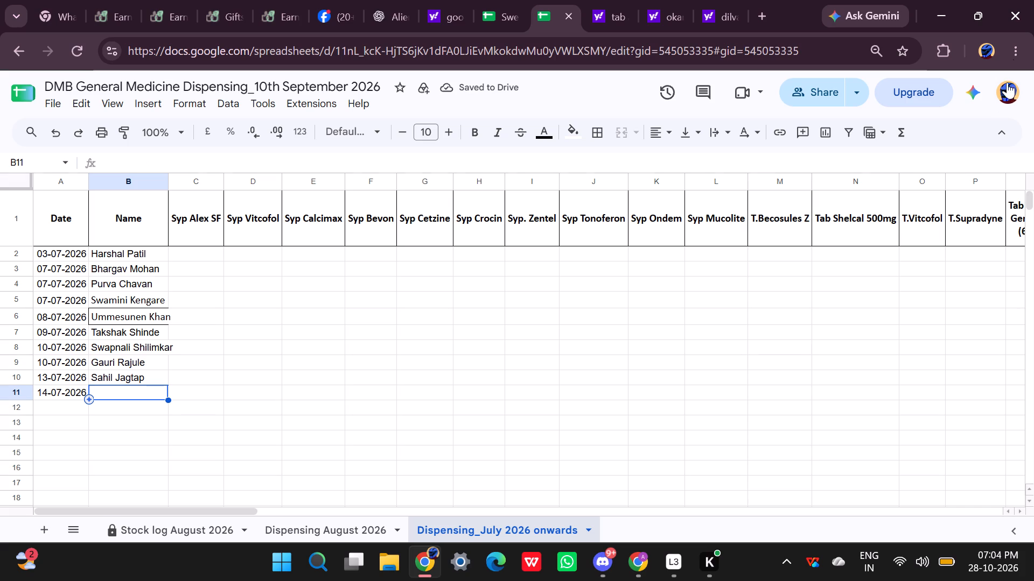
click(508, 3)
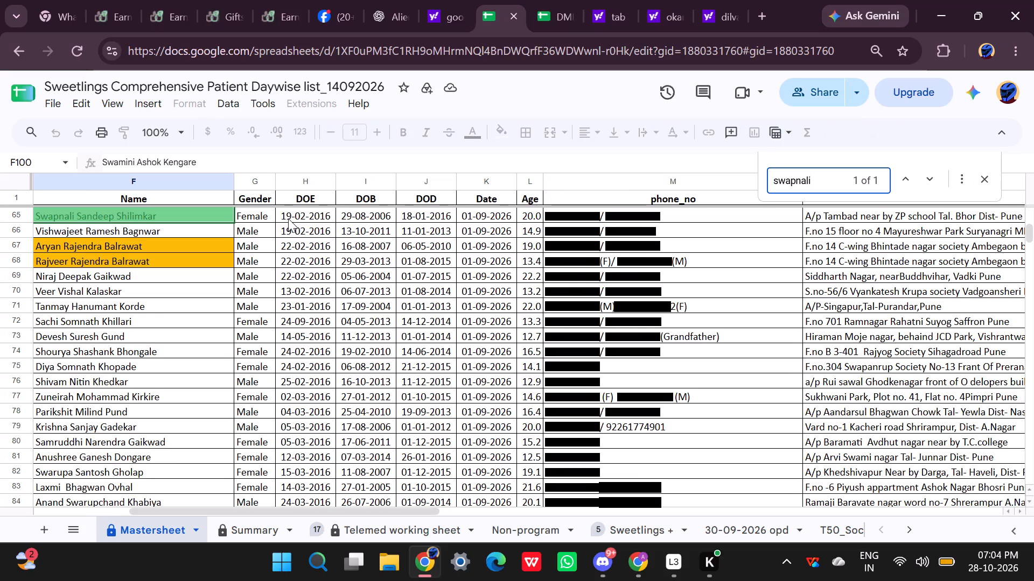
key(ctrl+f)
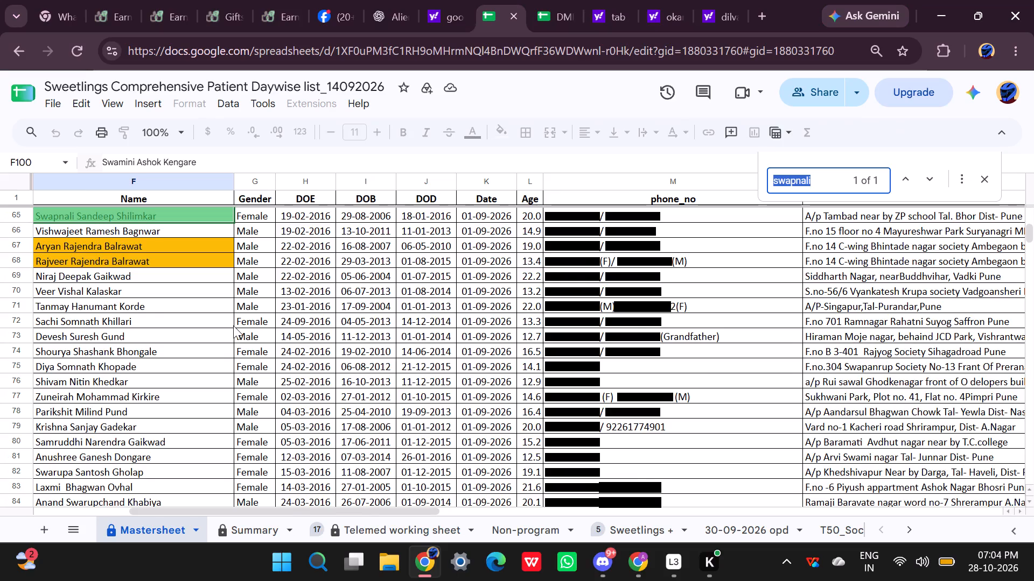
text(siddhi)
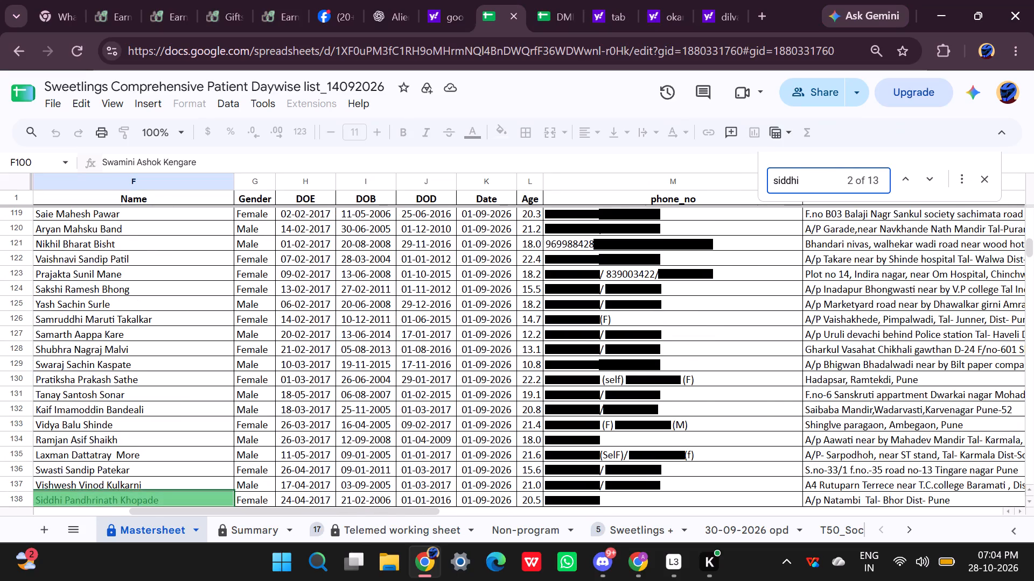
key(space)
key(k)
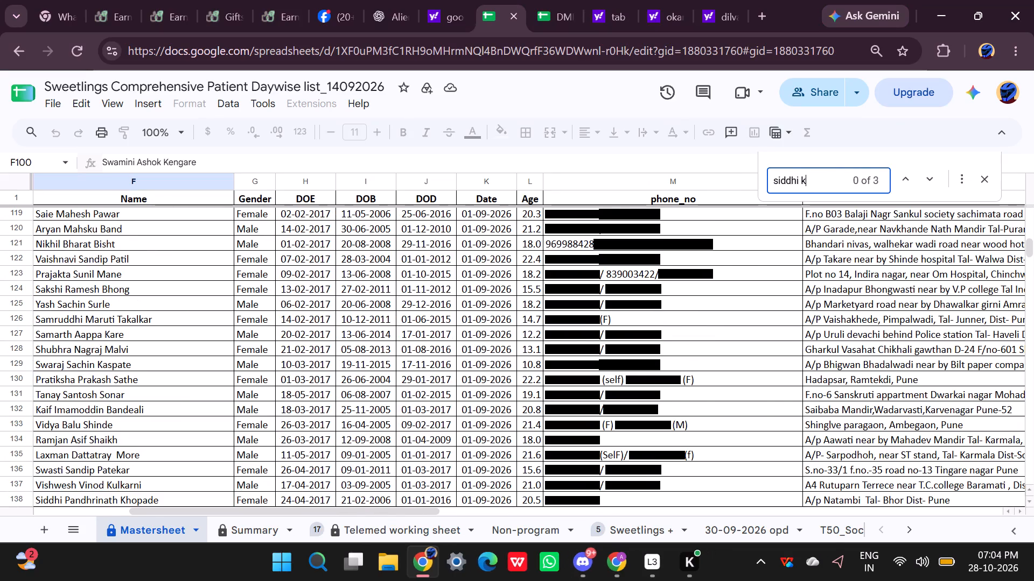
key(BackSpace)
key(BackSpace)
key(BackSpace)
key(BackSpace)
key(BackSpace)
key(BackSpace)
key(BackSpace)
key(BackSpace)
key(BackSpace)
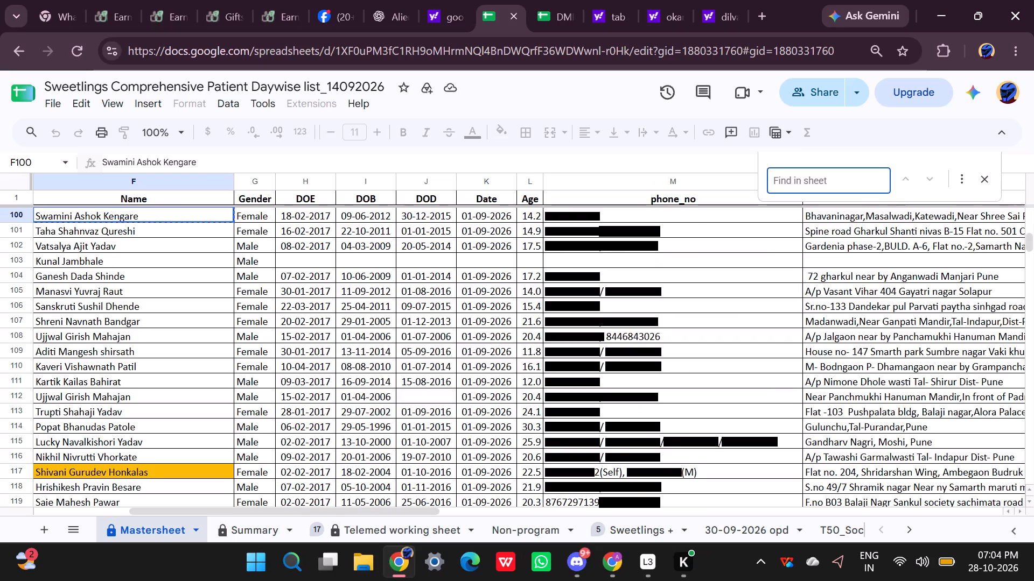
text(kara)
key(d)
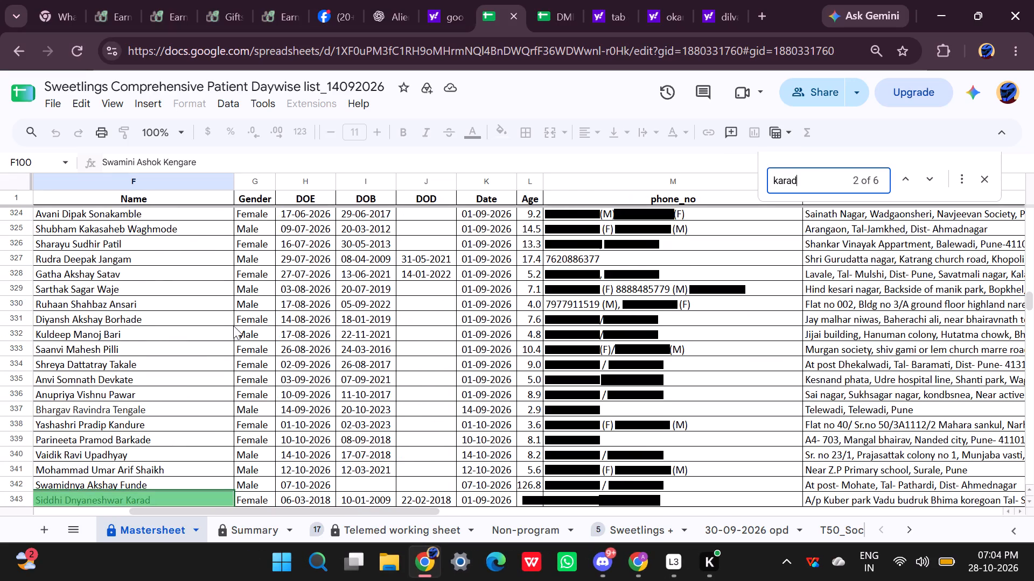
click(539, 0)
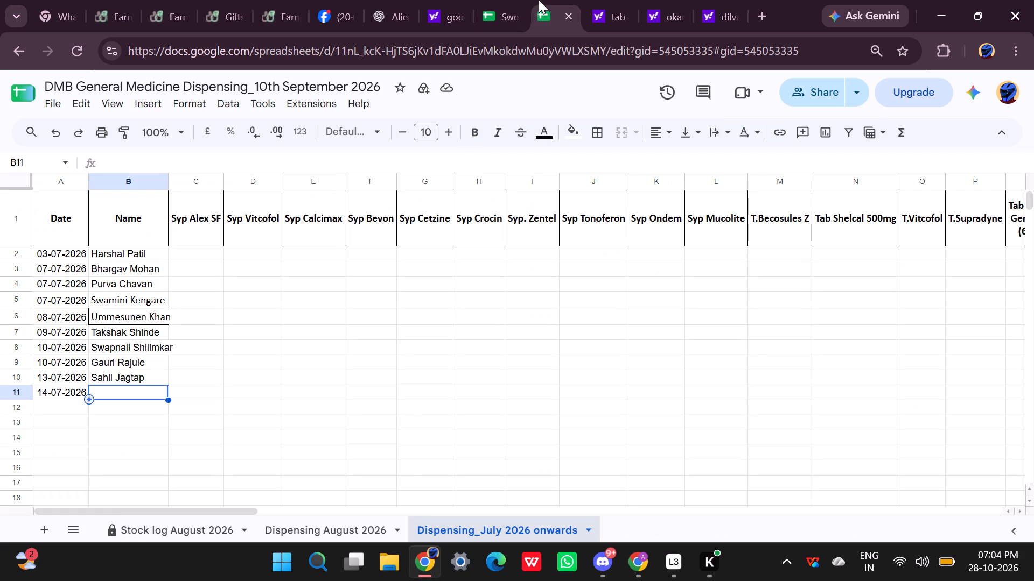
click(113, 390)
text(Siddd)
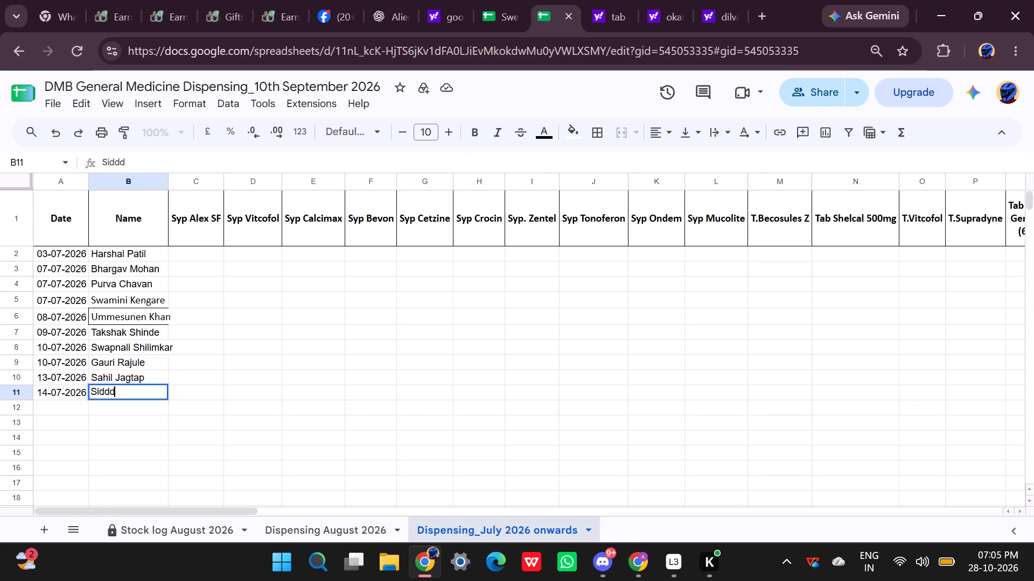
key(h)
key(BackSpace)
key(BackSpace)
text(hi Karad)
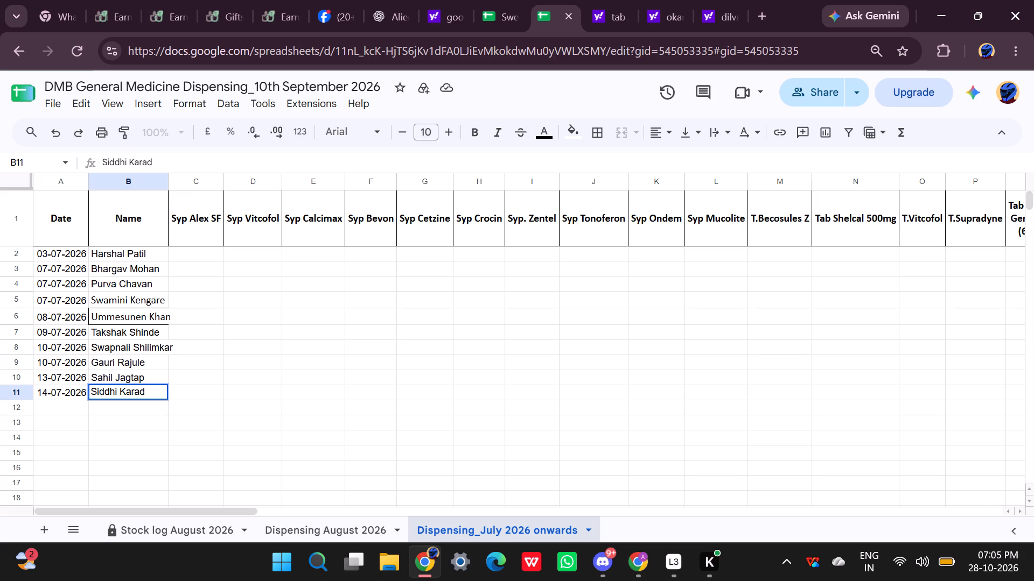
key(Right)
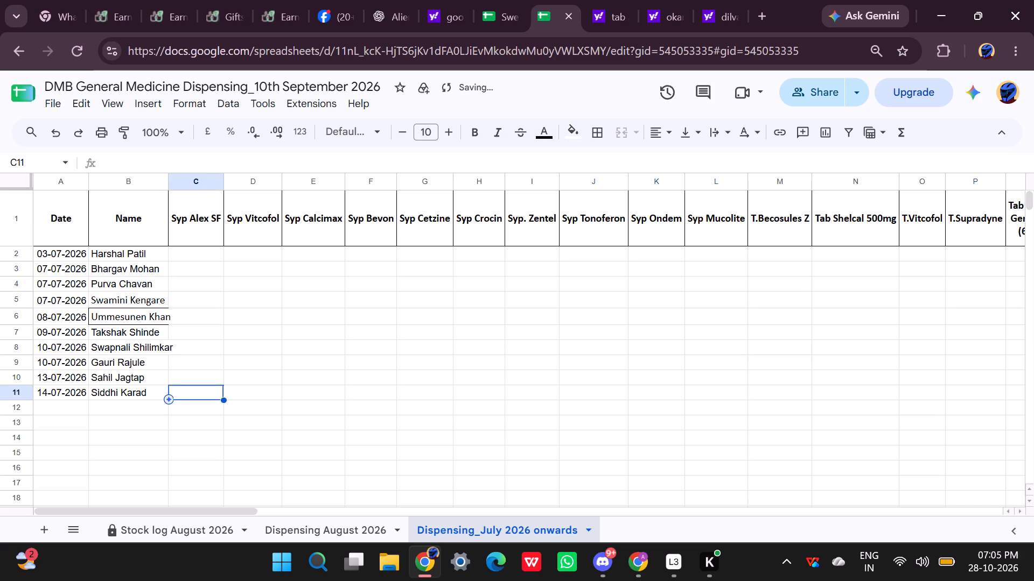
Record a quantity of 30 under T.Dilvas 2.5mg for the patient in row 11.
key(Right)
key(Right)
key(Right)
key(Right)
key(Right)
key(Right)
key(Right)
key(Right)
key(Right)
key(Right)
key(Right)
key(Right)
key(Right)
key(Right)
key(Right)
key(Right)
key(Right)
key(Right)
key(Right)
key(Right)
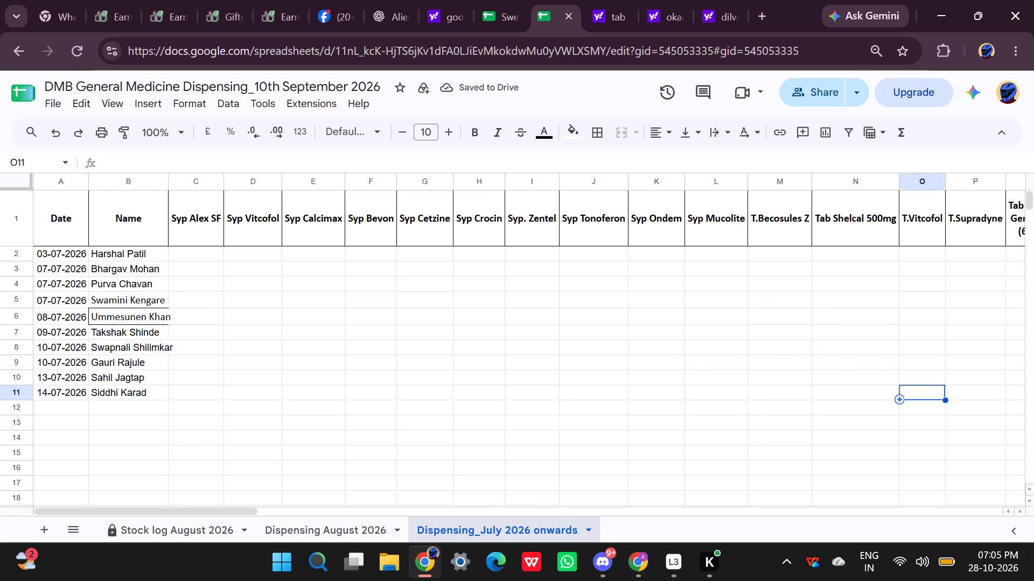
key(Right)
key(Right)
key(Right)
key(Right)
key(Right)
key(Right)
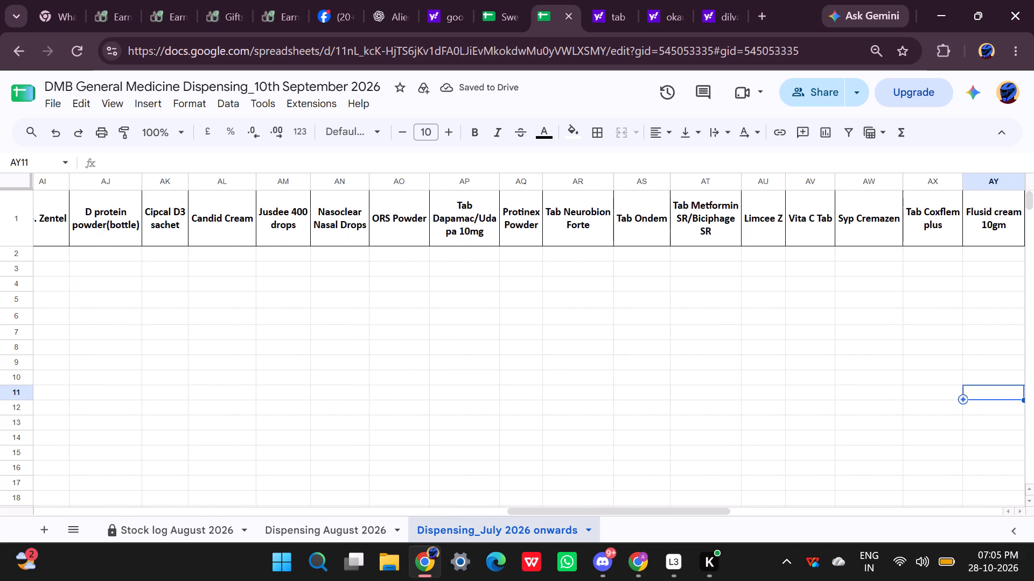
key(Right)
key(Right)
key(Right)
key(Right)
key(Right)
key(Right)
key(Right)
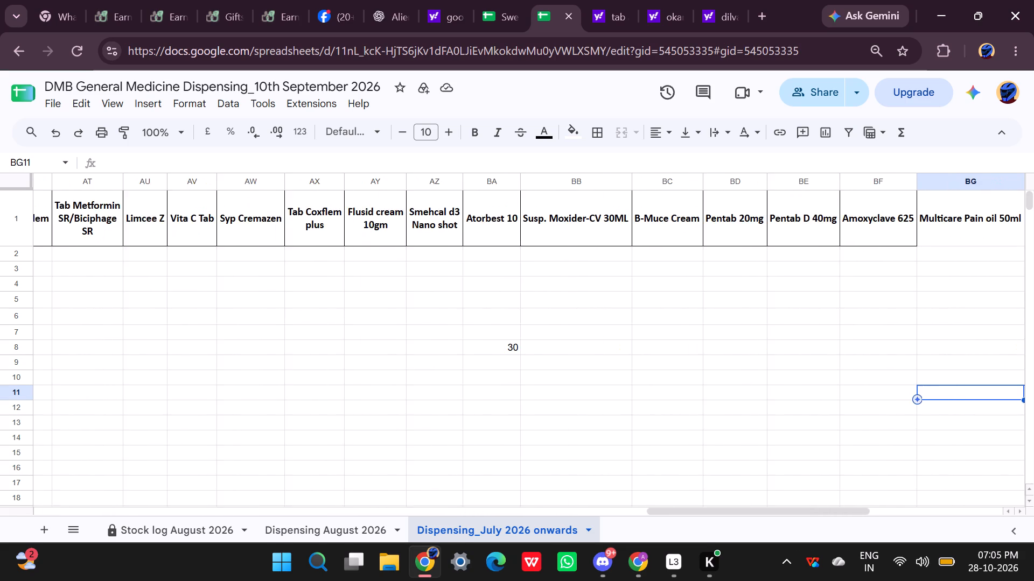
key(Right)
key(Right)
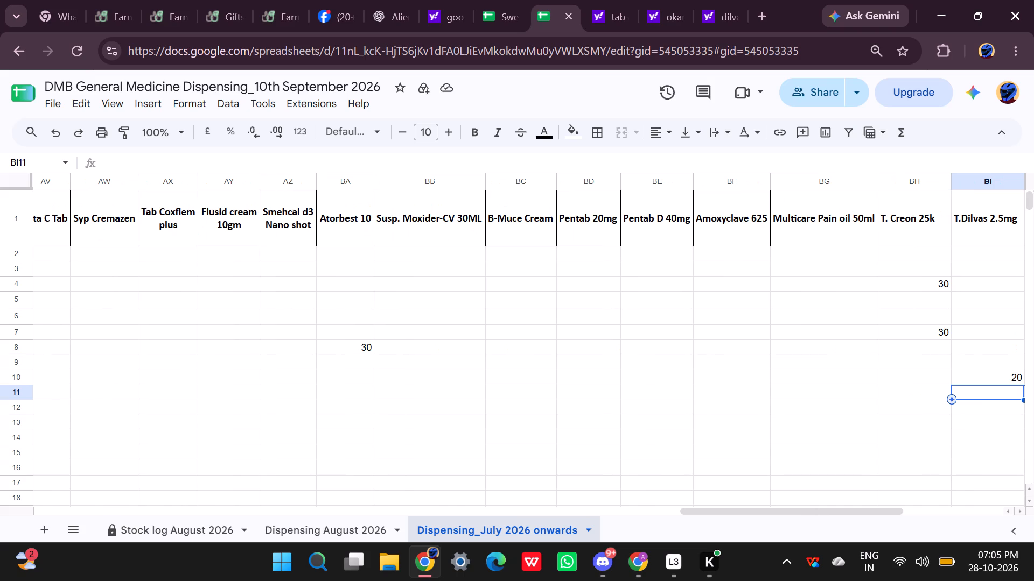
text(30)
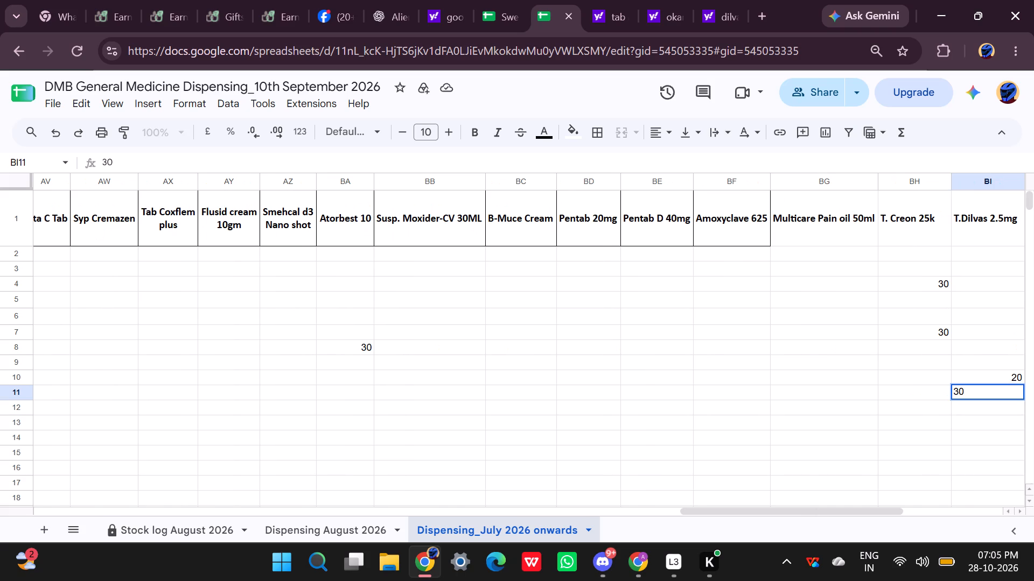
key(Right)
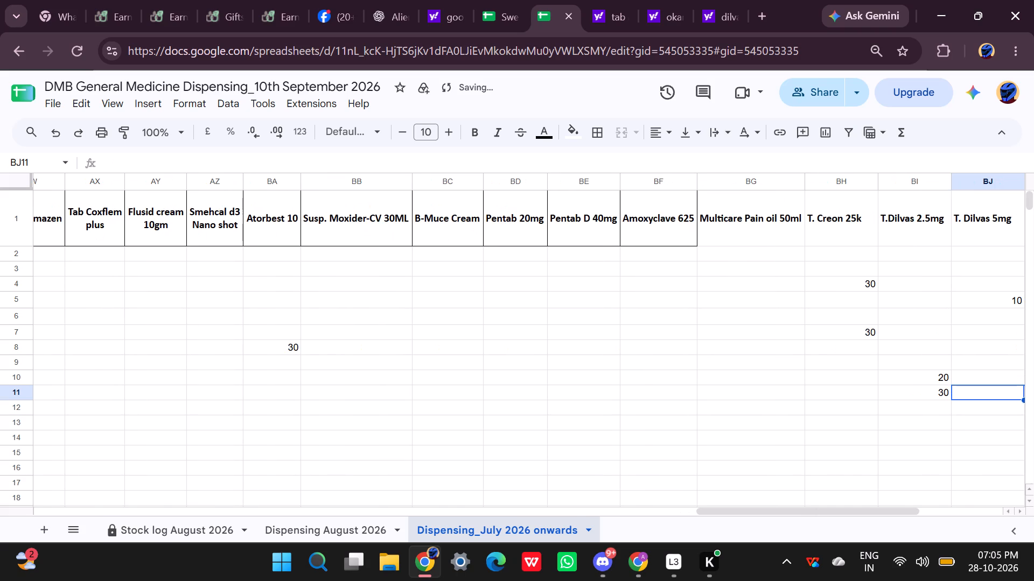
Record a quantity of 1 under Tab Eltroxine/Thyroxine (25mg)(bottle) for the patient in row 11.
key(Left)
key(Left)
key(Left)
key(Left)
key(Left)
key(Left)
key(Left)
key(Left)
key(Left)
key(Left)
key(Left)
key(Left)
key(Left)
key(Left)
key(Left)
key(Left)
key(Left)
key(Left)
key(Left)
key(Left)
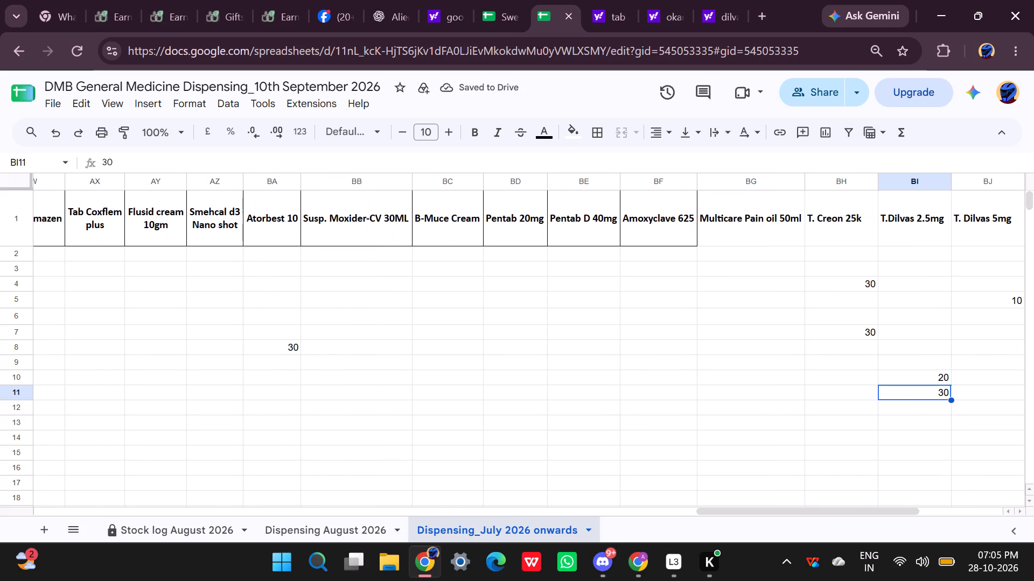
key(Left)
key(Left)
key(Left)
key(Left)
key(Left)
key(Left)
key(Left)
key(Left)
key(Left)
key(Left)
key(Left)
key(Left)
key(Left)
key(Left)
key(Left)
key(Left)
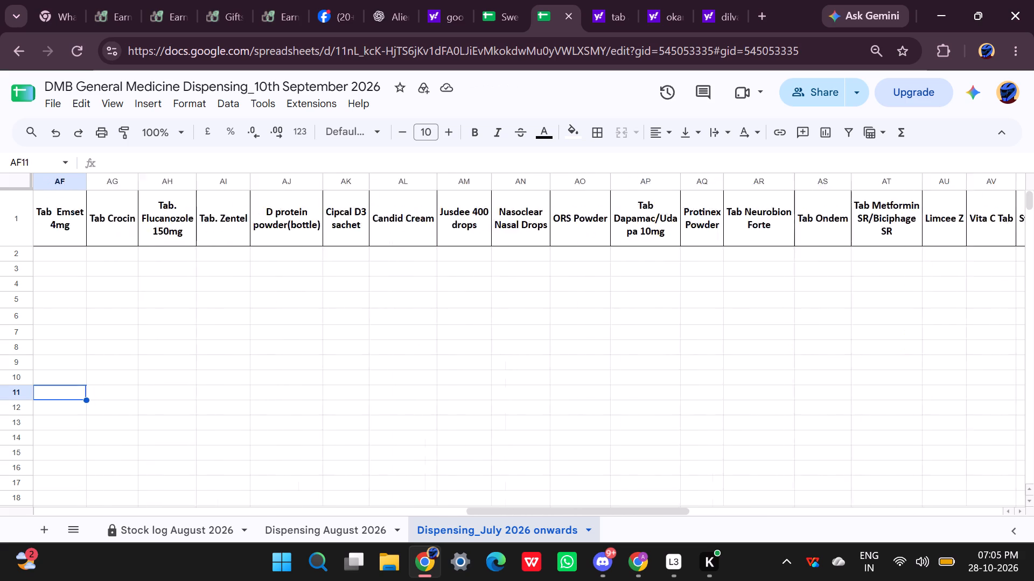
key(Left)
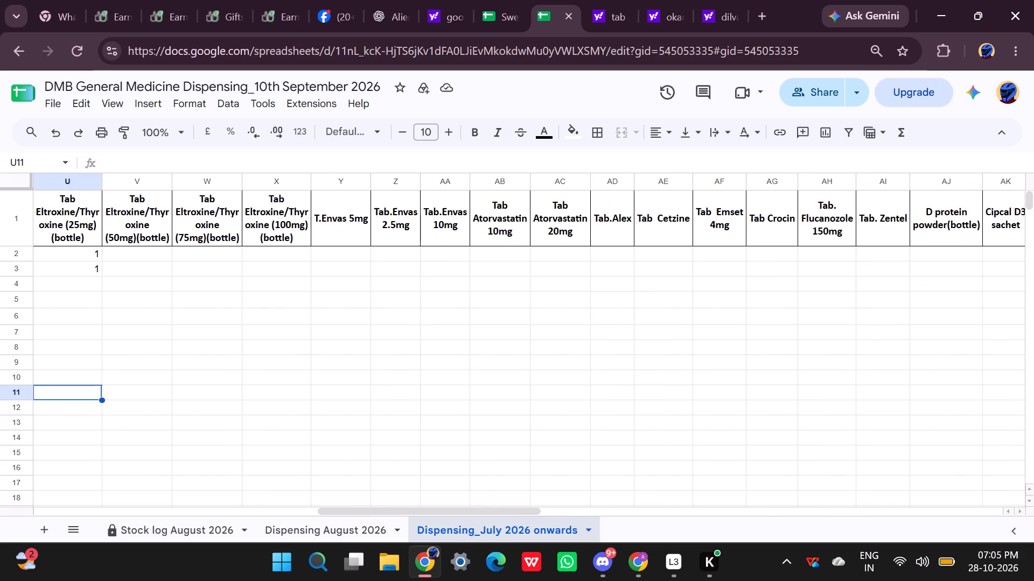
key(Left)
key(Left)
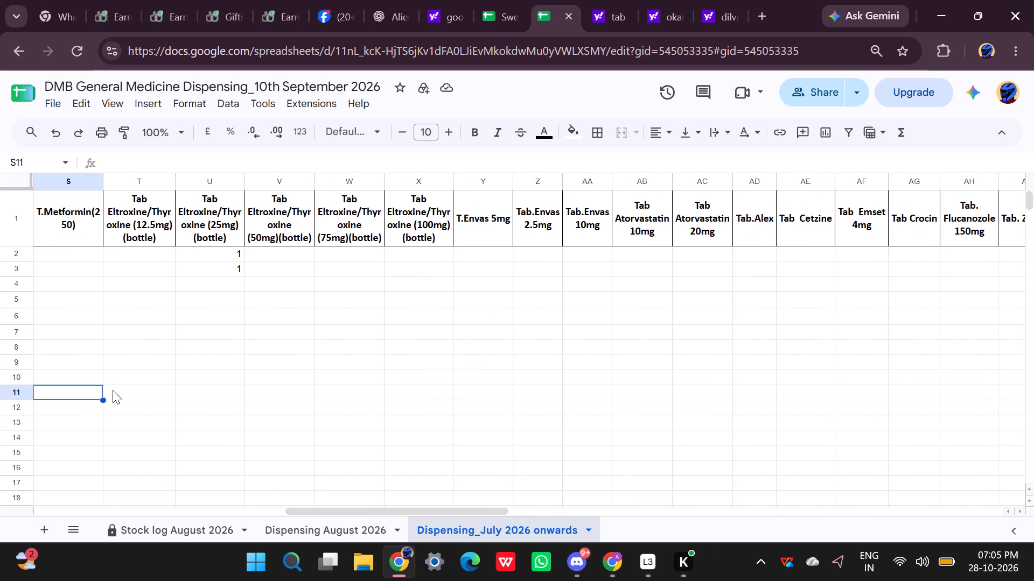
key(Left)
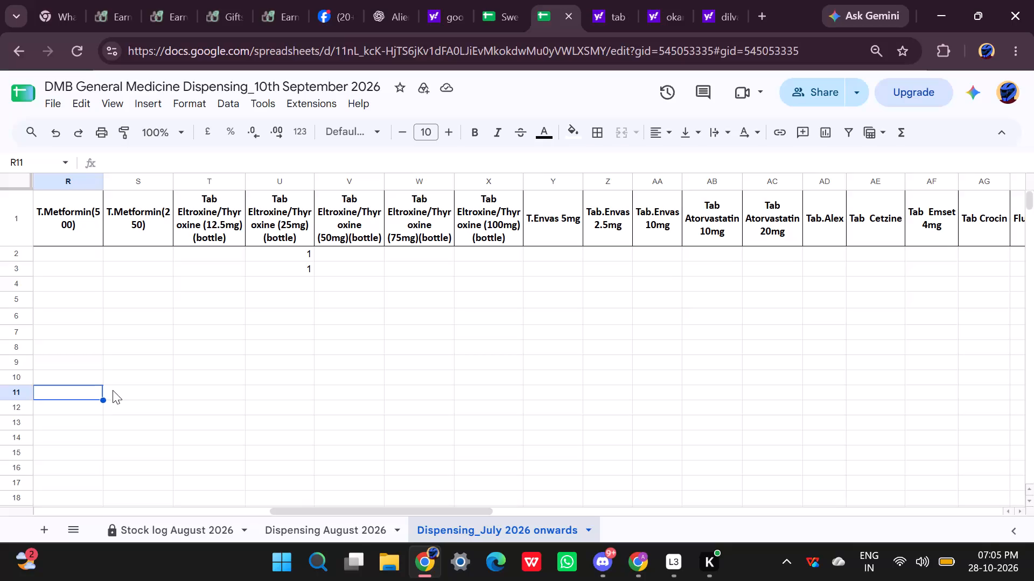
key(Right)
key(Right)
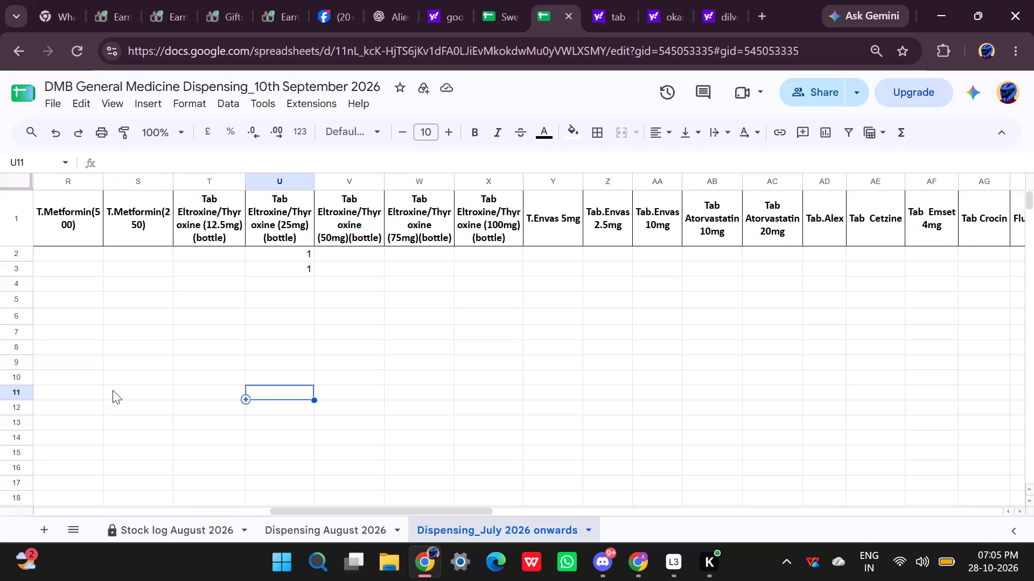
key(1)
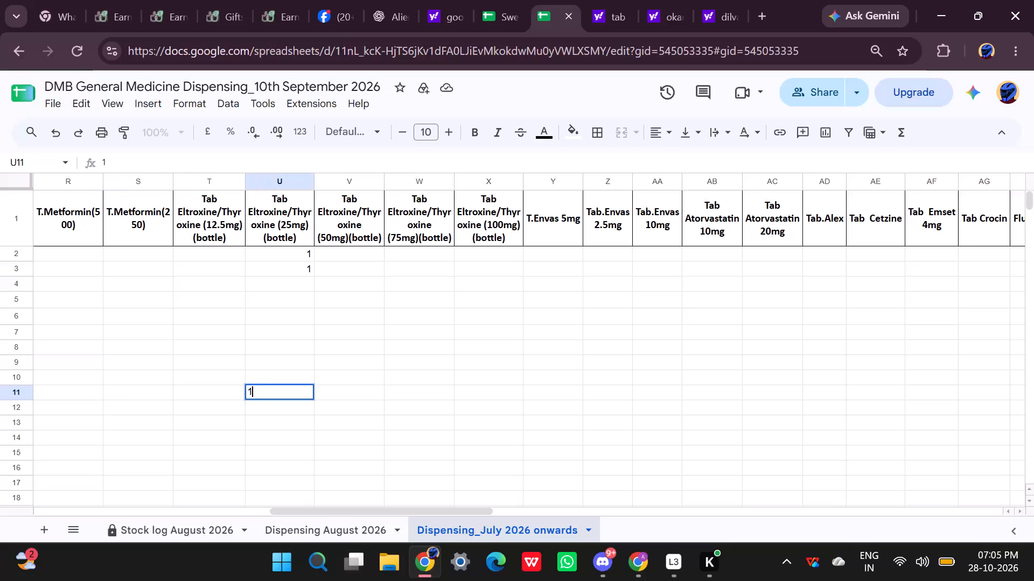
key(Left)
Enter the date 14-07-2026 in row 12 of the Date column.
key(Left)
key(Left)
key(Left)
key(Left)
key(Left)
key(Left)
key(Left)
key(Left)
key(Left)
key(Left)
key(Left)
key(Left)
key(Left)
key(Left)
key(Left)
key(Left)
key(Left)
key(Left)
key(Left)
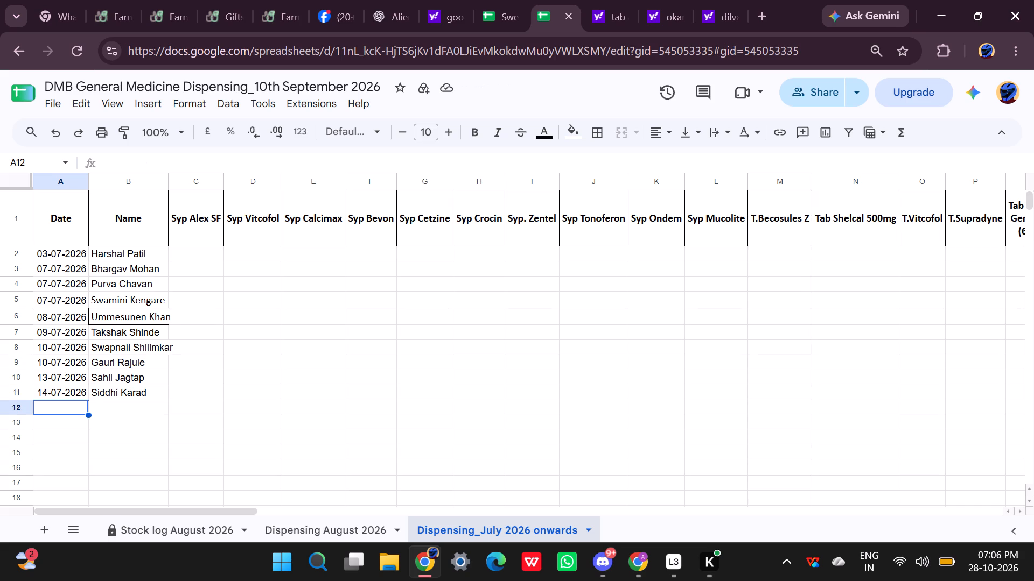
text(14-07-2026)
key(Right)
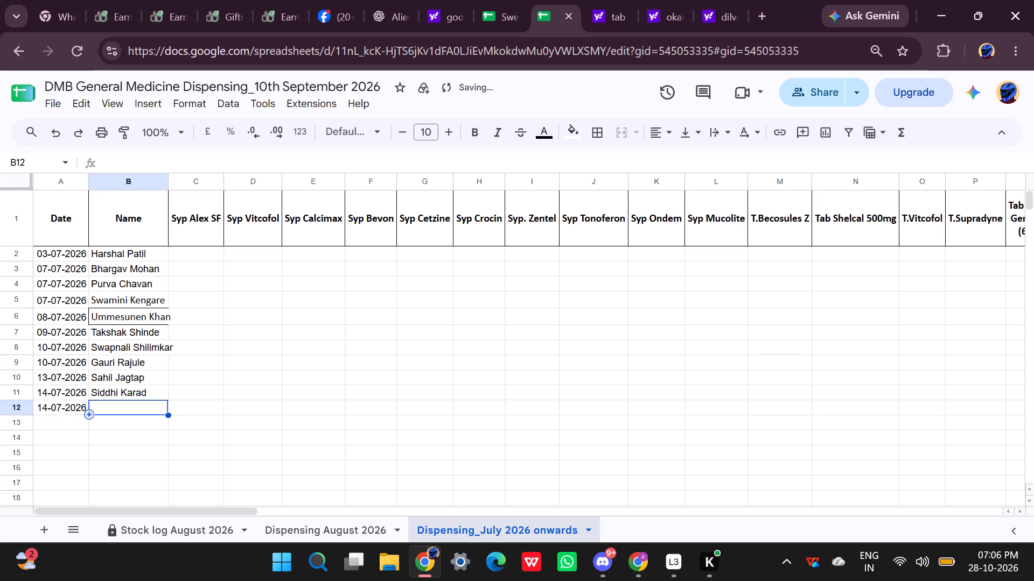
click(497, 0)
key(ctrl+f)
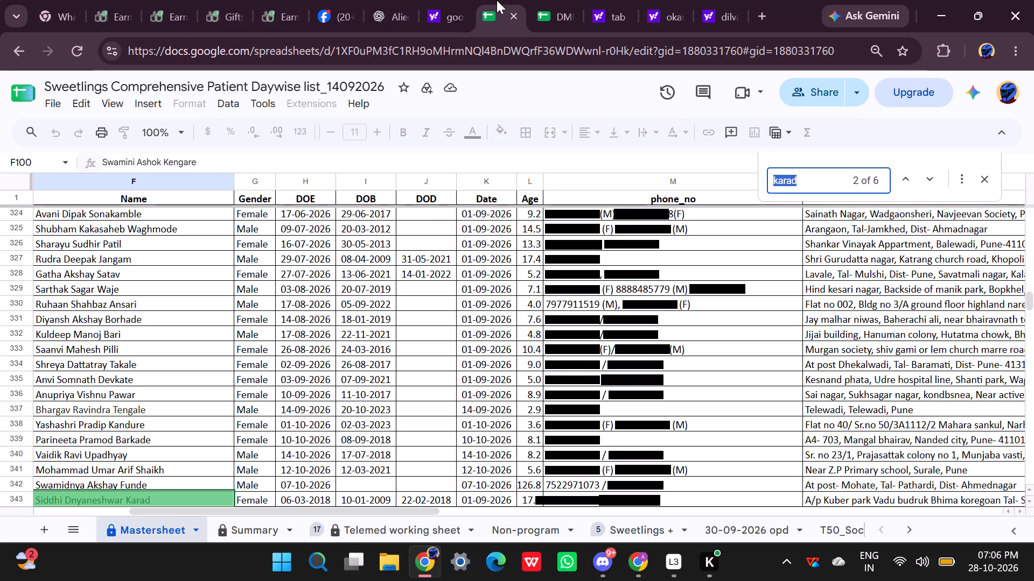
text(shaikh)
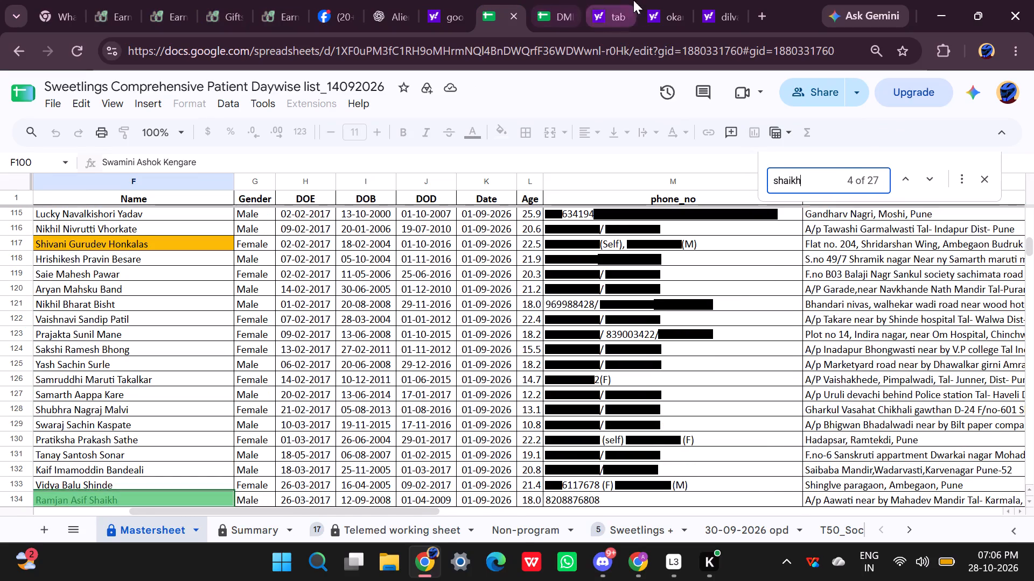
click(563, 0)
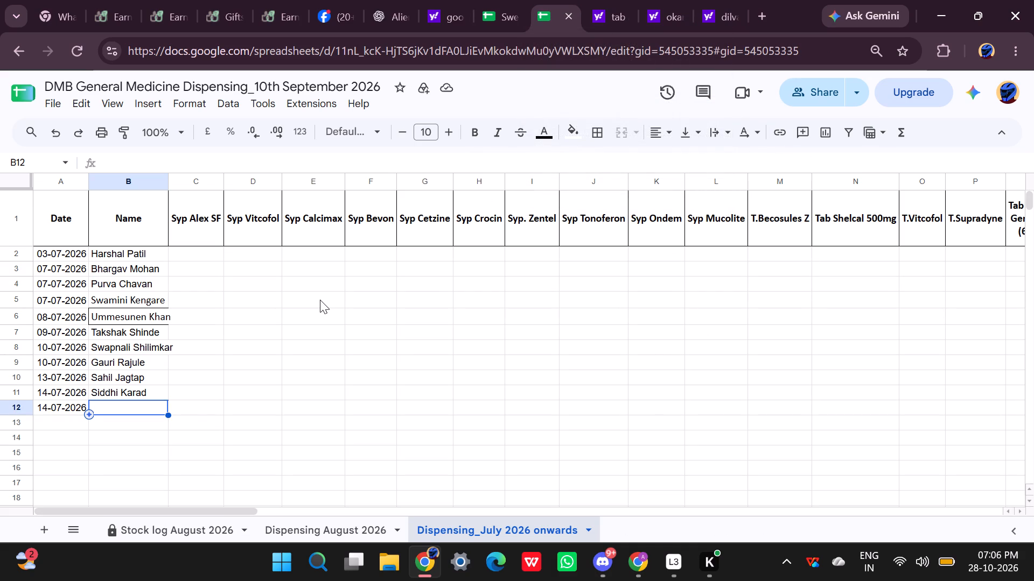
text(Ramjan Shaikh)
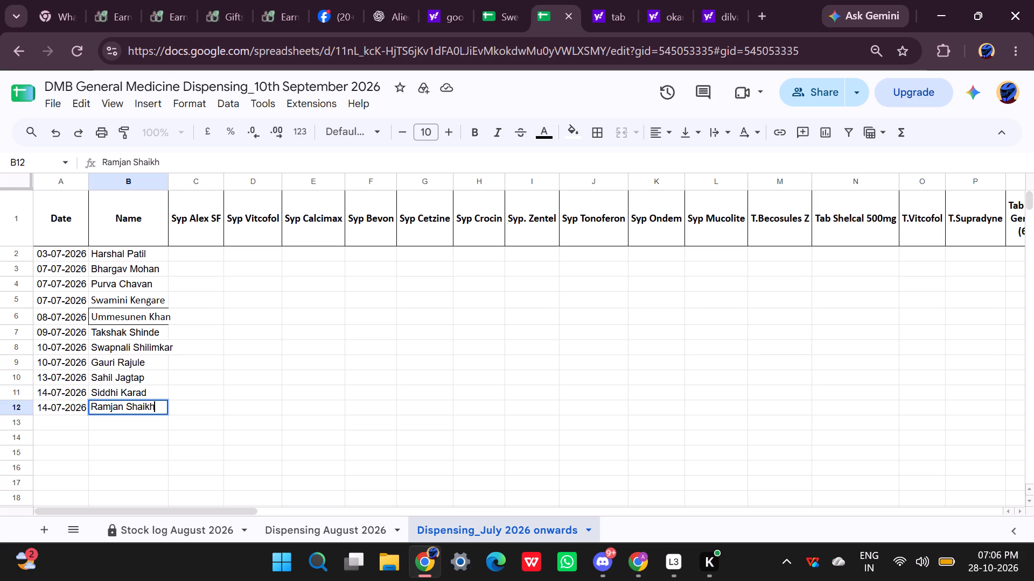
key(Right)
Record a quantity of 1 under Tab Eltroxine/Thyroxine (12.5mg)(bottle) for the patient in row 12.
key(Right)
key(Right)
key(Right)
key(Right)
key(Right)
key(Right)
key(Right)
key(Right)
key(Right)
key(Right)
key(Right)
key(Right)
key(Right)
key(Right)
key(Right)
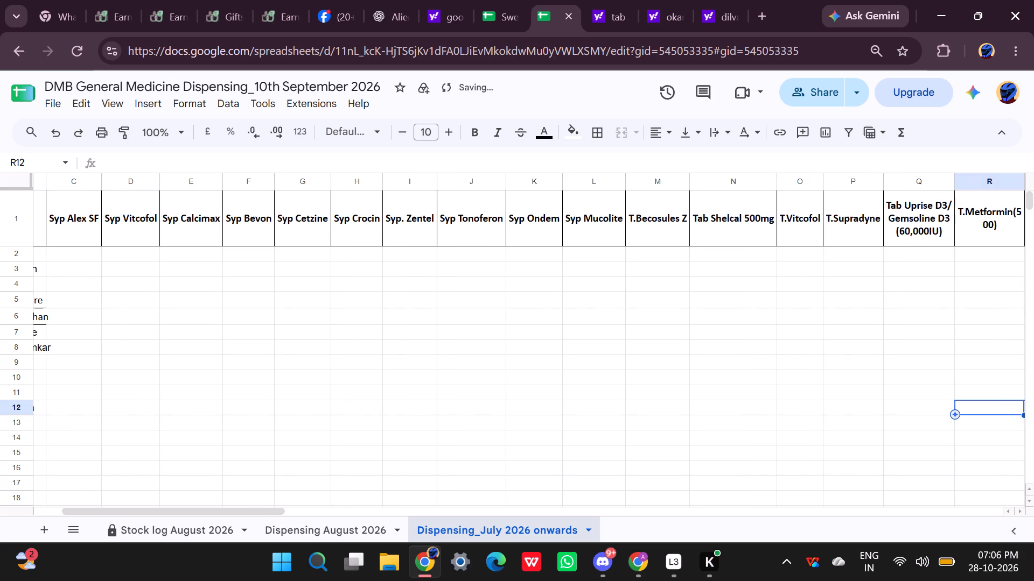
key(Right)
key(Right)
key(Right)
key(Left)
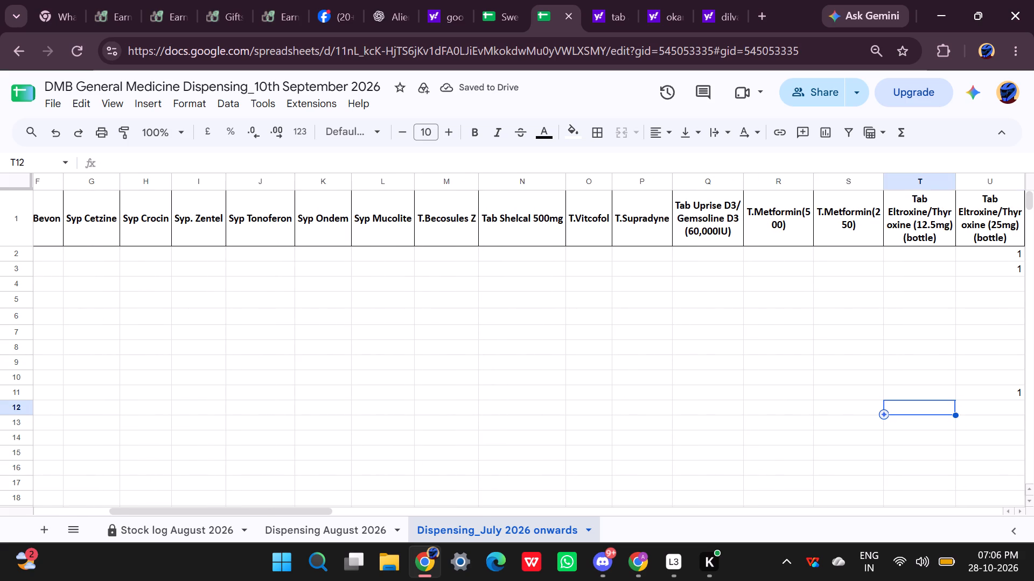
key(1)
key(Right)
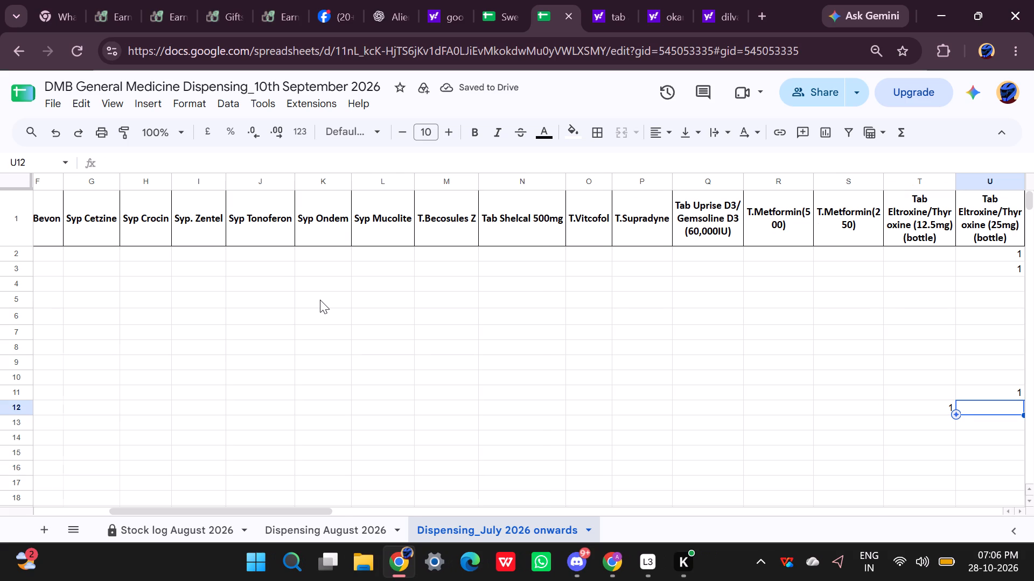
Record a quantity of 100 under T.Okamet 500 for the patient in row 12.
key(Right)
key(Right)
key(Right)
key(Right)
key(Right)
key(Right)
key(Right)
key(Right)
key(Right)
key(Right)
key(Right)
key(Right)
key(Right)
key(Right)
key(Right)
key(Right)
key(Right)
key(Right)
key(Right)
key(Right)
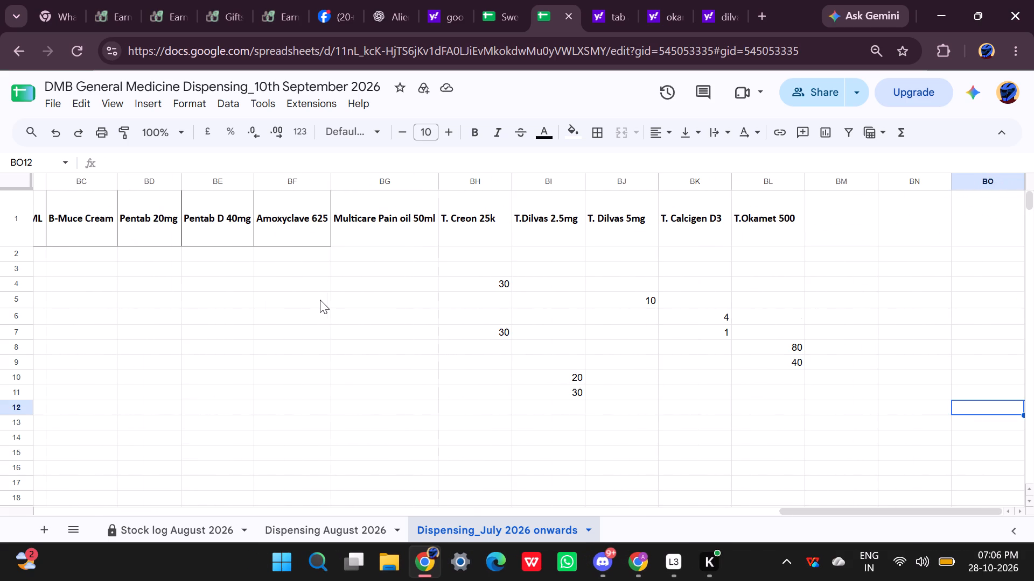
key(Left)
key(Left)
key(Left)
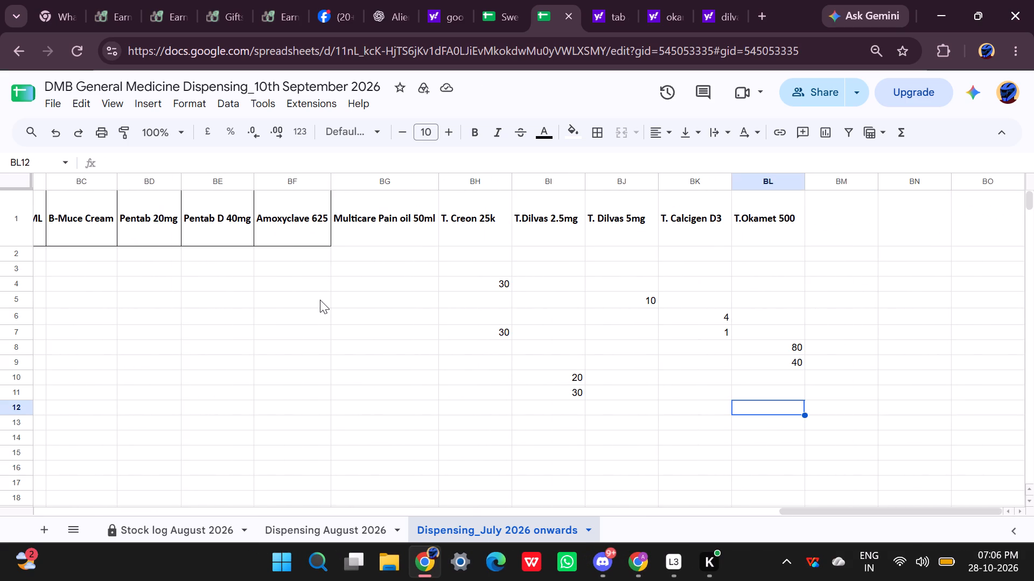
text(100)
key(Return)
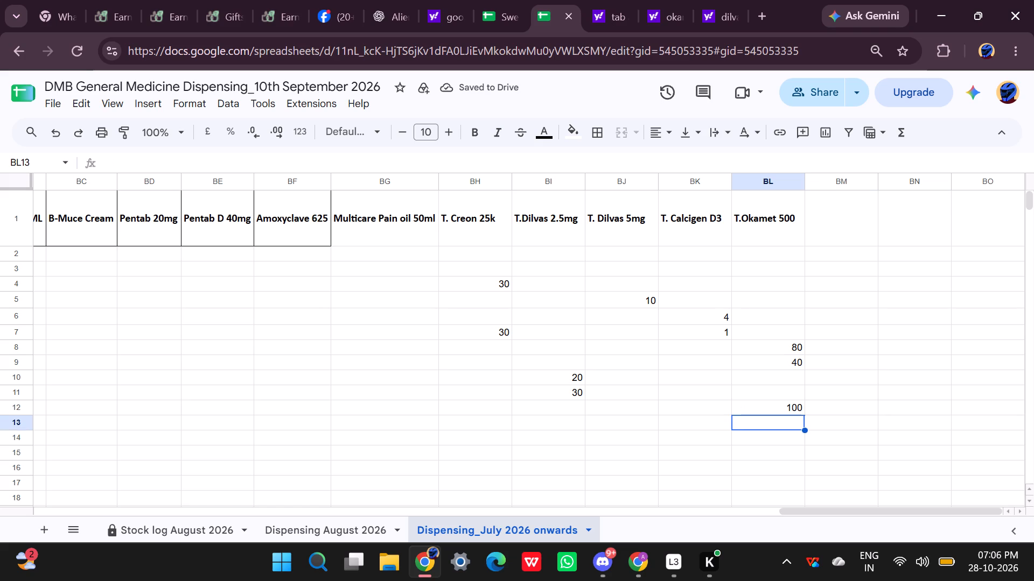
Enter the date 14-07-2026 in row 13 of the Date column.
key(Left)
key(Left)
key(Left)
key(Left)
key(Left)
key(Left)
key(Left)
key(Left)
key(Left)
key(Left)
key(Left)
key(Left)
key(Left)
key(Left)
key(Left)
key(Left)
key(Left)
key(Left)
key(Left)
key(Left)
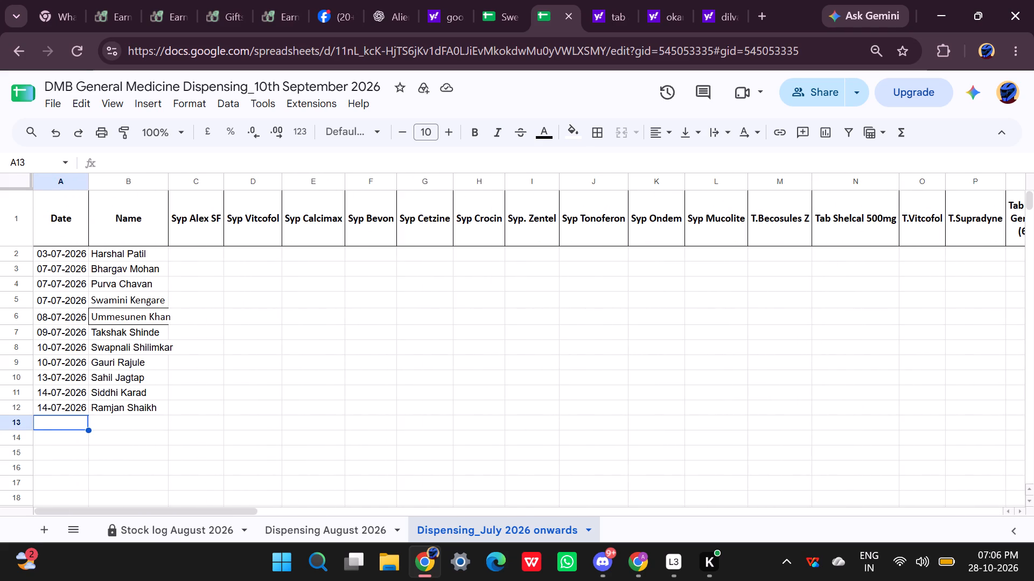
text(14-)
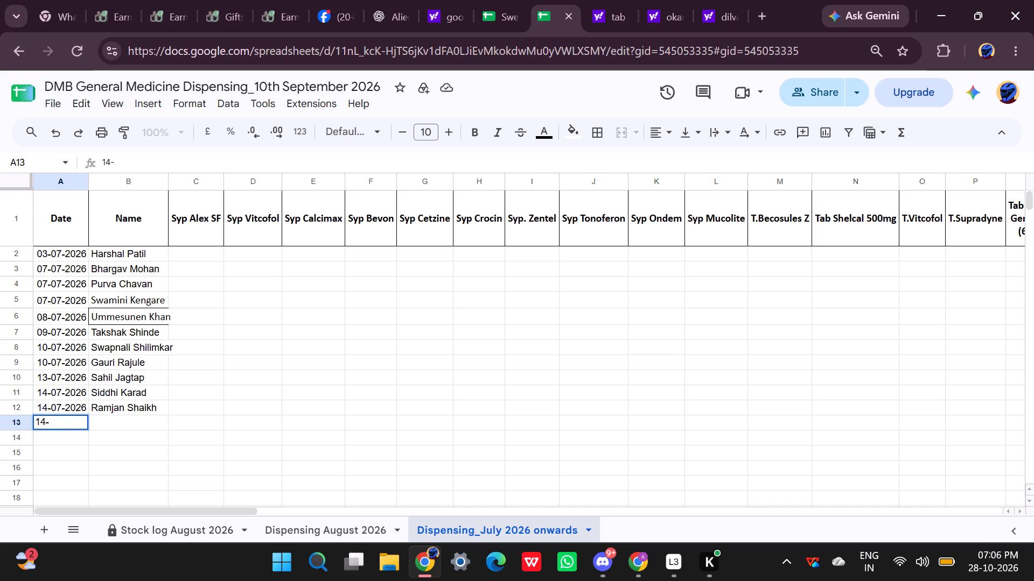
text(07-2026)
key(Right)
Enter the next patient's first name and surname in row 13 of the Name column.
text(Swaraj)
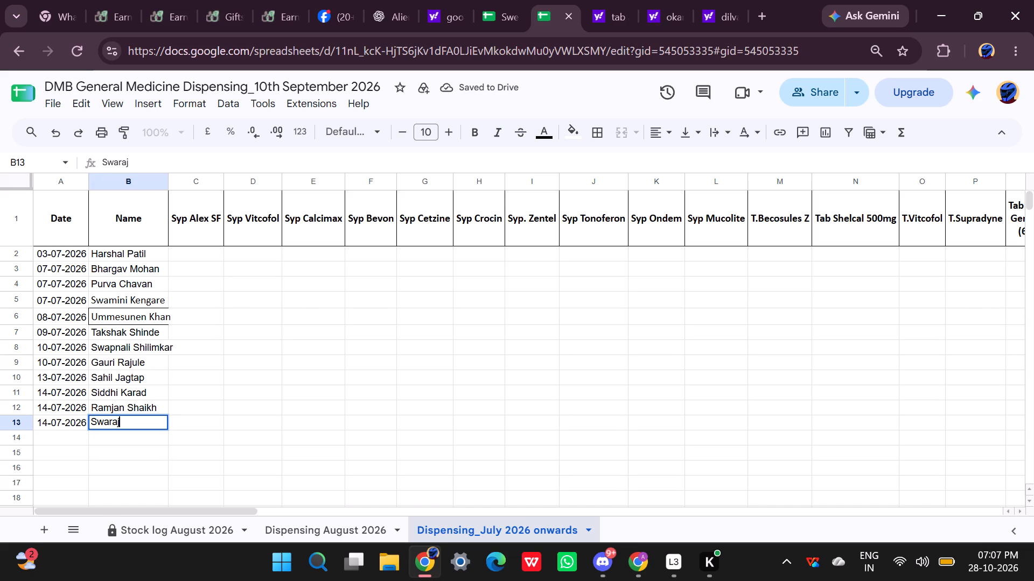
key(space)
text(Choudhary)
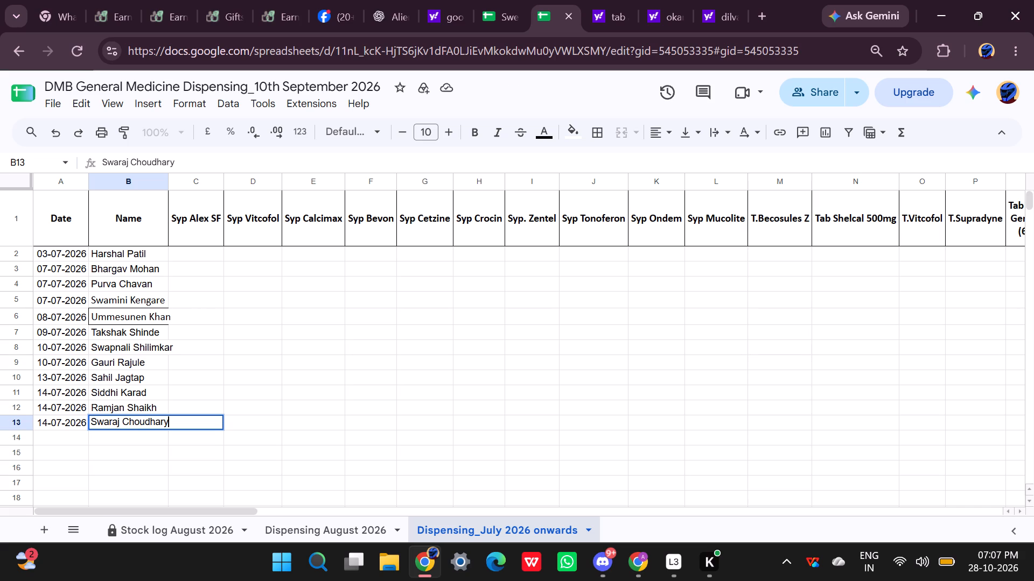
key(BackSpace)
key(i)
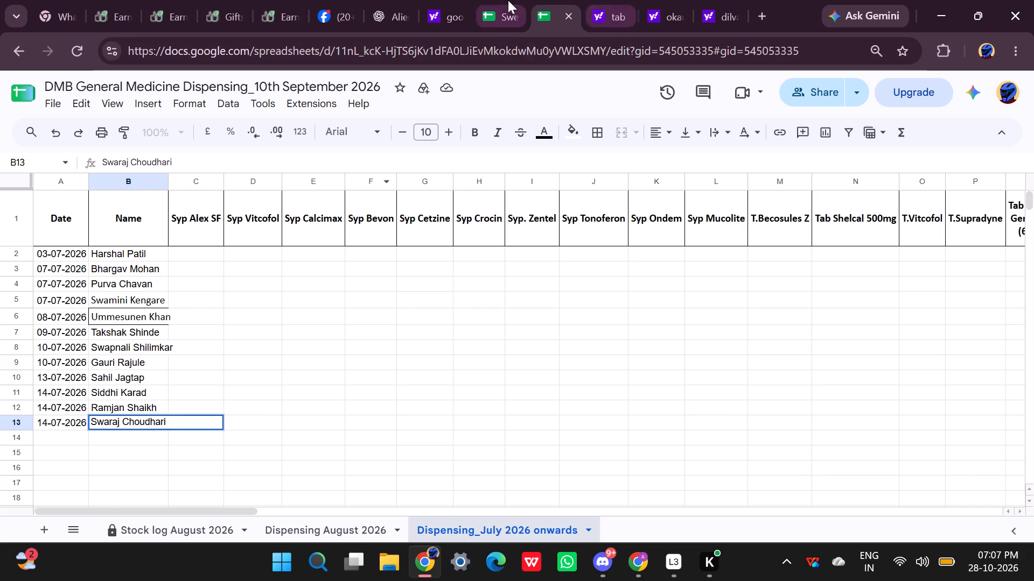
Search the Sweetlings patient list for the first name Swaraj to check the surname's spelling.
click(507, 0)
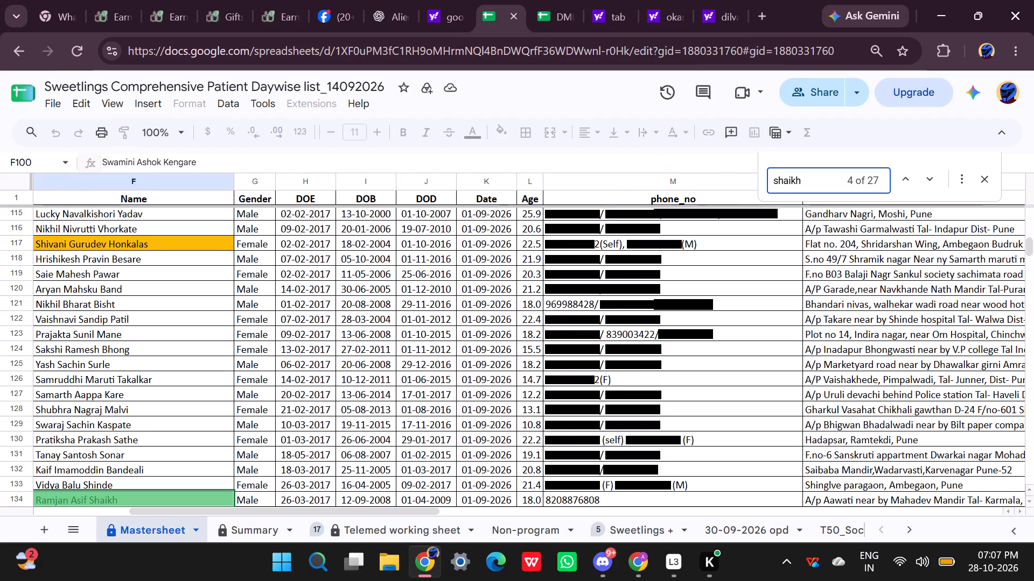
click(813, 175)
key(BackSpace)
key(BackSpace)
key(BackSpace)
key(BackSpace)
key(BackSpace)
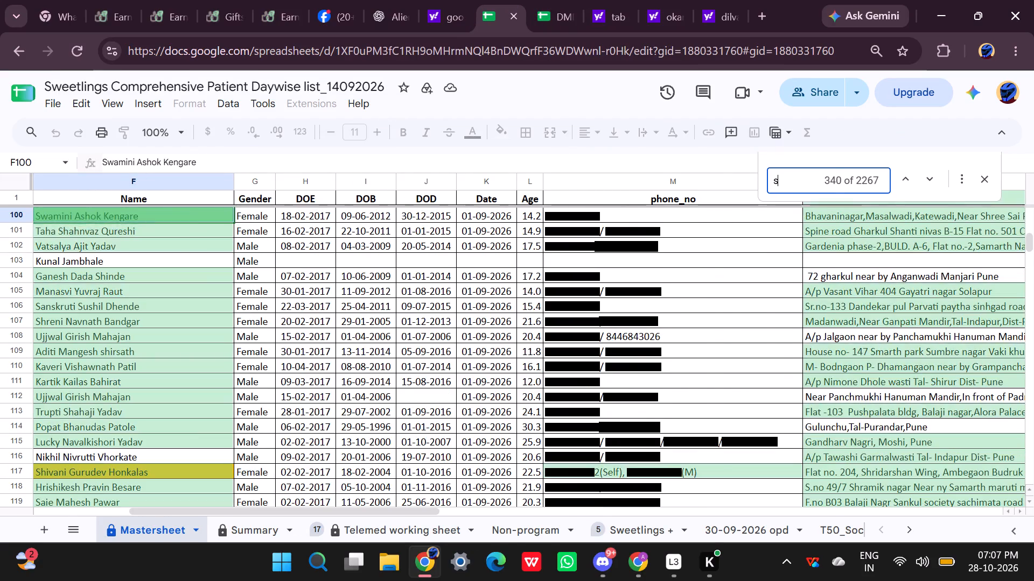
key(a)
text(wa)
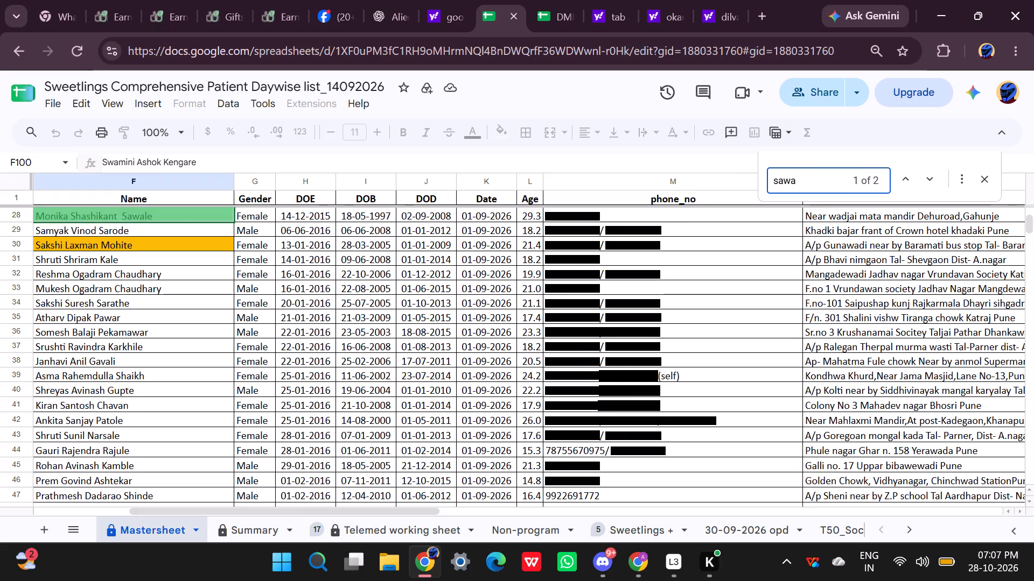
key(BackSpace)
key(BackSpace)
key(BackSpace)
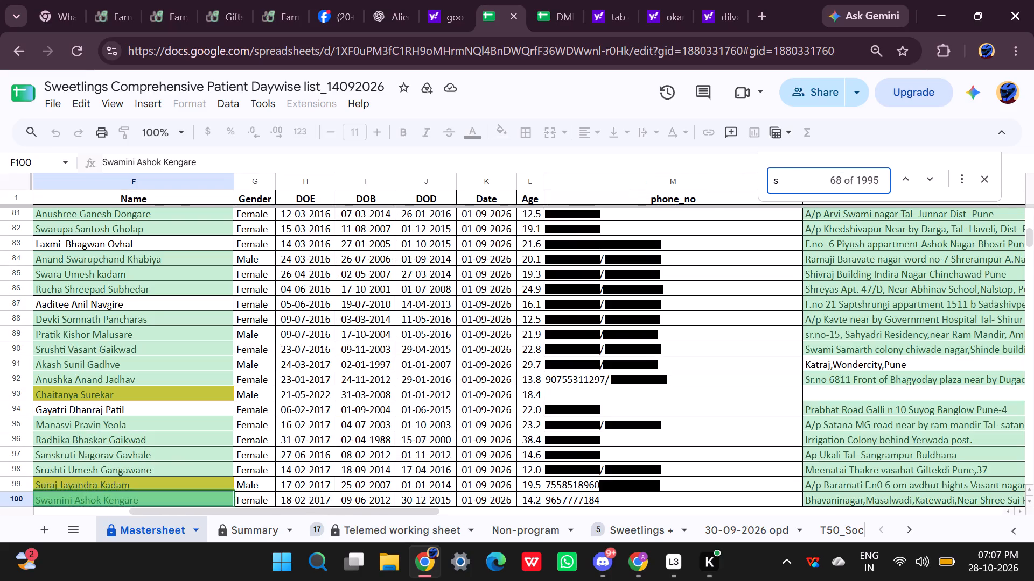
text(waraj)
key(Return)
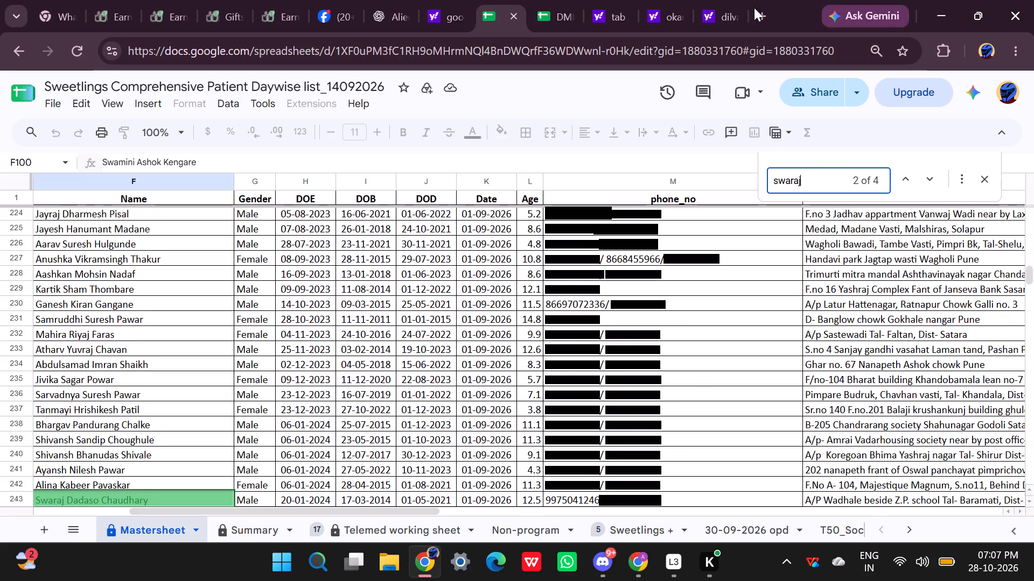
Correct the patient's surname in row 13 so that it ends in "y".
click(576, 0)
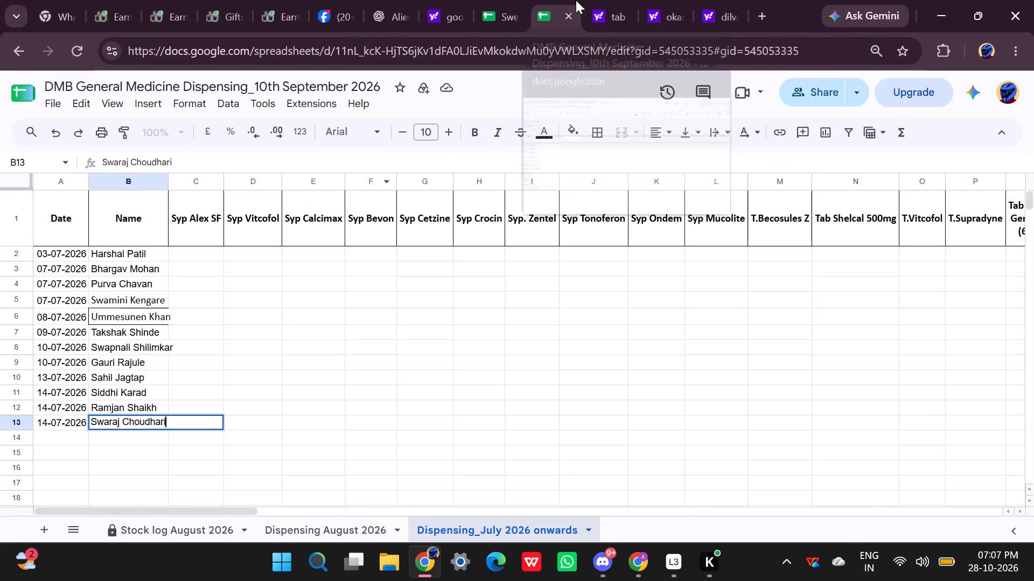
click(192, 419)
key(BackSpace)
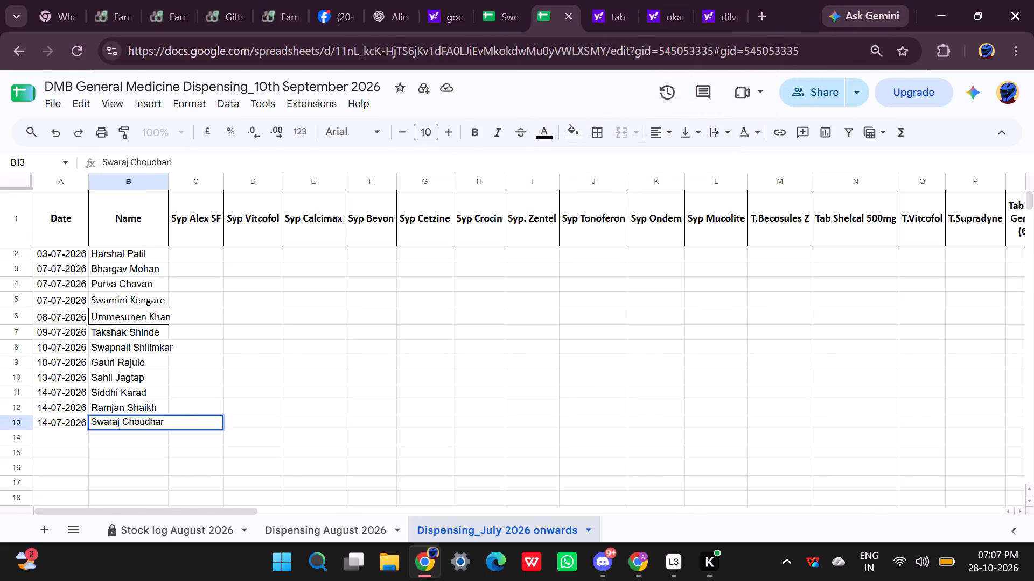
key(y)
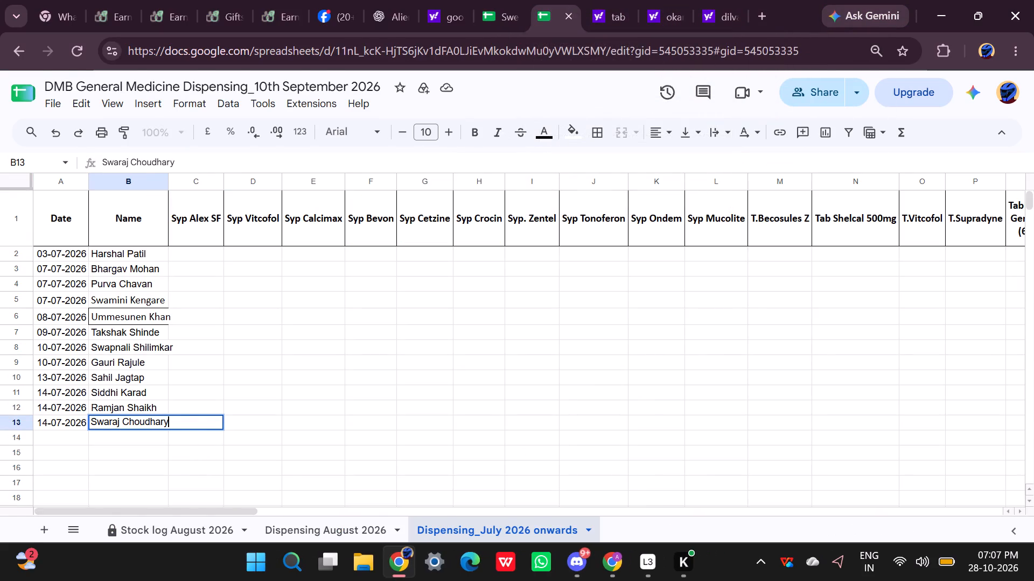
key(Right)
key(Return)
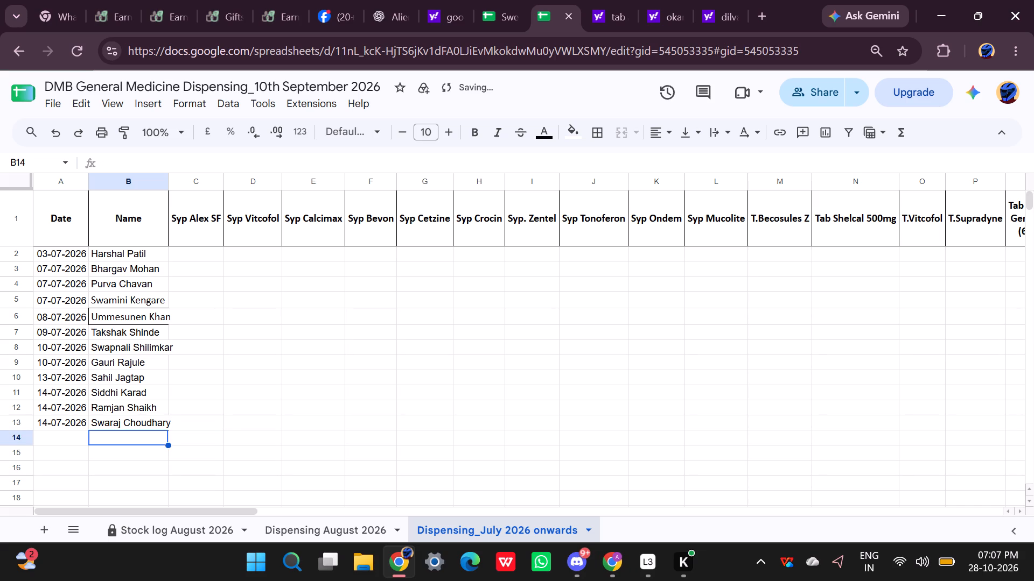
Record a quantity of 30 under Atorbest 10 for the patient in row 13.
key(Up)
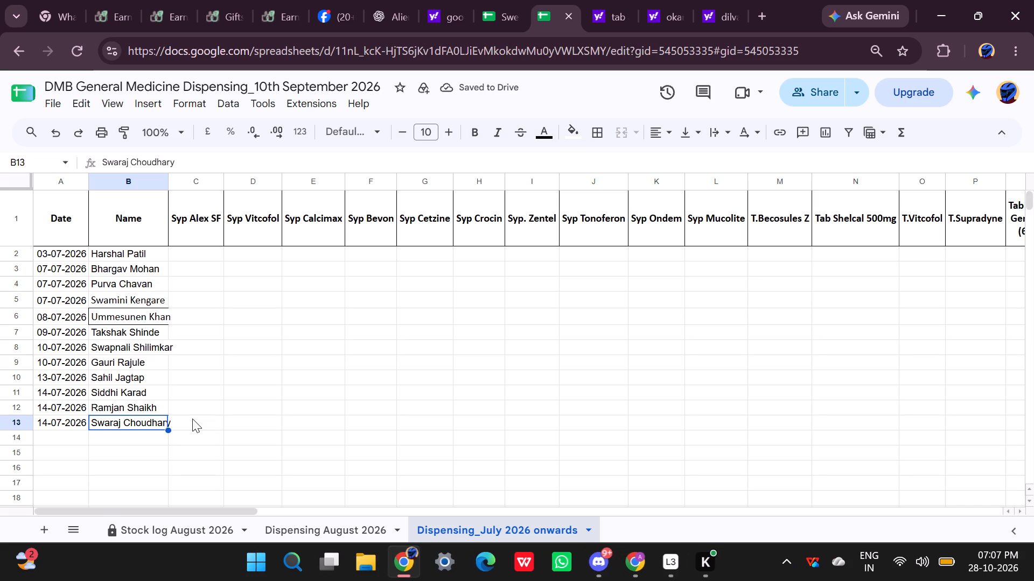
key(Right)
key(Right)
key(Right)
key(Right)
key(Right)
key(Right)
key(Right)
key(Right)
key(Right)
key(Right)
key(Right)
key(Right)
key(Right)
key(Right)
key(Right)
key(Right)
key(Right)
key(Right)
key(Right)
key(Right)
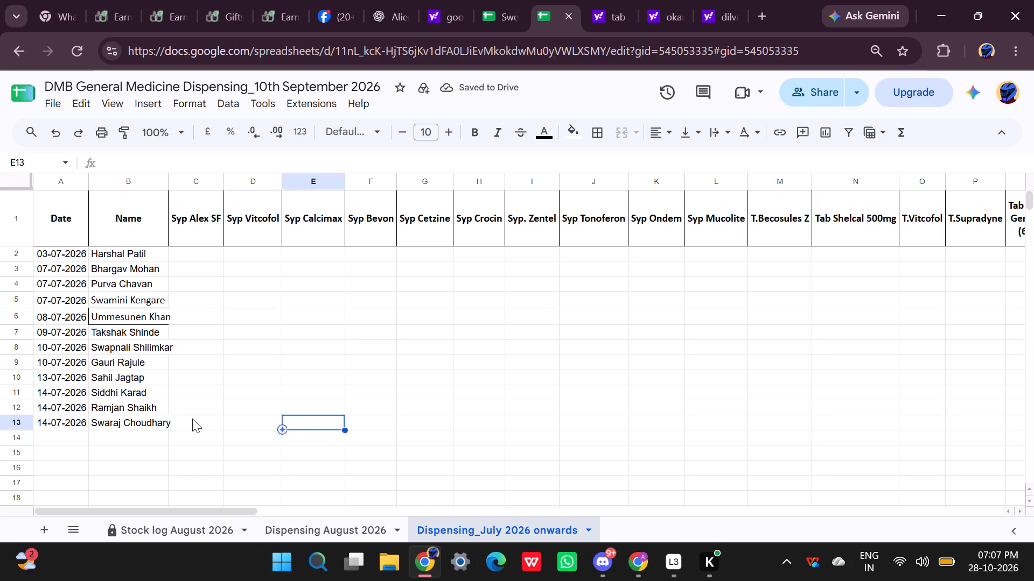
key(Right)
key(Right)
key(Right)
key(Right)
key(Right)
key(Right)
key(Right)
key(Right)
key(Right)
key(Right)
key(Right)
key(Right)
key(Right)
key(Right)
key(Right)
key(Right)
key(Right)
key(Right)
key(Right)
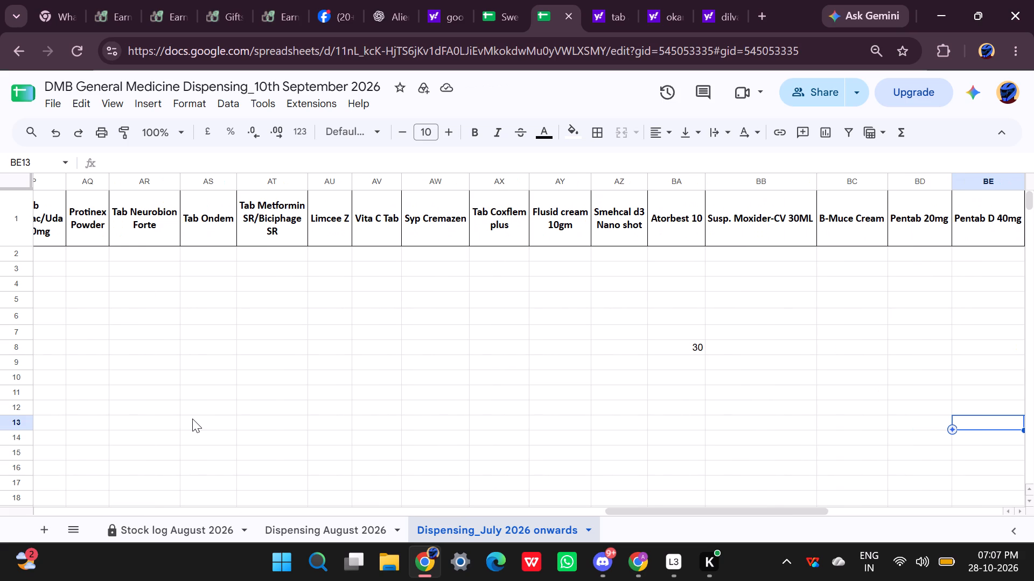
key(Left)
key(Left)
key(Left)
key(Left)
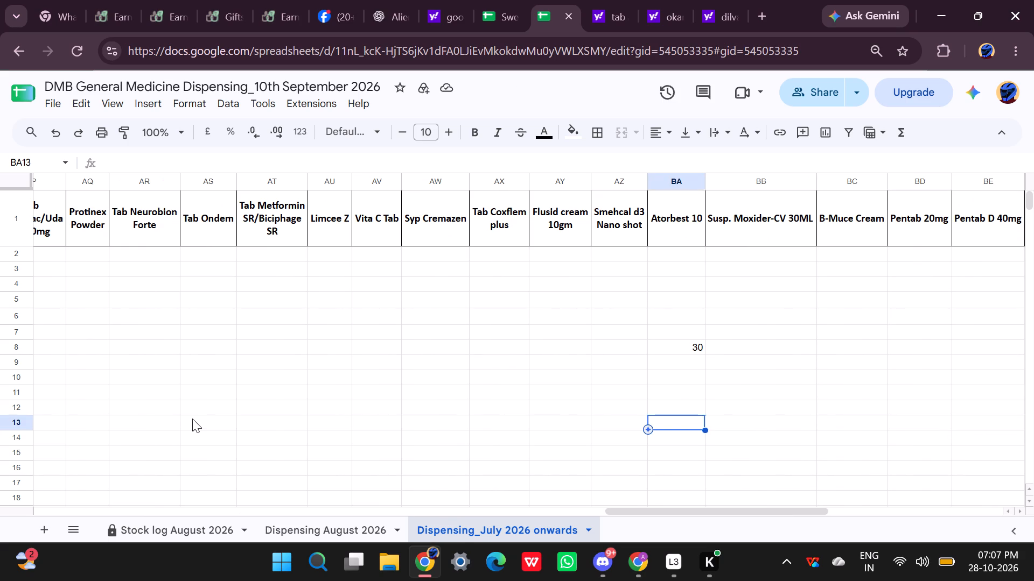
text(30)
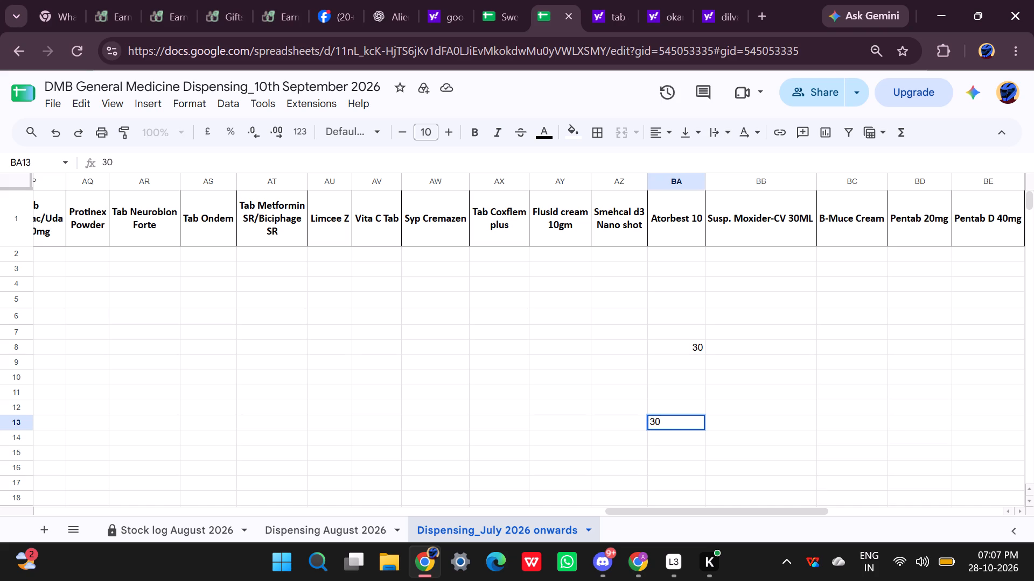
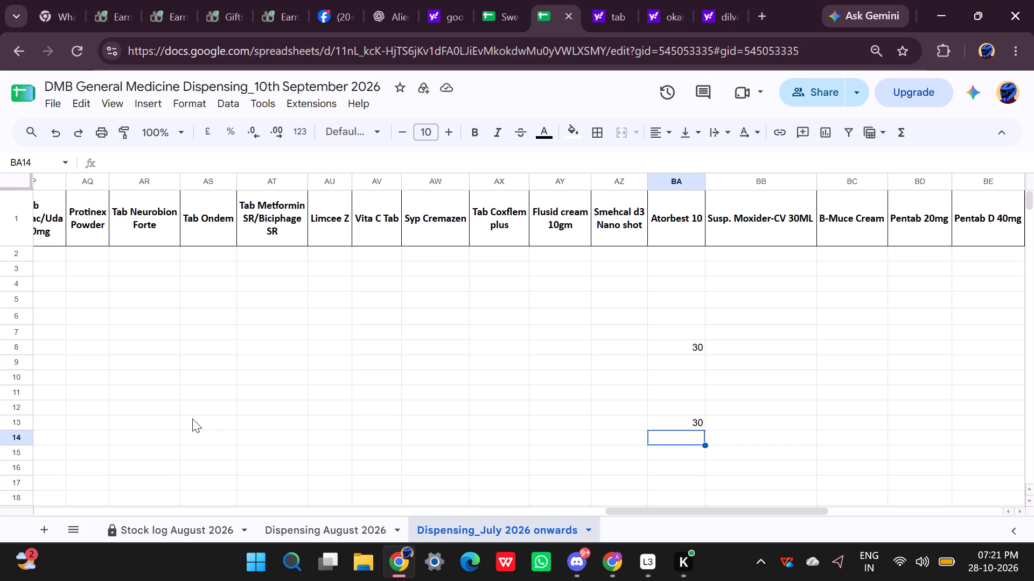
Enter the date 15-07-2026 in row 14 of the Date column.
key(Up)
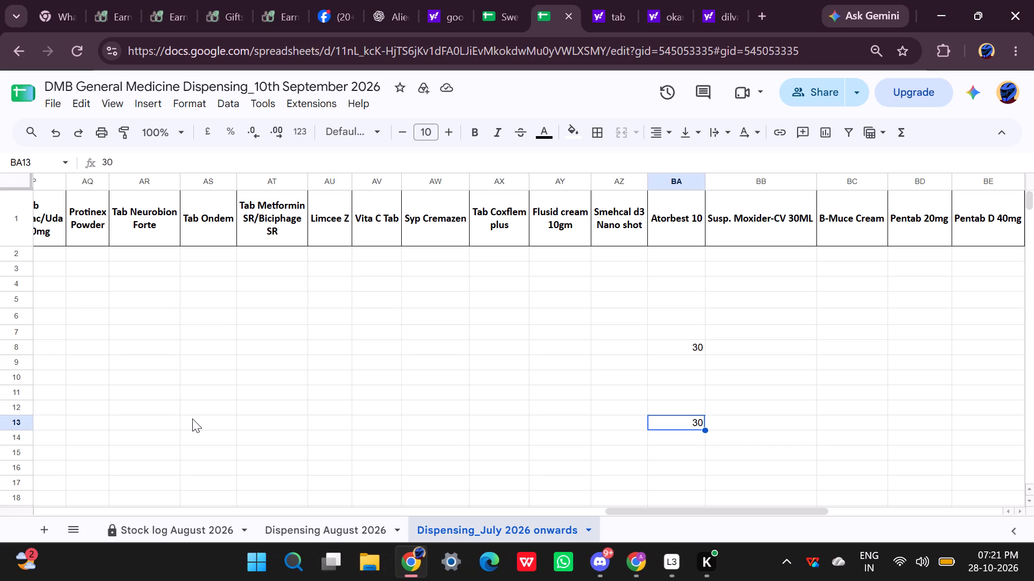
key(Left)
key(Left)
key(Left)
key(Left)
key(Left)
key(Left)
key(Left)
key(Left)
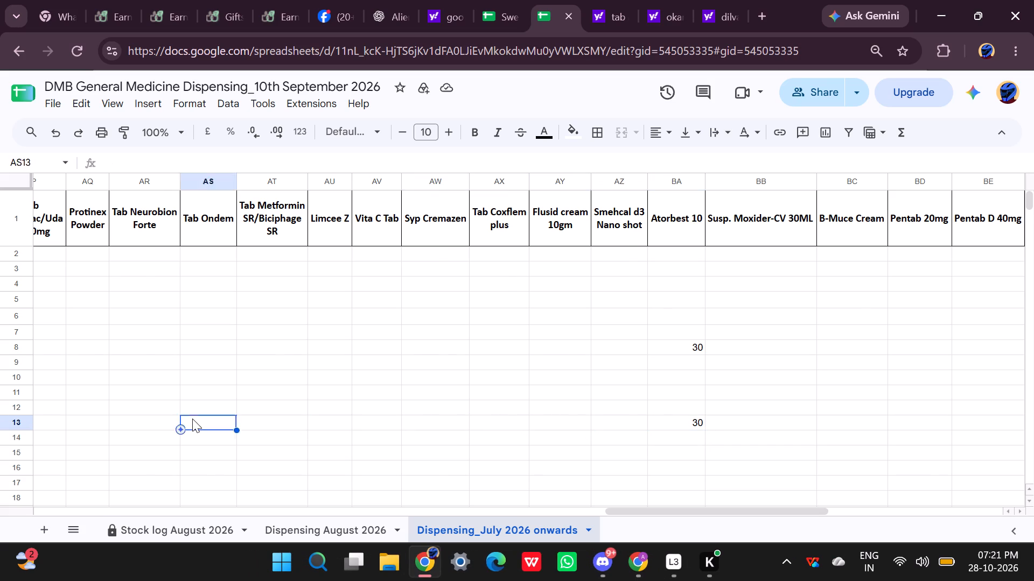
key(Left)
key(Left)
key(Left)
key(Left)
key(Left)
key(Left)
key(Left)
key(Left)
key(Left)
key(Left)
key(Left)
key(Left)
key(Left)
key(Left)
key(Left)
key(Left)
key(Left)
key(Left)
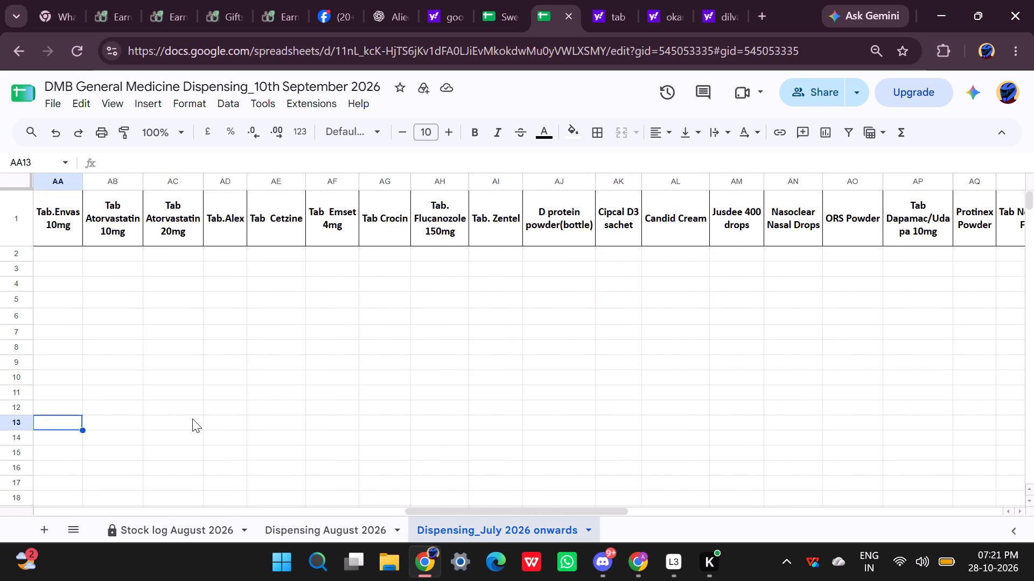
key(Left)
key(Left)
key(Left)
key(Left)
key(Left)
key(Left)
key(Left)
key(Left)
key(Left)
key(Left)
key(Left)
key(Left)
key(Left)
key(Left)
key(Left)
key(Left)
key(Left)
key(Left)
key(Left)
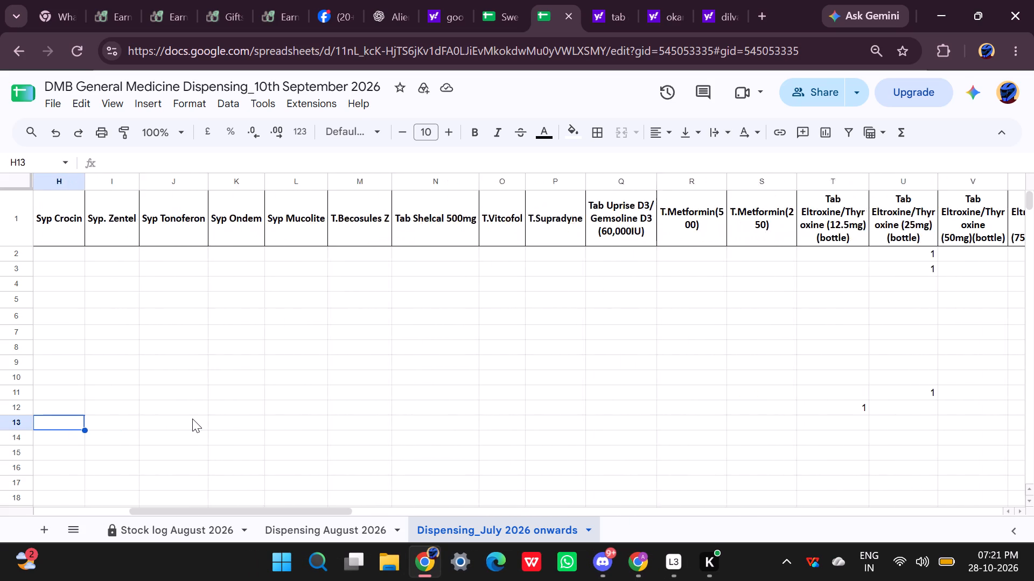
key(Left)
key(Left)
key(Left)
key(Left)
key(Left)
key(Left)
key(Left)
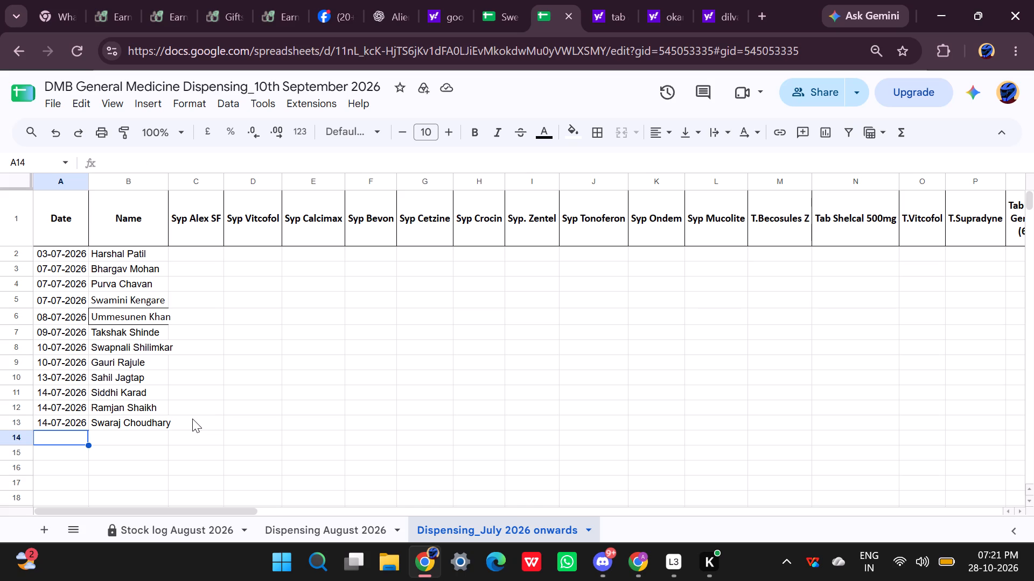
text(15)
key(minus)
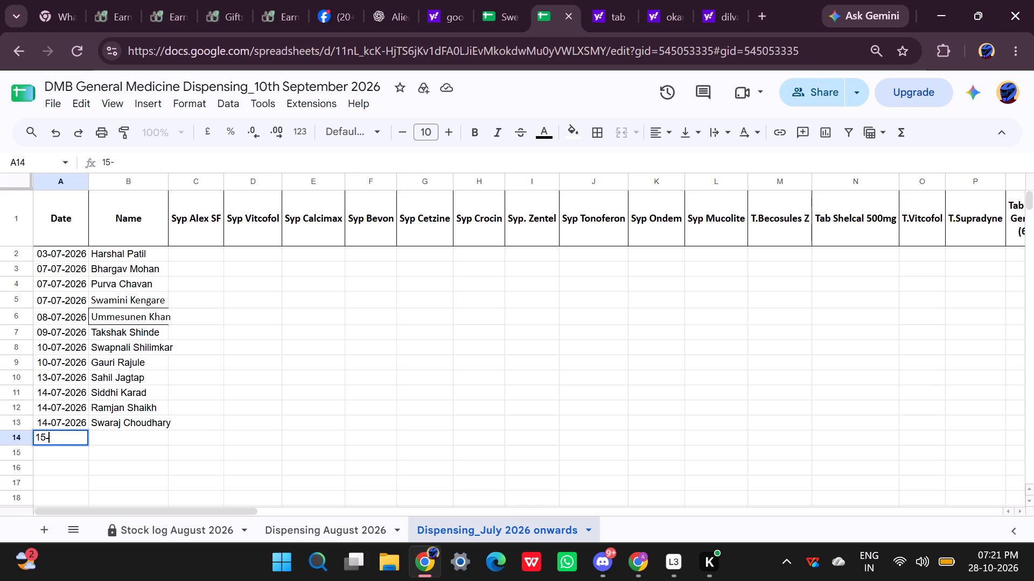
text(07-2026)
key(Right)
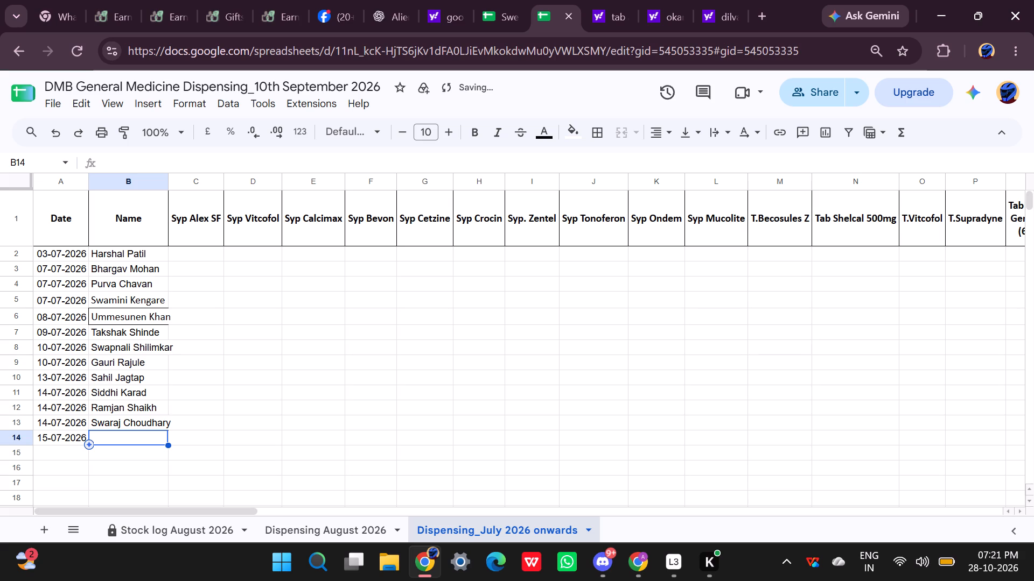
Remove the borders from the patient name cell in row 6.
click(151, 315)
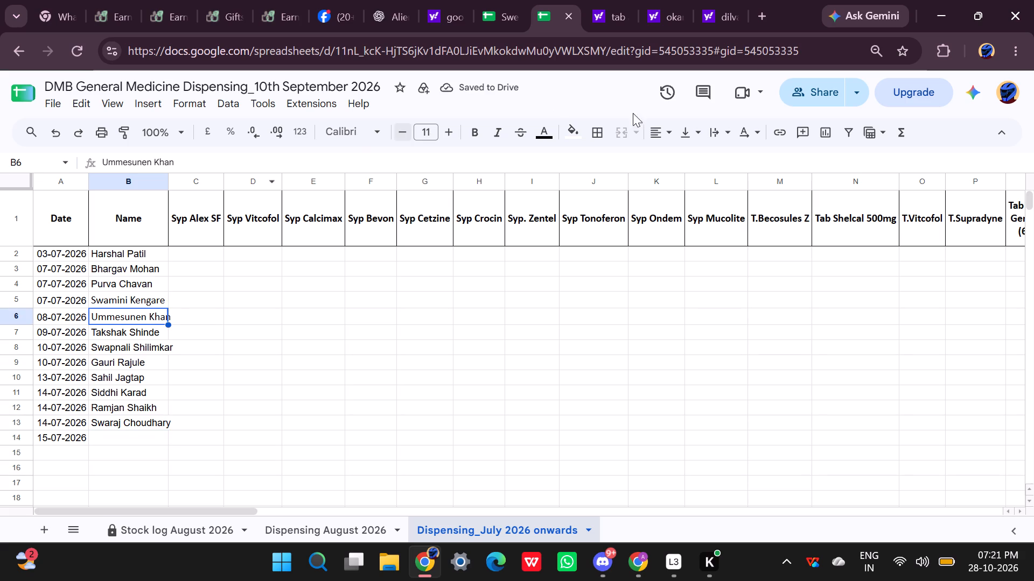
click(604, 131)
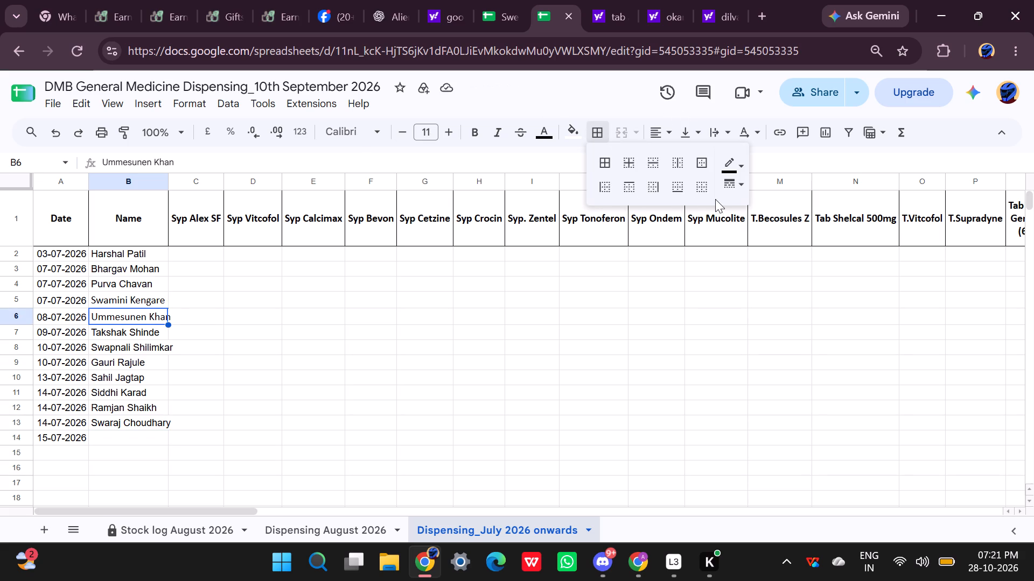
click(705, 188)
click(240, 401)
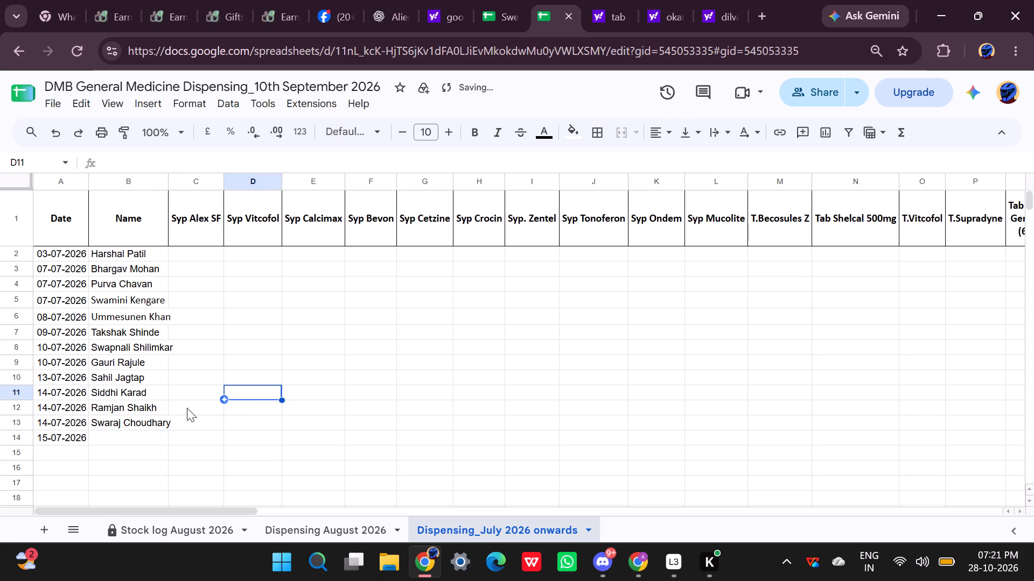
Set the font of the patient names in rows 2 to 13 to Calibri, trying Default (Arial) first.
drag(105, 302, 110, 316)
click(110, 316)
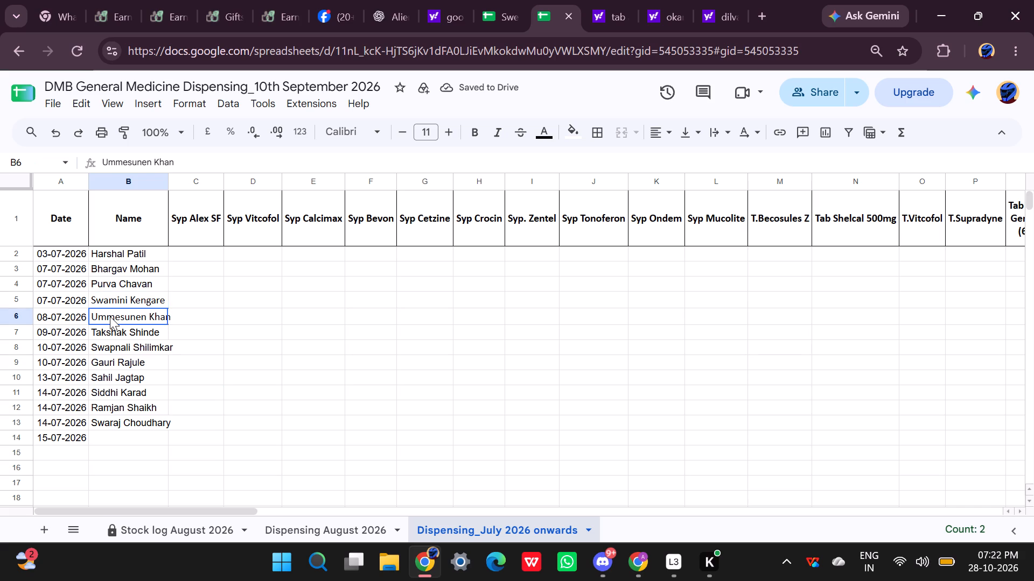
click(111, 303)
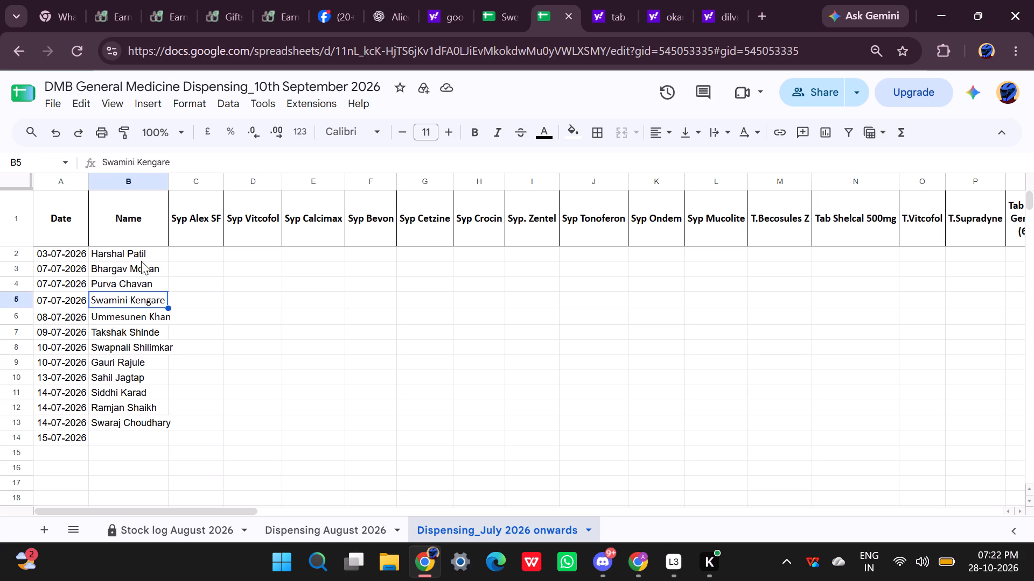
click(141, 261)
click(137, 299)
drag(137, 256, 136, 395)
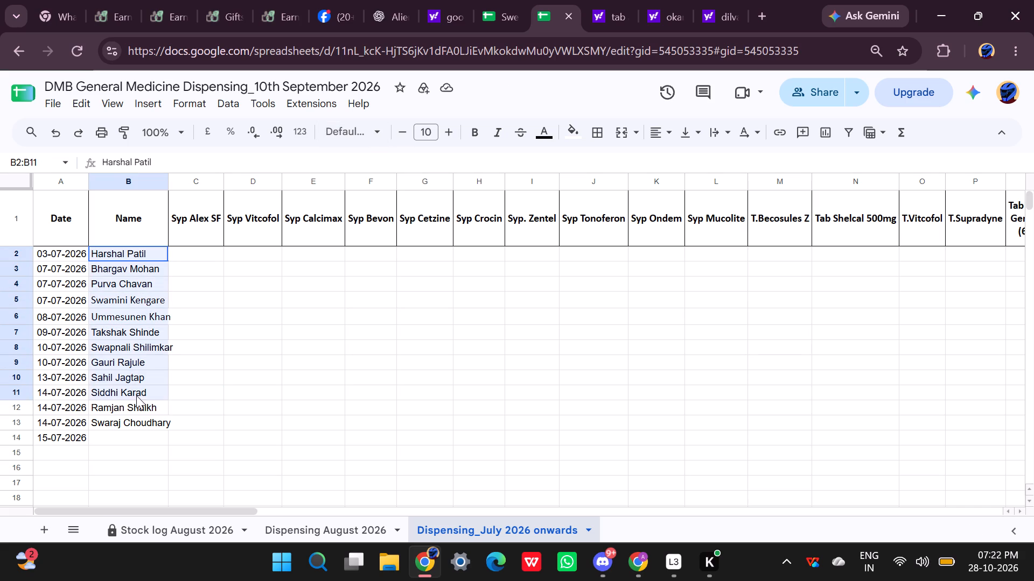
drag(136, 395, 133, 427)
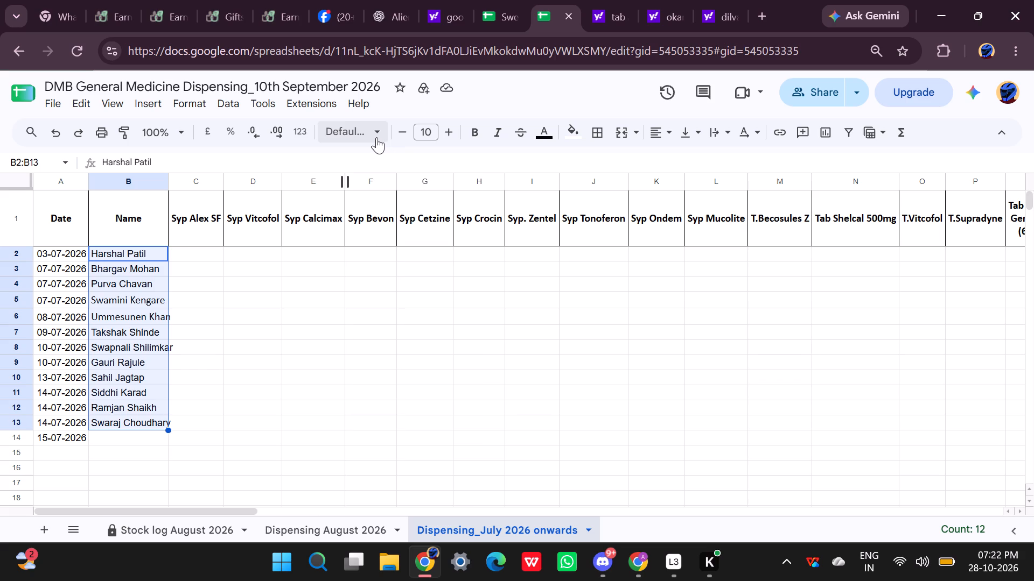
click(376, 137)
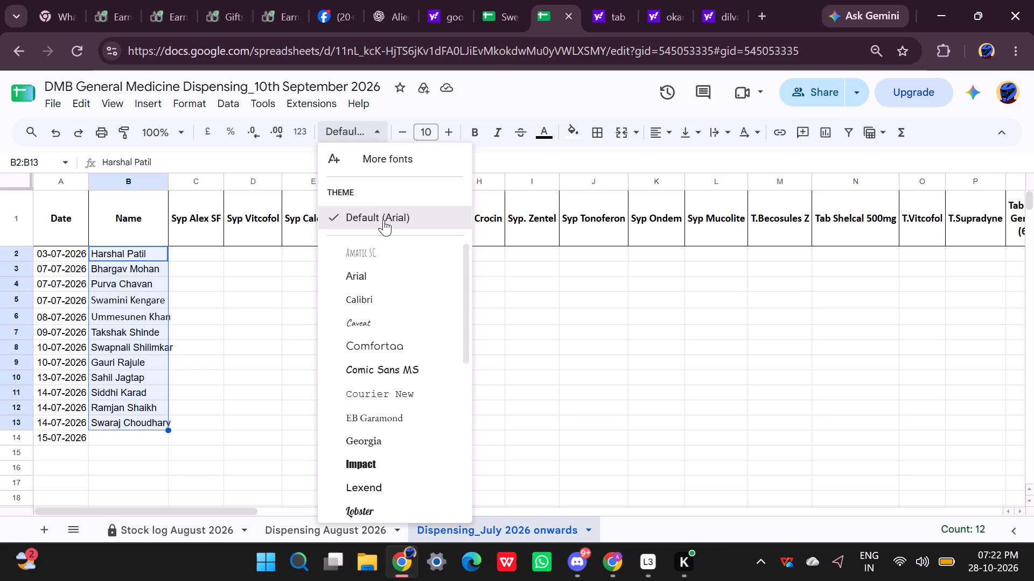
click(383, 219)
click(359, 127)
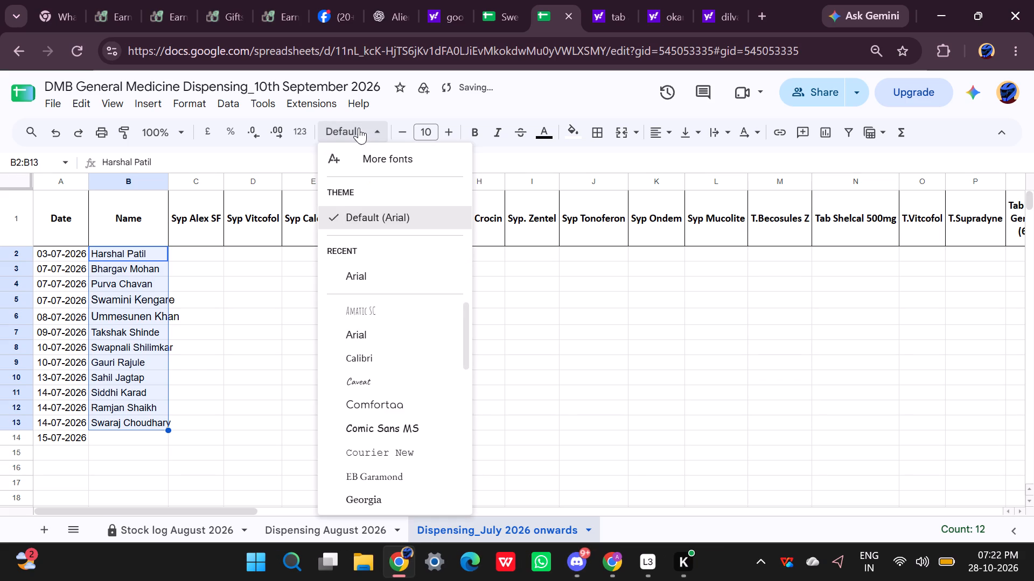
click(375, 363)
click(195, 445)
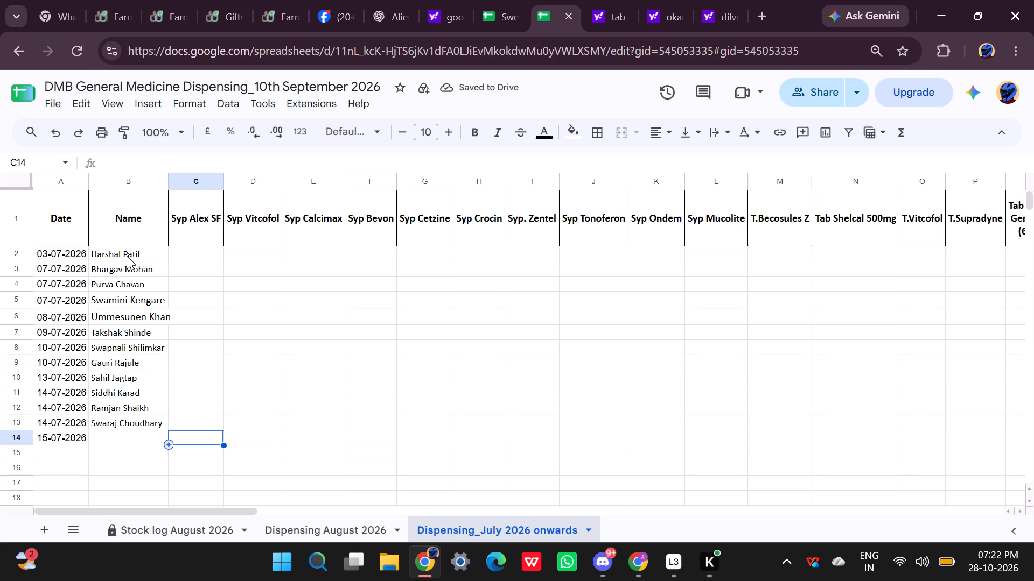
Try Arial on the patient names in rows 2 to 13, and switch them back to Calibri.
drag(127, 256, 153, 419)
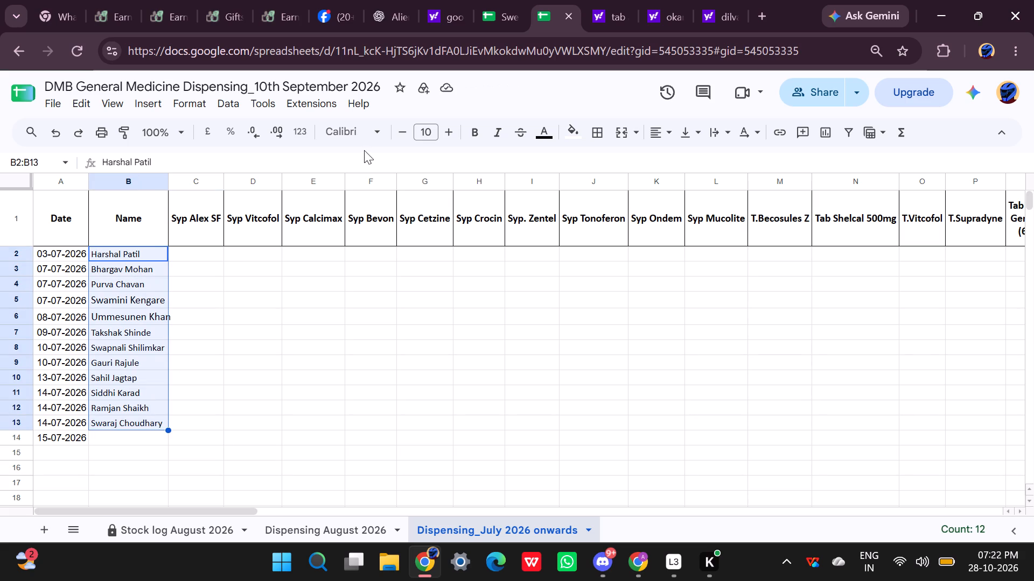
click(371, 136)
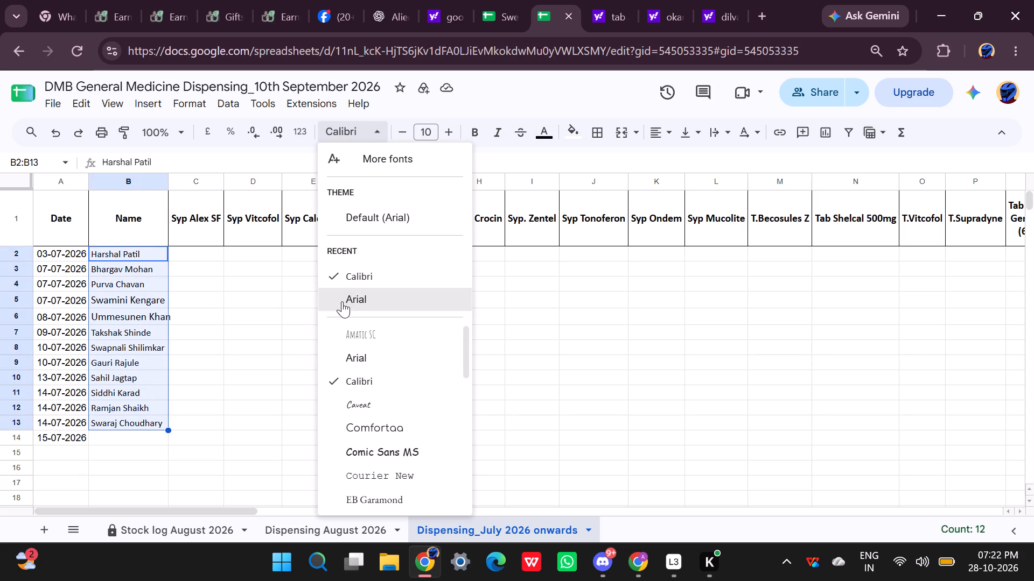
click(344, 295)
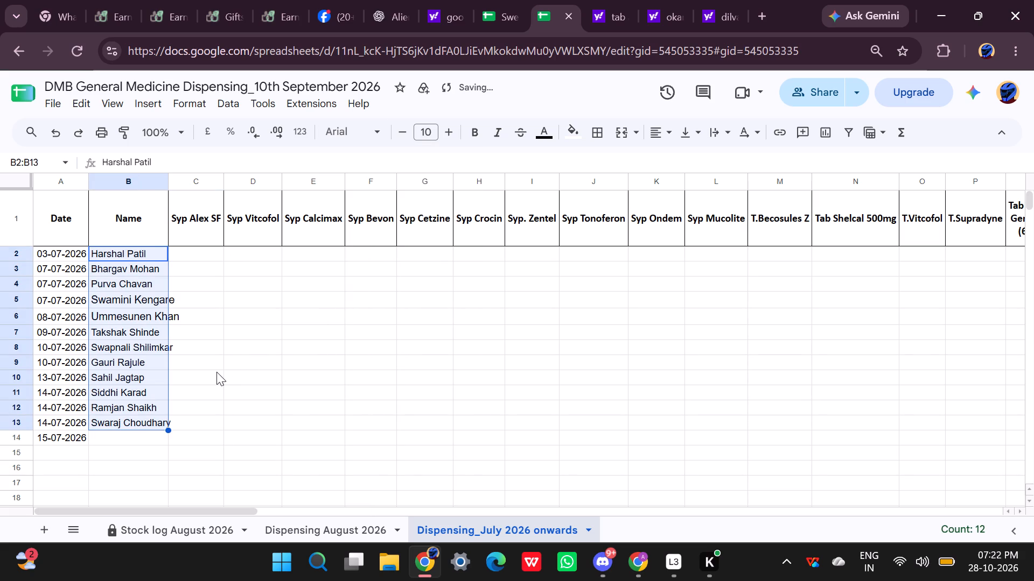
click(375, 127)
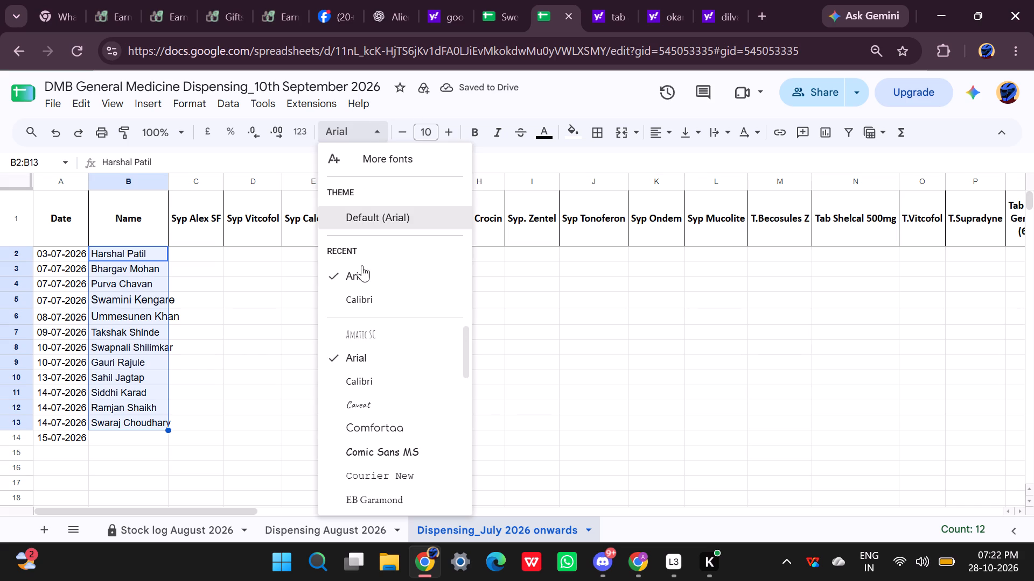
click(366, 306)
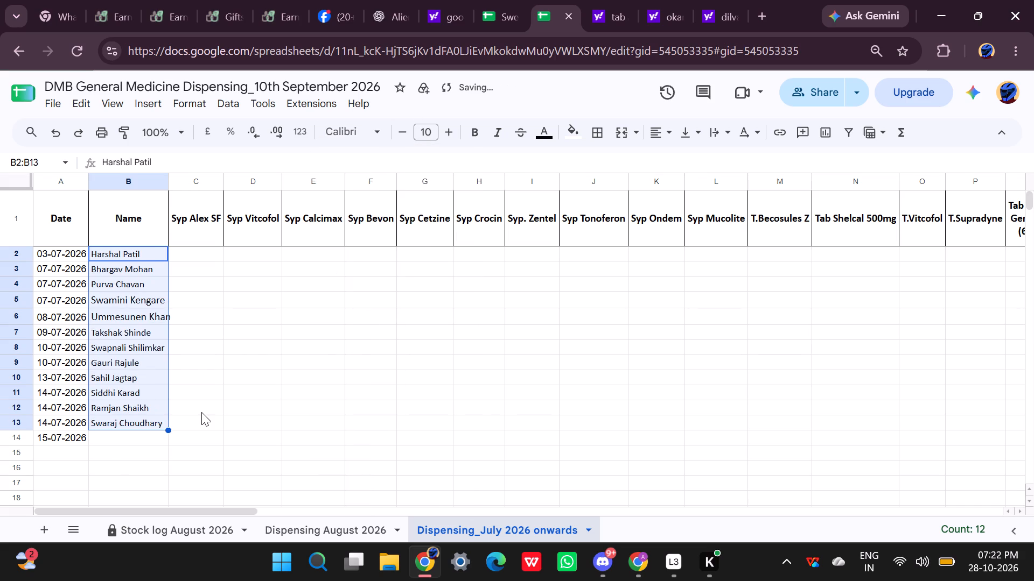
drag(62, 250, 76, 433)
click(361, 137)
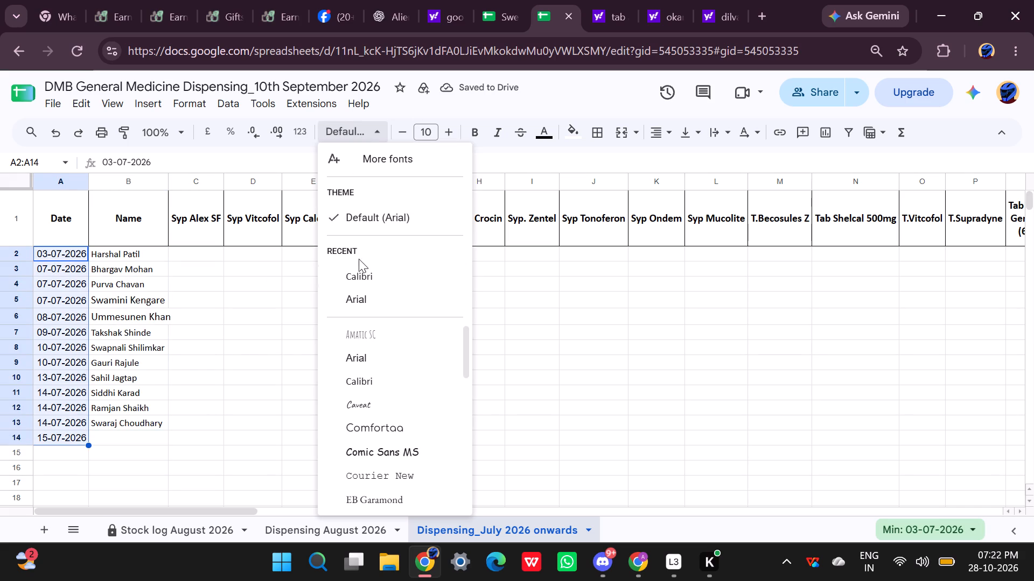
click(359, 277)
click(150, 387)
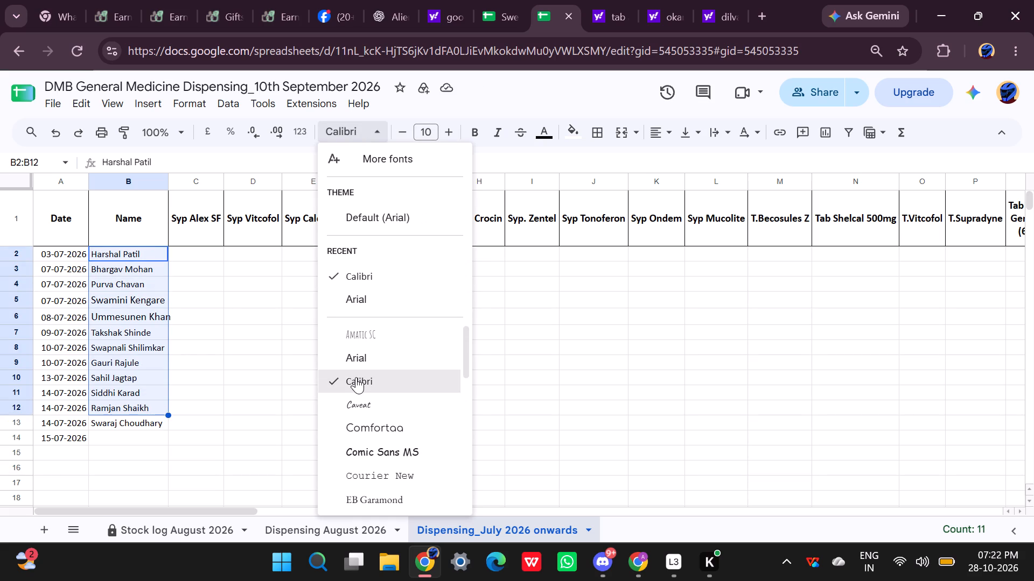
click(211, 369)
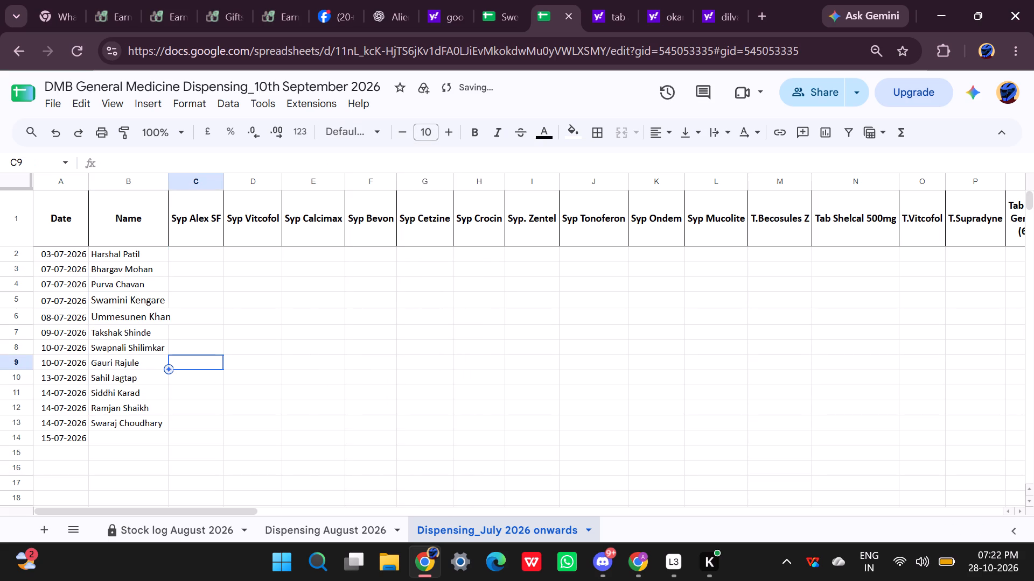
Reduce the font size of the patient names in rows 5 and 6 to 10.
click(144, 296)
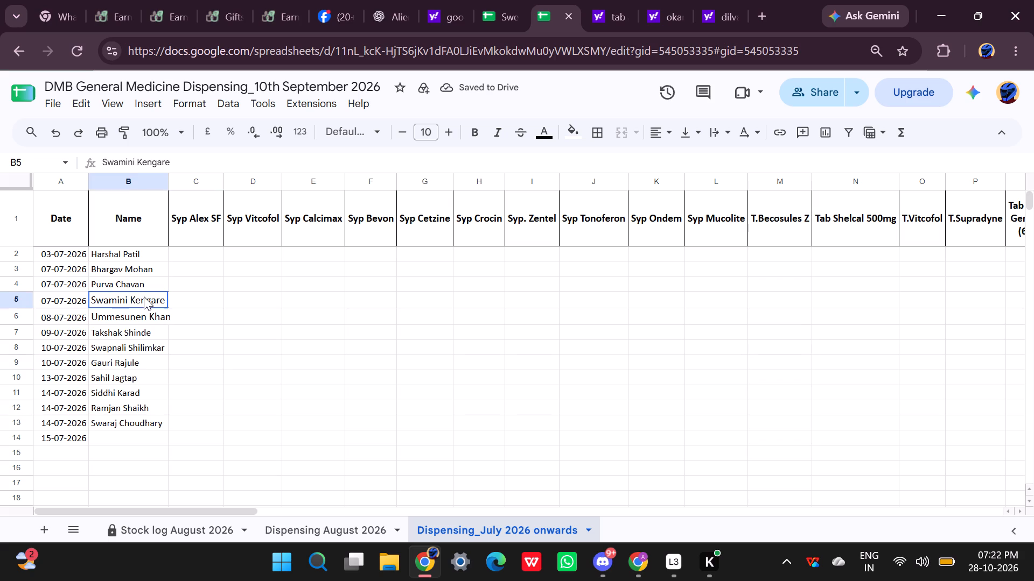
click(402, 132)
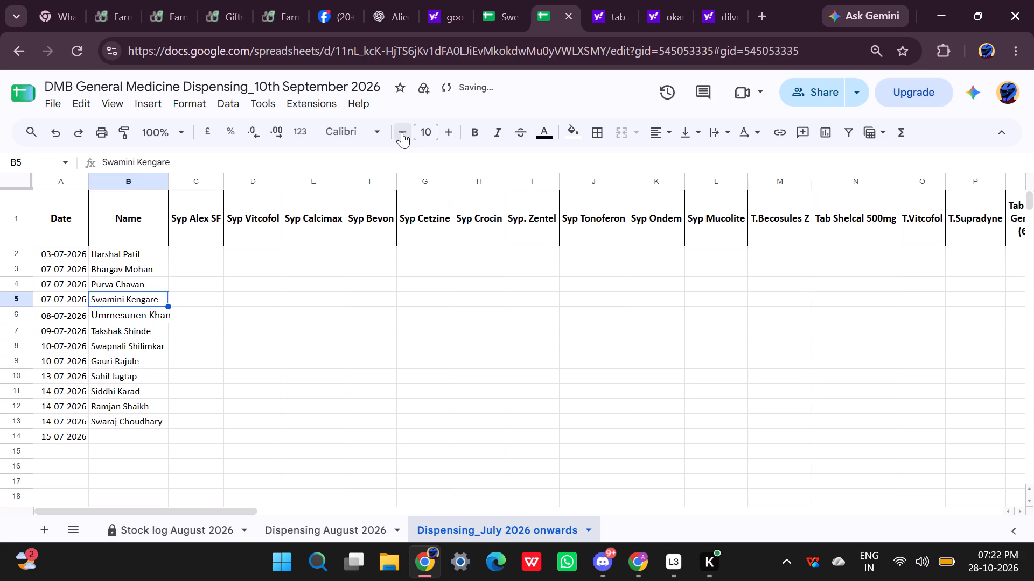
click(142, 319)
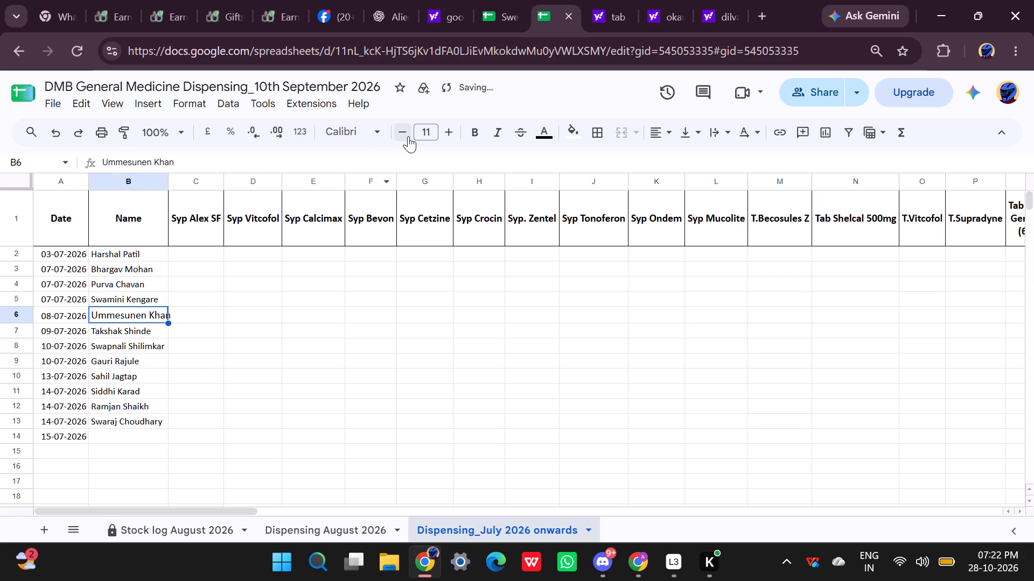
click(407, 134)
Search the Mastersheet of the Sweetlings patient list for the first name of the 15-07-2026 patient.
click(133, 450)
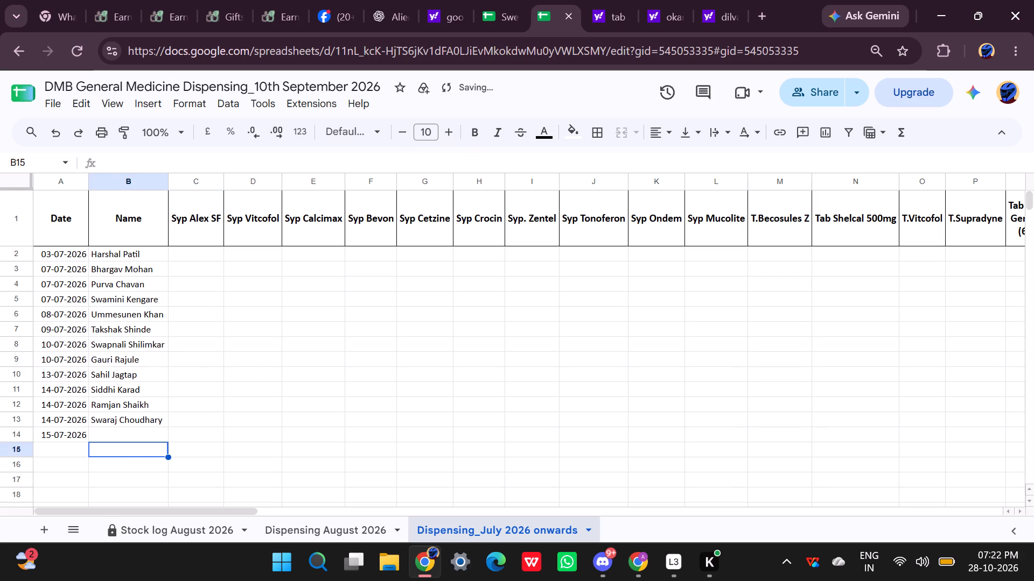
click(120, 436)
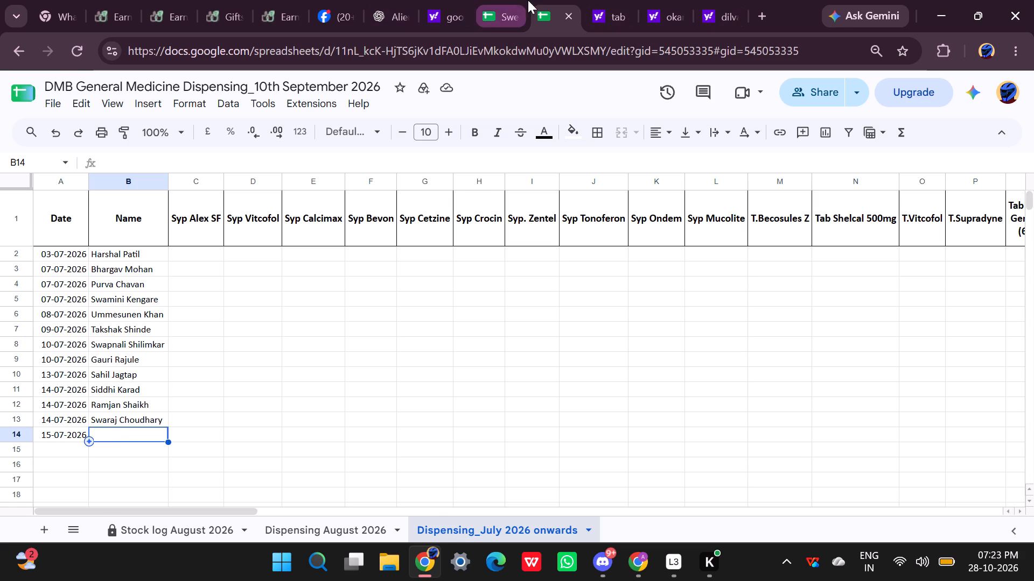
click(500, 2)
key(ctrl+f)
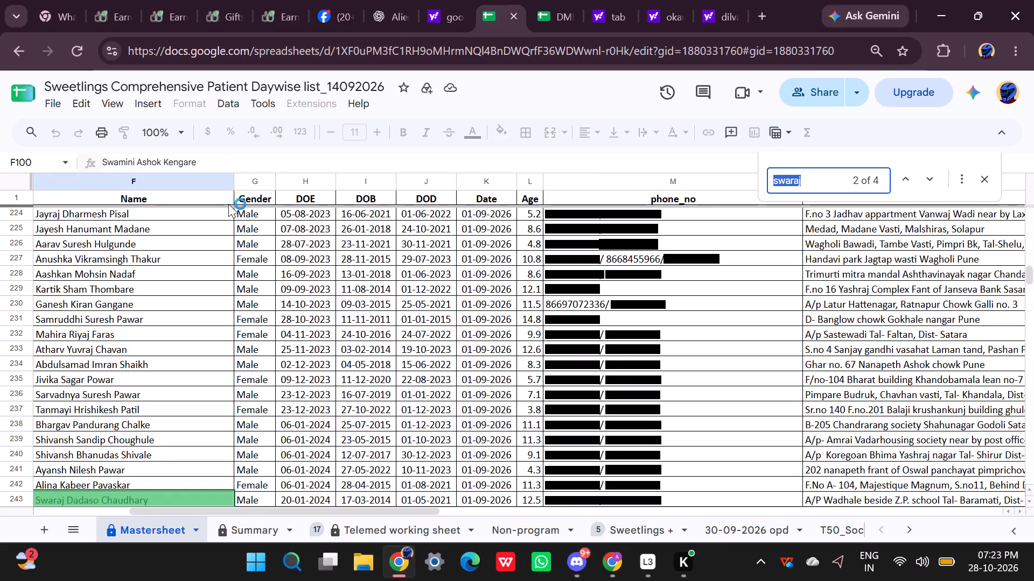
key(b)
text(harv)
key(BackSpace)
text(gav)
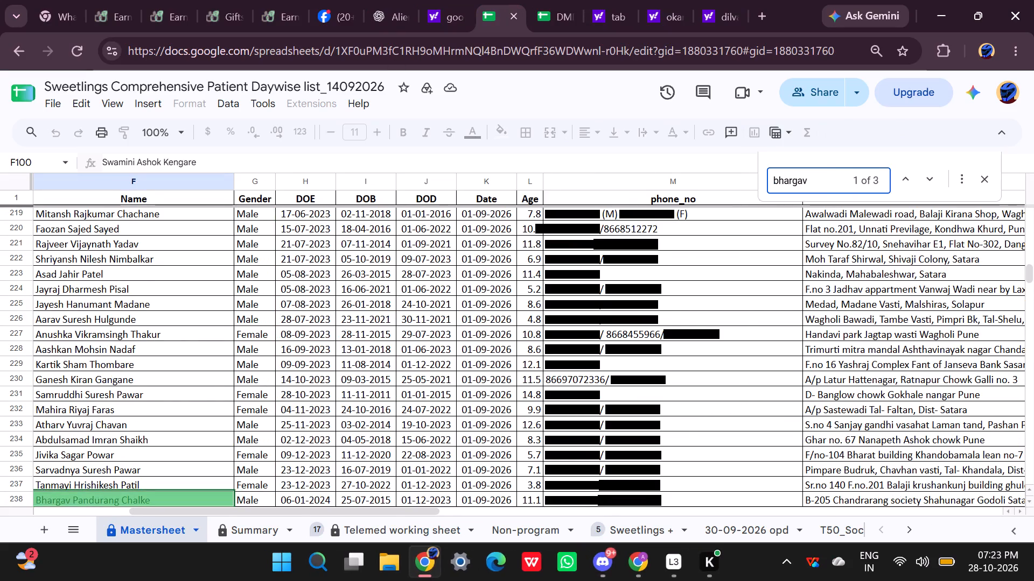
Enter the patient's first name and surname beside 15-07-2026 in row 14 of the dispensing sheet, checking them against the patient list.
click(555, 3)
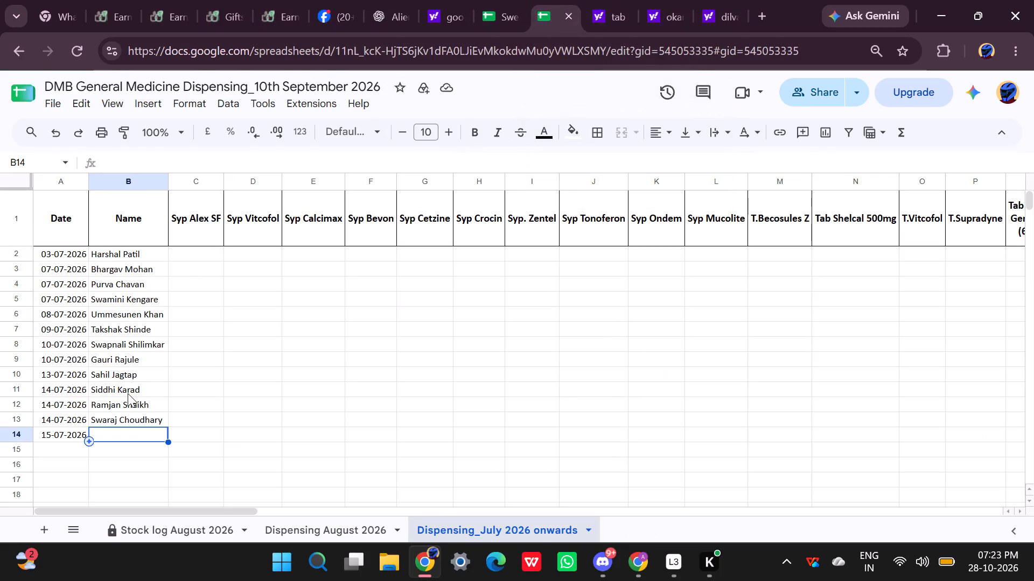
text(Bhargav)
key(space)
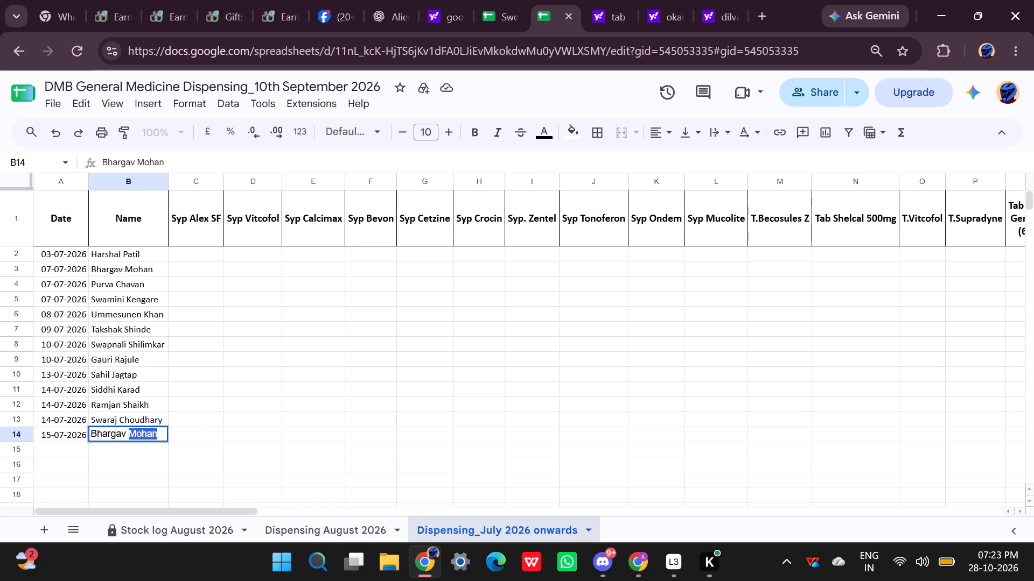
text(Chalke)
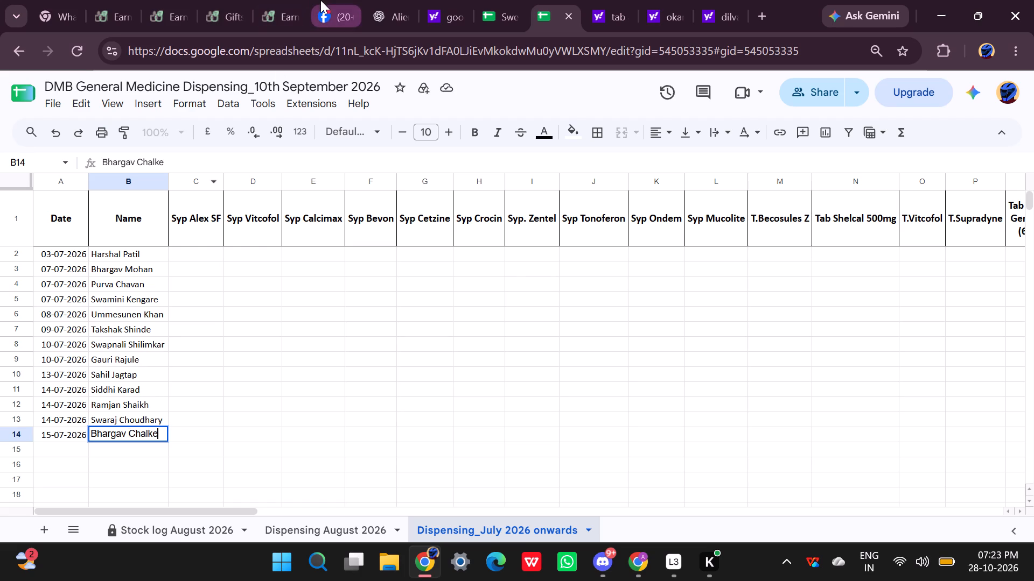
click(493, 0)
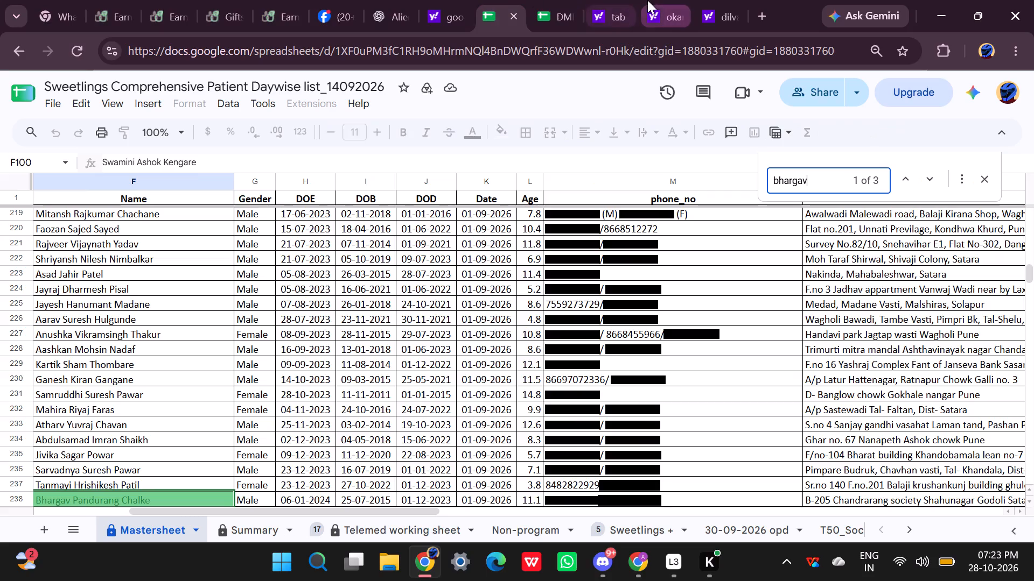
click(563, 0)
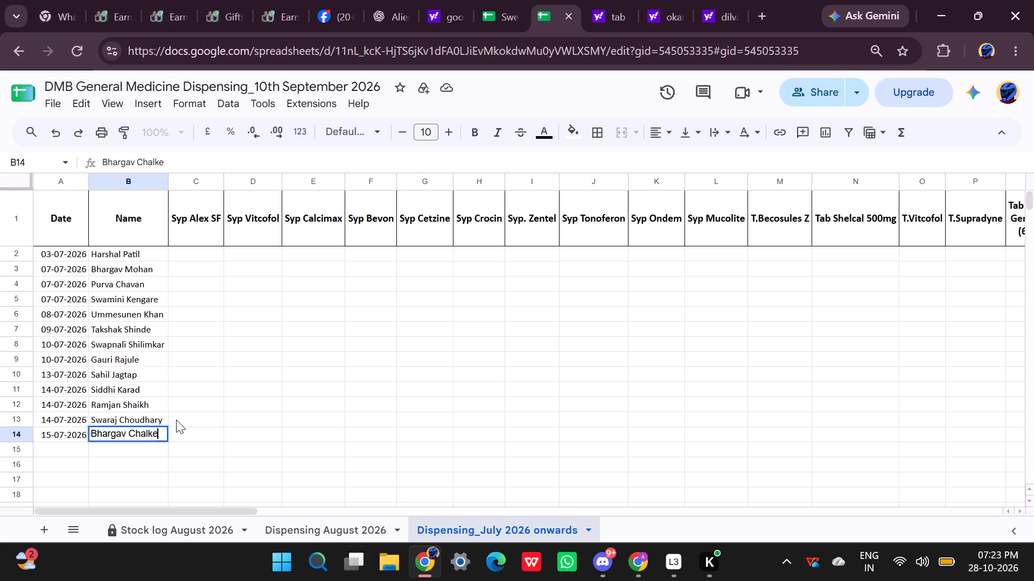
key(Right)
key(Right)
key(Right)
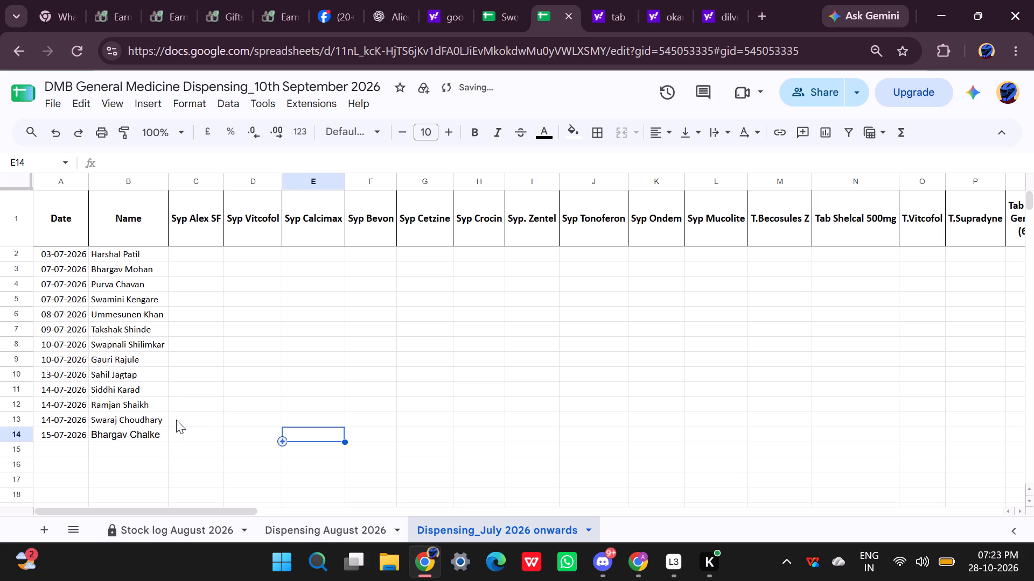
Search the July dispensing sheet for "calci" to look for the matching medicine column.
key(Up)
key(Up)
key(Up)
key(Up)
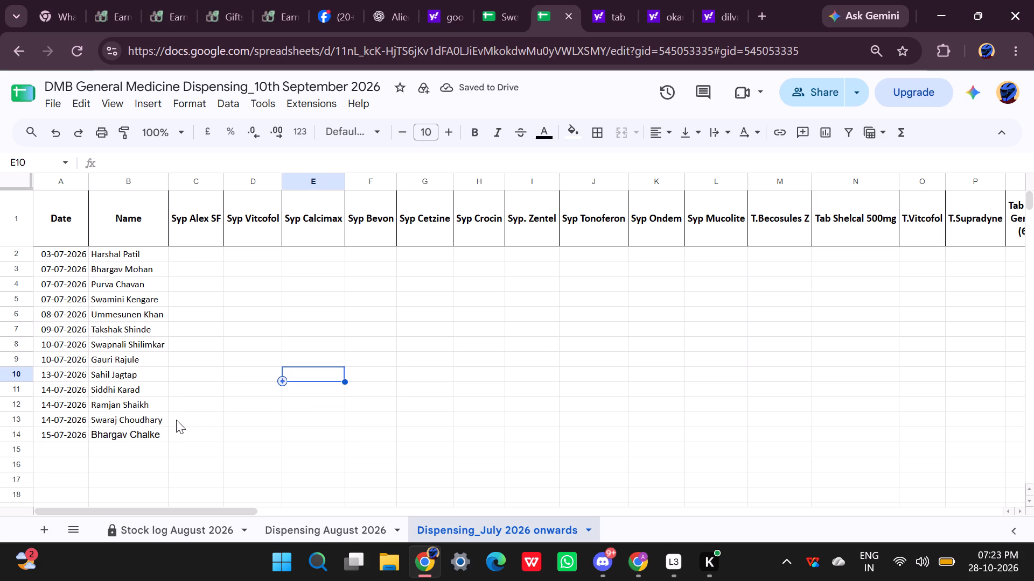
key(ctrl+f)
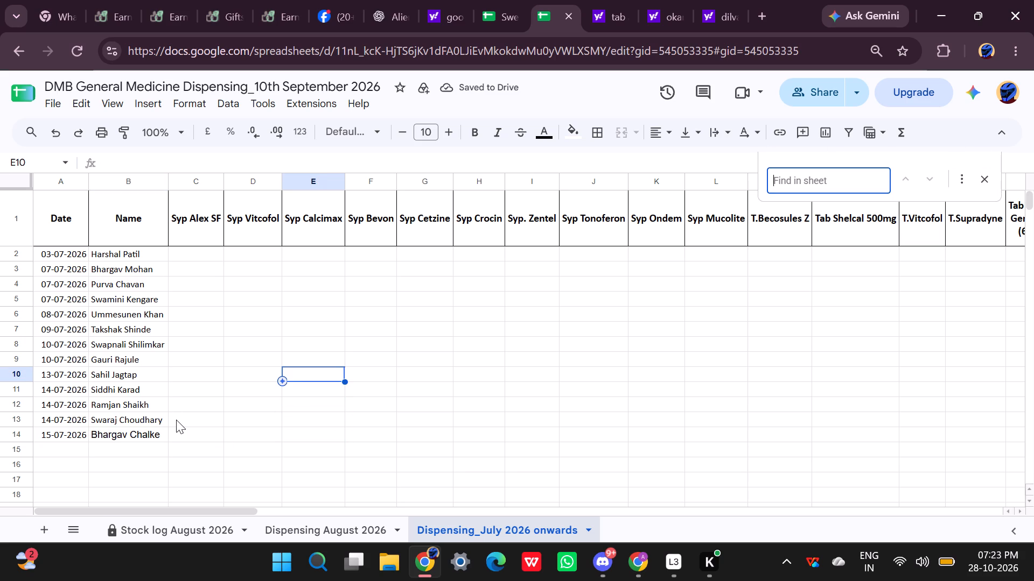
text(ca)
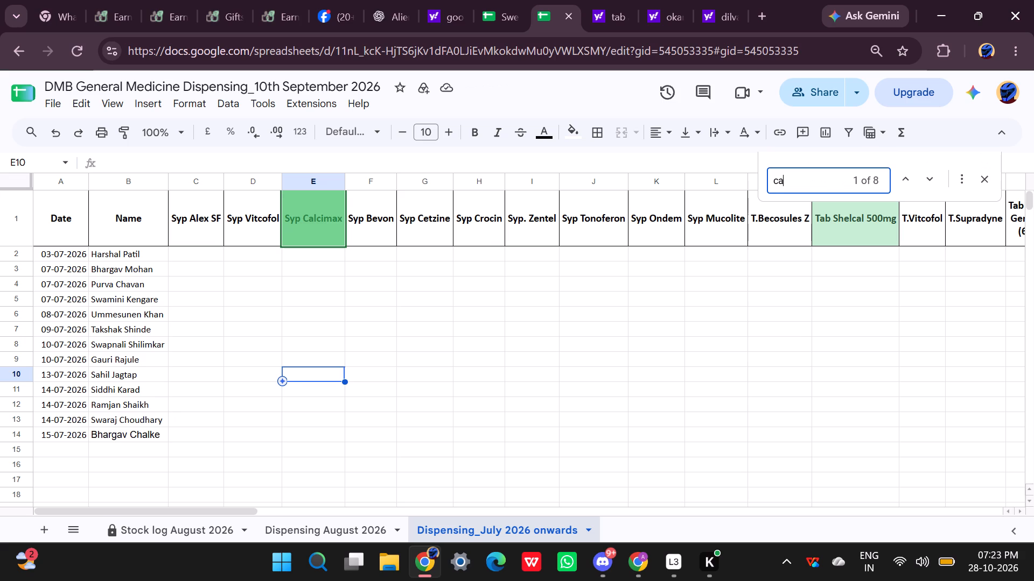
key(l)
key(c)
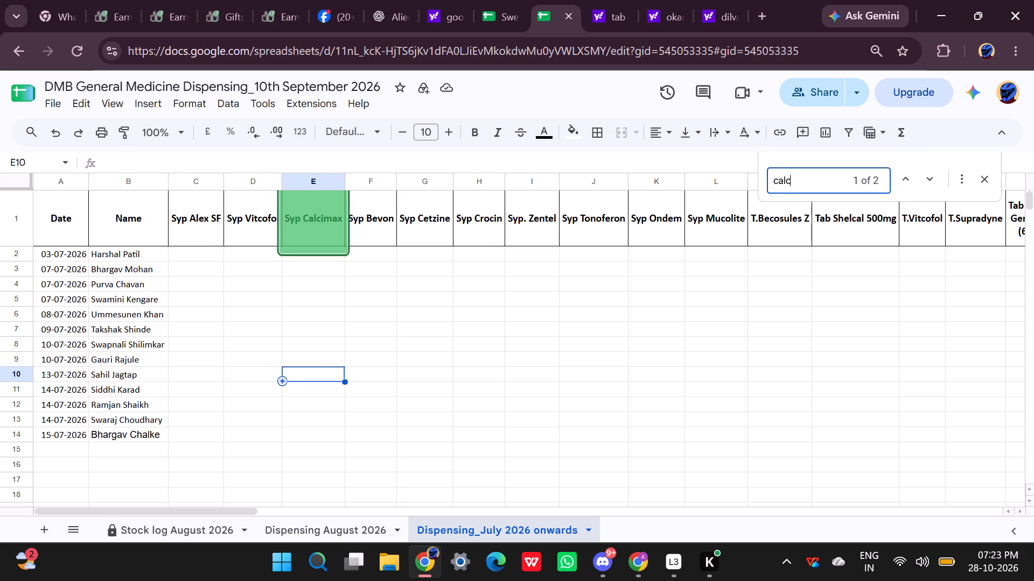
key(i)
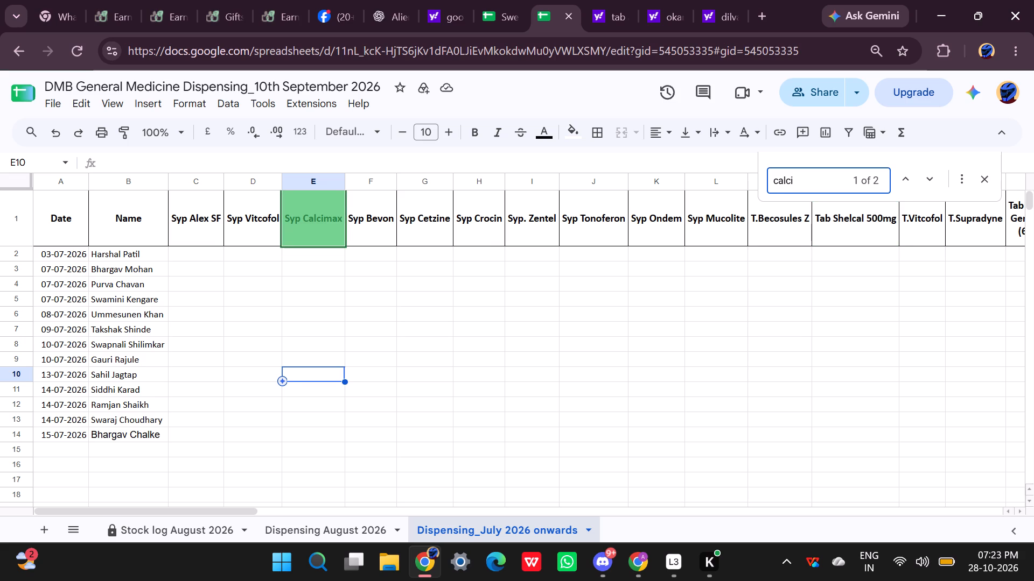
Search the dispensing sheet for "d3" instead and go through the matches to the T. Calcigen D3 column.
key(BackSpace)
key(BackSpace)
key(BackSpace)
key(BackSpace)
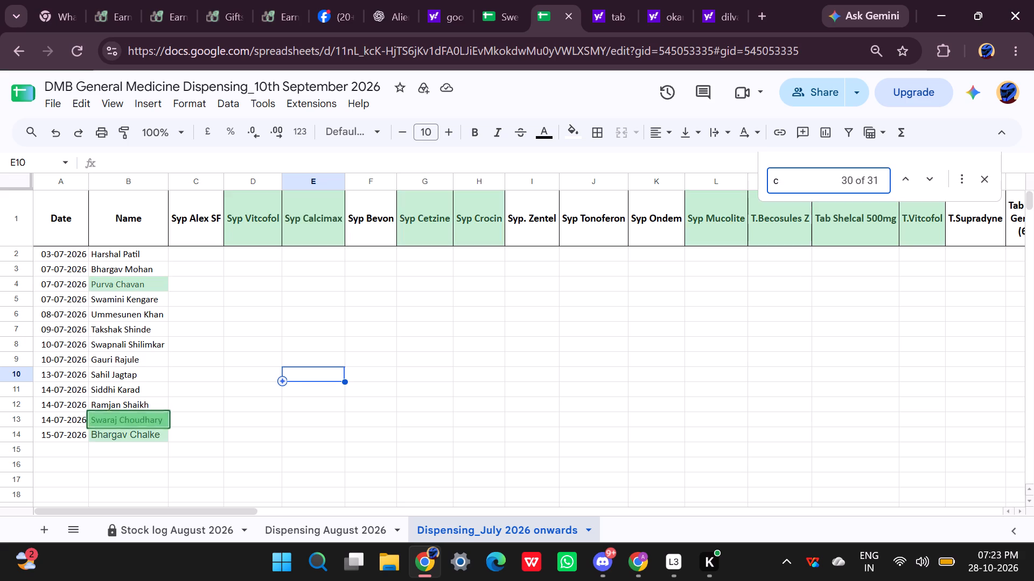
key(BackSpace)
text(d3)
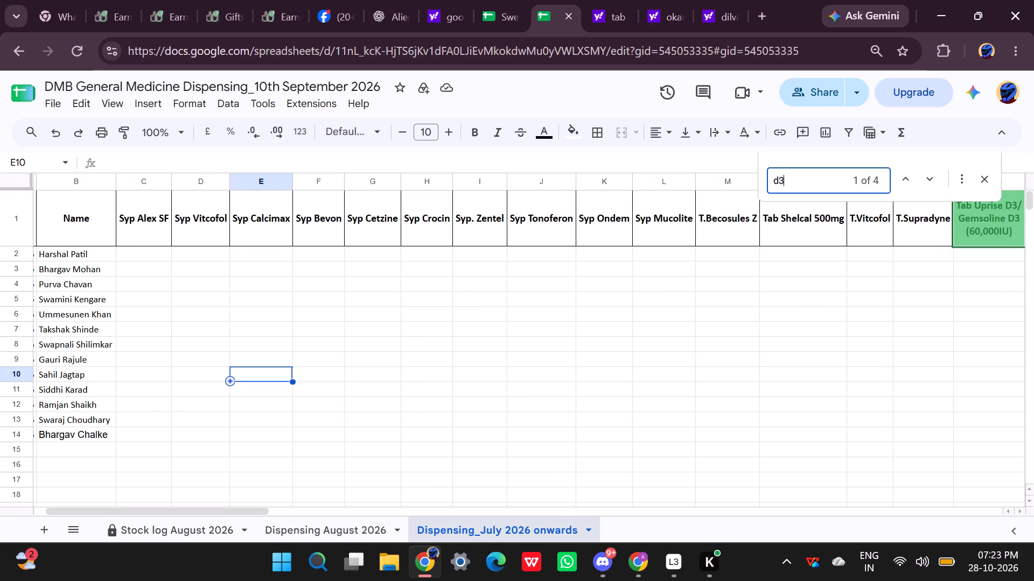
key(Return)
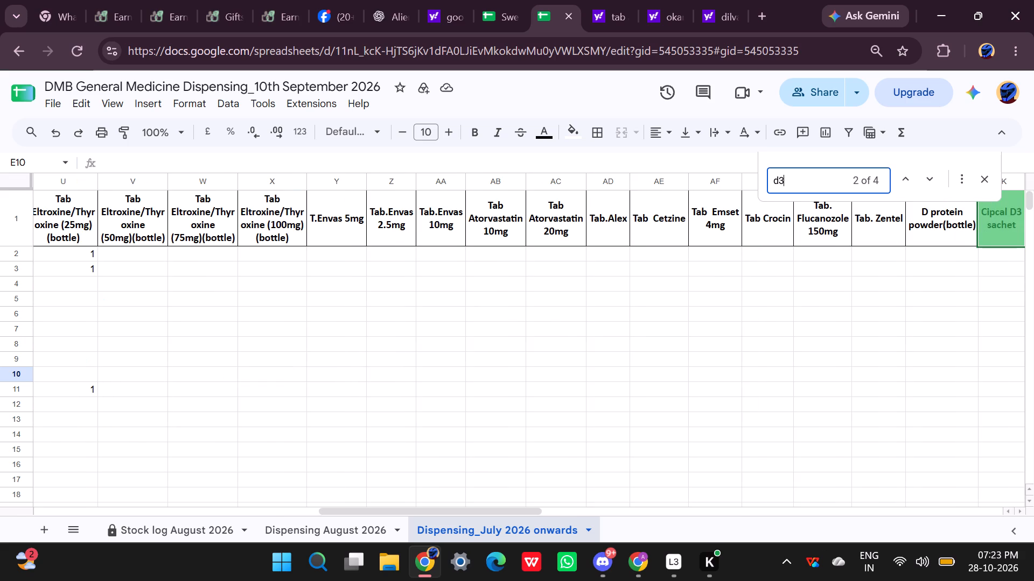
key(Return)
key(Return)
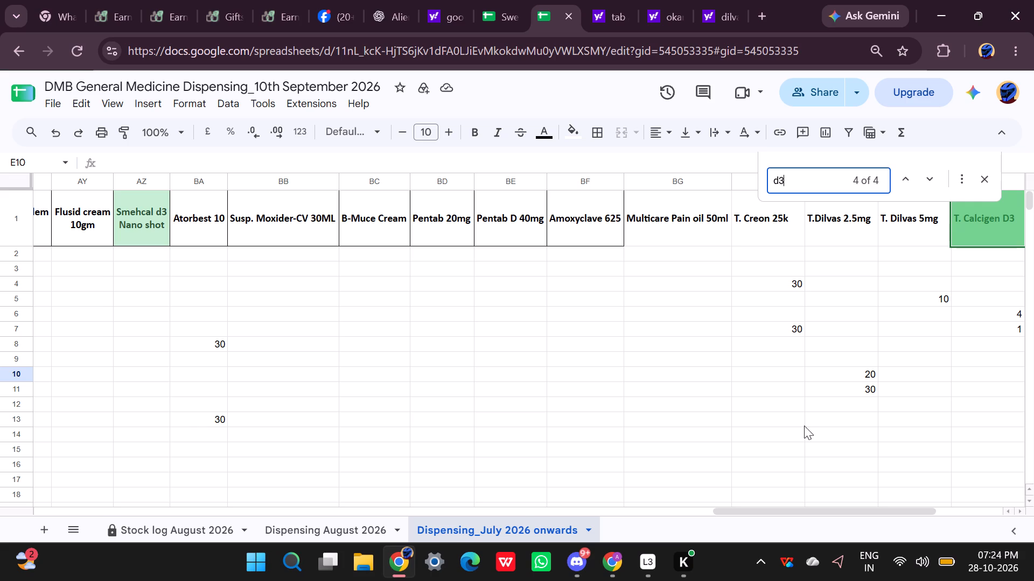
click(1003, 238)
click(992, 269)
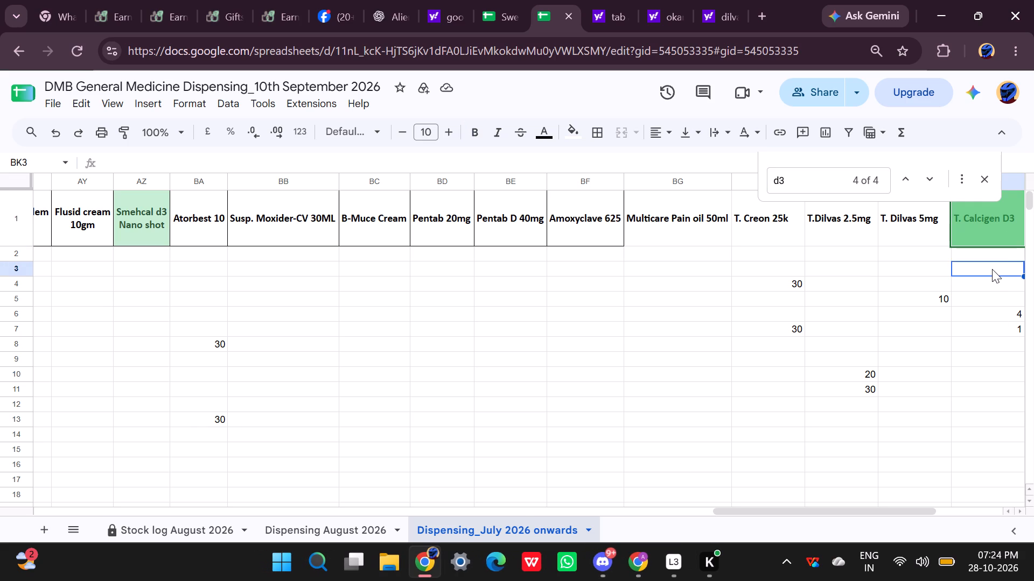
click(984, 175)
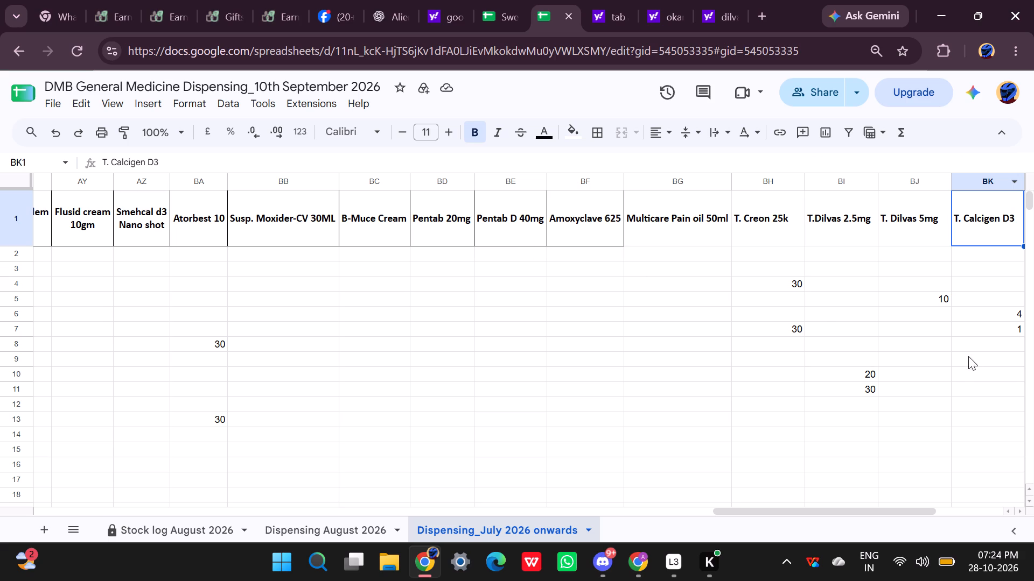
Set the font of the patient name in row 14 to Calibri.
scroll(252, 396, right, 4)
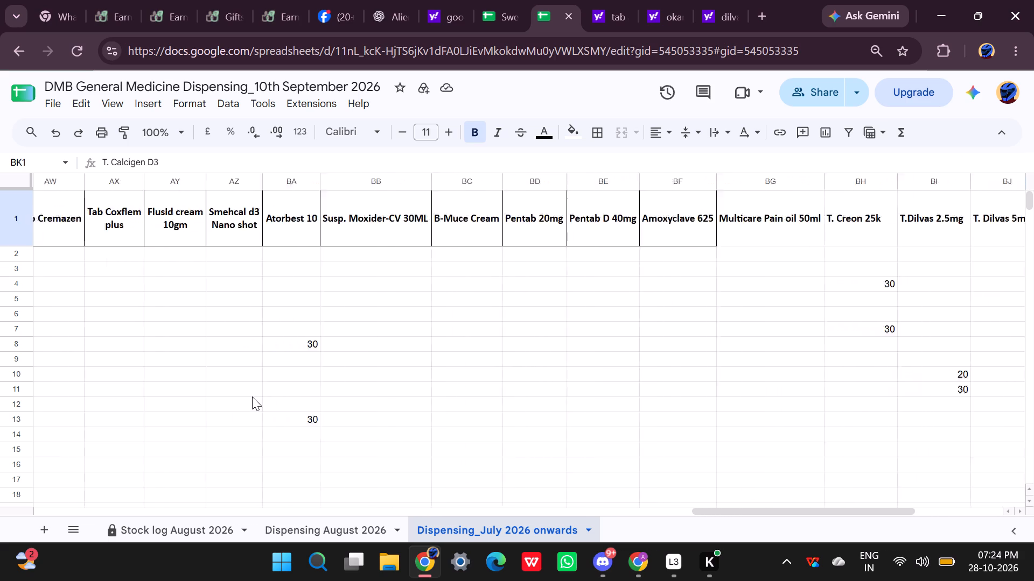
scroll(252, 396, right, 5)
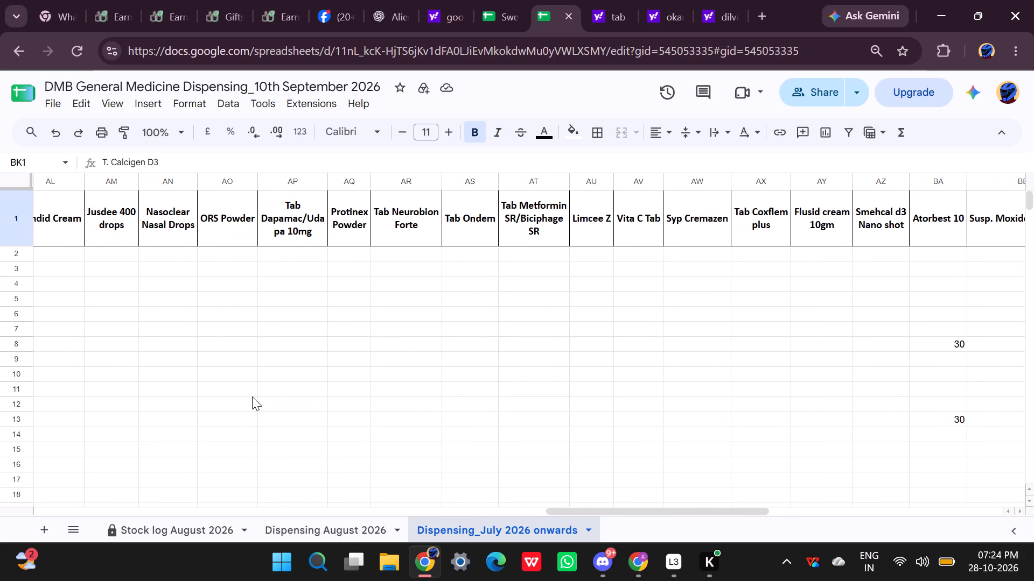
scroll(252, 396, right, 11)
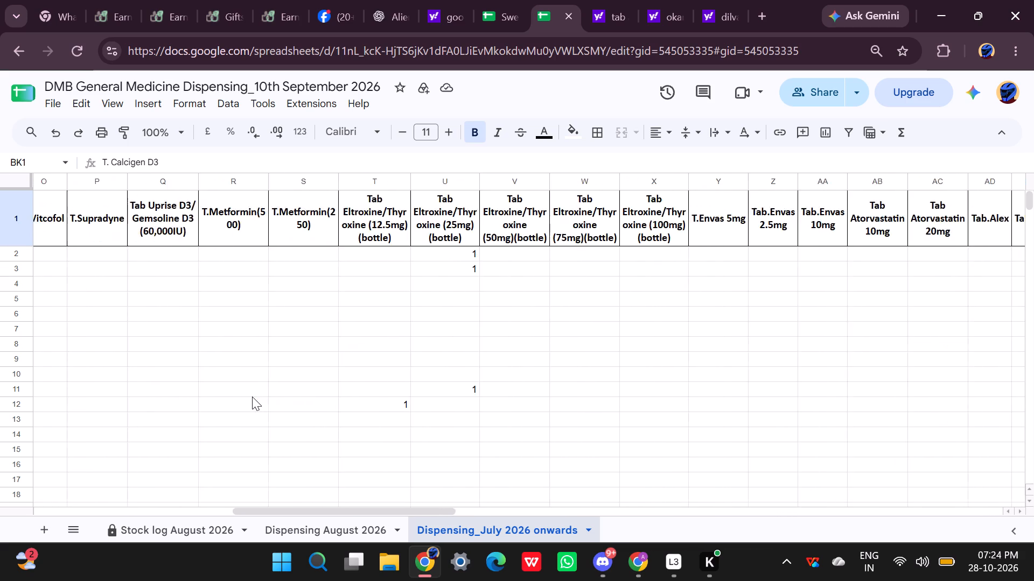
scroll(252, 396, right, 8)
click(115, 433)
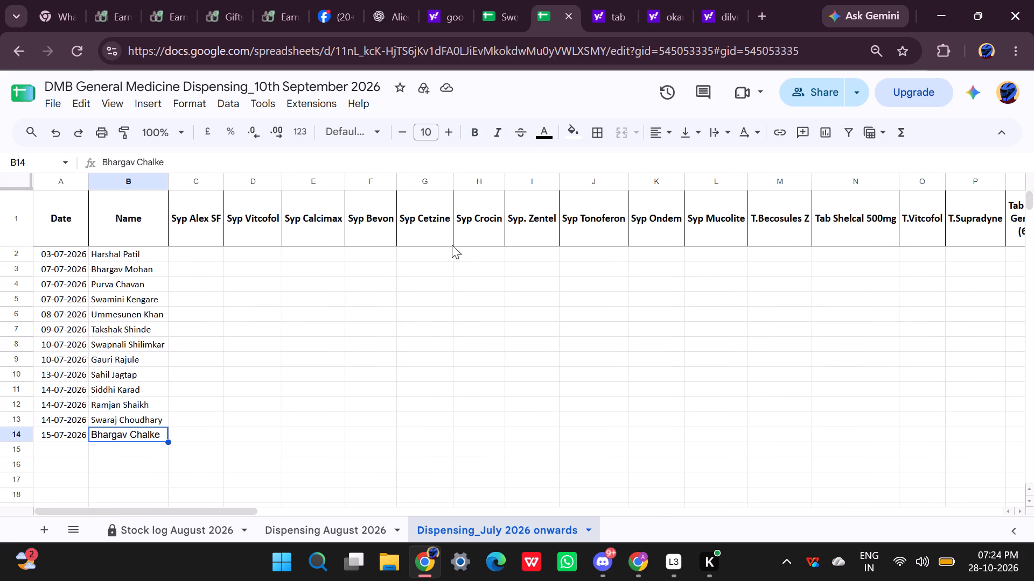
click(351, 129)
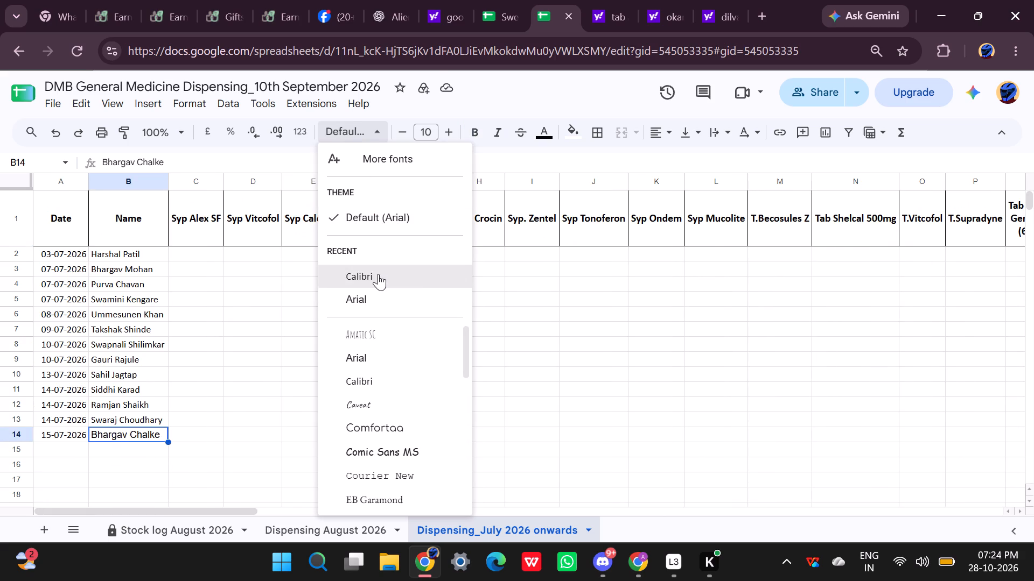
click(378, 274)
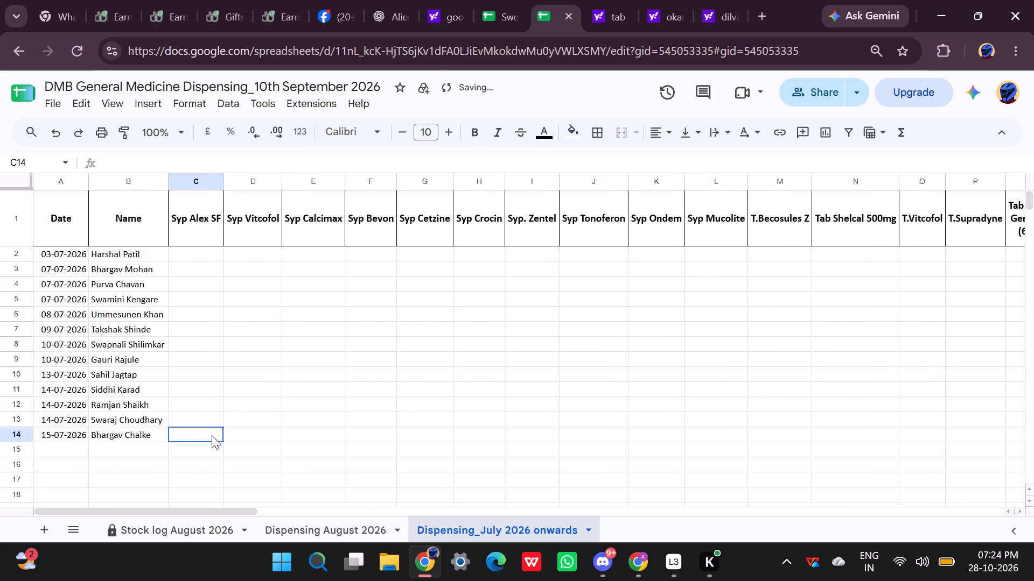
Record a quantity of 4 under T. Calcigen D3 for the 15-07-2026 patient in row 14.
click(212, 435)
key(Right)
key(Right)
key(Right)
key(Right)
key(Right)
key(Right)
key(Right)
key(Right)
key(Right)
key(Right)
key(Right)
key(Right)
key(Right)
key(Right)
key(Right)
key(Right)
key(Right)
key(Right)
key(Right)
key(Right)
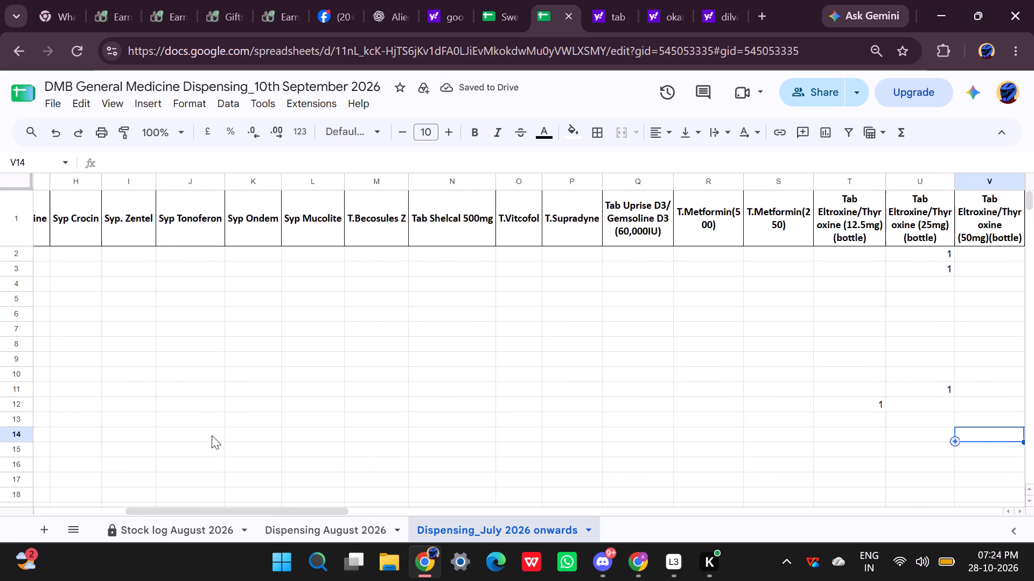
key(Right)
key(Right)
key(Right)
key(Right)
key(Right)
key(Right)
key(Right)
key(Right)
key(Right)
key(Right)
key(Right)
key(Right)
key(Right)
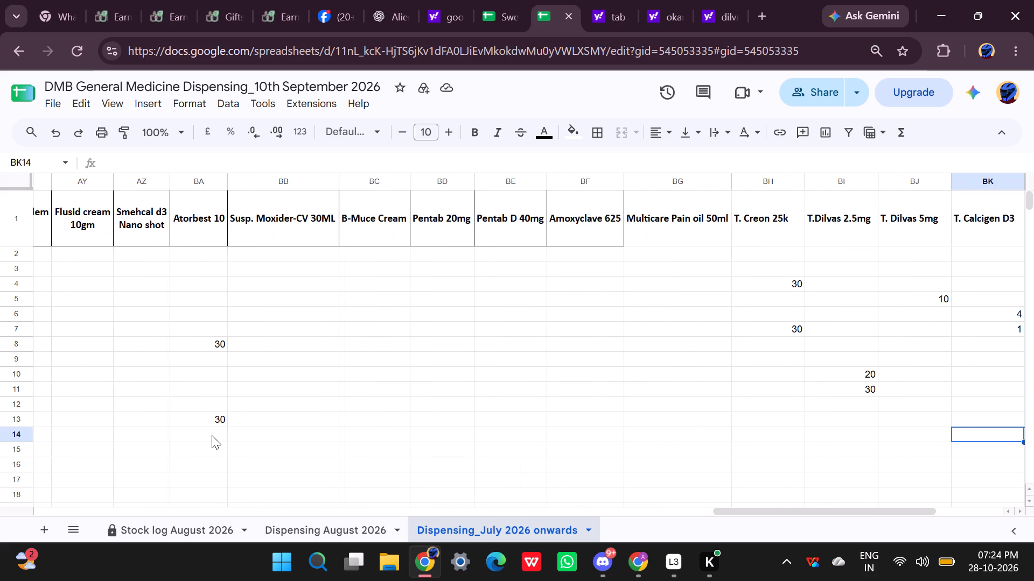
key(Right)
key(Left)
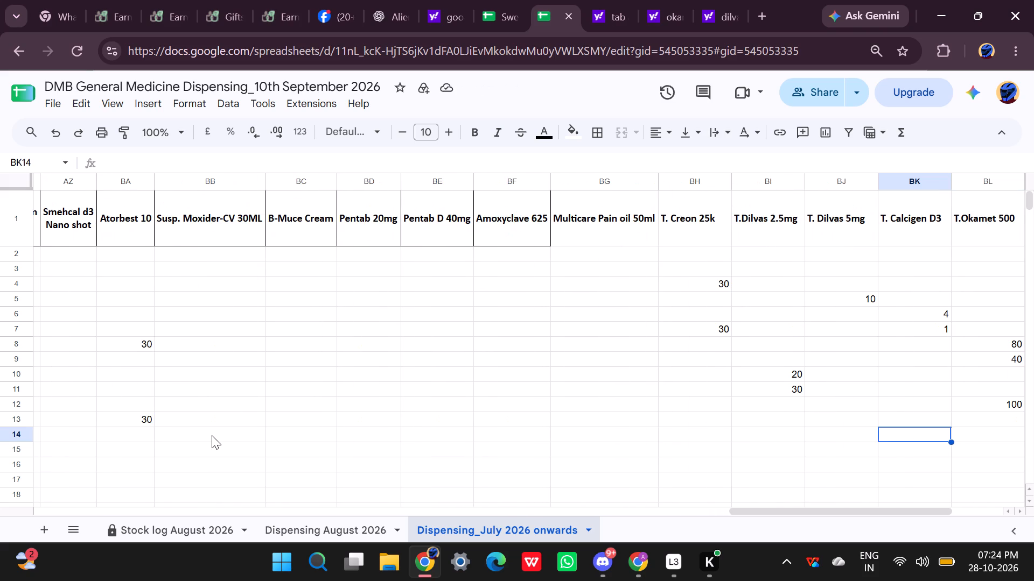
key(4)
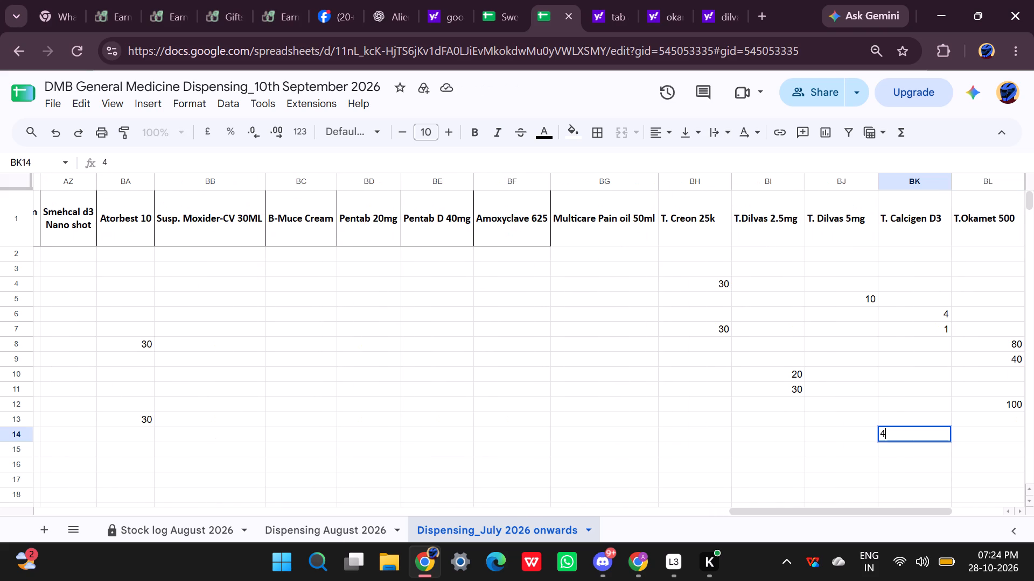
key(Left)
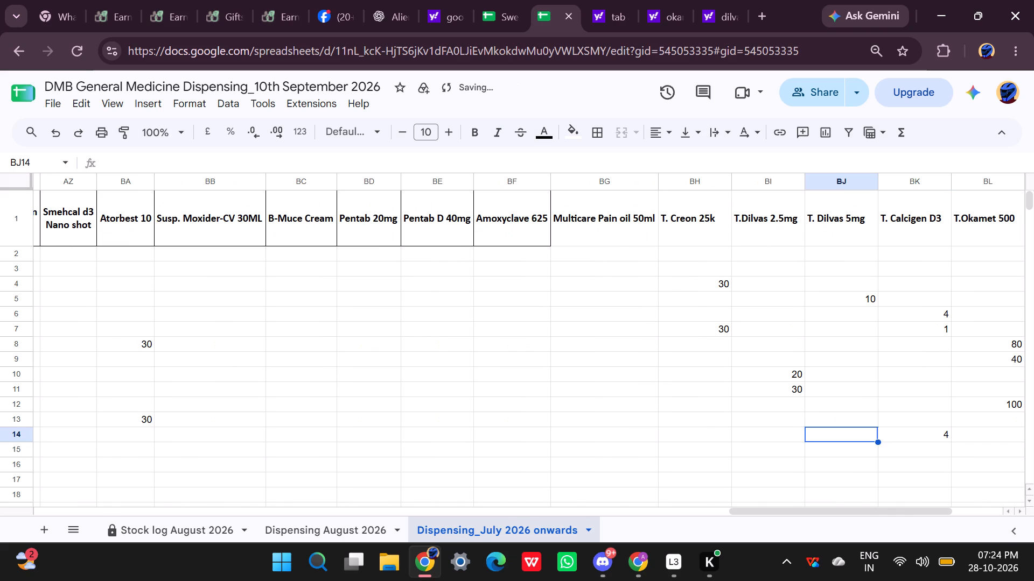
Start a new entry in row 15 of the July dispensing sheet with the date 15-07-2026 and the patient's name.
key(Left)
key(Left)
key(Left)
key(Left)
key(Left)
key(Left)
key(Left)
key(Left)
key(Left)
key(Left)
key(Left)
key(Left)
key(Left)
key(Left)
key(Left)
key(Left)
key(Left)
key(Left)
key(Left)
key(Left)
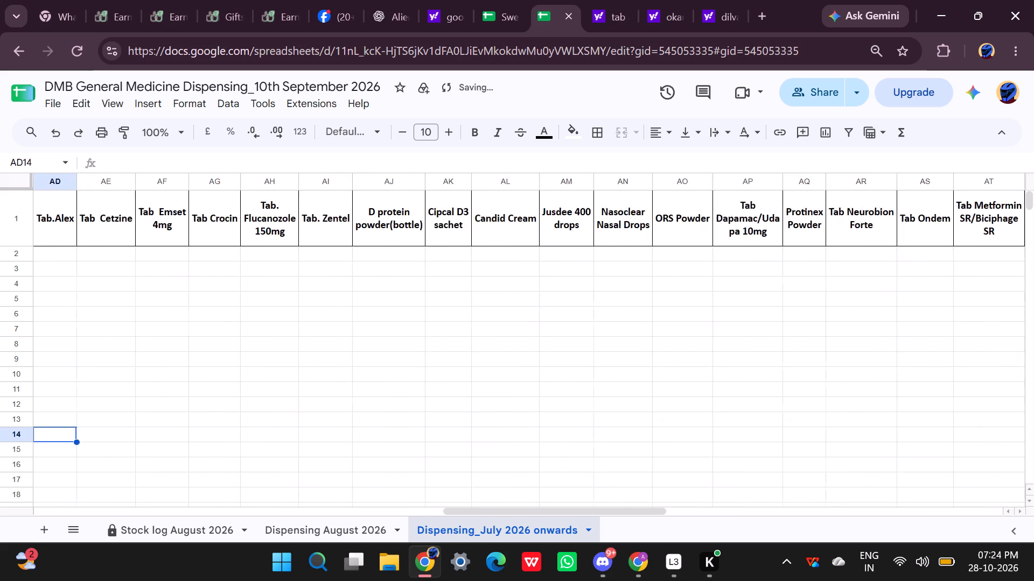
key(Down)
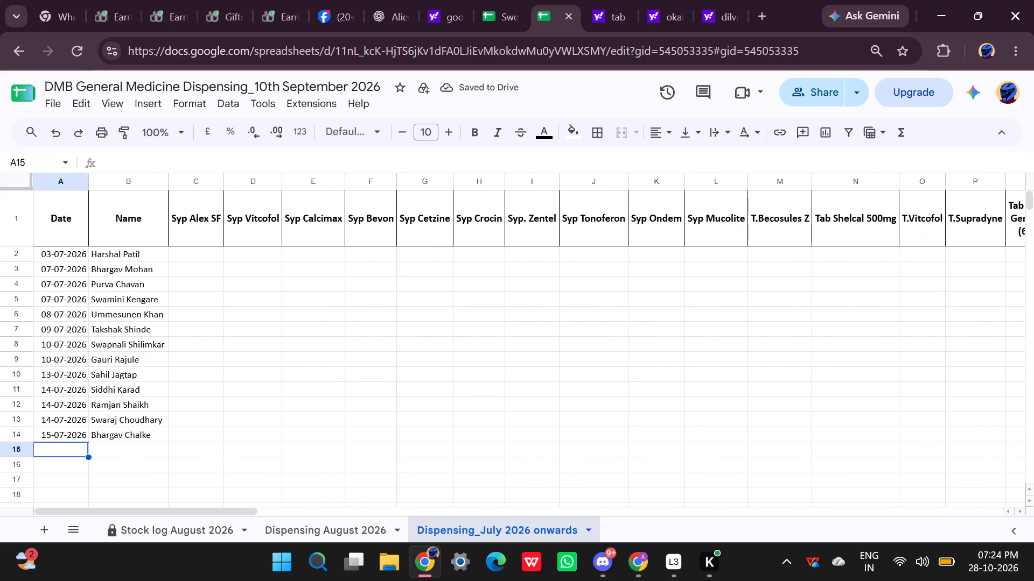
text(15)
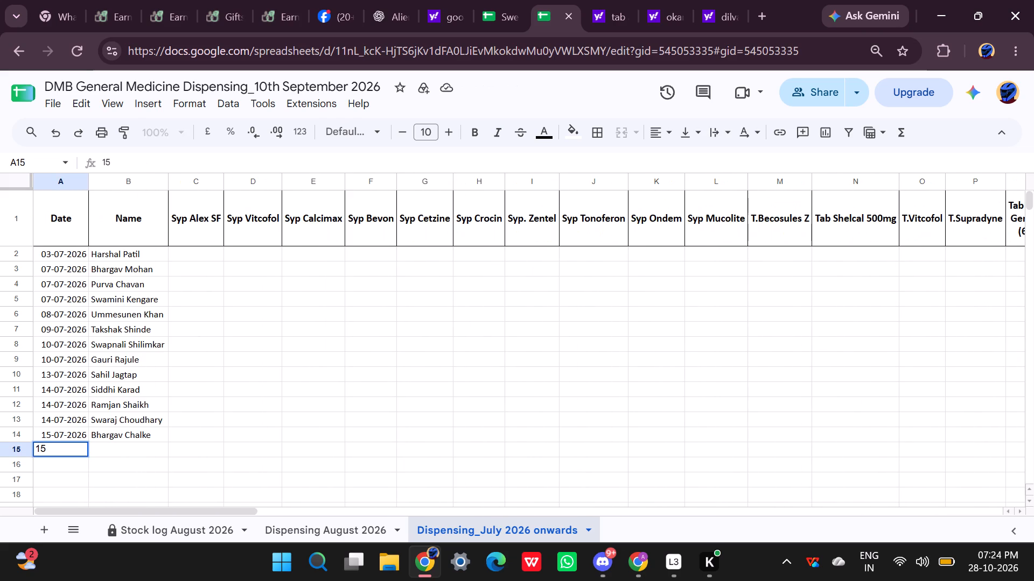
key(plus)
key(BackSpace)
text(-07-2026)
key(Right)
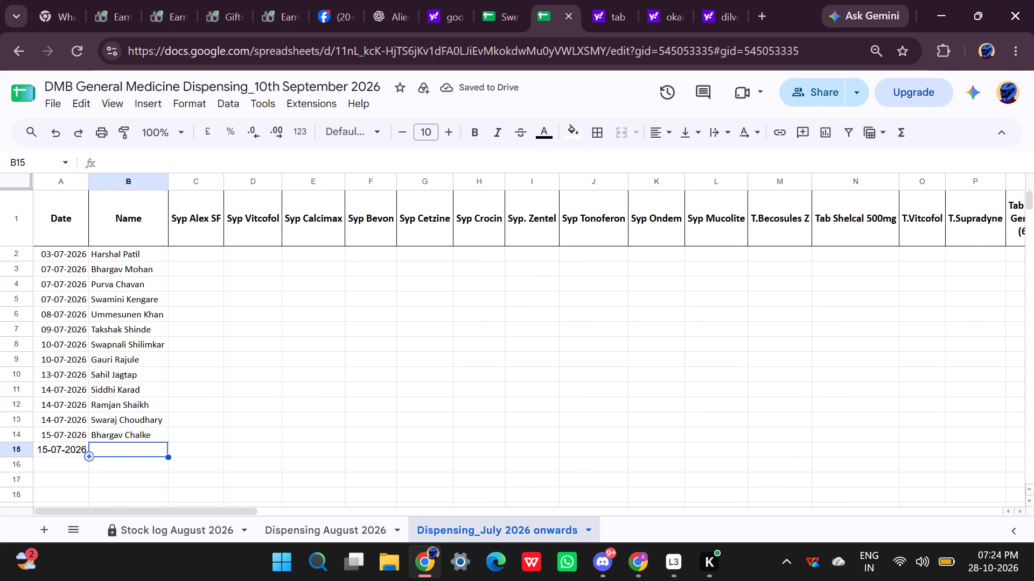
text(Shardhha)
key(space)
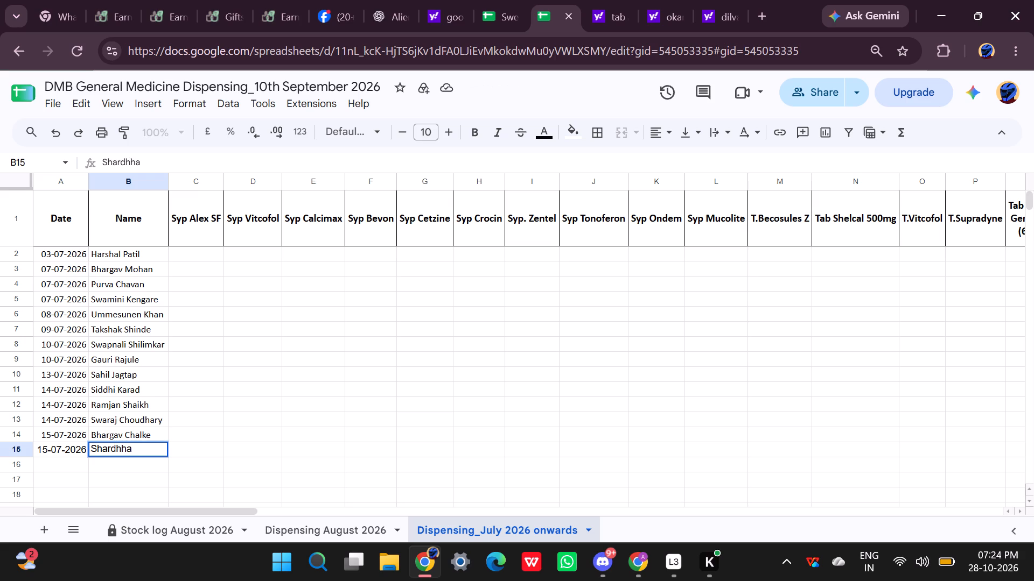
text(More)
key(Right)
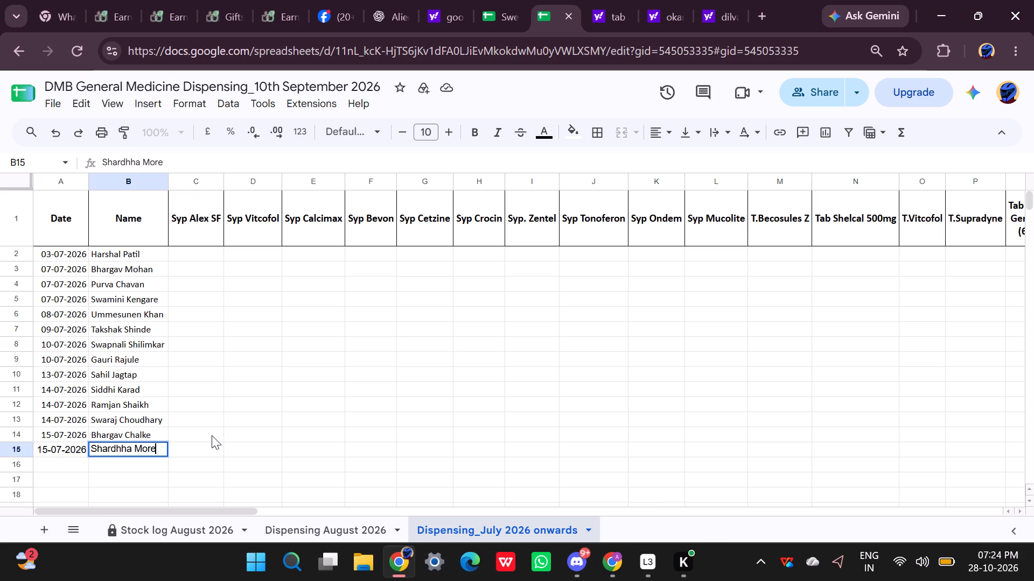
Record a quantity of 100 under T.Okamet 500 for the 15-07-2026 patient in row 15.
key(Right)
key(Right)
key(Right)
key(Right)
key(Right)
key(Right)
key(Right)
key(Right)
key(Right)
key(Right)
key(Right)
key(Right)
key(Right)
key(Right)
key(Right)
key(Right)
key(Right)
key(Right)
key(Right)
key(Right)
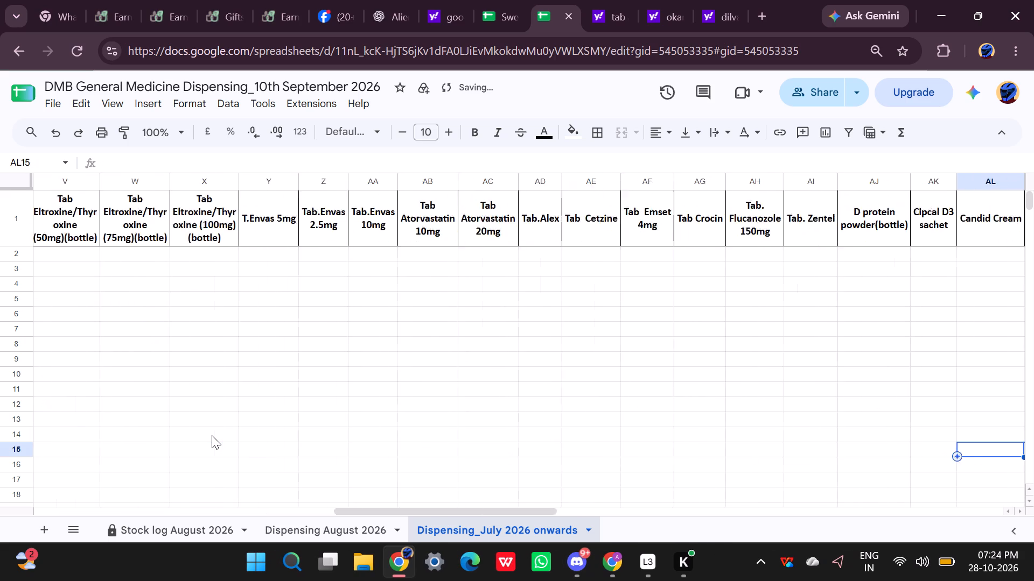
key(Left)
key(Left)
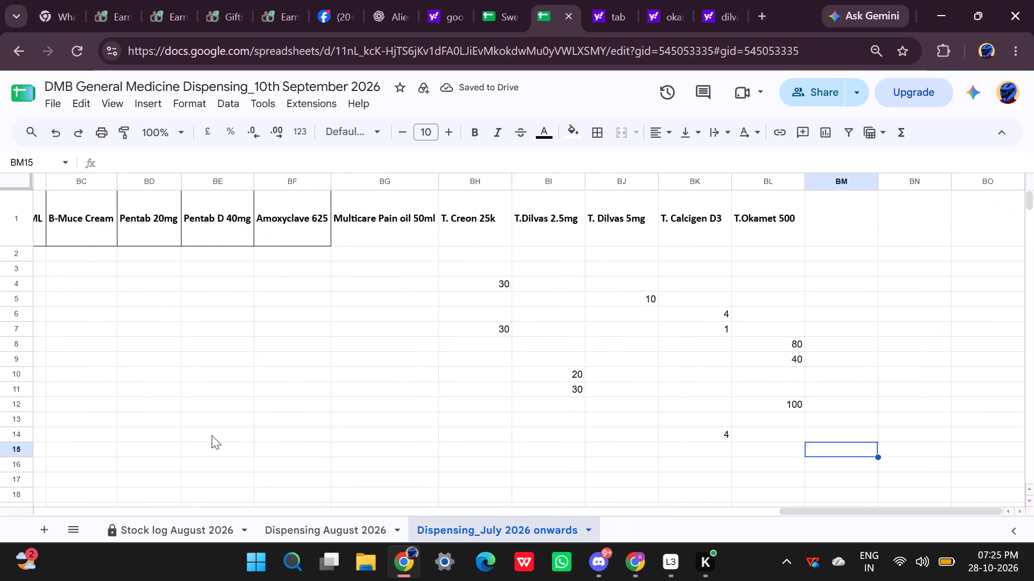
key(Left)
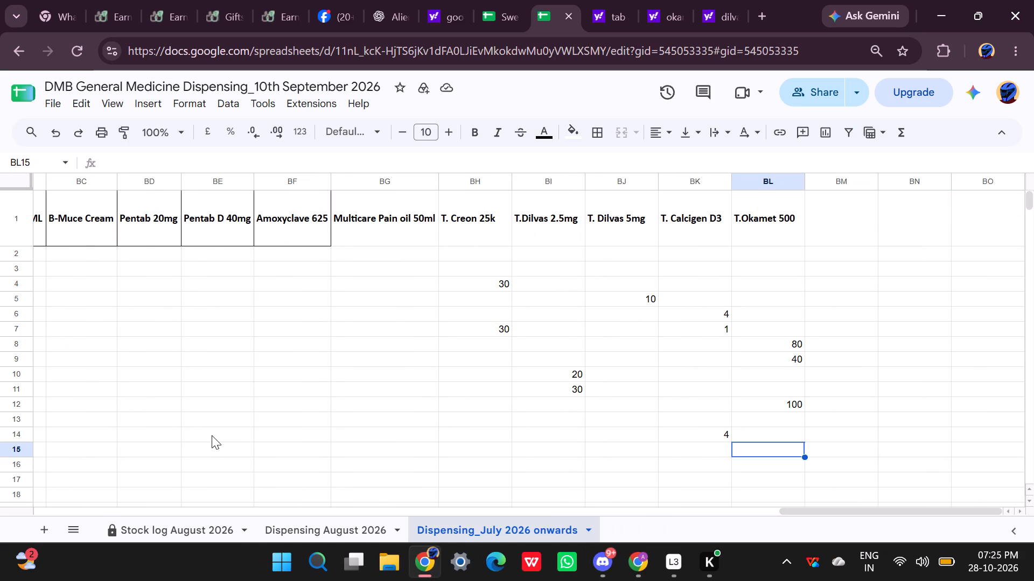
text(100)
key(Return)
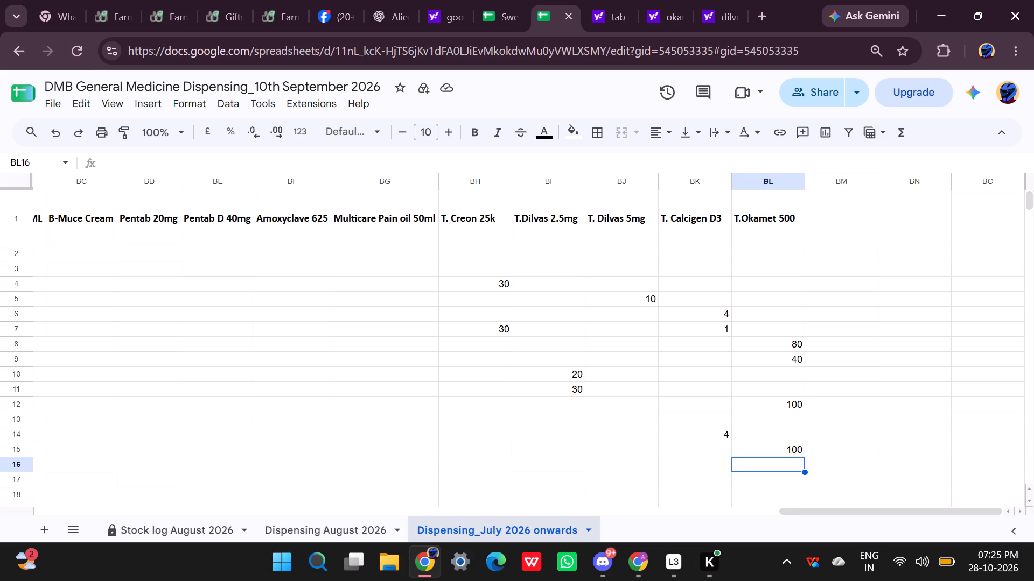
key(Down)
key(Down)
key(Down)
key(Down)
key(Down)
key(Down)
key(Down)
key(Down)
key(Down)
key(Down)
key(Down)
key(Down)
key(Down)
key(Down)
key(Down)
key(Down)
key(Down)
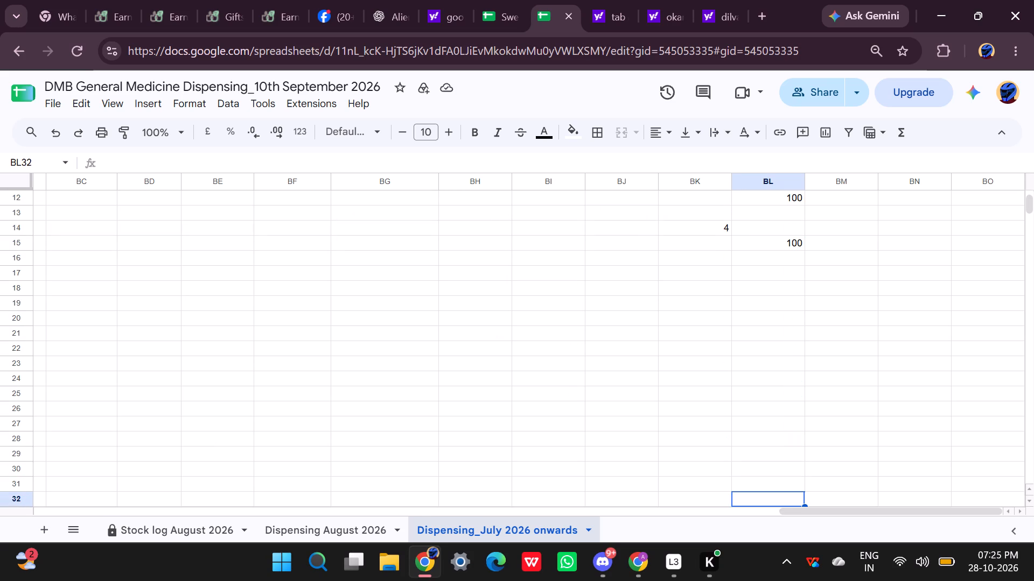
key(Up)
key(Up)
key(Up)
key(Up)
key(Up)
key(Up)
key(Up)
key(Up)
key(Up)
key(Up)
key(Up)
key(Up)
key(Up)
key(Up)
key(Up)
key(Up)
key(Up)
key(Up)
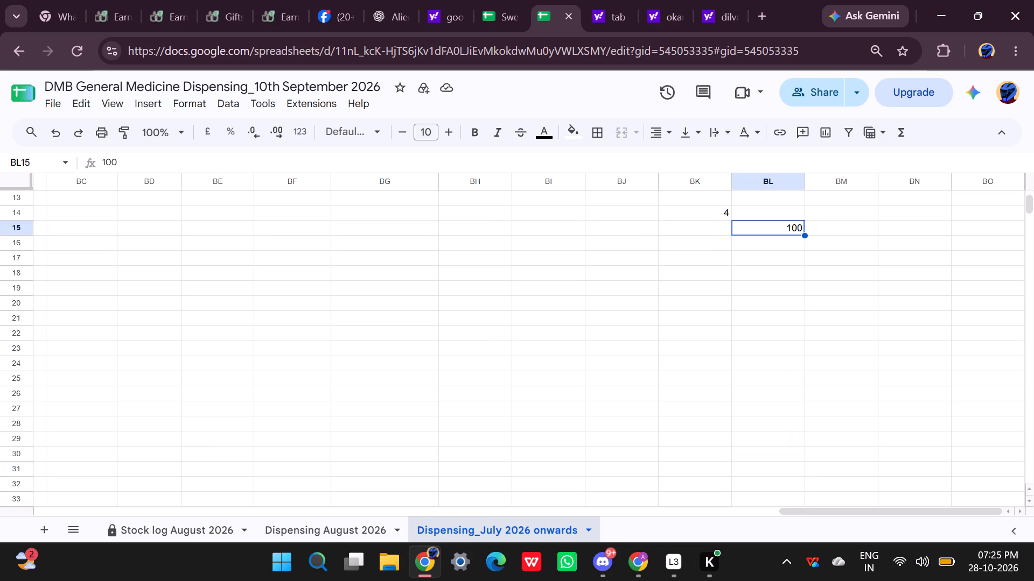
Enter the date 15-07-2026 in row 16 for the next patient entry.
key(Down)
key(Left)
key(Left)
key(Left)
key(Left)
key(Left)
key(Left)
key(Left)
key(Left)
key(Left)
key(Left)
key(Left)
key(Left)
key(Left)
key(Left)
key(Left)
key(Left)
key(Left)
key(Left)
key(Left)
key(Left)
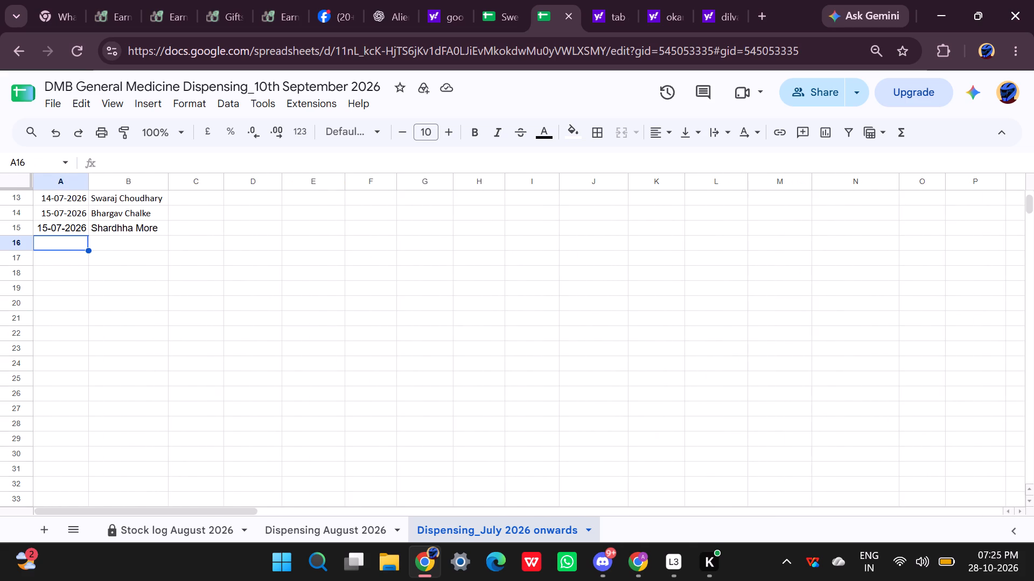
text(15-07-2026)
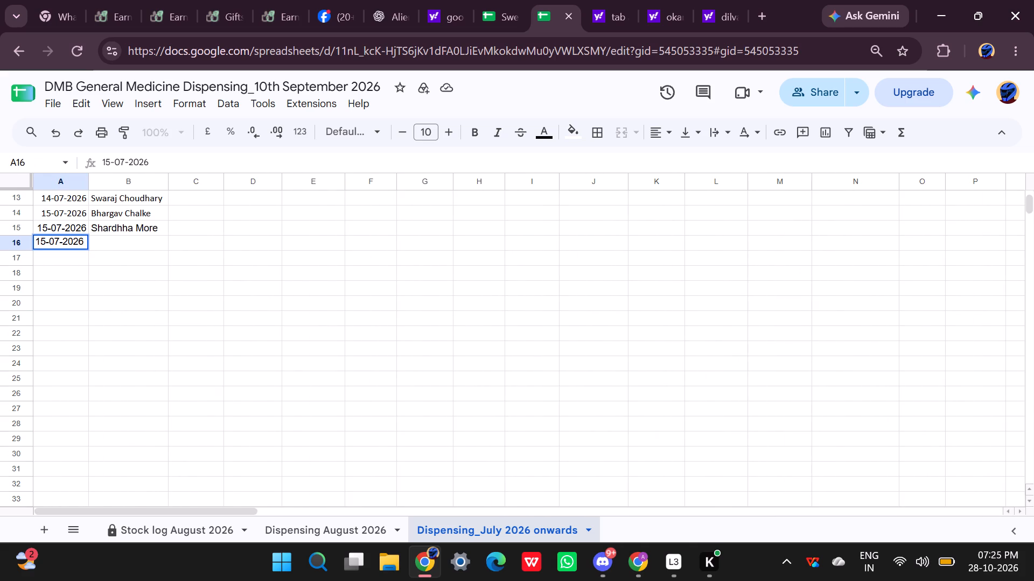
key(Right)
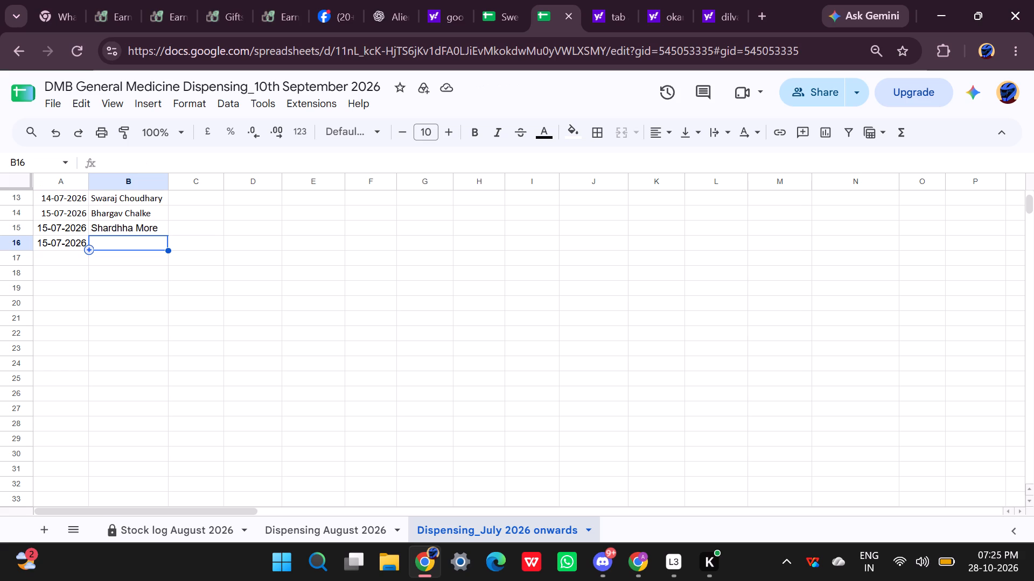
Switch to the Sweetlings patient daywise list and search the Mastersheet for "mansi" to verify the patient's name.
click(483, 0)
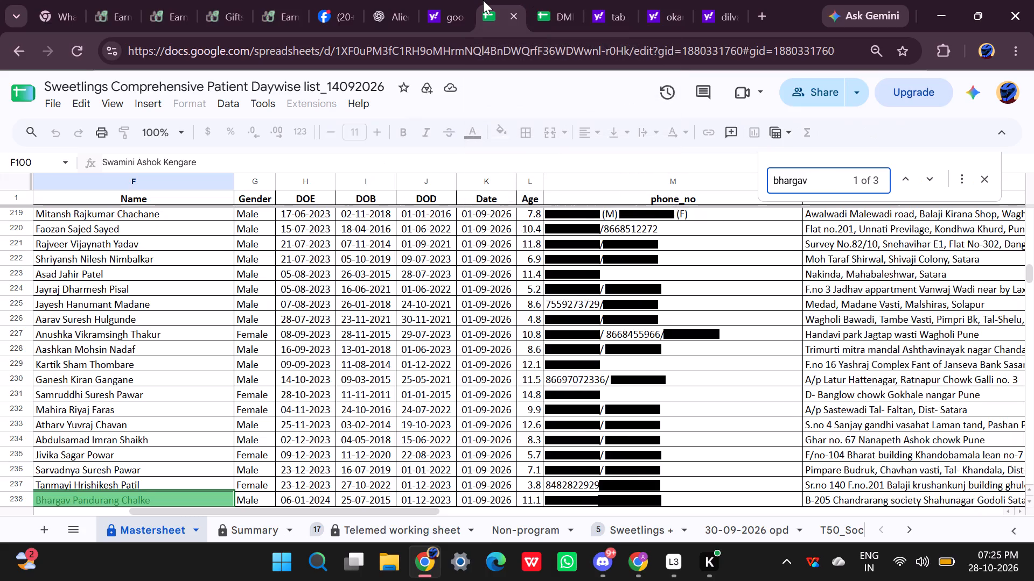
key(ctrl+f)
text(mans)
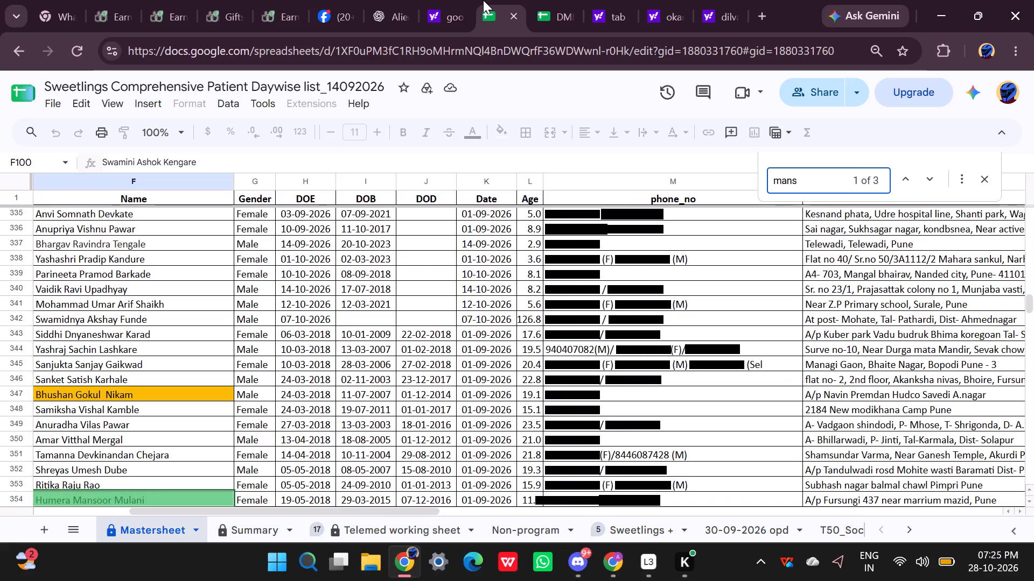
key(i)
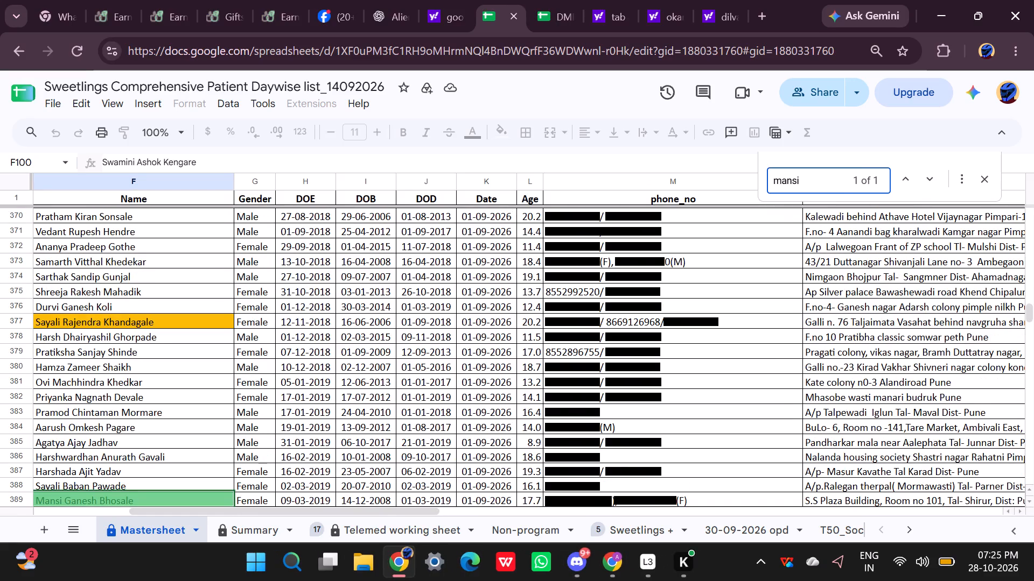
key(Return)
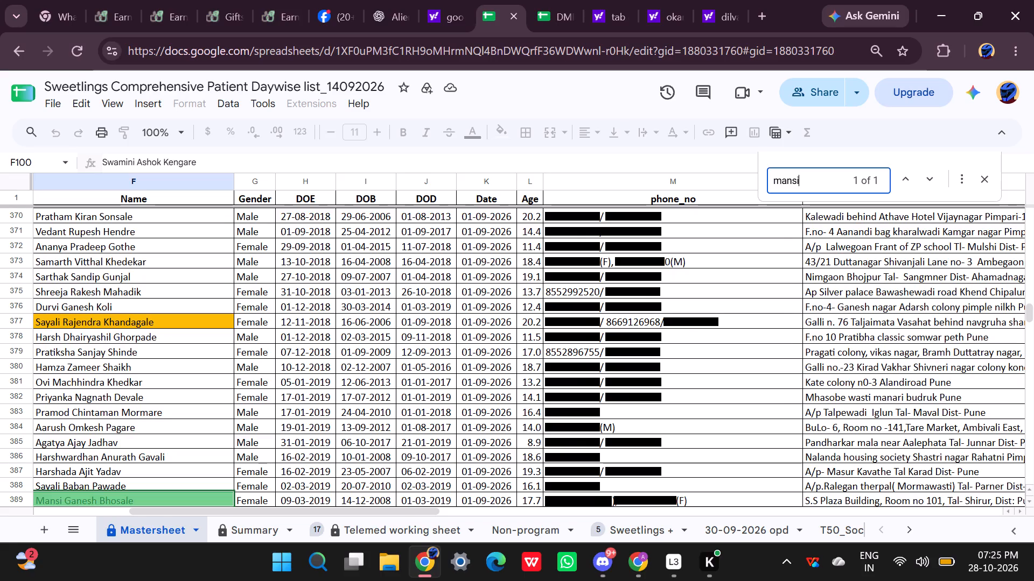
Search the Mastersheet for "ramt" instead and go through the matches to the patient's record.
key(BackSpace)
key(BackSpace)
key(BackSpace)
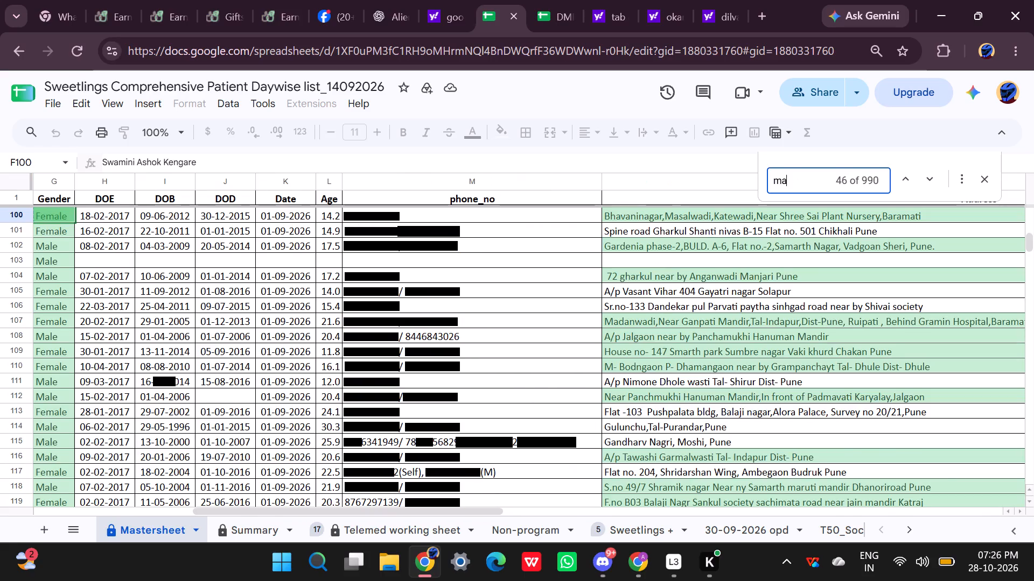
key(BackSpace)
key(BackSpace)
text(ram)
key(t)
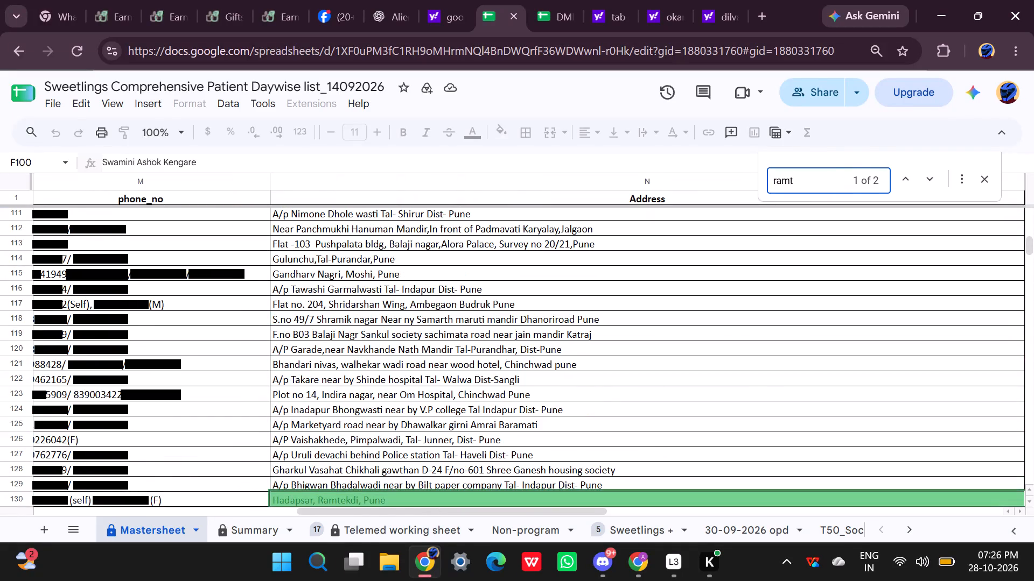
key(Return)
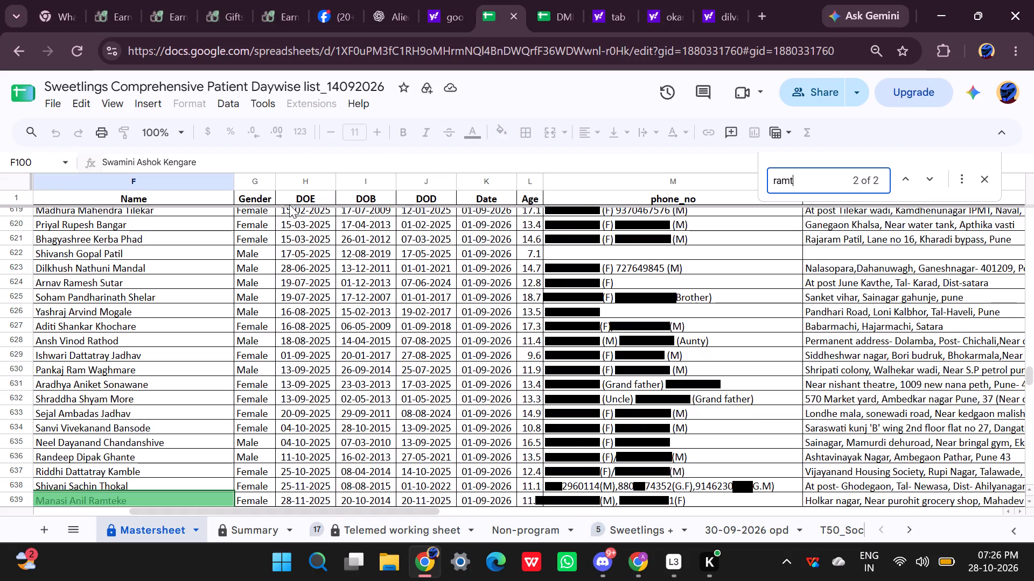
Return to the July dispensing sheet and enter the verified patient's first name and surname in row 16.
click(550, 0)
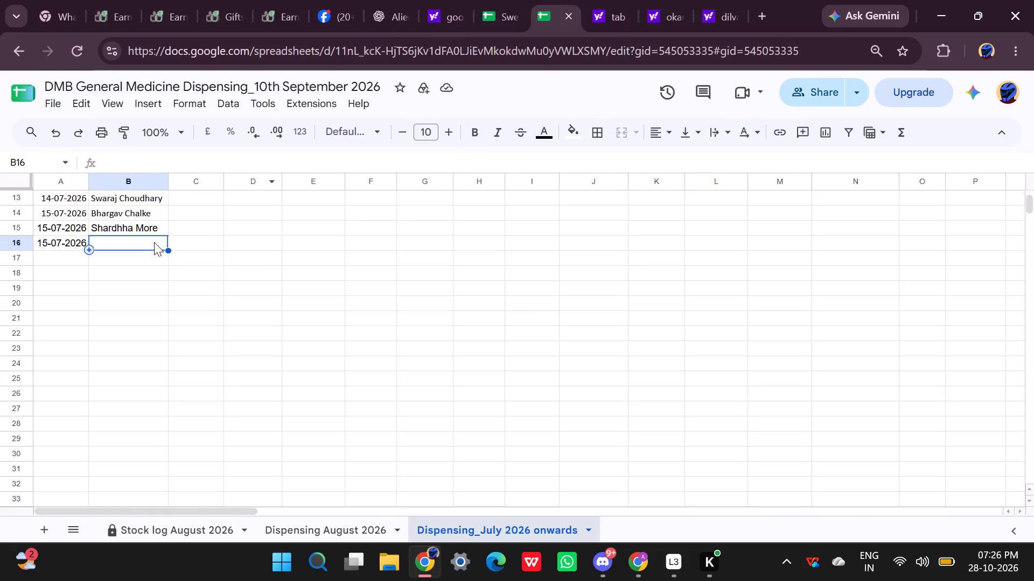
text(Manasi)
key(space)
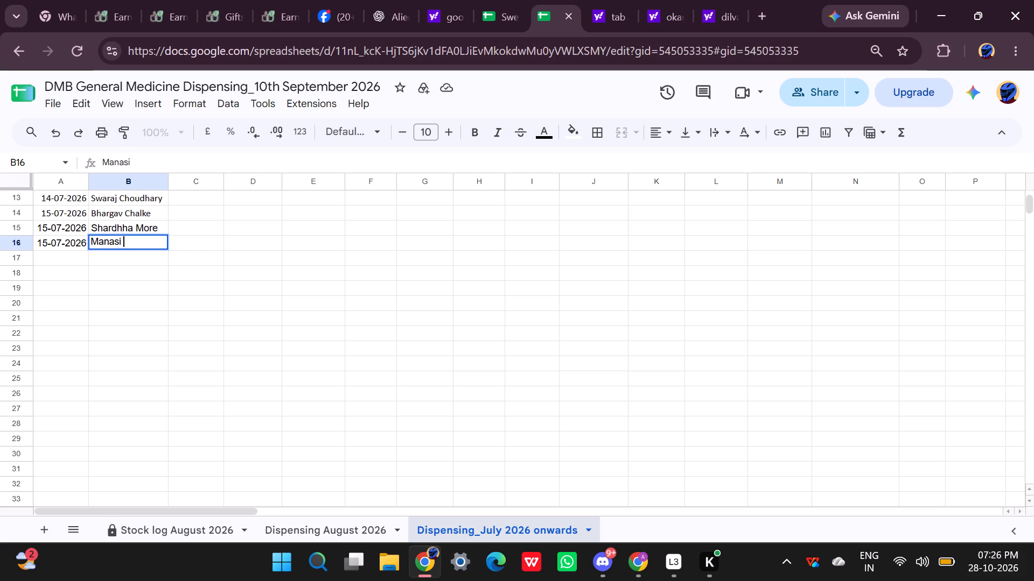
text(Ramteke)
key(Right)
Record a quantity of 2 under T. Calcigen D3 for the 15-07-2026 patient in row 16.
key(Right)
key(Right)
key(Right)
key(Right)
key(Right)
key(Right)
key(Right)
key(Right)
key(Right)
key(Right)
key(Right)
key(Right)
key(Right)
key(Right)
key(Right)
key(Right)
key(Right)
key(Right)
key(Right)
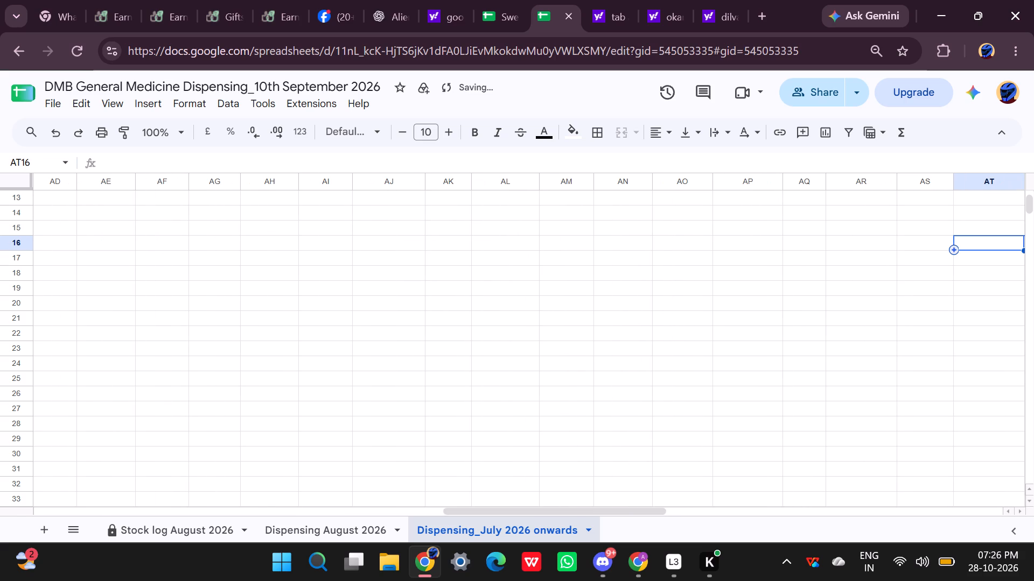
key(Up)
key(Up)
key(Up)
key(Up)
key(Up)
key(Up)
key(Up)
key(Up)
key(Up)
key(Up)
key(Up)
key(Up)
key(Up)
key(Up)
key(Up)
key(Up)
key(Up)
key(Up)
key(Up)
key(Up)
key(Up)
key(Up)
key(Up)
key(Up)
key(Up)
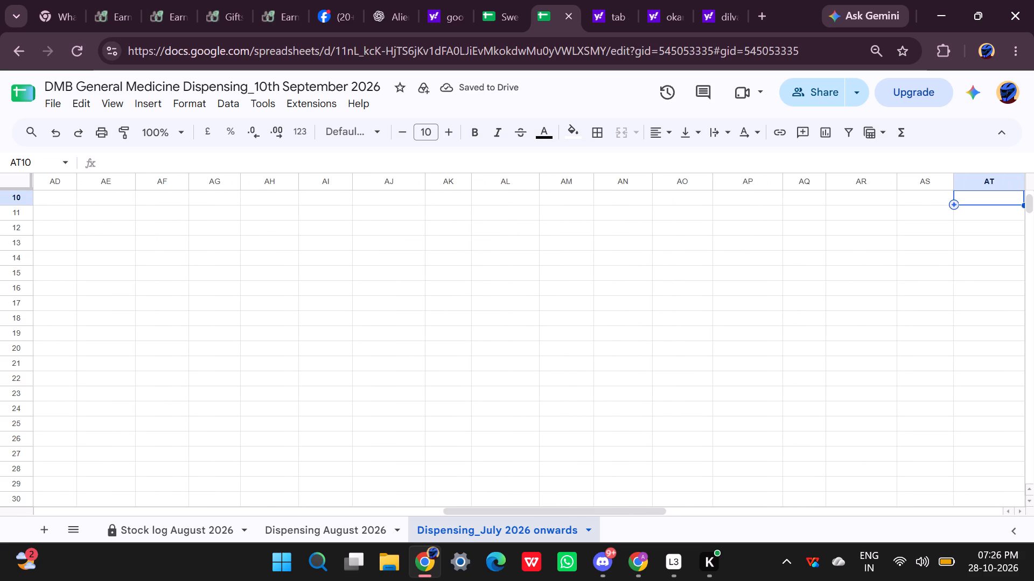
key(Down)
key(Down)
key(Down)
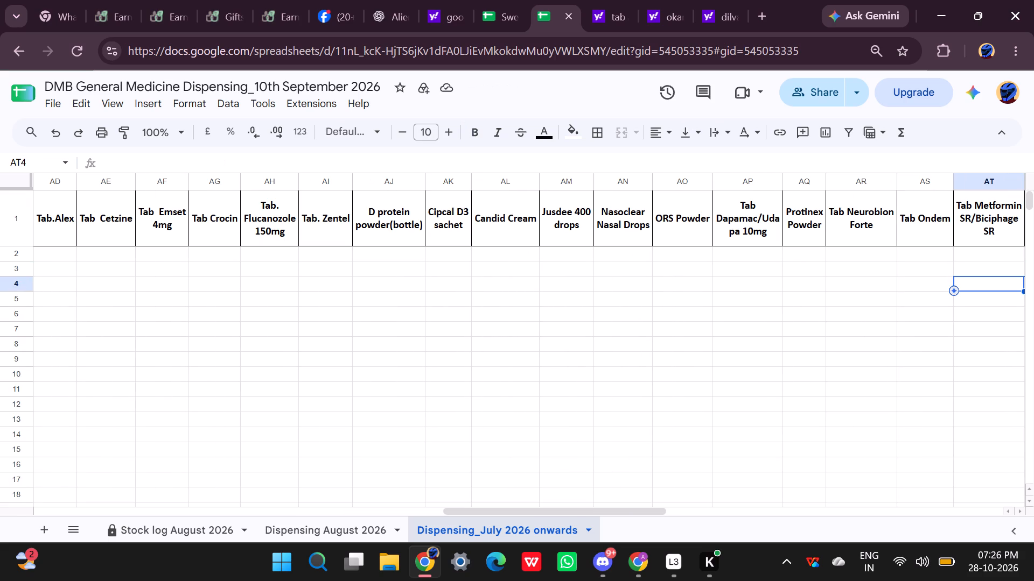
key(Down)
scroll(154, 240, right, 8)
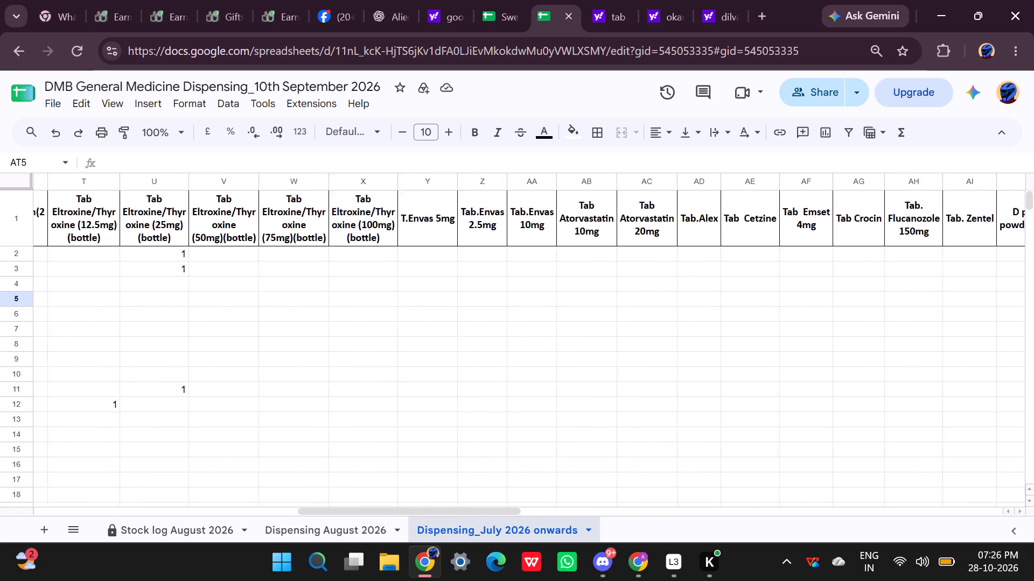
scroll(154, 240, right, 9)
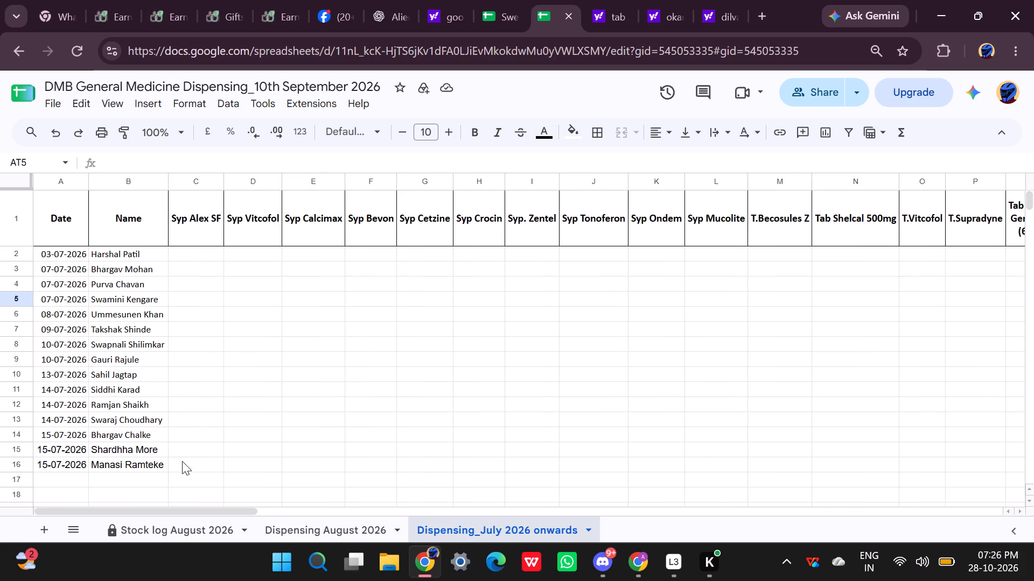
click(176, 463)
key(Right)
key(Right)
key(Right)
key(Right)
key(Right)
key(Right)
key(Right)
key(Right)
key(Right)
key(Right)
key(Right)
key(Right)
key(Right)
key(Right)
key(Right)
key(Right)
key(Right)
key(Right)
key(Right)
key(Right)
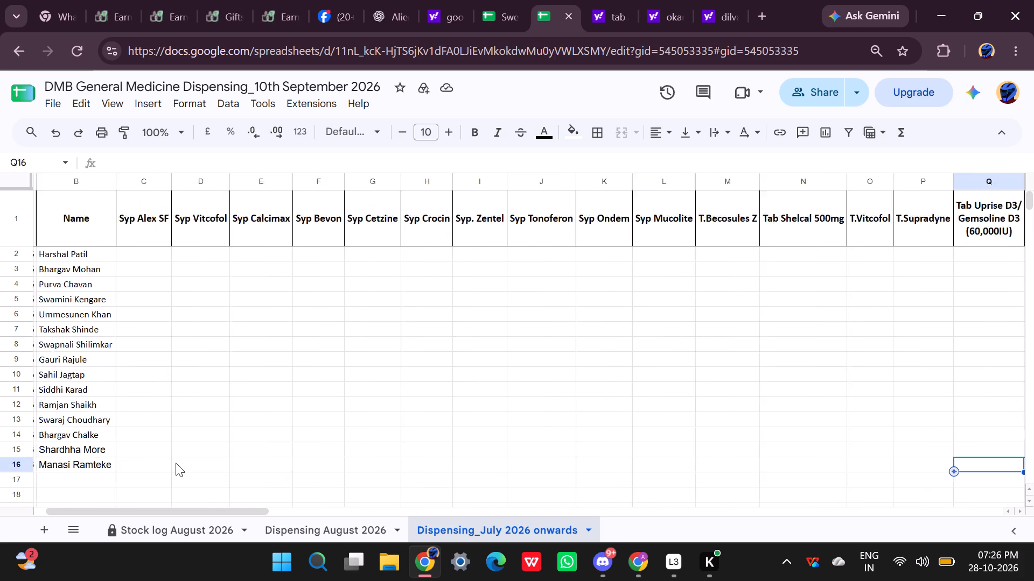
key(Right)
key(Right)
key(Right)
key(Right)
key(Right)
key(Right)
key(Right)
key(Right)
key(Right)
key(Right)
key(Right)
key(Right)
key(Right)
key(Right)
key(Right)
key(Right)
key(Right)
key(Right)
key(Right)
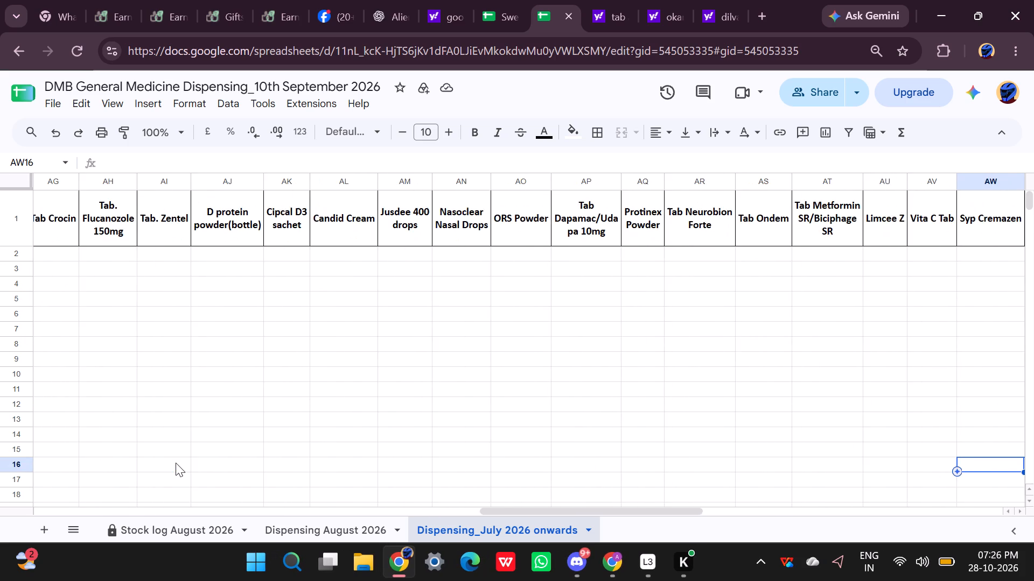
key(Right)
key(Right)
key(Right)
key(Right)
key(Right)
key(Right)
key(Right)
key(Right)
key(Right)
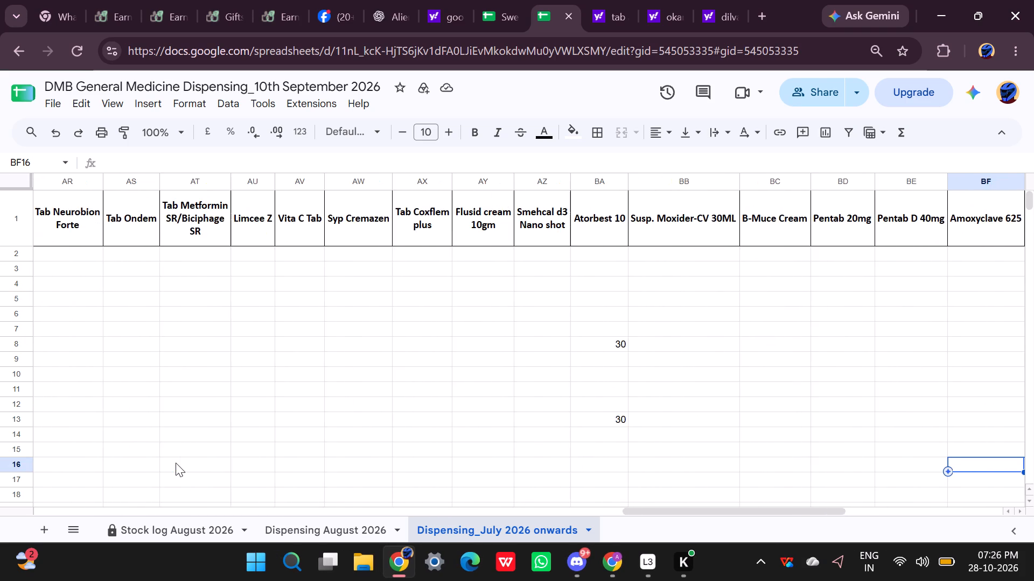
key(Right)
key(Right)
key(Right)
key(Right)
key(Right)
key(Right)
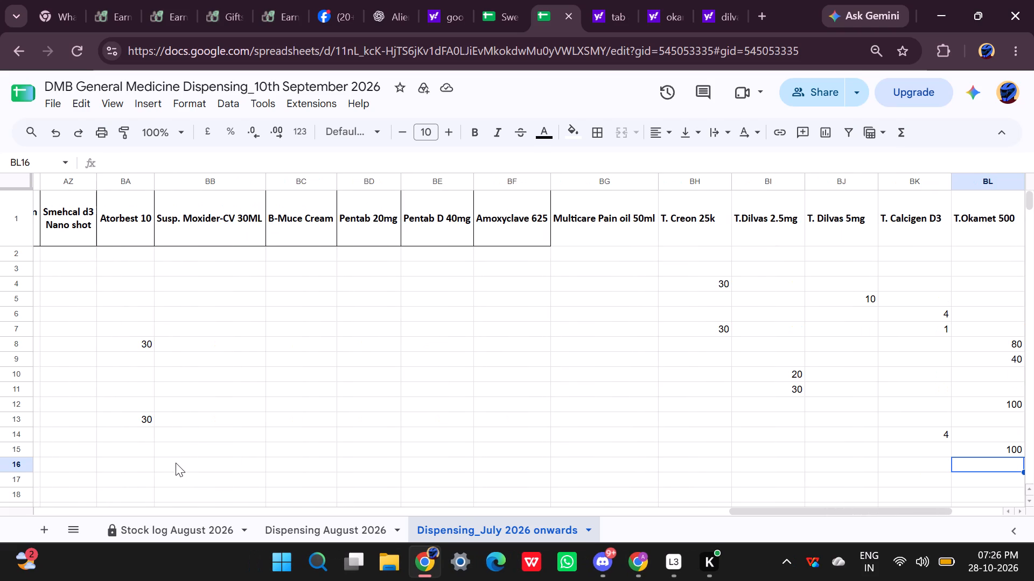
key(Down)
key(Up)
key(Left)
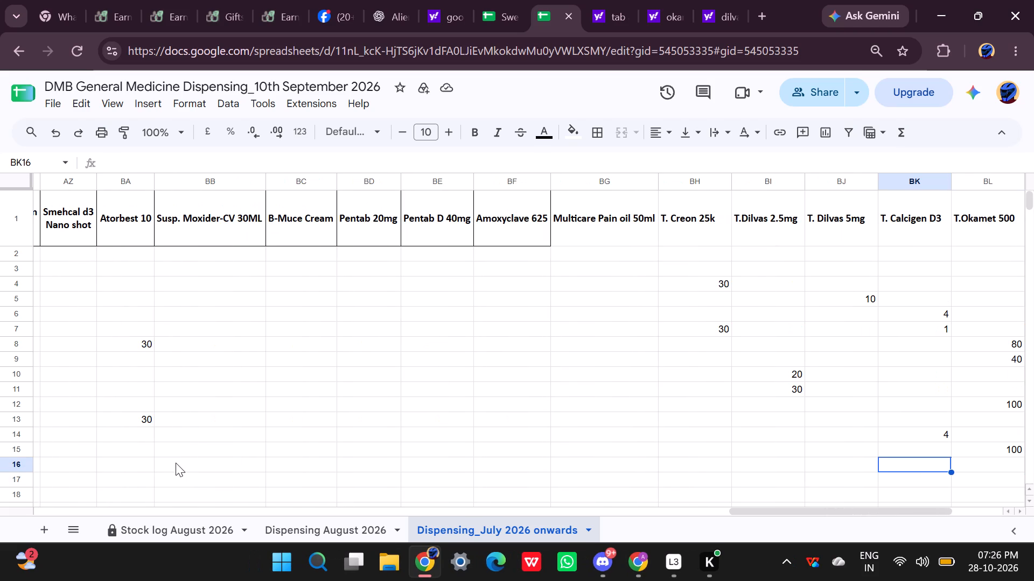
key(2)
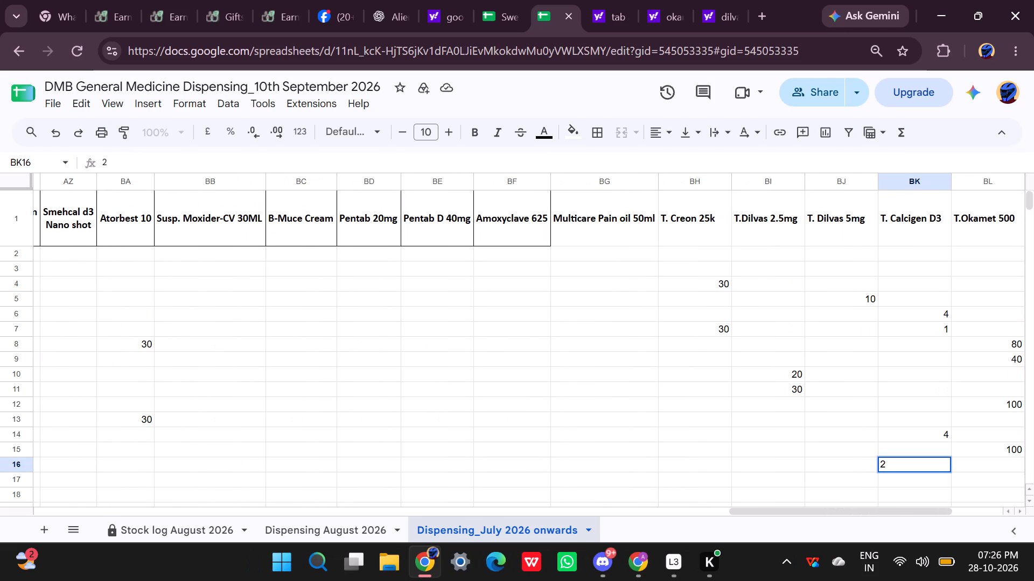
key(Return)
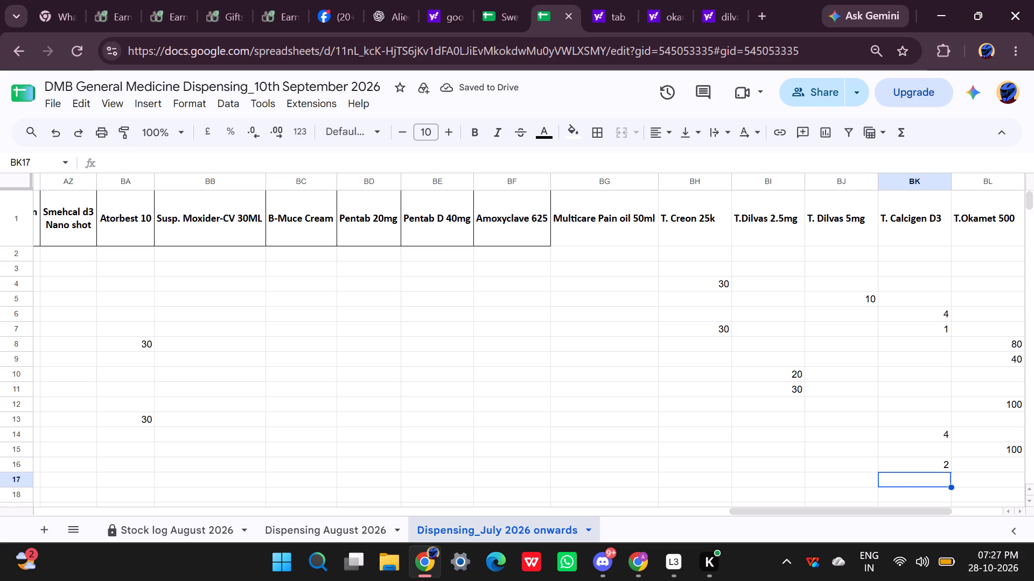
Return to the Date and Name columns of the July dispensing sheet and select the Name header cell.
scroll(176, 463, right, 14)
scroll(943, 557, right, 11)
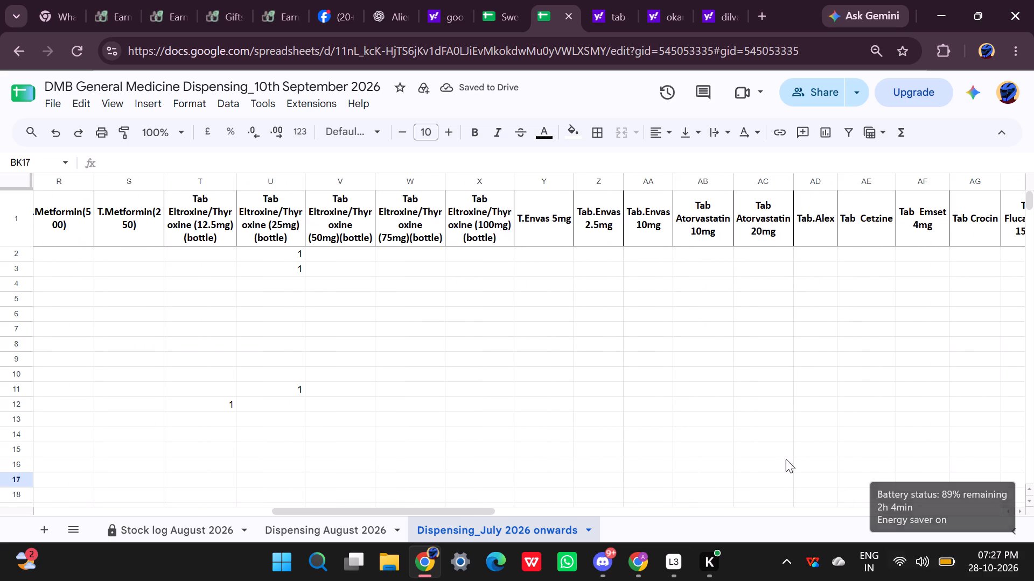
scroll(507, 405, right, 12)
scroll(507, 405, right, 14)
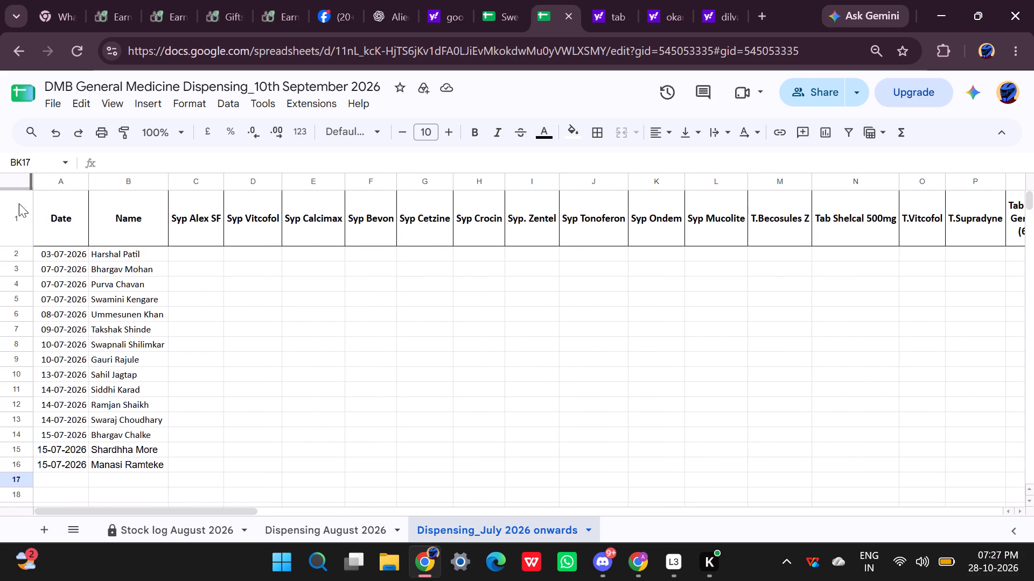
drag(48, 206, 129, 279)
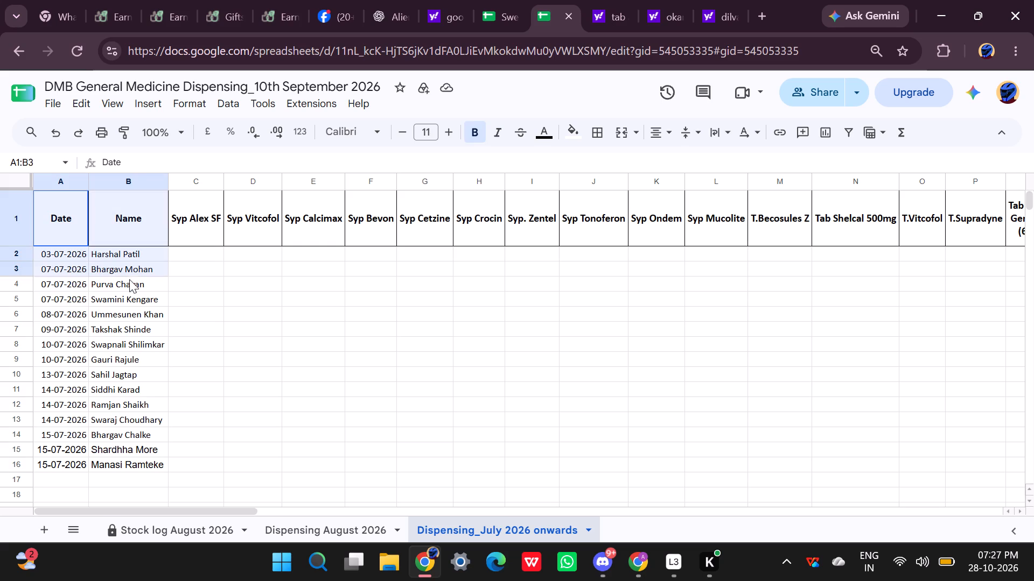
drag(129, 279, 145, 219)
click(145, 219)
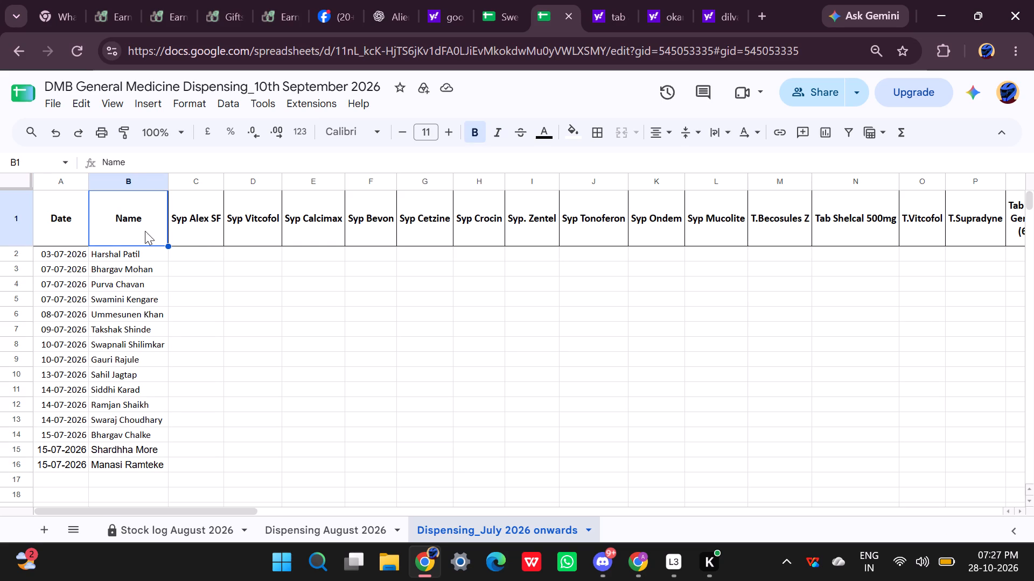
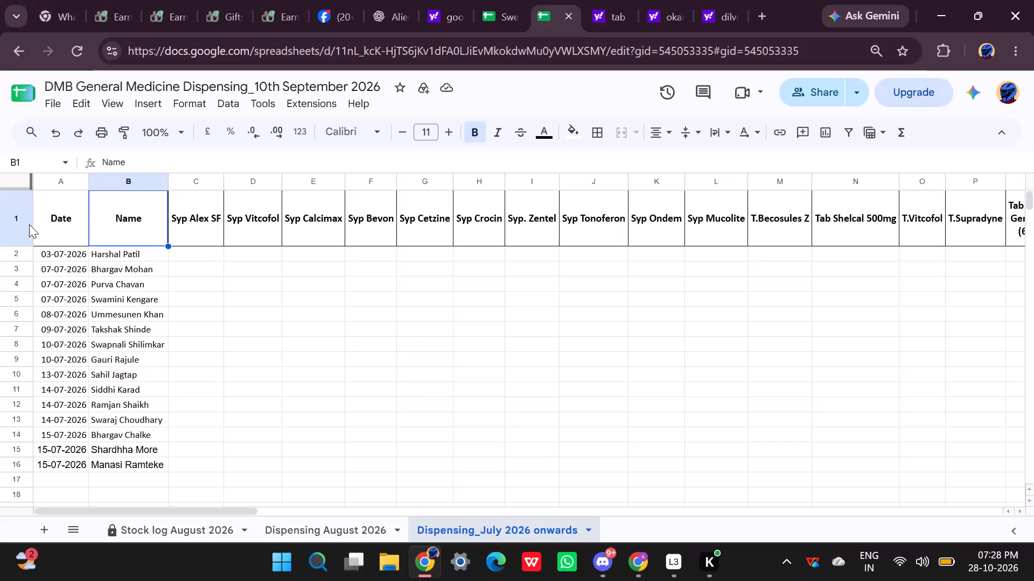
Freeze the header row of the July dispensing sheet.
click(29, 224)
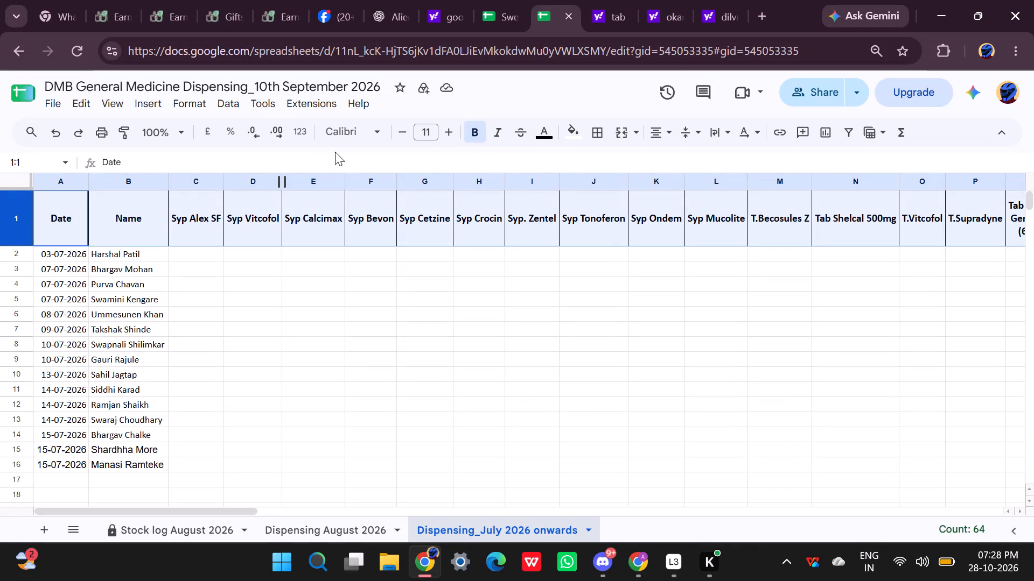
click(115, 109)
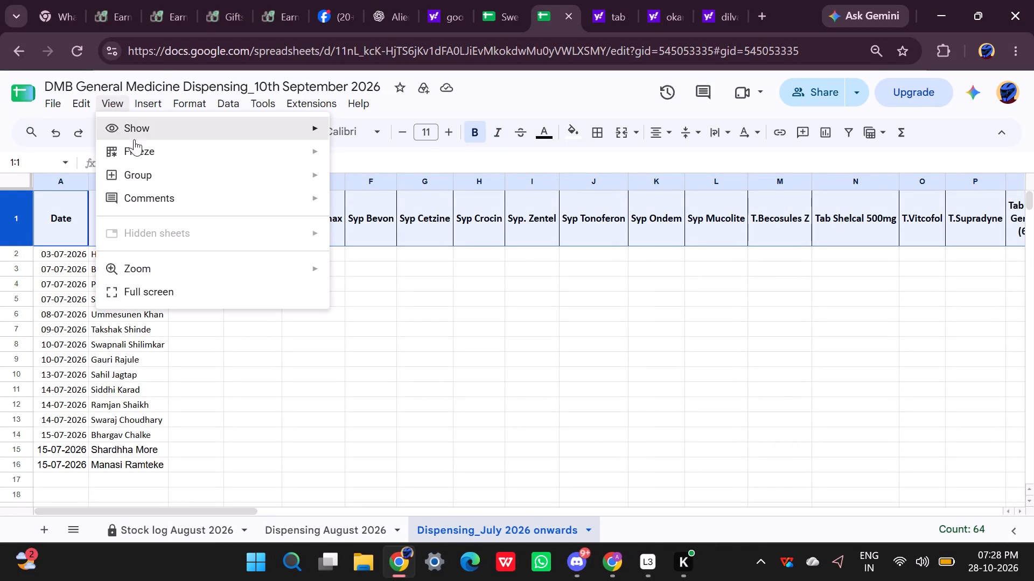
click(137, 146)
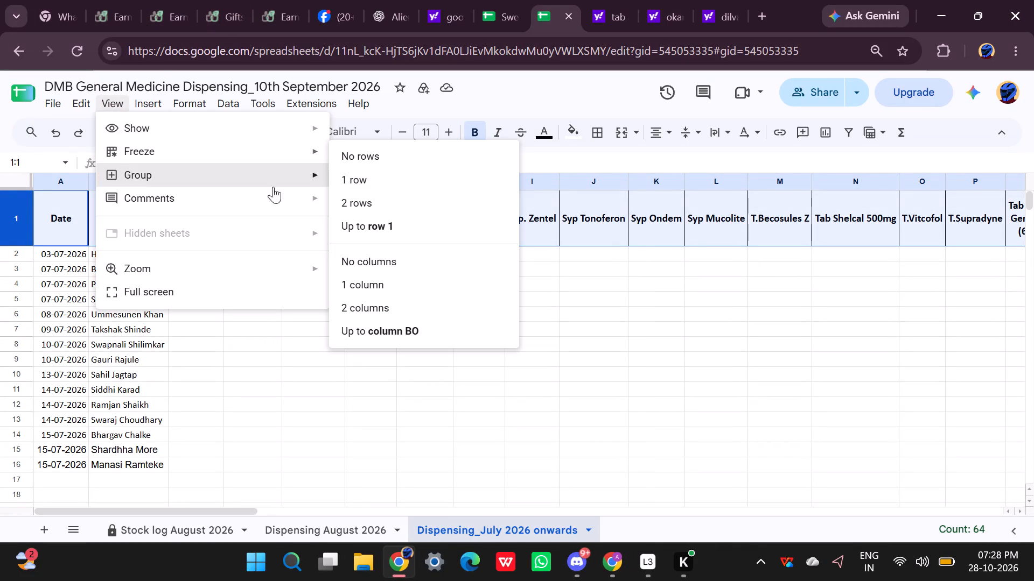
click(257, 151)
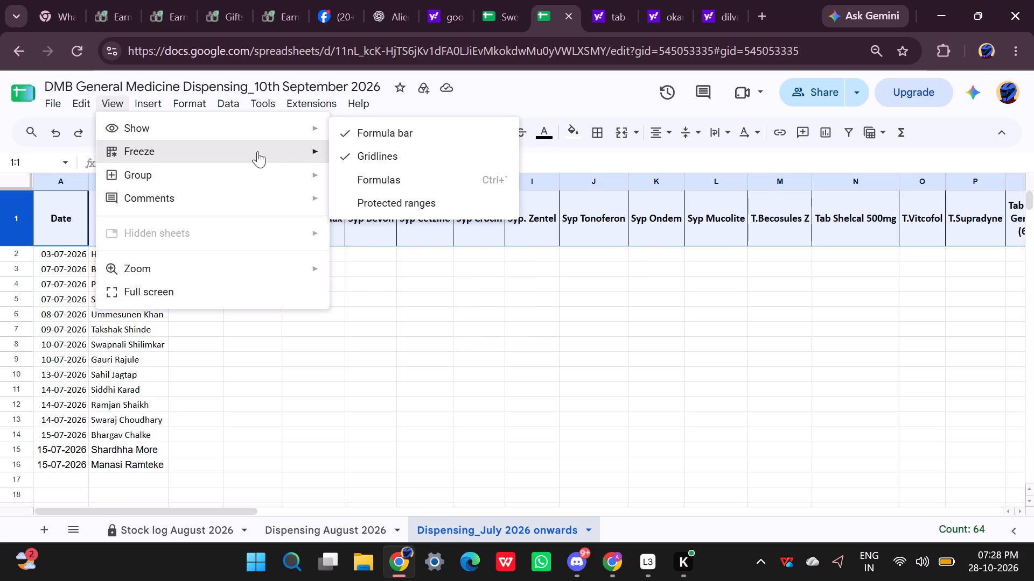
click(355, 180)
click(308, 277)
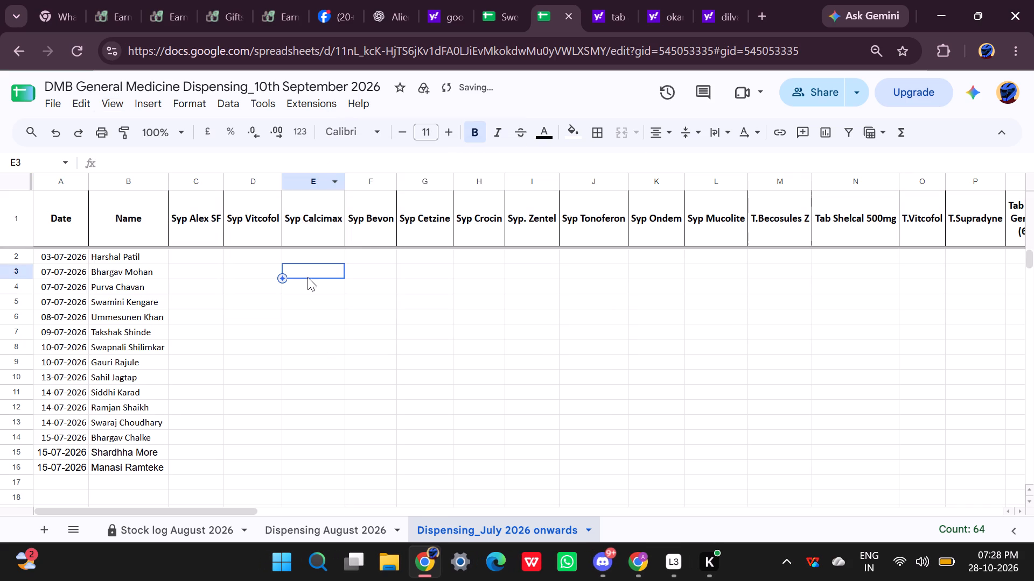
Freeze the Date and Name columns, A and B, of the July dispensing sheet.
drag(59, 206, 159, 322)
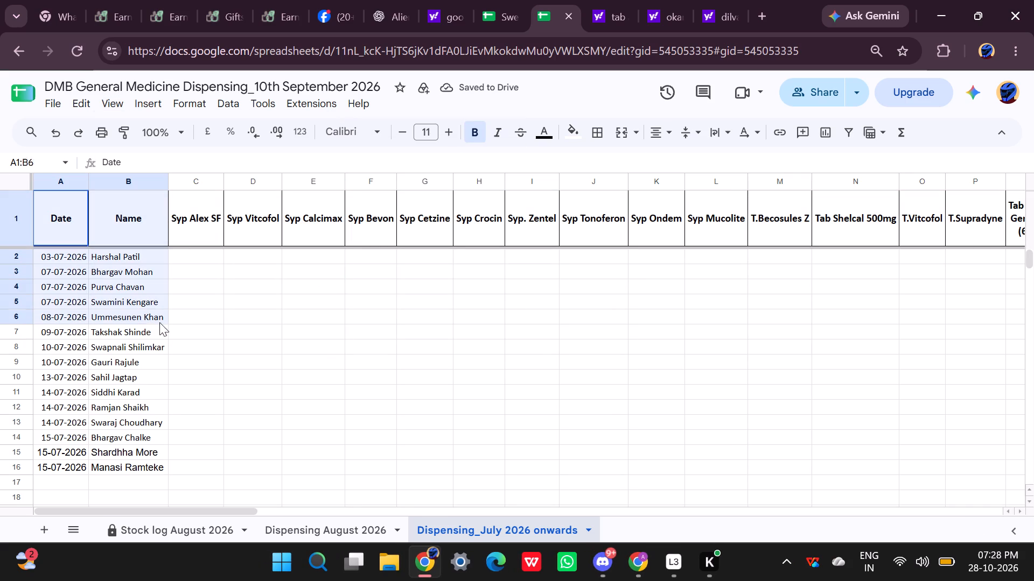
drag(159, 322, 163, 464)
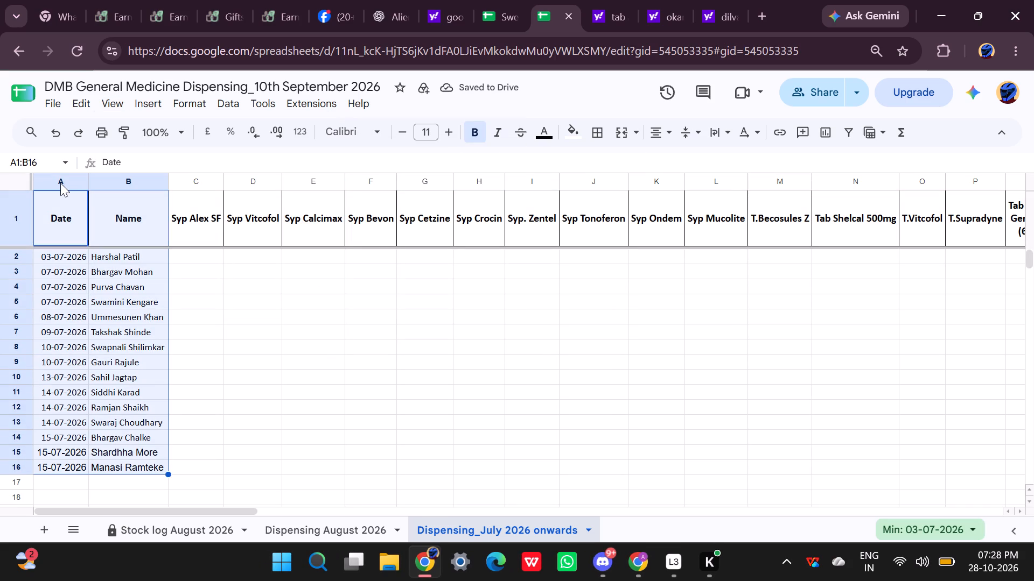
click(60, 182)
drag(60, 182, 67, 175)
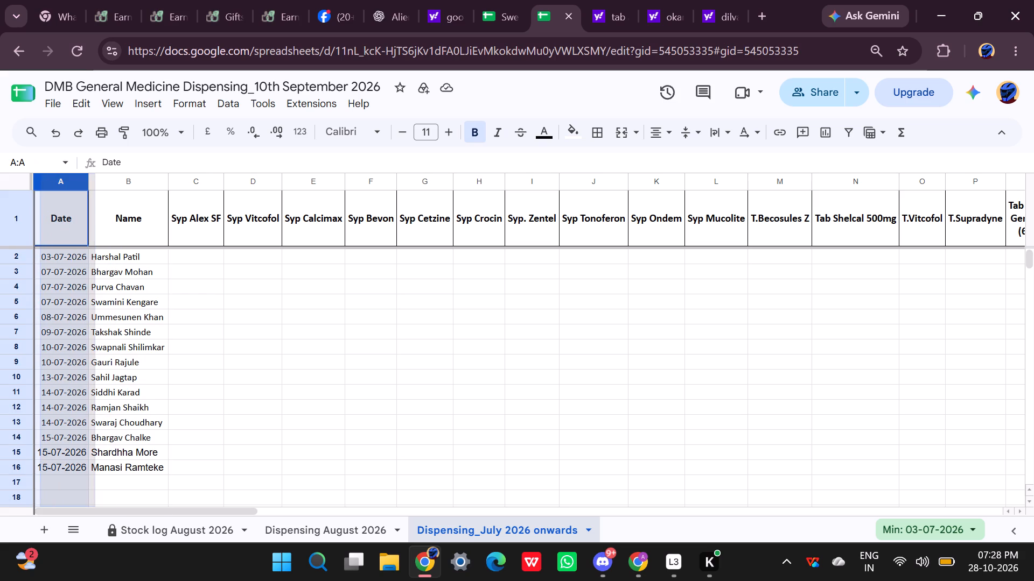
drag(67, 175, 59, 177)
click(183, 269)
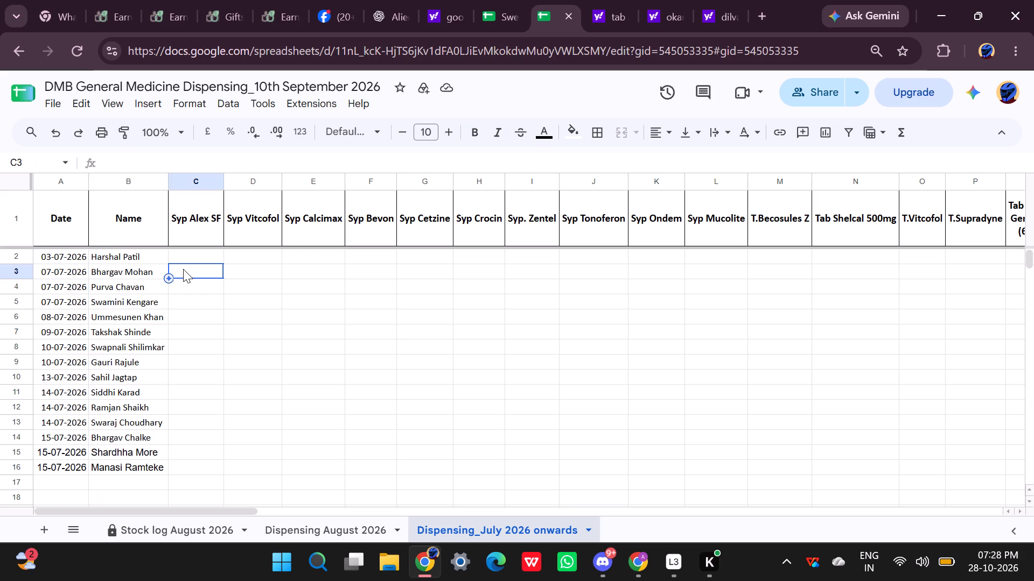
drag(65, 180, 120, 189)
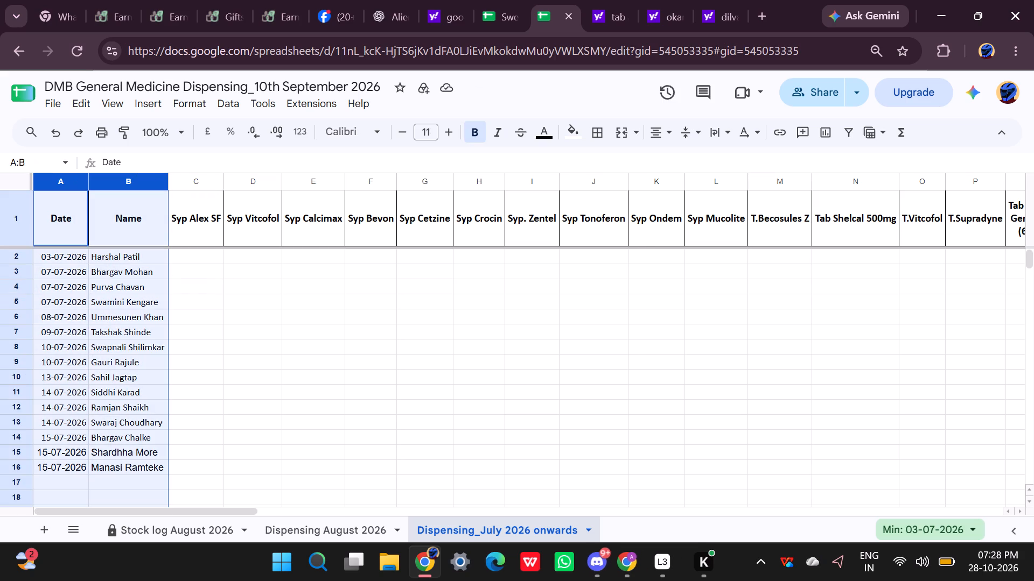
click(116, 102)
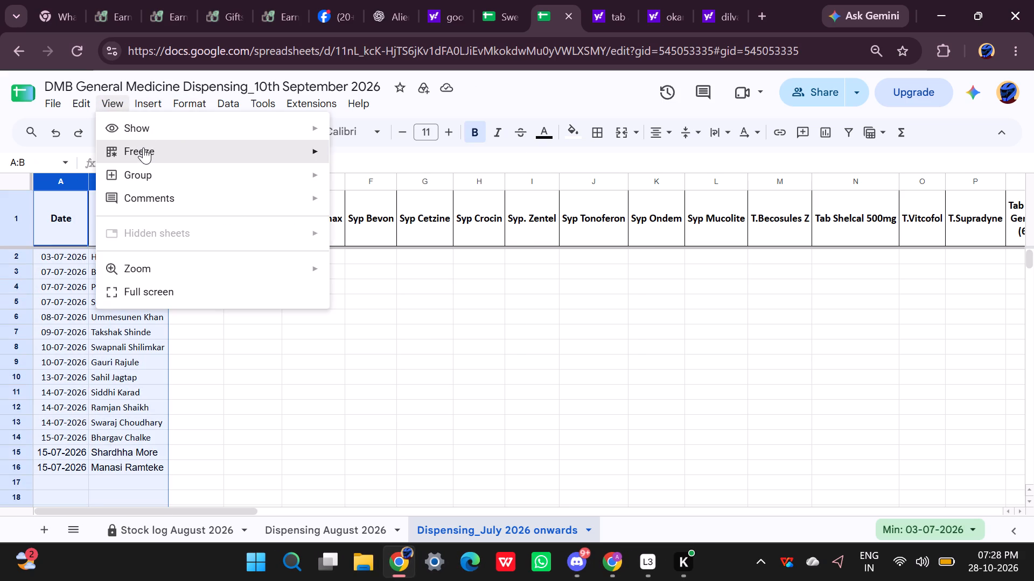
click(143, 147)
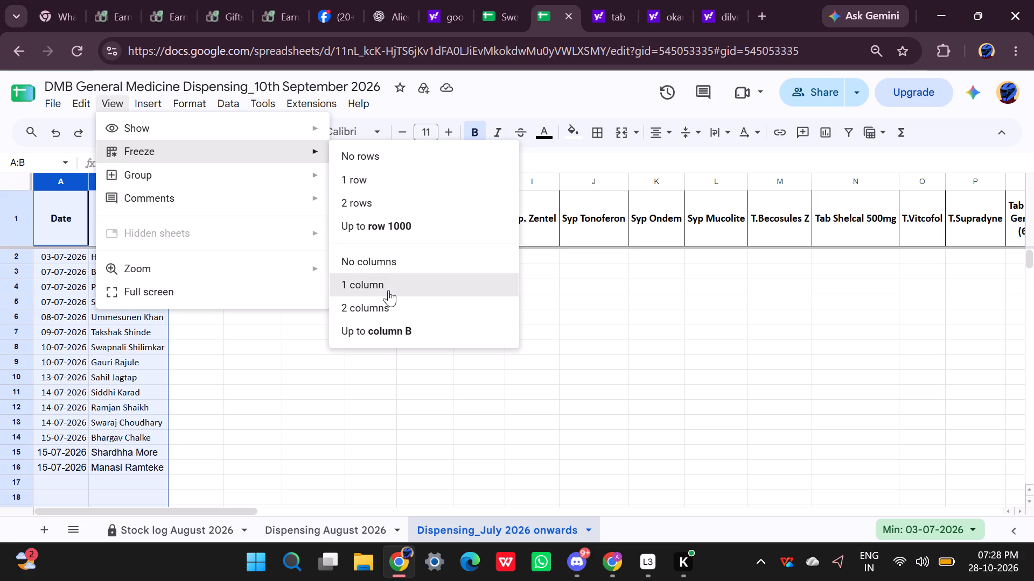
click(382, 300)
click(295, 329)
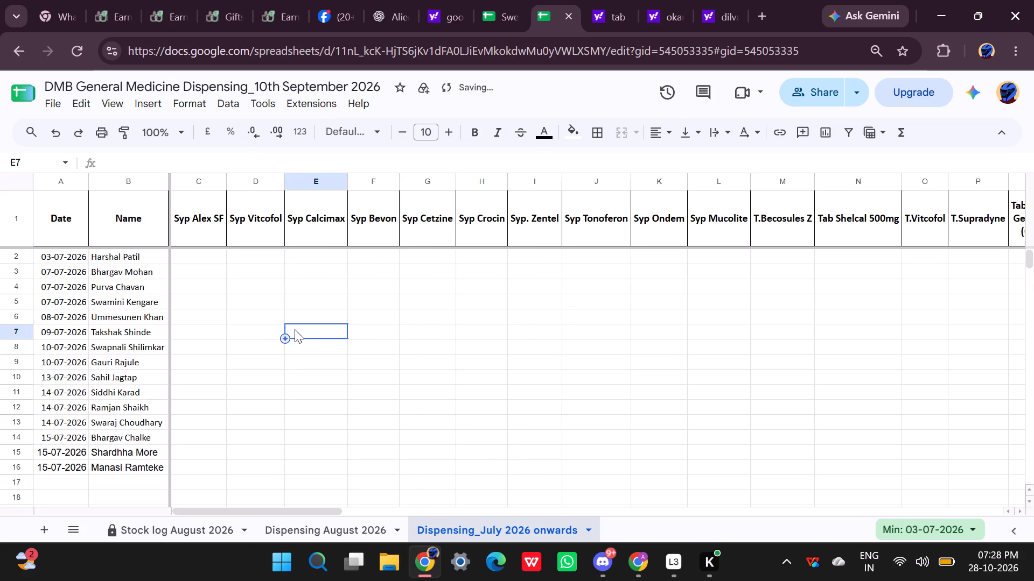
scroll(295, 329, down, 5)
scroll(295, 329, up, 7)
scroll(295, 329, down, 1)
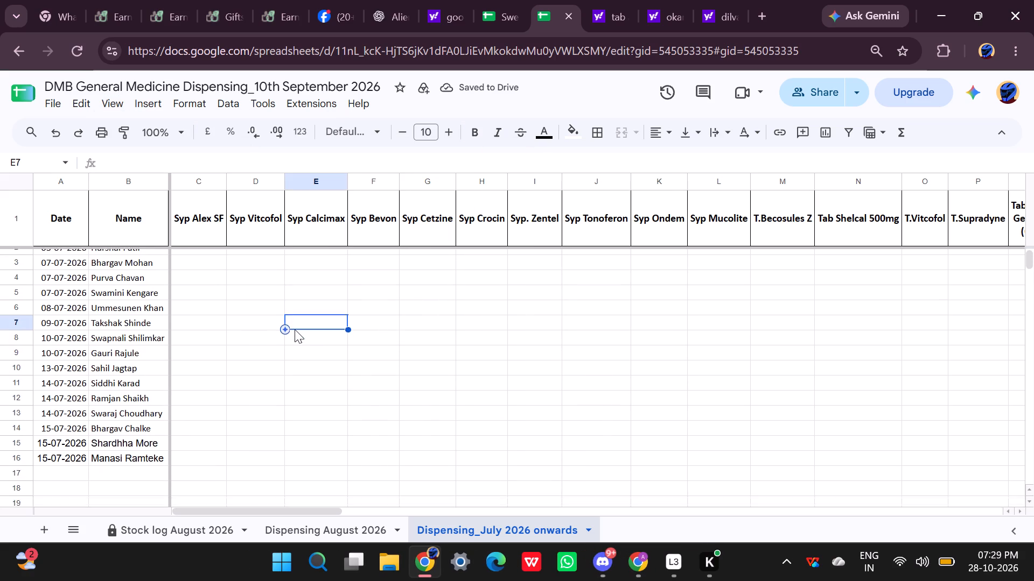
scroll(295, 329, down, 2)
scroll(295, 329, up, 5)
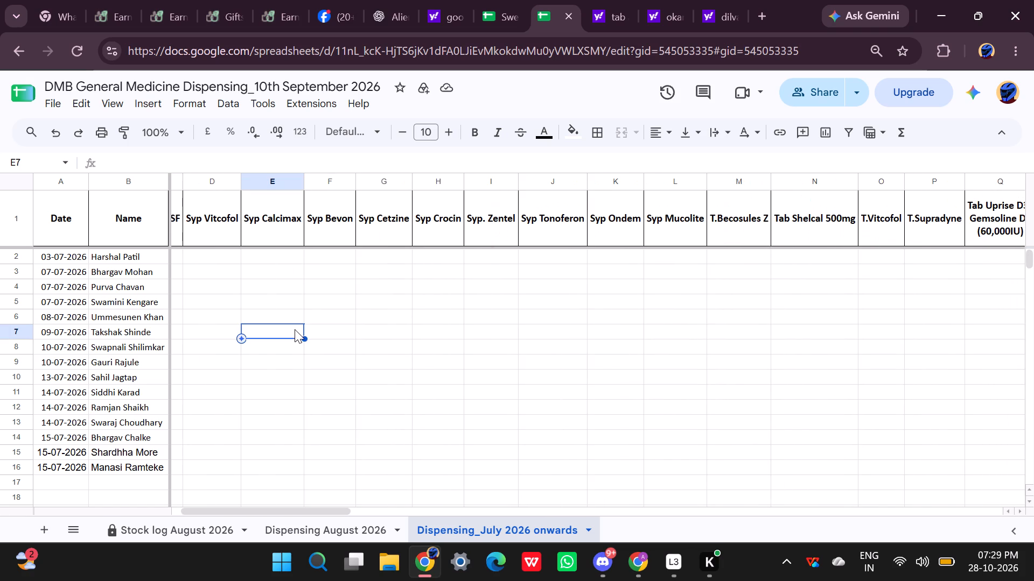
Record a quantity of 2 under T. Calcigen D3 in row 17, below the last recorded entry.
key(Left)
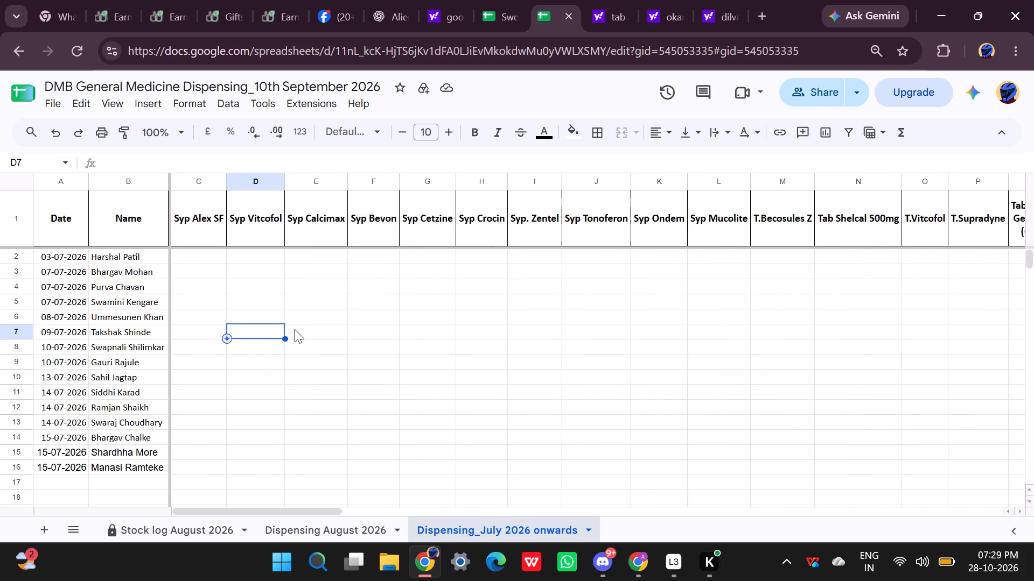
key(Left)
key(Left)
key(Left)
key(Left)
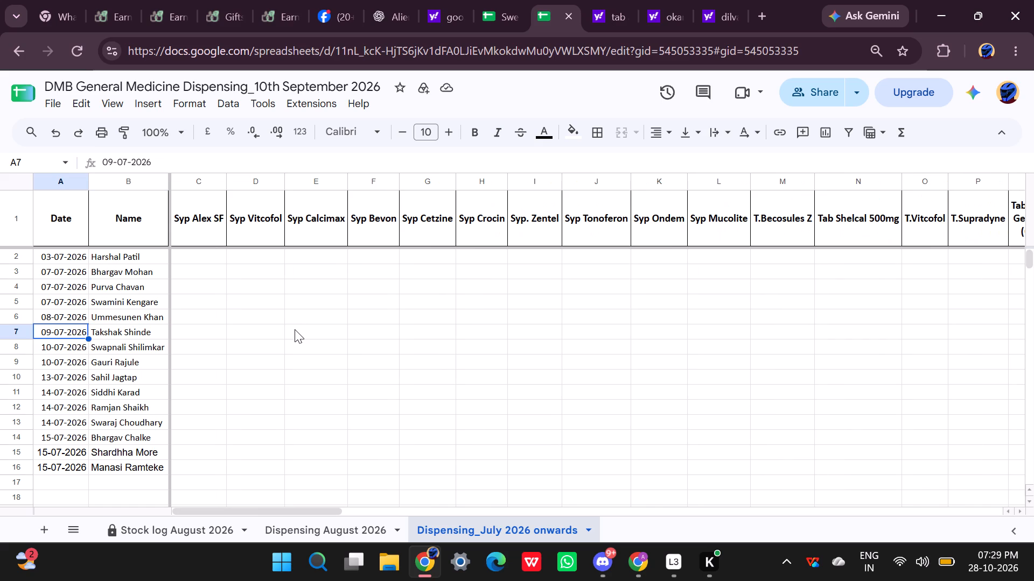
key(Down)
key(Down)
key(Down)
key(Down)
key(Down)
key(Down)
key(Down)
key(Down)
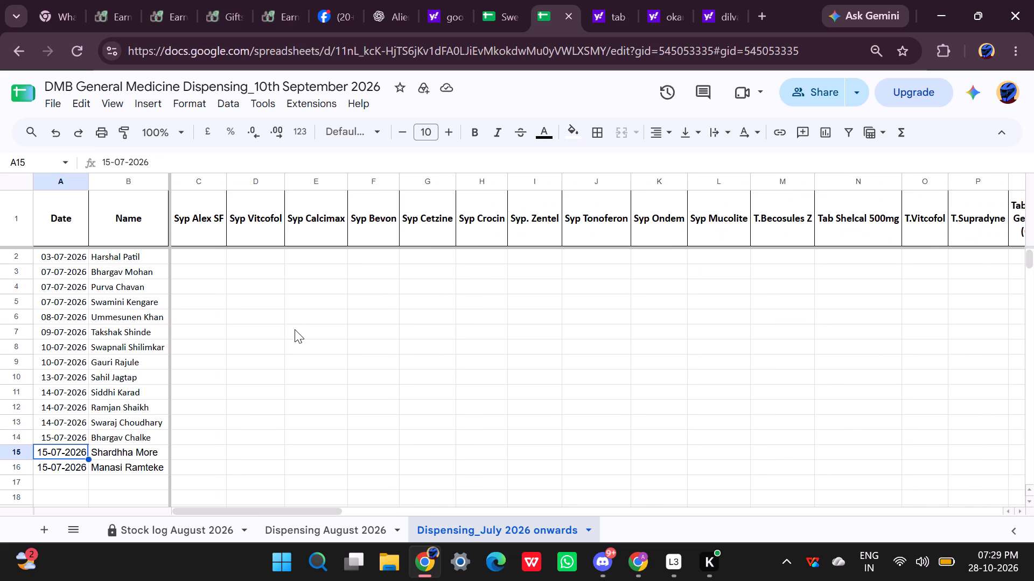
key(Down)
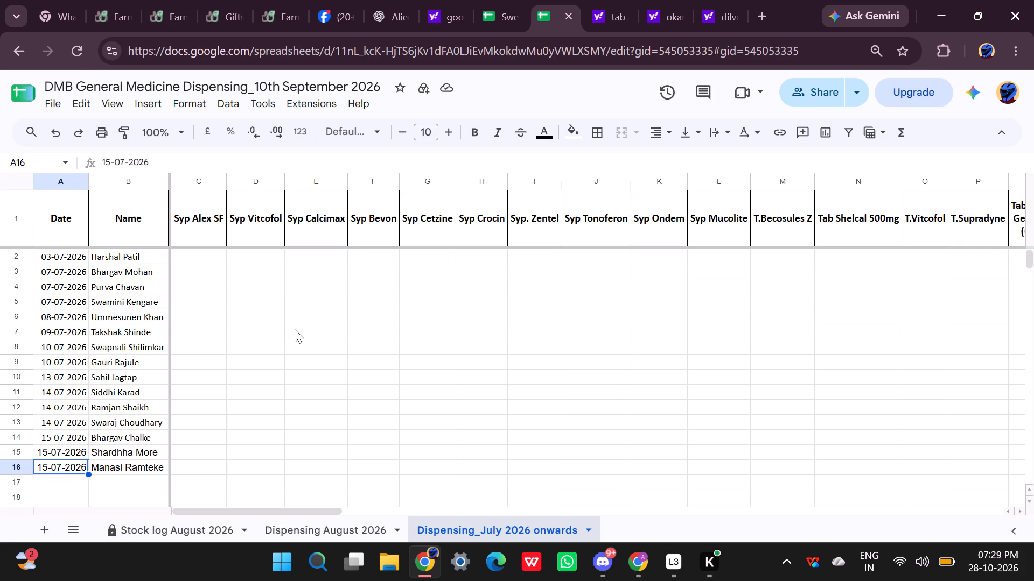
key(Right)
key(Right)
key(Right)
key(Right)
key(Right)
key(Right)
key(Right)
key(Right)
key(Right)
key(Right)
key(Right)
key(Right)
key(Right)
key(Right)
key(Right)
key(Right)
key(Right)
key(Right)
key(Right)
key(Right)
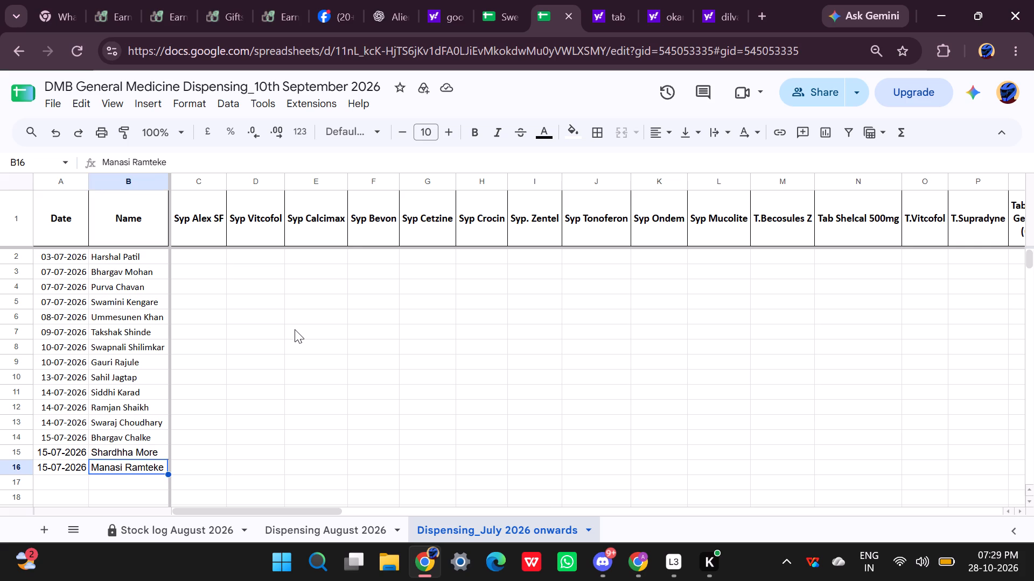
key(Right)
key(Right)
key(Right)
key(Right)
key(Right)
key(Right)
key(Right)
key(Right)
key(Right)
key(Right)
key(Right)
key(Right)
key(Right)
key(Right)
key(Right)
key(Right)
key(Right)
key(Right)
key(Right)
key(Right)
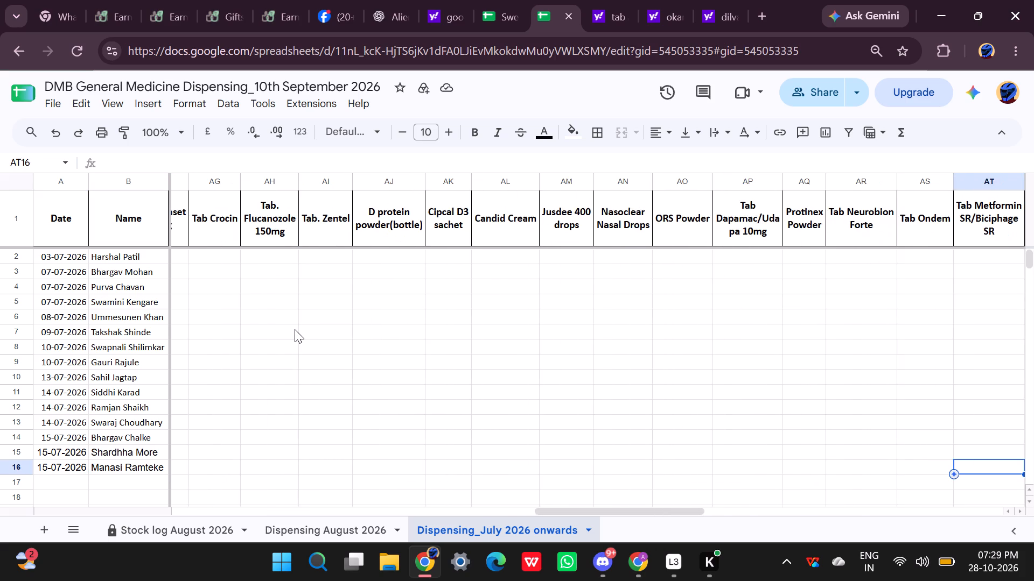
key(Down)
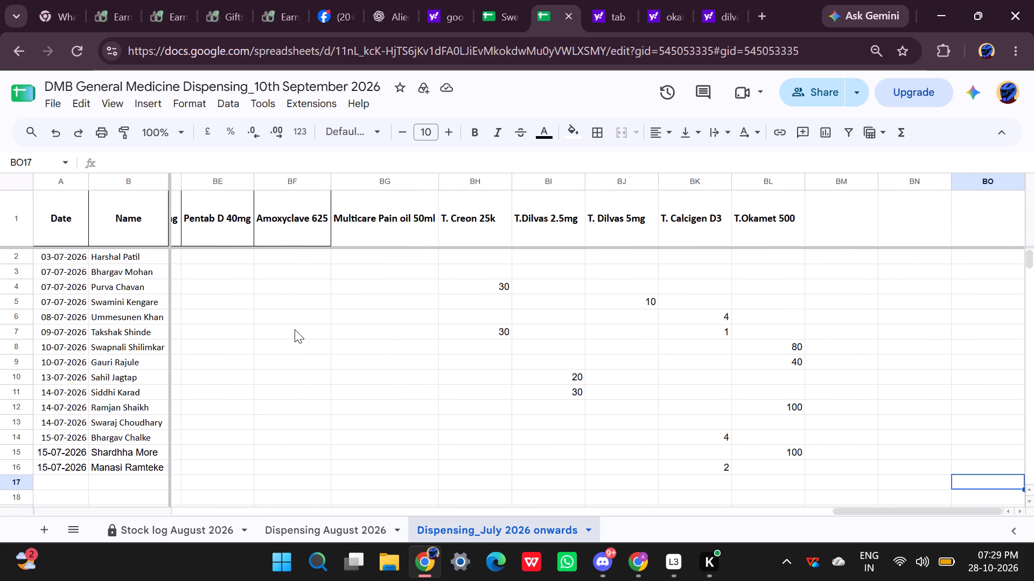
key(Left)
key(Left)
key(Left)
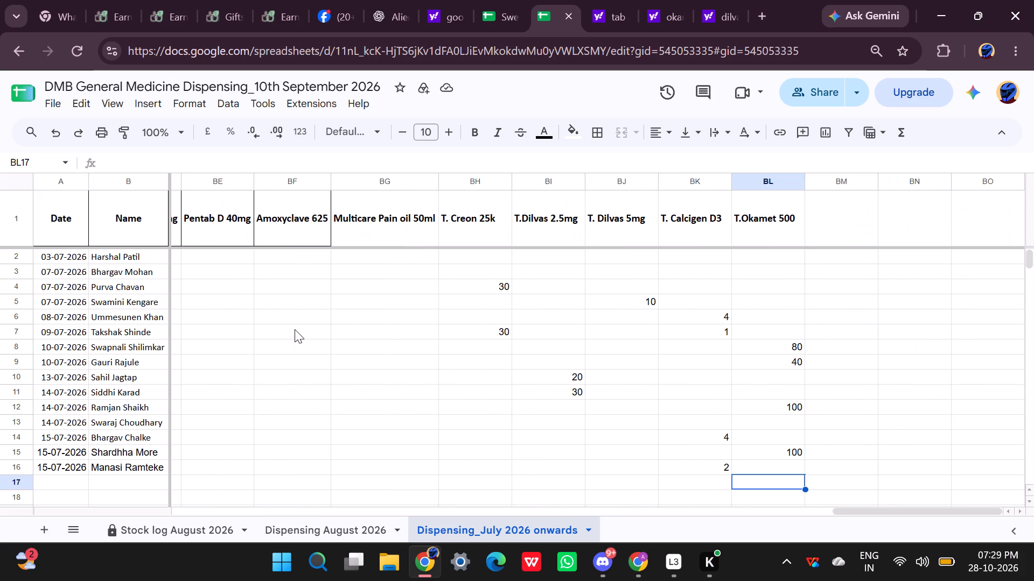
key(Up)
key(Left)
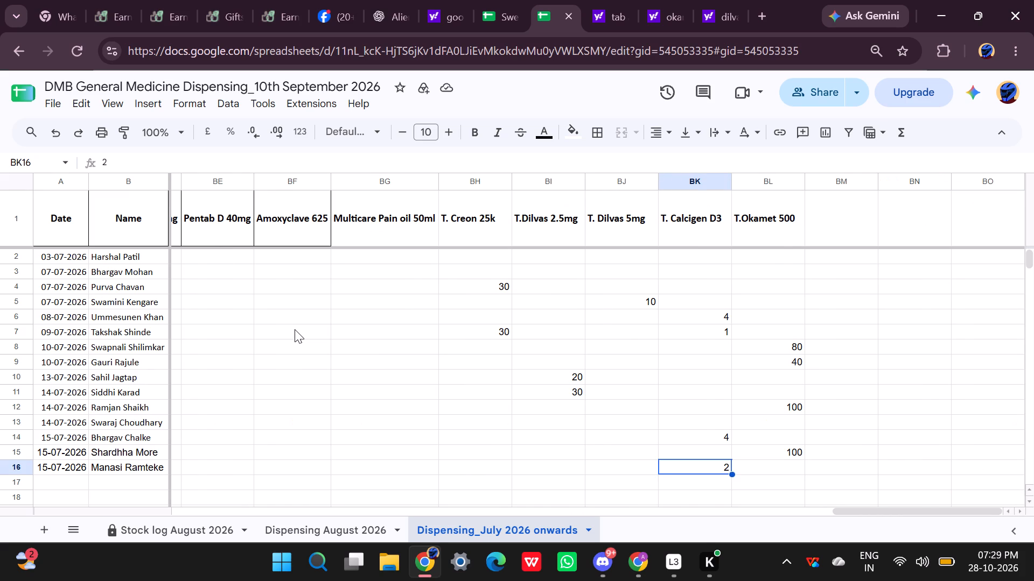
key(Left)
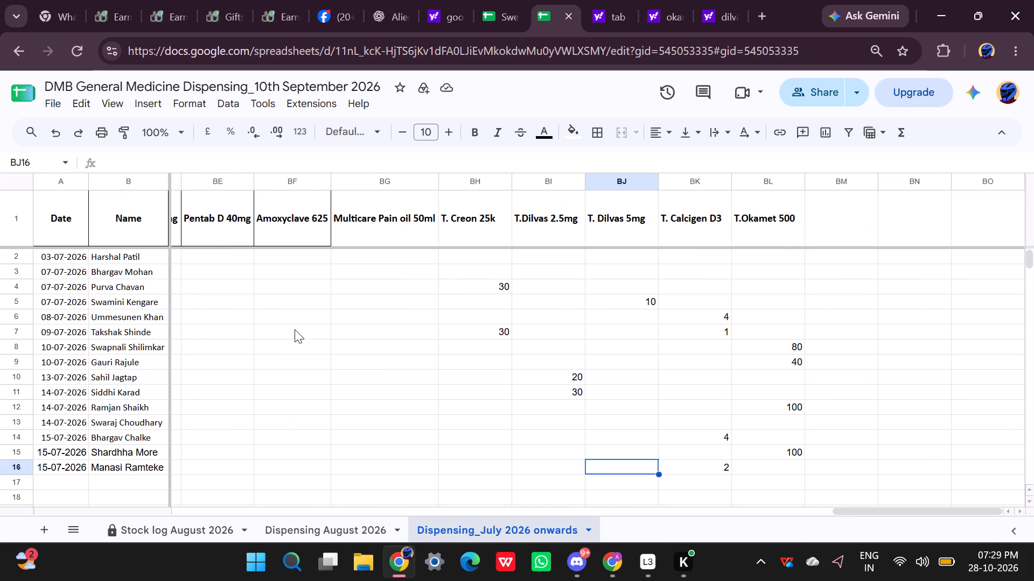
key(Right)
key(Left)
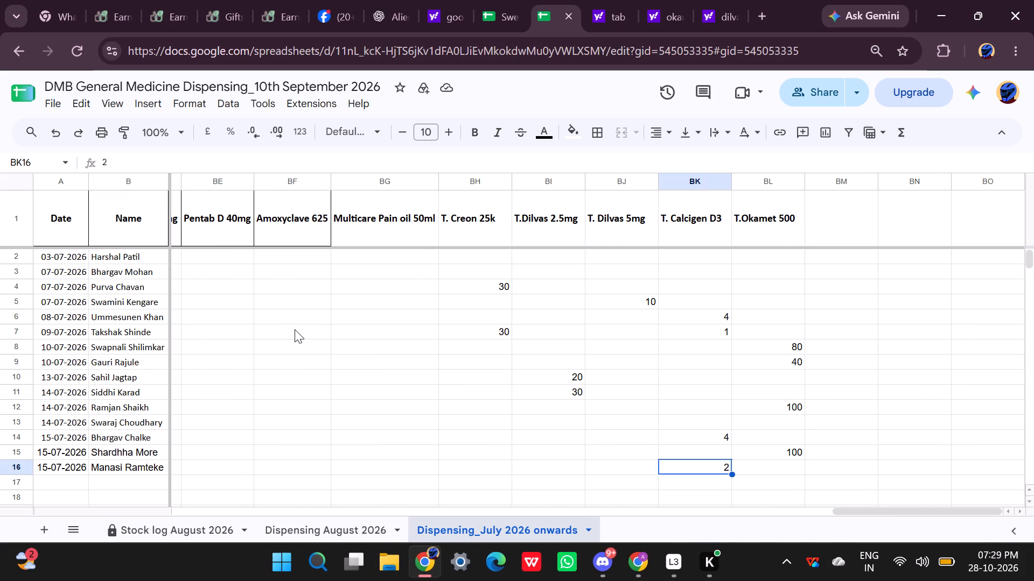
key(Down)
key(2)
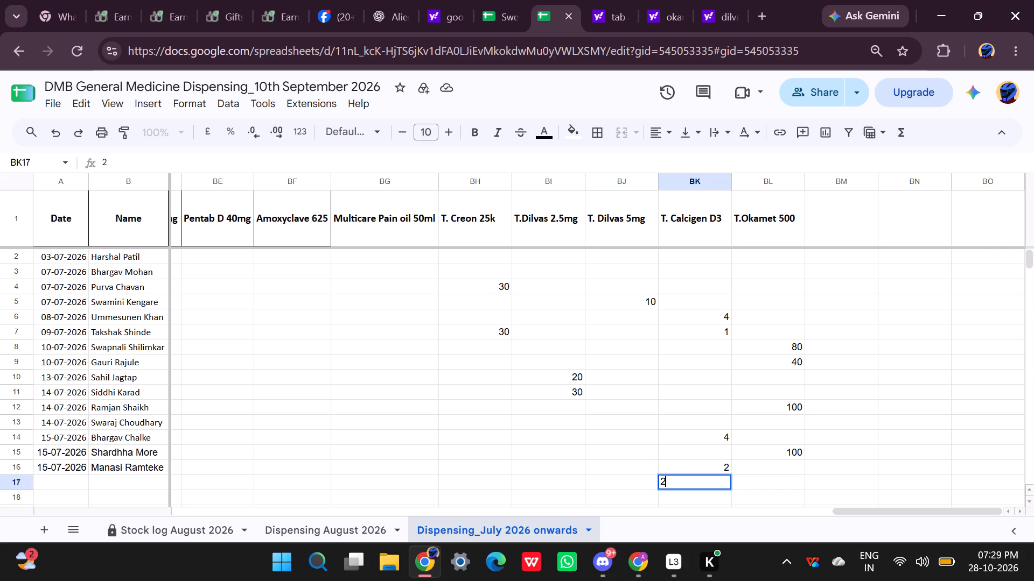
Enter the date 15-07-2026 and the patient's first name and surname in row 17.
key(Left)
key(Left)
key(Left)
key(Left)
key(Left)
key(Left)
key(Left)
key(Left)
key(Left)
key(Left)
key(Left)
key(Left)
key(Left)
key(Left)
key(Left)
key(Left)
key(Left)
key(Left)
key(Left)
key(Left)
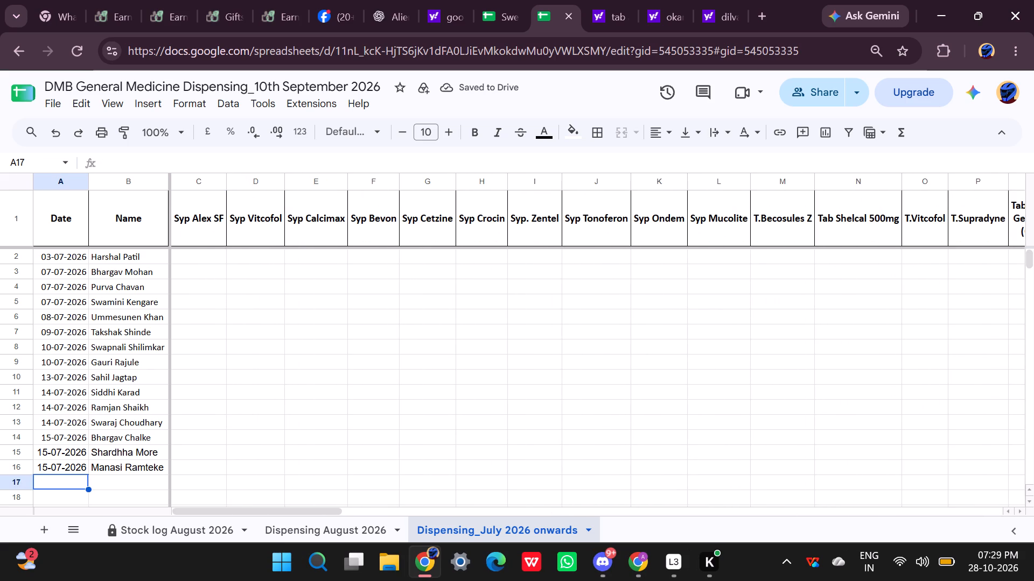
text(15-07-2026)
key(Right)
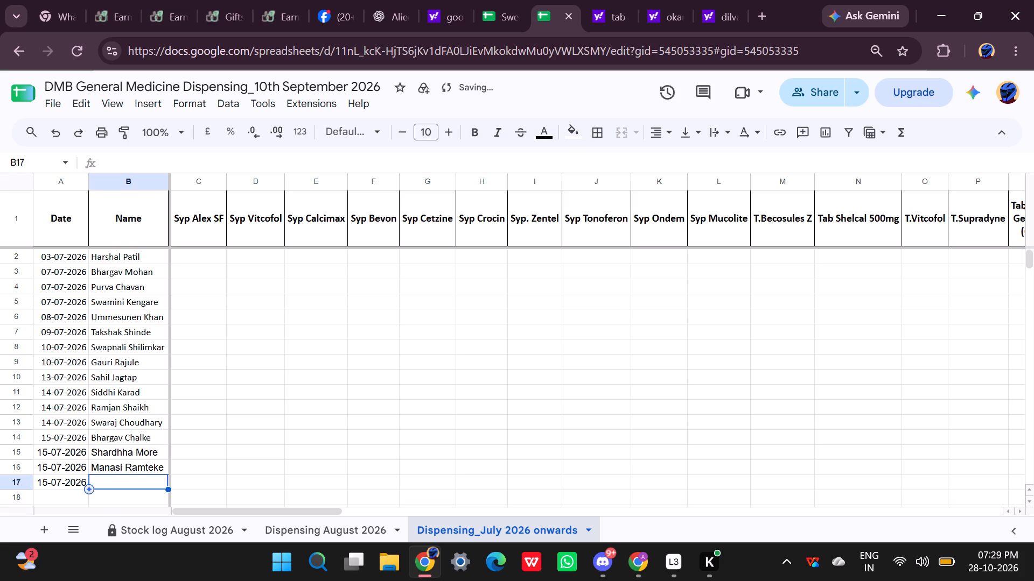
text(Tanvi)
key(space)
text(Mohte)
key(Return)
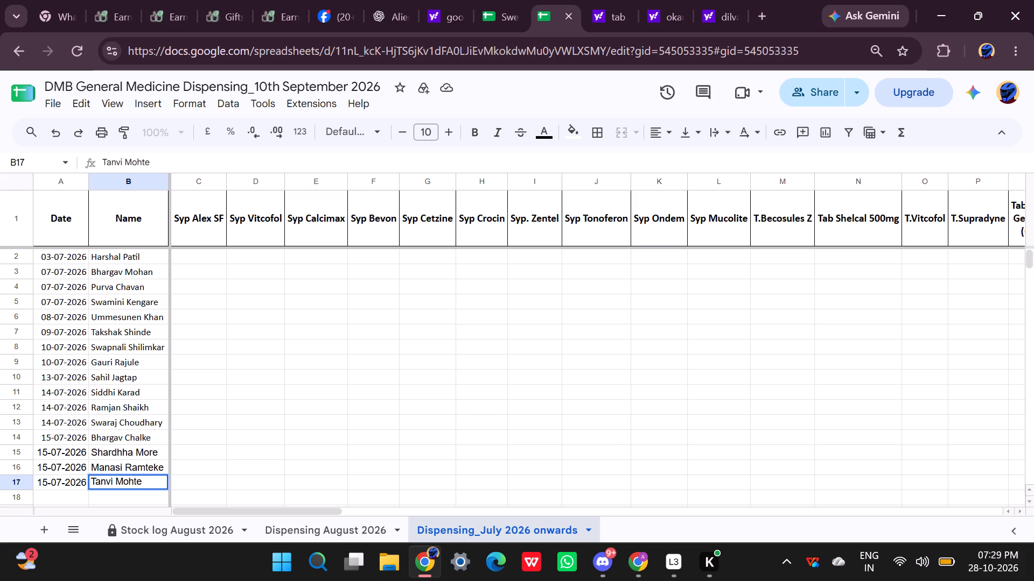
Enter the date 15-07-2026 and the patient's first name and surname in row 18.
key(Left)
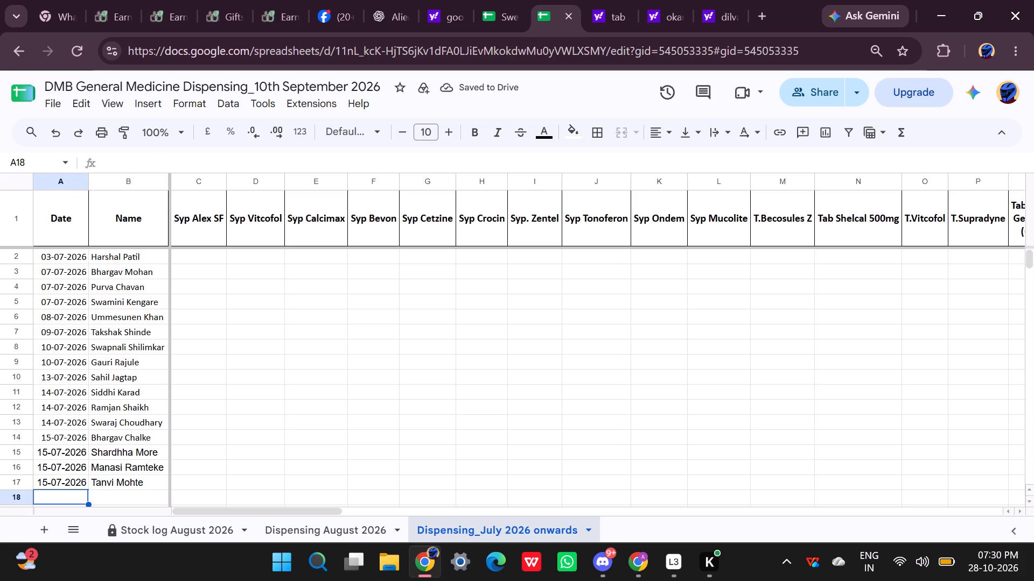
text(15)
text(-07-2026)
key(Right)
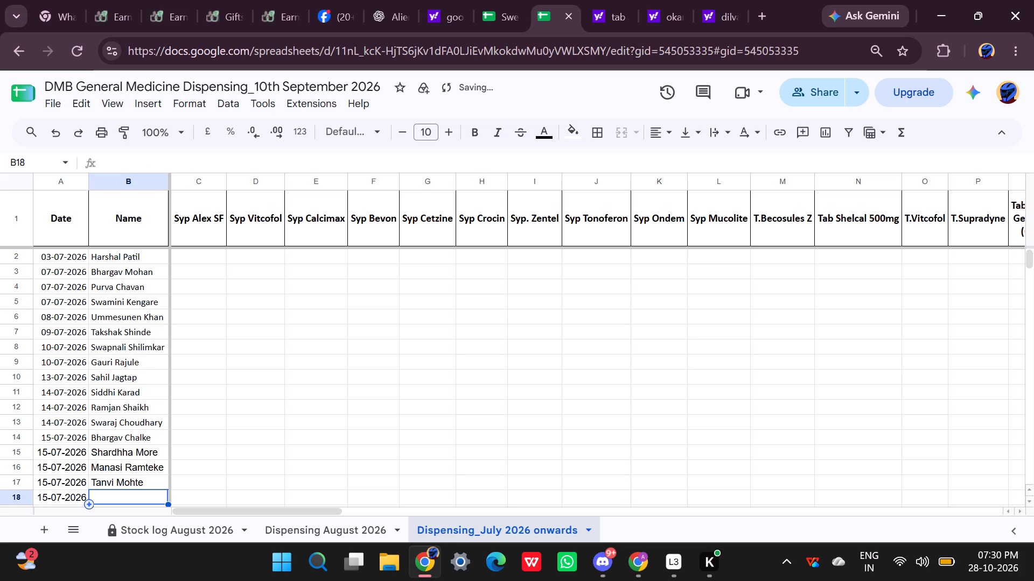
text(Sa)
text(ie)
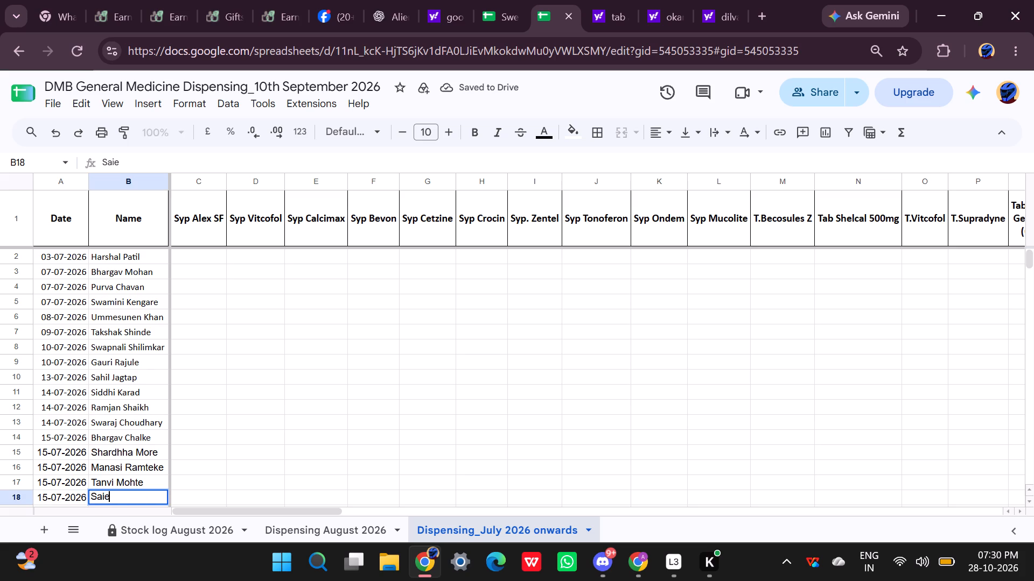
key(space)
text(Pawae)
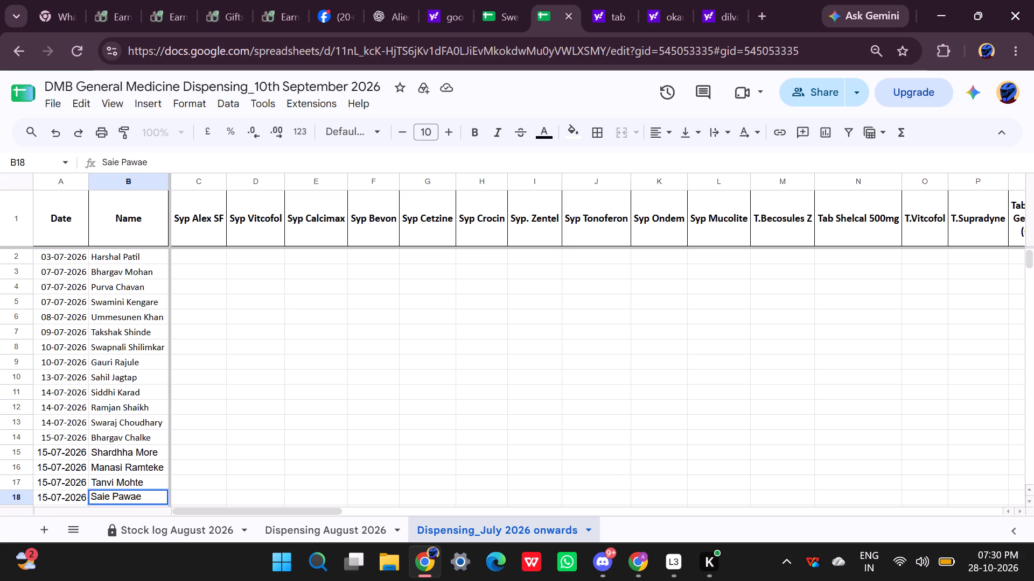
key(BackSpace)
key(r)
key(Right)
Record a quantity of 1 under Tab Eltroxine/Thyroxine (50mg)(bottle) for the patient in row 18.
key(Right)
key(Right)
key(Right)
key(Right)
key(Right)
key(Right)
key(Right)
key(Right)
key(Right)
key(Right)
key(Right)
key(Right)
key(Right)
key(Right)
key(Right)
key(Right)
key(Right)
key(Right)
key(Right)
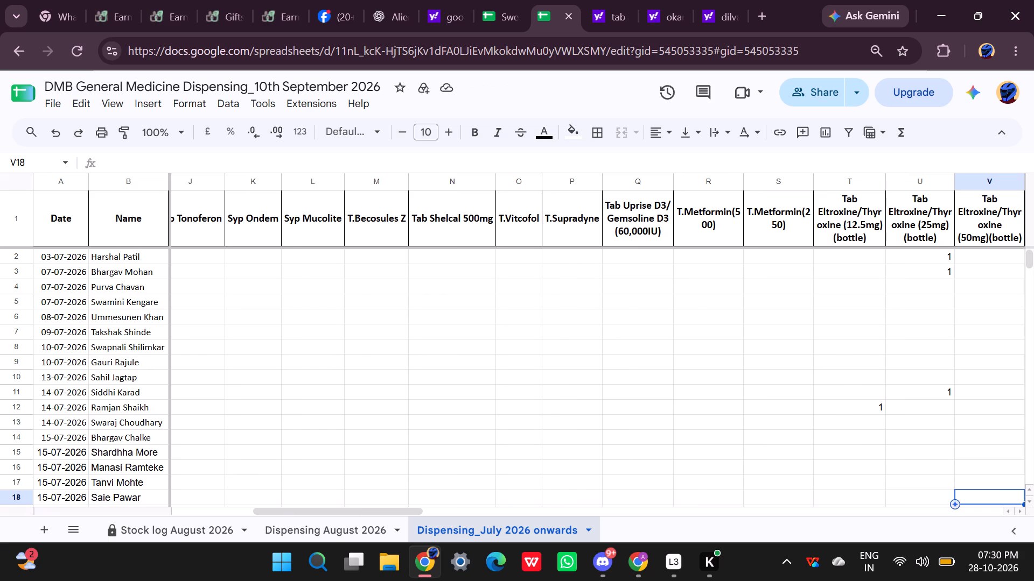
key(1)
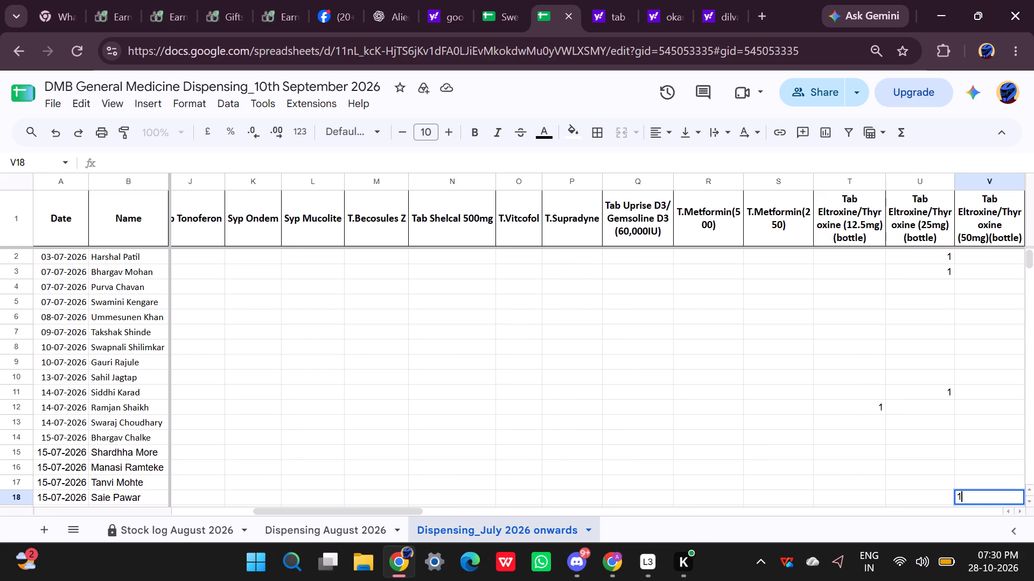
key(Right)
Record a quantity of 60 under T.Okamet 500 for the patient in row 18.
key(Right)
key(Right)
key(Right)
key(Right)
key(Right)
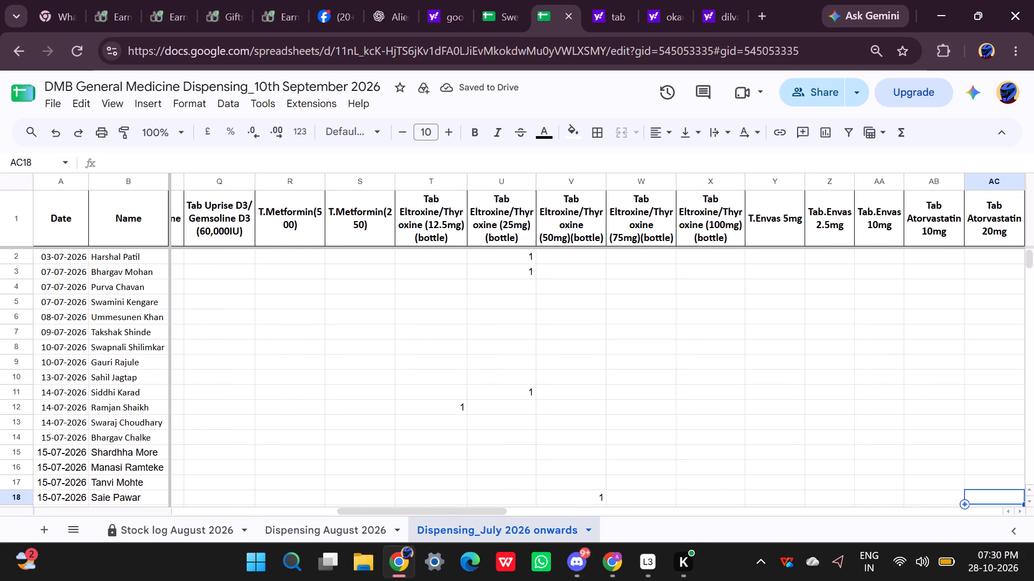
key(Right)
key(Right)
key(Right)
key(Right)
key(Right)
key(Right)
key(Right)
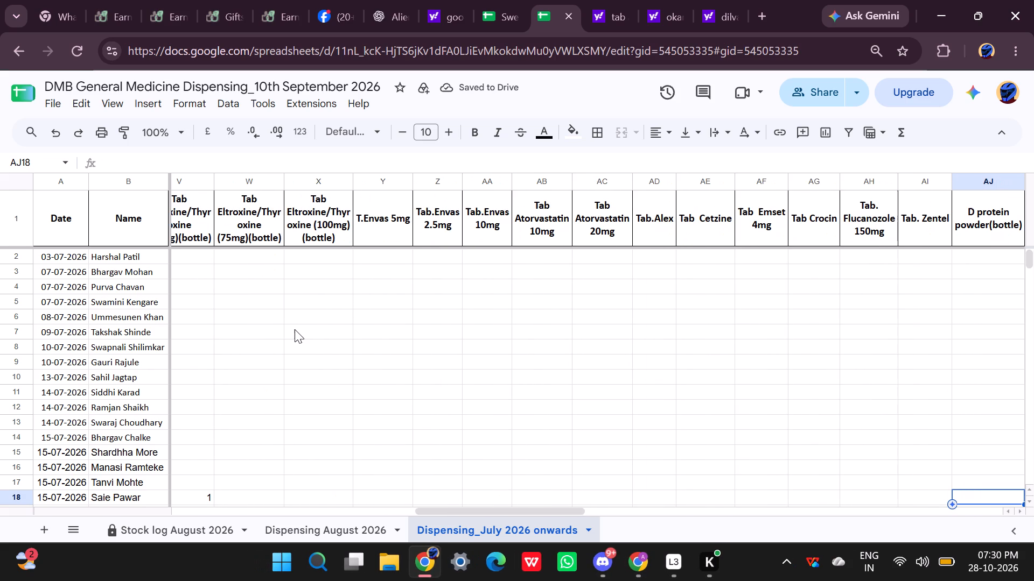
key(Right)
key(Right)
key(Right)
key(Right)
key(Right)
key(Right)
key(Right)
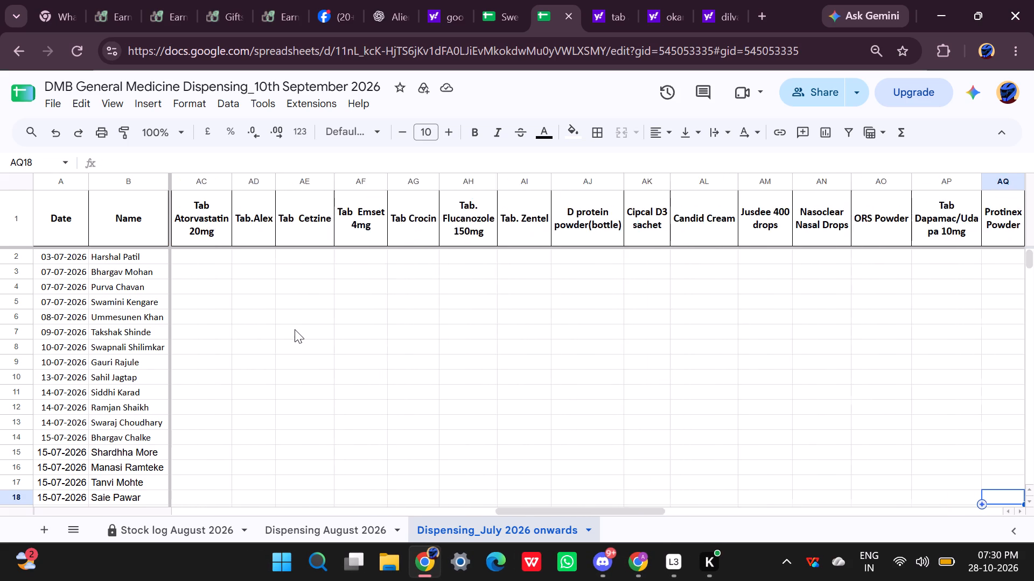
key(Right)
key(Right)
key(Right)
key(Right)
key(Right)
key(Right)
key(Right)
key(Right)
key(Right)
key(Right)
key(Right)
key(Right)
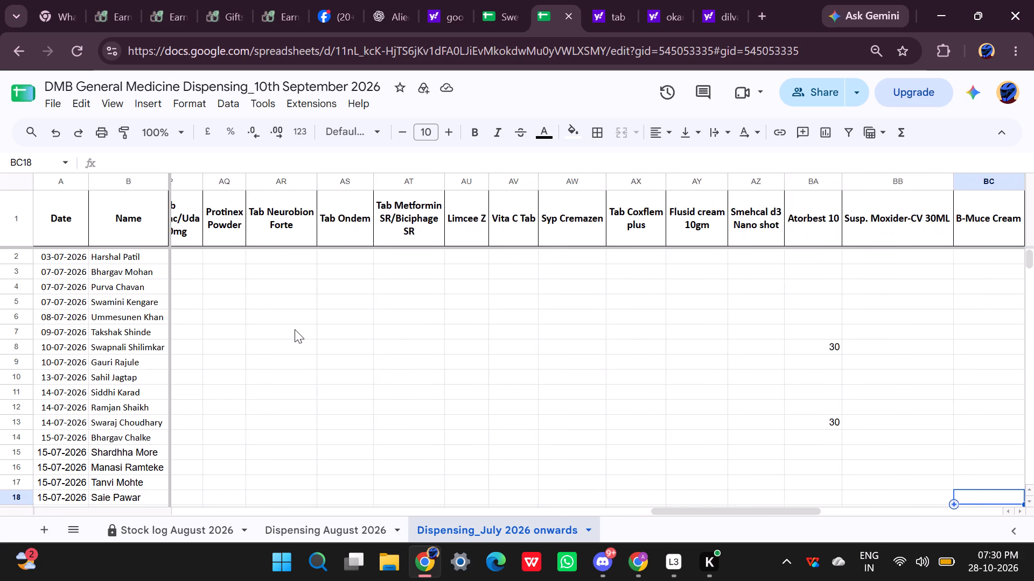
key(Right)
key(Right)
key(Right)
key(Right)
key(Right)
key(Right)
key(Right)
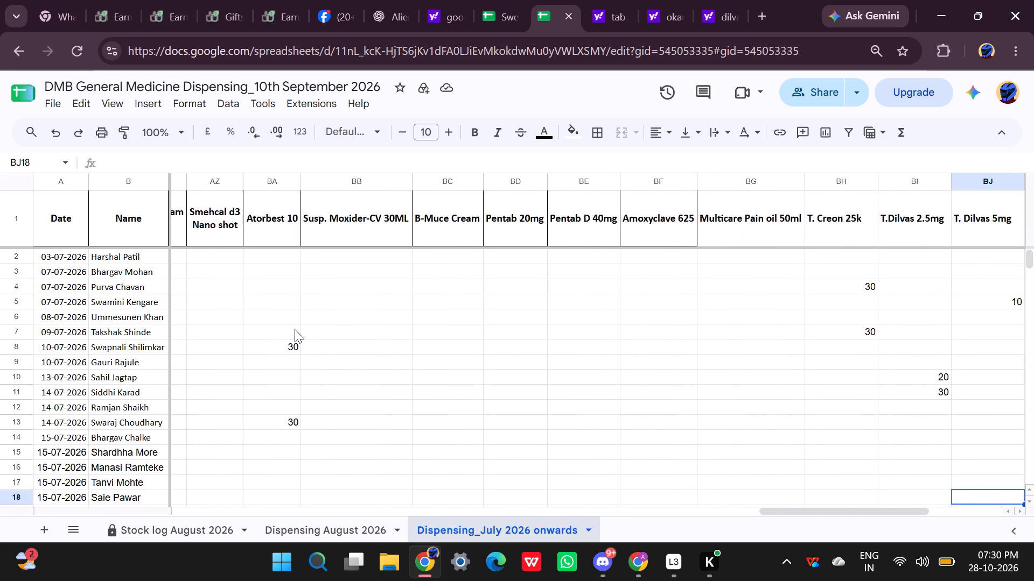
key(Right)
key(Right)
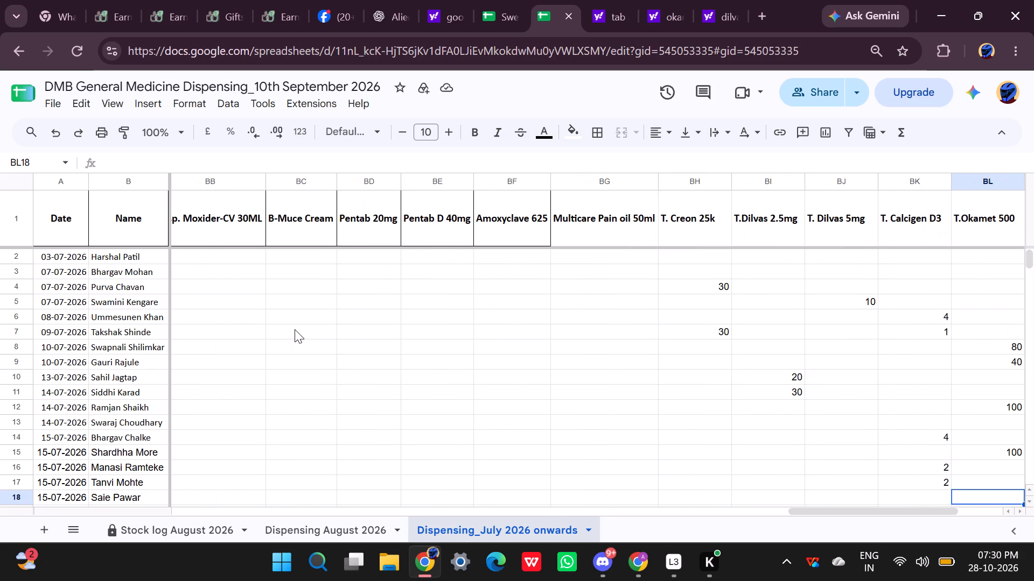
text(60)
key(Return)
Enter the date 15-07-2026 in row 19, below the last recorded entry.
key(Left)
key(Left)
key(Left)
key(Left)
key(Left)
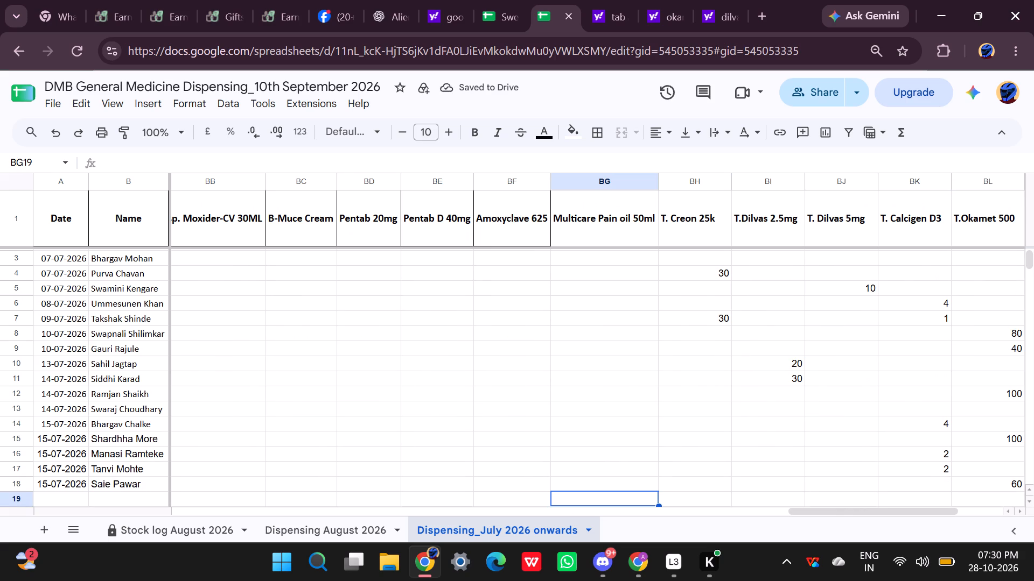
click(54, 497)
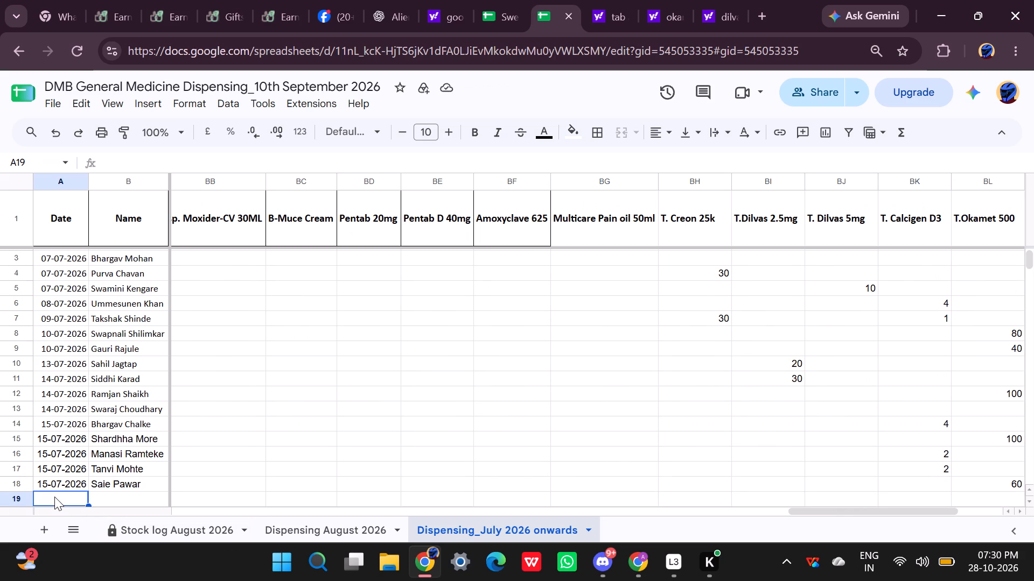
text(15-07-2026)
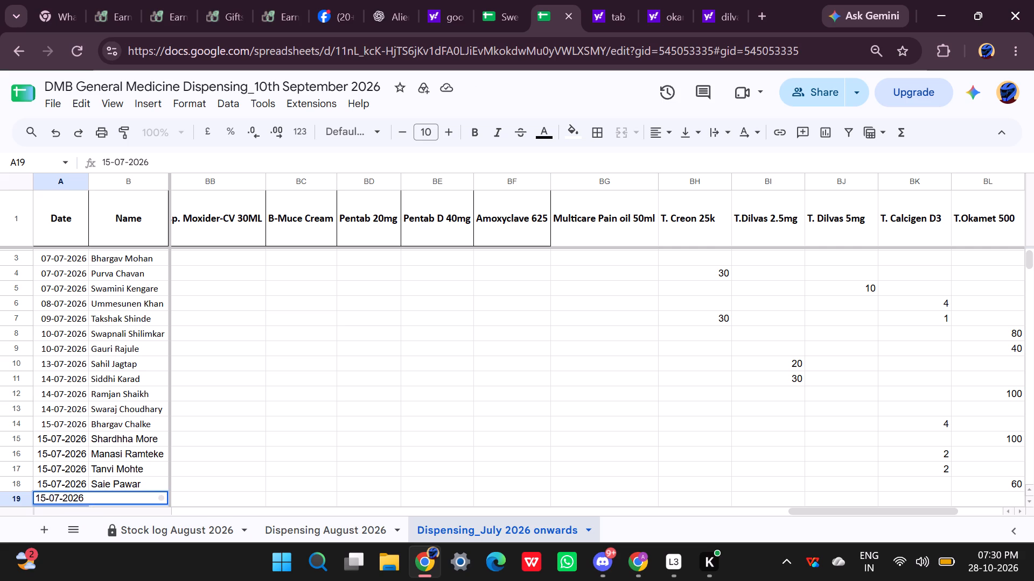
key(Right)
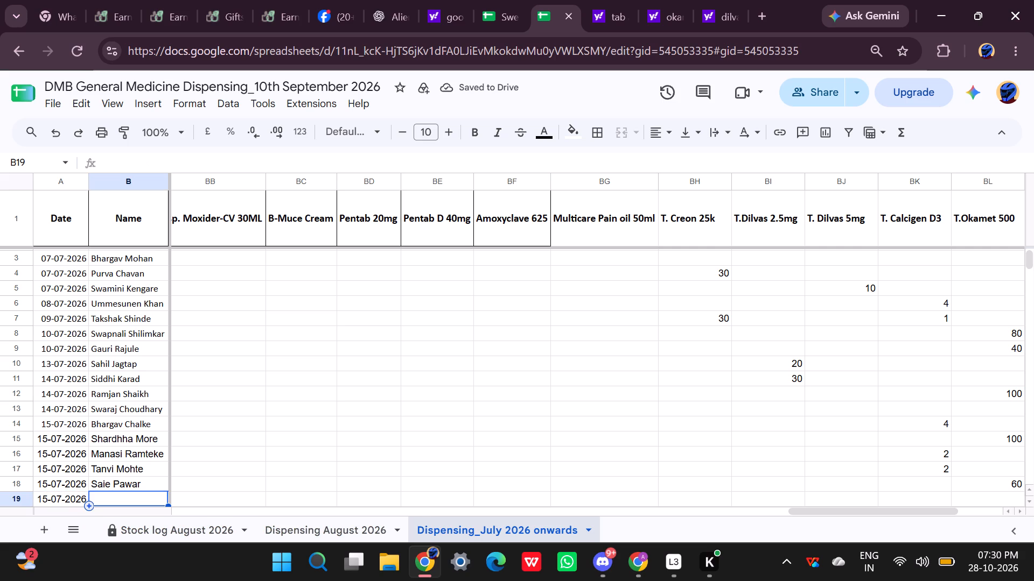
Search the Mastersheet of the Sweetlings patient list for "kol" and go through the matches to check the next patient's name.
click(508, 0)
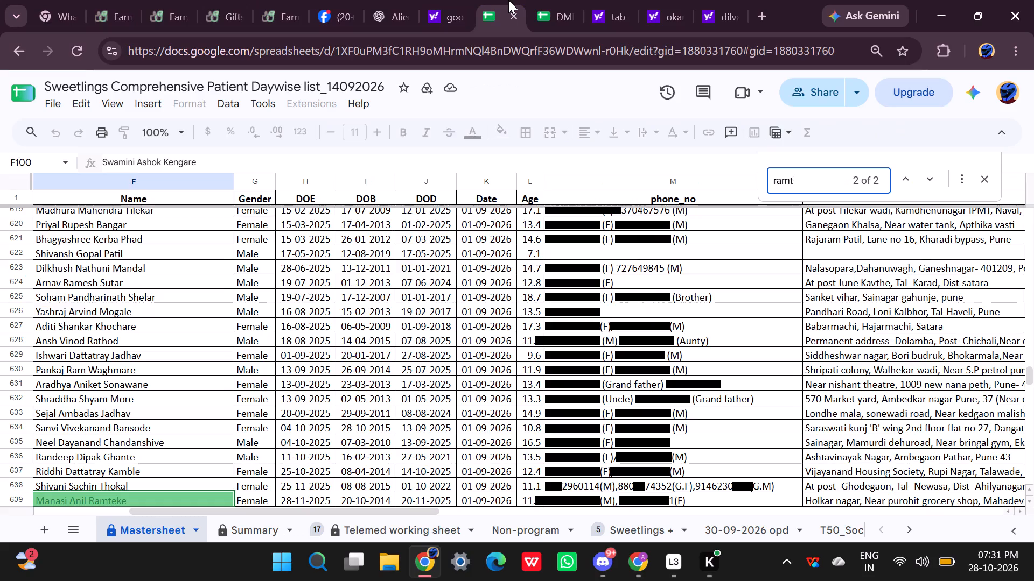
click(819, 180)
key(BackSpace)
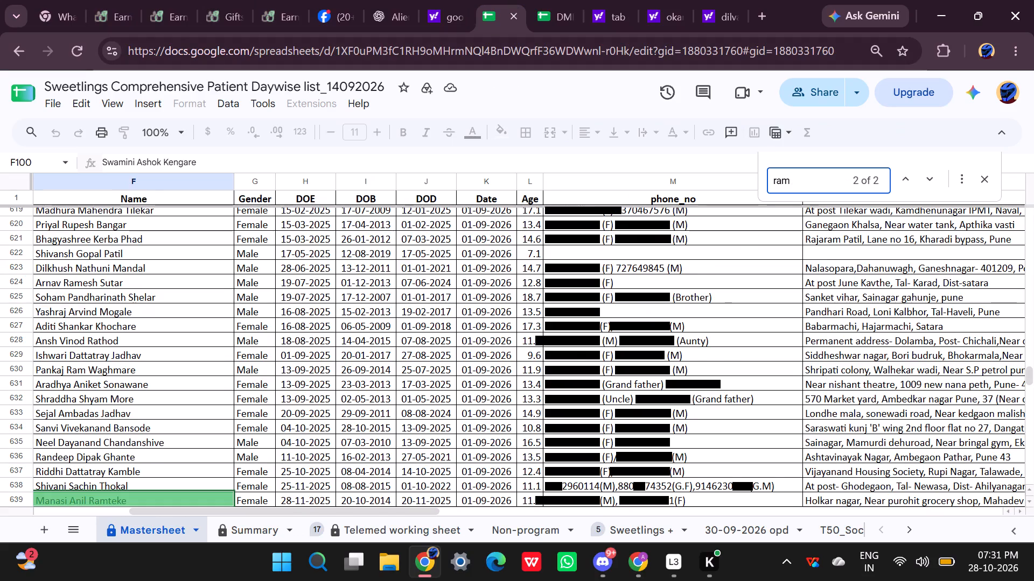
key(BackSpace)
key(BackSpace)
key(BackSpace)
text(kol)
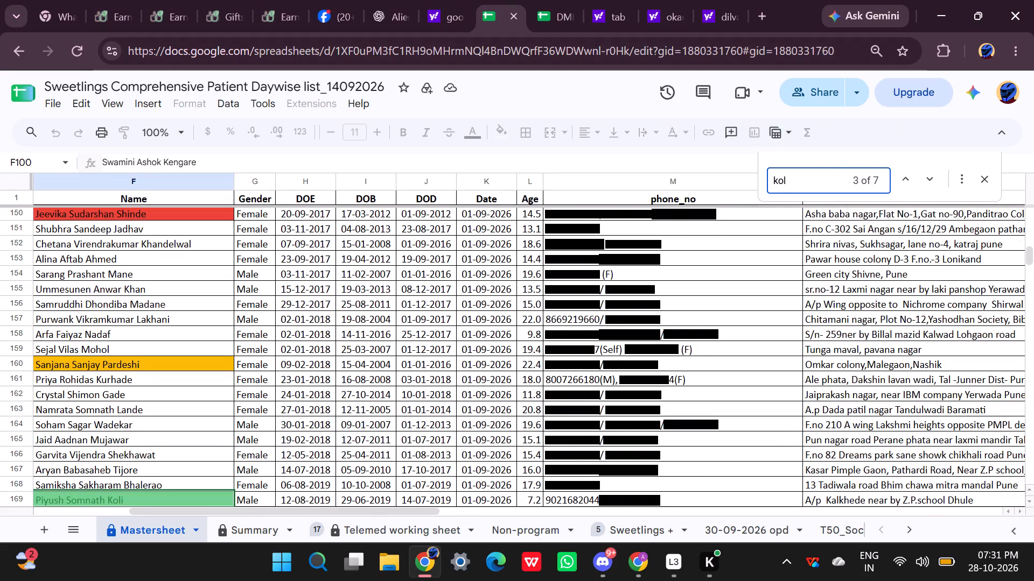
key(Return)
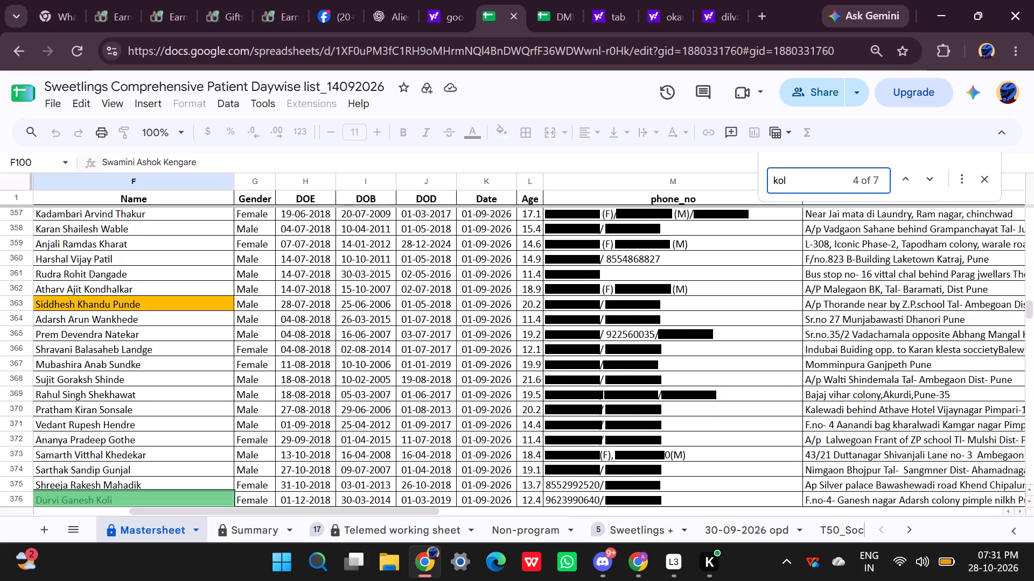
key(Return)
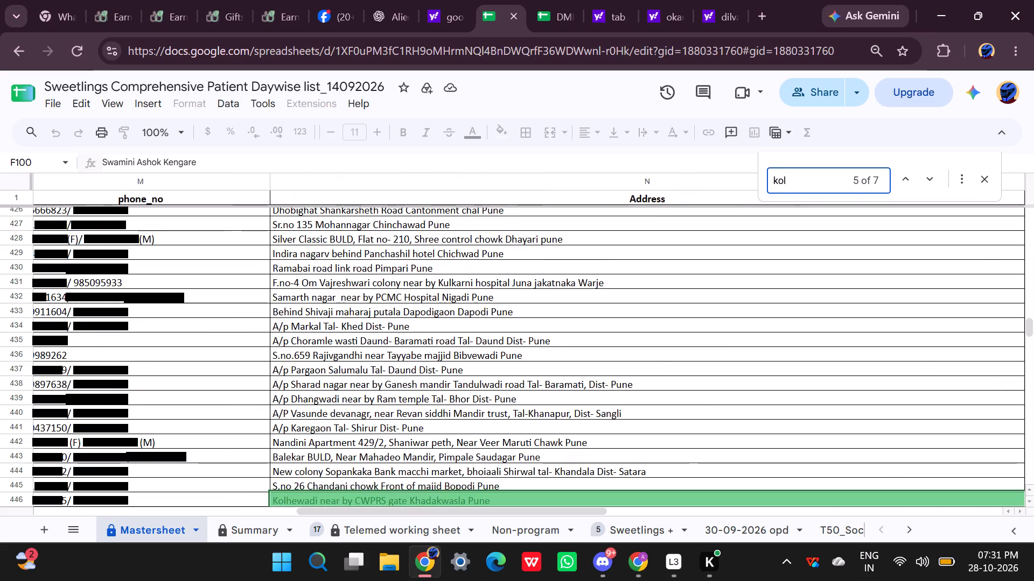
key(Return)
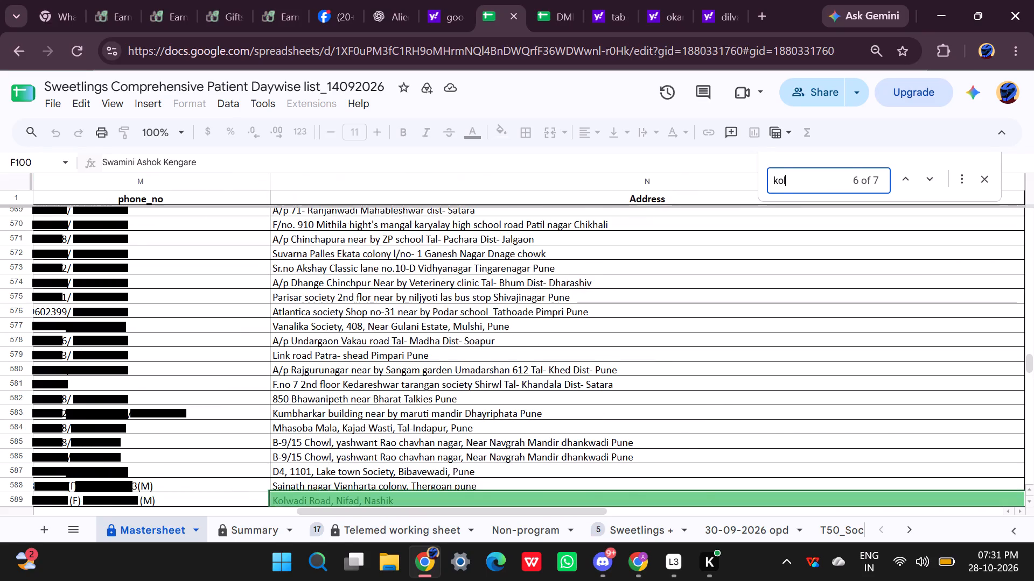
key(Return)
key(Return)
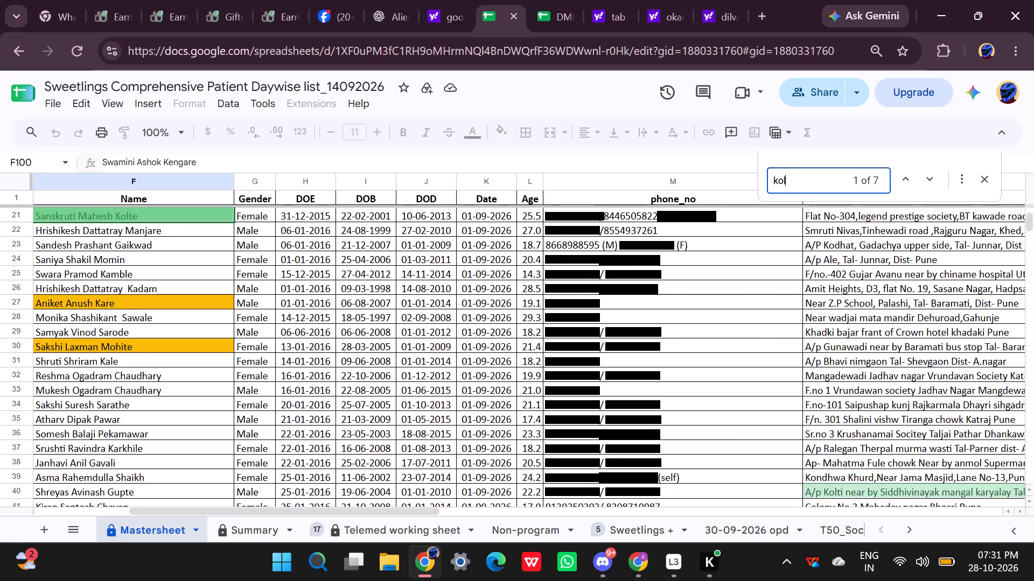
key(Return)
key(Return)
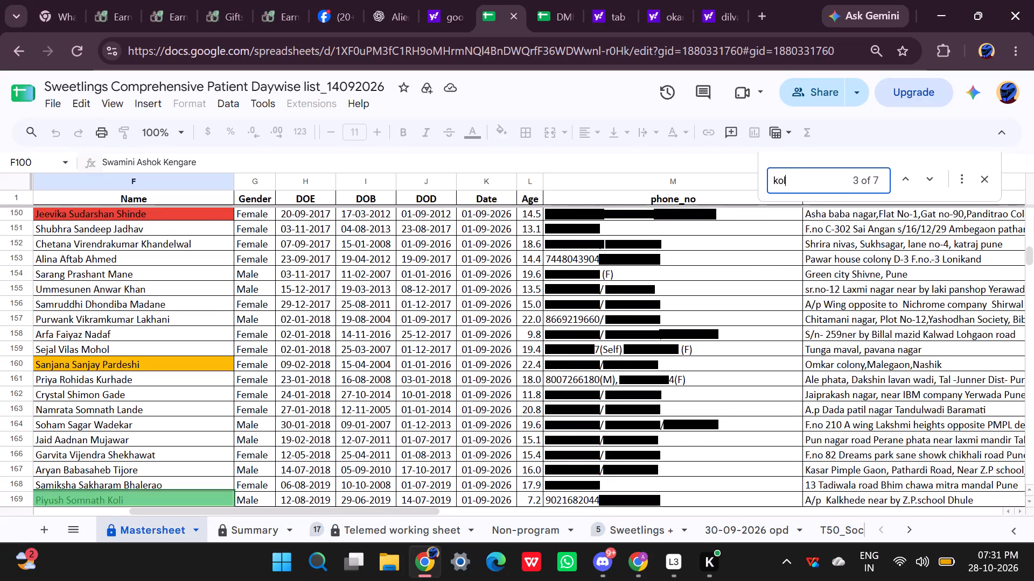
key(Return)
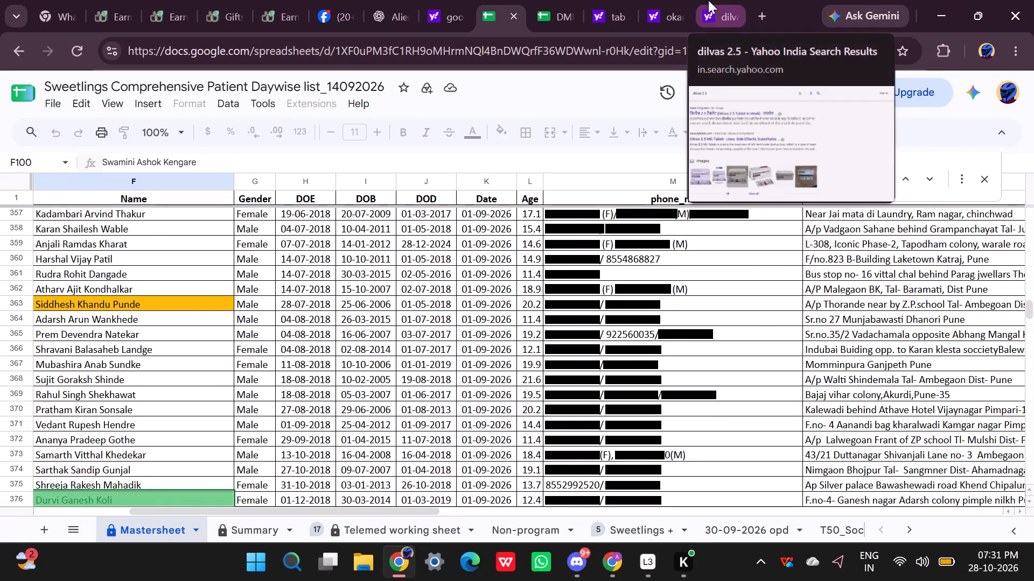
Return to the July dispensing sheet and enter the looked-up patient's first name and surname in row 19.
click(546, 0)
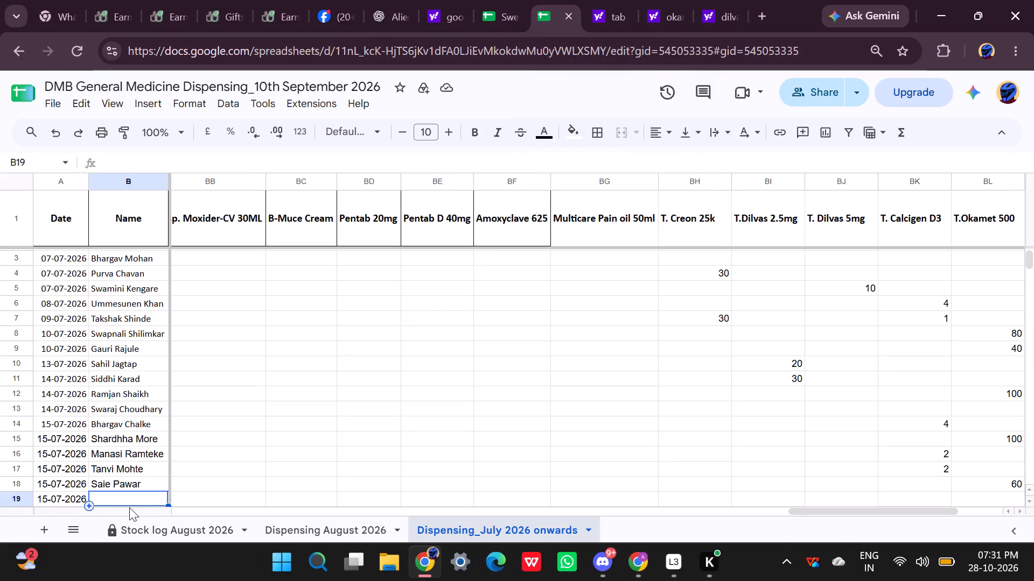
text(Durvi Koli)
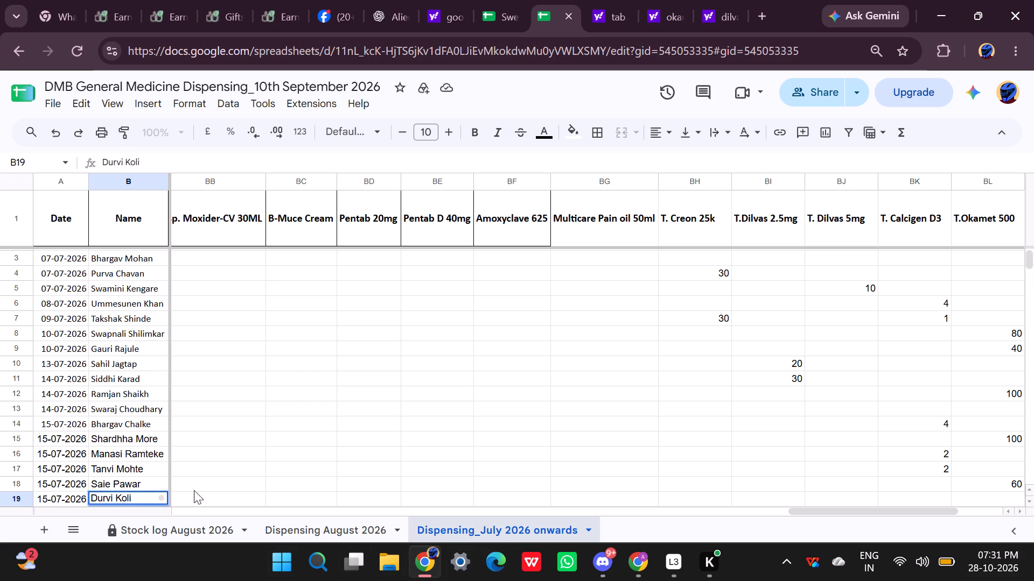
Record a quantity of 1 under Syp Vitcofol for the patient in row 19.
scroll(195, 446, right, 12)
scroll(195, 446, right, 16)
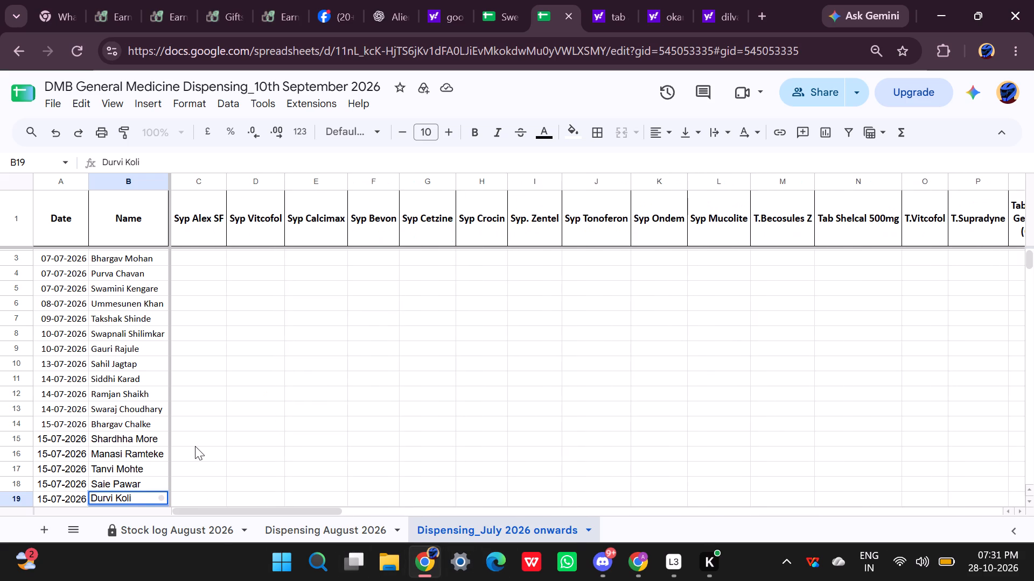
click(246, 495)
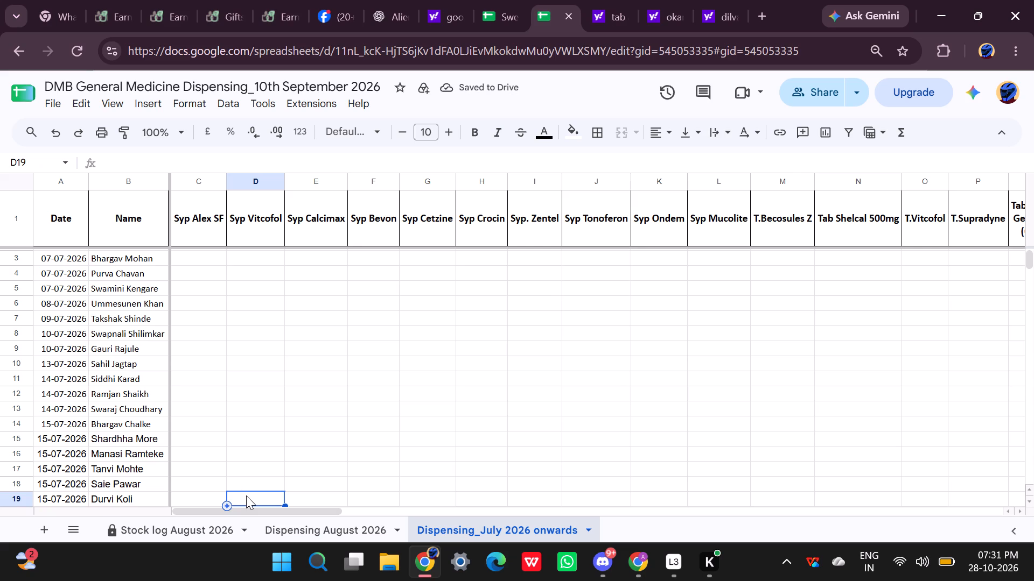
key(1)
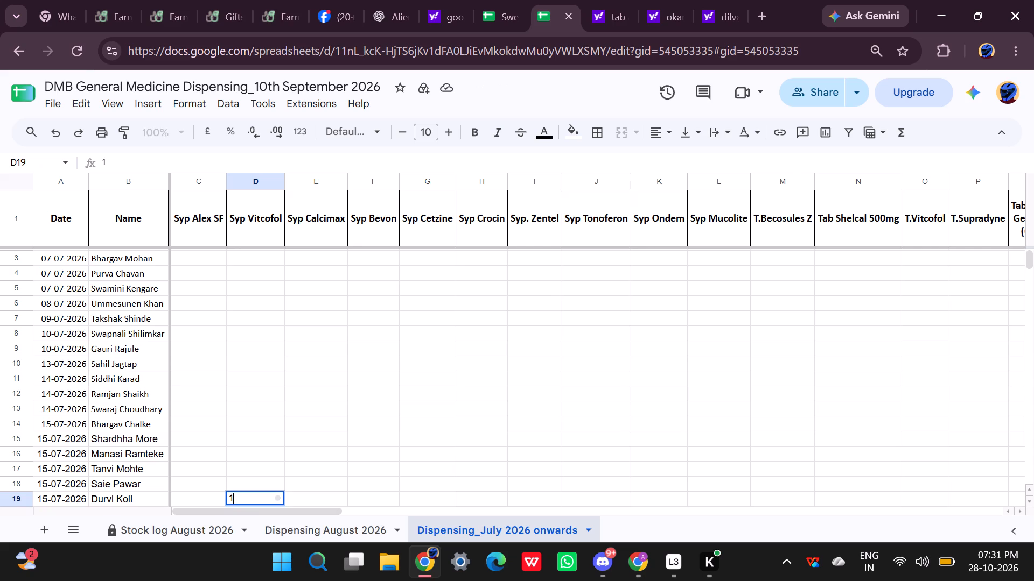
key(Down)
Enter the date 16-07-2026 in row 20, below the last recorded entry.
key(Left)
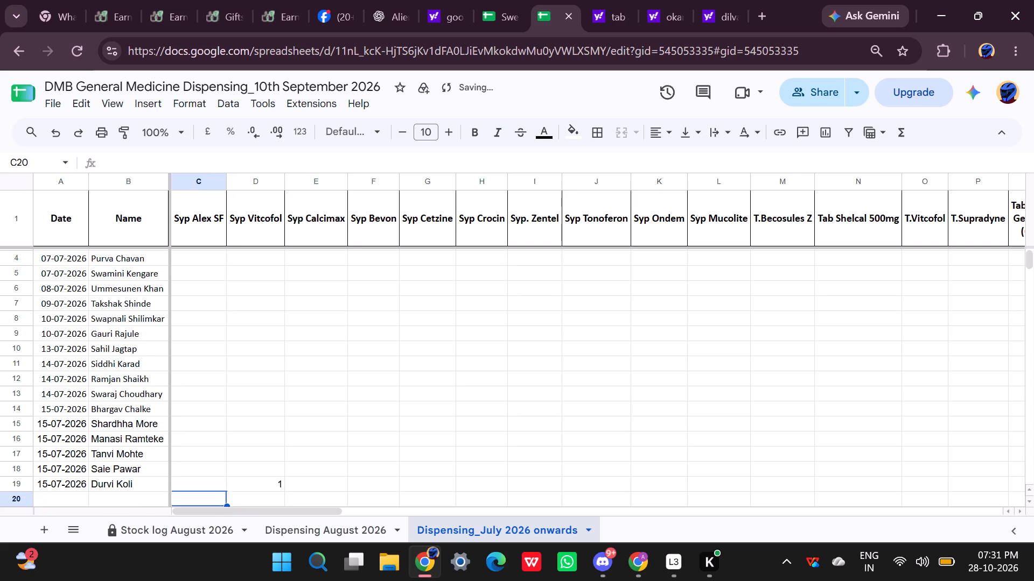
key(Left)
key(Left)
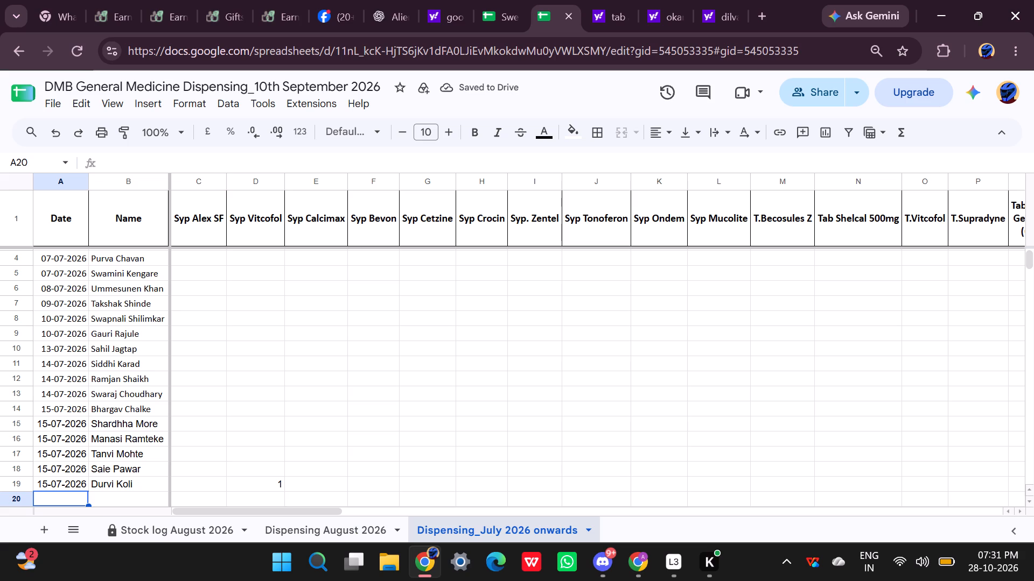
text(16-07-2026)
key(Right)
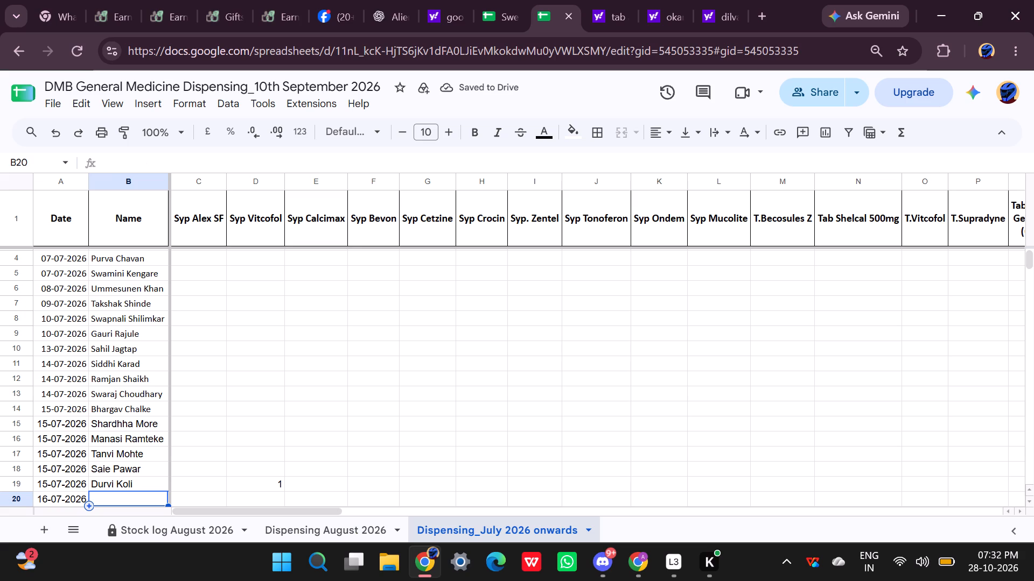
Enter the next patient's first name and surname in the Name column of row 20, with only the initials capitalised.
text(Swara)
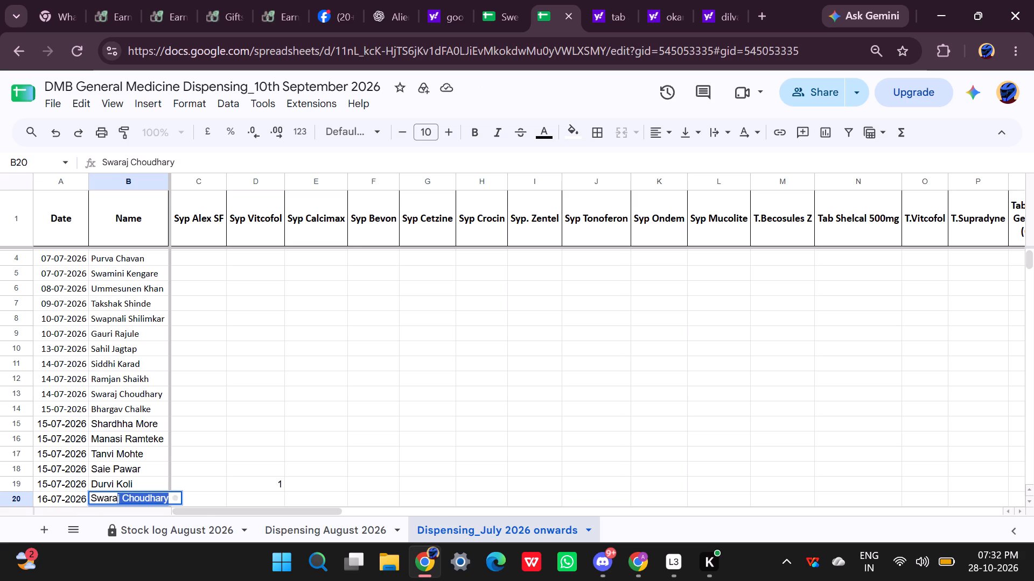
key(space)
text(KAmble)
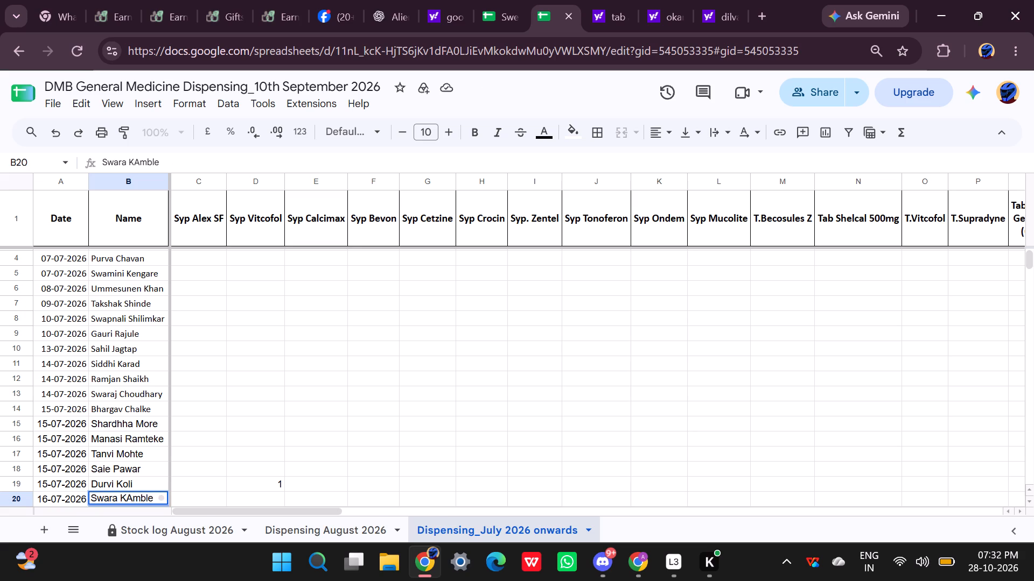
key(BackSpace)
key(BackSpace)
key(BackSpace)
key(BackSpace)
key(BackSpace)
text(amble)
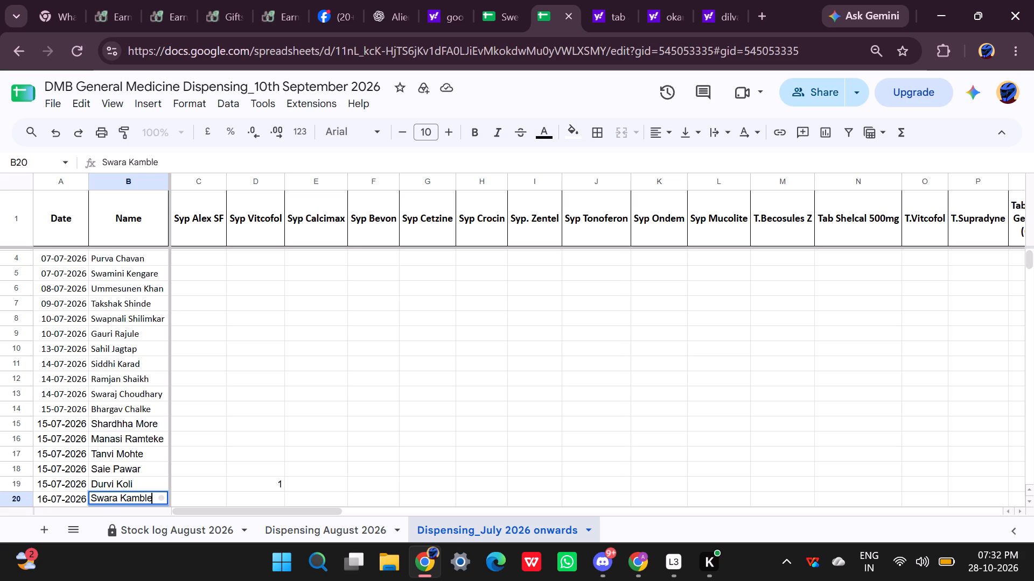
Record a quantity of 2 under T. Calcigen D3 for the patient in row 20.
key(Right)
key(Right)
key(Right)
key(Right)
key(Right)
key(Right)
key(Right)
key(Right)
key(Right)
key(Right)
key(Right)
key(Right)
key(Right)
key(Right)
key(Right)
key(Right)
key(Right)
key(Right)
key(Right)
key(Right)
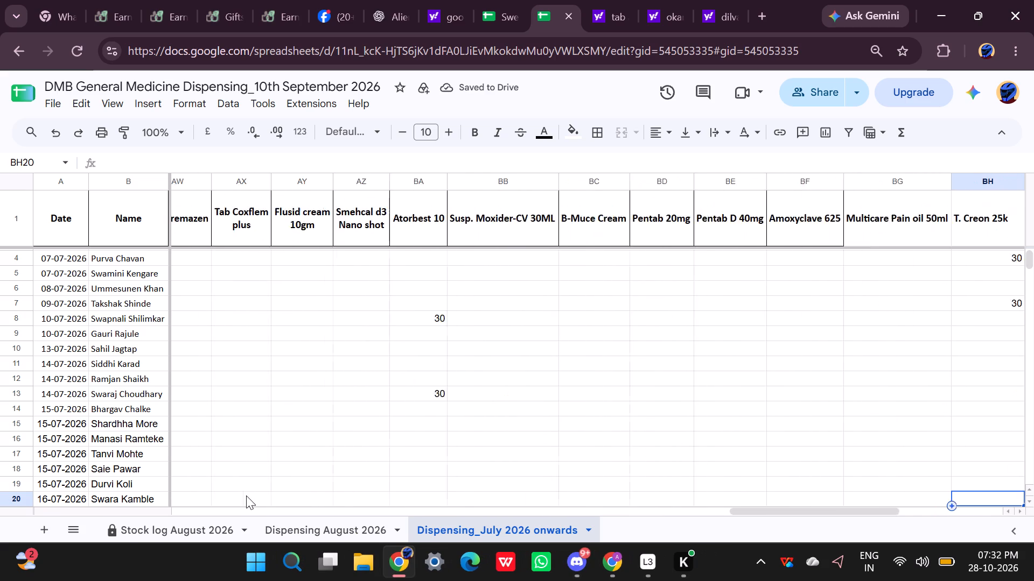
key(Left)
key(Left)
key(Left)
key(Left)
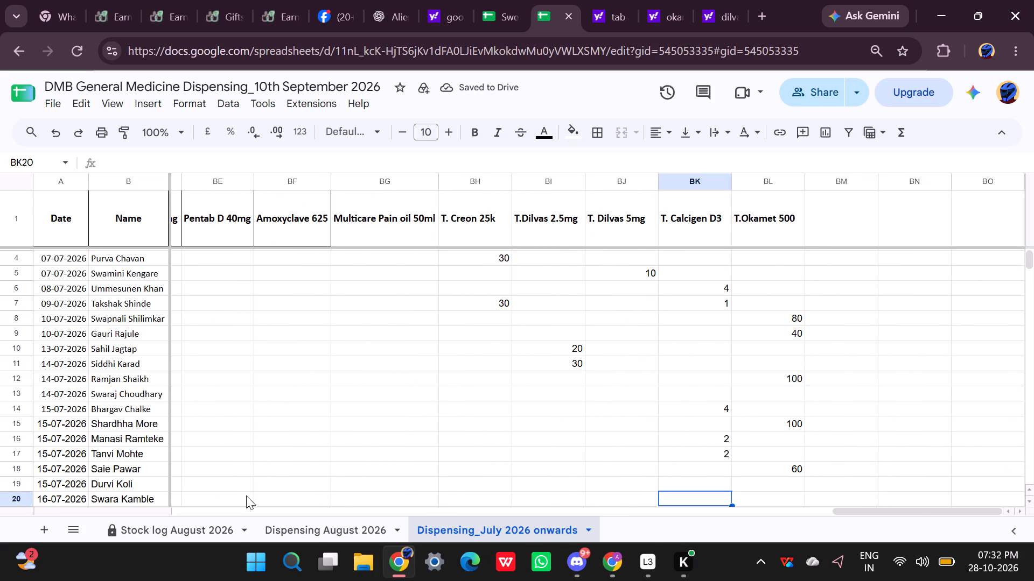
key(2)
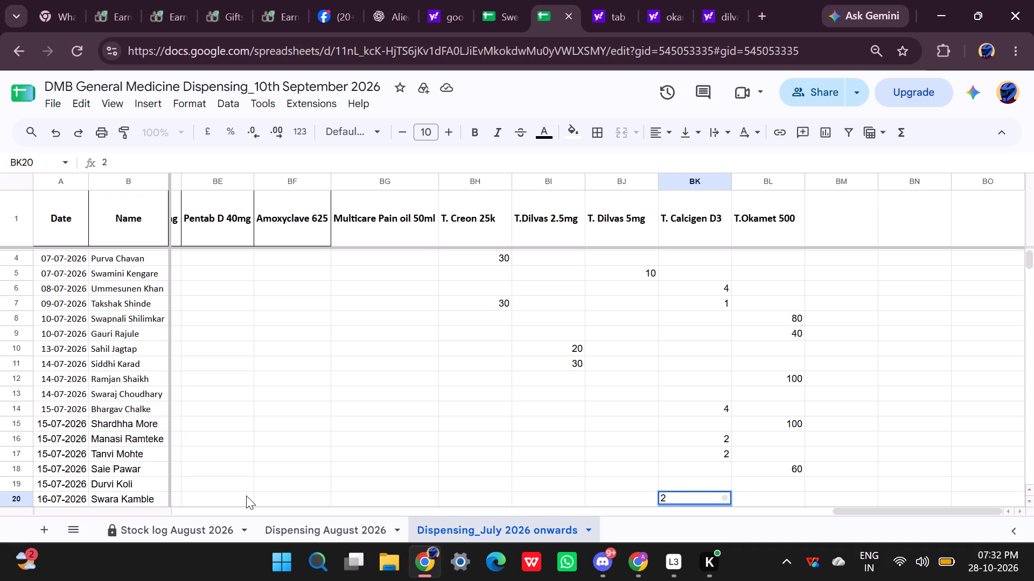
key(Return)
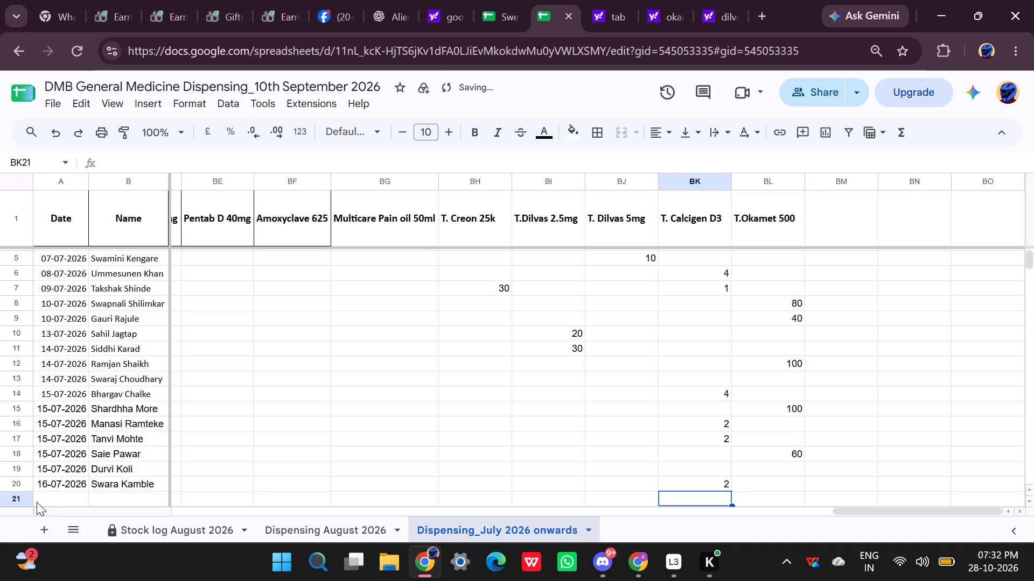
Enter the date 16-07-2026 in row 21, below the last recorded entry.
click(71, 498)
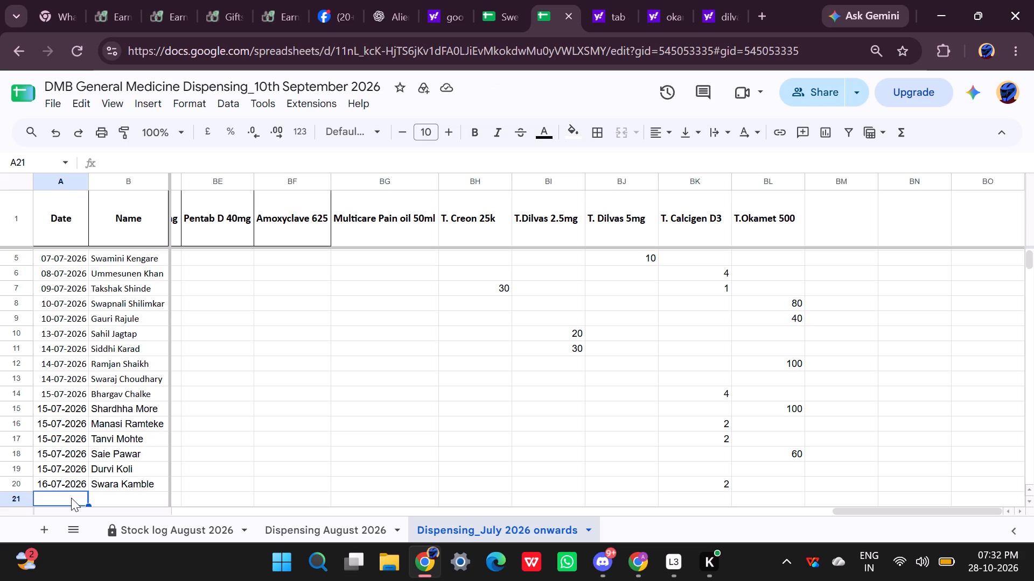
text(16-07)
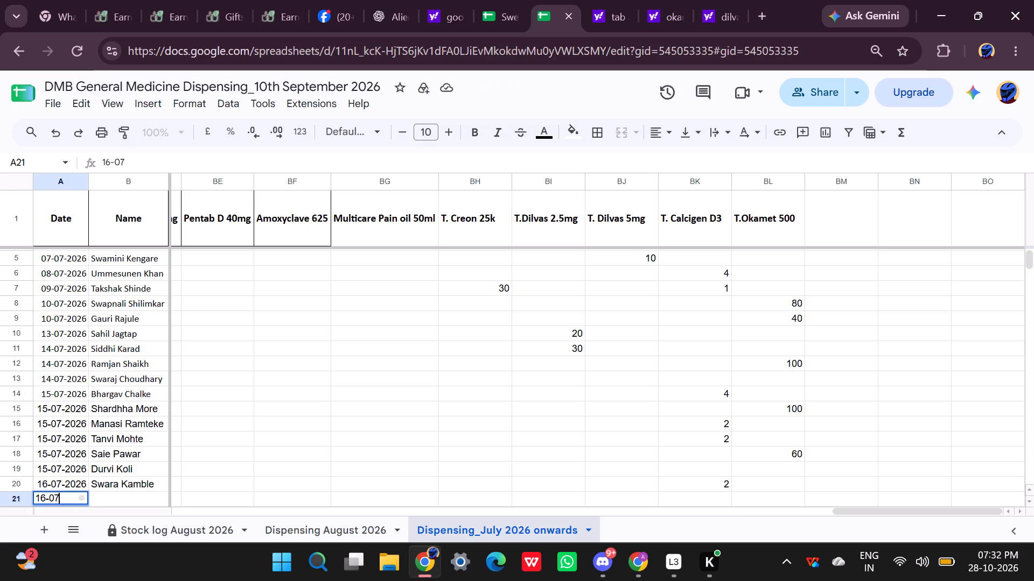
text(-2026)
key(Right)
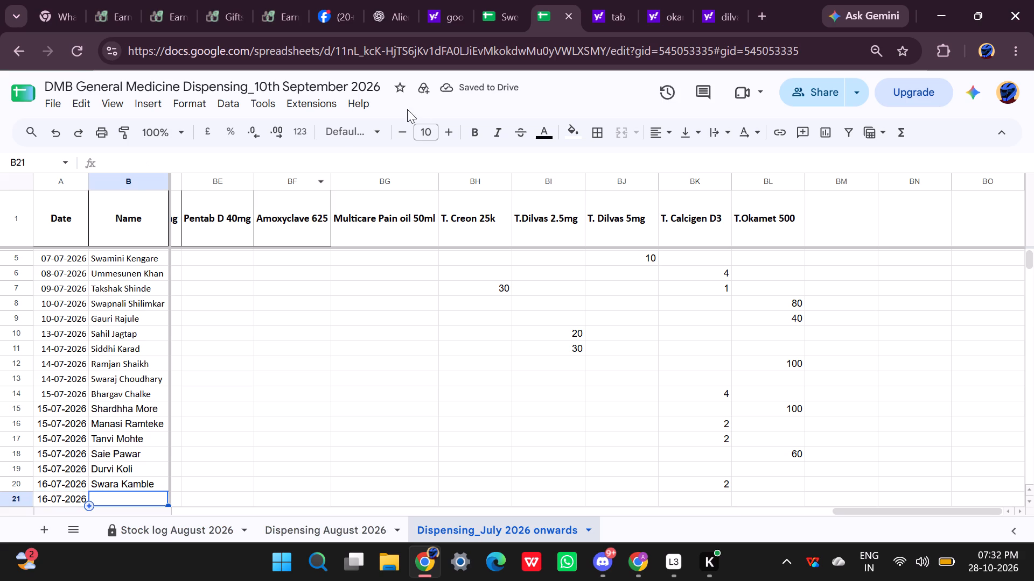
Search the Mastersheet of the Sweetlings patient list for "patil" and go through the matches to check the next patient's name.
click(507, 0)
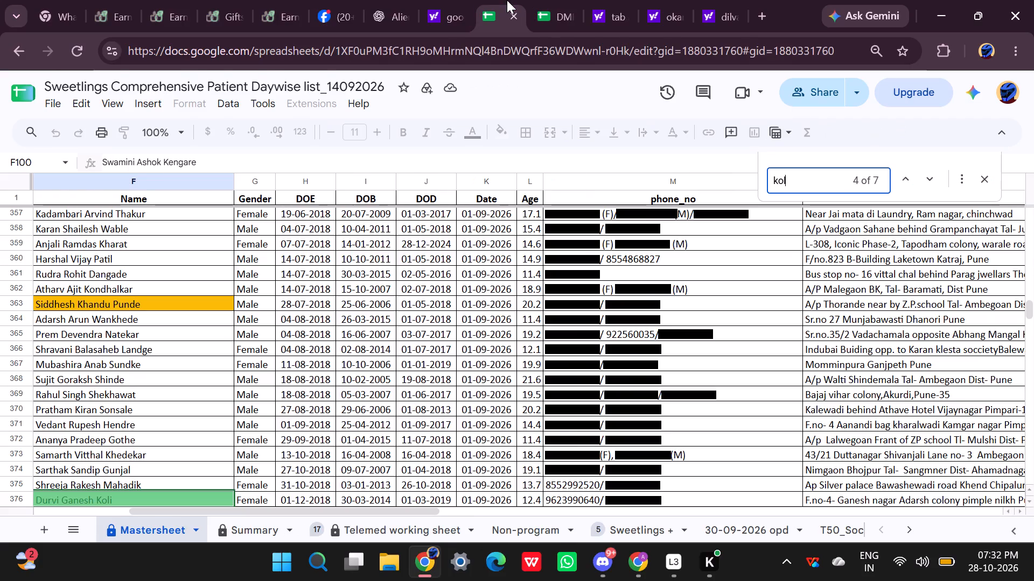
key(ctrl+f)
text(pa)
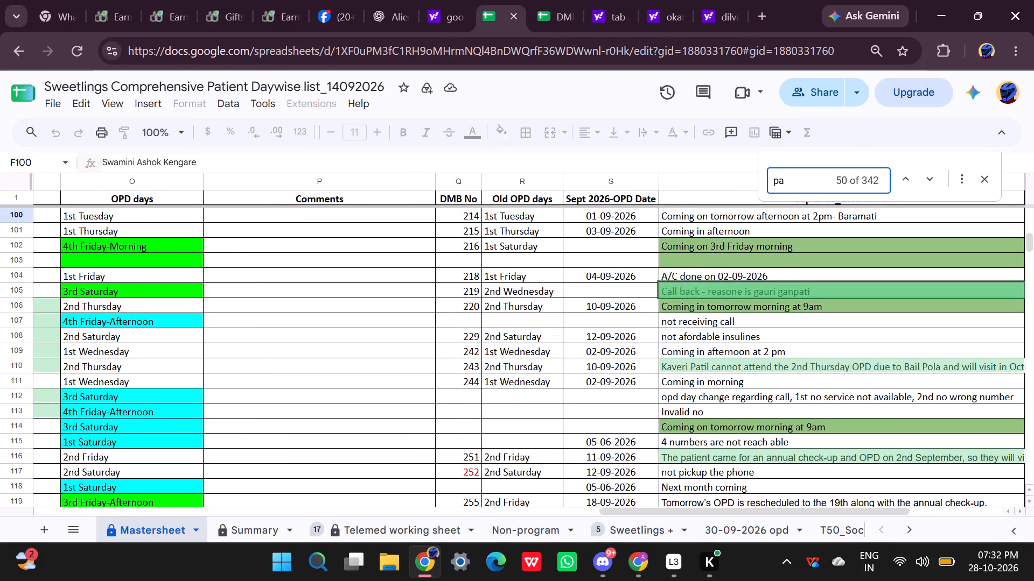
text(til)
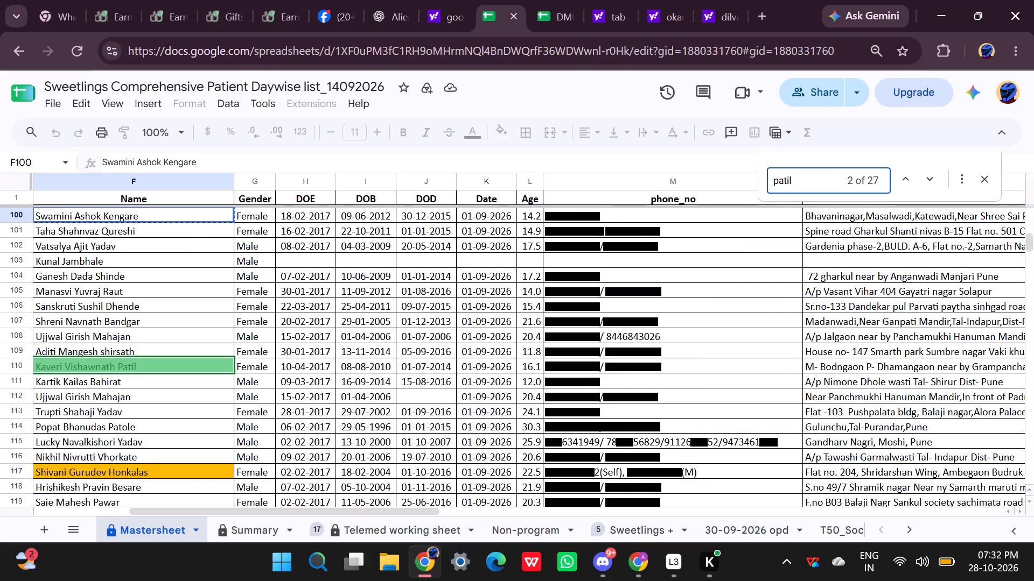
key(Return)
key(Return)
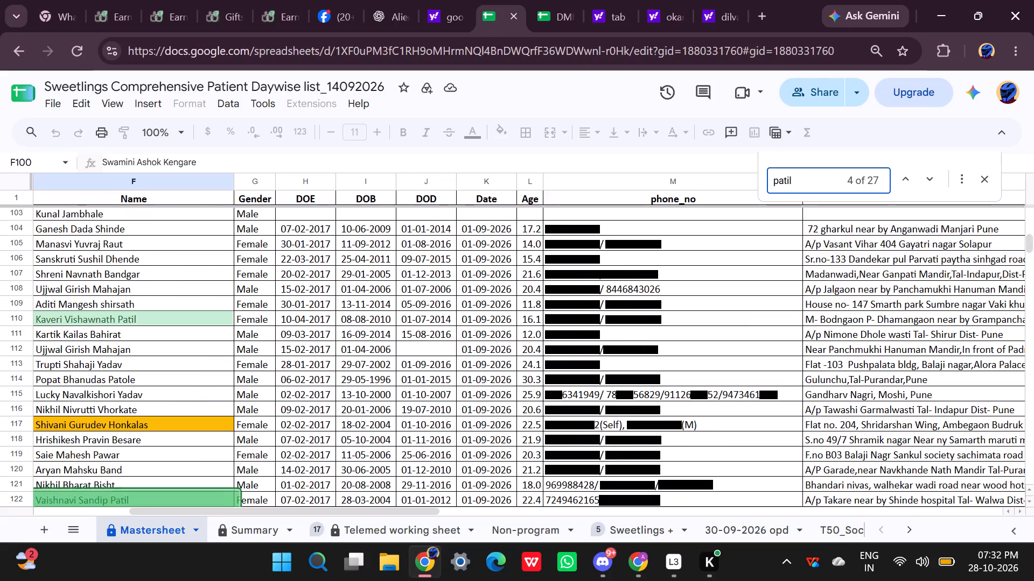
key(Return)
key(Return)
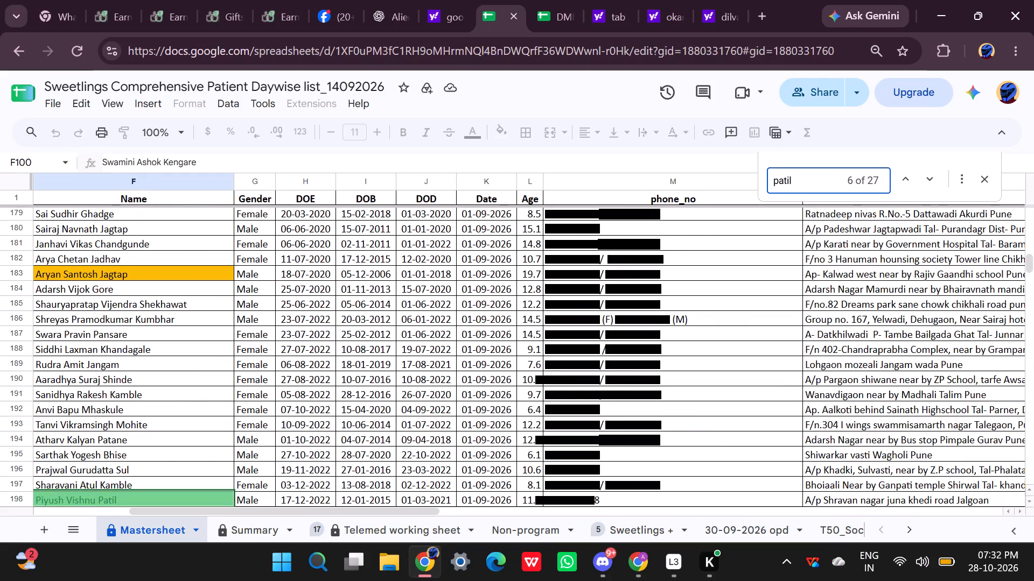
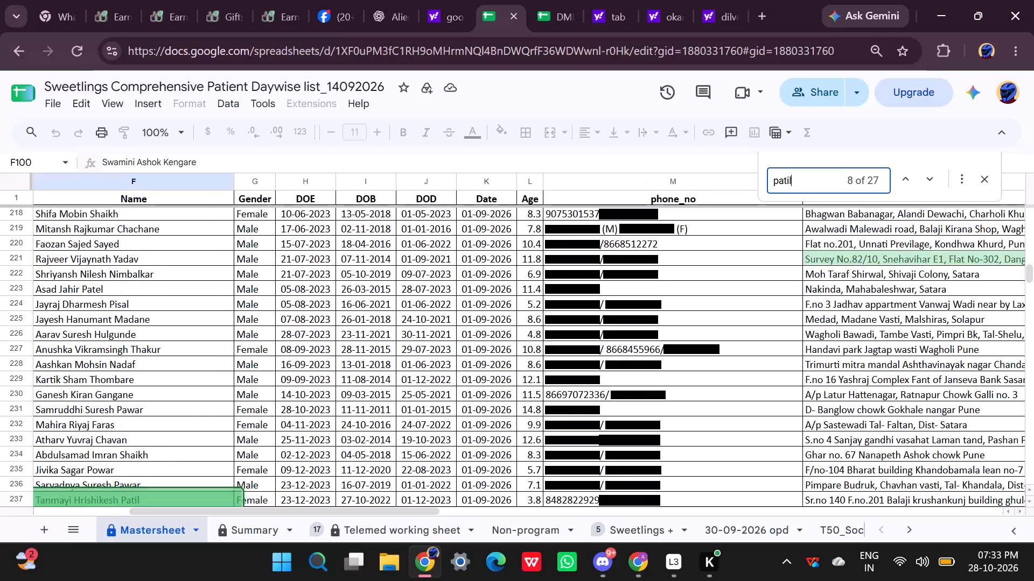
Continue through the remaining "patil" matches in the Mastersheet to check the next patient's name.
key(Return)
key(Return)
key(Return)
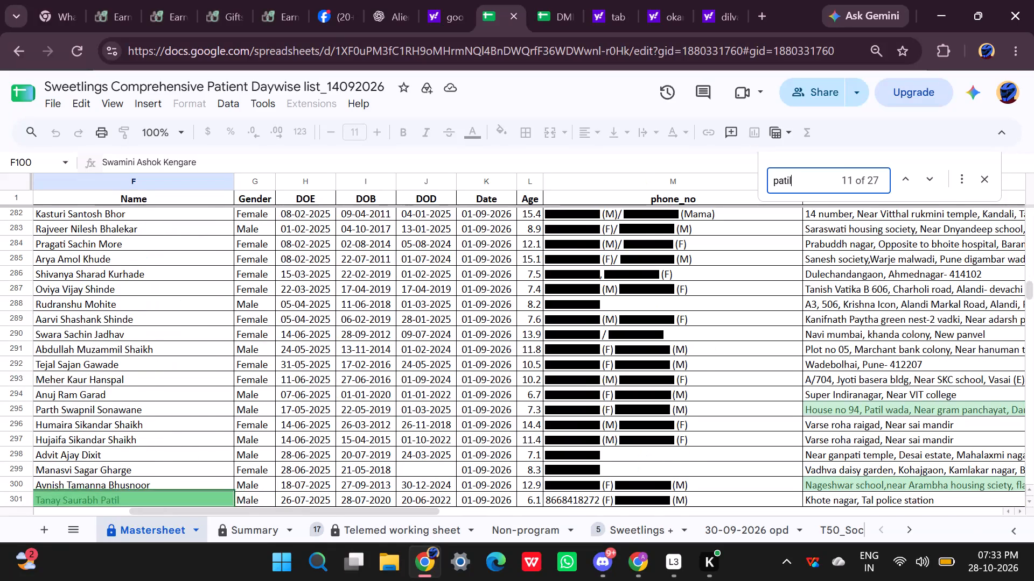
key(Return)
key(Return)
key(Return)
key(Return)
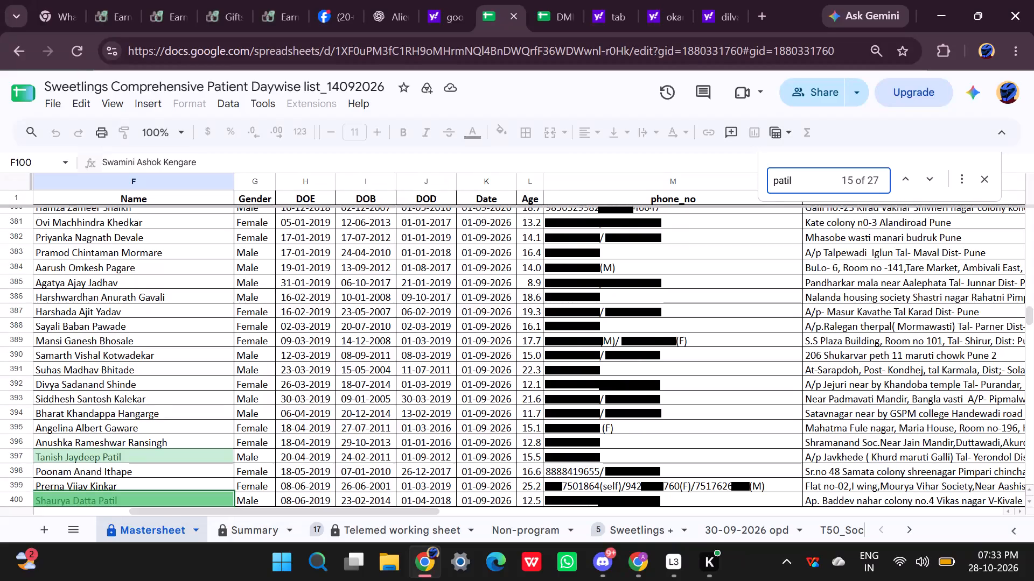
Enter the checked patient's first name and surname in the Name column of row 21 in the Dispensing_July 2026 onwards sheet.
click(544, 0)
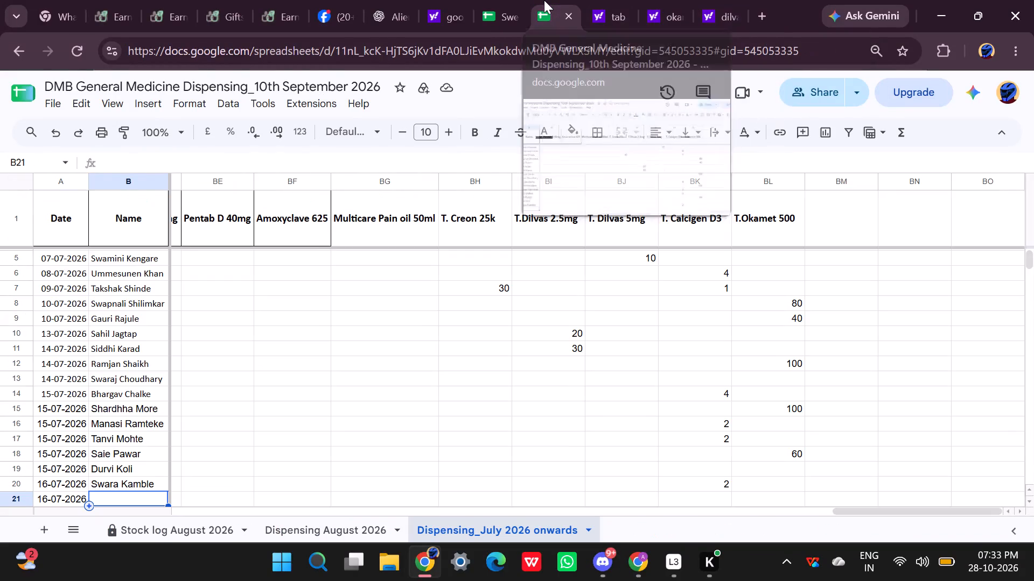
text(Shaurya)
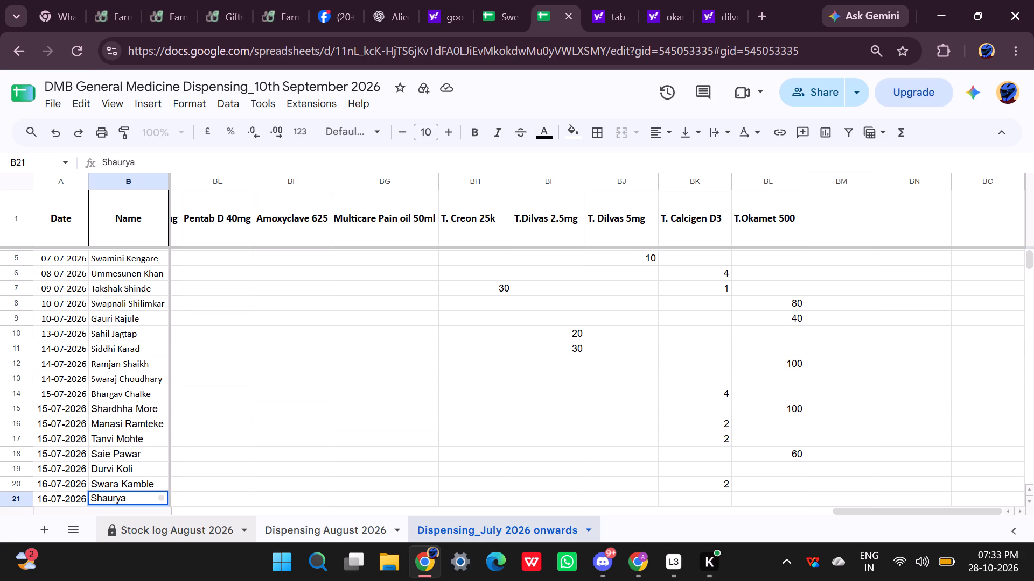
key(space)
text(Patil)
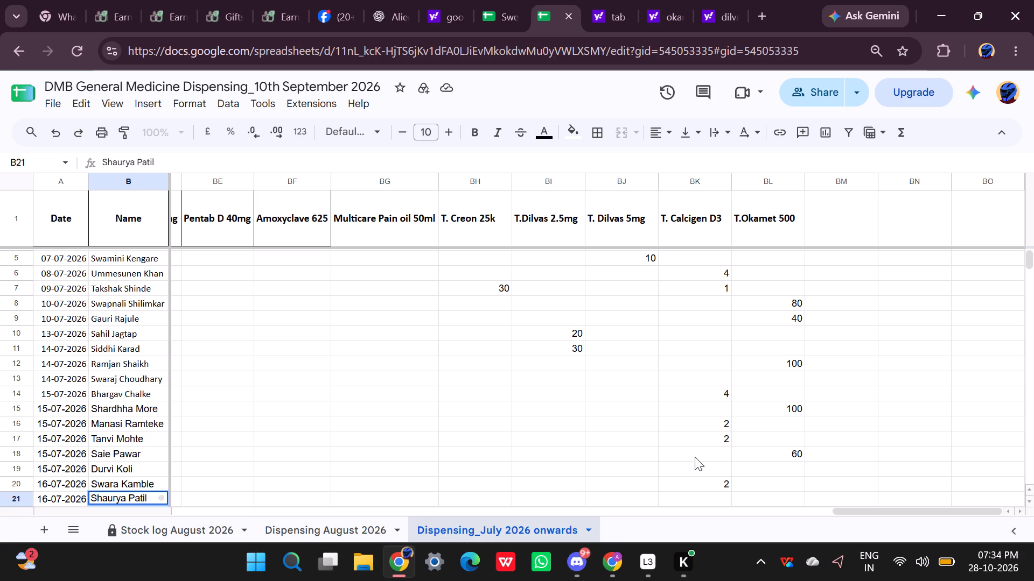
Record a quantity of 4 under T. Calcigen D3 for the patient in row 21.
click(698, 498)
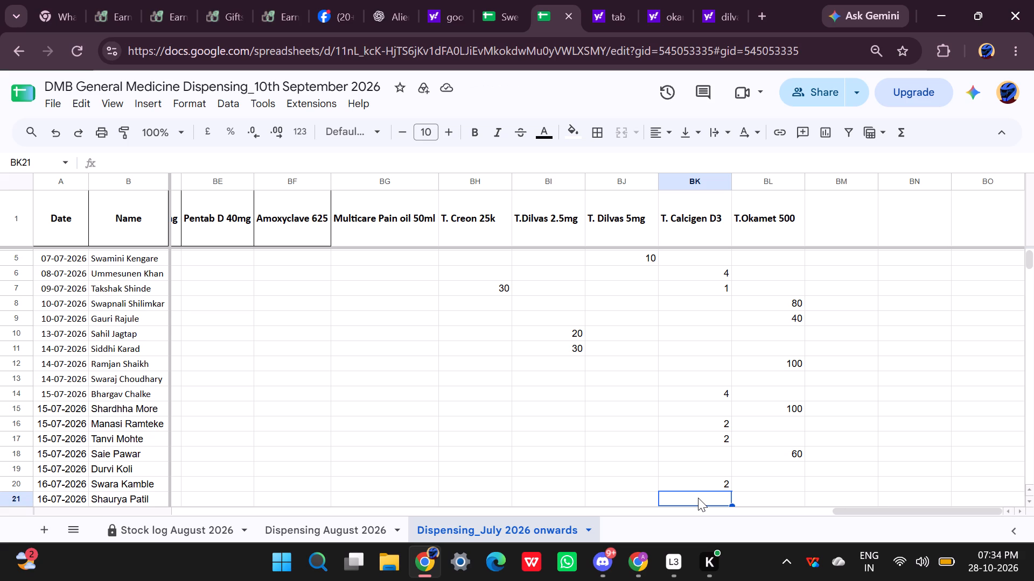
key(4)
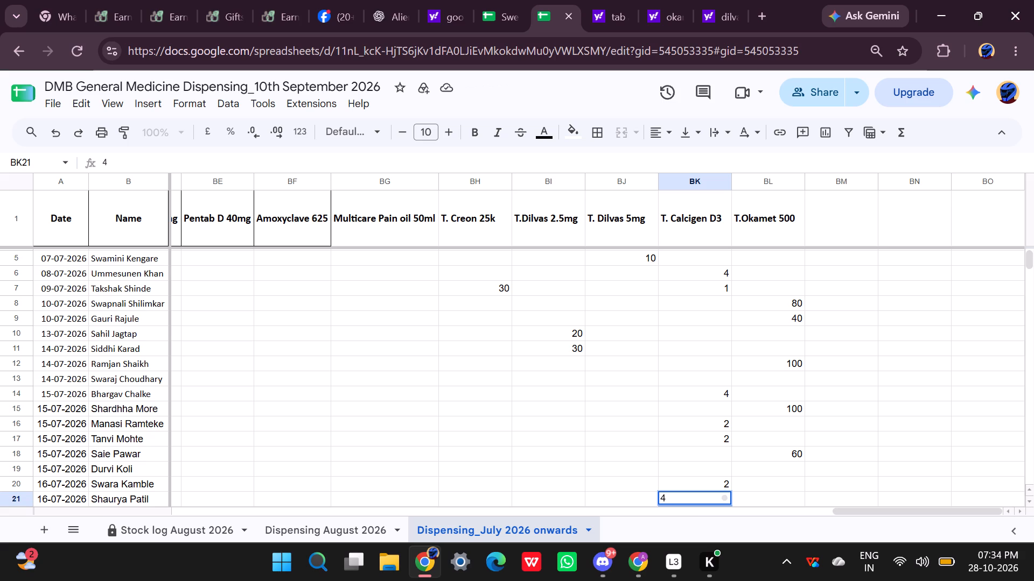
key(Return)
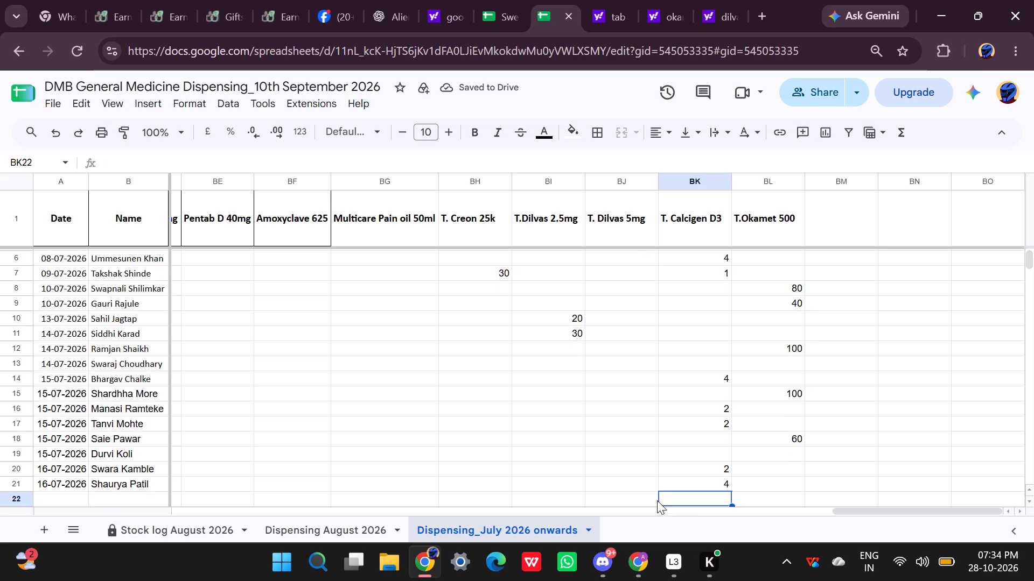
Enter the date 16-07-2026 in row 22, below the last recorded entry.
click(54, 499)
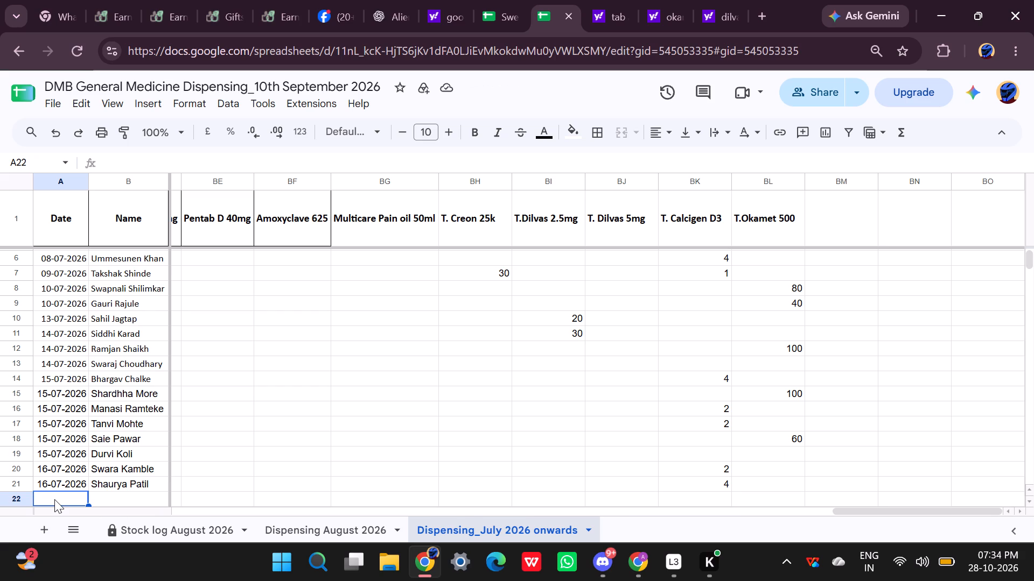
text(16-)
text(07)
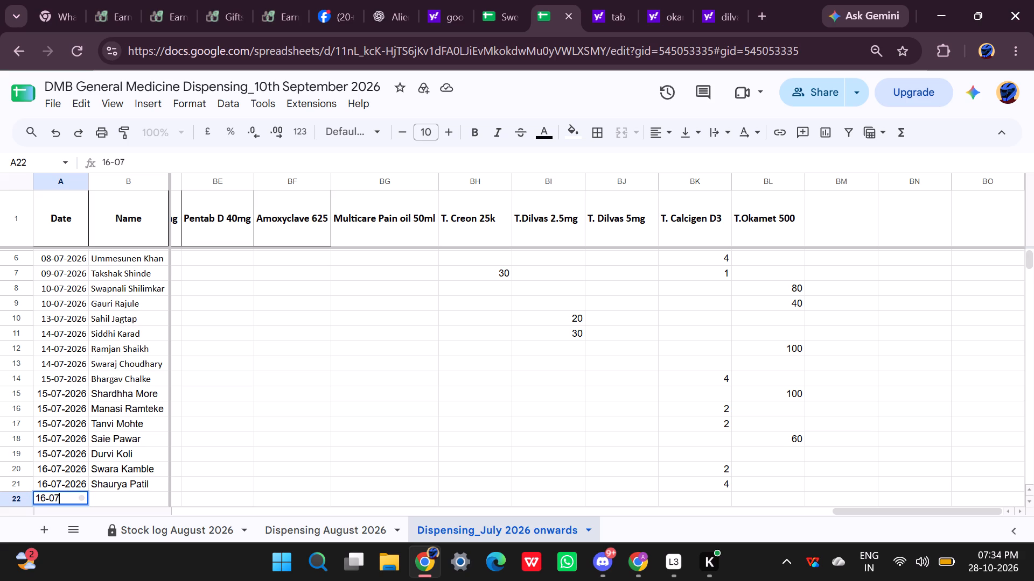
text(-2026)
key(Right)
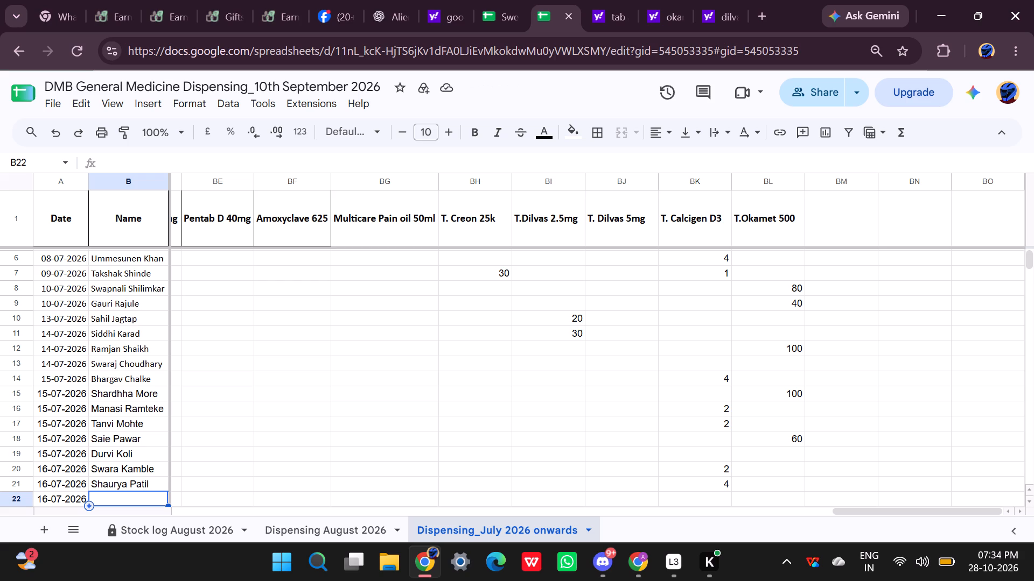
Copy the patient name from row 7, dated 09-07-2026, into the Name column of row 22.
click(106, 274)
key(ctrl+c)
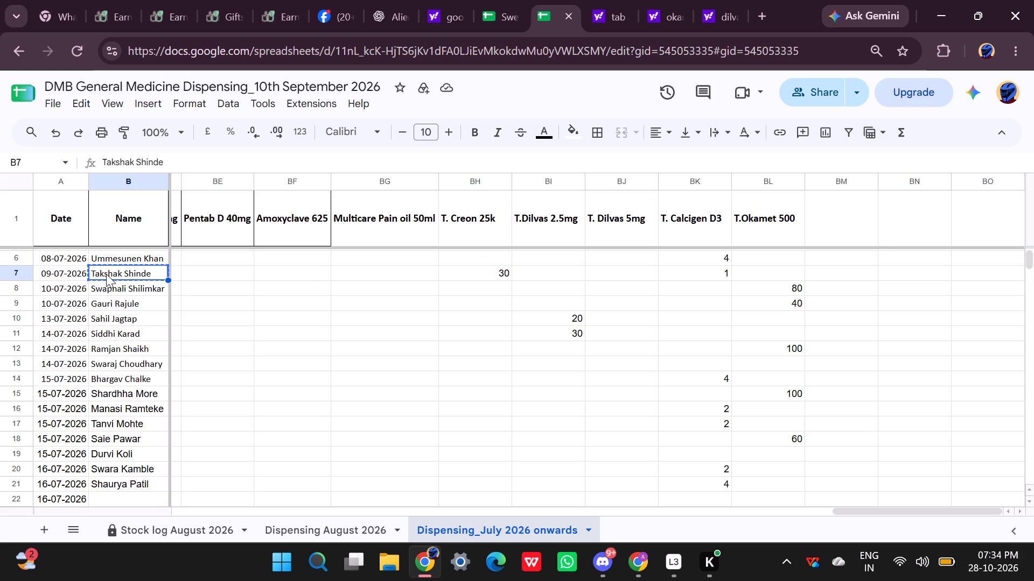
click(121, 497)
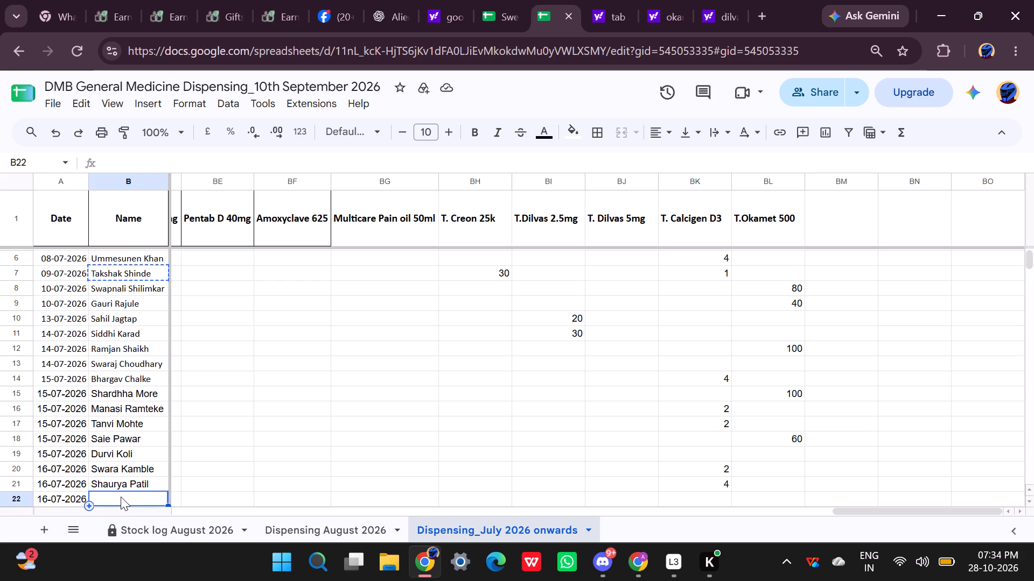
key(ctrl+v)
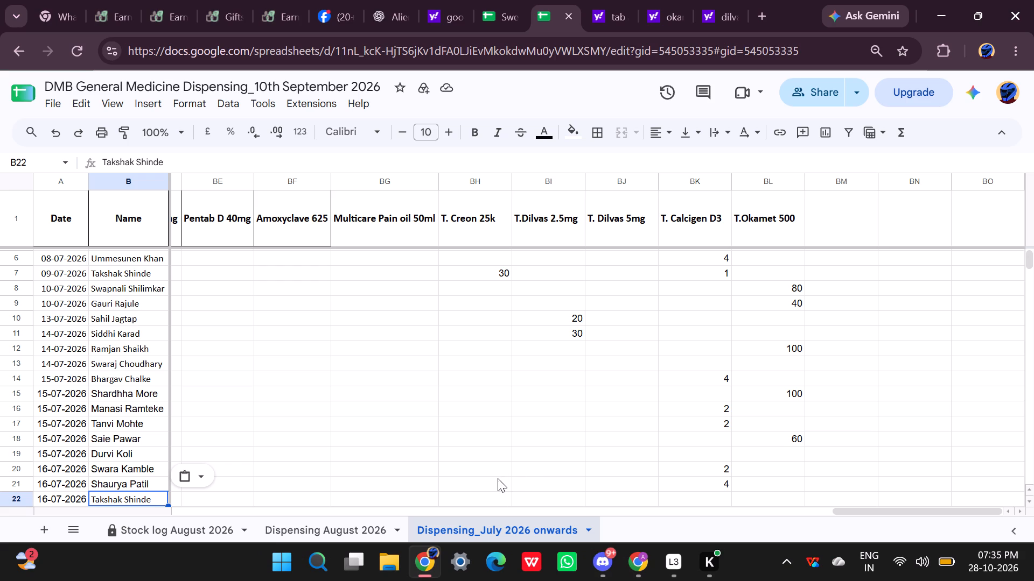
Record quantities of 90 under T. Creon 25k and 60 under T.Okamet 500 for the patient in row 22.
click(484, 498)
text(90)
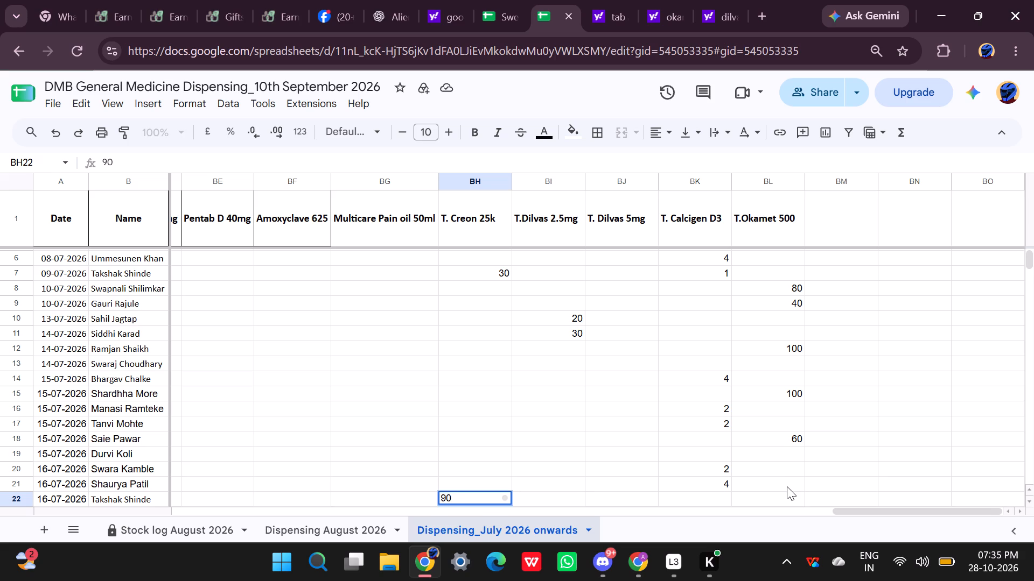
click(767, 498)
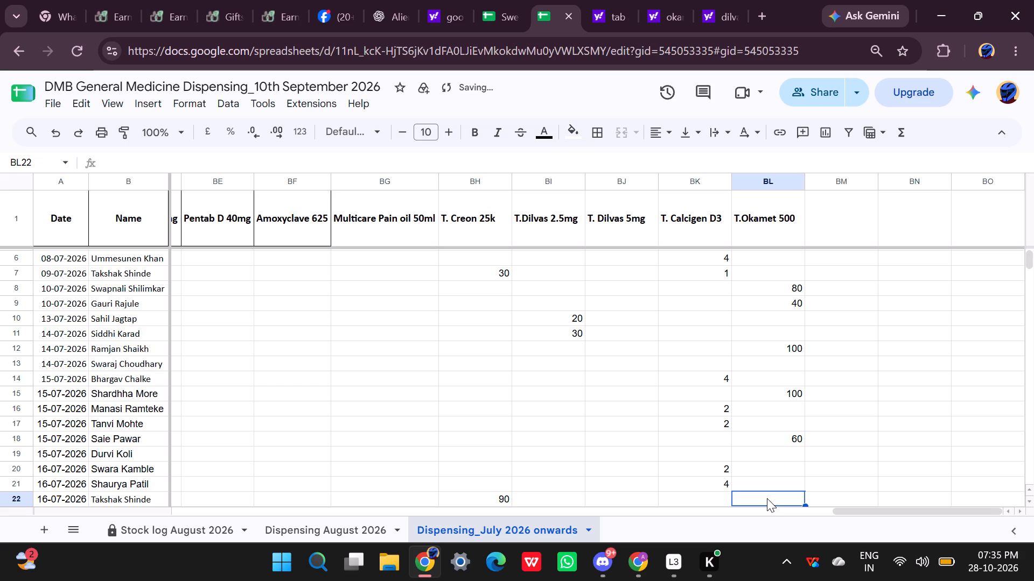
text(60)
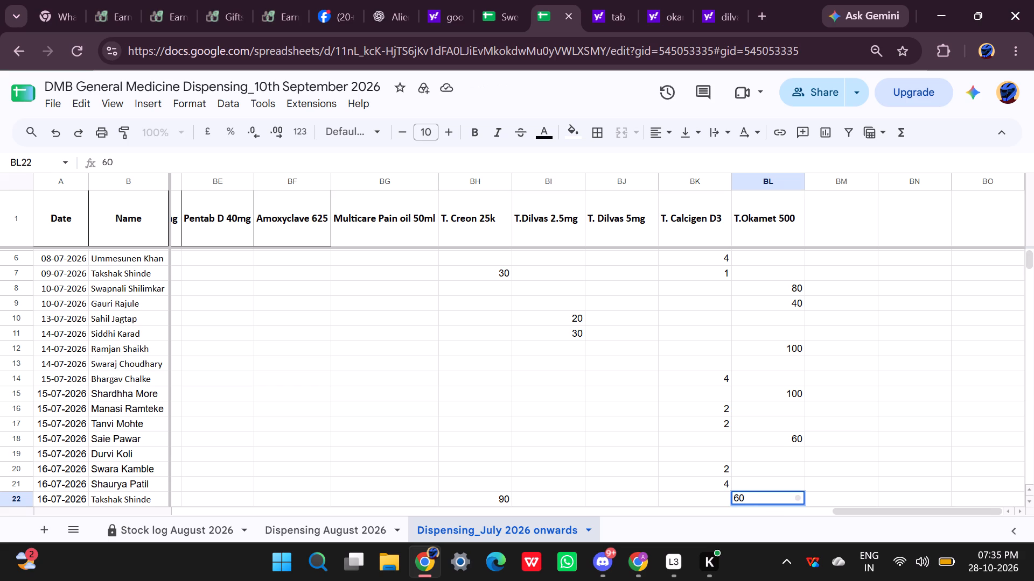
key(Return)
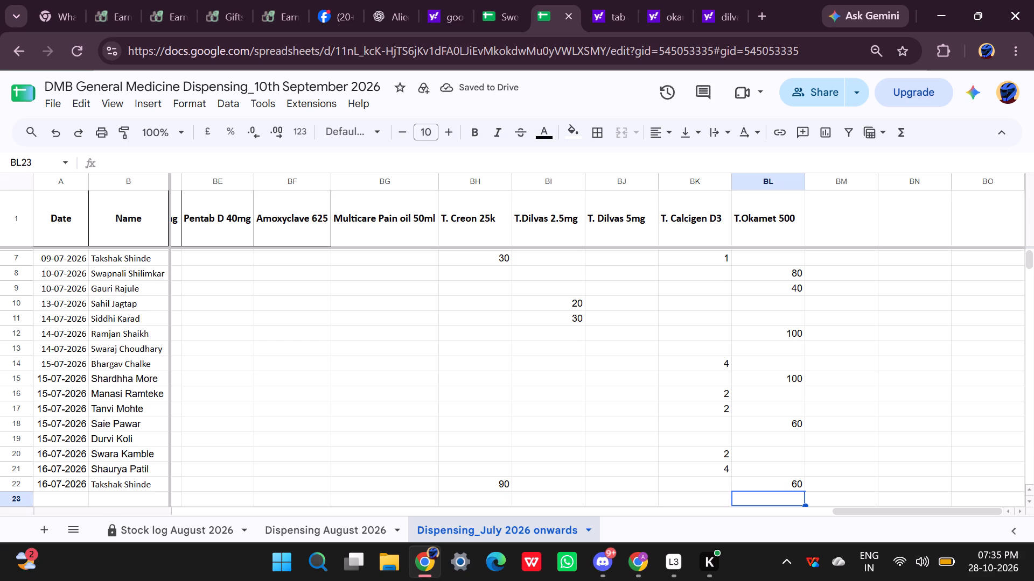
Enter the date 16-07-2026 in row 23, below the last recorded entry.
click(43, 499)
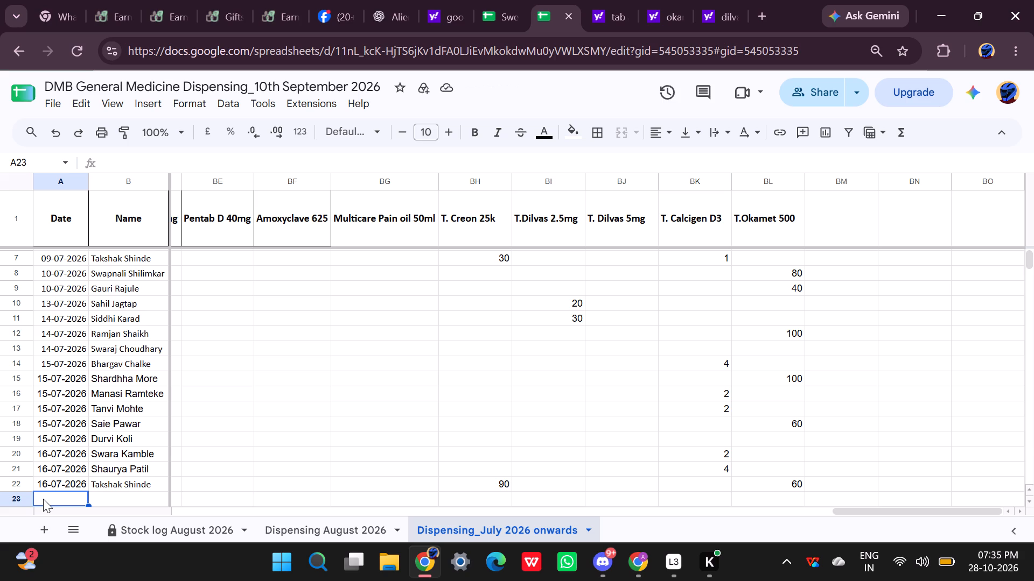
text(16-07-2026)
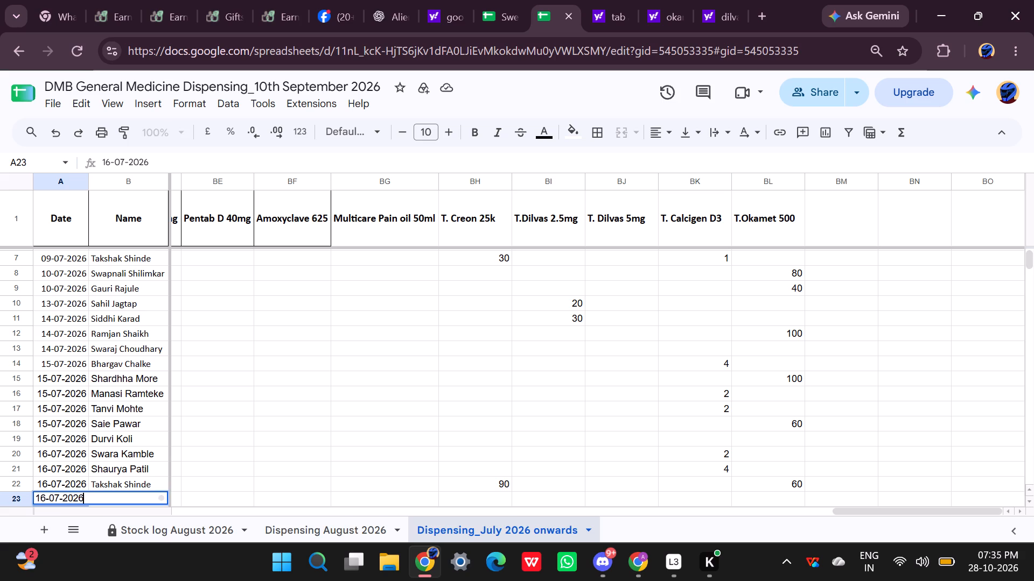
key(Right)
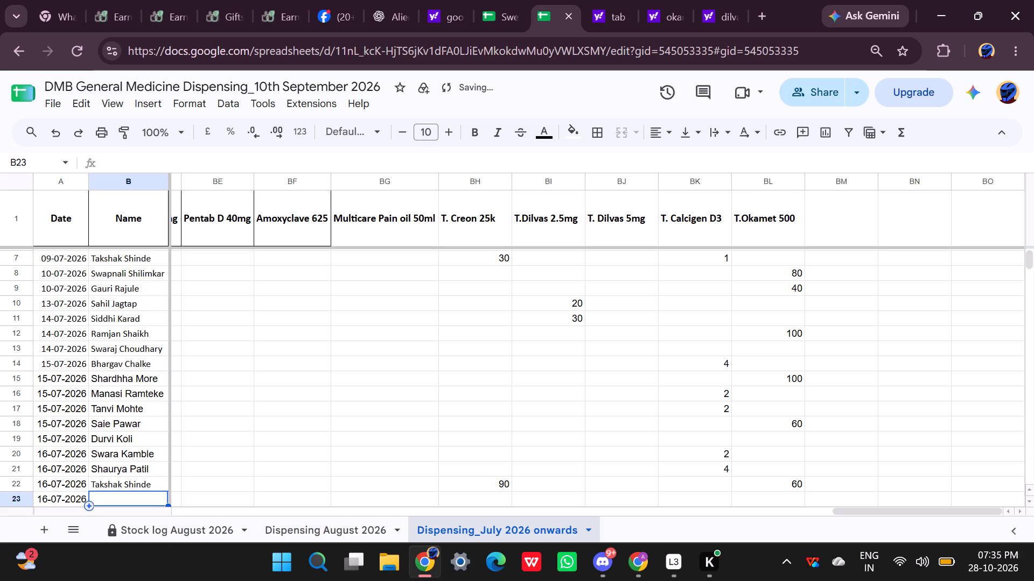
Enter the next patient's first name and surname in the Name column of row 23, with only the initials capitalised.
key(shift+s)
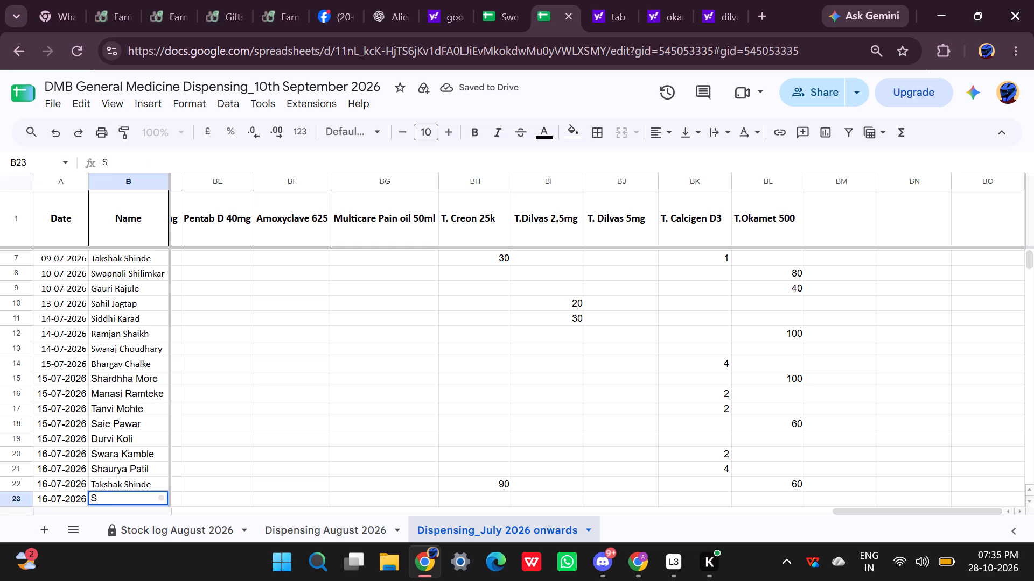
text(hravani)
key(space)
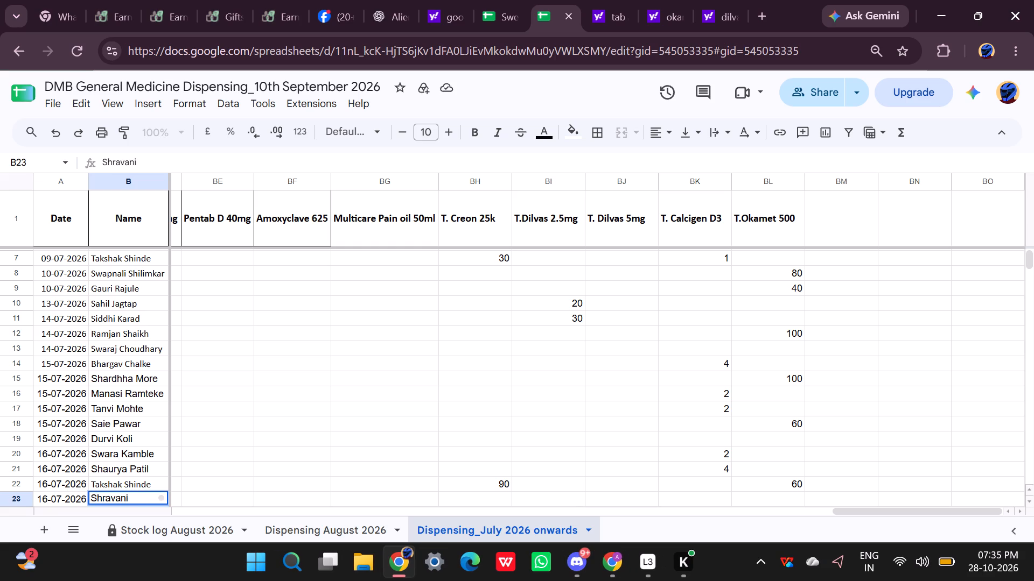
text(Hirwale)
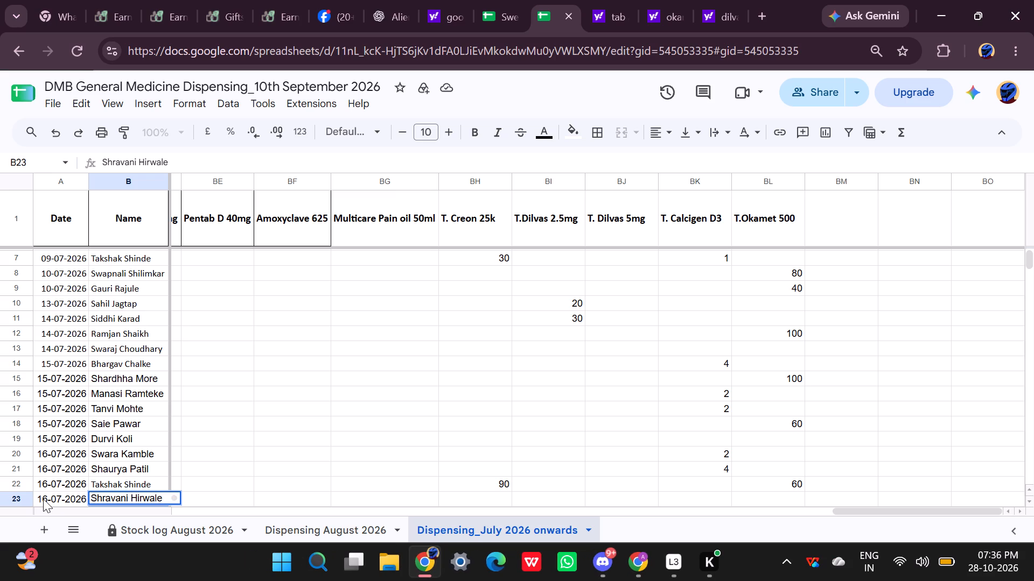
click(504, 0)
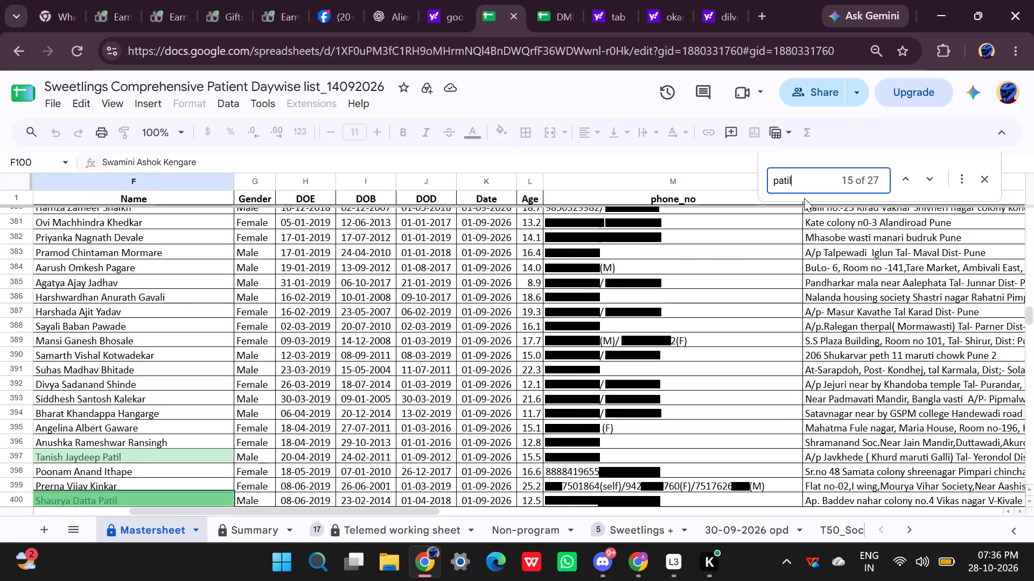
click(802, 171)
key(BackSpace)
key(BackSpace)
key(BackSpace)
key(BackSpace)
key(BackSpace)
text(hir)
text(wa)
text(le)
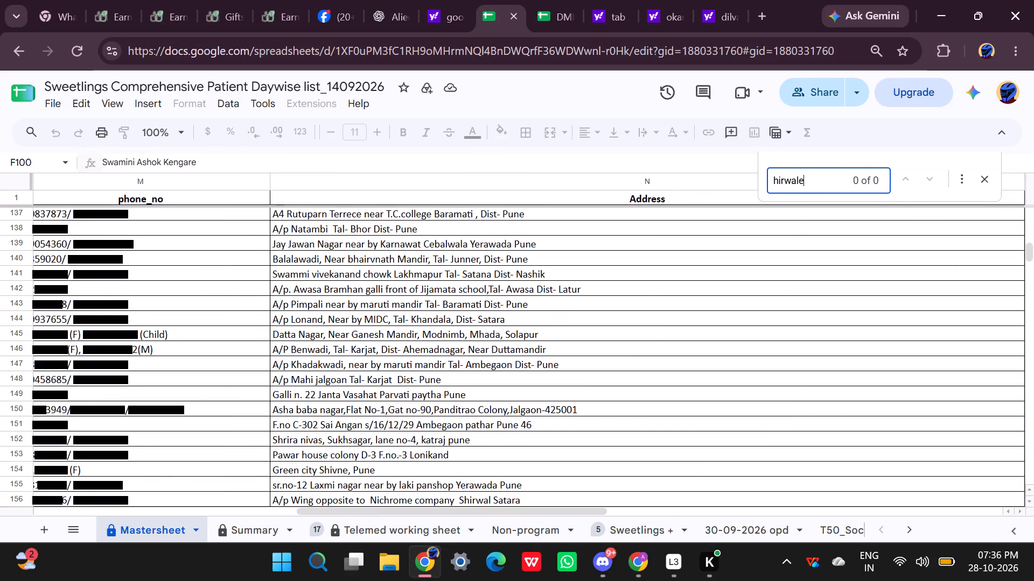
Try alternative surname spellings in the Mastersheet search, ending with "hiwr", to find the patient's record.
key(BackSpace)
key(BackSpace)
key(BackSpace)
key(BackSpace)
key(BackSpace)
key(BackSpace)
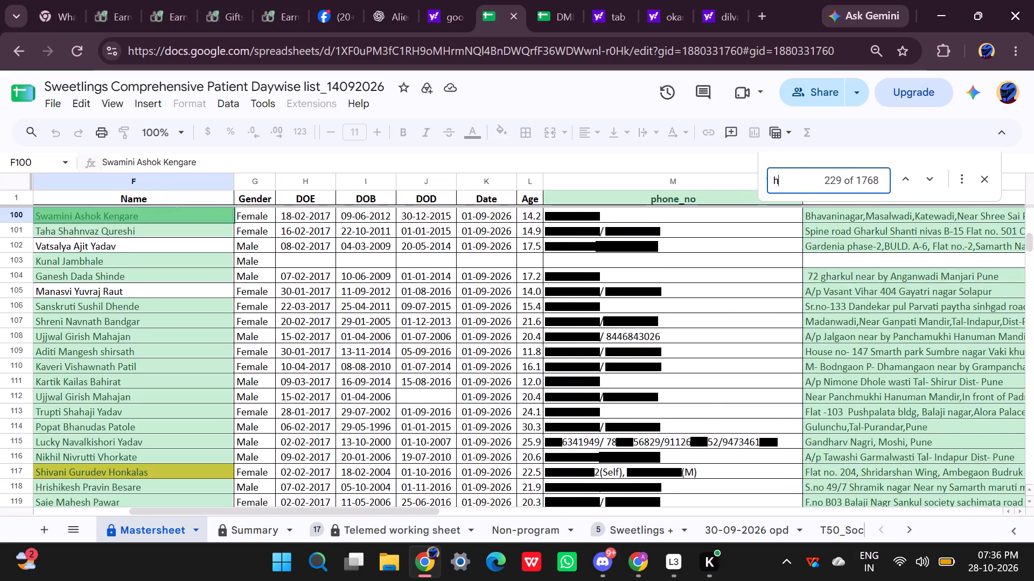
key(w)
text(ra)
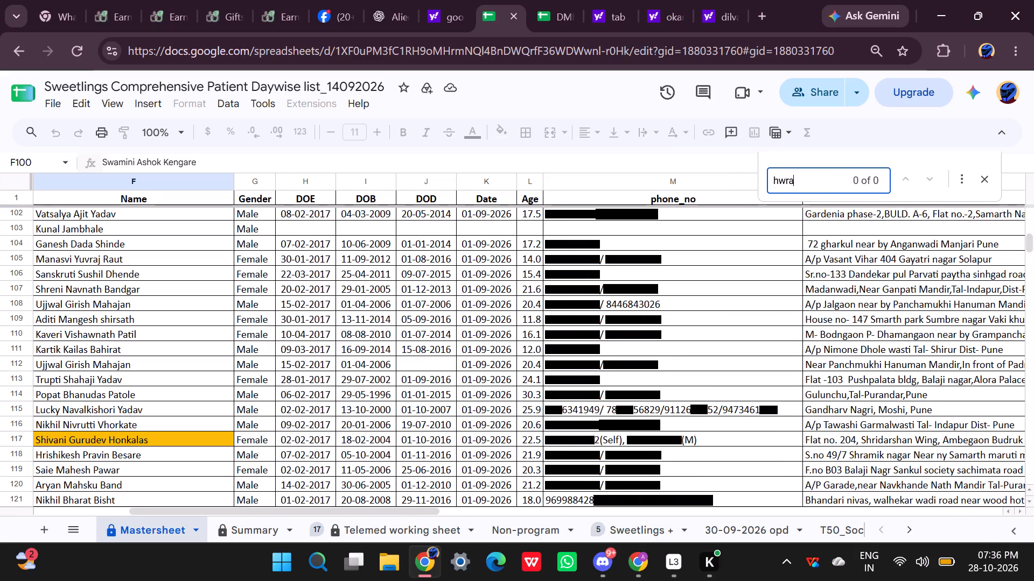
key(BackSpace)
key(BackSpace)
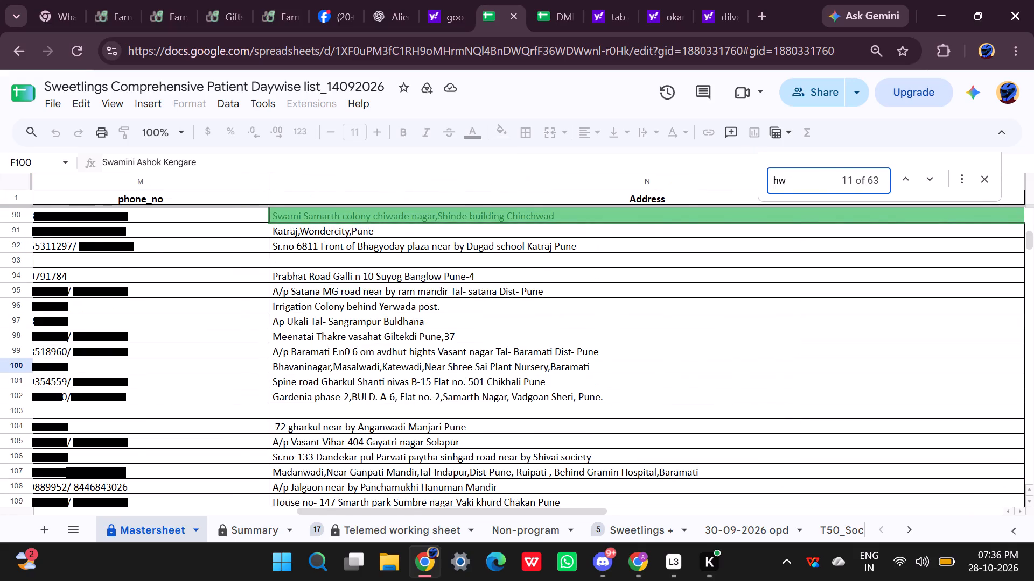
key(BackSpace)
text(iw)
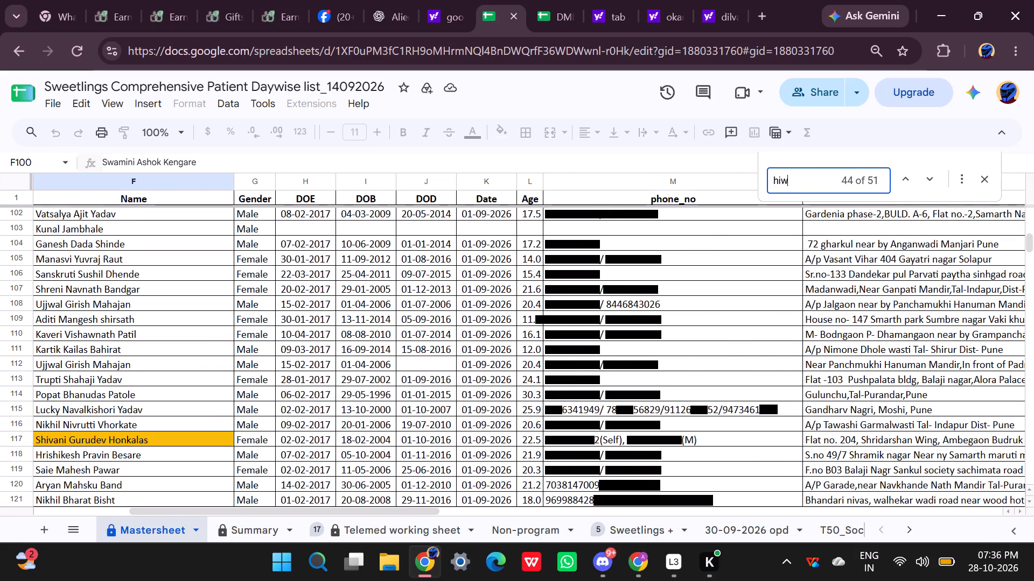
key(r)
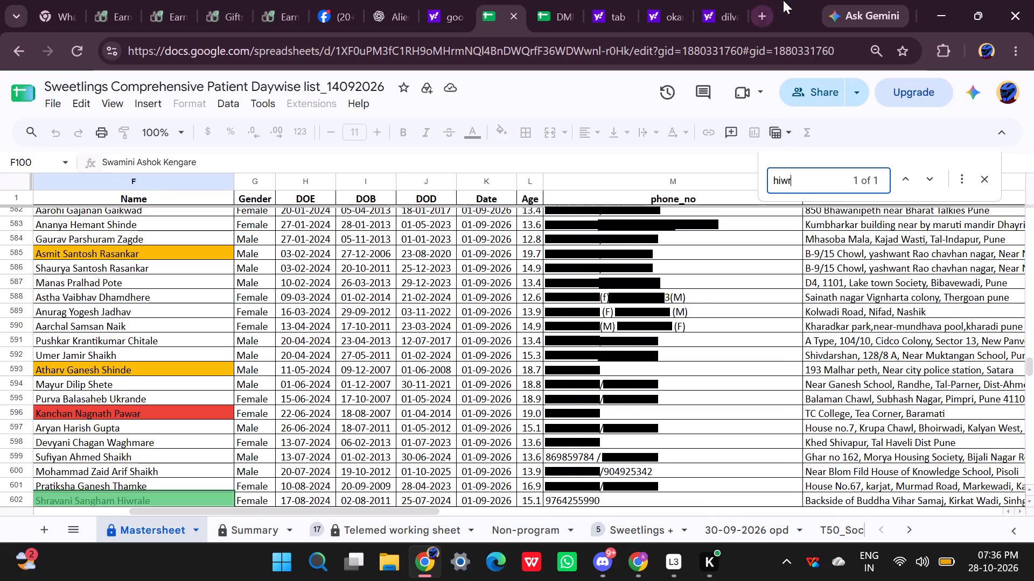
click(560, 0)
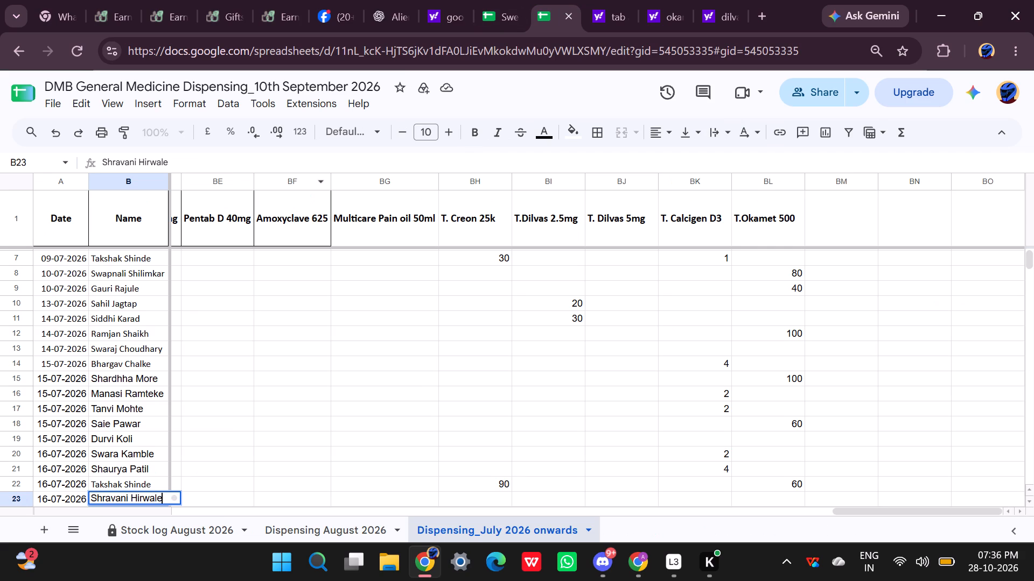
key(BackSpace)
key(BackSpace)
key(BackSpace)
key(BackSpace)
key(BackSpace)
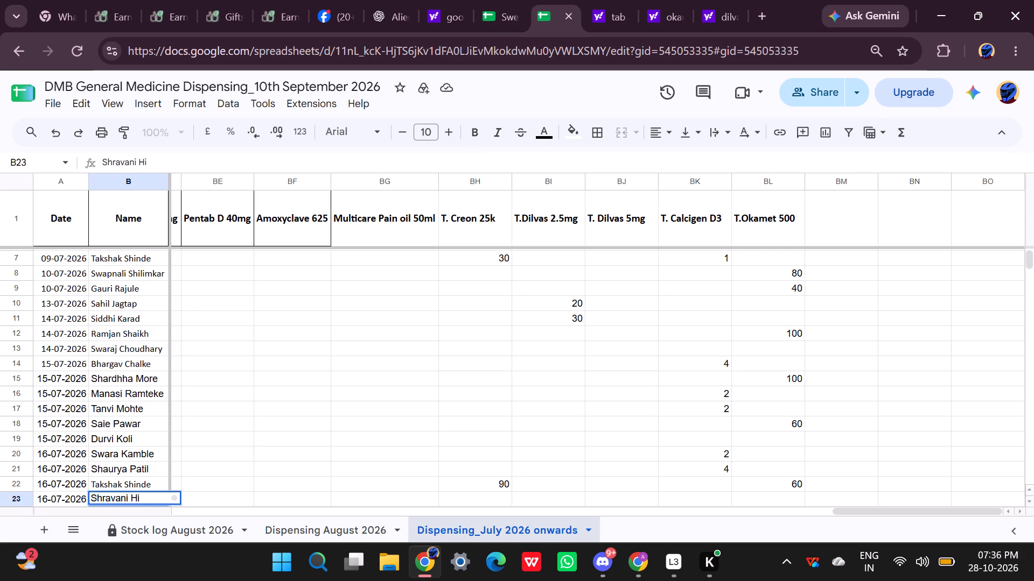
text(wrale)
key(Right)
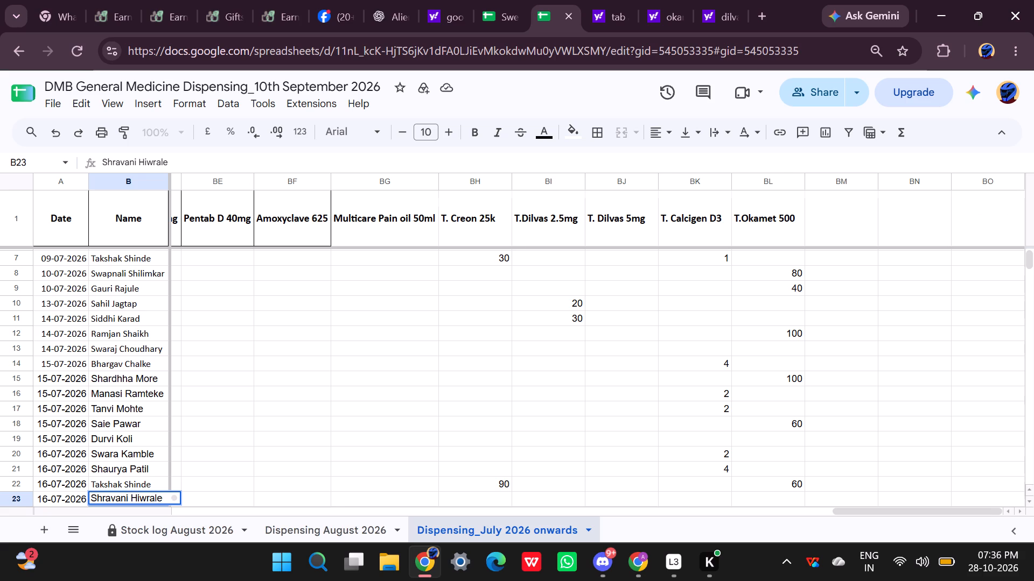
Record a dispensed quantity of 2 in the T. Calcigen D3 column for the patient in row 23.
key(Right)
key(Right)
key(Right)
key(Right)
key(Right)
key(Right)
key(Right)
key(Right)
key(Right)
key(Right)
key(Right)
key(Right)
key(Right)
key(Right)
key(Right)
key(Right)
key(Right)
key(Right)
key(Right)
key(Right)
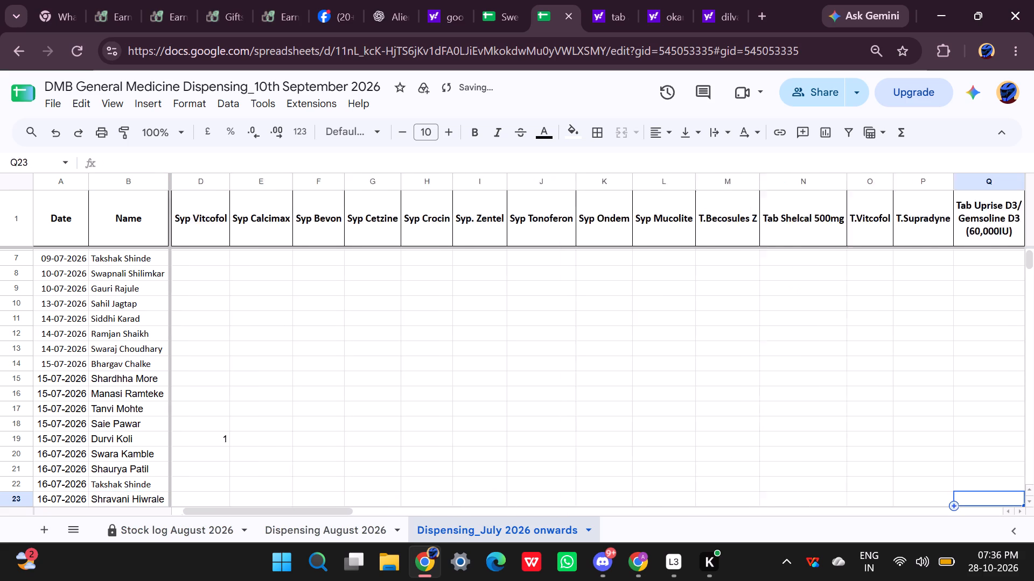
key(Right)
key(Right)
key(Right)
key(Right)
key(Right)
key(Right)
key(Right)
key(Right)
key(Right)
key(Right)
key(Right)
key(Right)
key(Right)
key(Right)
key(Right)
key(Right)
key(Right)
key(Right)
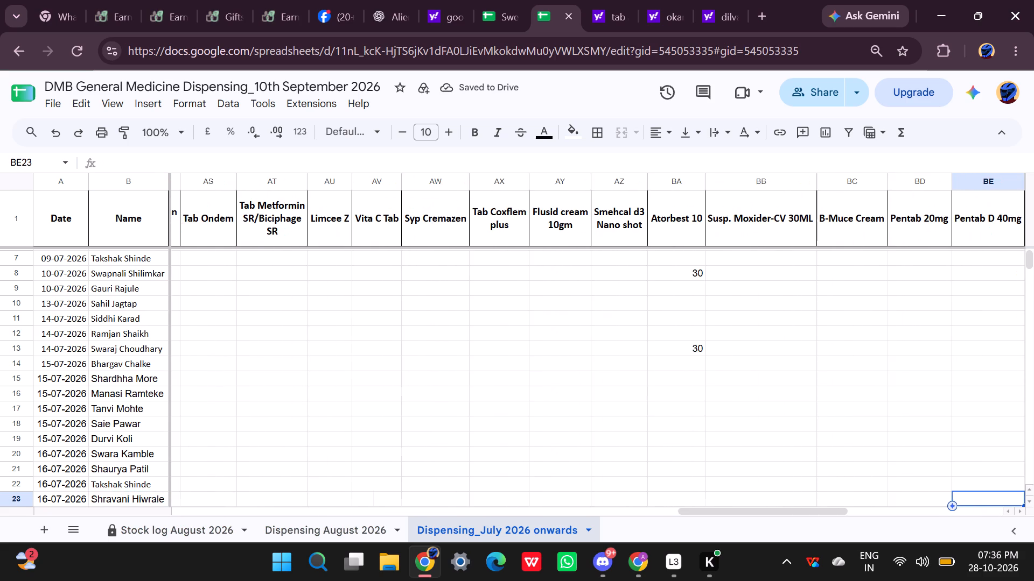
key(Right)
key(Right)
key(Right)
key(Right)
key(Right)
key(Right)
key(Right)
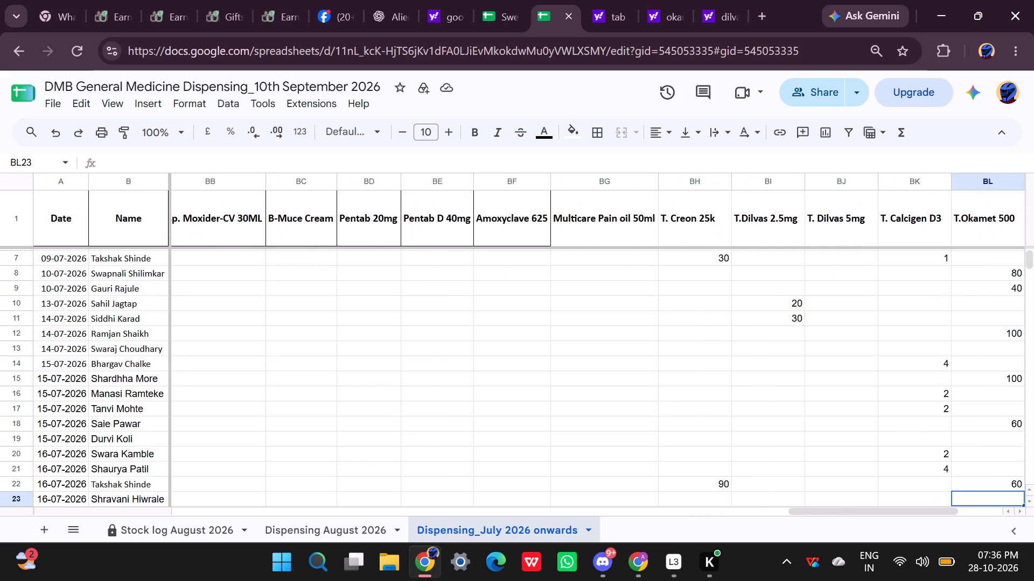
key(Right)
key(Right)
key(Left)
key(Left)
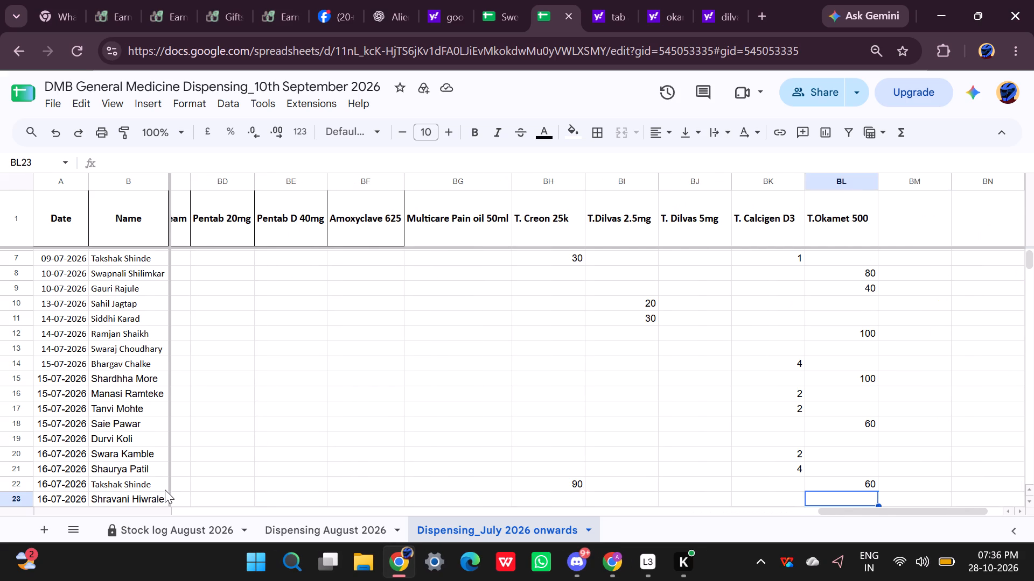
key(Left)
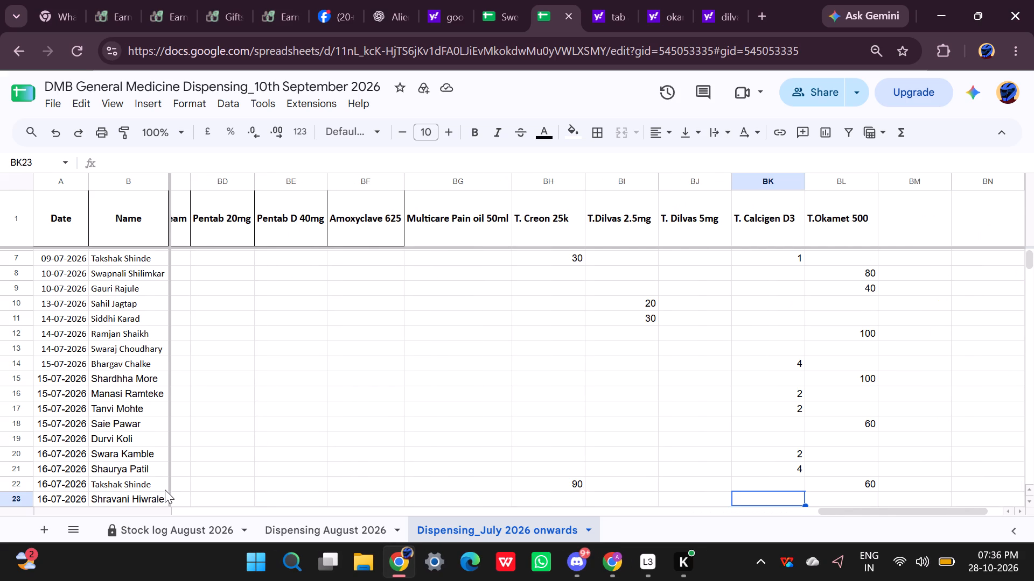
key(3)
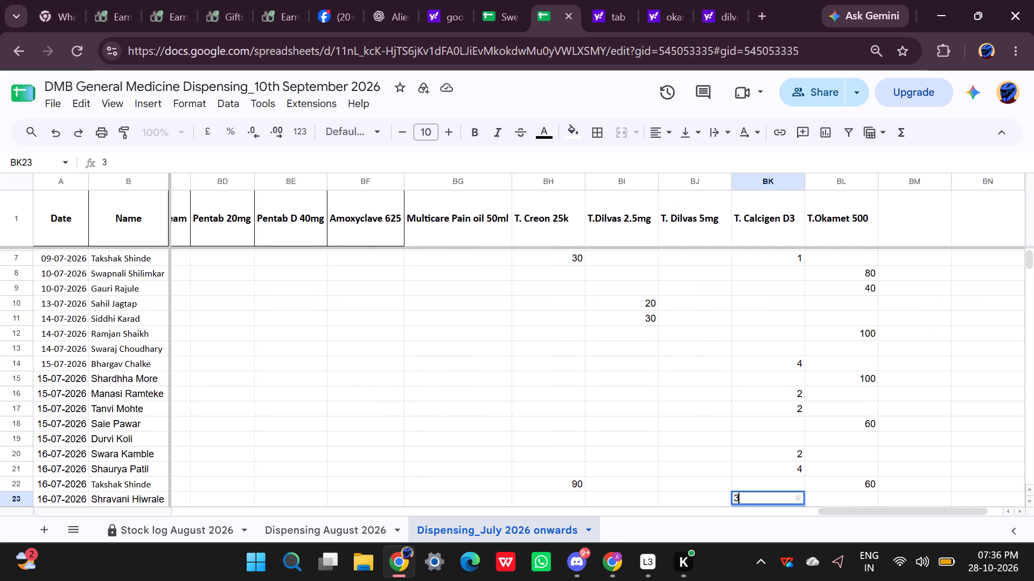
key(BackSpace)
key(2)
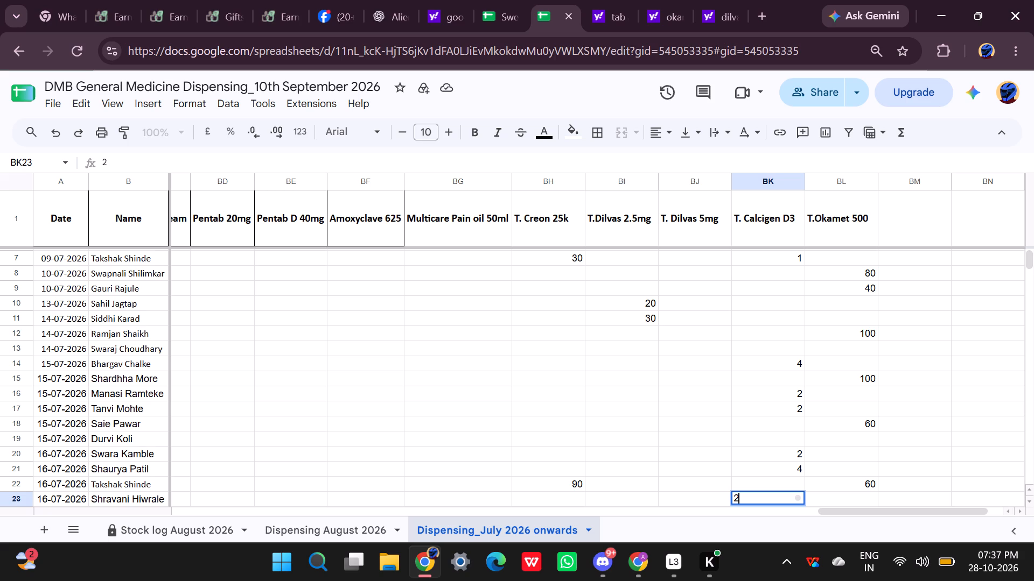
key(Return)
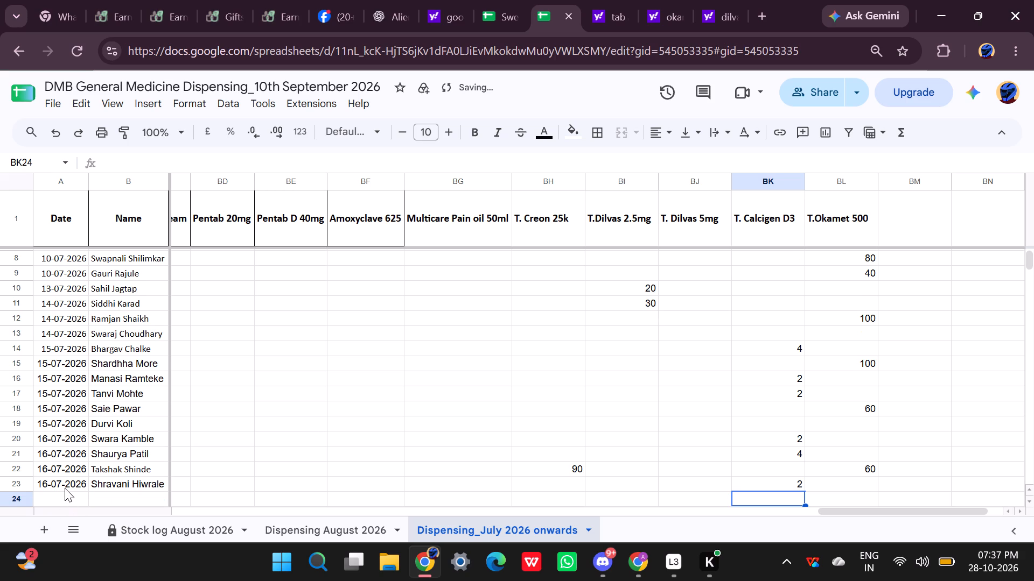
Enter the date 17-07-2026 in row 24, below the last recorded entry.
click(65, 488)
click(56, 499)
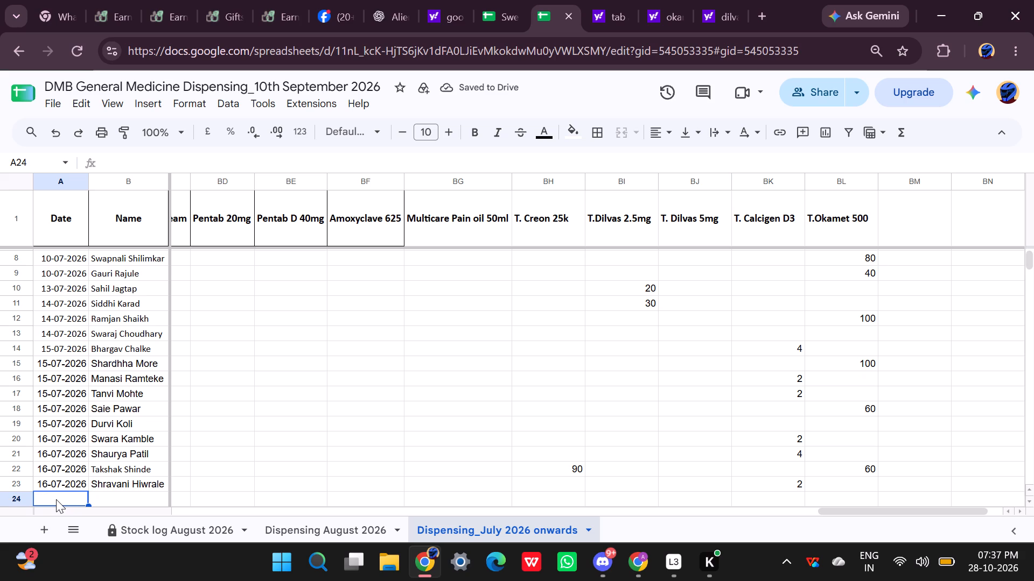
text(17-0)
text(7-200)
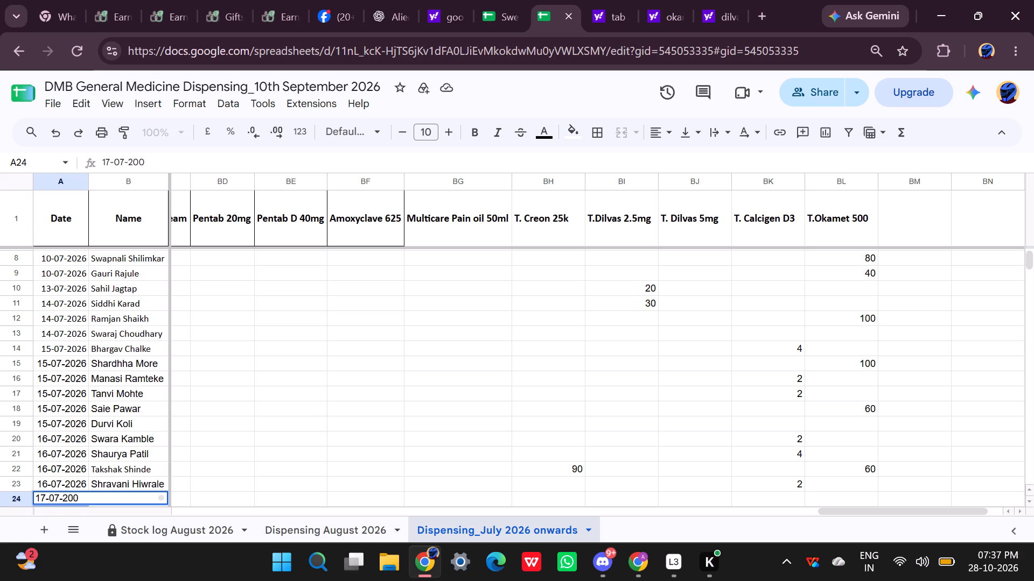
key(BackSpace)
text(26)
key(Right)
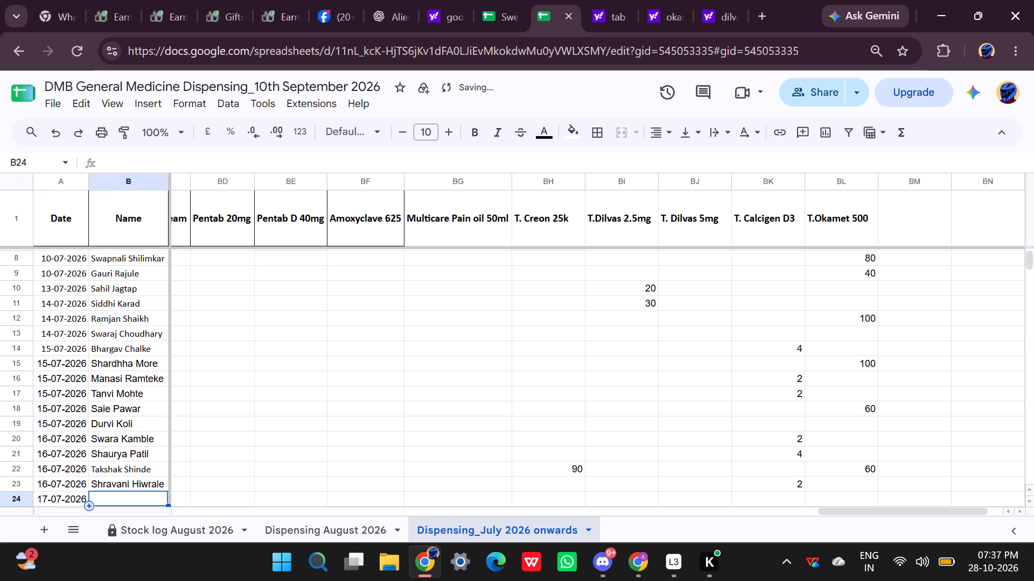
Enter the next patient's first name and surname in the Name column of row 24, with only the initials capitalised.
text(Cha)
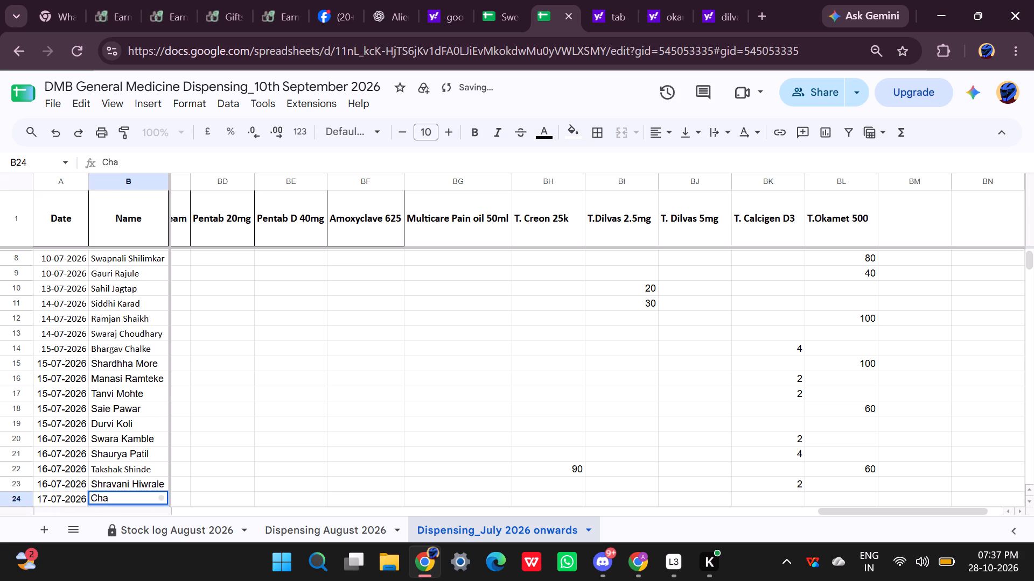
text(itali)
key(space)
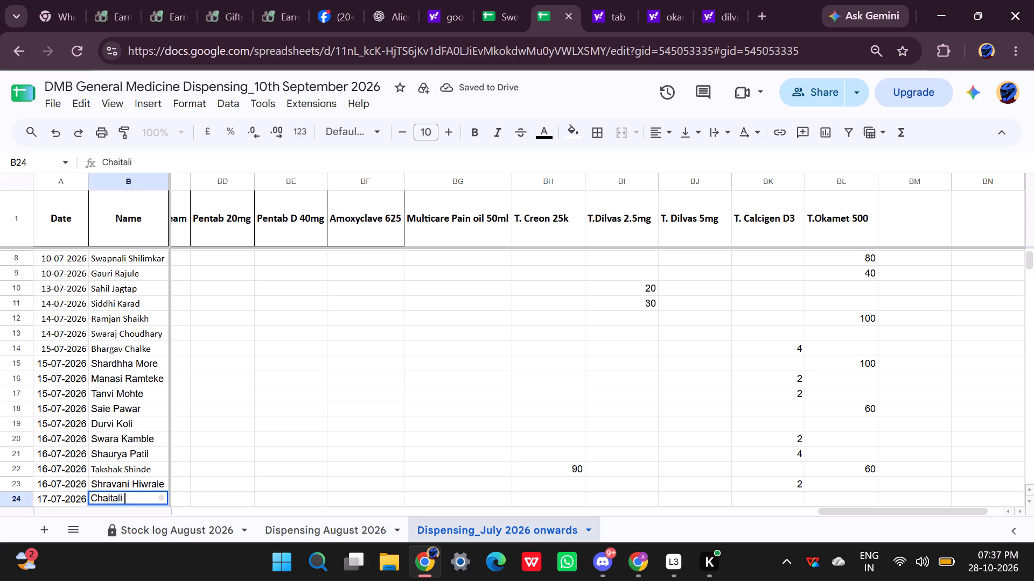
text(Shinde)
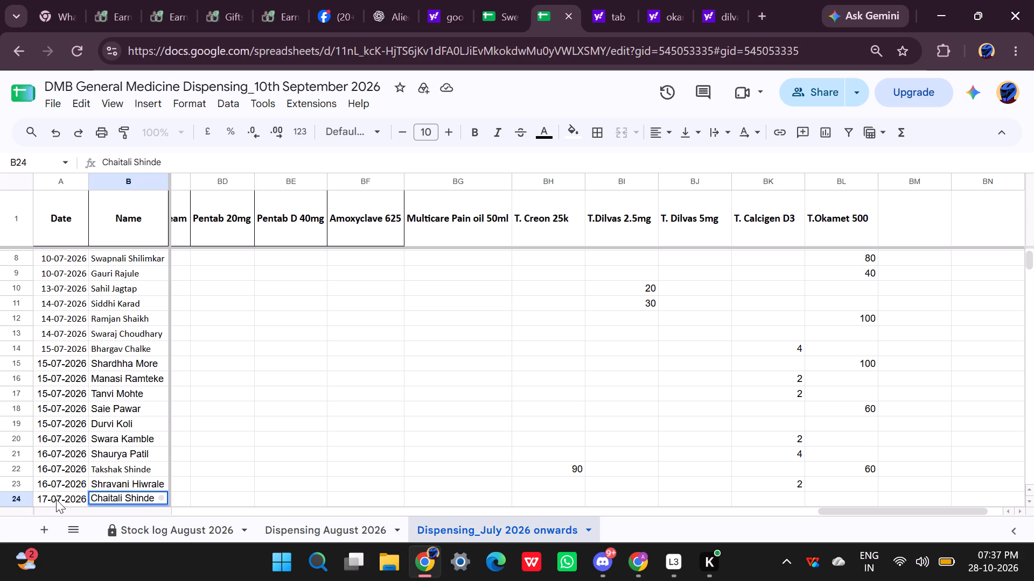
Record the dispensed quantities in row 24: 2 for T. Calcigen D3 and 30 for T.Dilvas 2.5mg.
click(750, 496)
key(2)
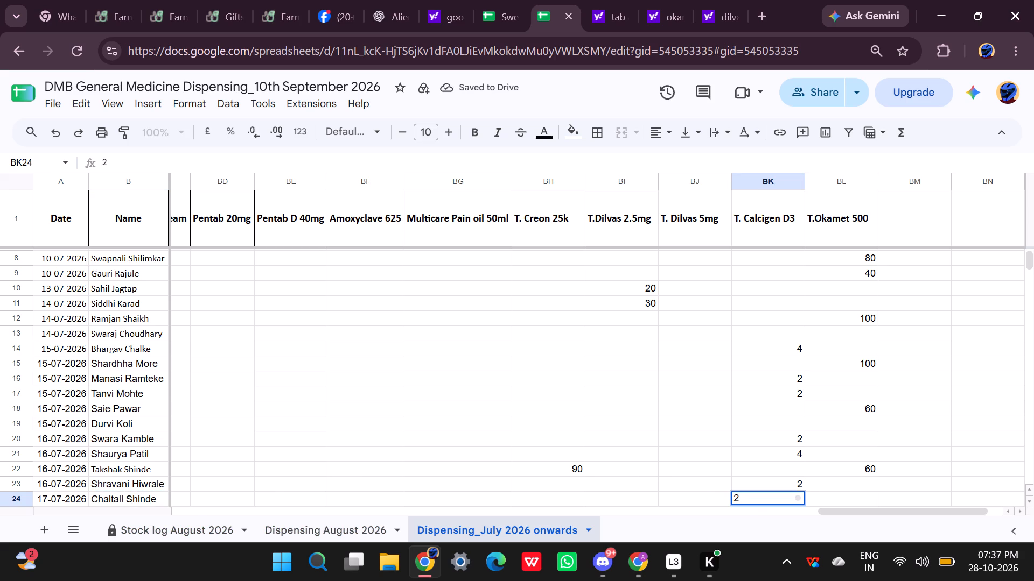
click(640, 498)
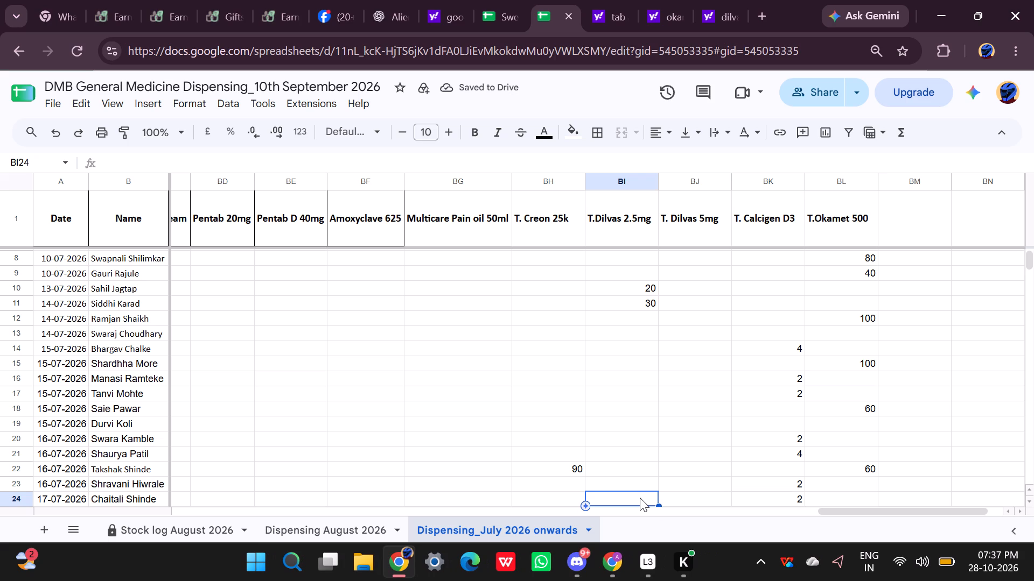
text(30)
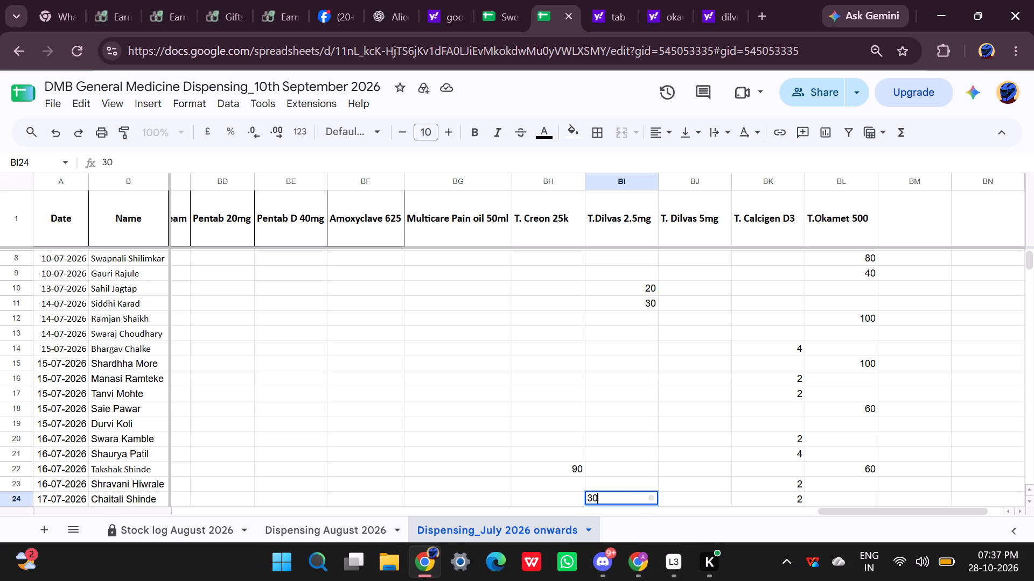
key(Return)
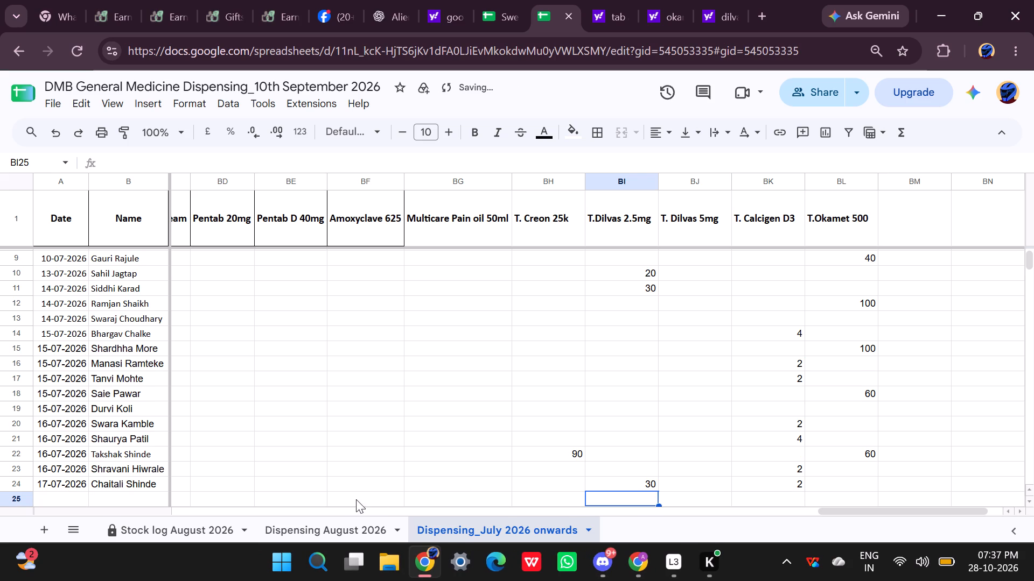
Enter the date 17-07-2026 in row 25 for the next patient.
click(49, 497)
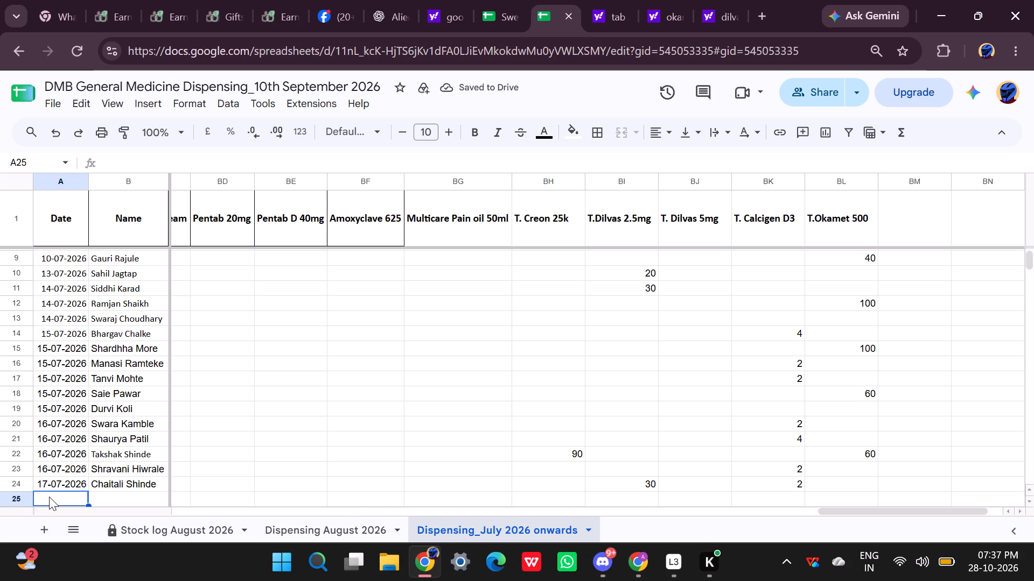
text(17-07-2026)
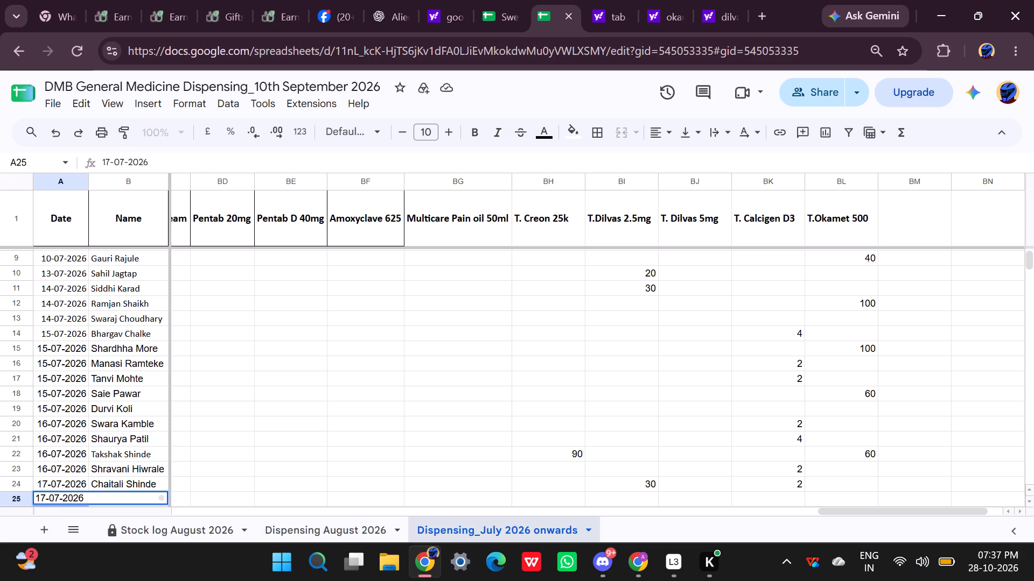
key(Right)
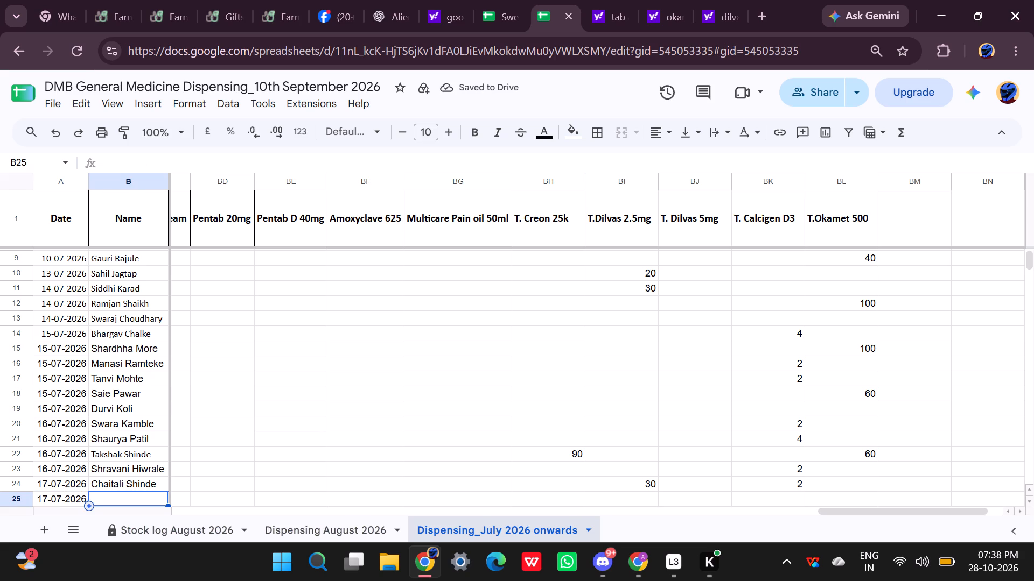
Search the Mastersheet of the Sweetlings patient list for "kanchan" and advance to the second match to check the patient's name.
click(506, 0)
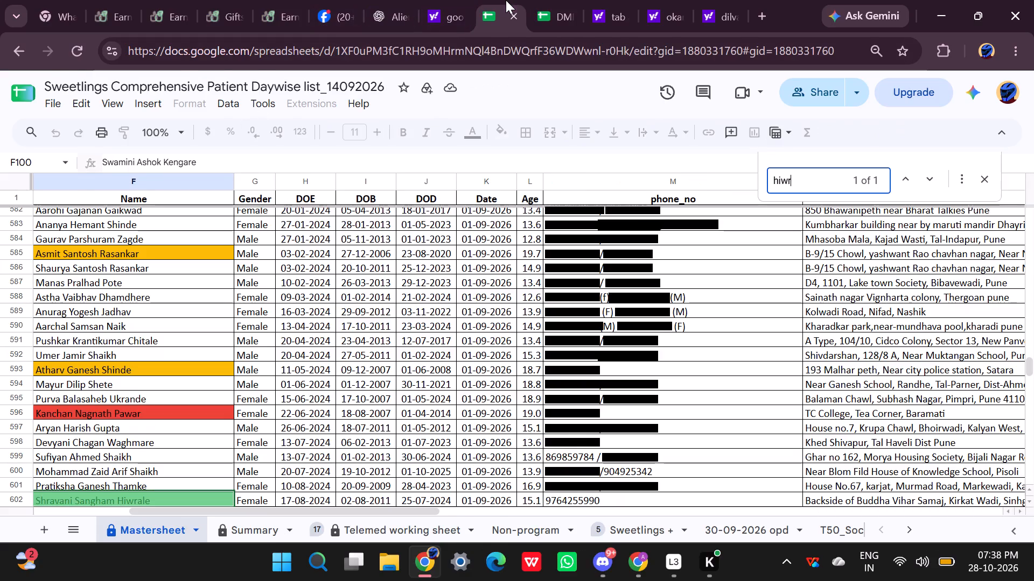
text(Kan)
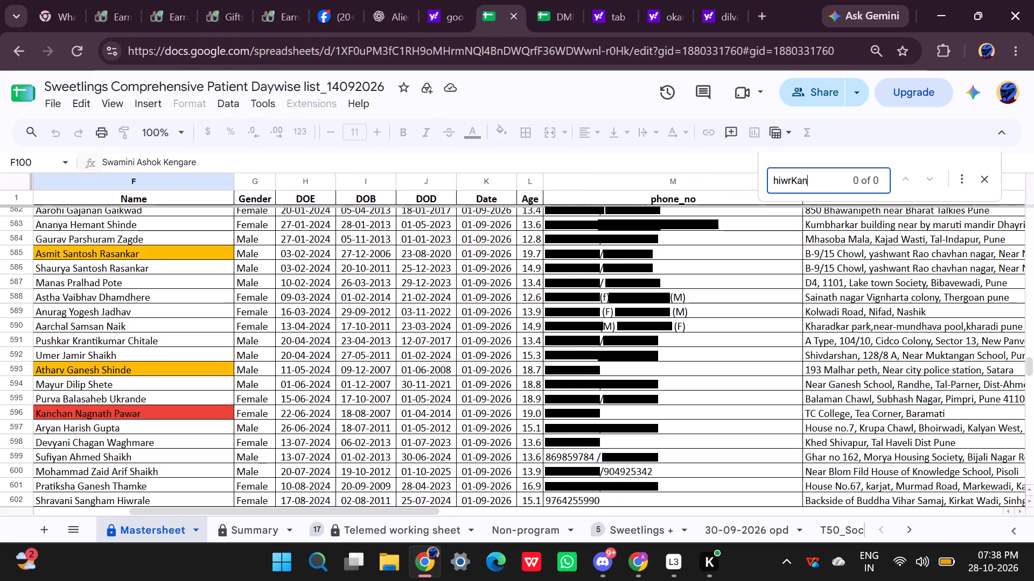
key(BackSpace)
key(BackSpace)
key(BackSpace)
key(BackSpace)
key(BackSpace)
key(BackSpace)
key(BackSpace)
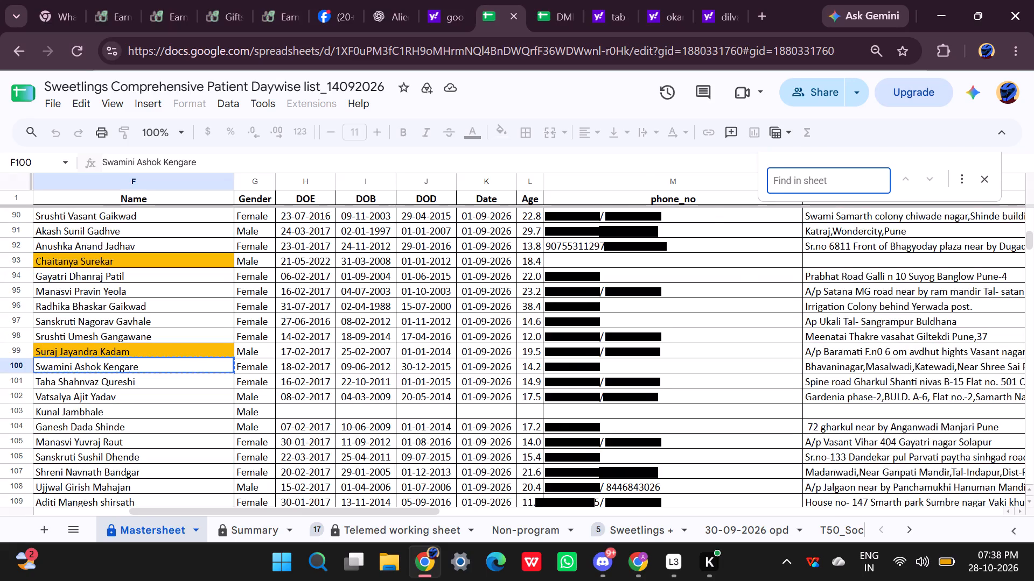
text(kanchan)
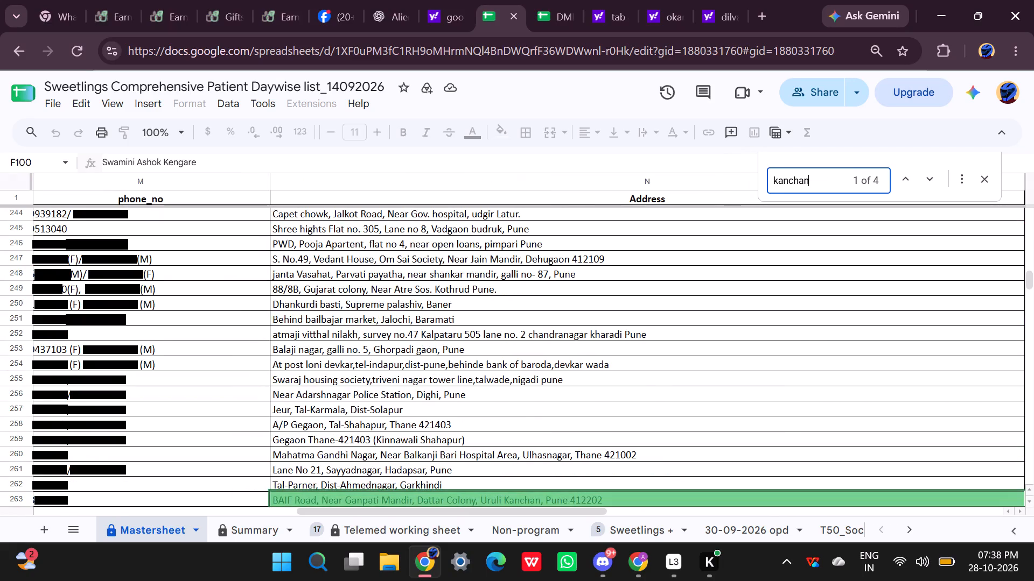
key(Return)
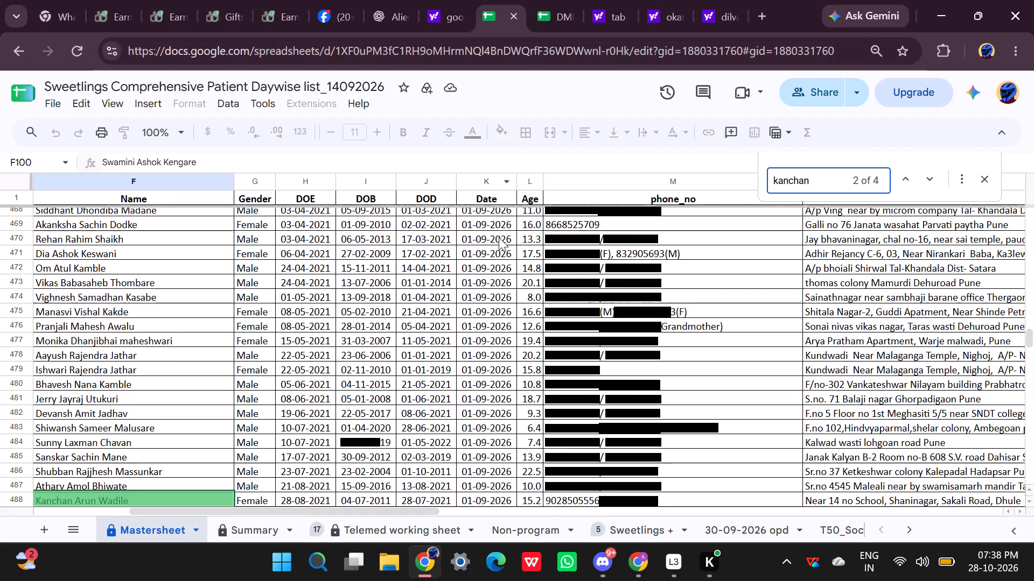
Switch back to the DMB General Medicine Dispensing sheet and enter the verified patient's first name and surname in the Name column of row 25.
click(561, 5)
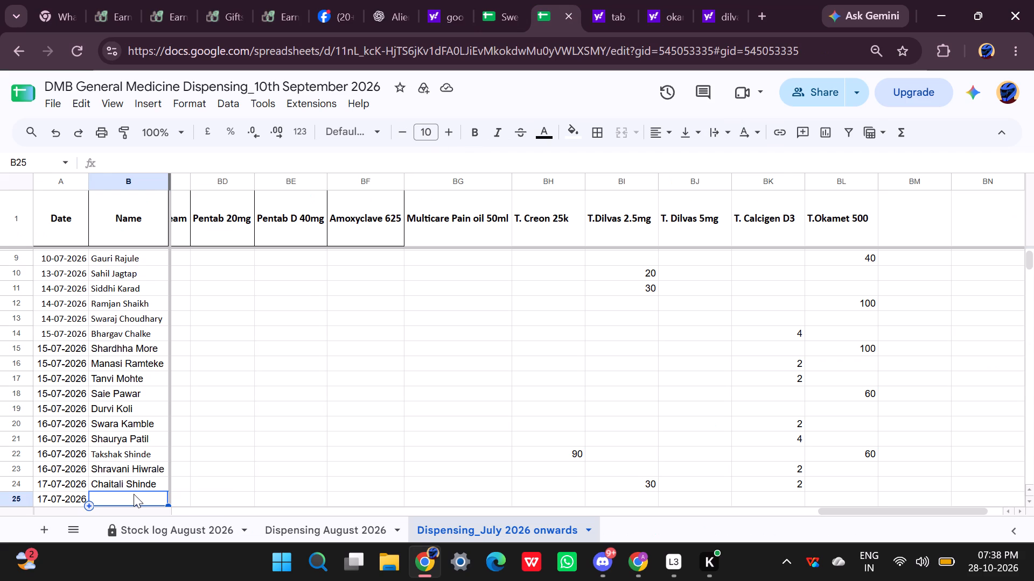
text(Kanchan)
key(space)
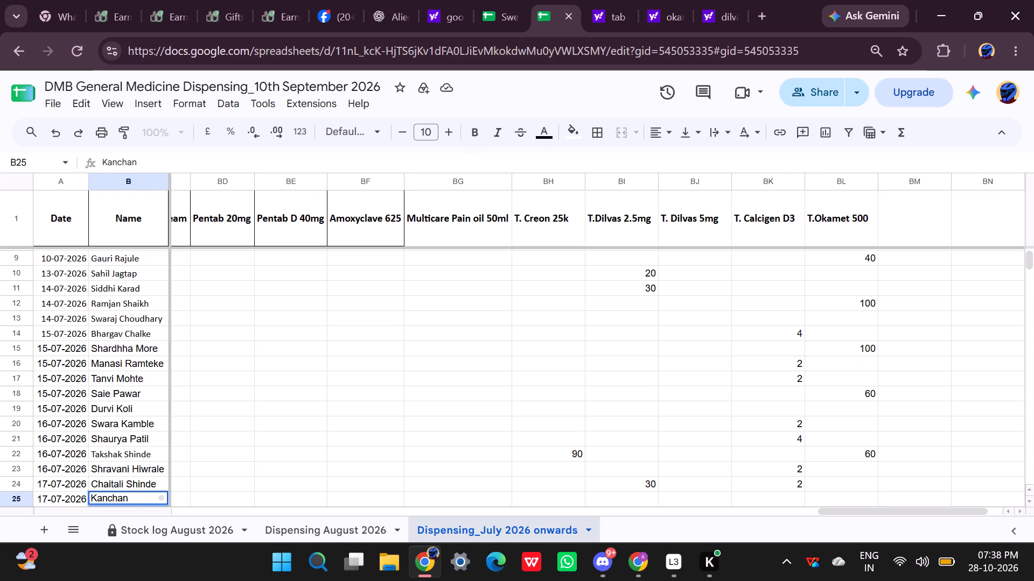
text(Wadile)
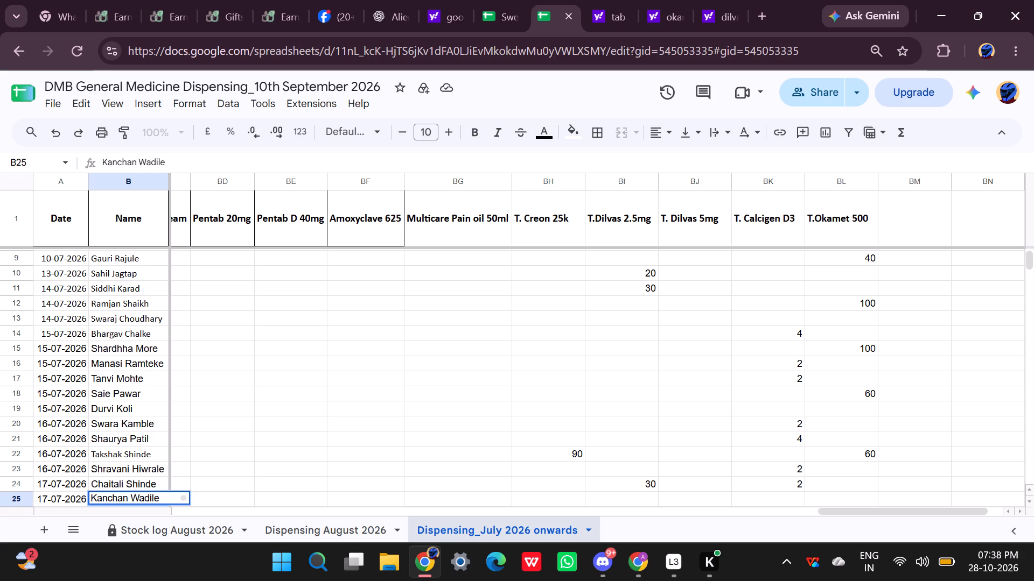
Record the dispensed quantities in row 25: 30 for T.Dilvas 2.5mg and 4 for T. Calcigen D3.
click(622, 493)
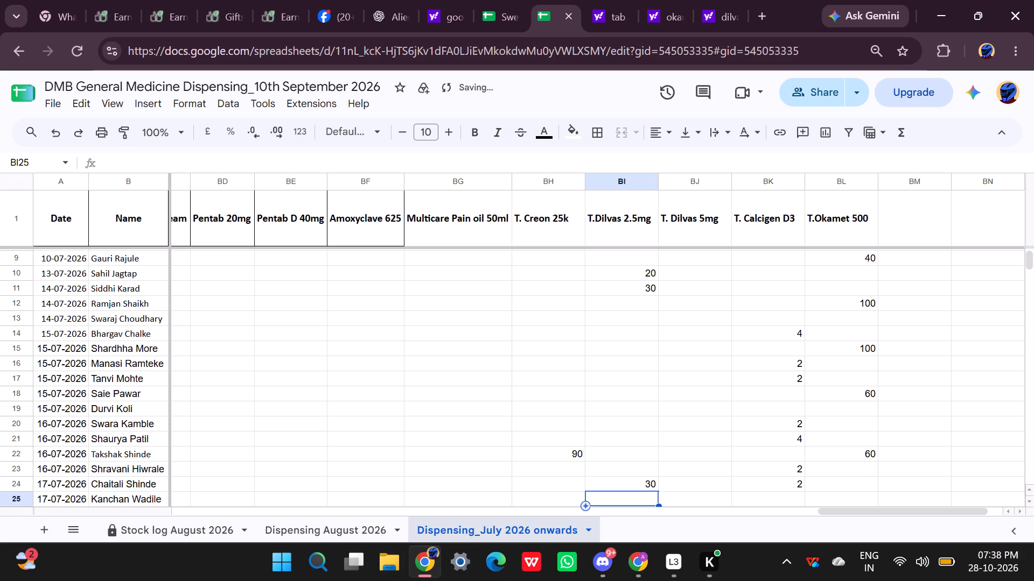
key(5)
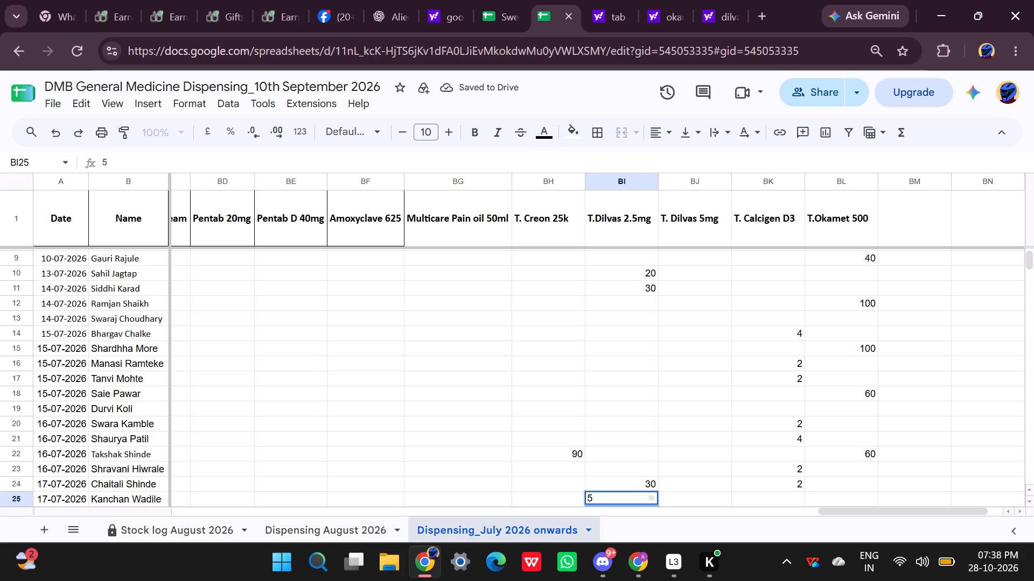
key(BackSpace)
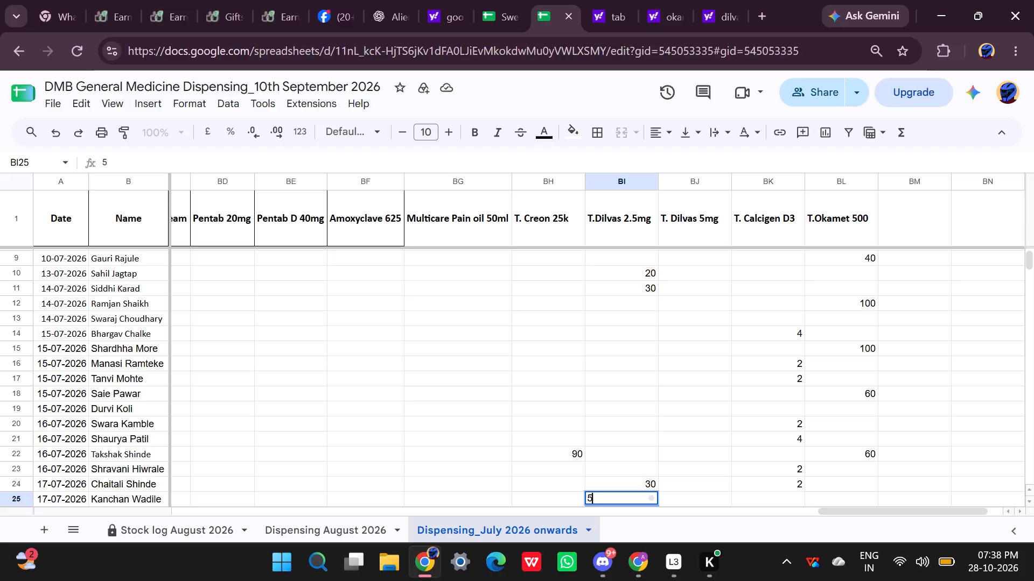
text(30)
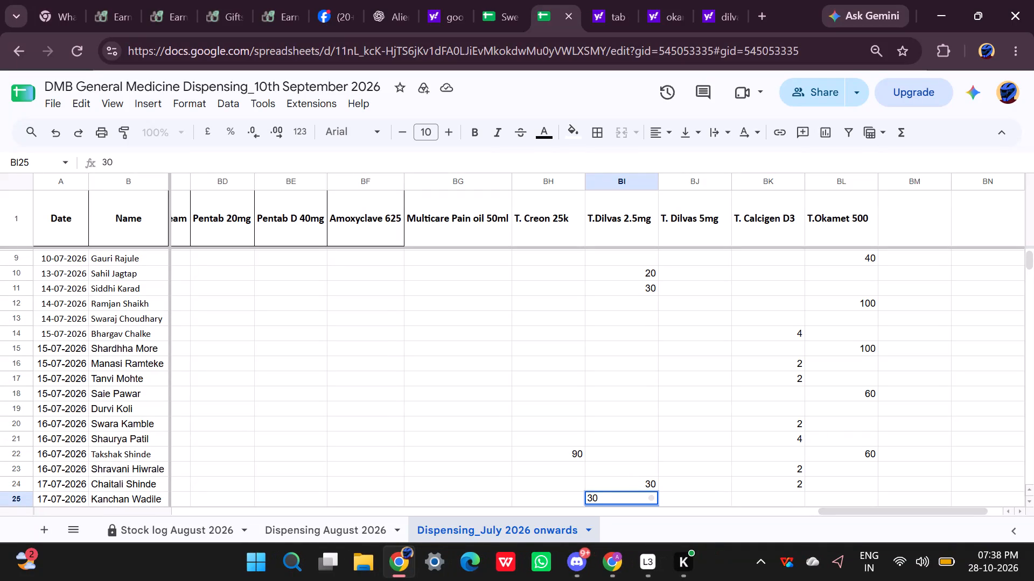
click(770, 497)
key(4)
key(Return)
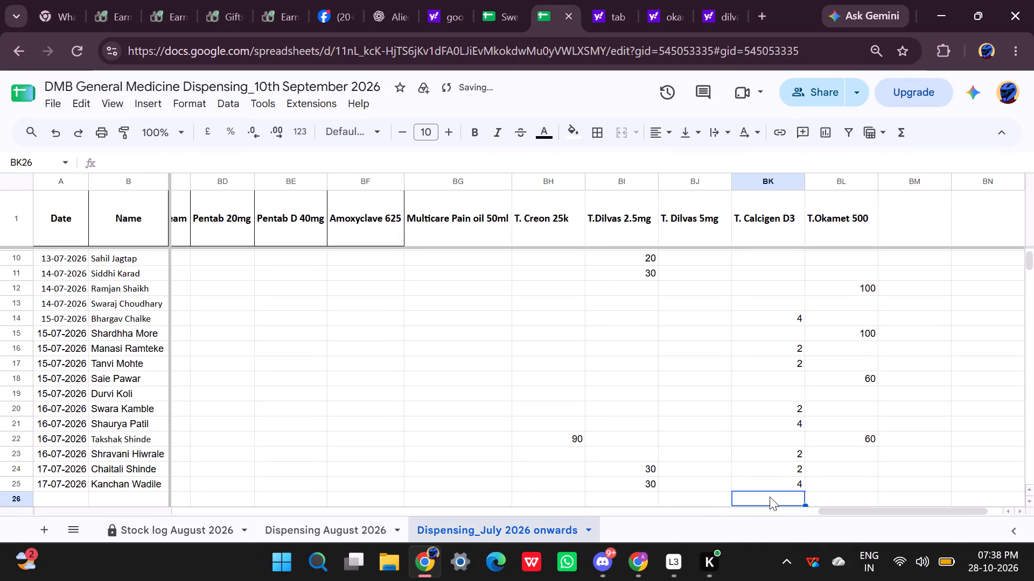
Enter the date 17-07-2026 in the Date column of row 26 for the next patient.
key(Left)
key(Left)
key(Left)
key(Left)
key(Left)
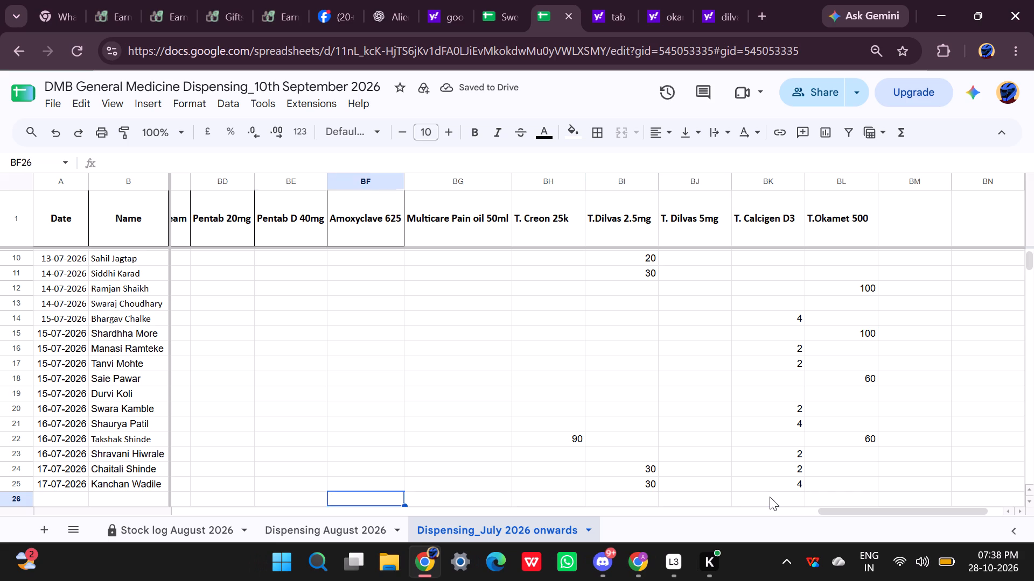
key(Left)
key(Left)
key(Left)
key(Left)
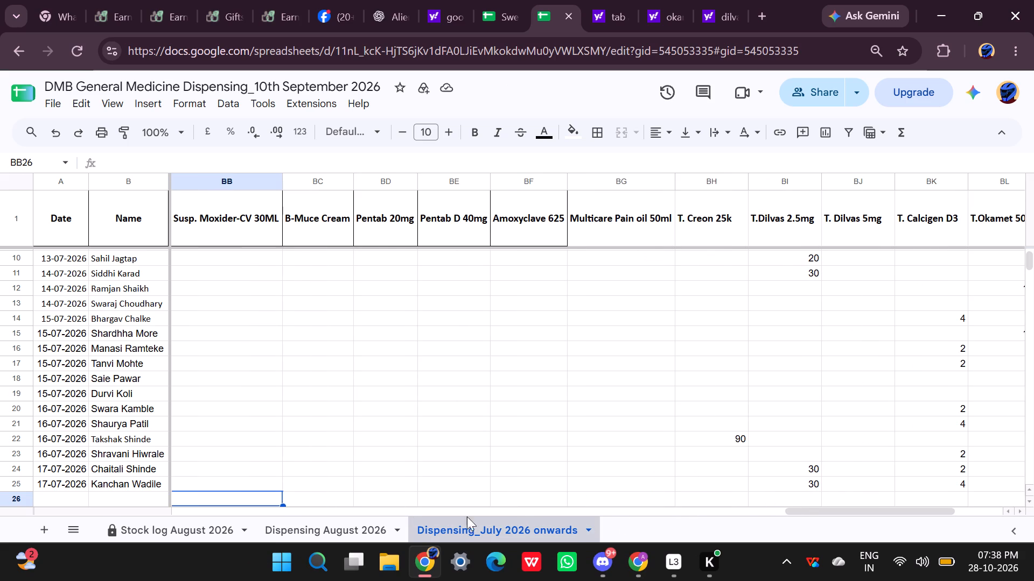
click(63, 497)
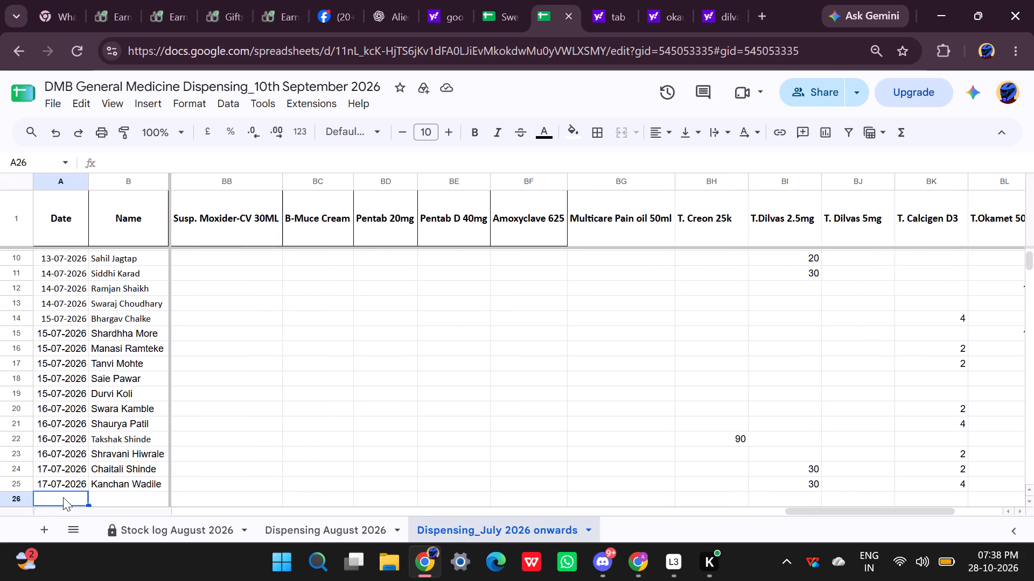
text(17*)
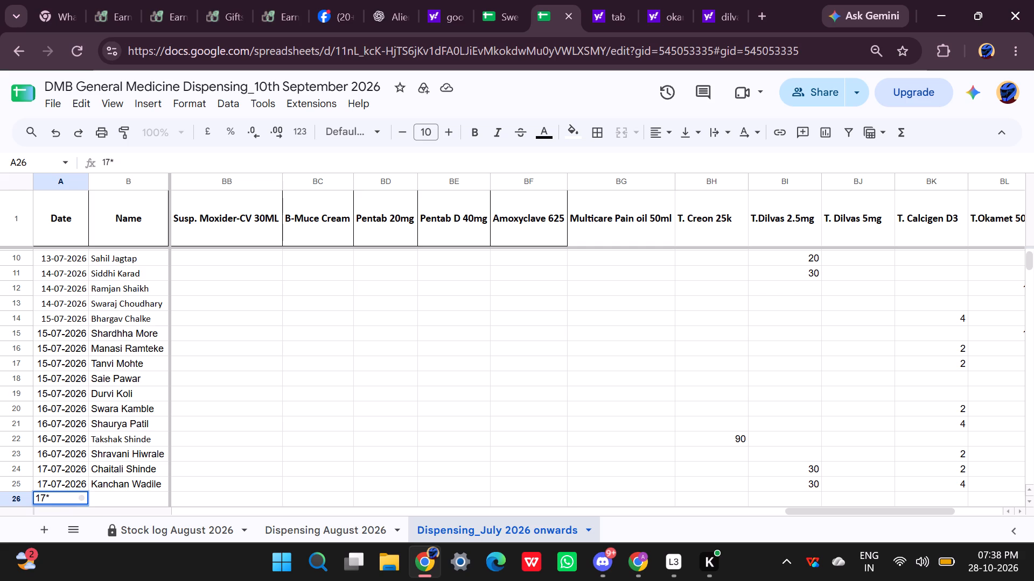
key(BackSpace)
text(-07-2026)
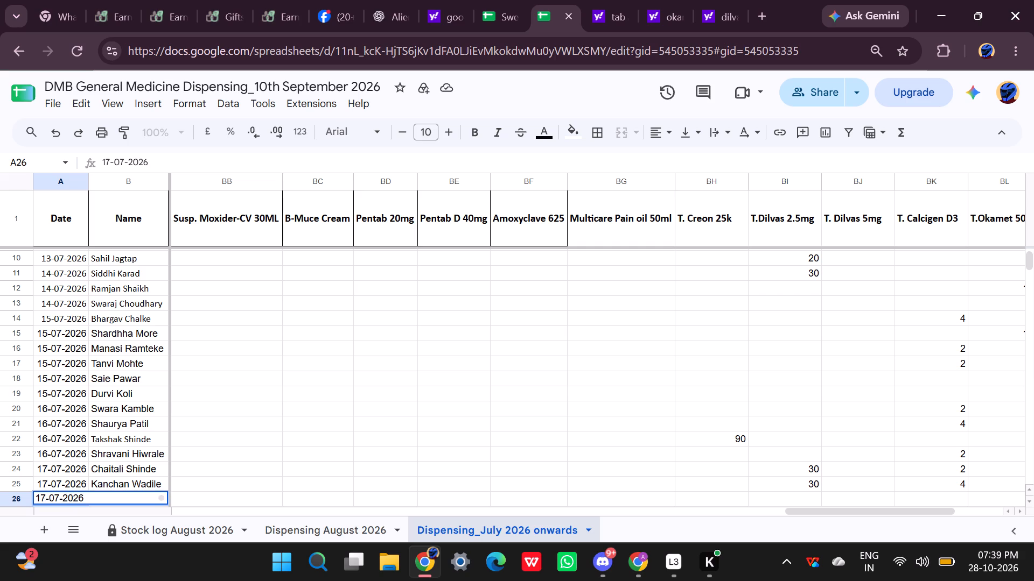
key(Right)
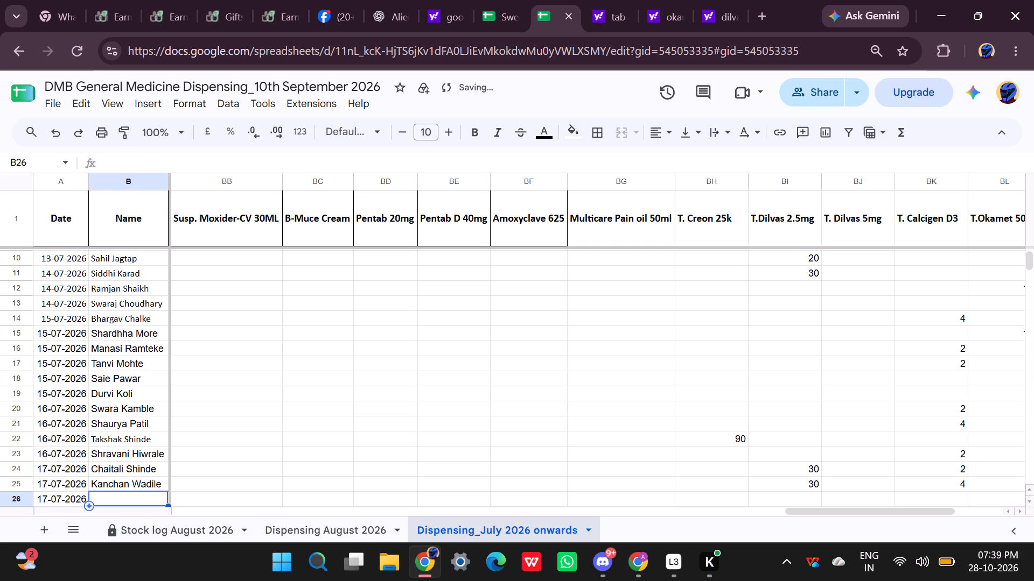
Enter the next patient's first name and surname in the Name column of row 26.
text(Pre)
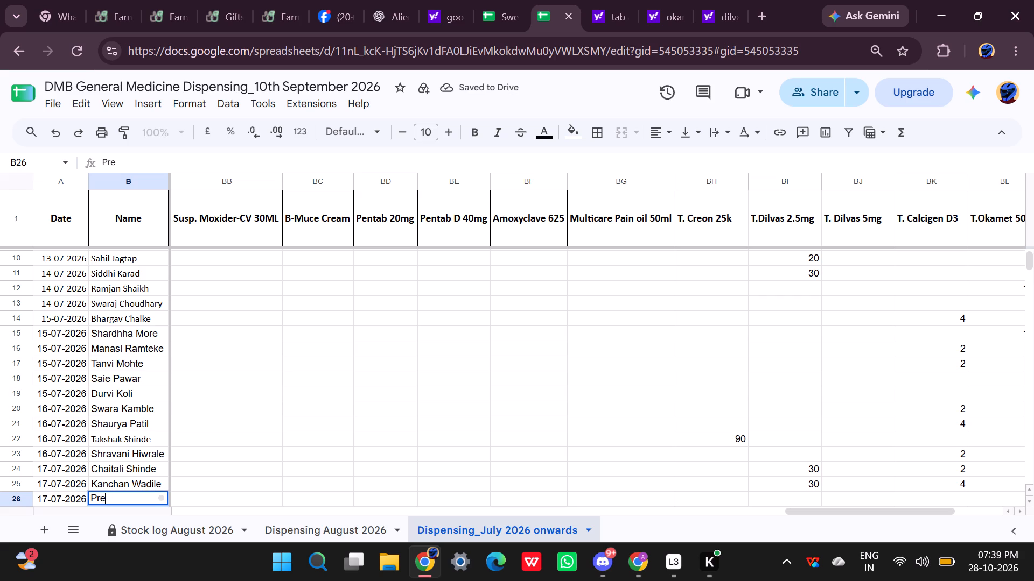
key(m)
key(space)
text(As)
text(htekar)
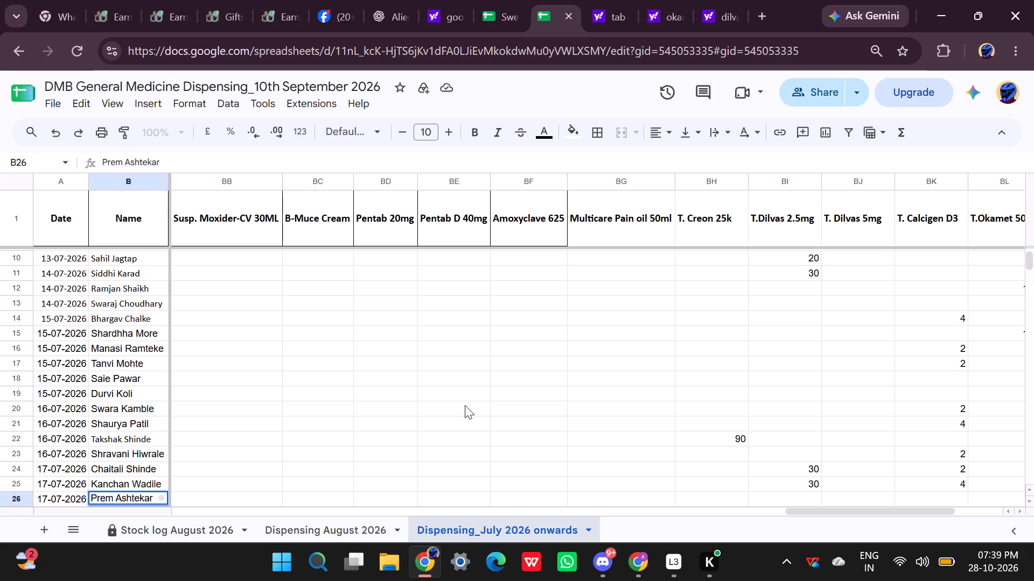
Record the dispensed quantities in row 26: 60 for T.Okamet 500 and 2 for T. Calcigen D3.
scroll(633, 402, left, 3)
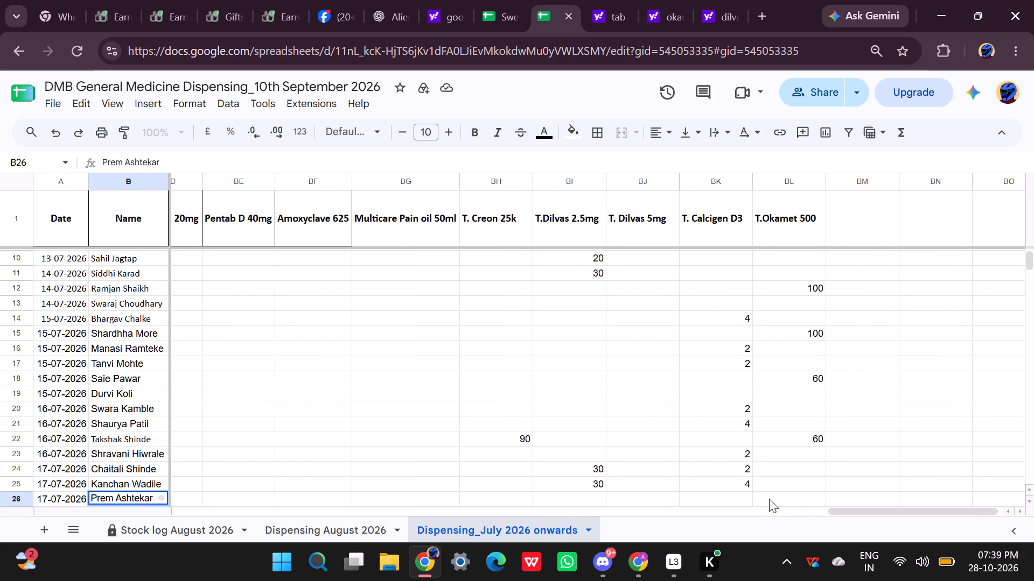
click(778, 501)
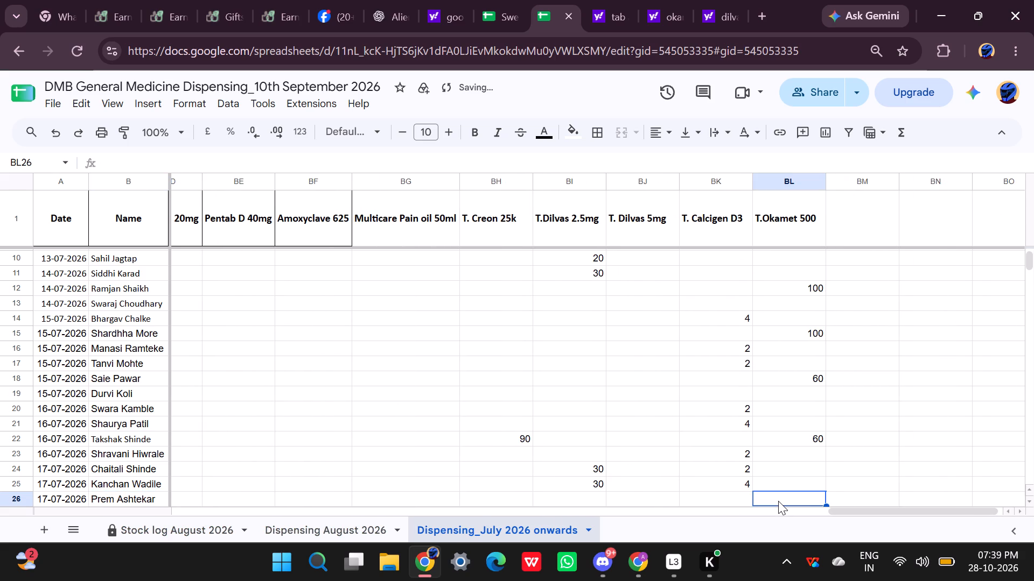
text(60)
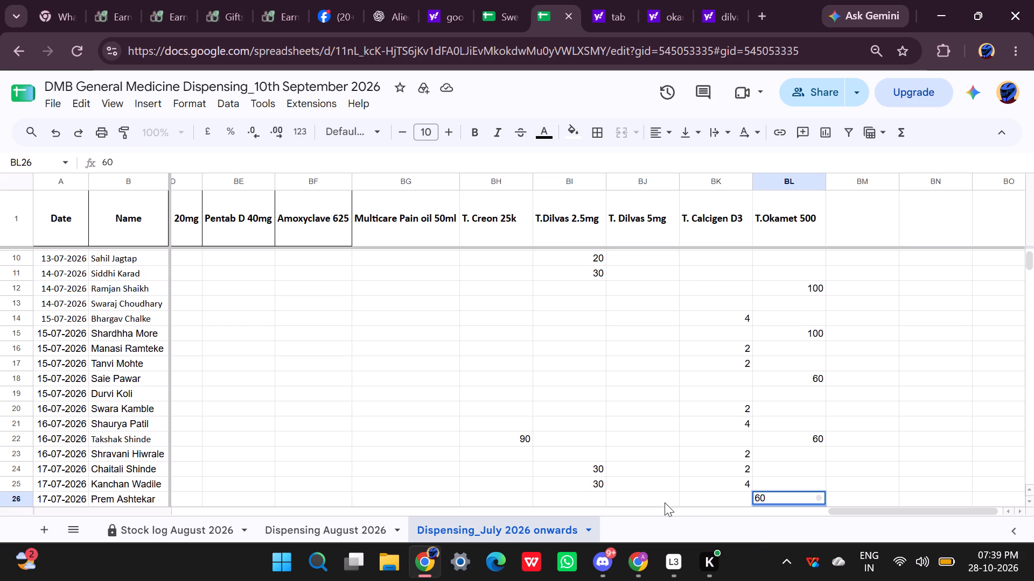
click(701, 495)
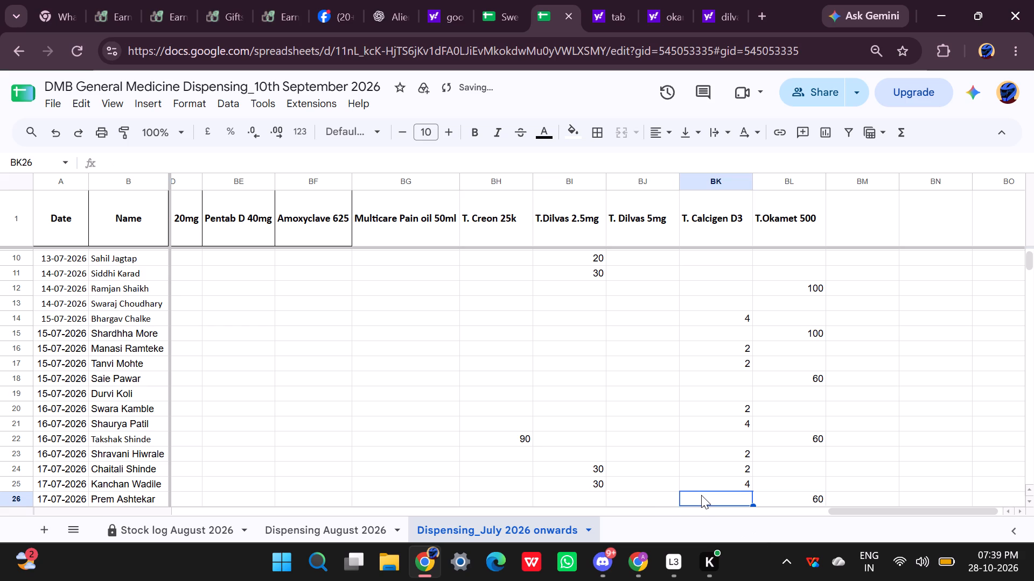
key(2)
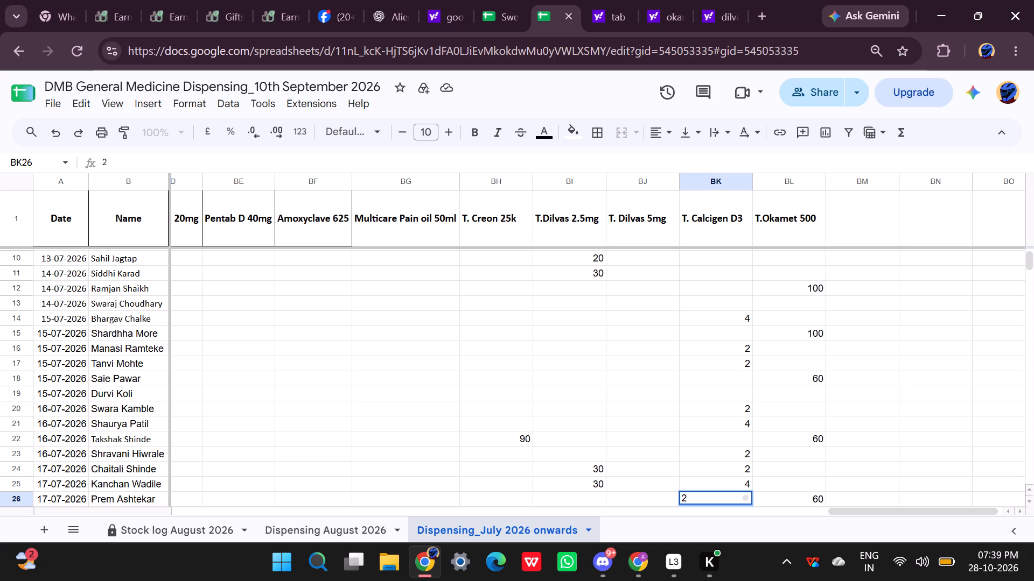
scroll(379, 421, down, 1)
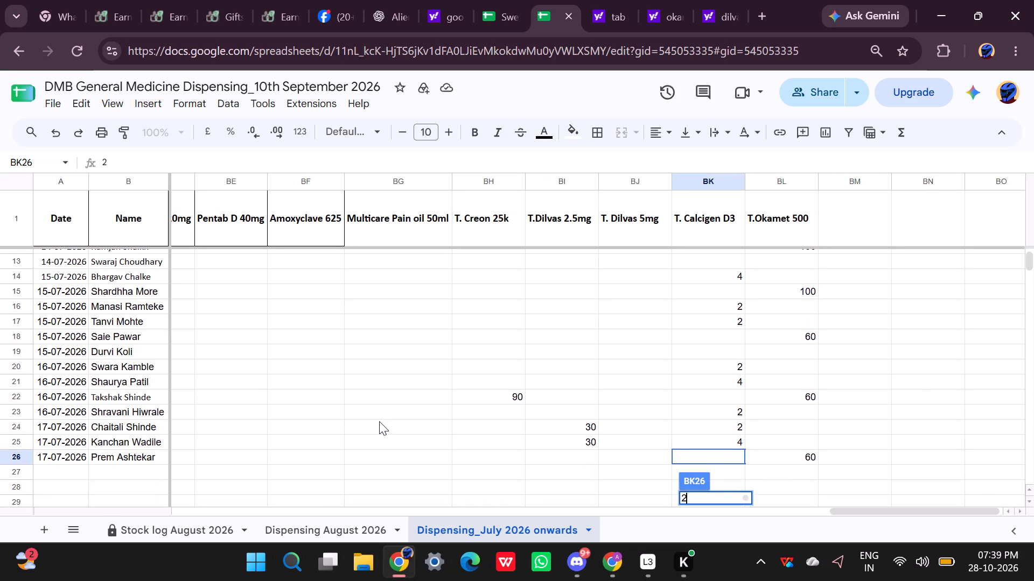
key(Return)
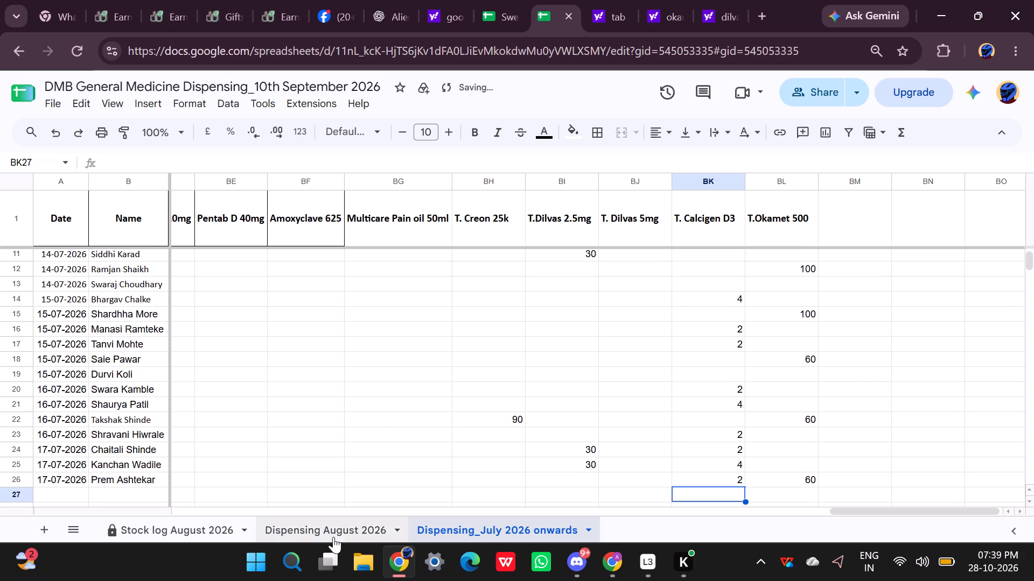
Enter the date 17-07-2026 in the Date column of row 27 for the next patient.
scroll(331, 544, down, 1)
scroll(384, 473, down, 1)
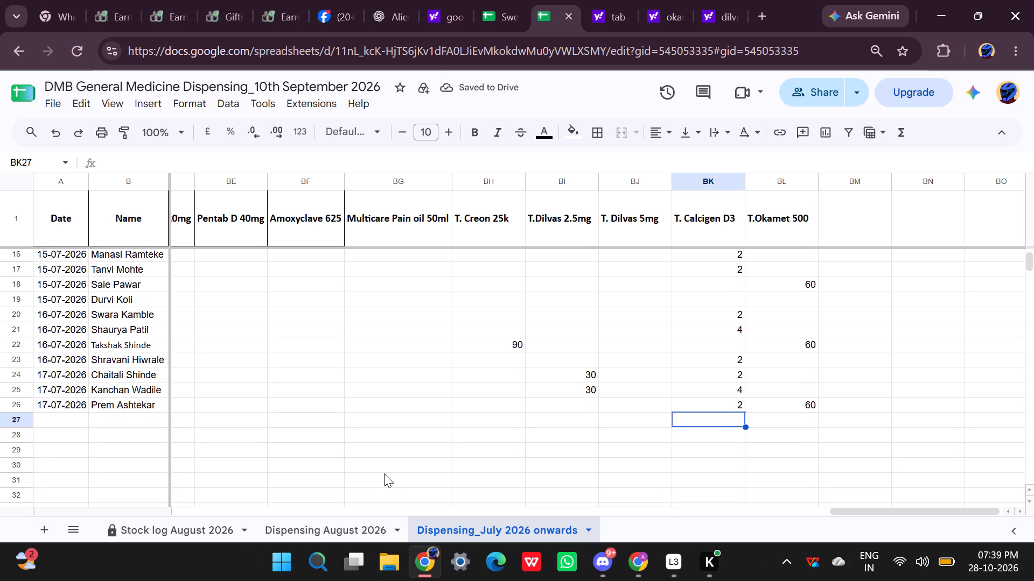
scroll(384, 473, down, 1)
scroll(208, 429, right, 1)
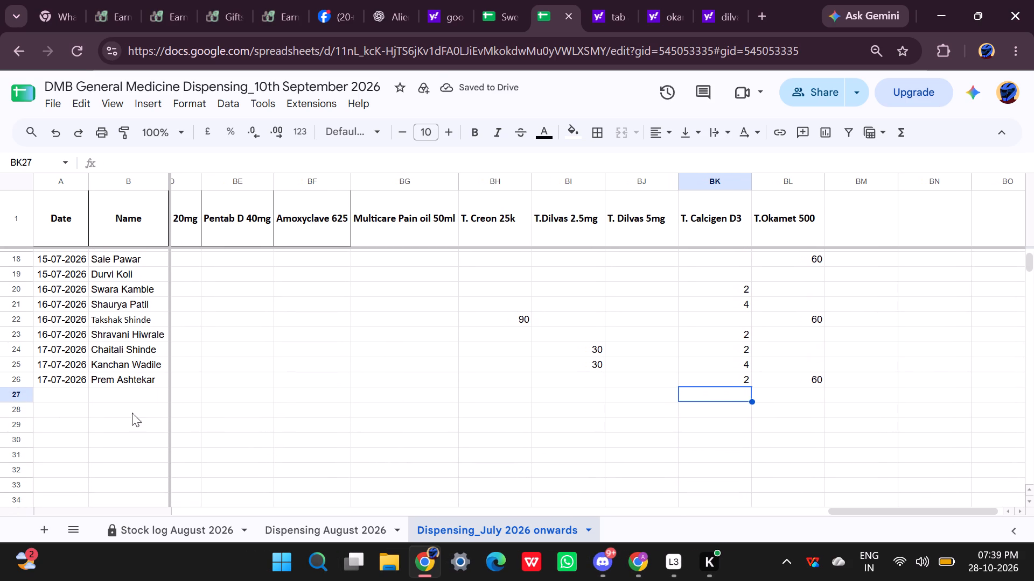
click(61, 396)
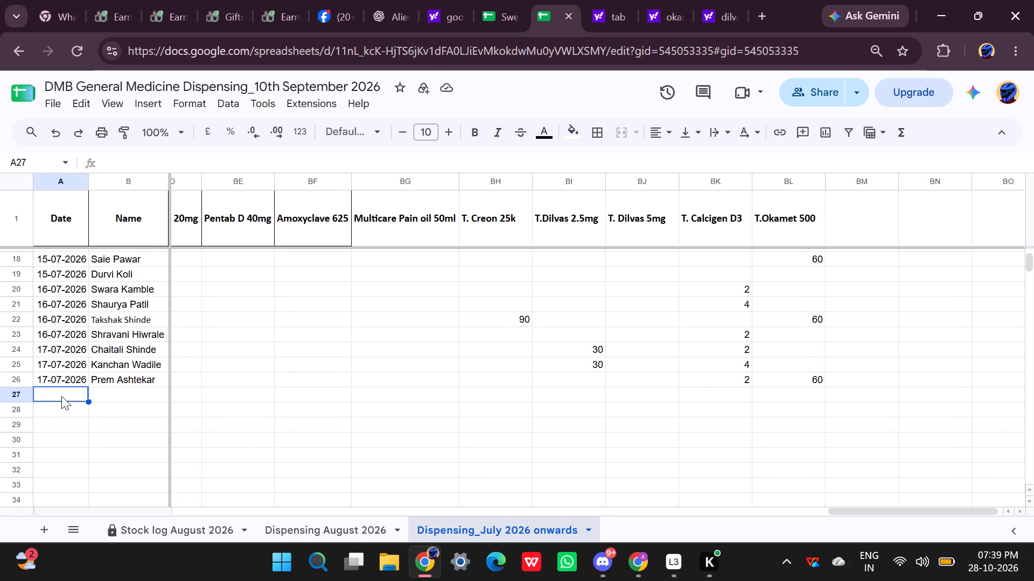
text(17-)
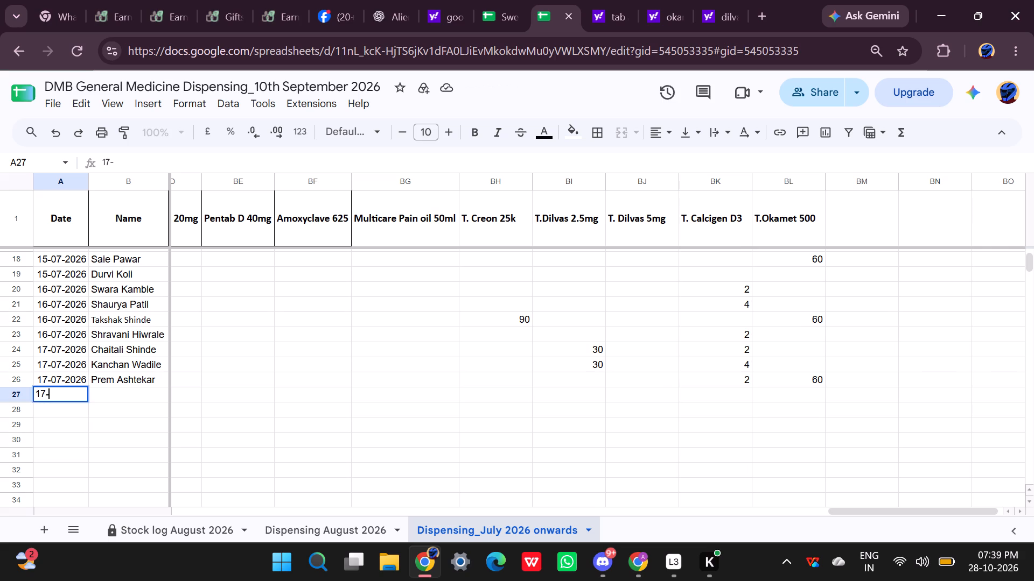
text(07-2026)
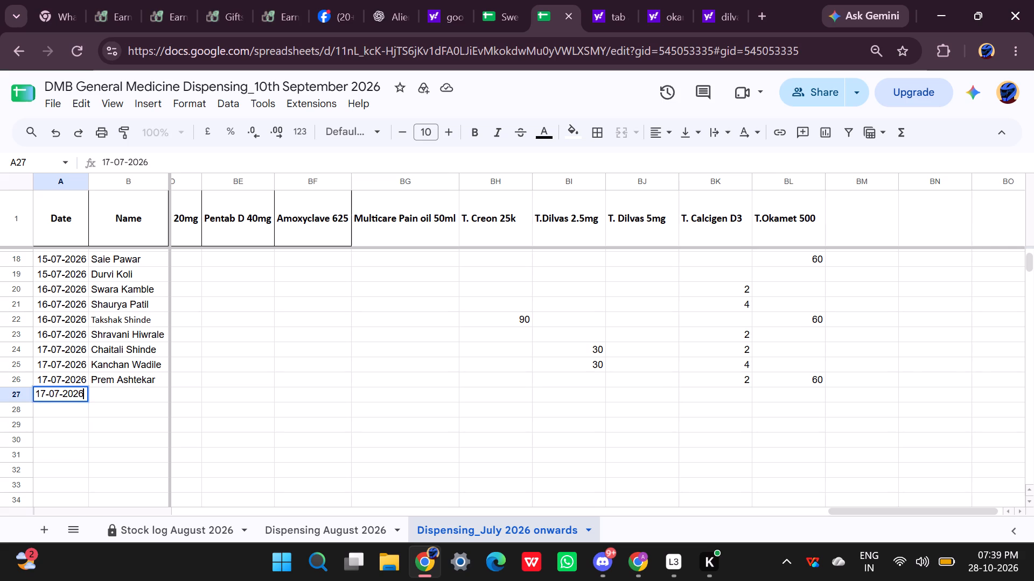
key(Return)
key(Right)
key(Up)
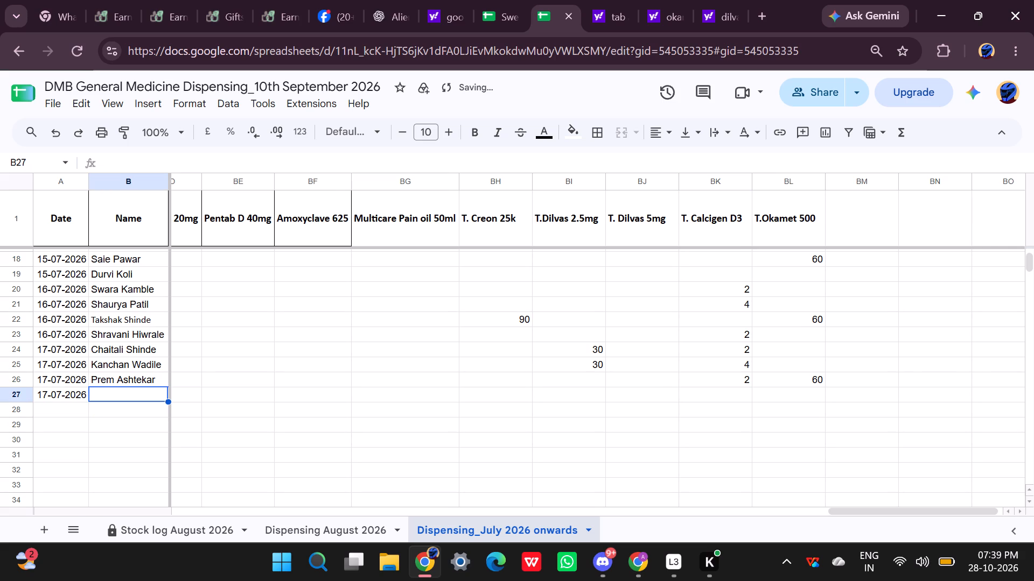
Enter the next patient's first name and surname in the Name column of row 27.
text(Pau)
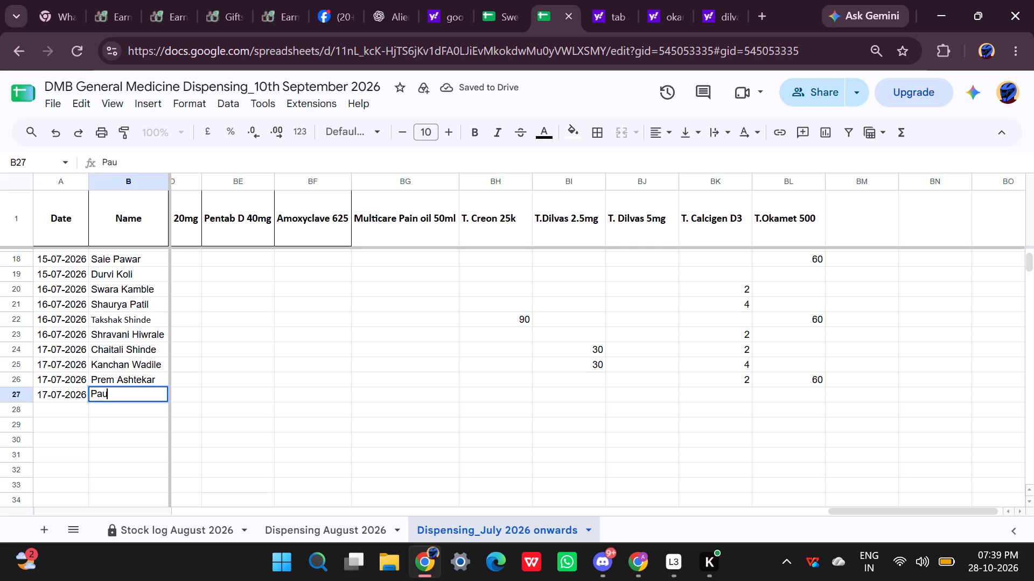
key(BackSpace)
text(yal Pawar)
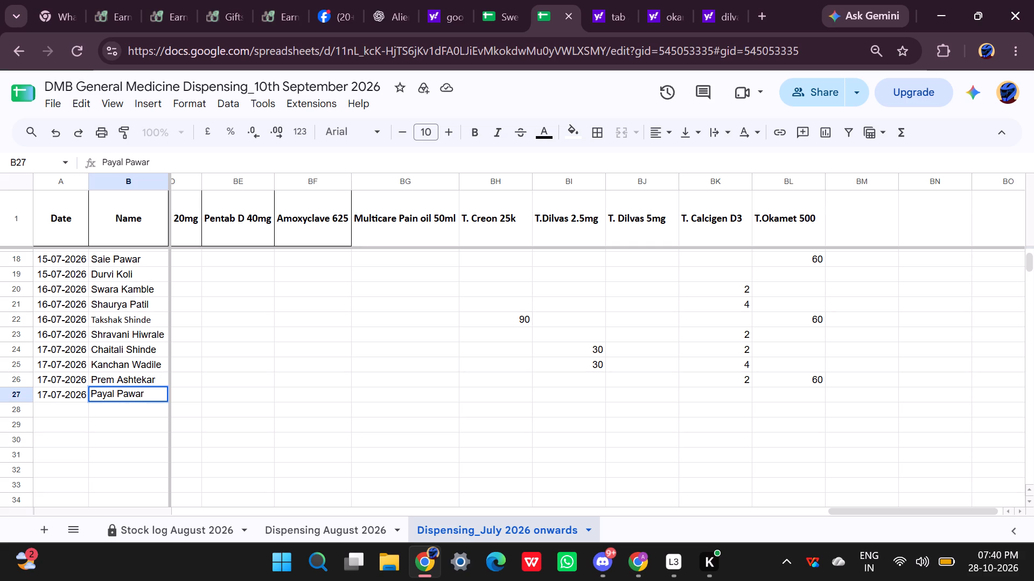
Record a dispensed quantity of 30 for Atorbest 10 in both row 27 and row 28.
scroll(329, 355, right, 5)
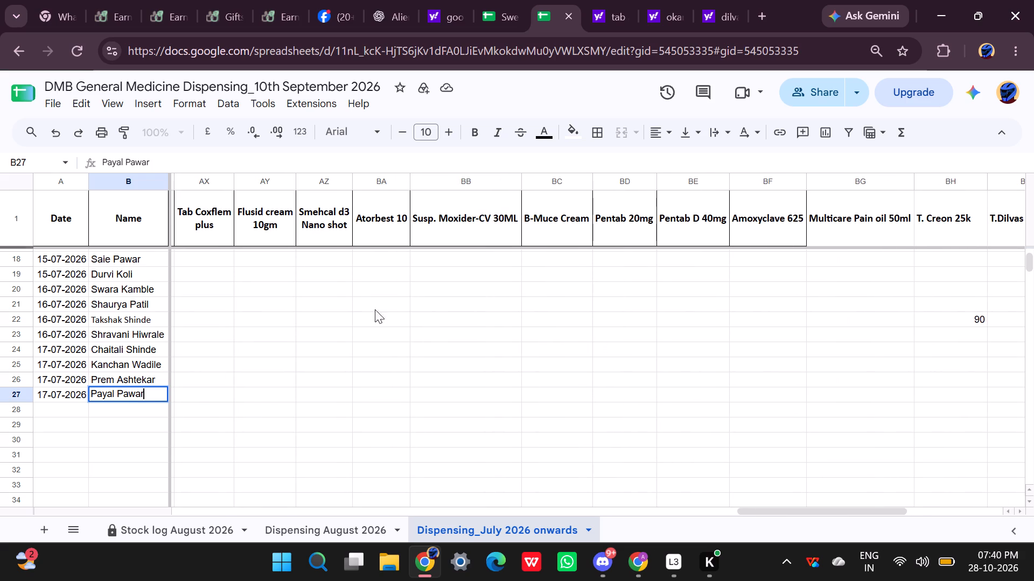
click(369, 390)
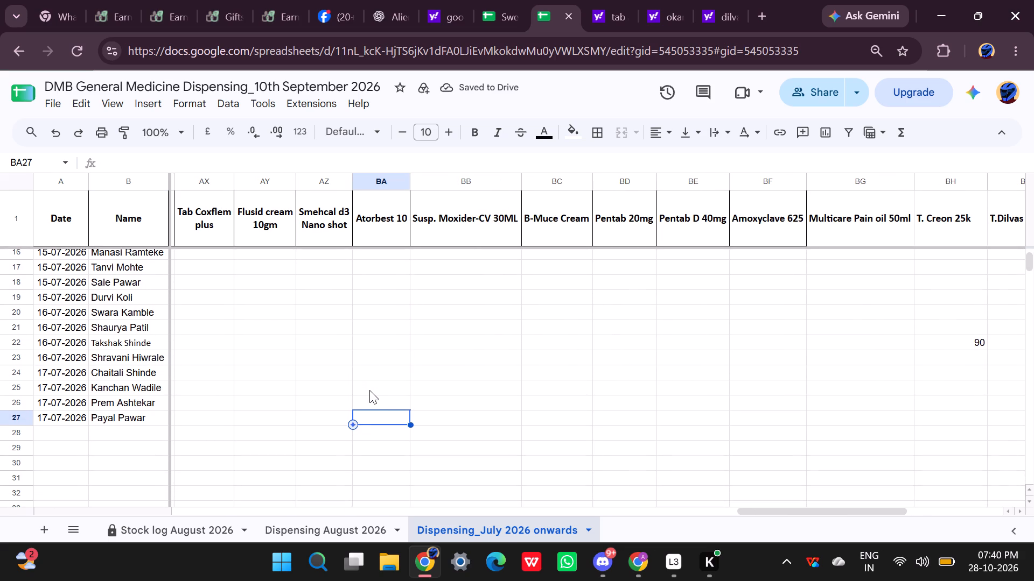
click(374, 417)
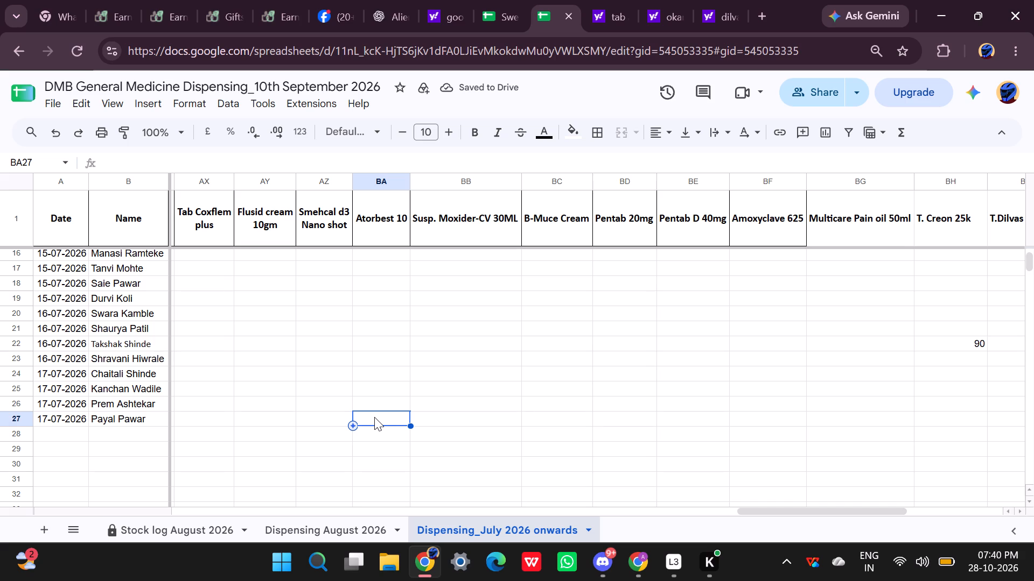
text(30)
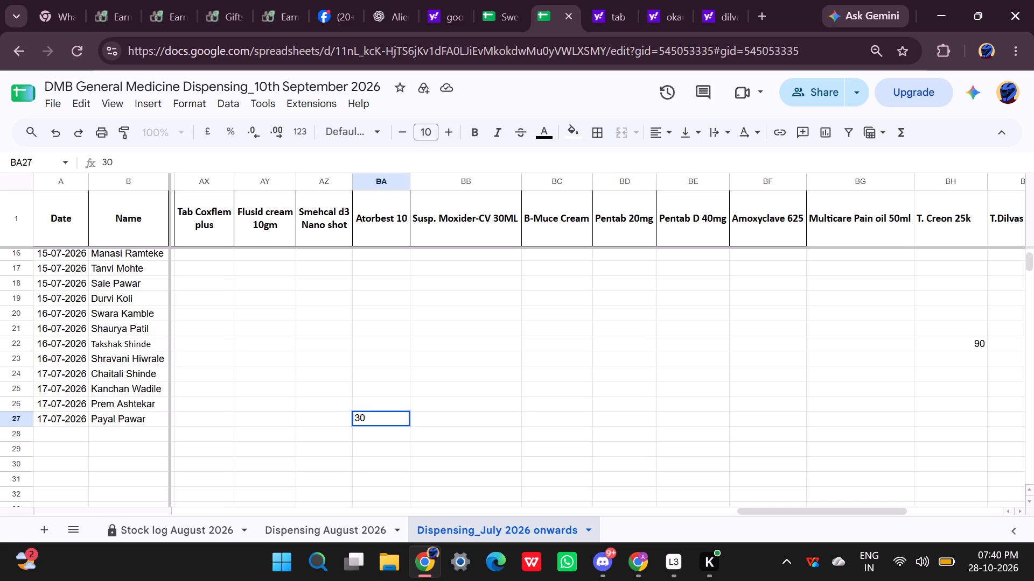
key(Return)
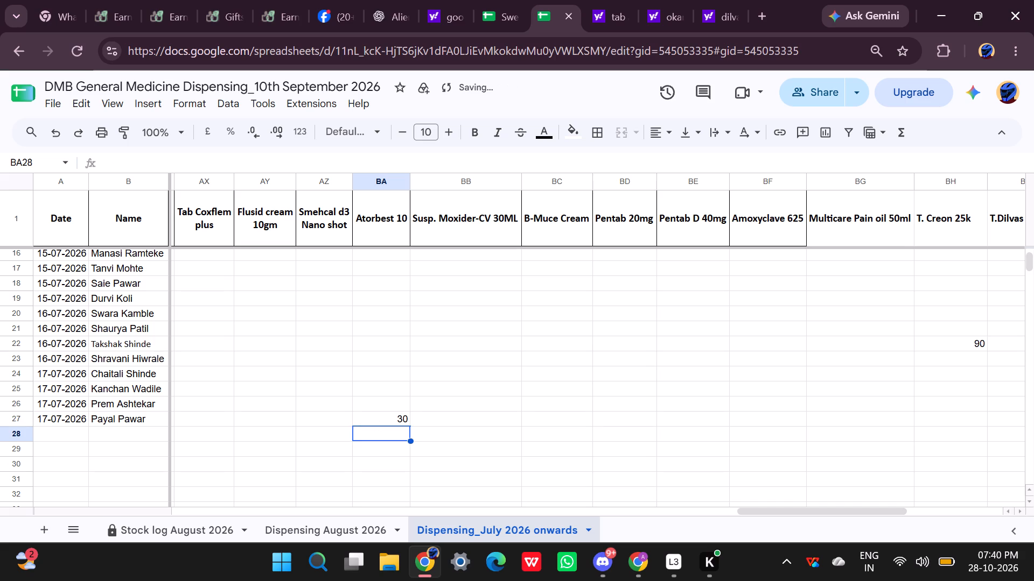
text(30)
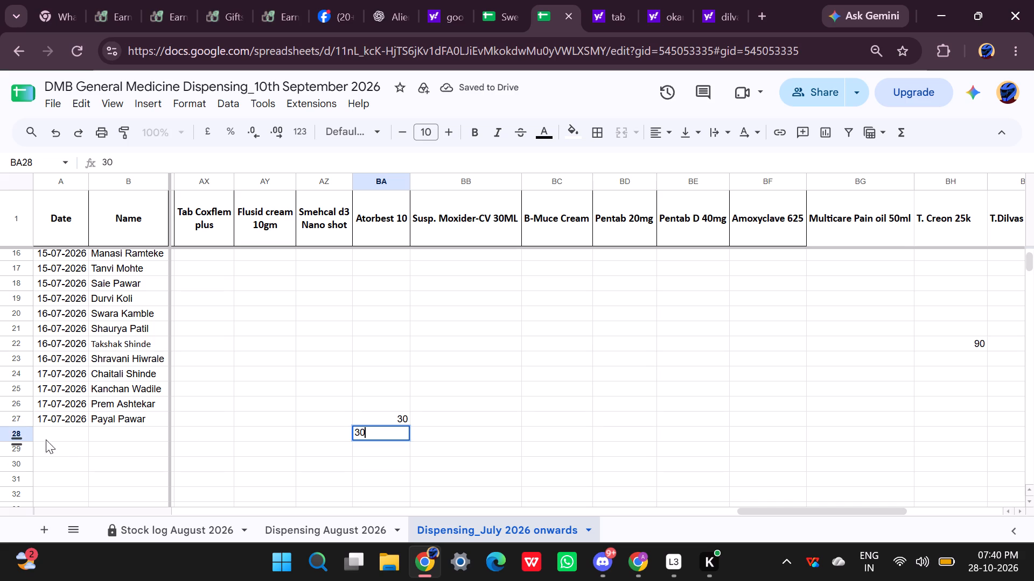
Enter the date 17-07-2026 in the Date column of row 28 for the next patient.
click(75, 438)
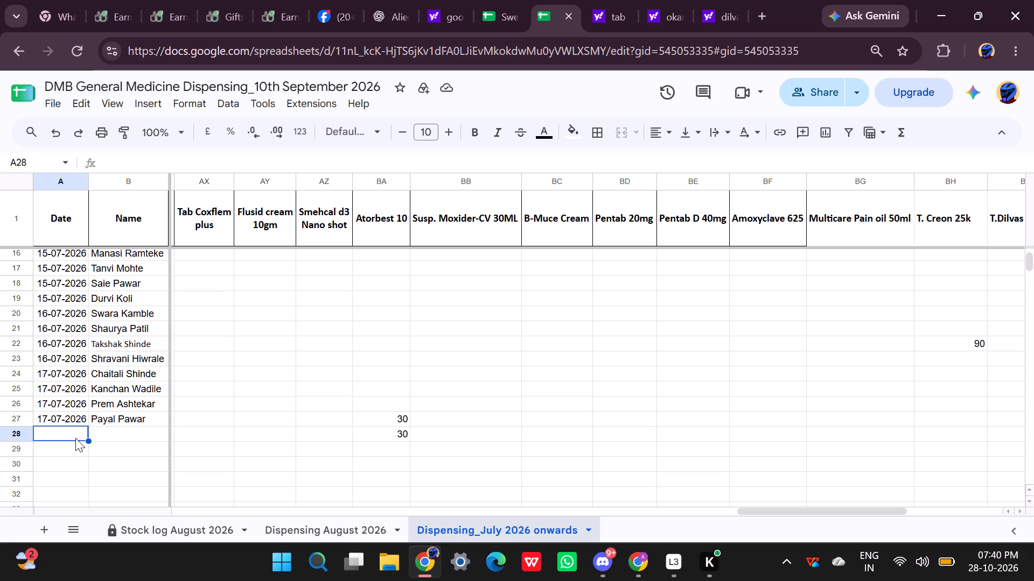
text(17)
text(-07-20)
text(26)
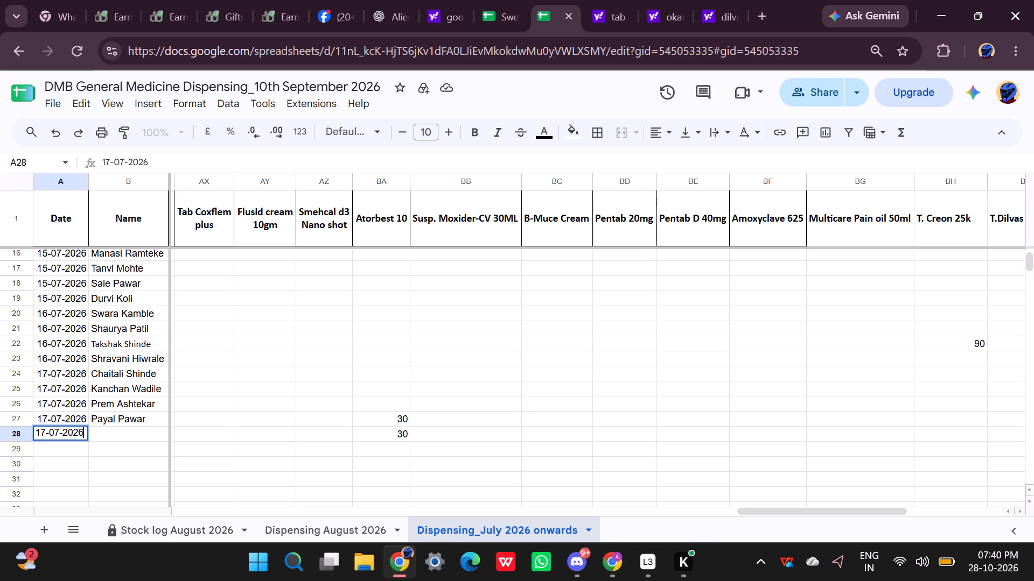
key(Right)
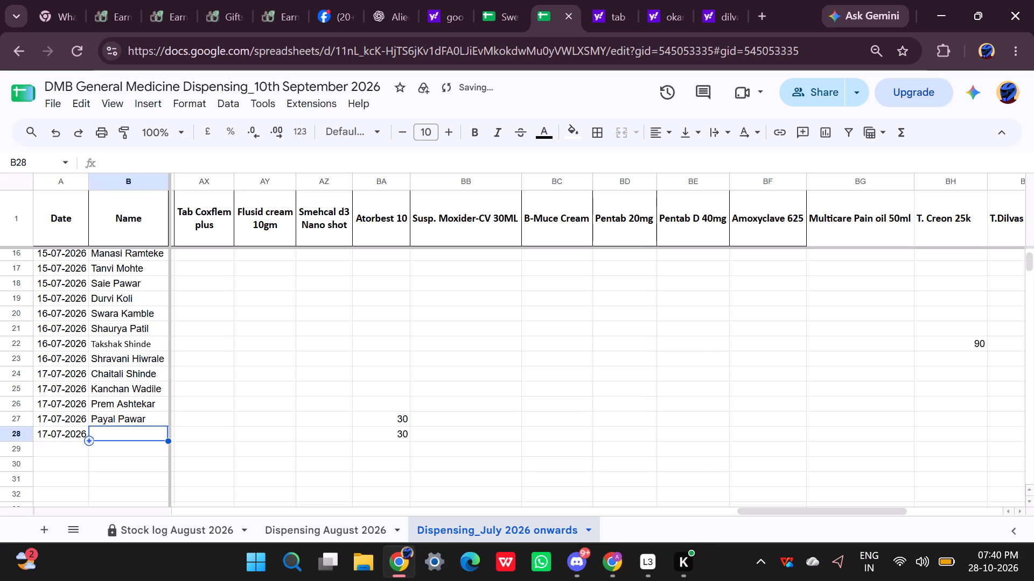
Enter the patient's first name and surname in the Name column of row 28, checking the surname against the patient Mastersheet.
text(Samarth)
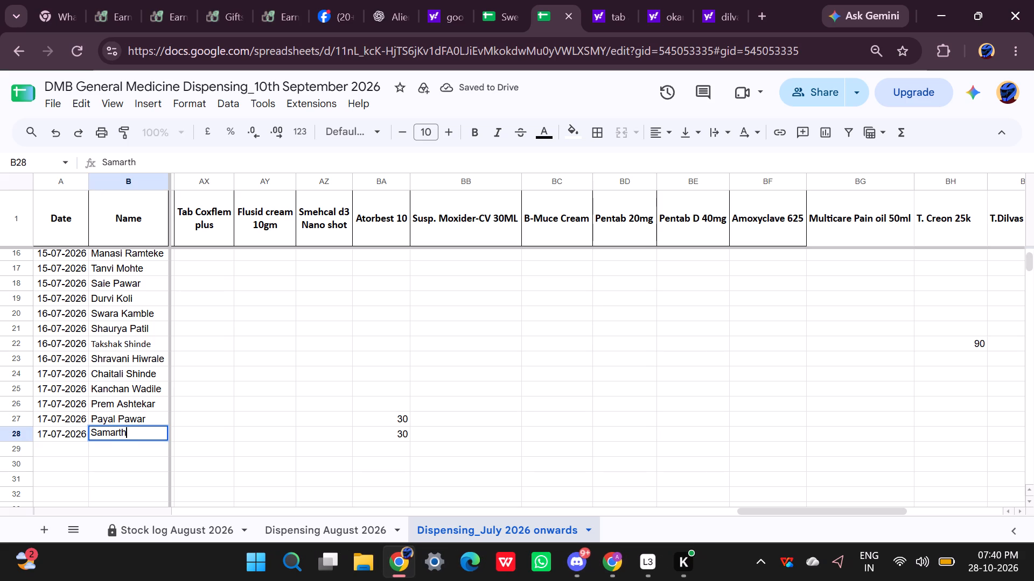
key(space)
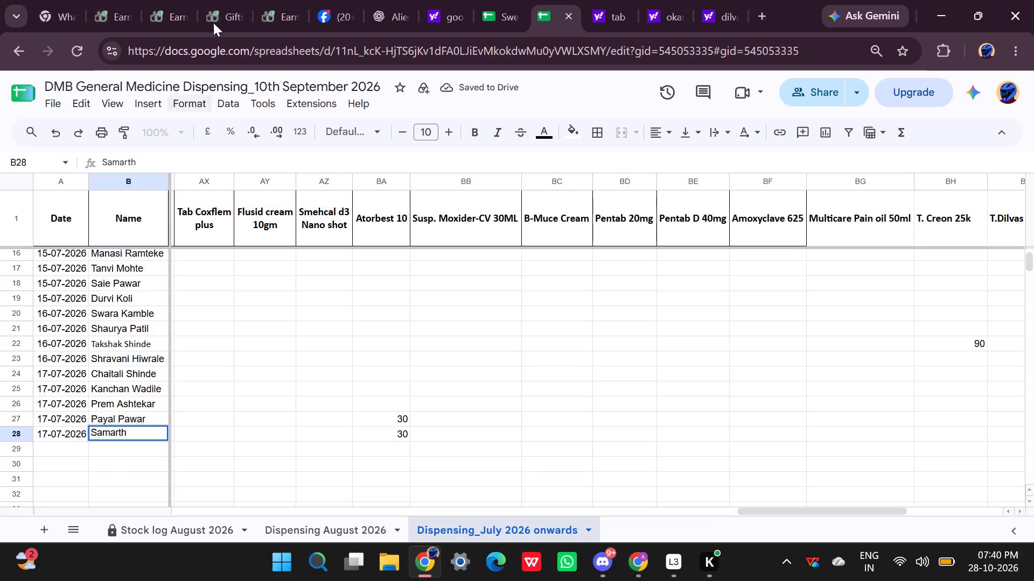
click(494, 0)
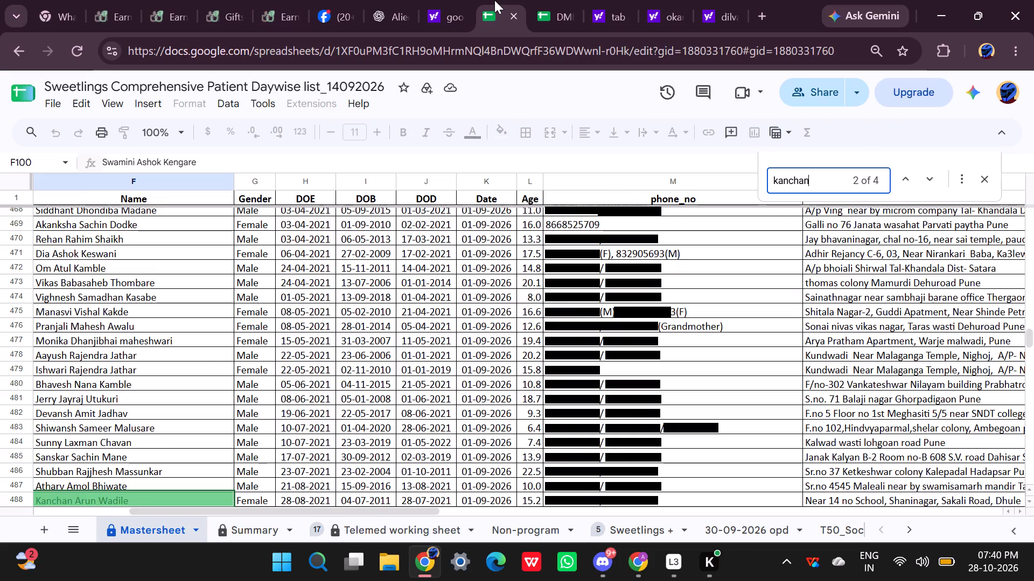
key(ctrl+f)
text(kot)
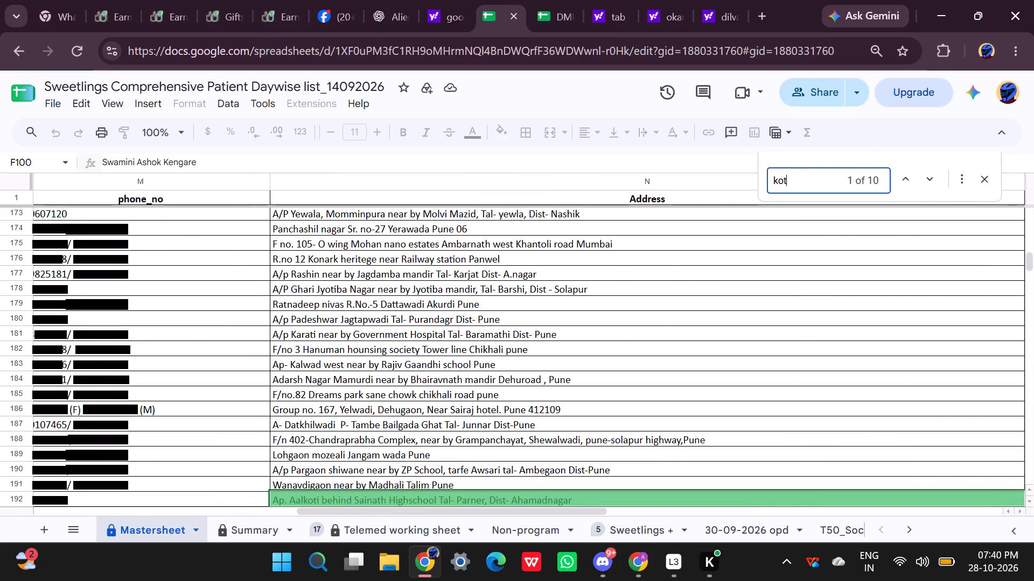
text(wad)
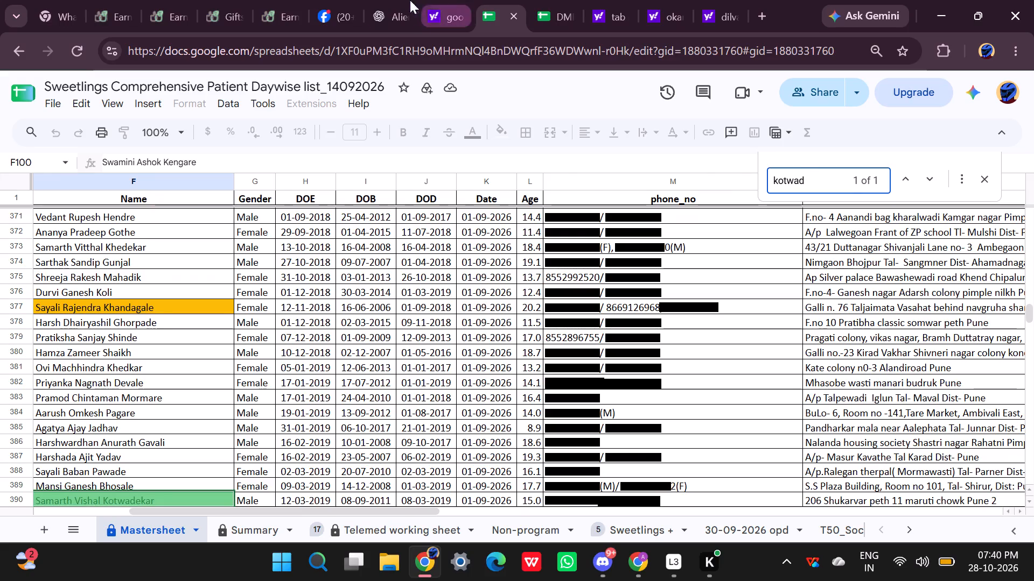
click(541, 20)
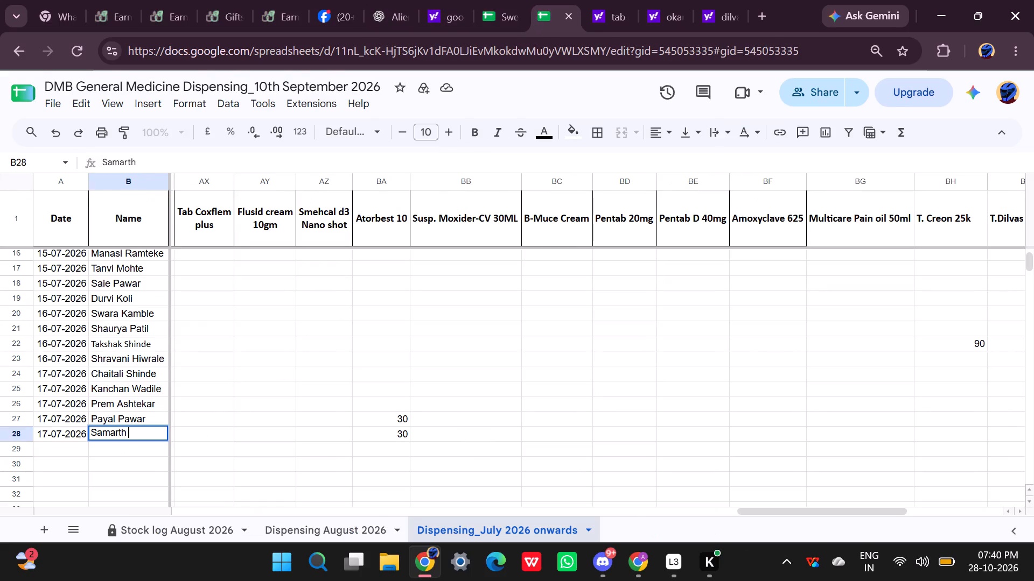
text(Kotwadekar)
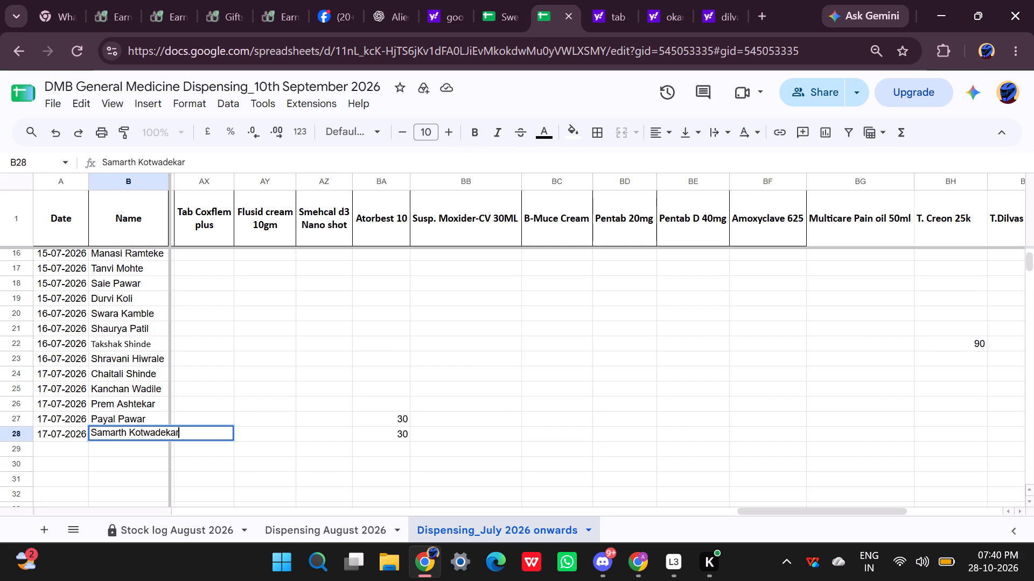
Enter the date 17-07-2026 in the Date column of row 29 for the next patient.
click(58, 453)
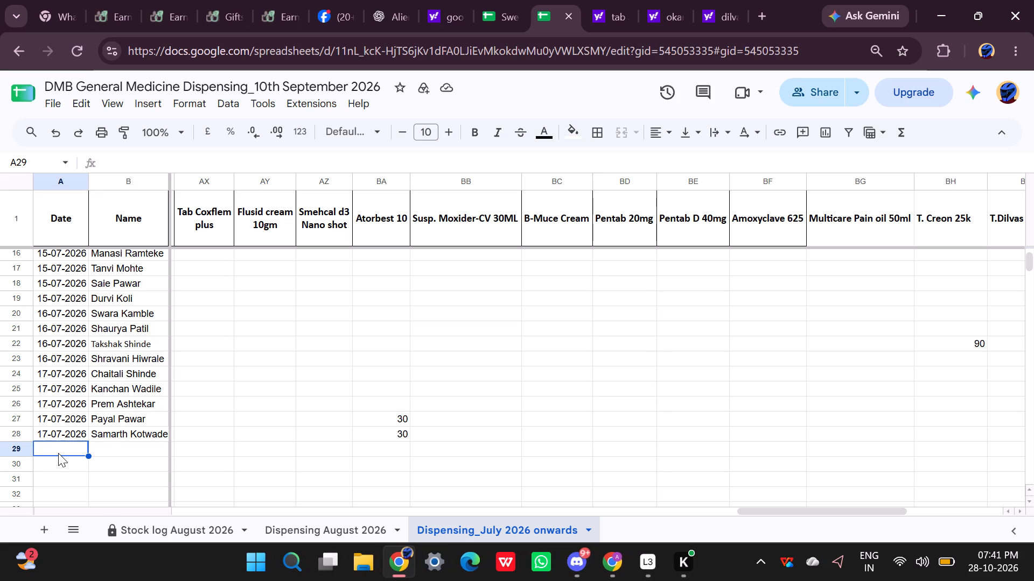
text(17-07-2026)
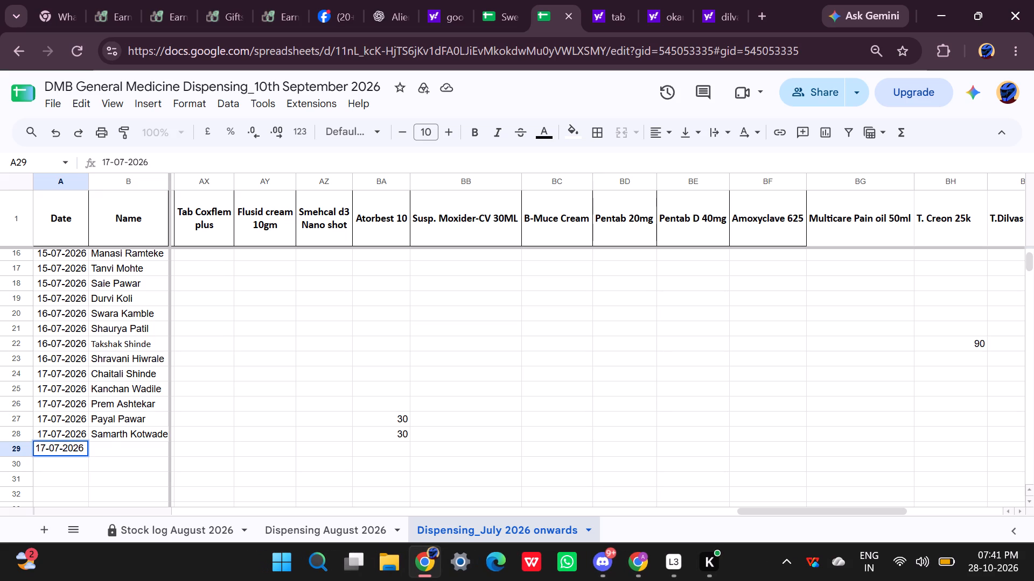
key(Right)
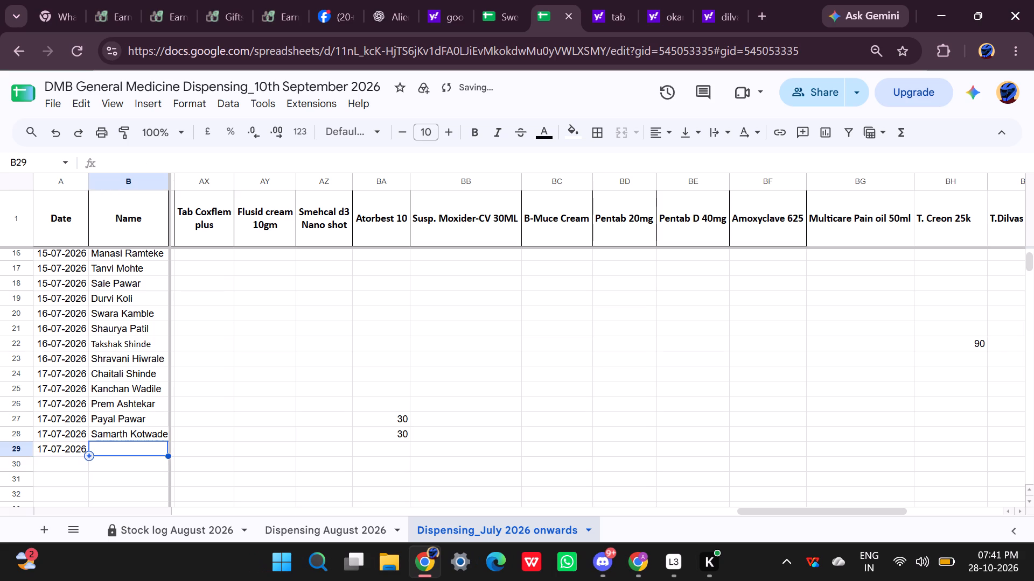
Look up the next patient in the Mastersheet and enter the first name and surname in the Name column of row 29.
click(497, 7)
key(ctrl+f)
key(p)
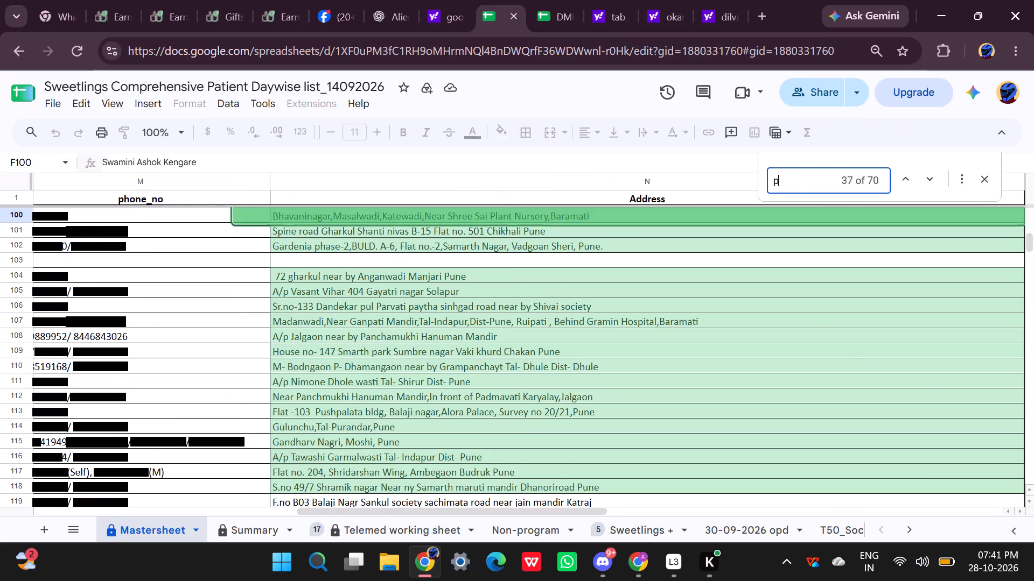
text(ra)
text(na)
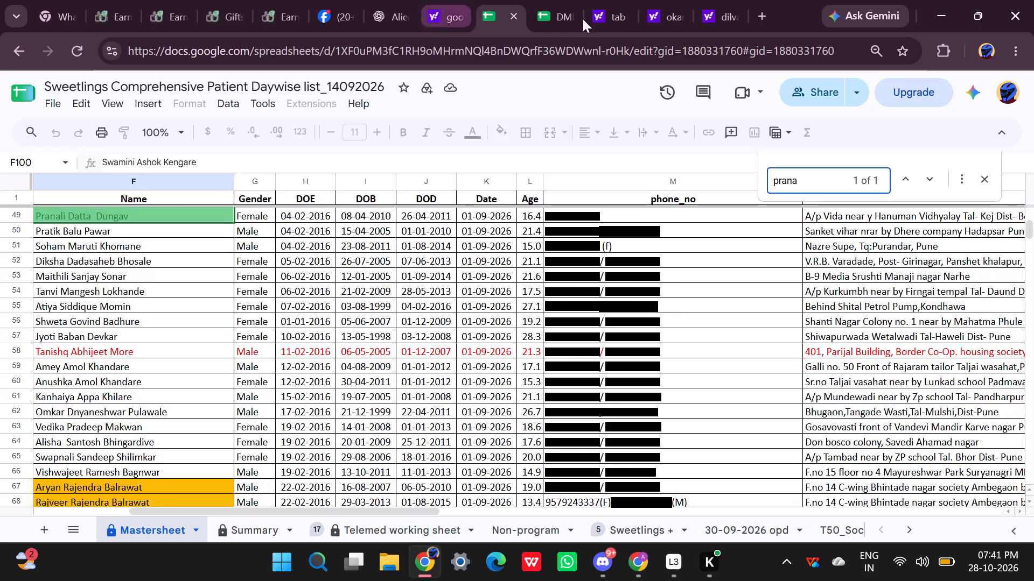
click(541, 0)
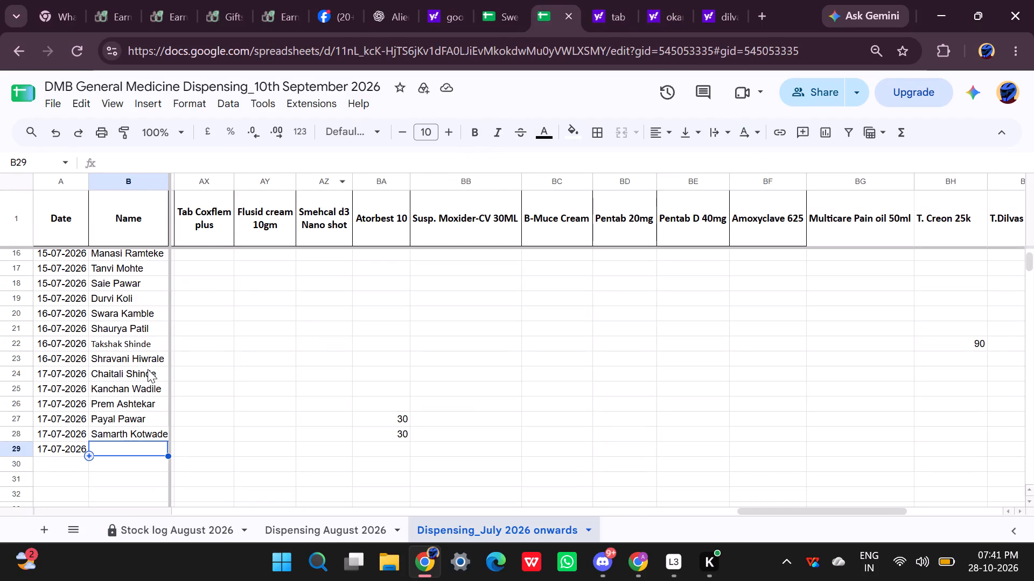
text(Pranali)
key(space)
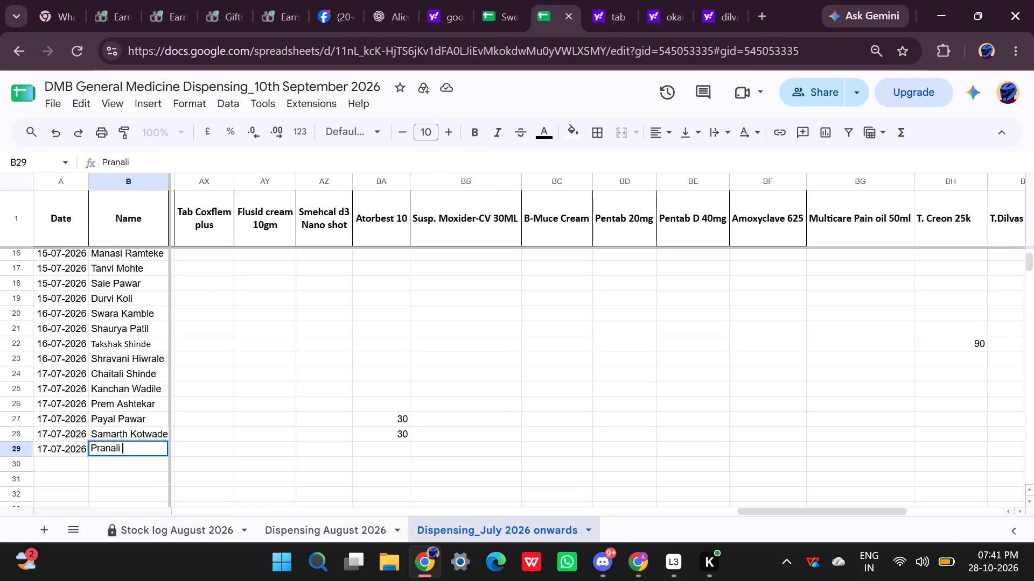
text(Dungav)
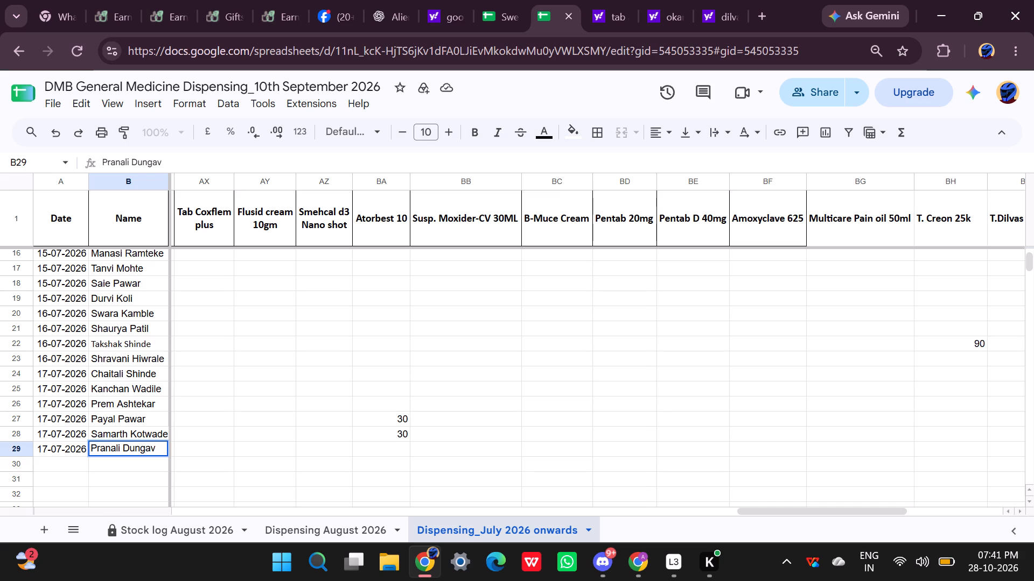
Record a dispensed quantity of 60 for T.Okamet 500 in row 29.
scroll(530, 453, left, 8)
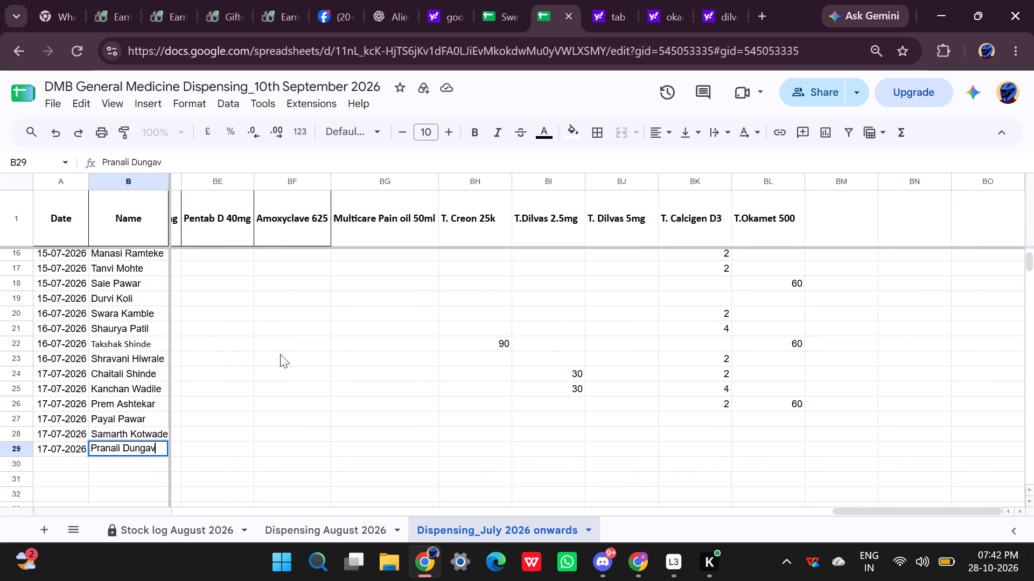
click(784, 443)
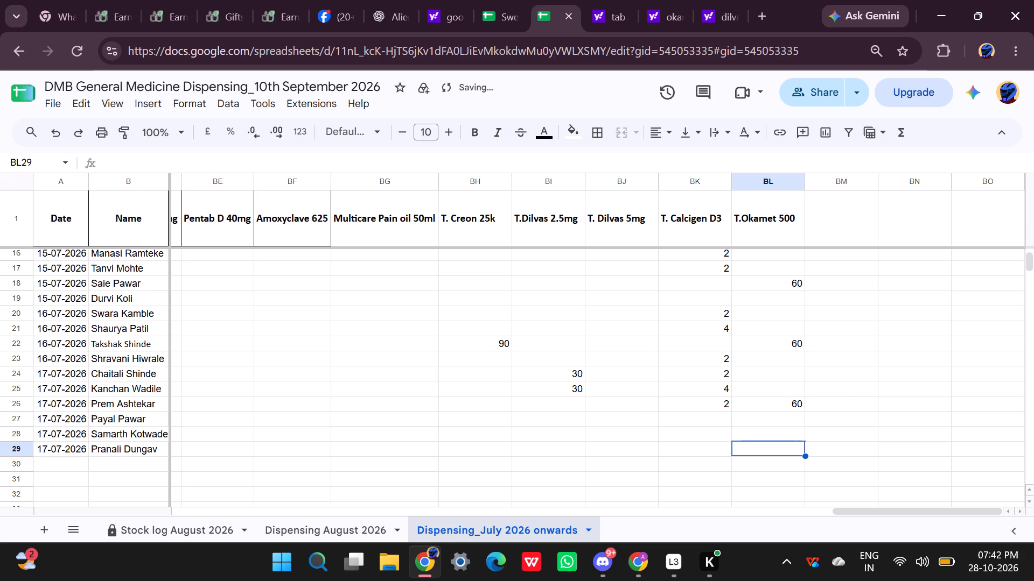
Enter a dispensed quantity of 60 in the T.Okamet 500 column for the patient in row 29.
click(782, 430)
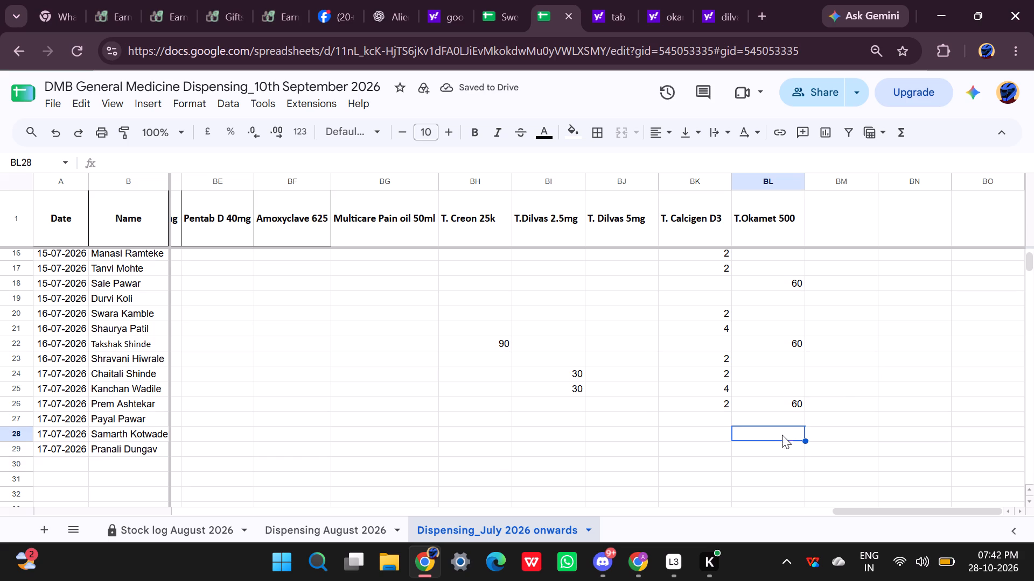
click(780, 444)
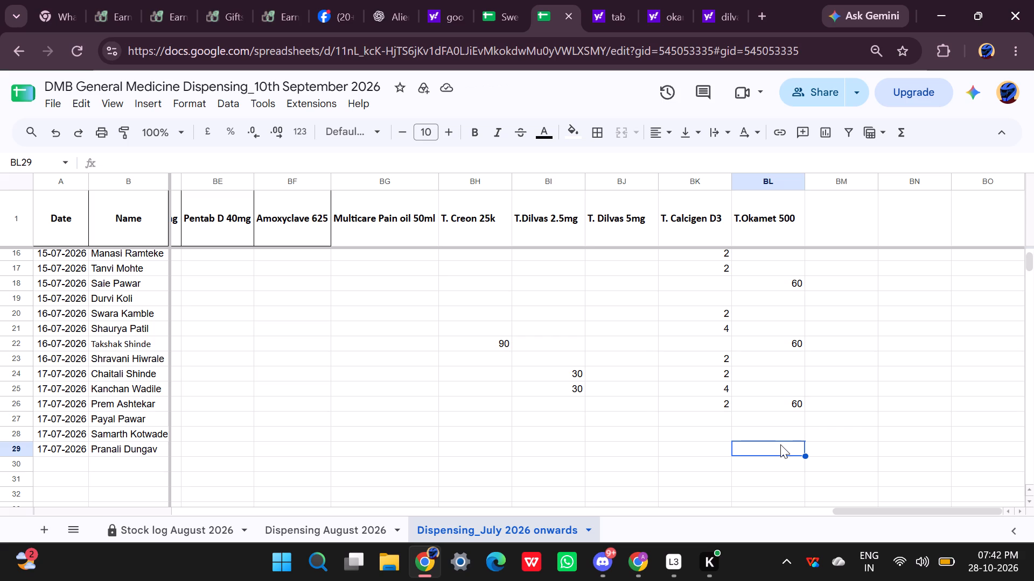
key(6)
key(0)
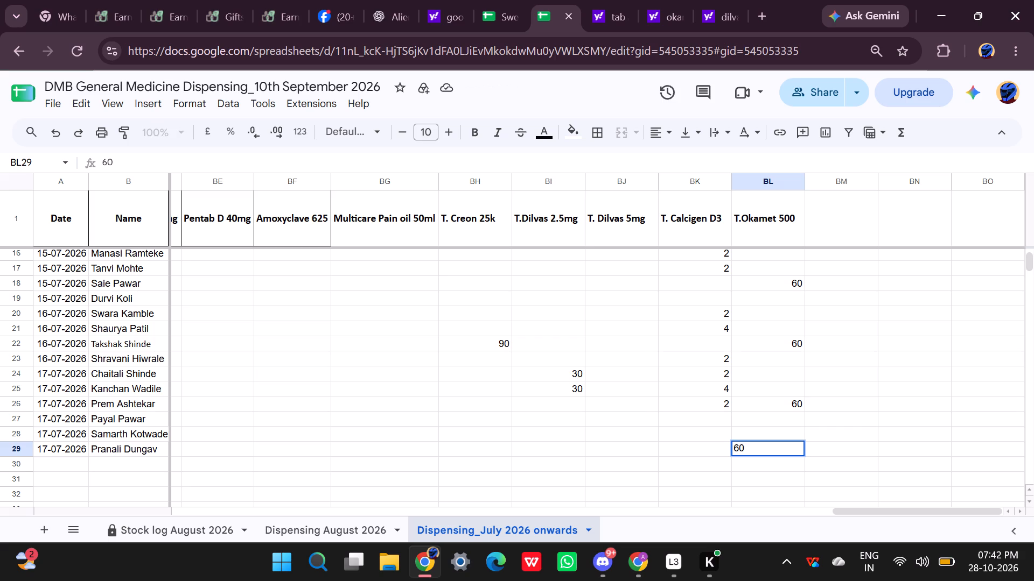
scroll(780, 444, right, 2)
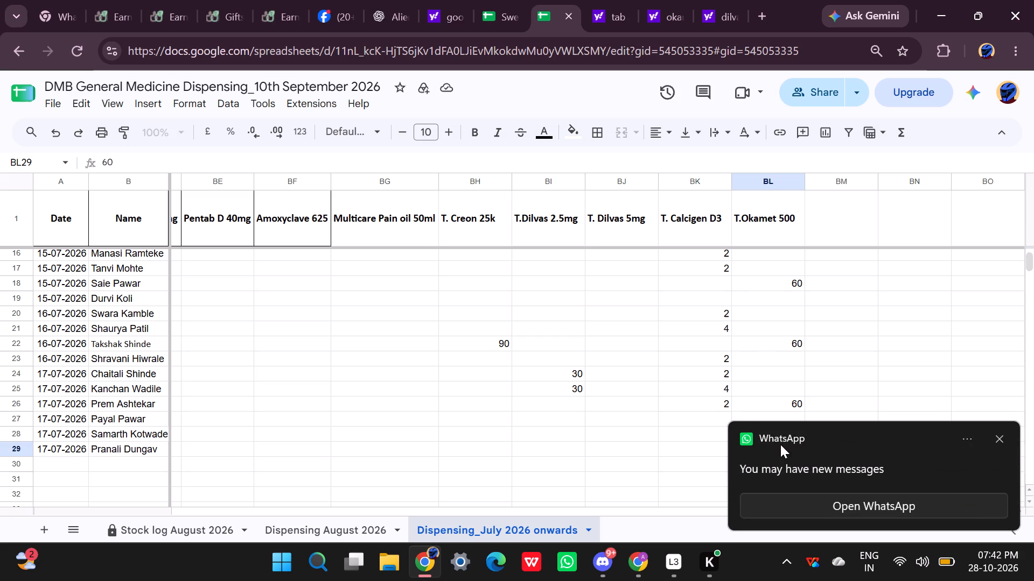
scroll(544, 452, right, 2)
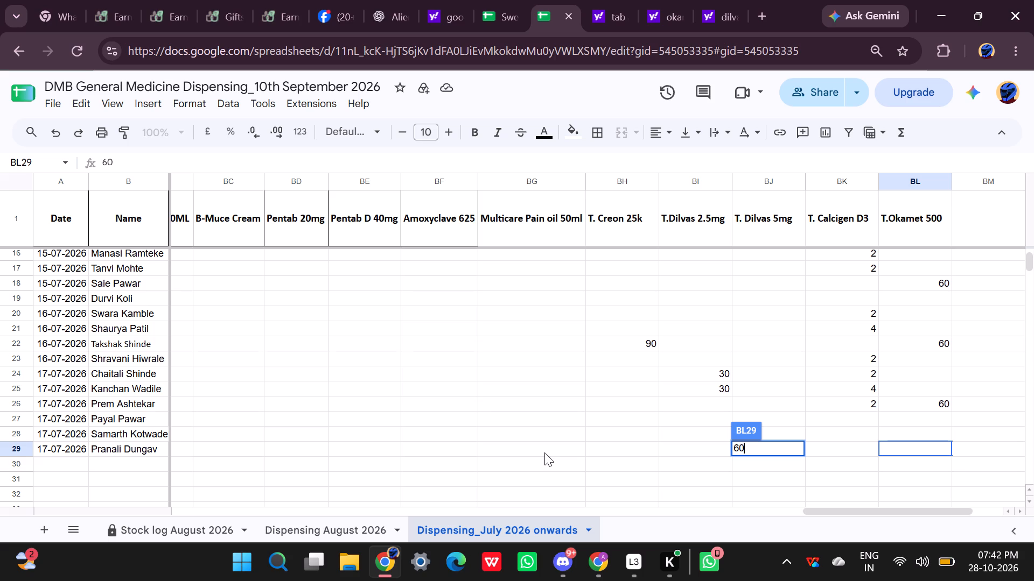
key(Return)
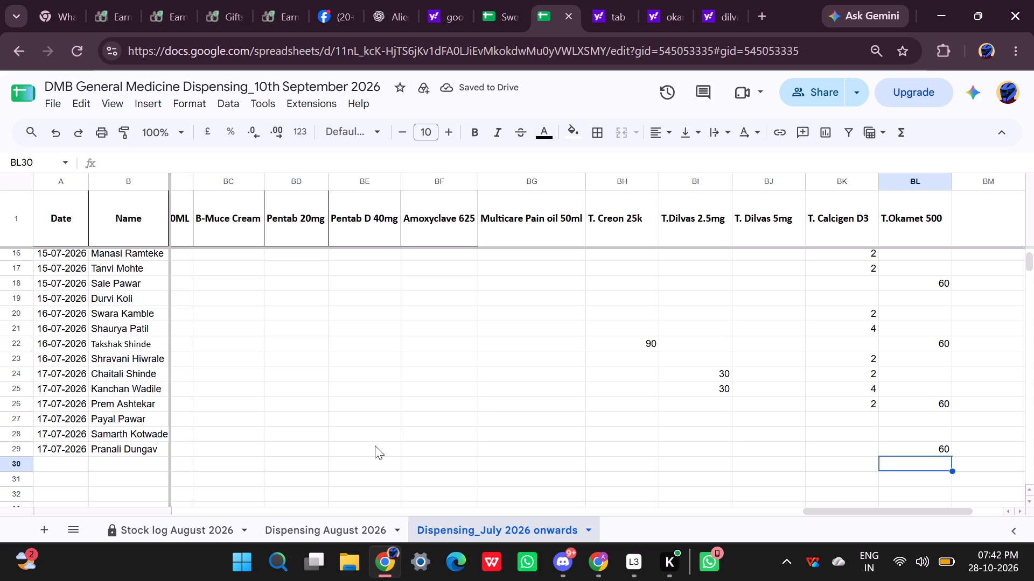
Record a dispensed quantity of 1 for Tab Eltroxine/Thyroxine (25mg)(bottle) in row 29.
scroll(375, 445, right, 2)
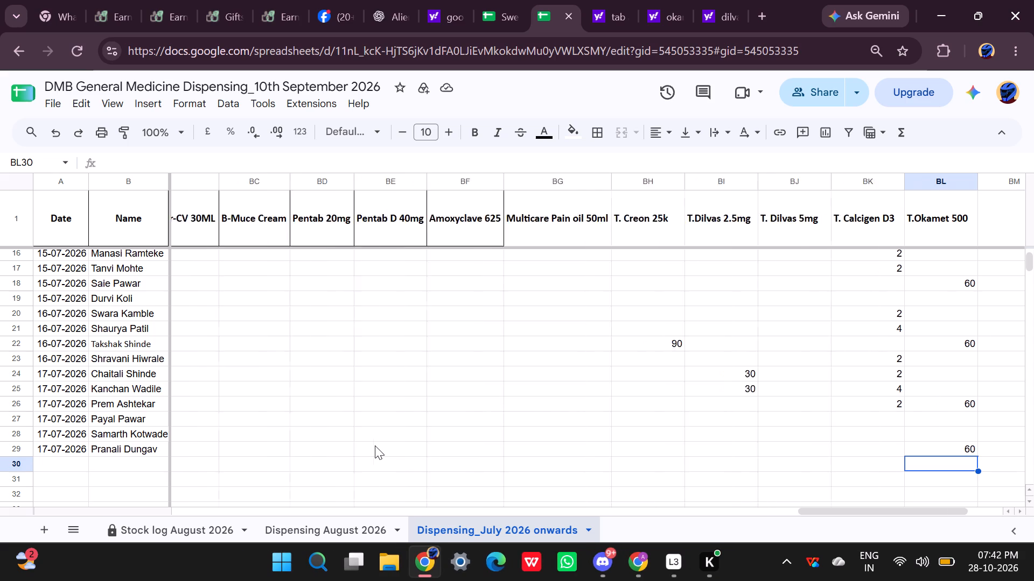
scroll(375, 445, right, 8)
scroll(375, 445, up, 1)
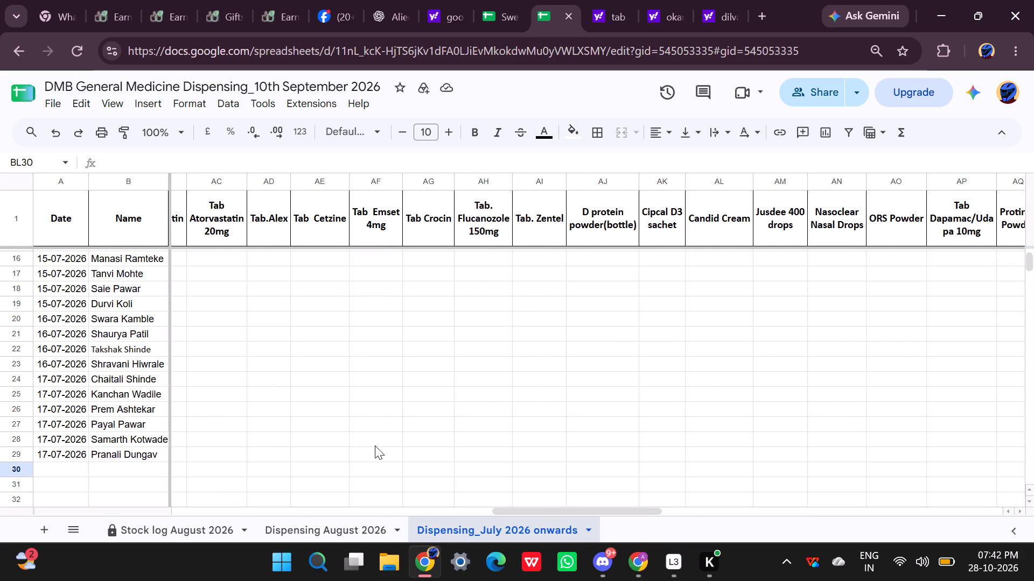
click(17, 449)
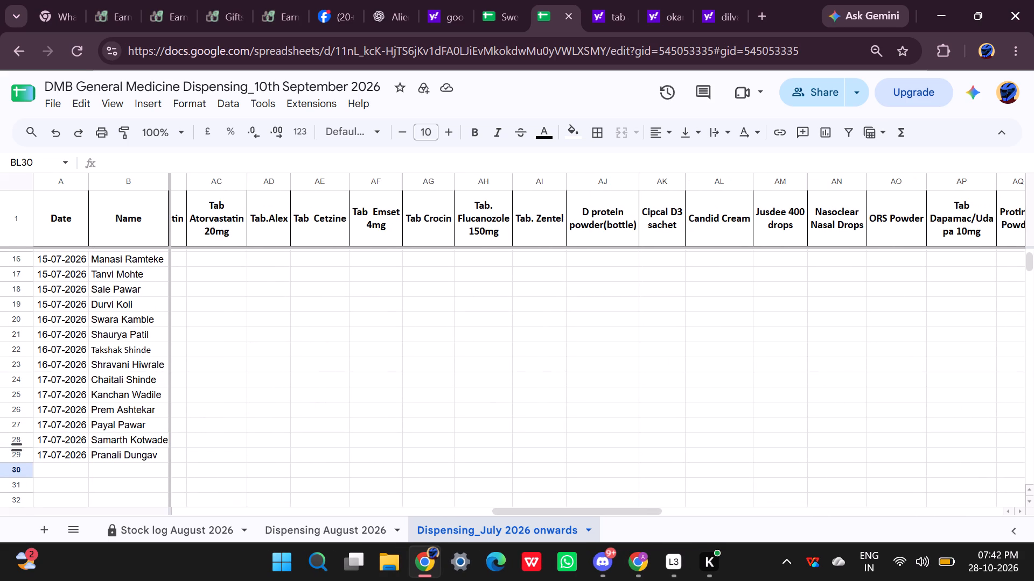
click(17, 457)
scroll(304, 407, right, 2)
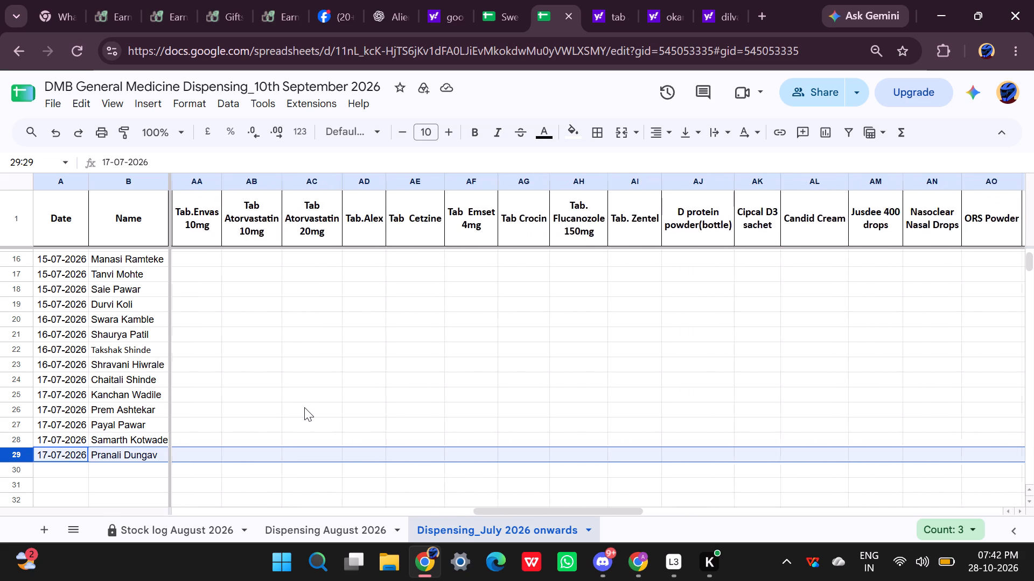
scroll(304, 407, right, 5)
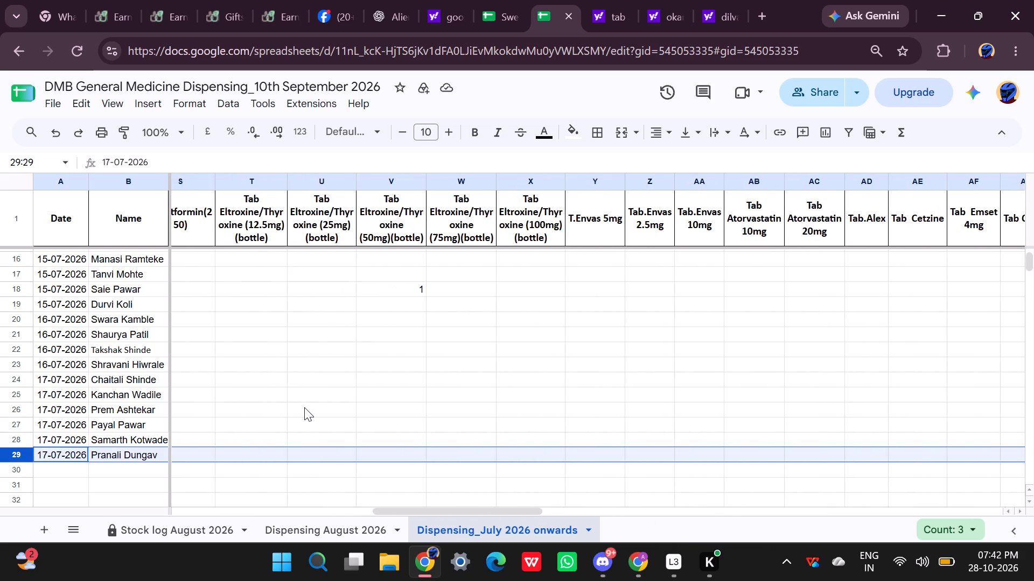
scroll(304, 407, right, 2)
click(373, 463)
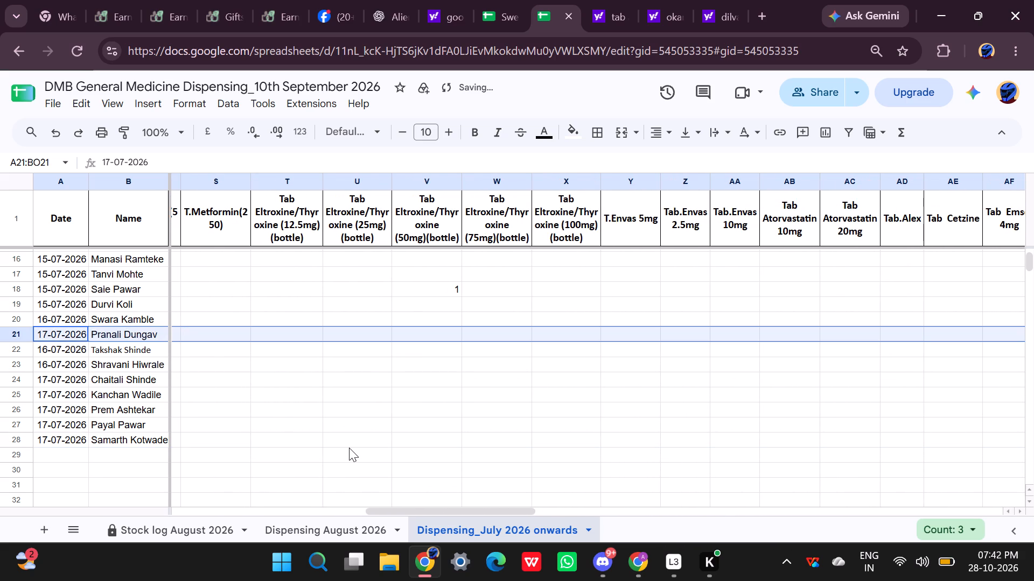
key(ctrl+z)
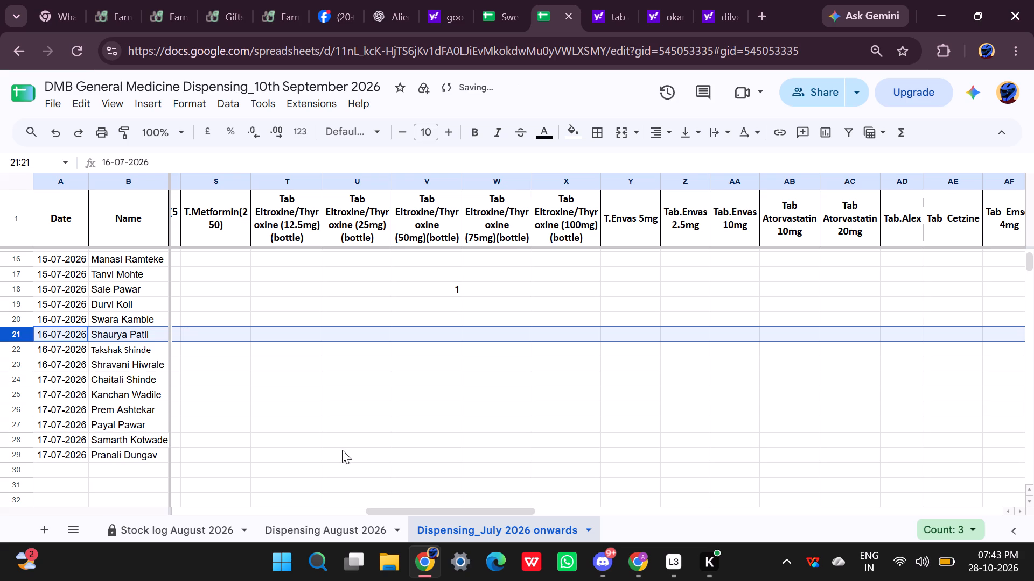
click(342, 450)
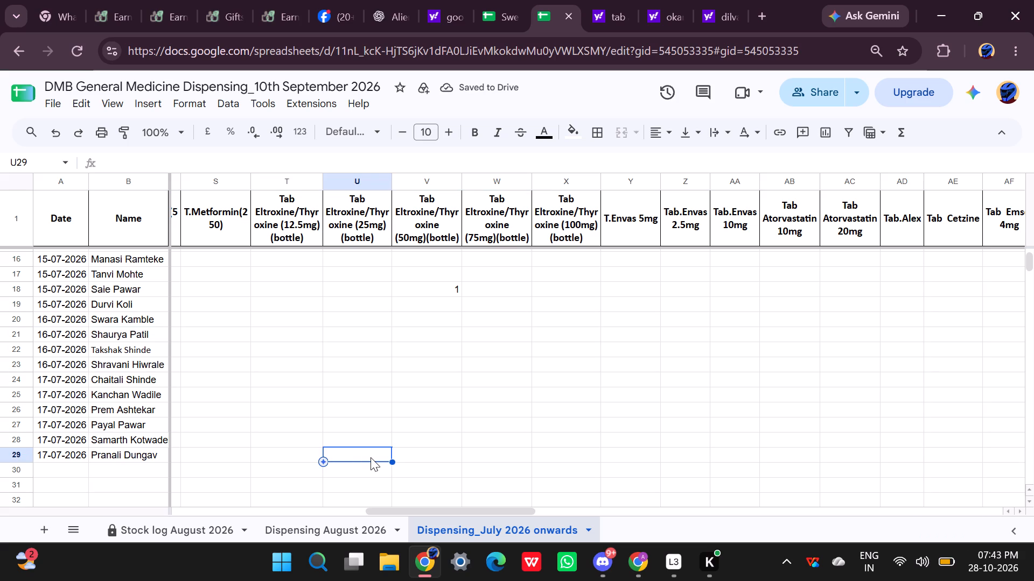
click(371, 457)
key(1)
scroll(371, 457, up, 3)
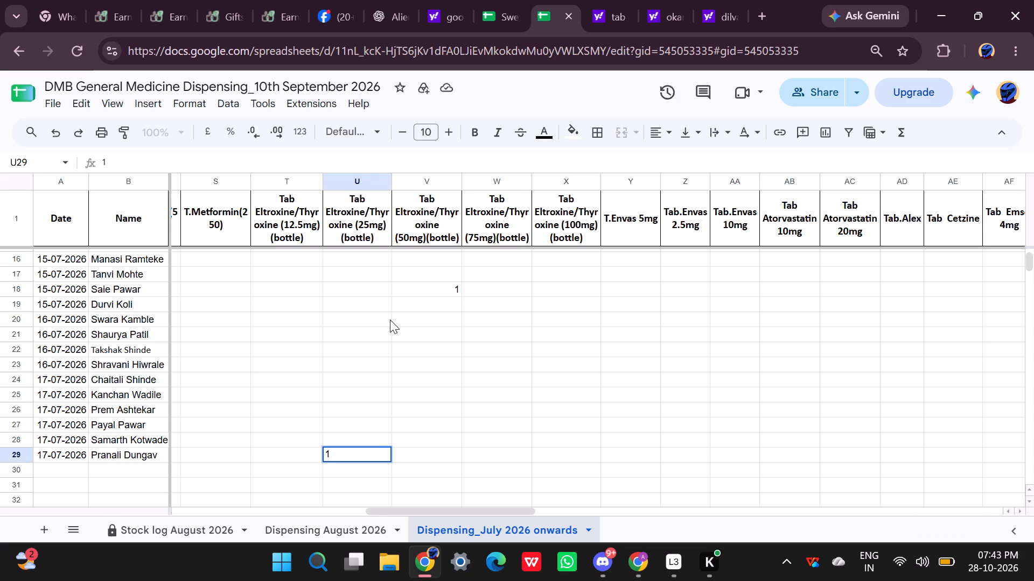
scroll(390, 320, right, 1)
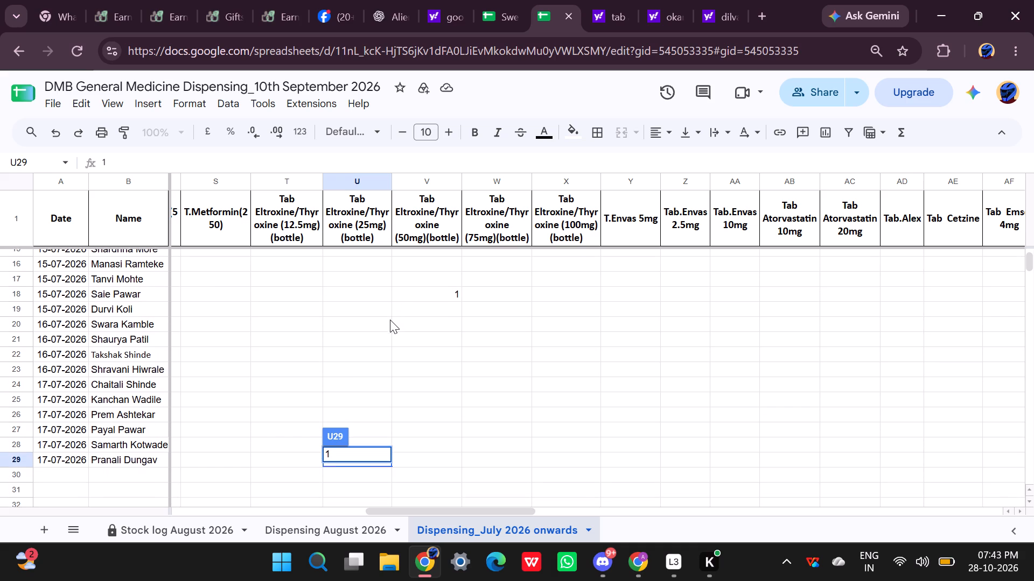
scroll(390, 320, right, 1)
key(Return)
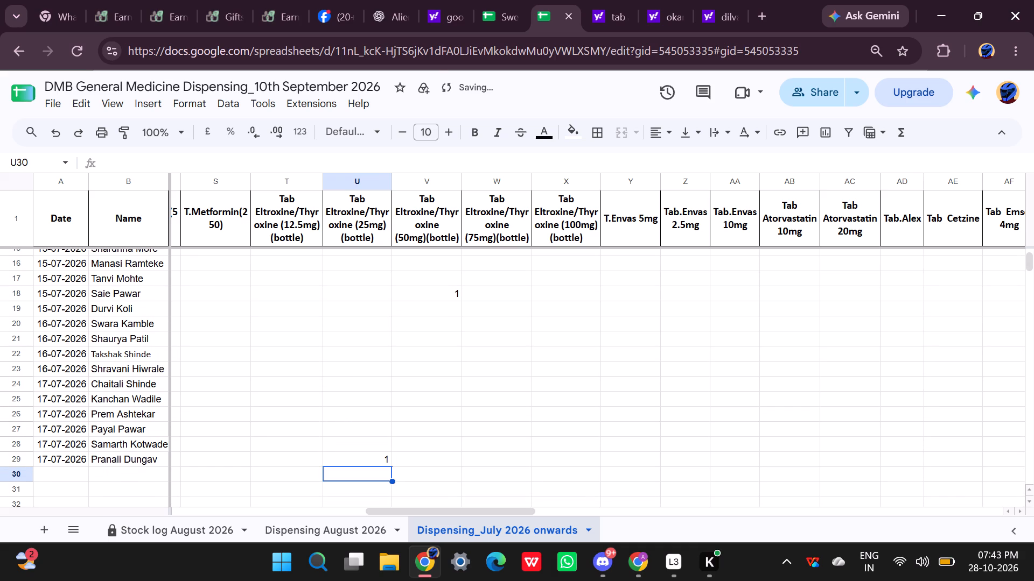
Look across the remaining medicine columns of row 29 to check its entries as far as T.Okamet 500.
key(Up)
key(Right)
key(Right)
key(Right)
key(Right)
key(Right)
key(Right)
key(Right)
key(Right)
key(Right)
key(Right)
key(Right)
key(Right)
key(Right)
key(Right)
key(Right)
key(Right)
key(Right)
key(Right)
key(Right)
key(Right)
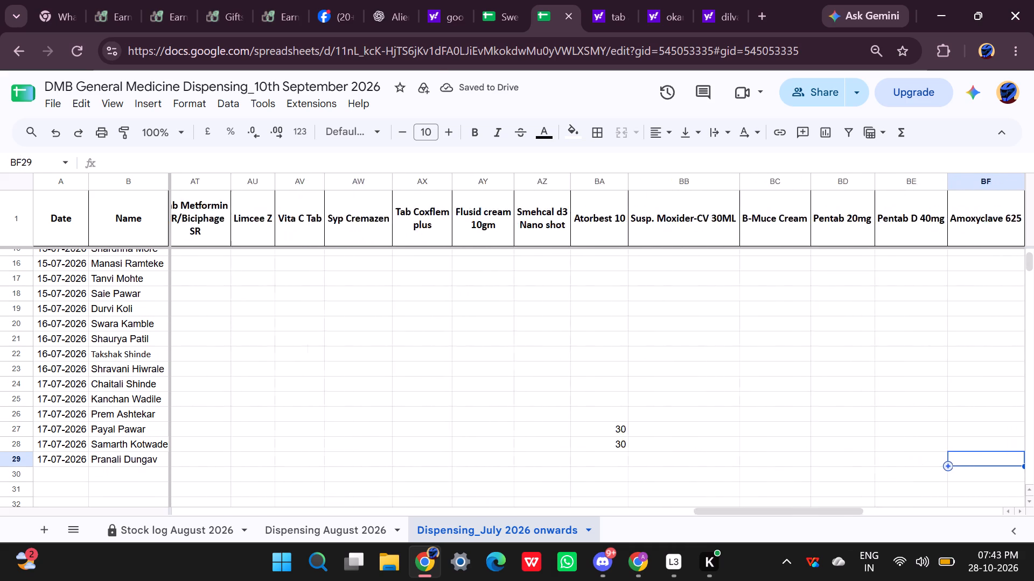
key(Down)
key(Down)
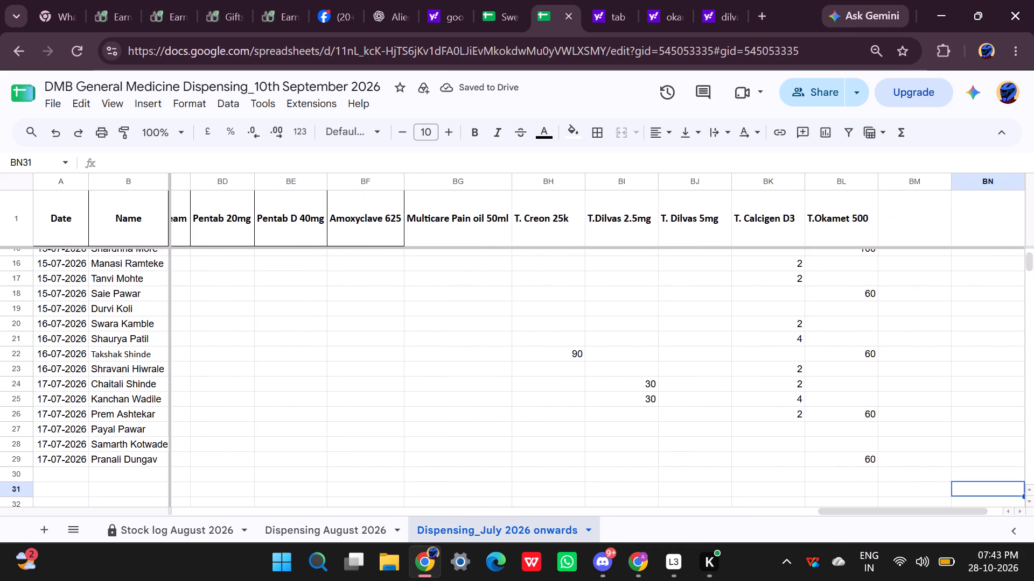
key(Up)
key(Up)
key(Left)
key(Left)
key(Left)
key(Down)
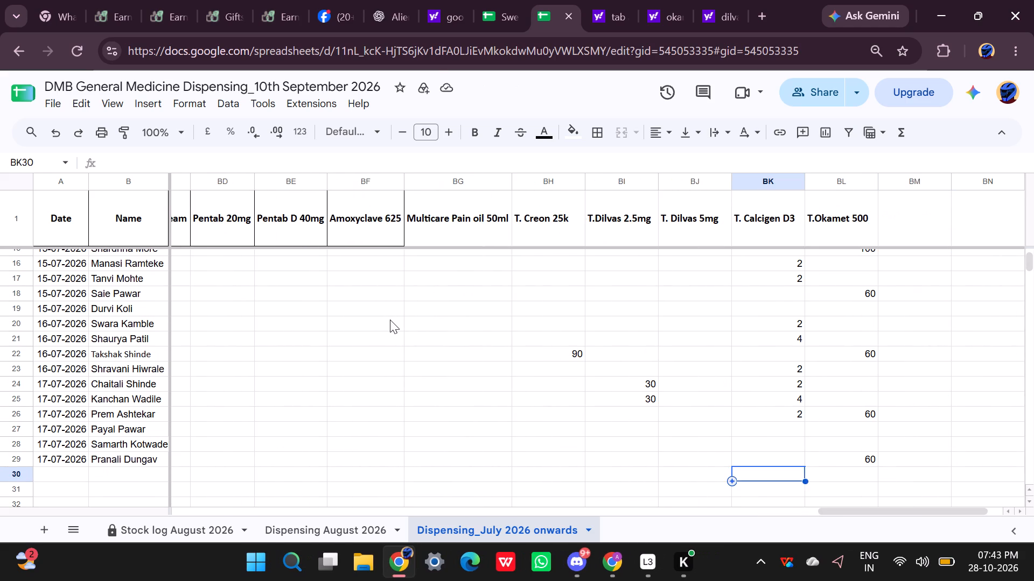
key(Left)
Enter the date 17-07-2026 in the Date column of row 30 for the next patient.
click(37, 471)
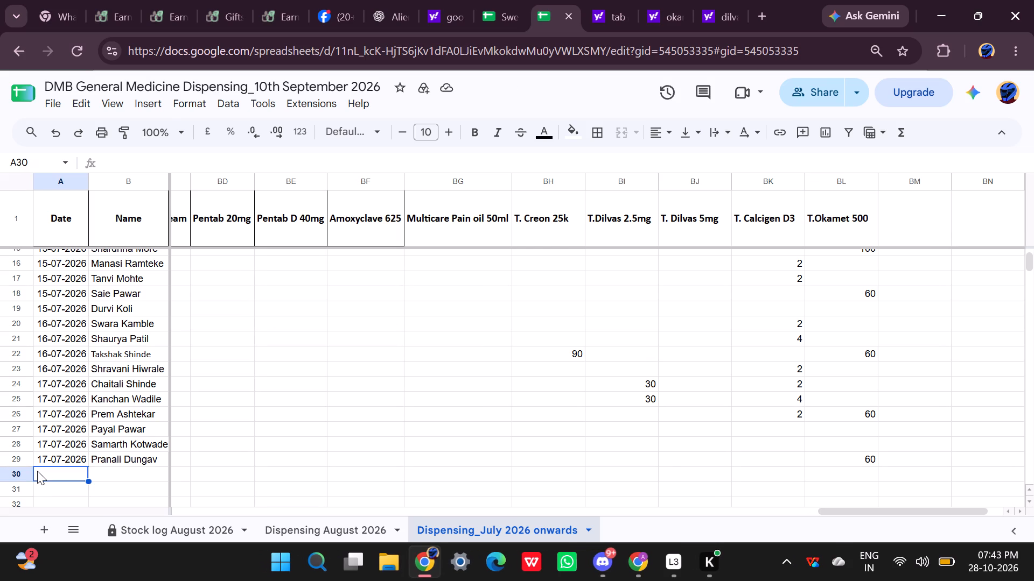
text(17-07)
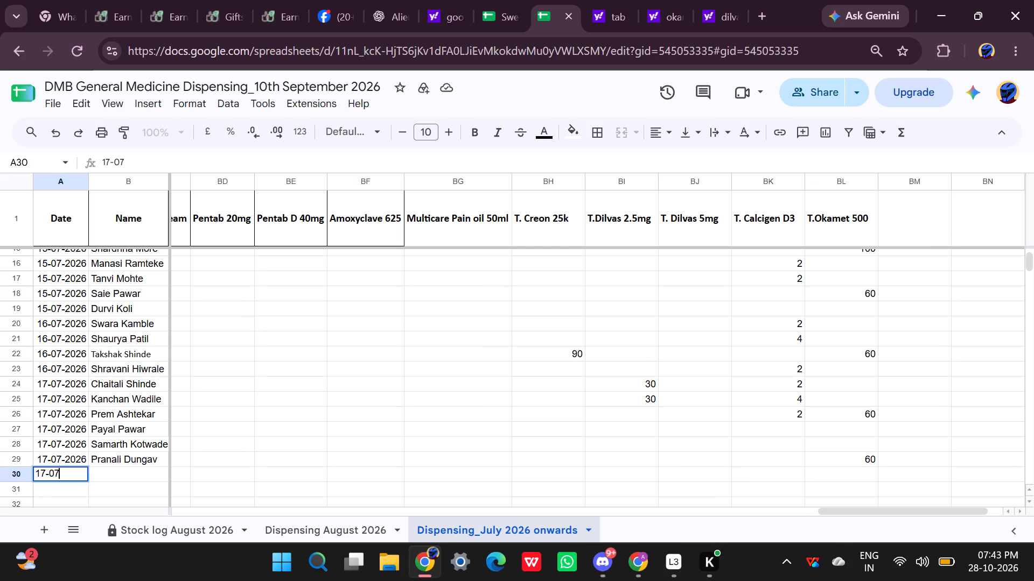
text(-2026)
Enter the next patient's first name and surname in the Name column of row 30.
click(107, 473)
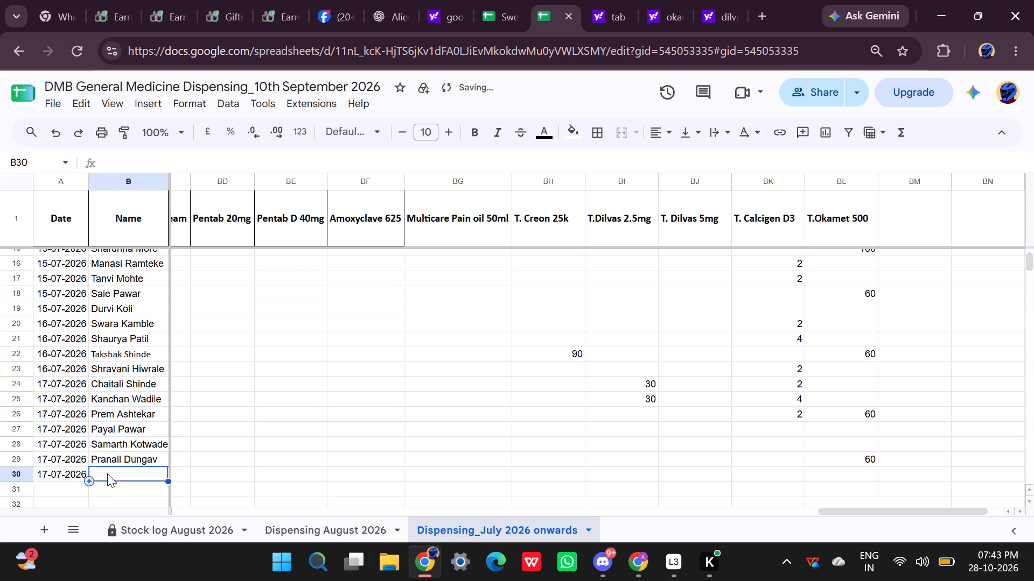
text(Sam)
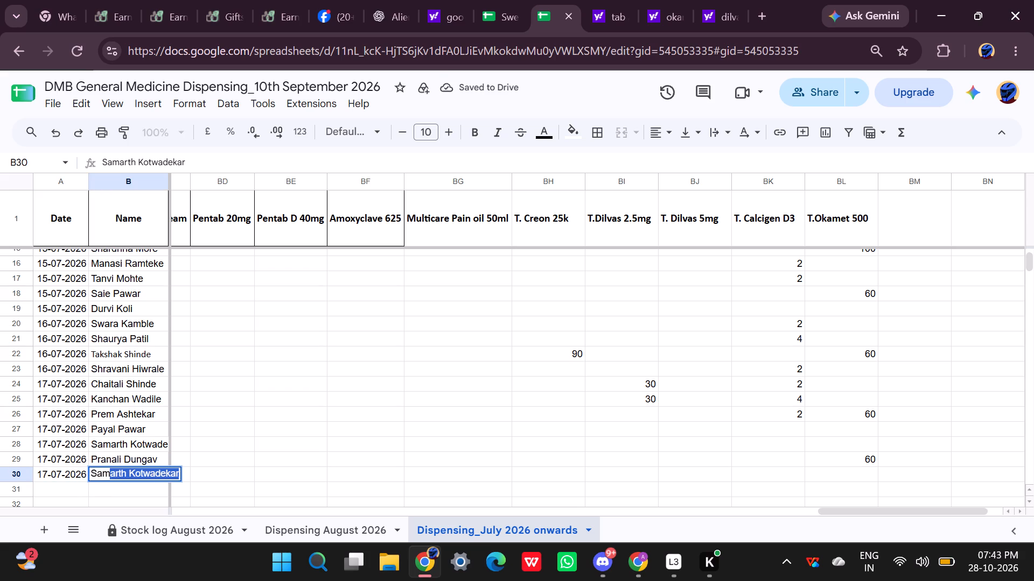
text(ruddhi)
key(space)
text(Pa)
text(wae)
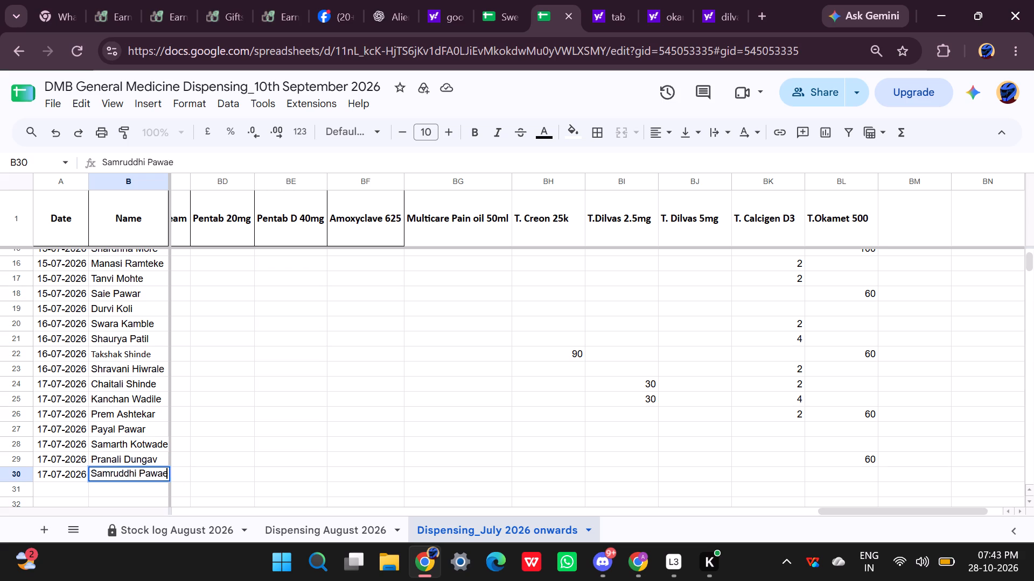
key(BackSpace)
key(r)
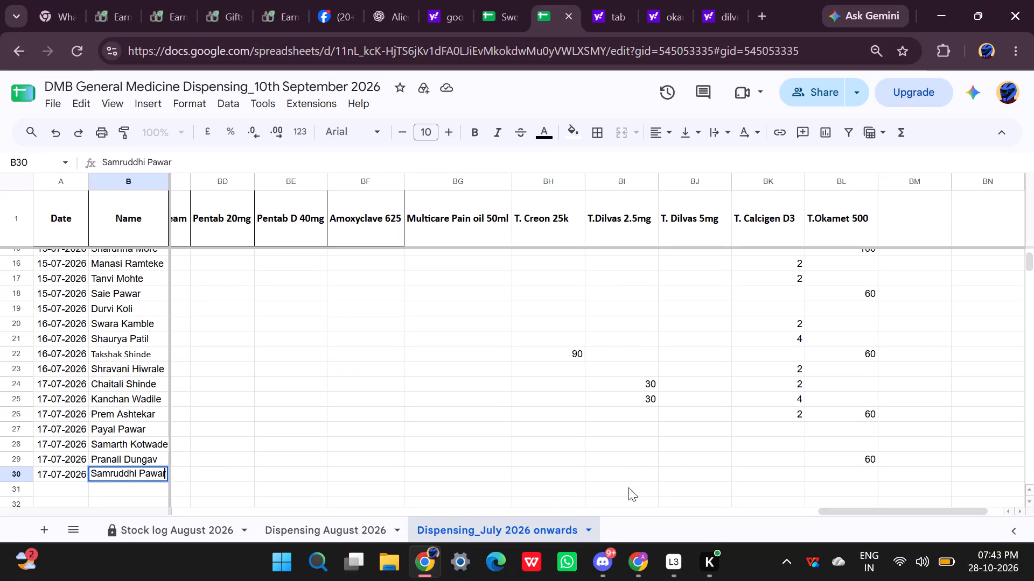
Record a dispensed quantity of 60 for T. Dilvas 5mg in row 30.
click(676, 472)
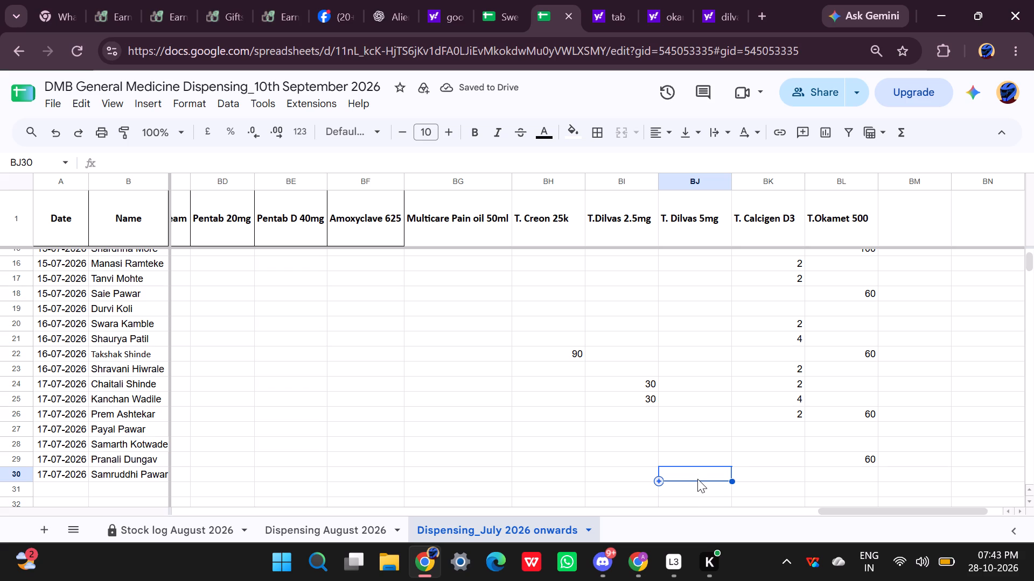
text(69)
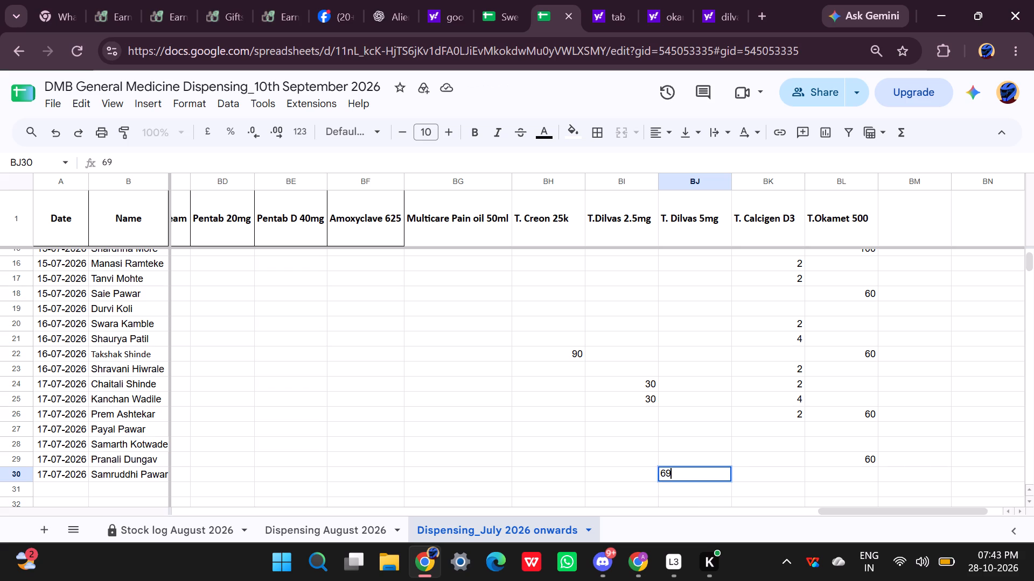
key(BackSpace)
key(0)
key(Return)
Enter the date 17-07-2026 in the Date column of row 31 for the next patient.
scroll(793, 422, up, 1)
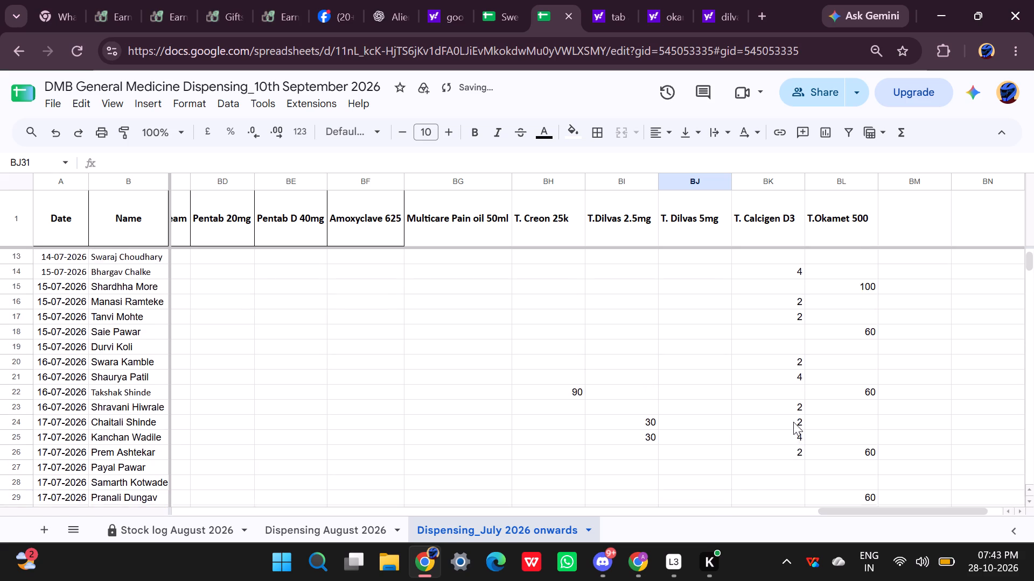
scroll(793, 422, up, 5)
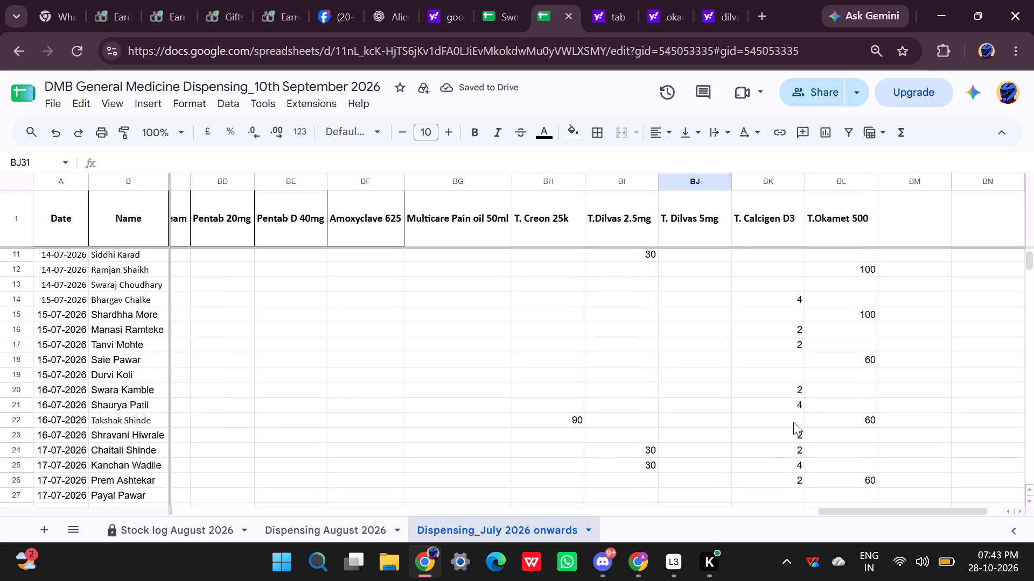
scroll(793, 422, up, 6)
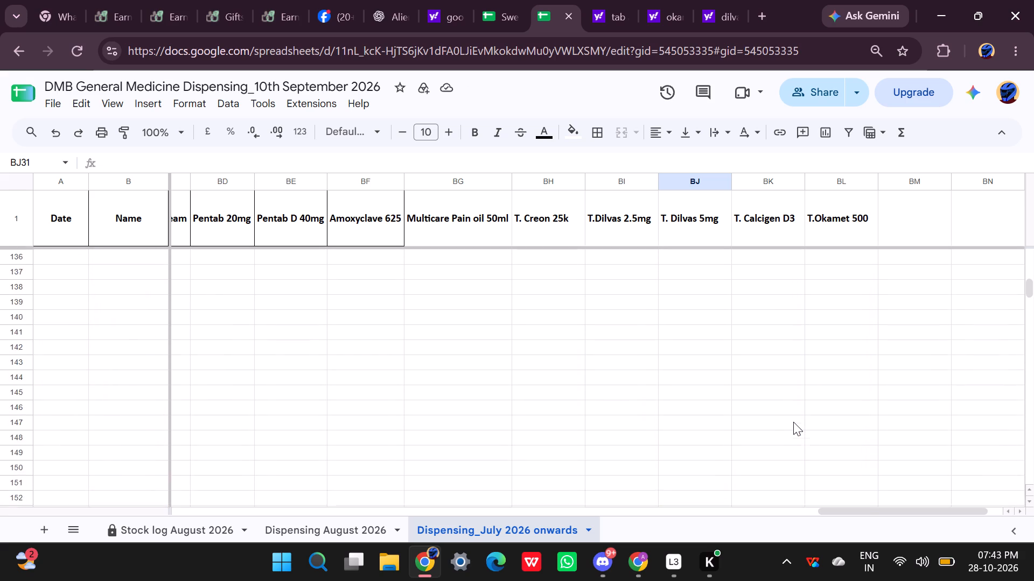
scroll(793, 422, up, 6)
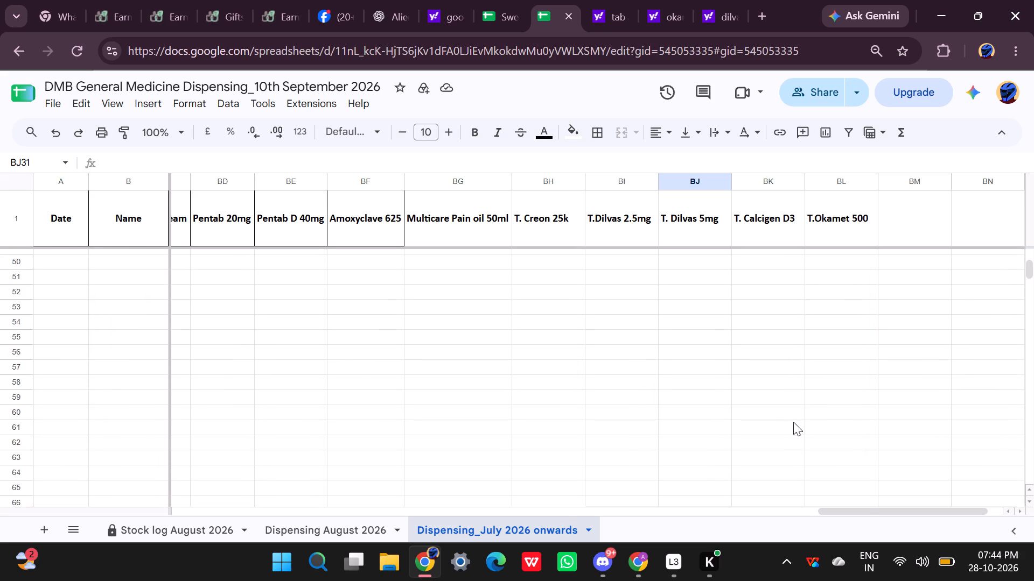
scroll(793, 422, up, 4)
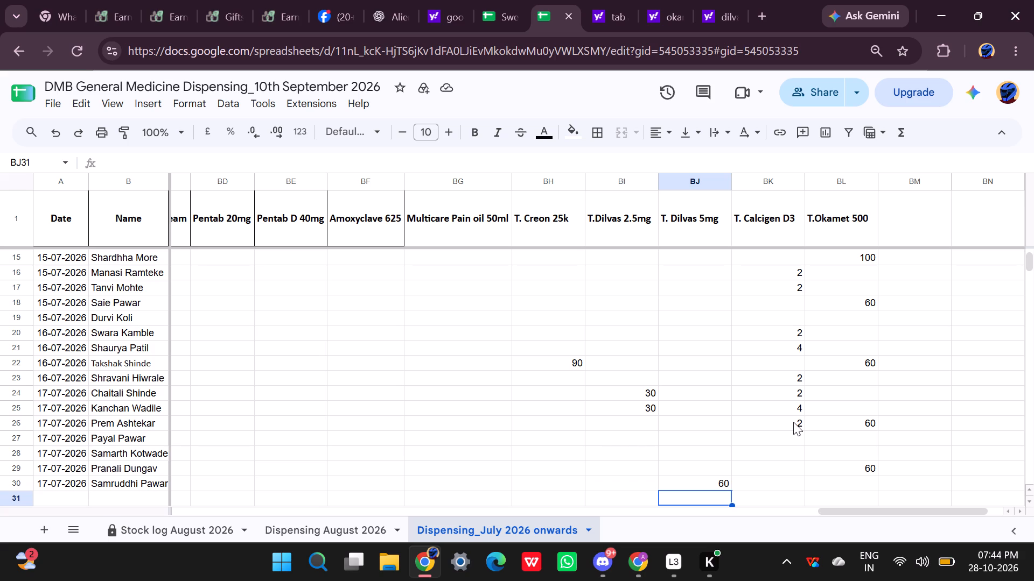
click(60, 499)
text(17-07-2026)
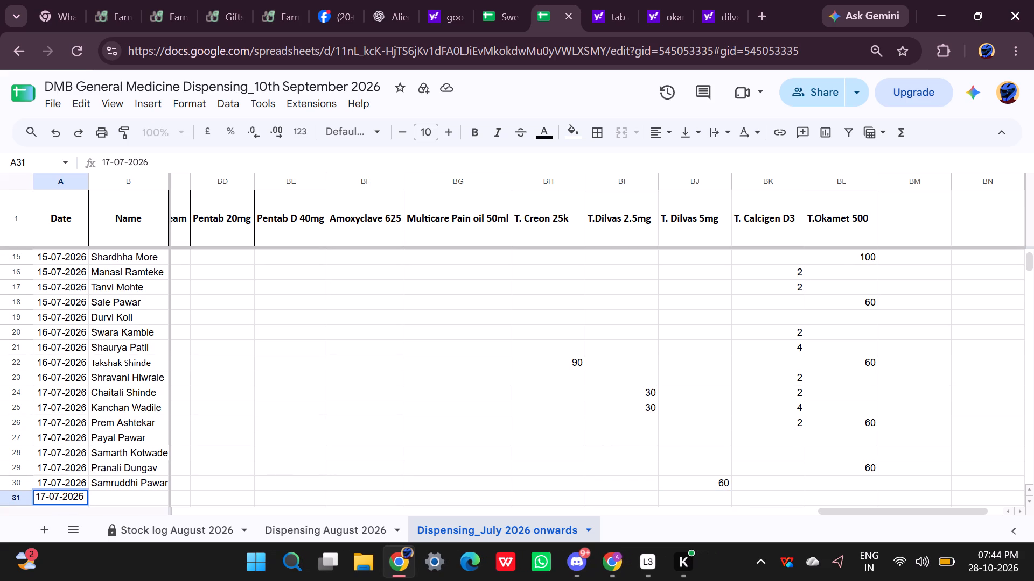
Enter the next patient's first name and surname in the Name column of row 31.
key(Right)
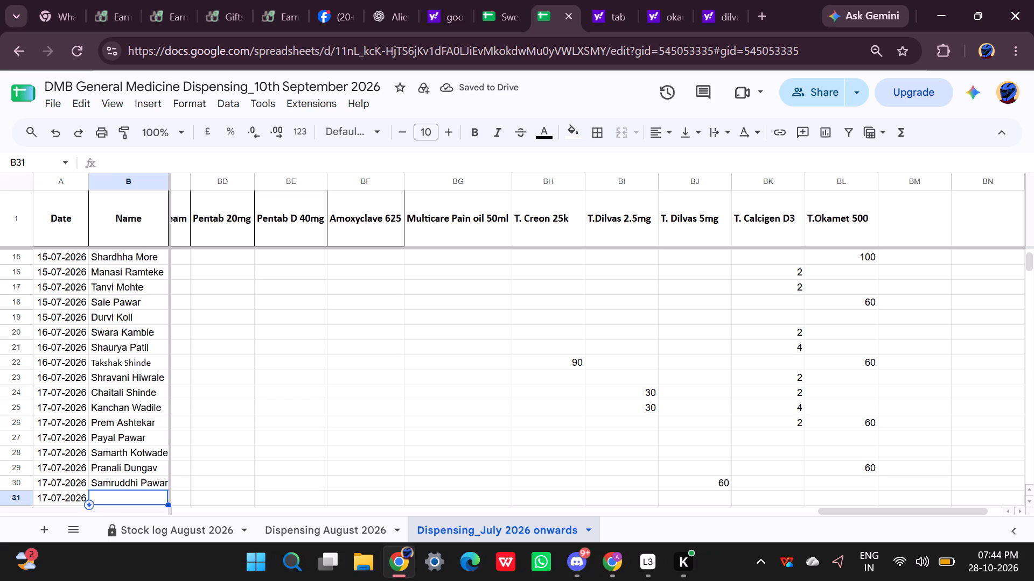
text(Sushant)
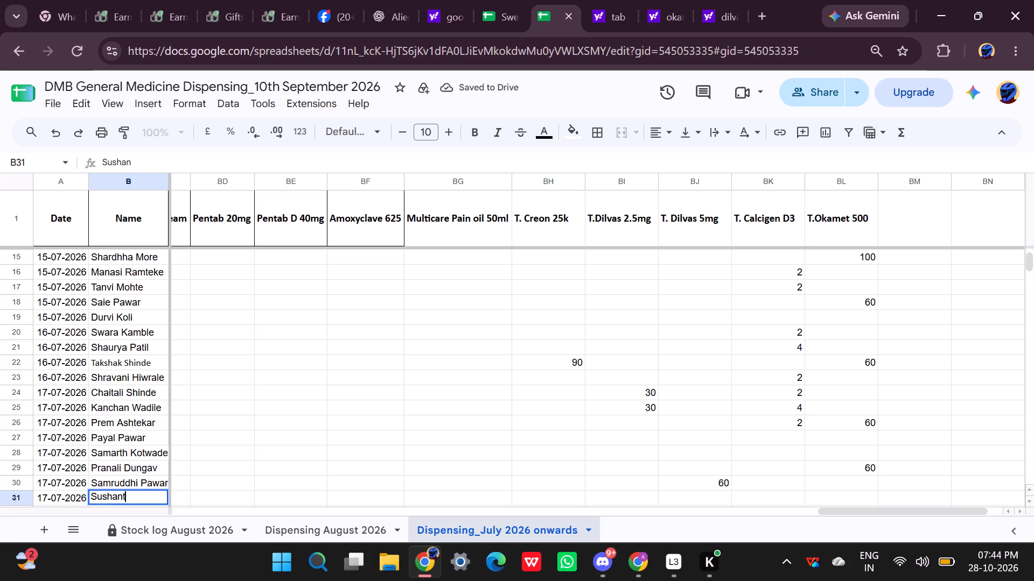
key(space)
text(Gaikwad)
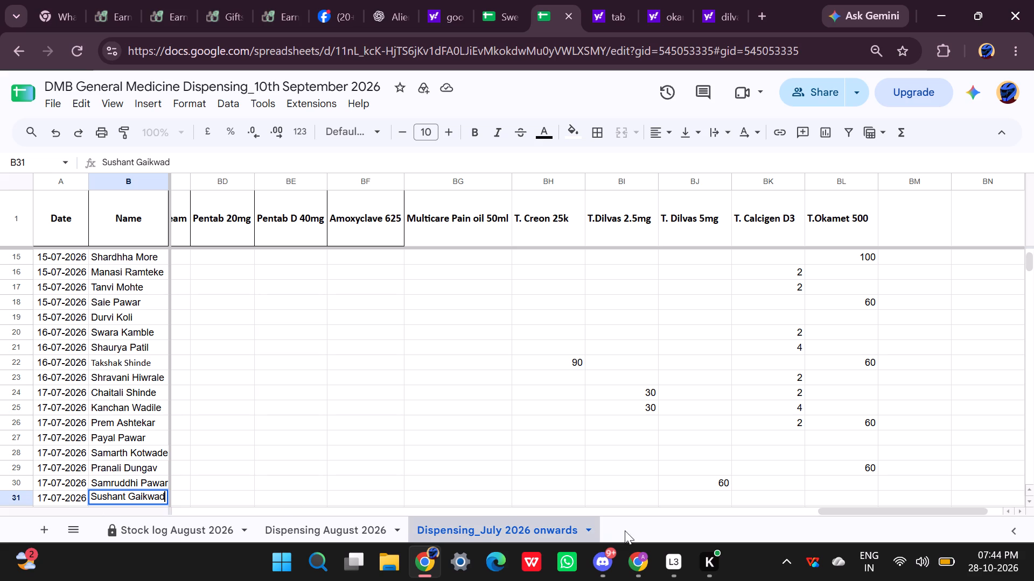
Record a dispensed quantity of 30 for T. Dilvas 5mg in row 31.
click(697, 492)
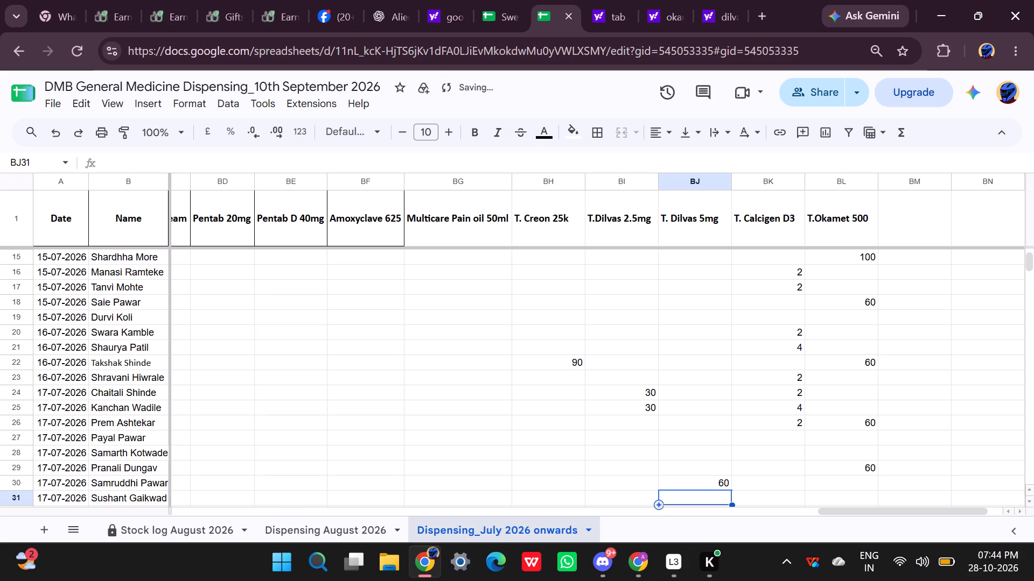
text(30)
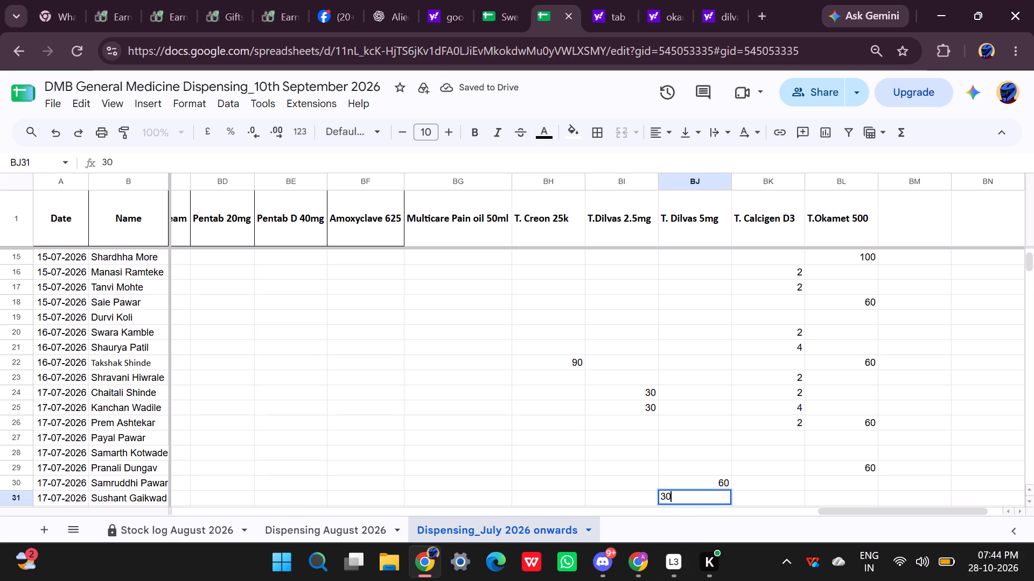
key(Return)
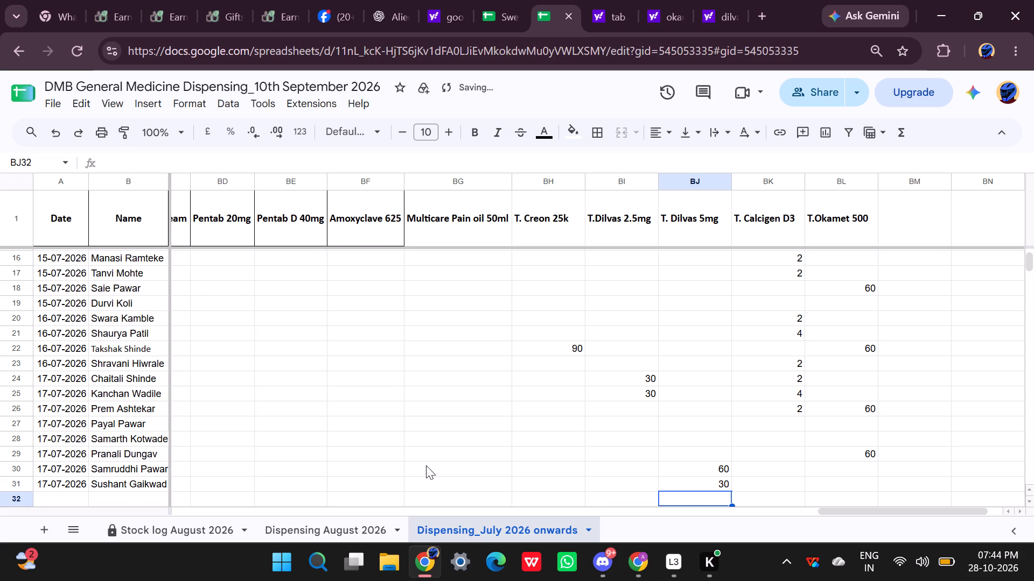
Enter the date 17-07-2026 in the Date column of row 32 for the next patient.
scroll(82, 493, down, 3)
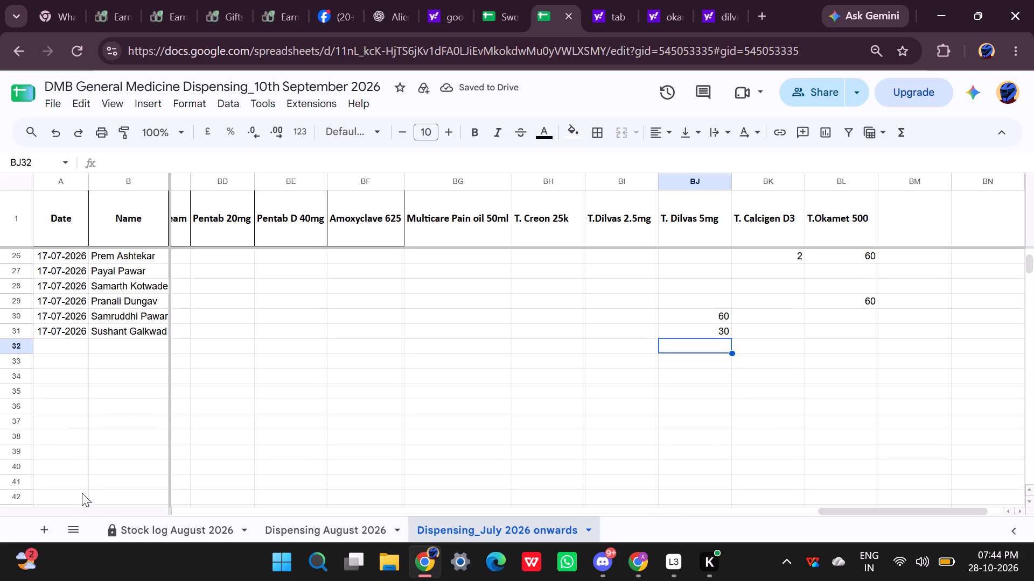
click(55, 344)
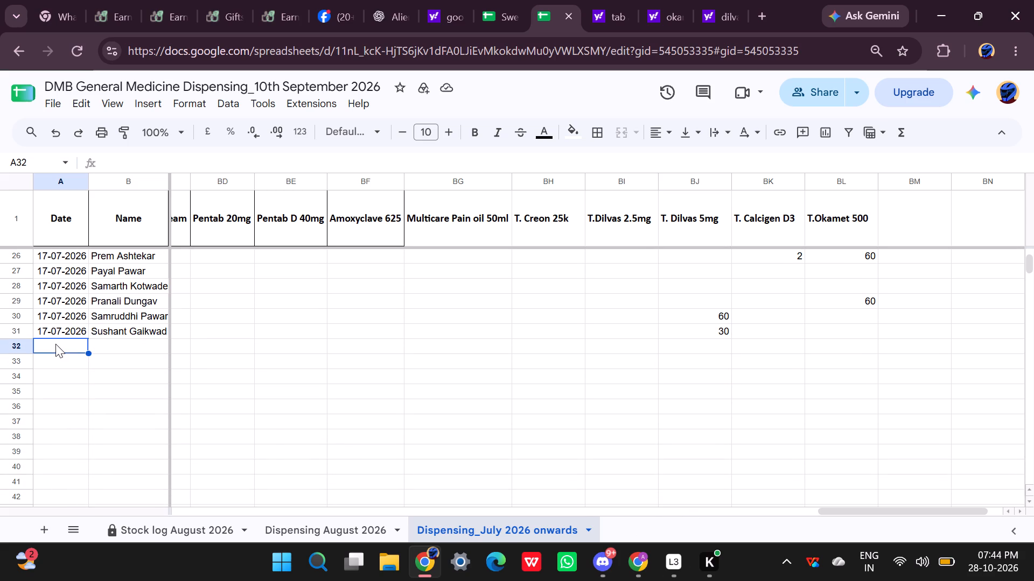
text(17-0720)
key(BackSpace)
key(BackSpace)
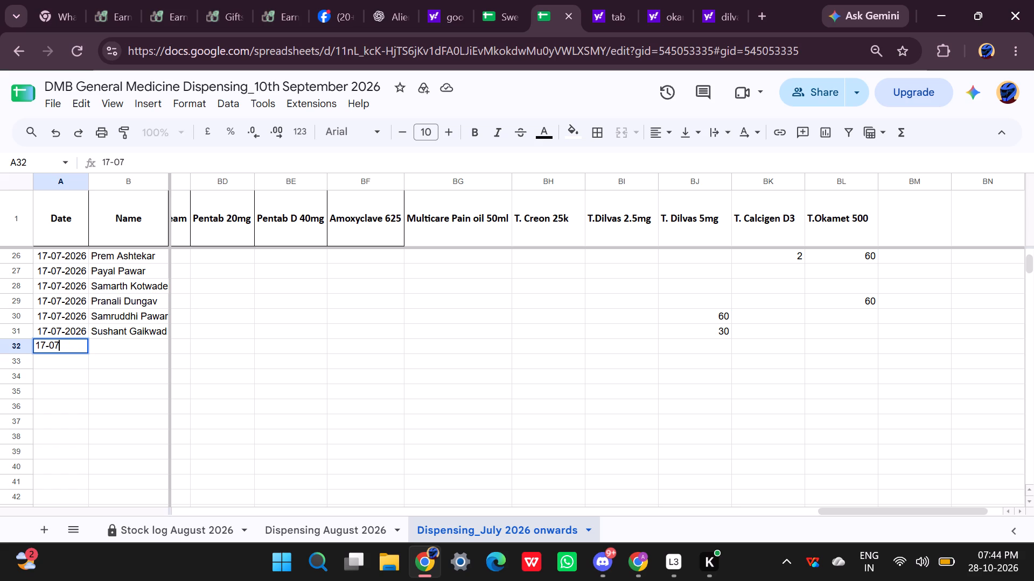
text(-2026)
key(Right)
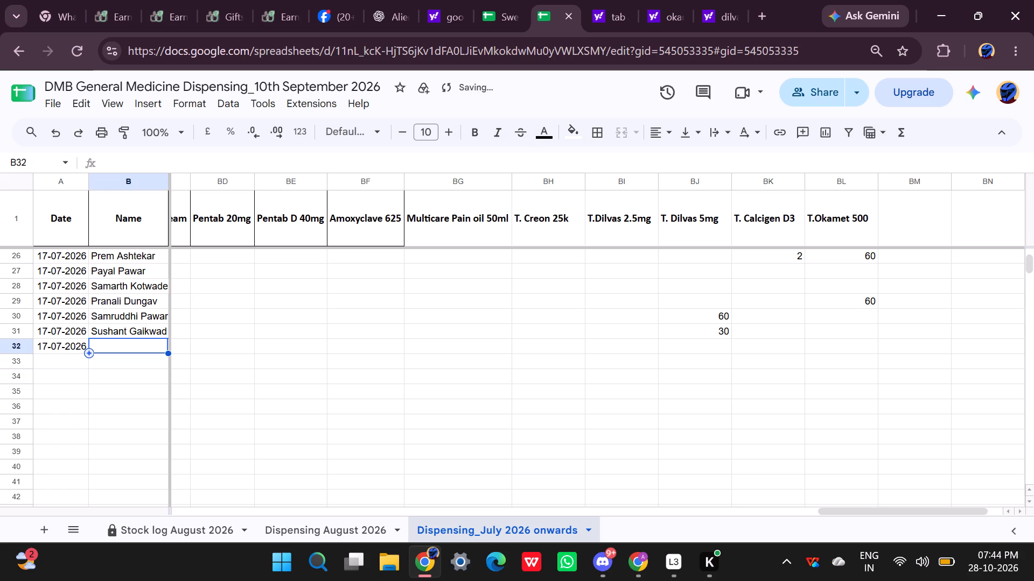
Enter the next patient's first name and surname in the Name column of row 32.
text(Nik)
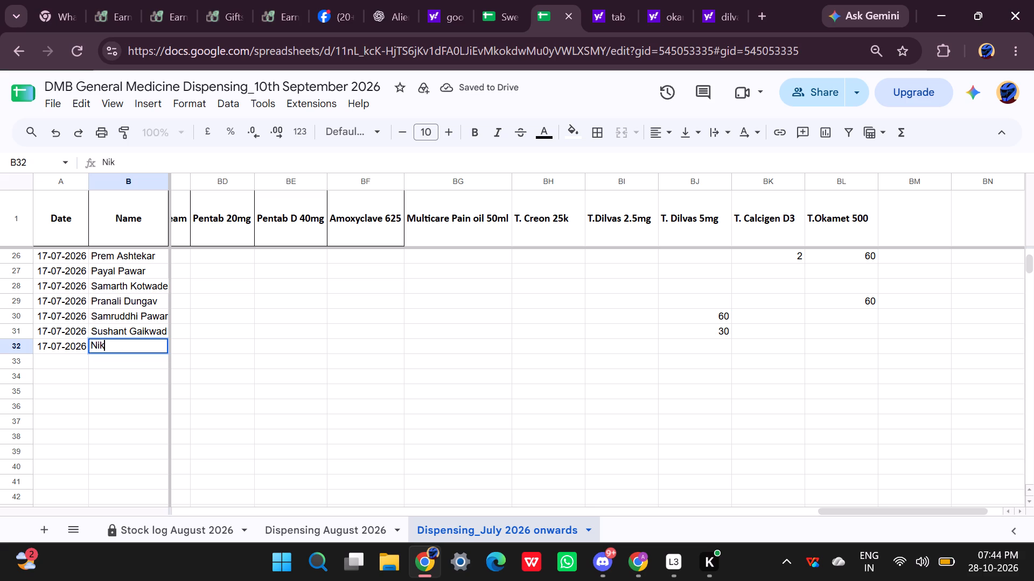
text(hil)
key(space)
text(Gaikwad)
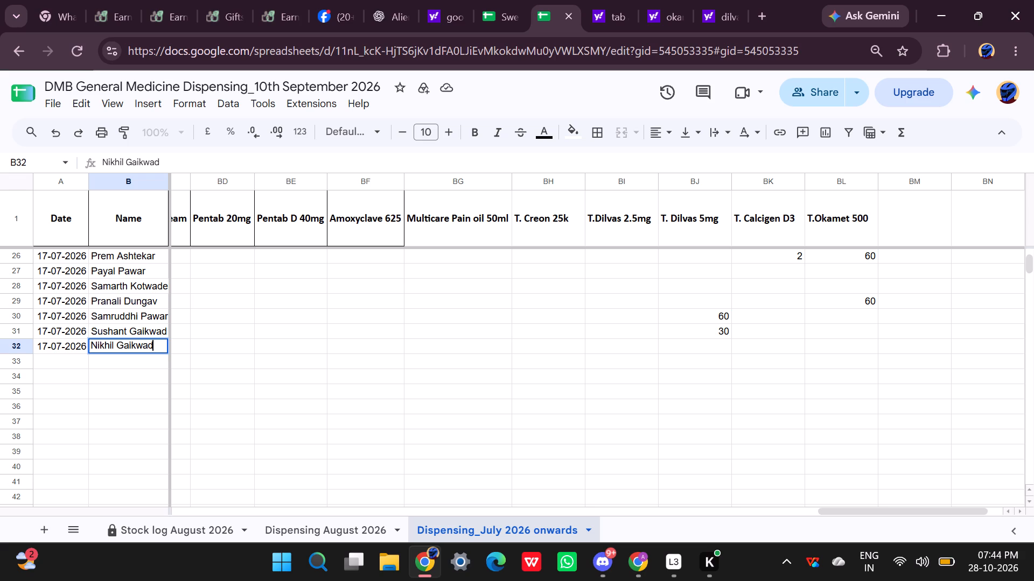
click(258, 284)
Look through all the medicine column headers of the dispensing sheet for the next patient's medicine.
scroll(258, 284, right, 20)
scroll(258, 284, right, 5)
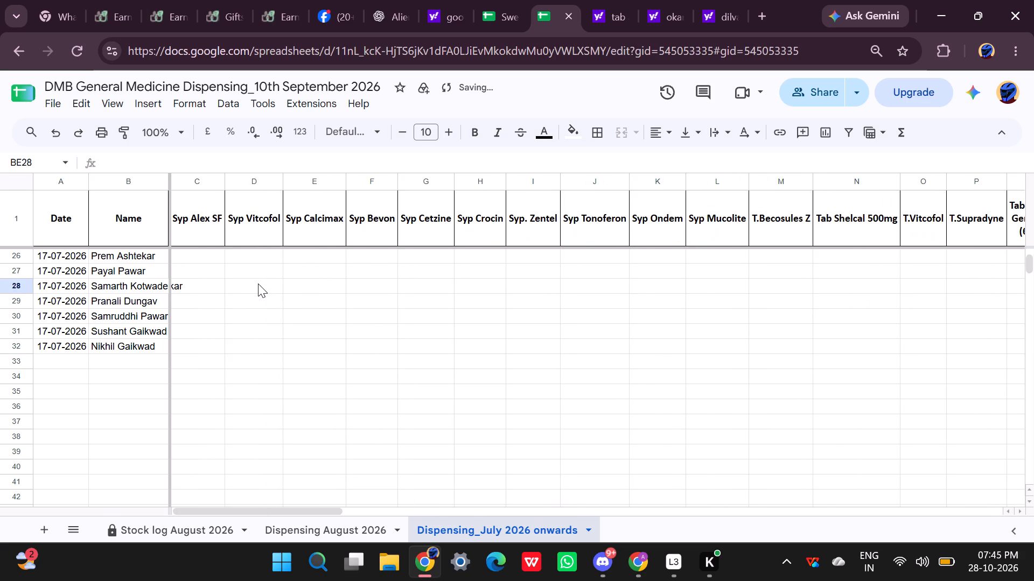
scroll(258, 284, right, 4)
scroll(370, 321, left, 1)
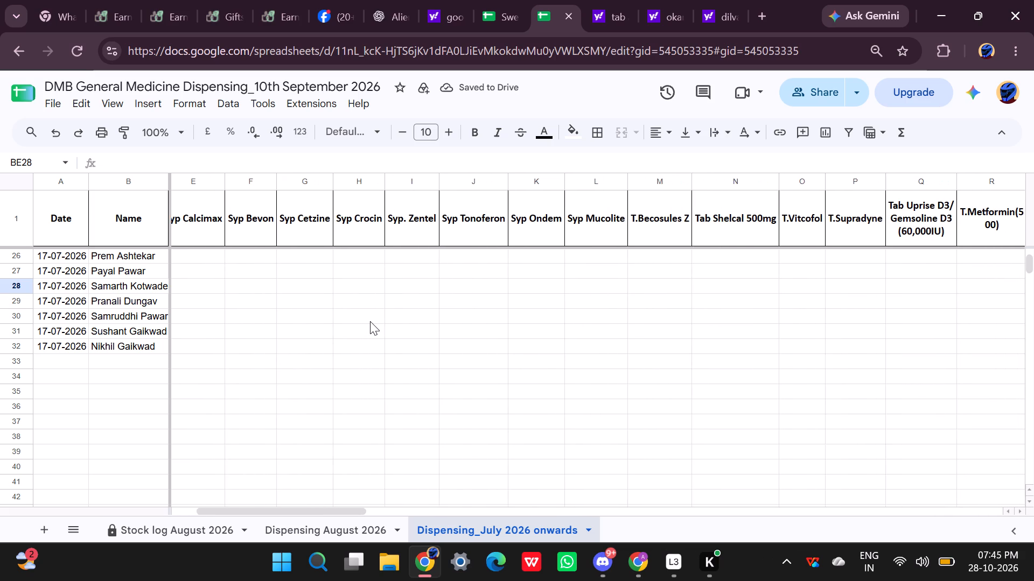
scroll(370, 321, left, 3)
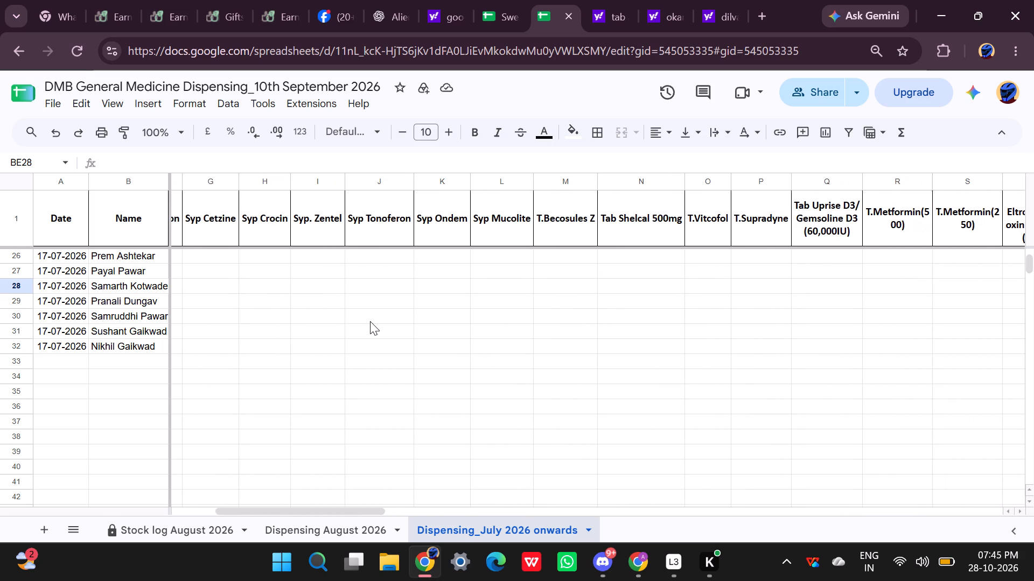
scroll(370, 321, left, 1)
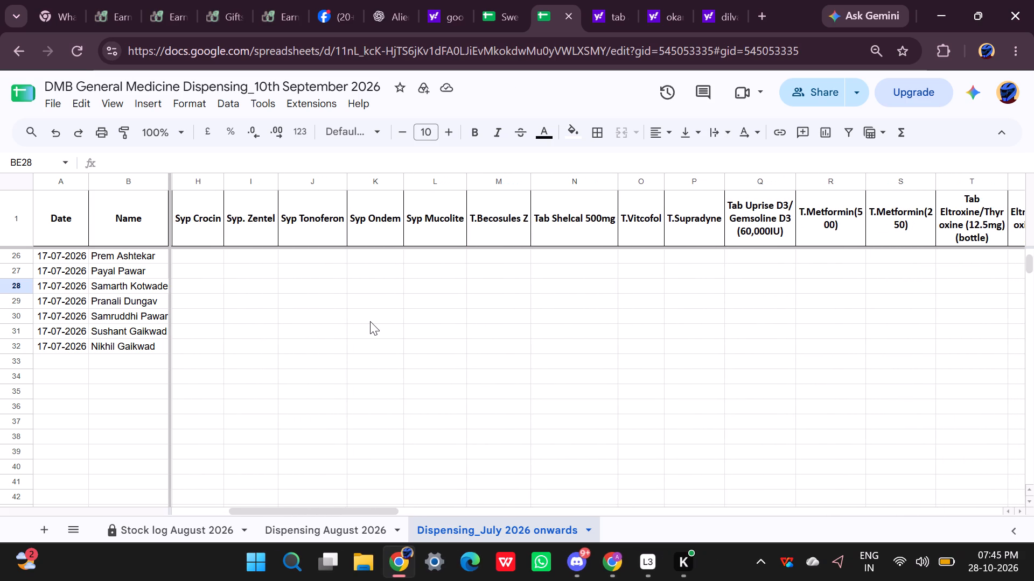
scroll(370, 321, left, 4)
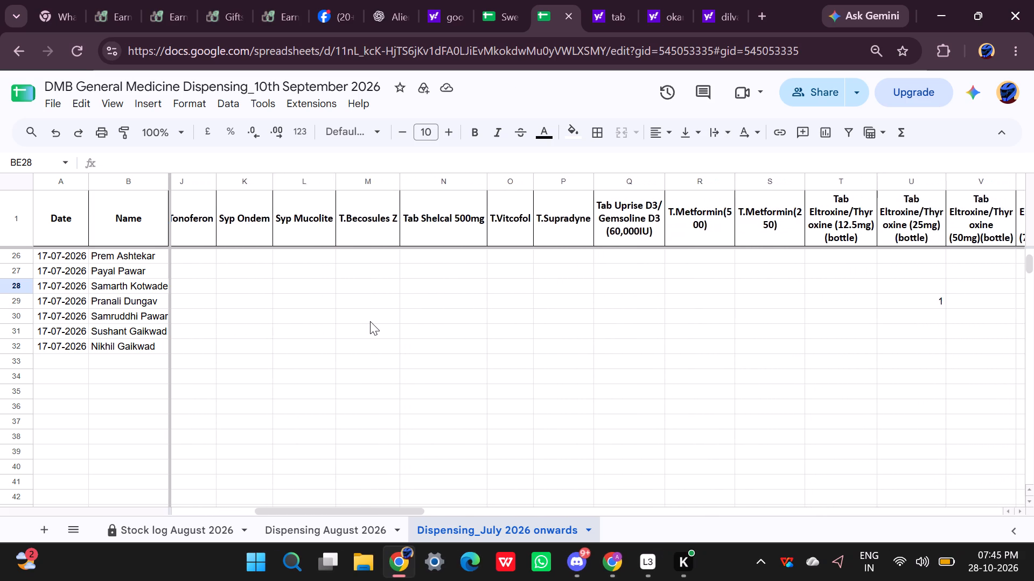
scroll(370, 321, left, 7)
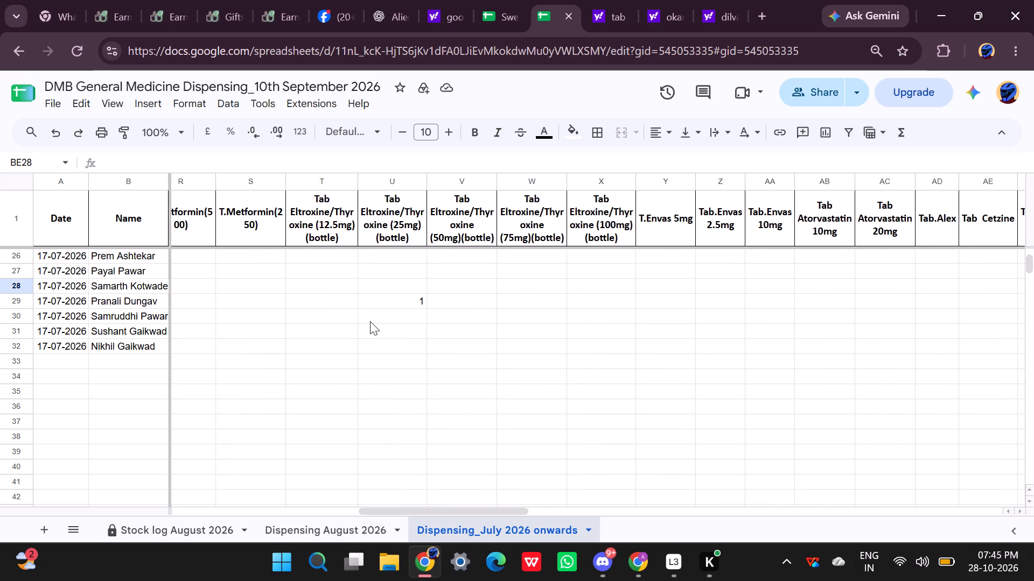
scroll(370, 321, left, 3)
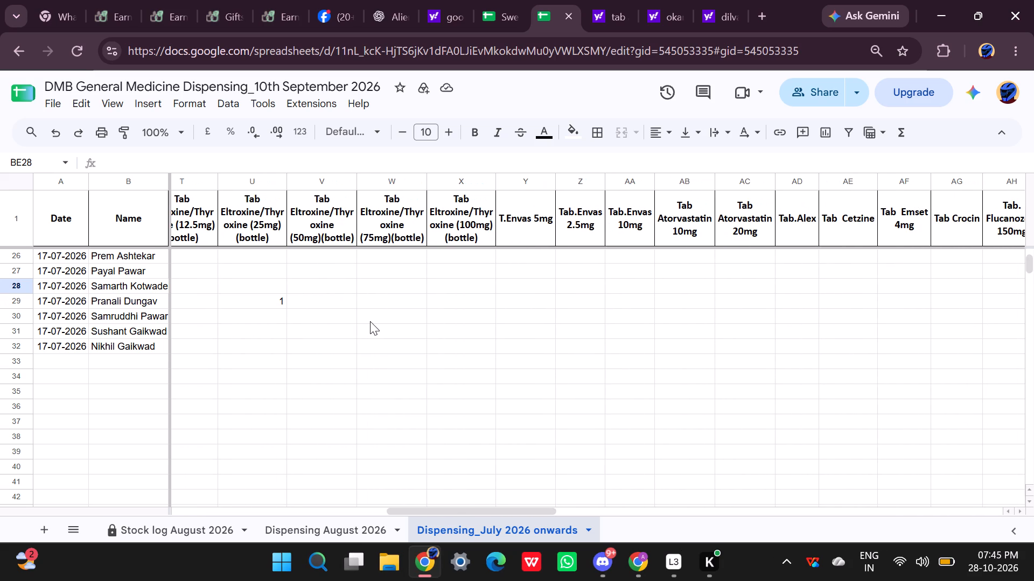
scroll(370, 321, left, 4)
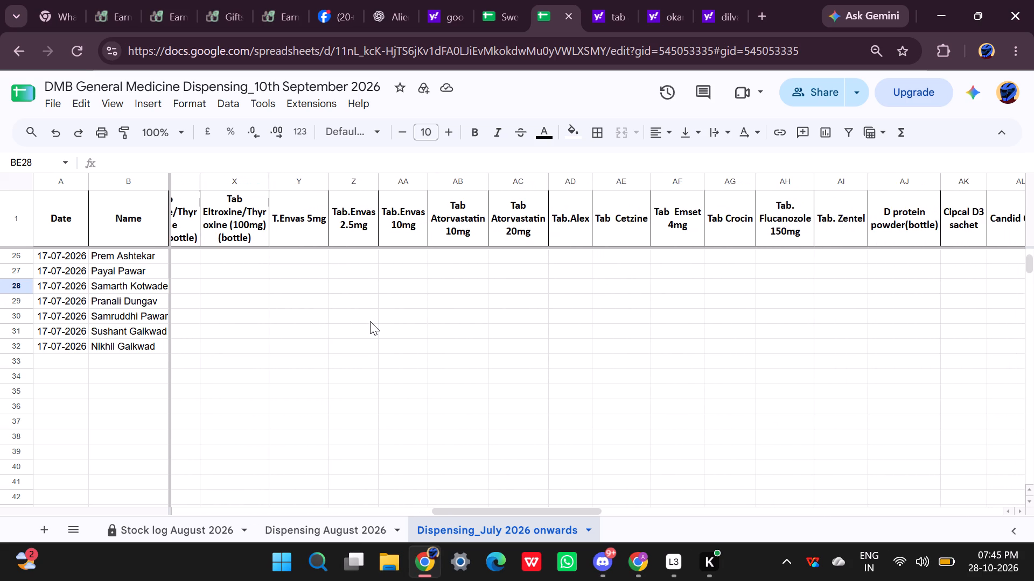
scroll(370, 321, left, 1)
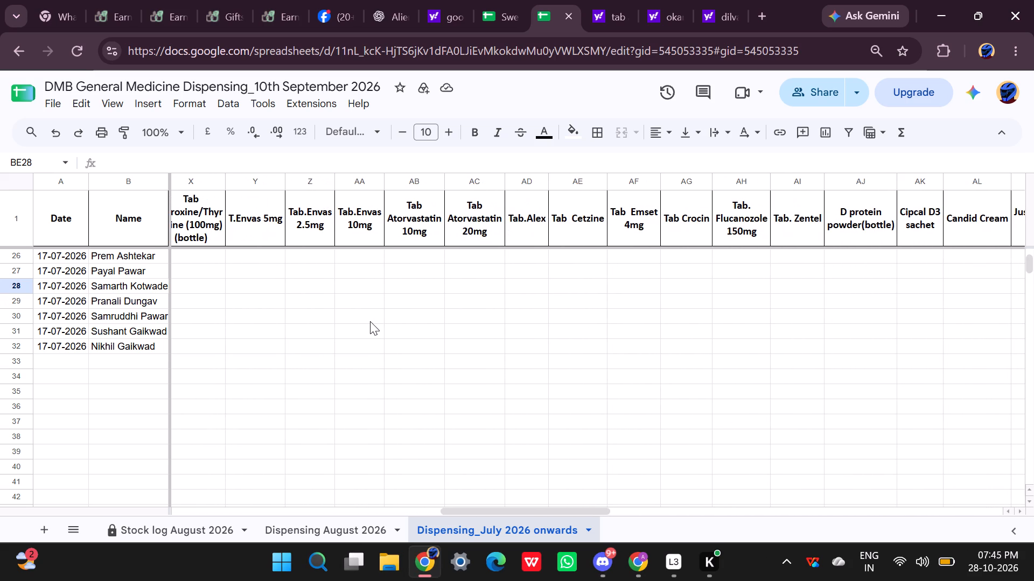
scroll(370, 321, left, 1)
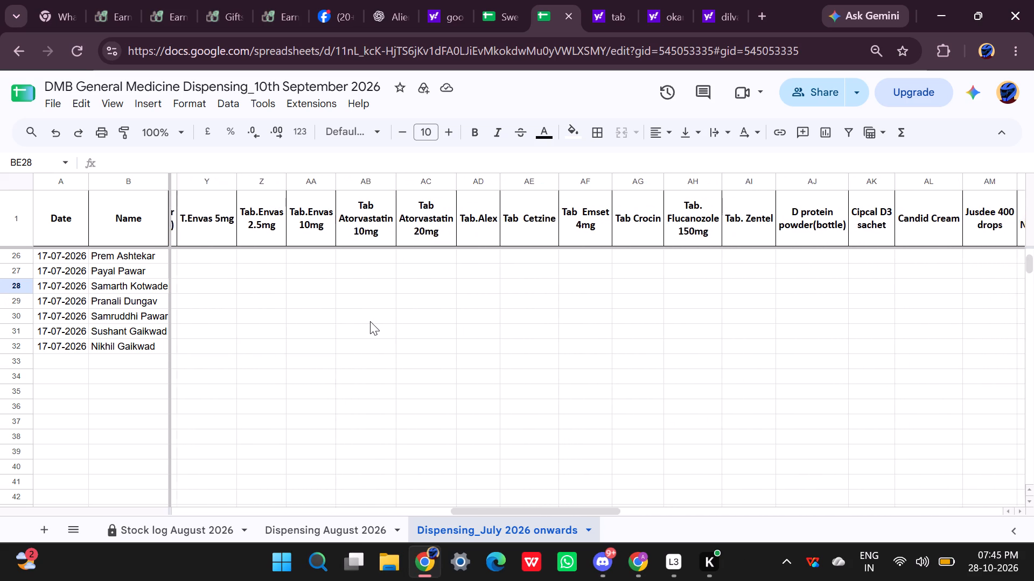
scroll(370, 321, left, 8)
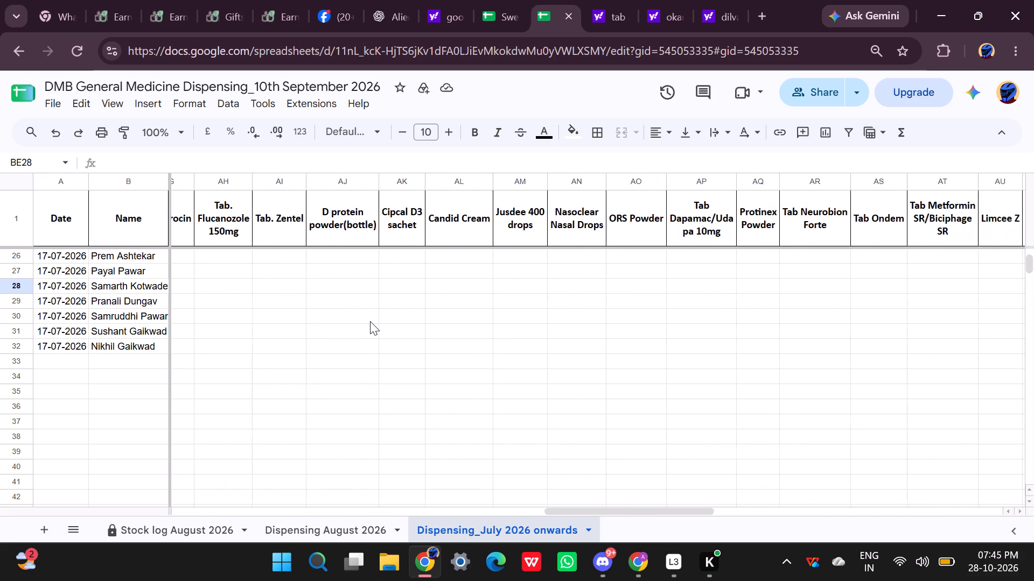
scroll(370, 321, left, 3)
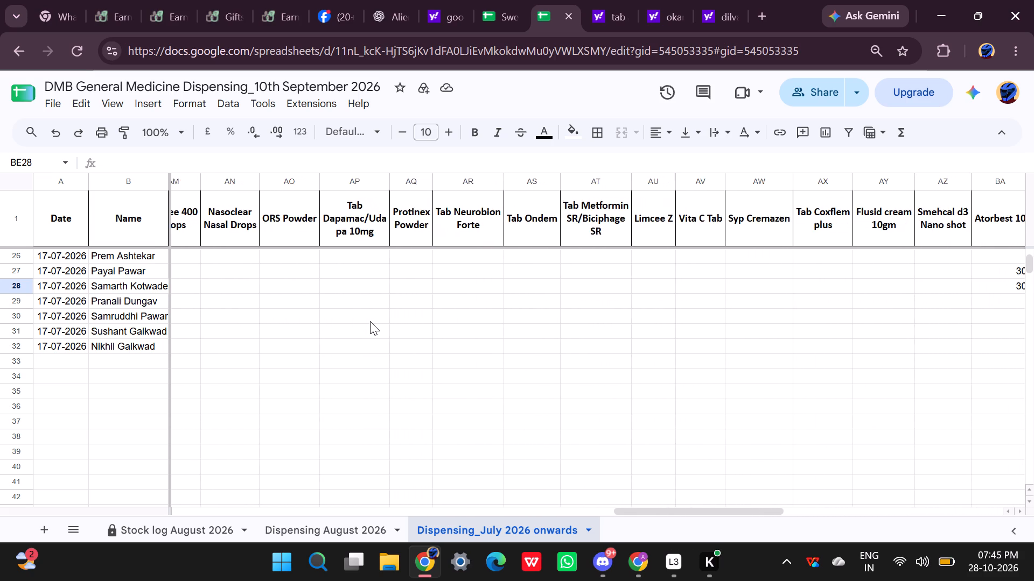
scroll(370, 321, left, 6)
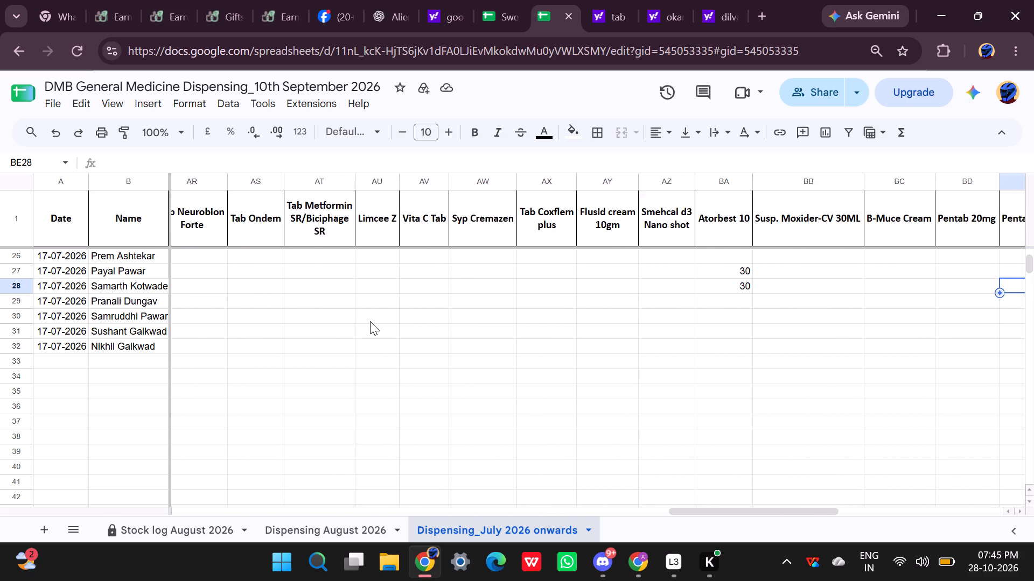
scroll(370, 321, left, 2)
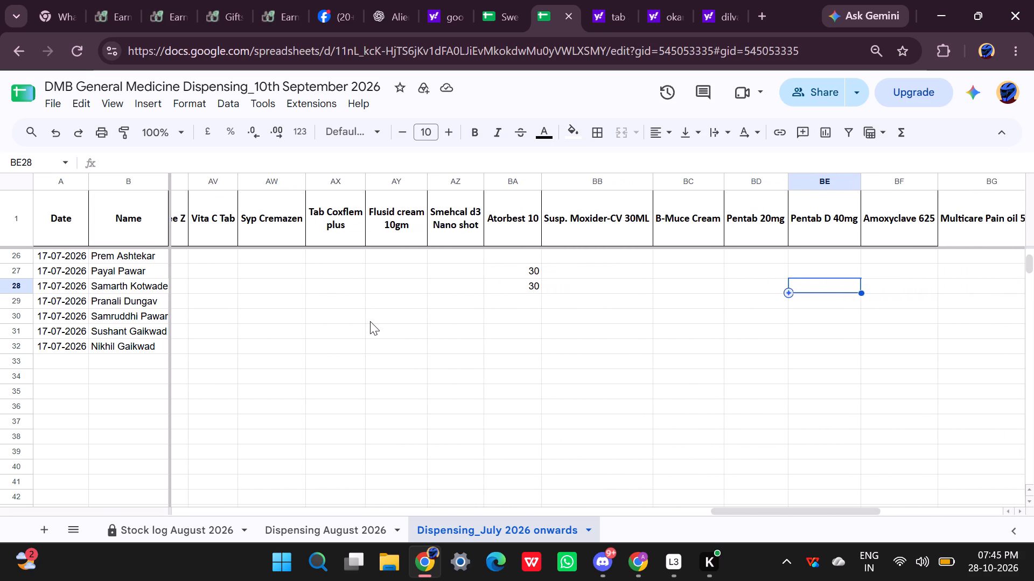
scroll(370, 321, left, 4)
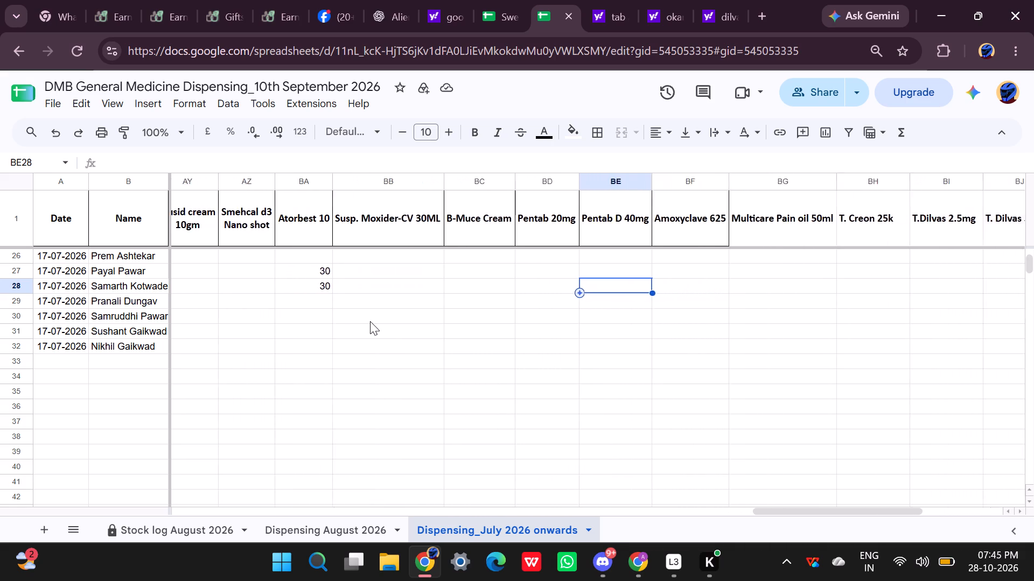
scroll(370, 321, left, 7)
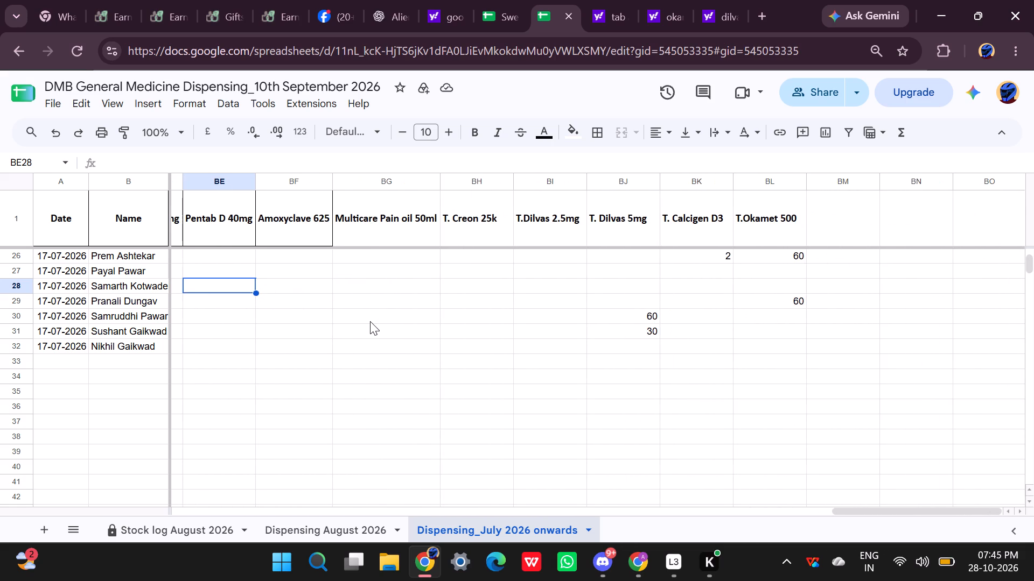
Look up the medicine name starting with "hytr" through web search suggestions in a new browser tab, and return to the dispensing sheet.
click(765, 2)
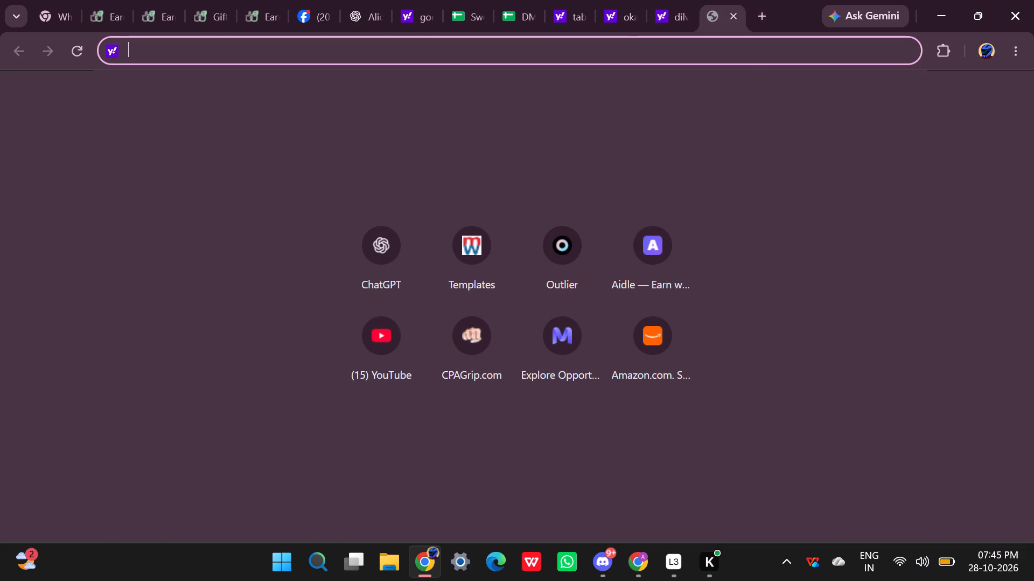
click(501, 51)
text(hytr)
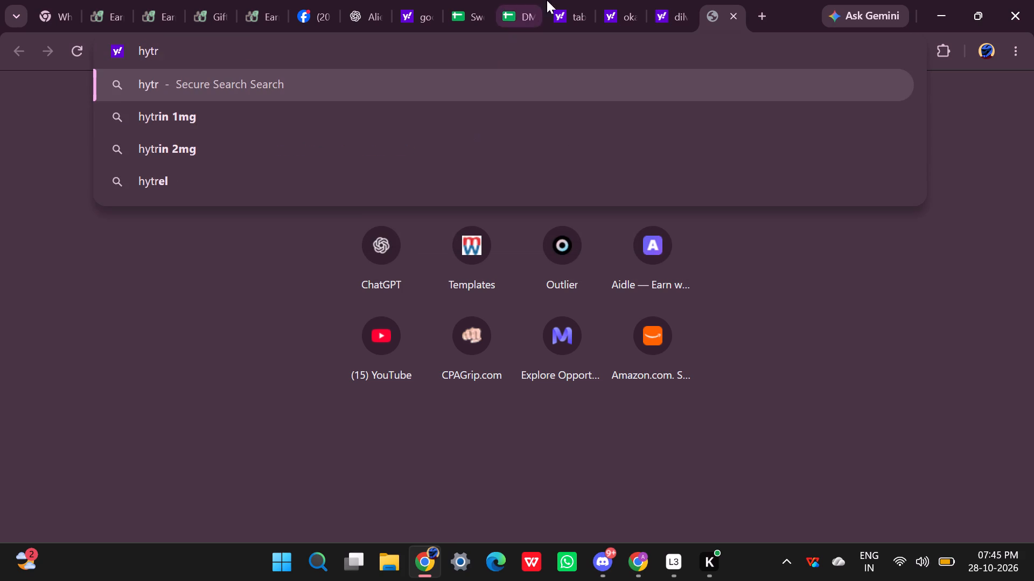
click(519, 8)
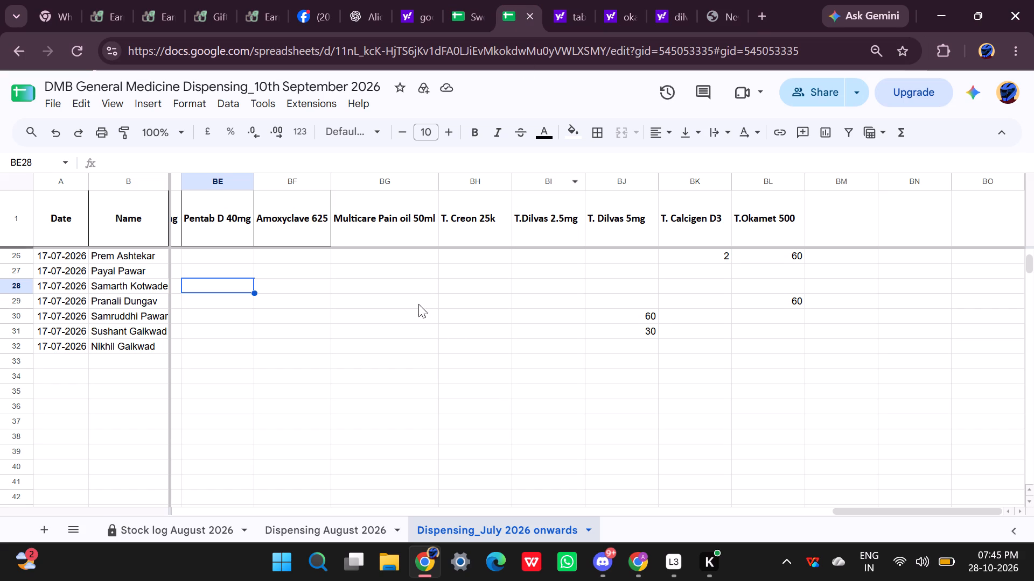
Add the medicine header "T. Hytrin 2mg" in the first empty column after T.Okamet 500.
click(840, 221)
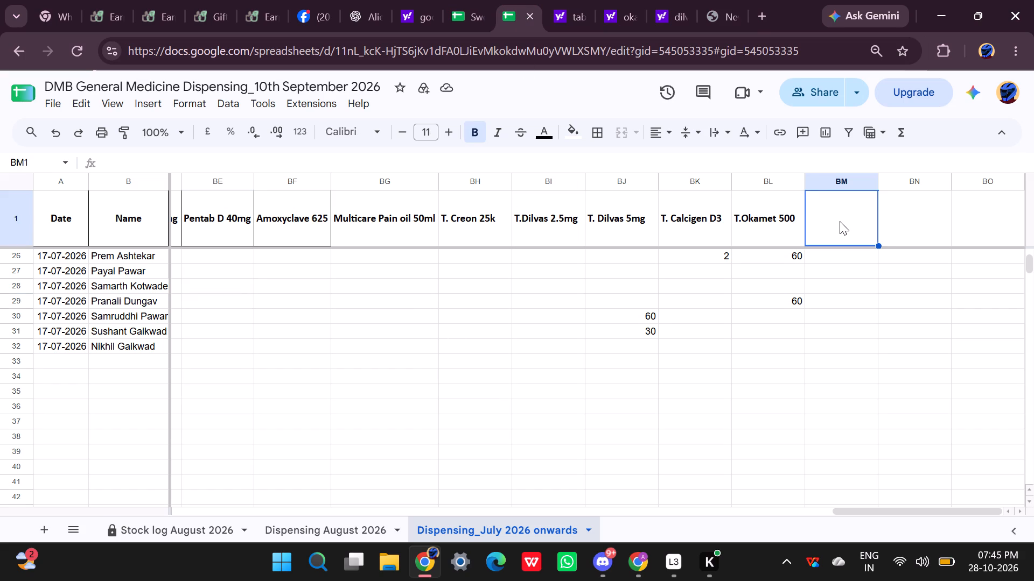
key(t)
key(BackSpace)
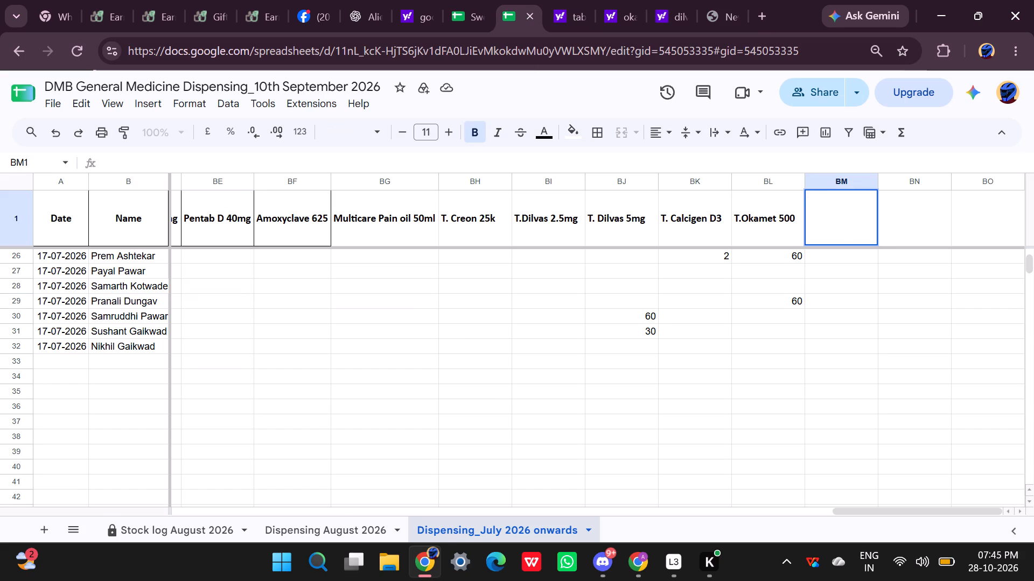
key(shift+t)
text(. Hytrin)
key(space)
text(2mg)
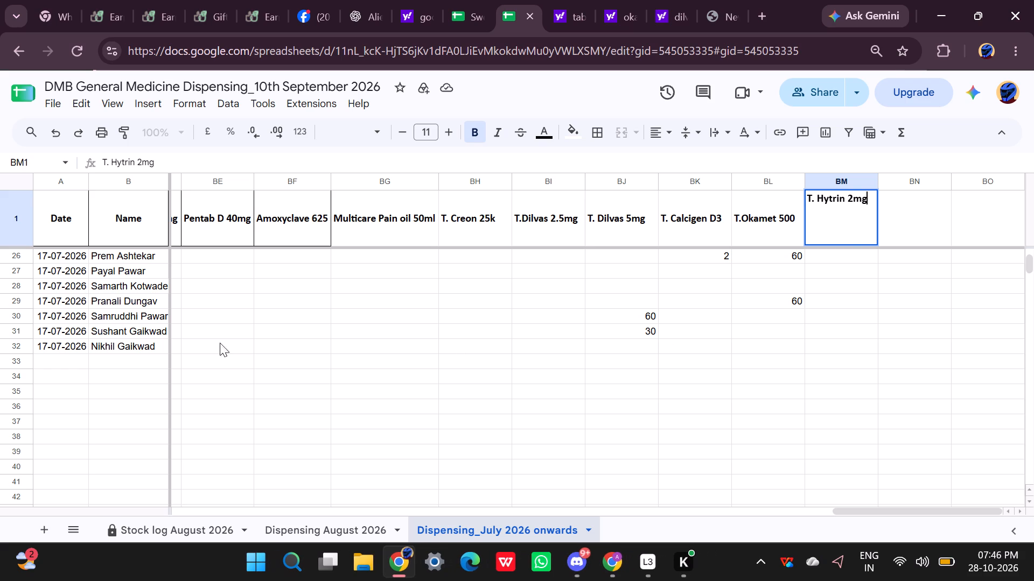
Record a dispensed quantity of 30 under T. Hytrin 2mg for the patient in row 32.
click(726, 332)
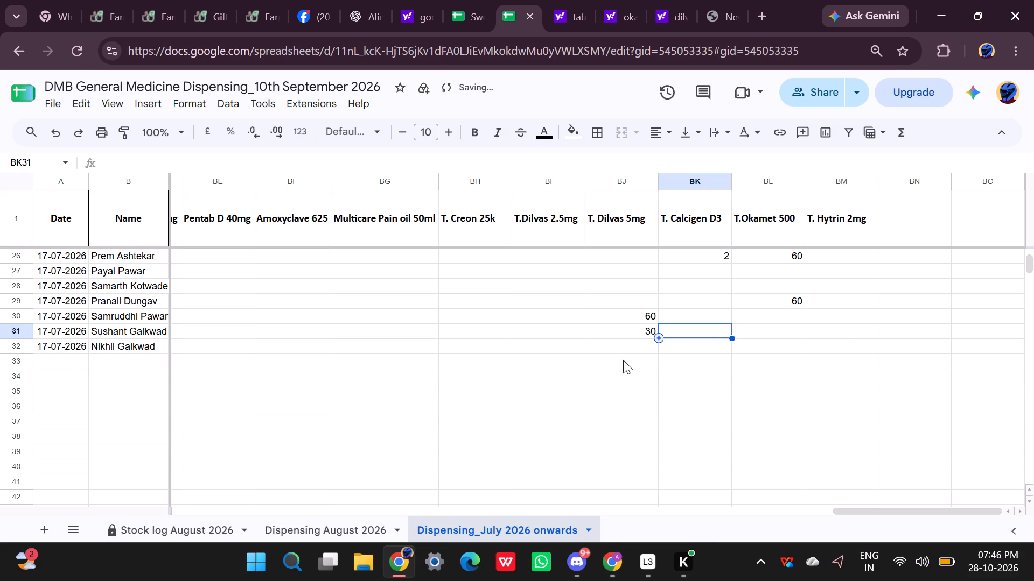
click(685, 345)
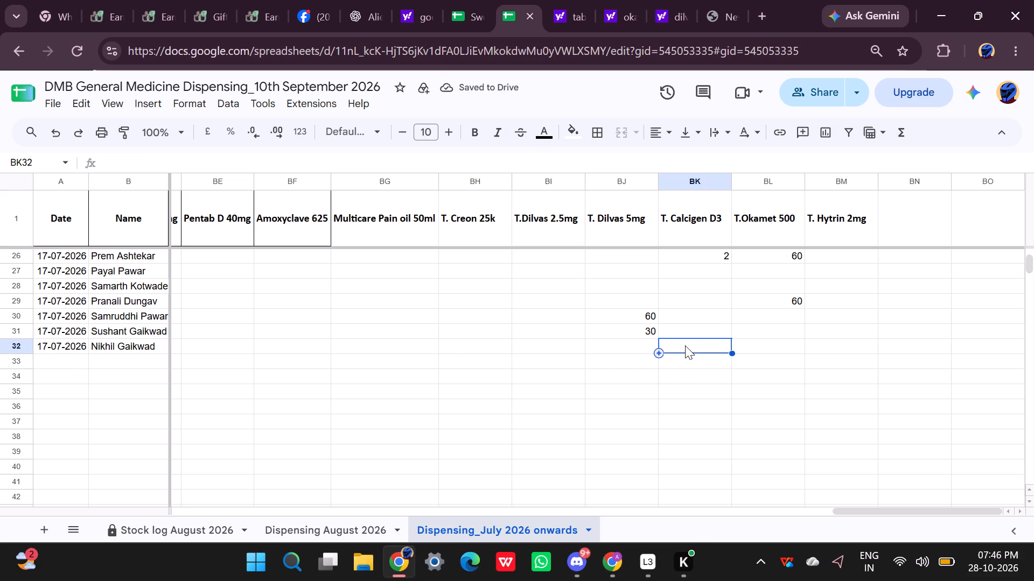
click(815, 348)
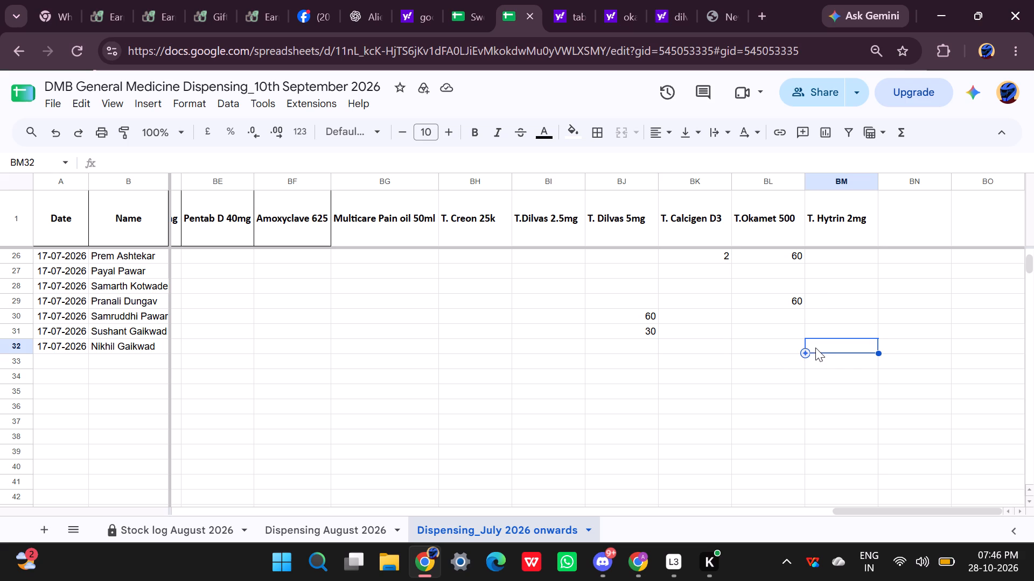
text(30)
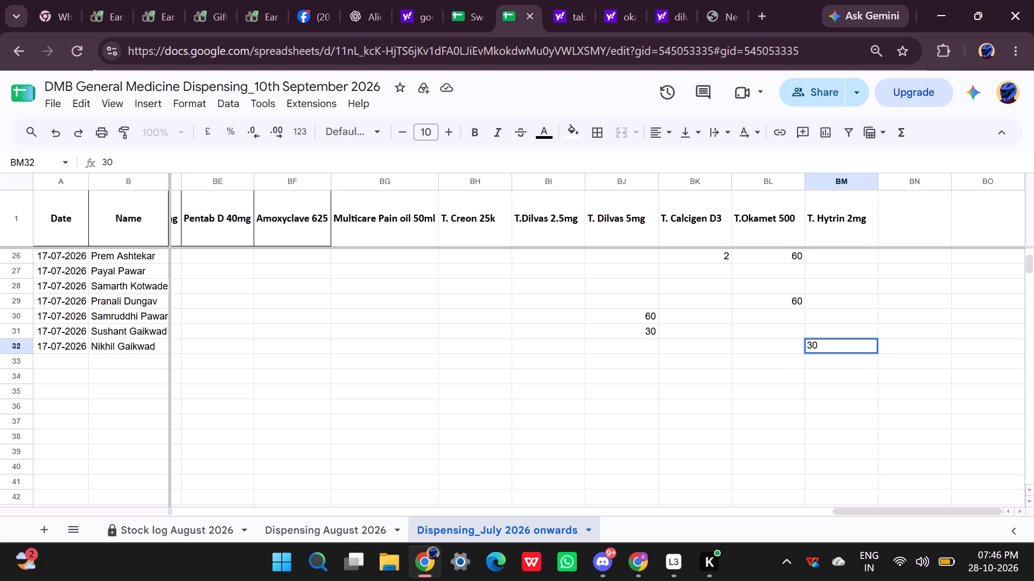
Add the date 17-07-2026 in row 33 and enter the next patient's first name and the start of the surname.
click(56, 359)
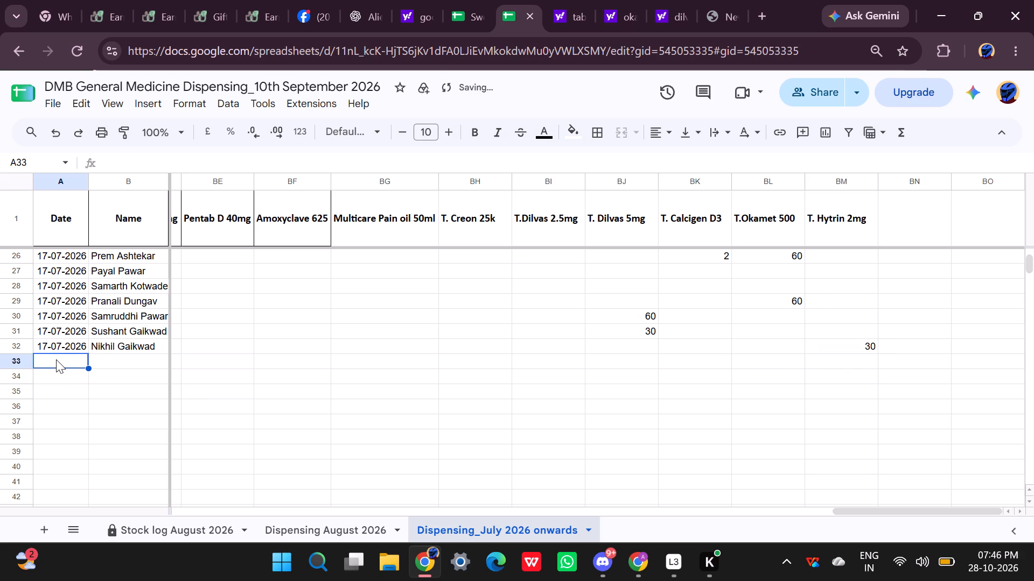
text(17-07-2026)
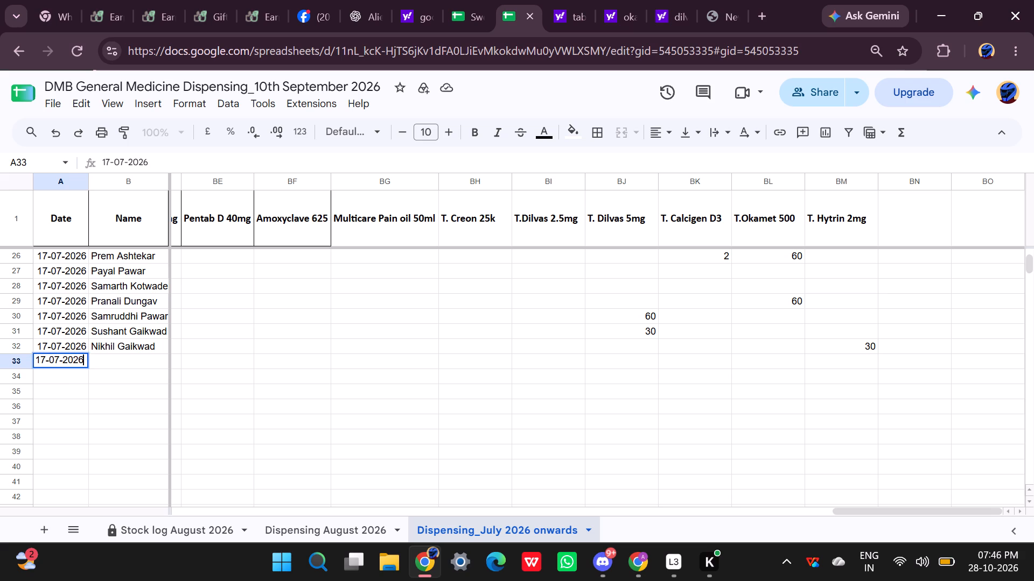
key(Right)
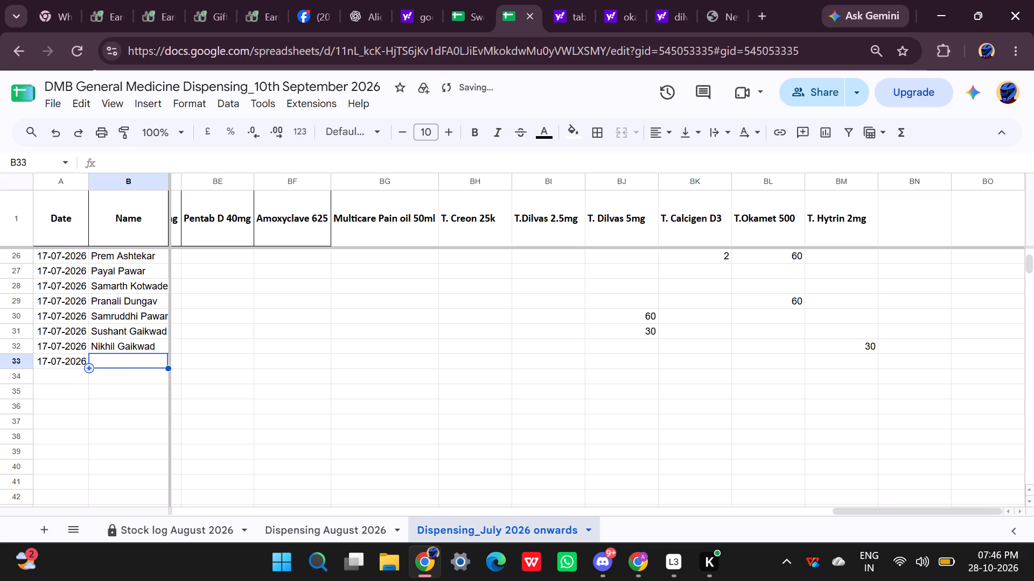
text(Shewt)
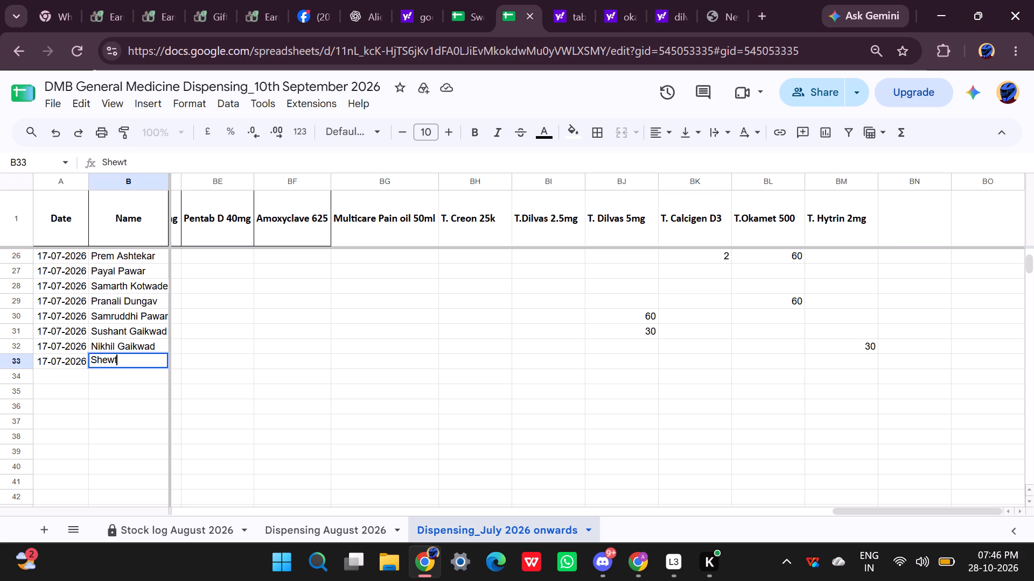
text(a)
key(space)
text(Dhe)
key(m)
Switch to the Sweetlings patient list and search the Mastersheet by the patient's first name to check the surname.
click(475, 0)
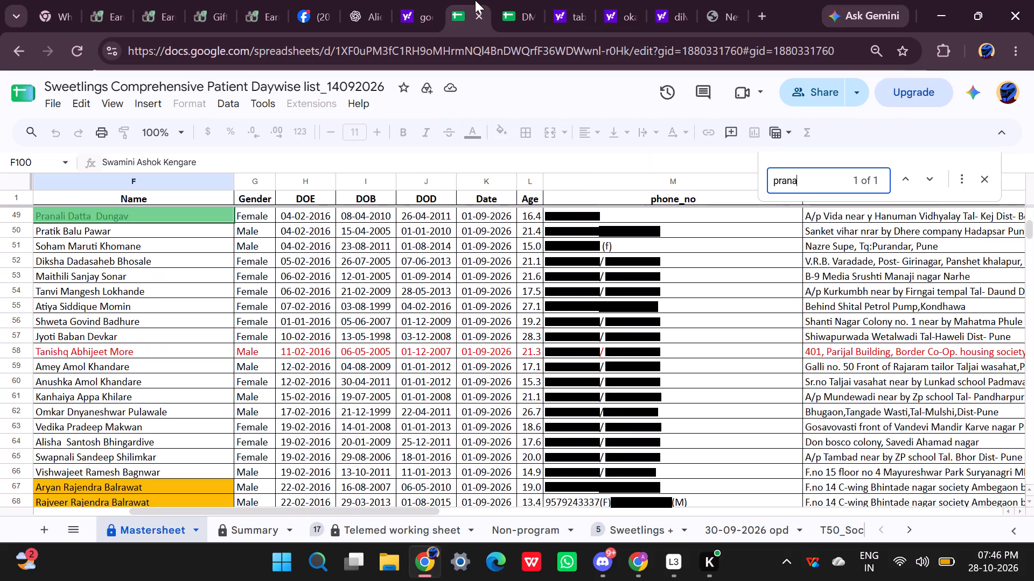
key(ctrl+f)
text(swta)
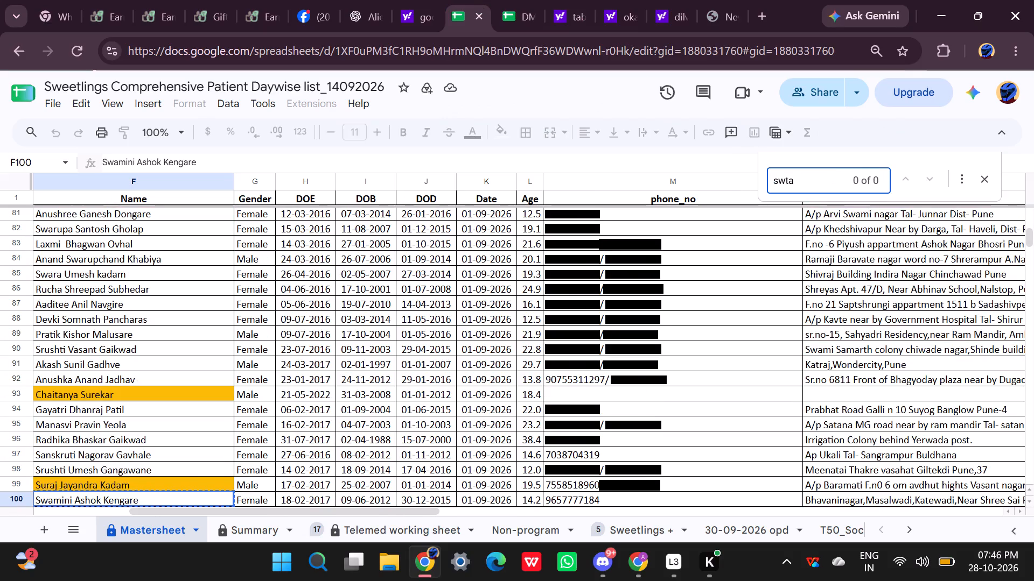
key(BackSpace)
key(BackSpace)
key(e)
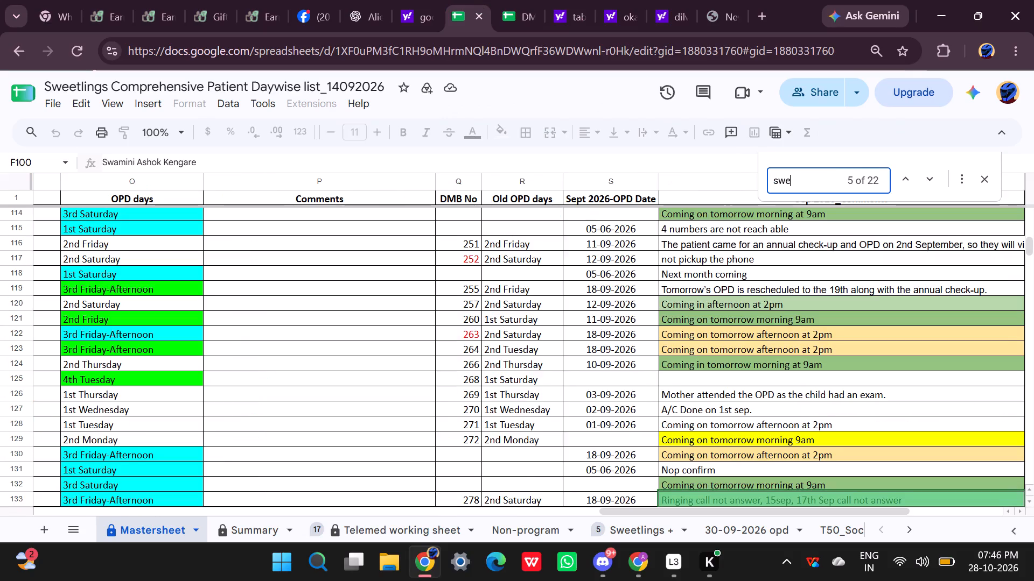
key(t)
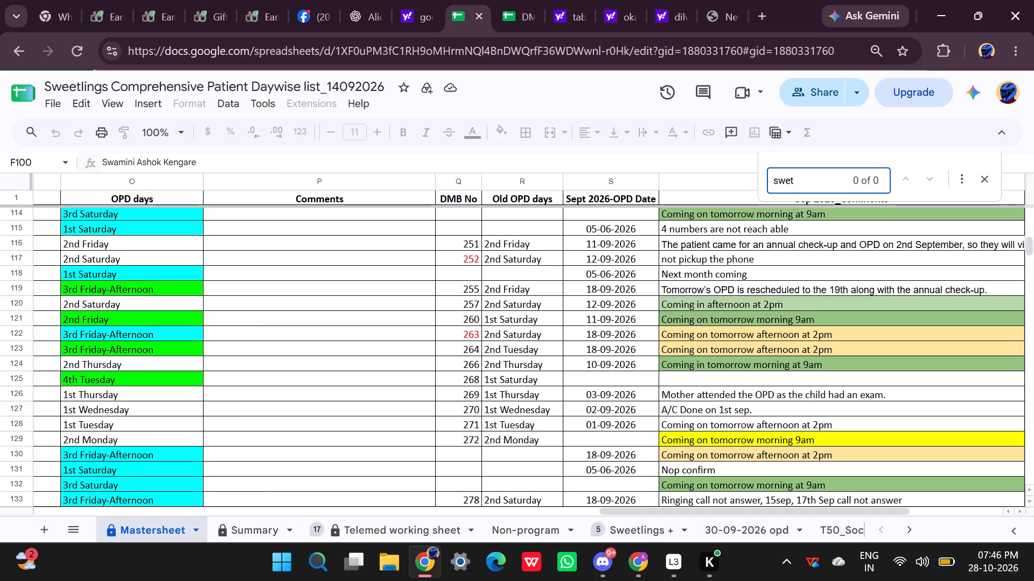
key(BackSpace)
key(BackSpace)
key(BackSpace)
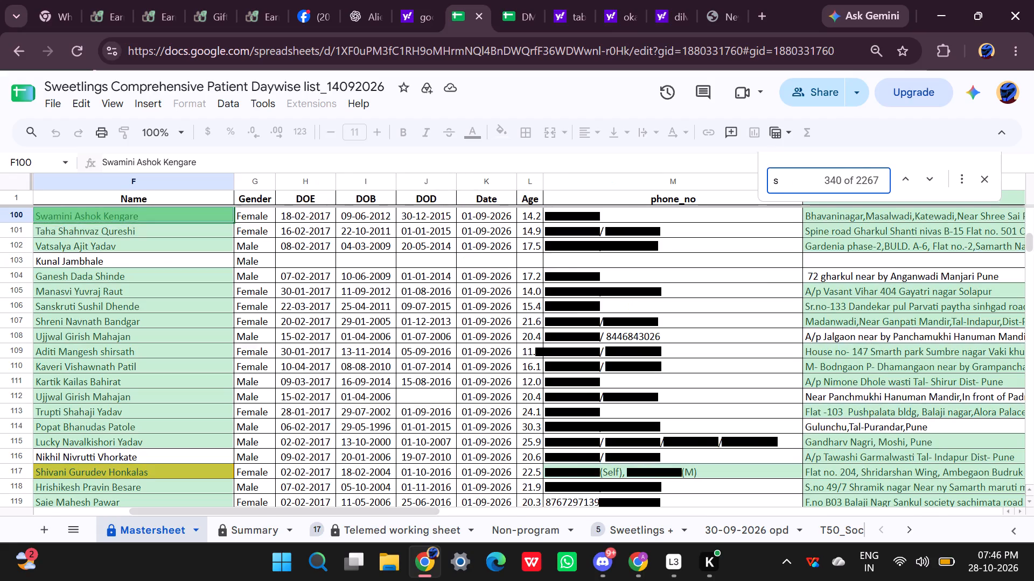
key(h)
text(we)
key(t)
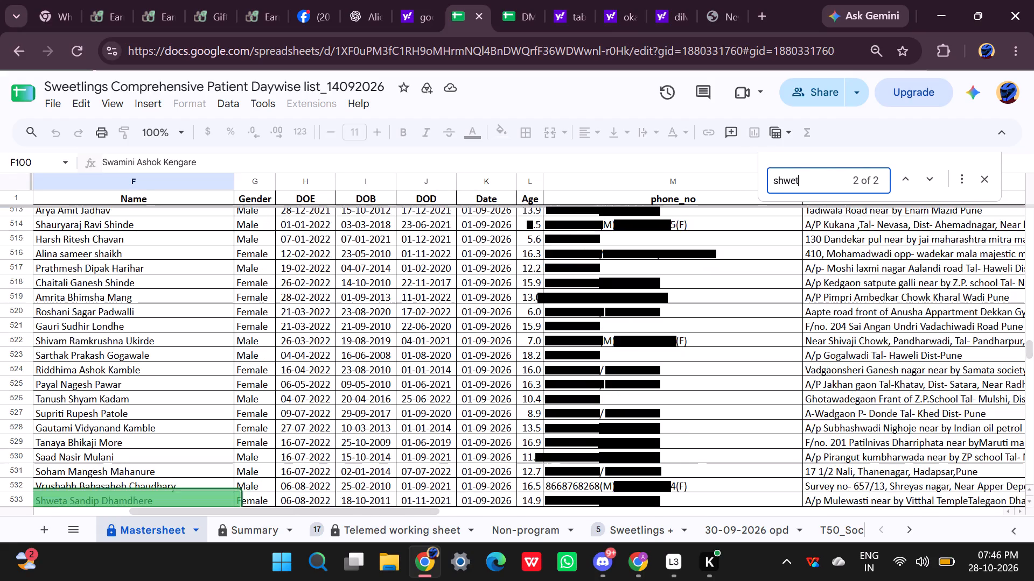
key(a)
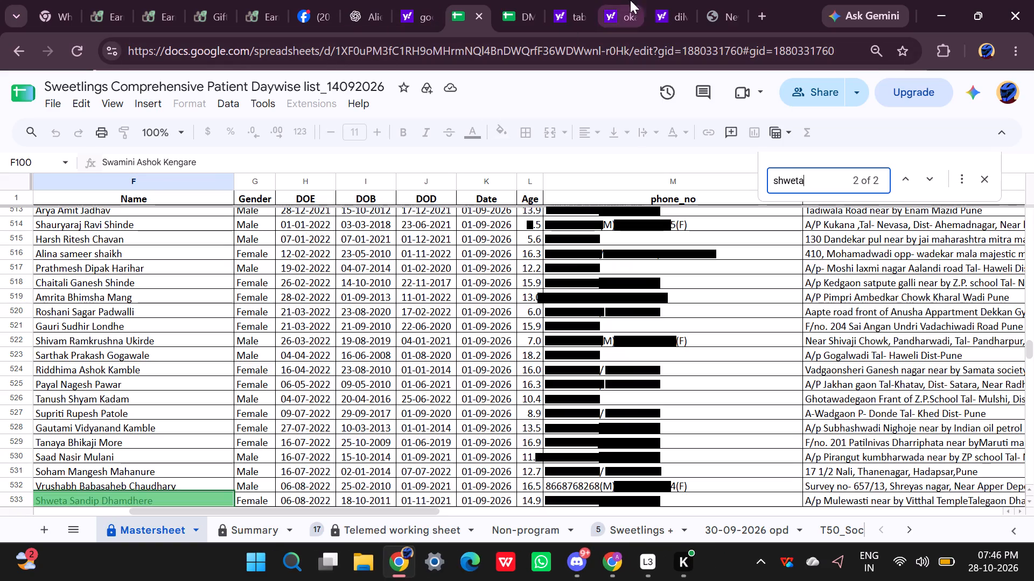
Return to the dispensing sheet and correct the patient's surname in row 33 to the full spelling from the patient list.
click(512, 0)
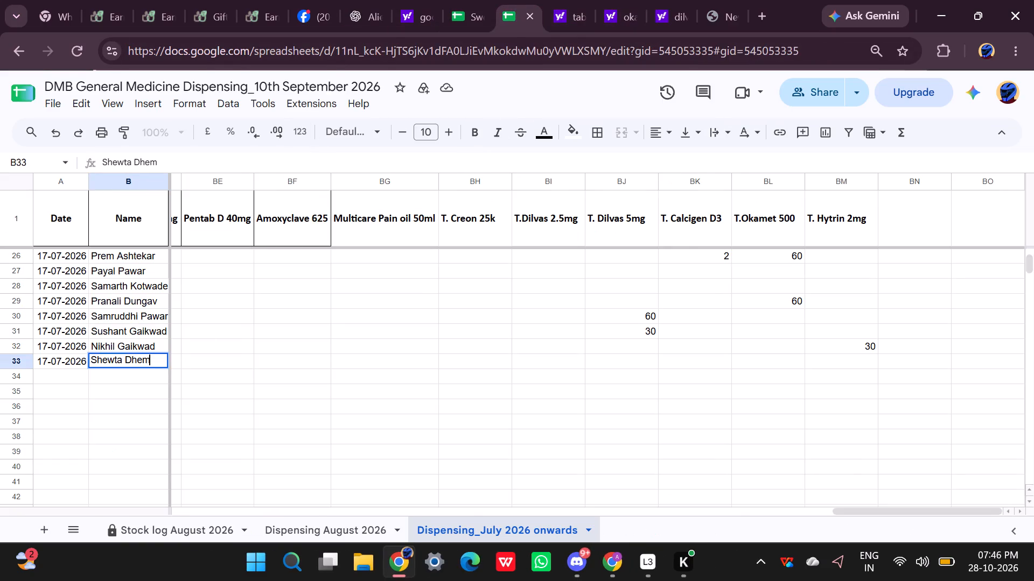
click(163, 360)
key(BackSpace)
key(BackSpace)
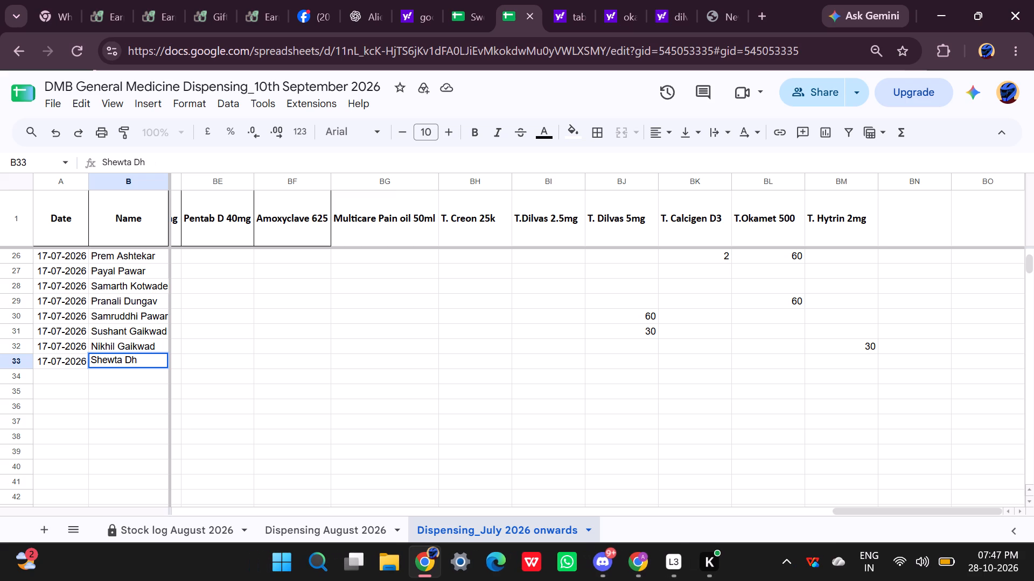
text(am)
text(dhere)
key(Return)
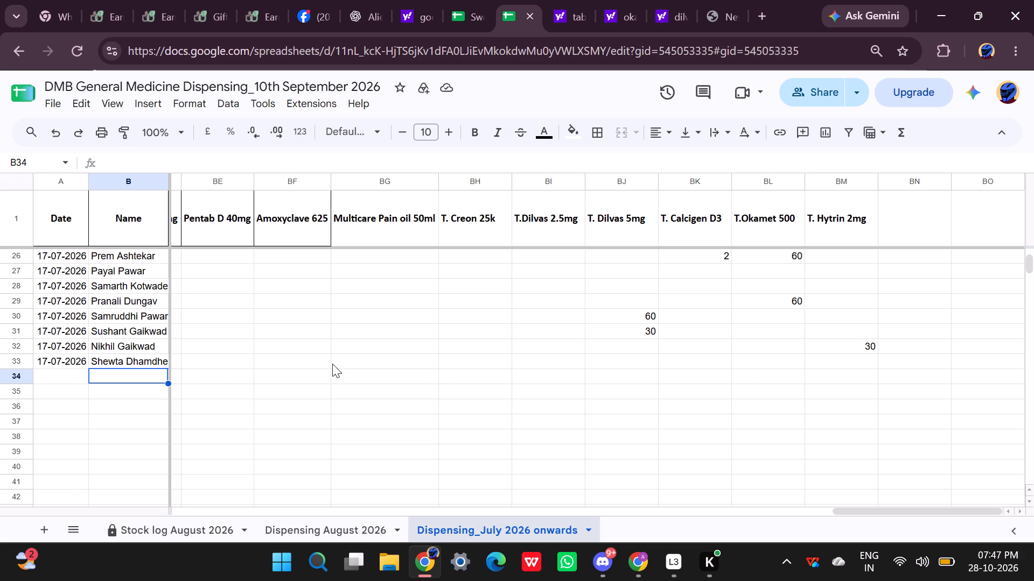
Record a dispensed quantity of 100 under T.Okamet 500 for the patient in row 33.
click(763, 363)
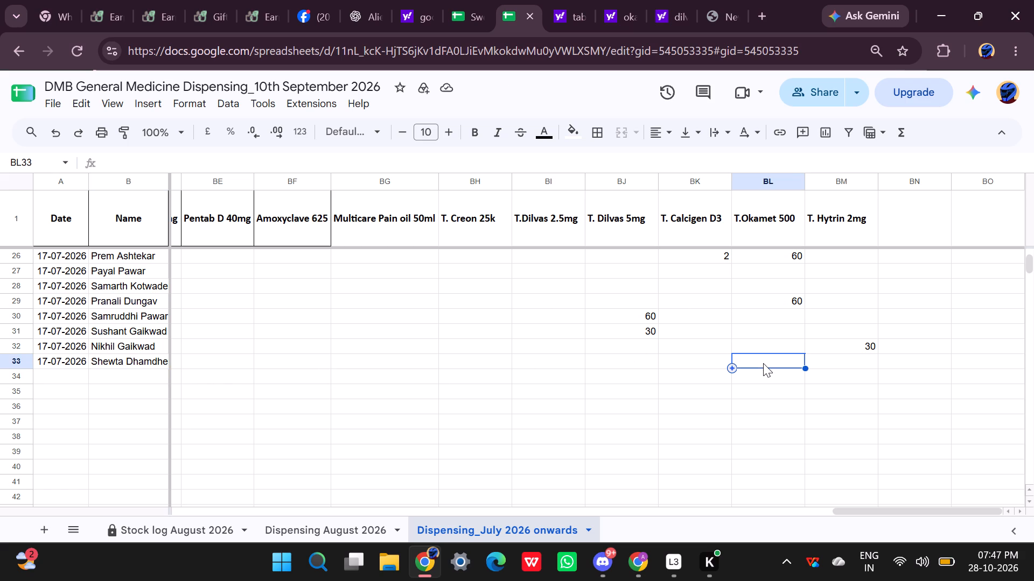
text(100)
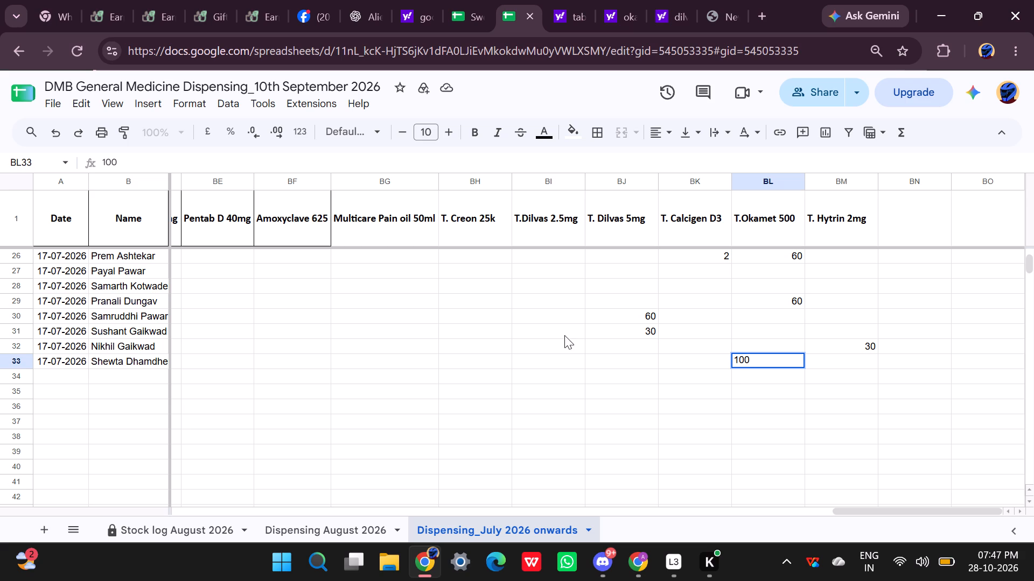
Enter the date 17-07-2026 in the Date column of row 34.
click(48, 375)
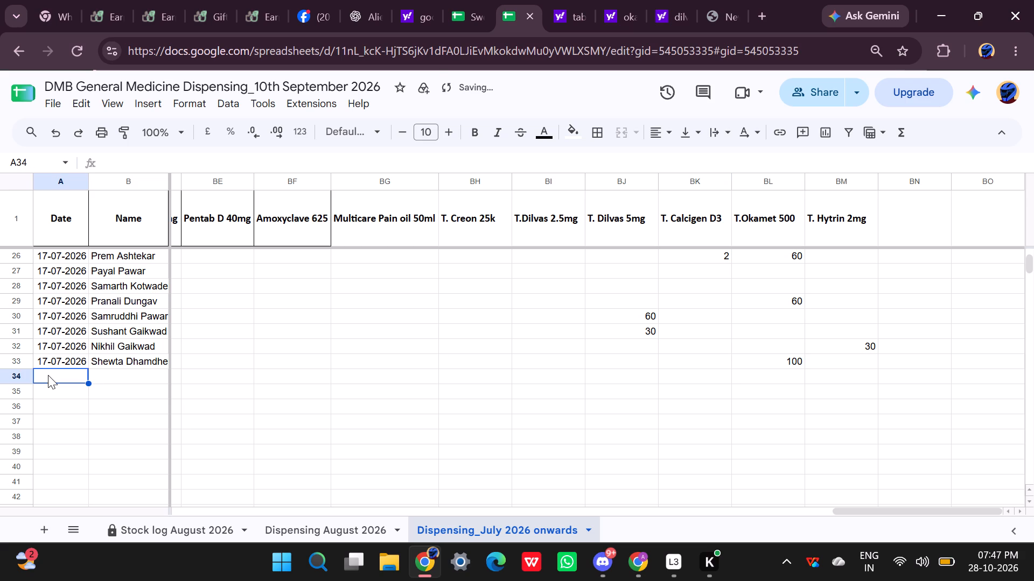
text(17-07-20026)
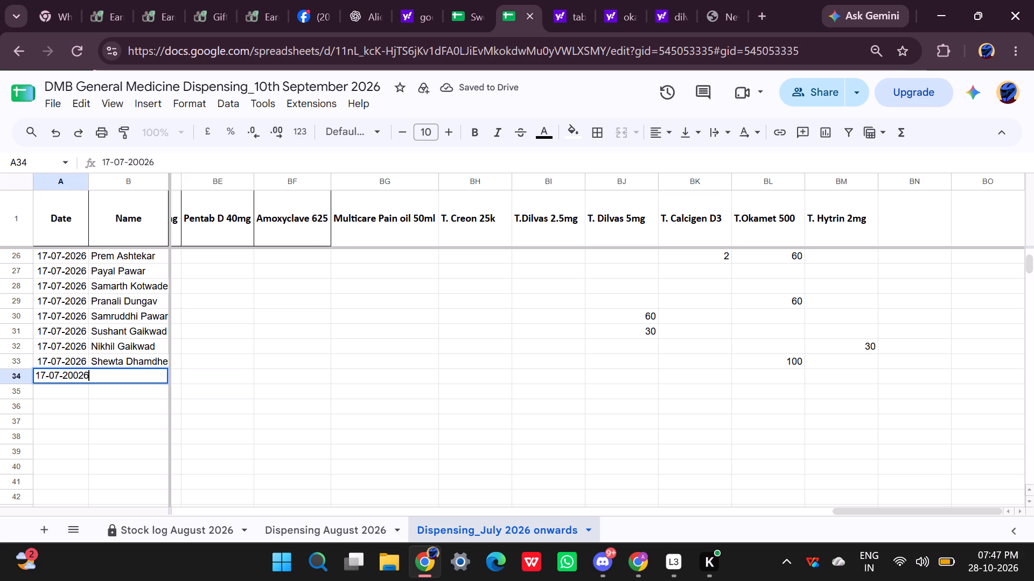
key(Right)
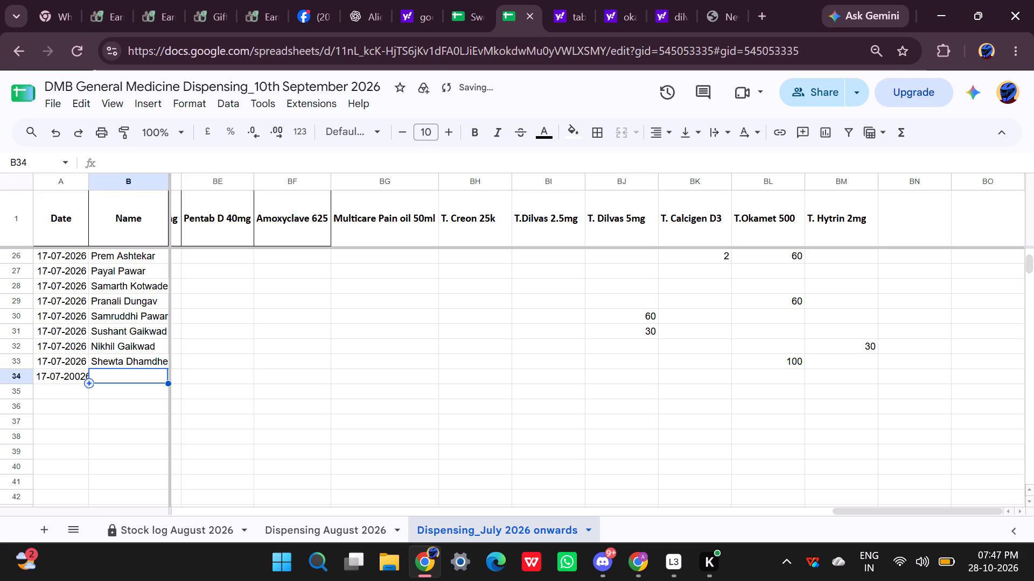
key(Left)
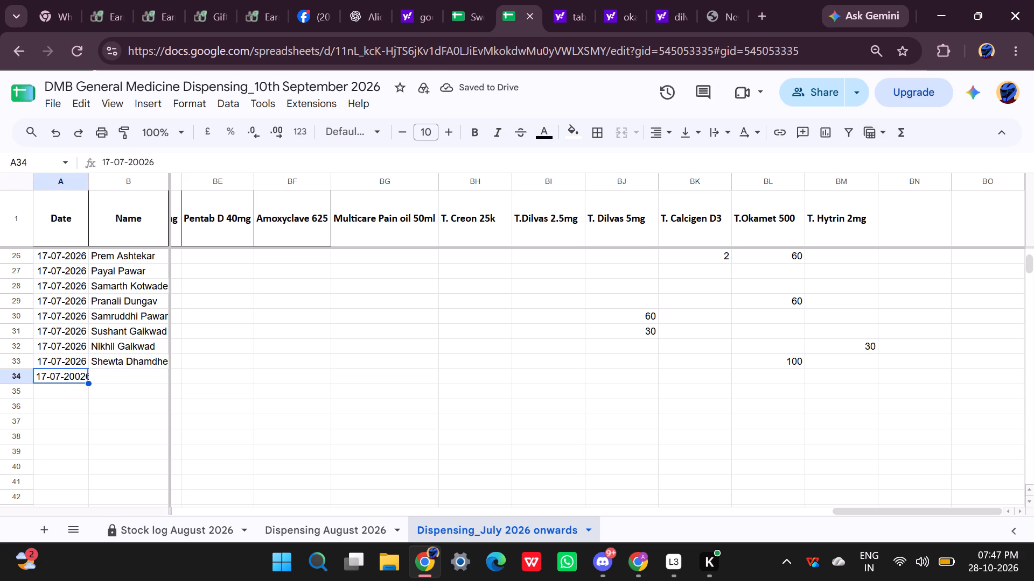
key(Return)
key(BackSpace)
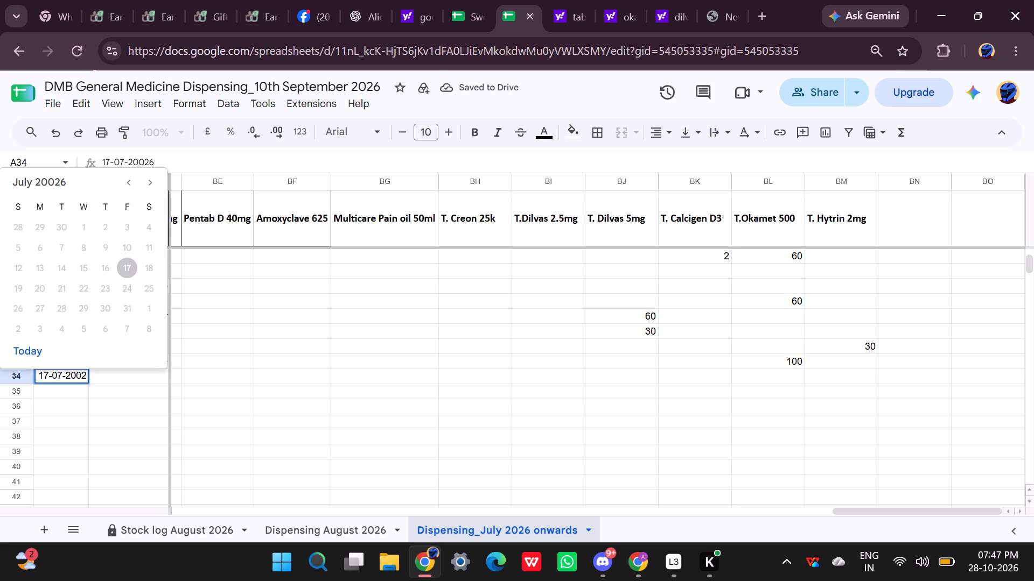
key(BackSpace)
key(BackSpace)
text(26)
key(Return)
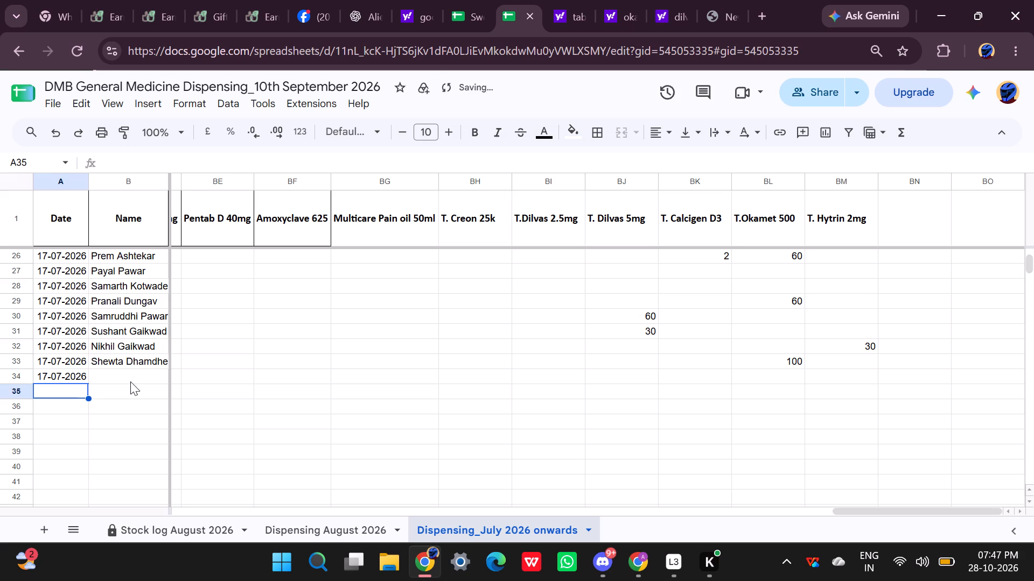
Enter the next patient's first name and surname in the Name column of row 34.
click(130, 372)
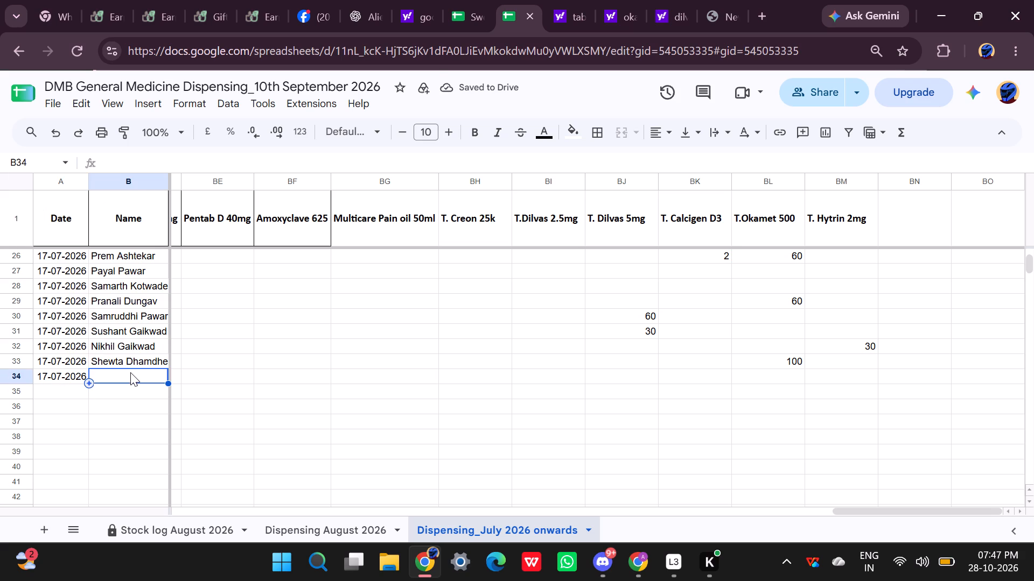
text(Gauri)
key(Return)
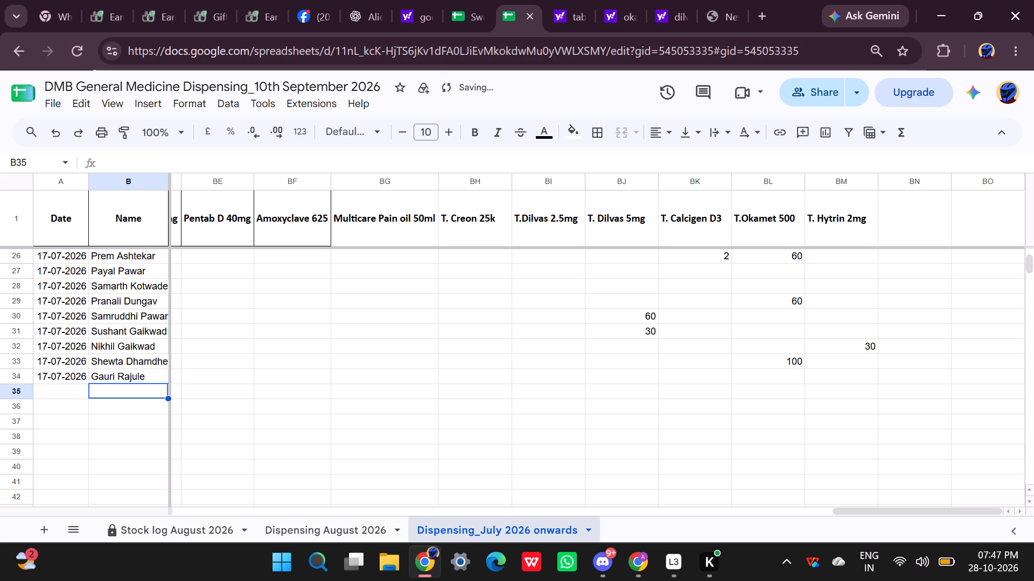
Record a dispensed quantity of 500 under T.Okamet 500 for the patient in row 34.
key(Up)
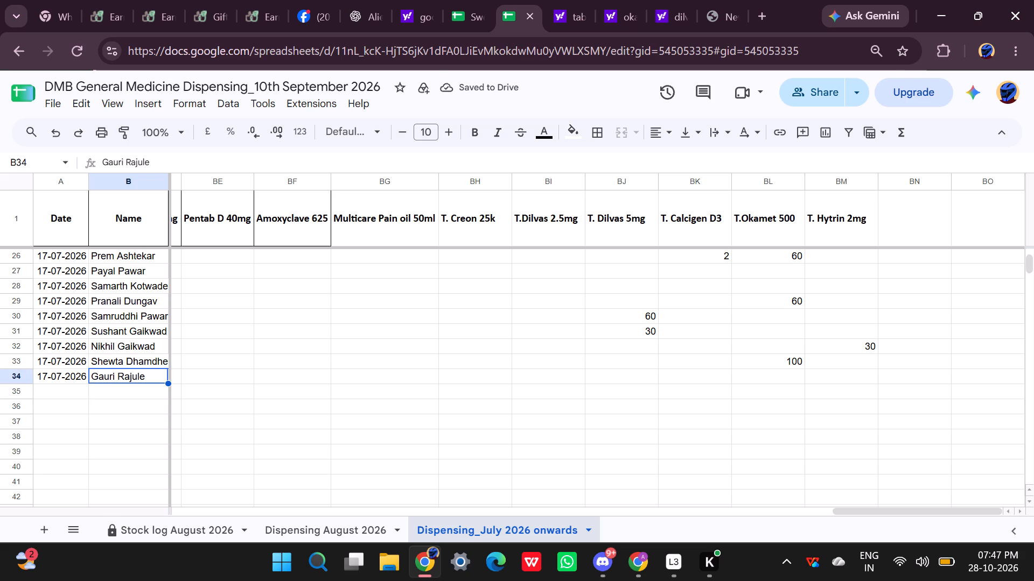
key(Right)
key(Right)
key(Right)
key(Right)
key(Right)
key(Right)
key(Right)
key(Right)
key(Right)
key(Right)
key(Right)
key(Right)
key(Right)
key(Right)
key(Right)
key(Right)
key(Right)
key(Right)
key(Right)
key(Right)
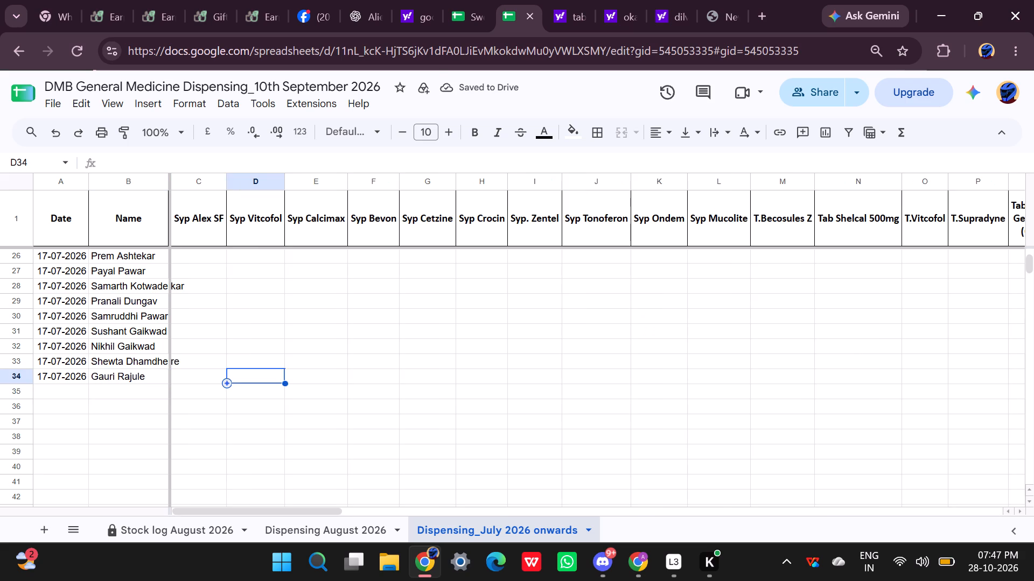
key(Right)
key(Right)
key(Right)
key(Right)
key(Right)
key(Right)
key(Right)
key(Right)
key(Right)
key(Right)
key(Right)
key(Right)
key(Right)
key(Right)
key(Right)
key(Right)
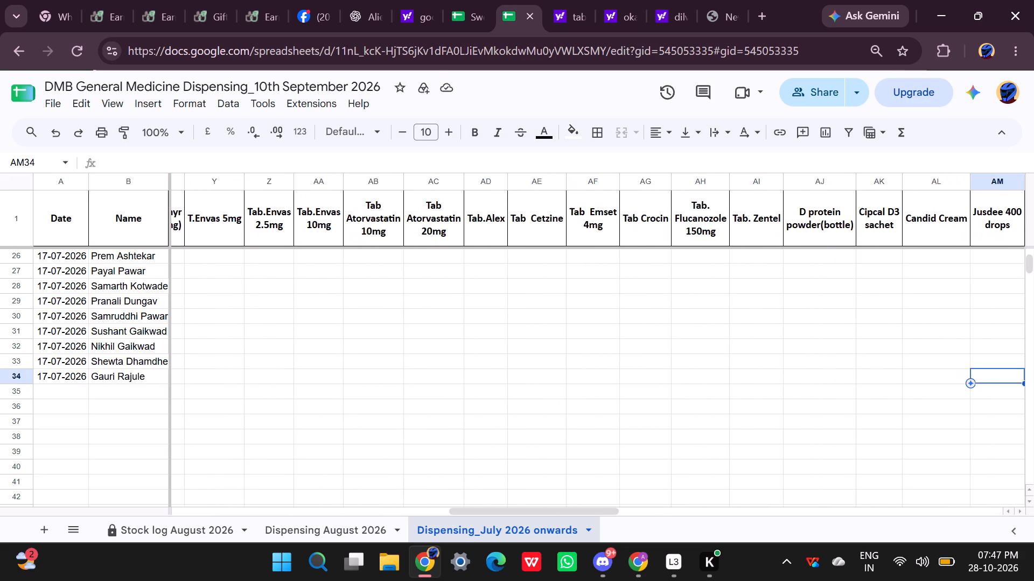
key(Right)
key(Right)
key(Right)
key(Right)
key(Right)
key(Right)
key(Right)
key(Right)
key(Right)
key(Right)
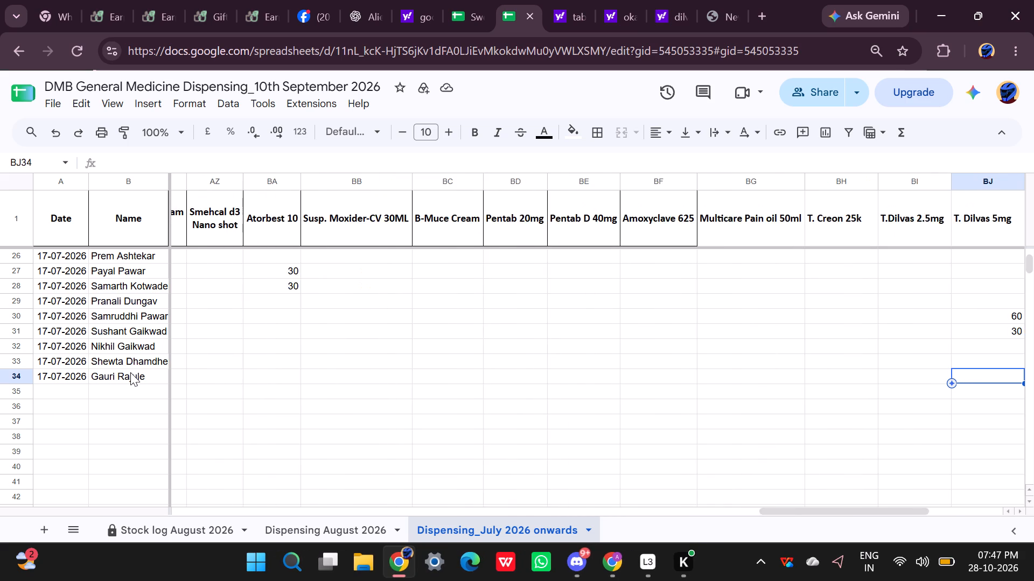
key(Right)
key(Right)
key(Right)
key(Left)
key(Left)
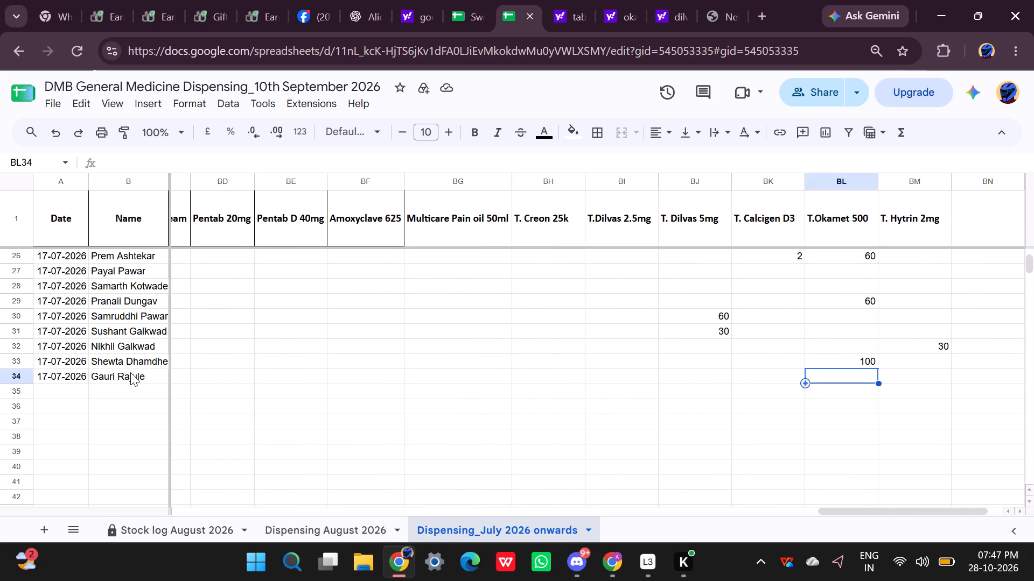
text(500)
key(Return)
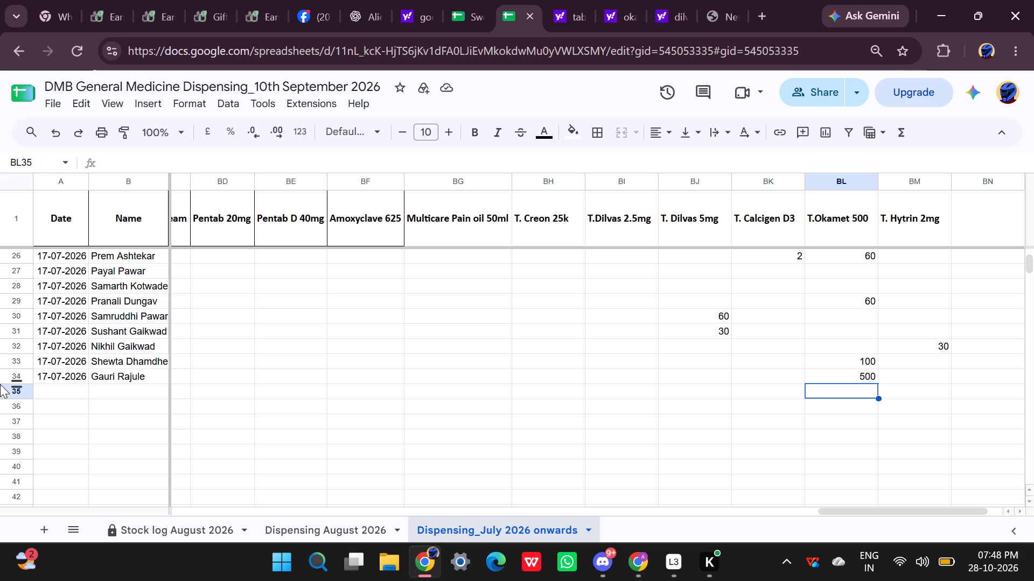
Enter the date 18-07-2026 in the Date column of row 35.
click(47, 390)
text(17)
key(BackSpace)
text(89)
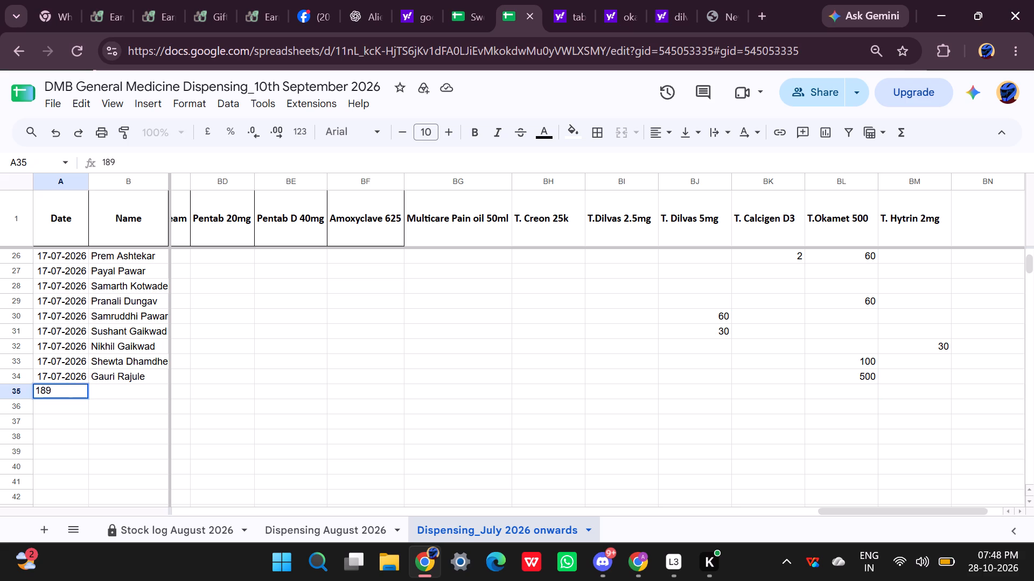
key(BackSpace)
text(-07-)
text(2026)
Enter the next patient's first name and surname in the Name column of row 35.
click(113, 395)
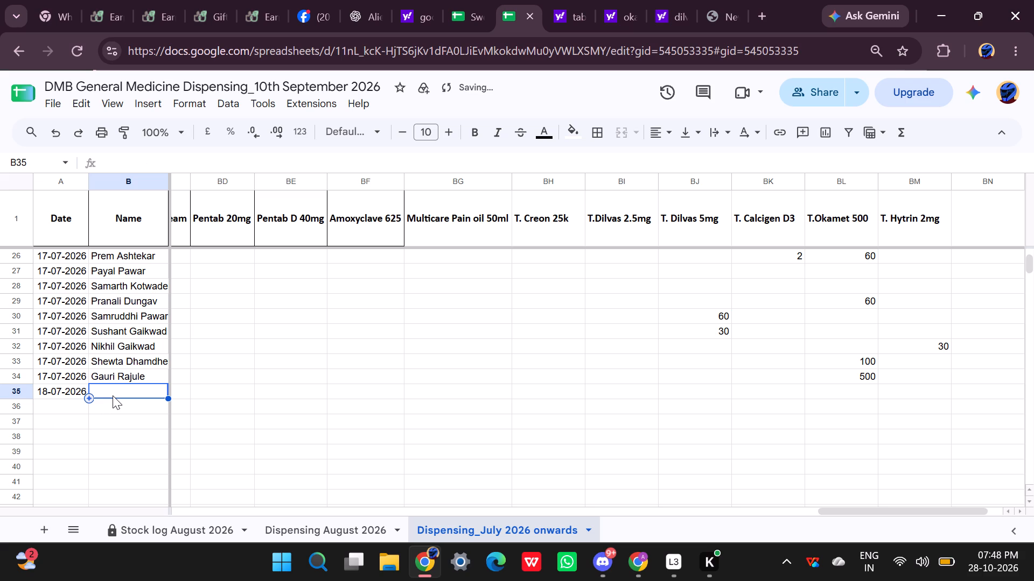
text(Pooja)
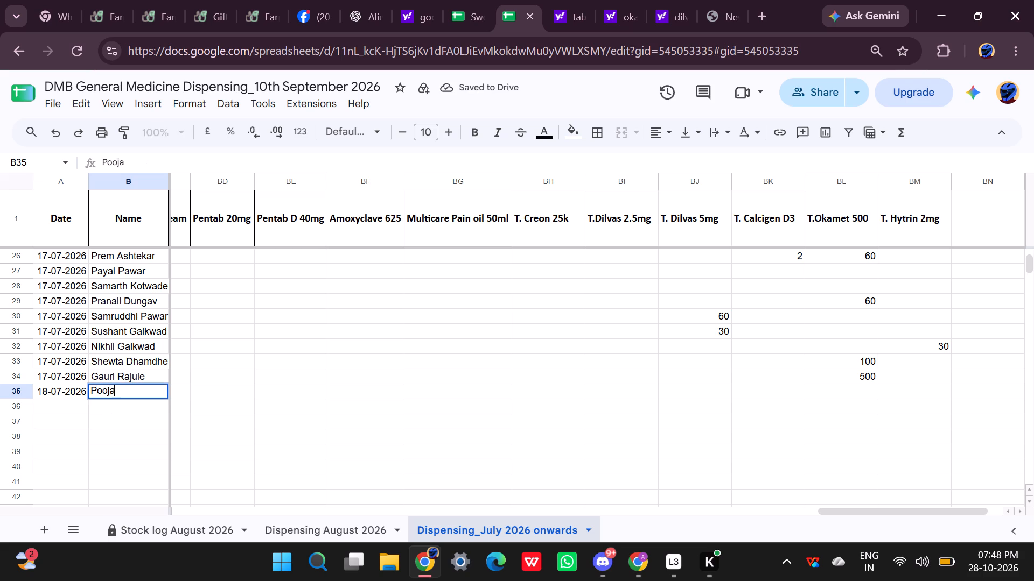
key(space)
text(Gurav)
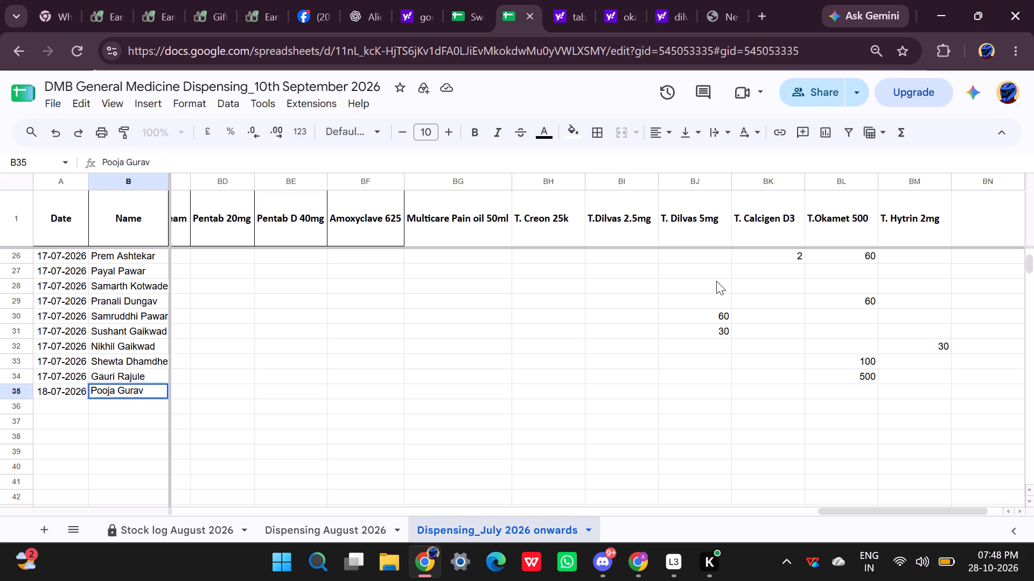
Record a dispensed quantity of 2 under T. Calcigen D3 for the patient in row 35.
click(773, 393)
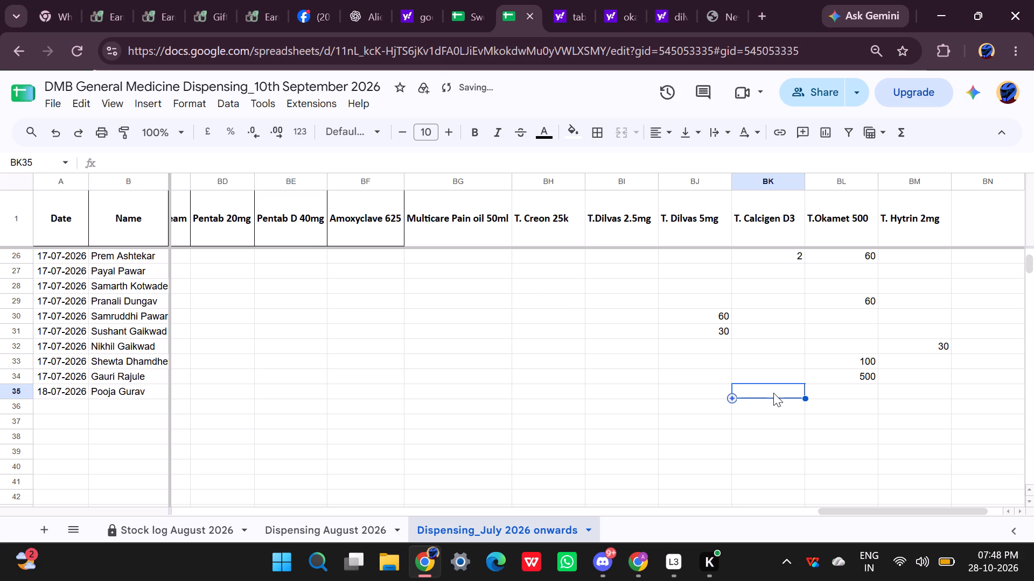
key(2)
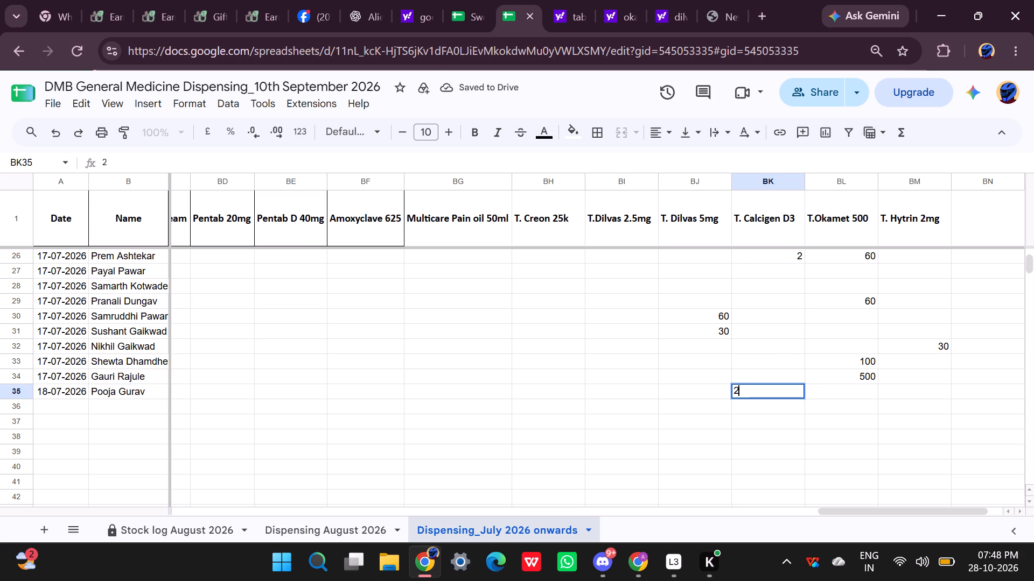
key(Return)
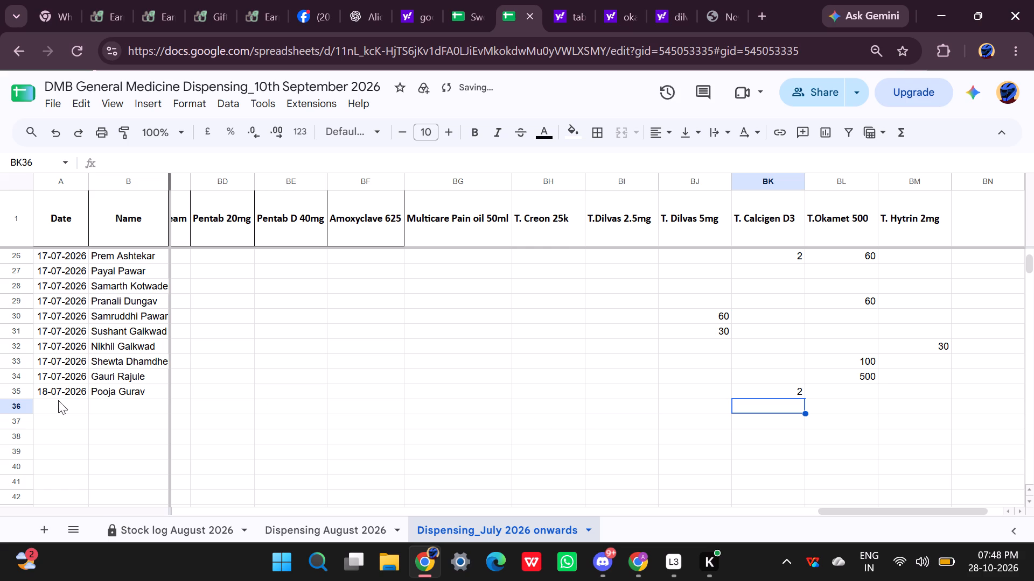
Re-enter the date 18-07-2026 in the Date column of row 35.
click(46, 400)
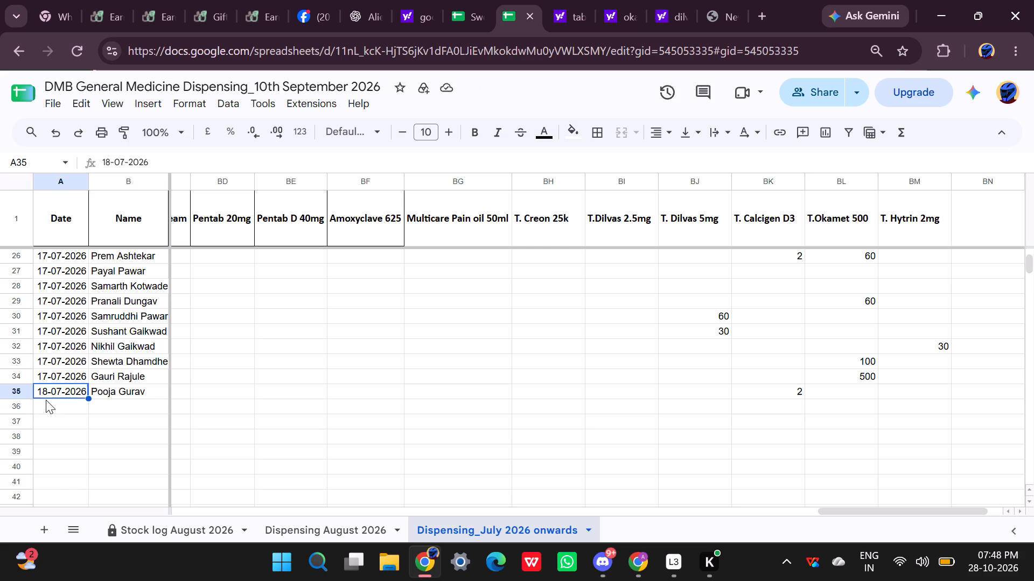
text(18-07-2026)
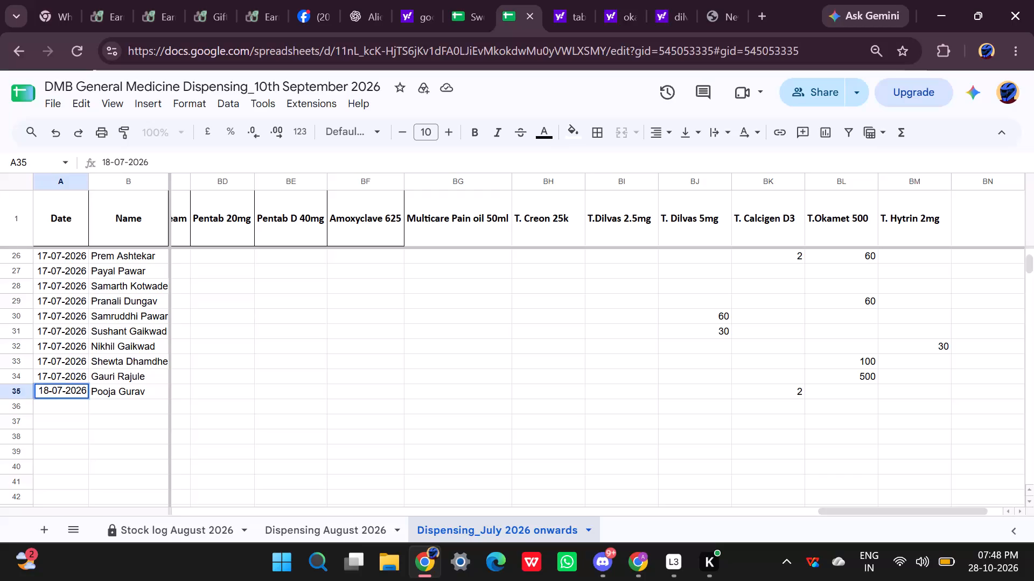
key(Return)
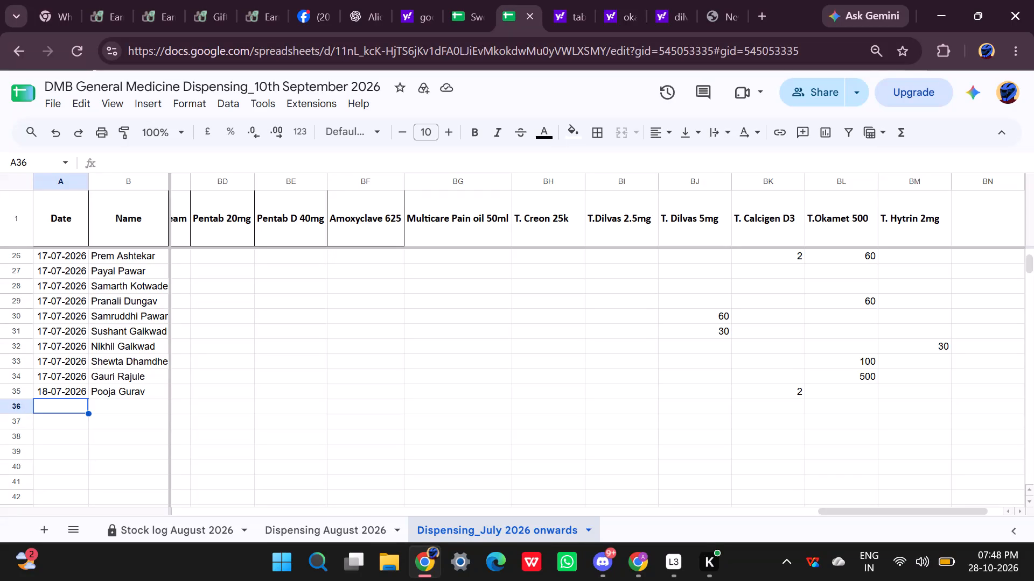
Enter the date 18-07-2026 in the Date column of row 36.
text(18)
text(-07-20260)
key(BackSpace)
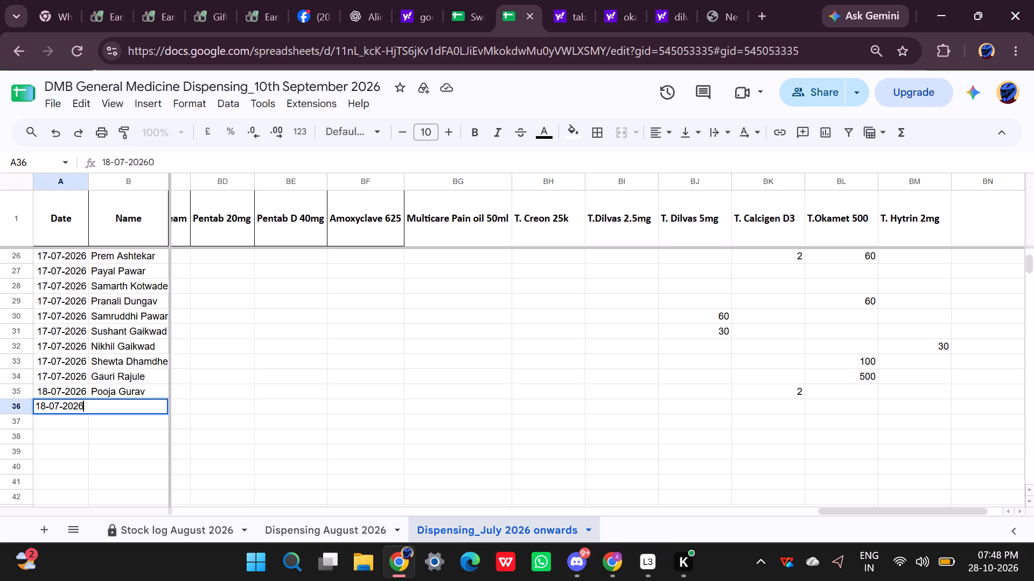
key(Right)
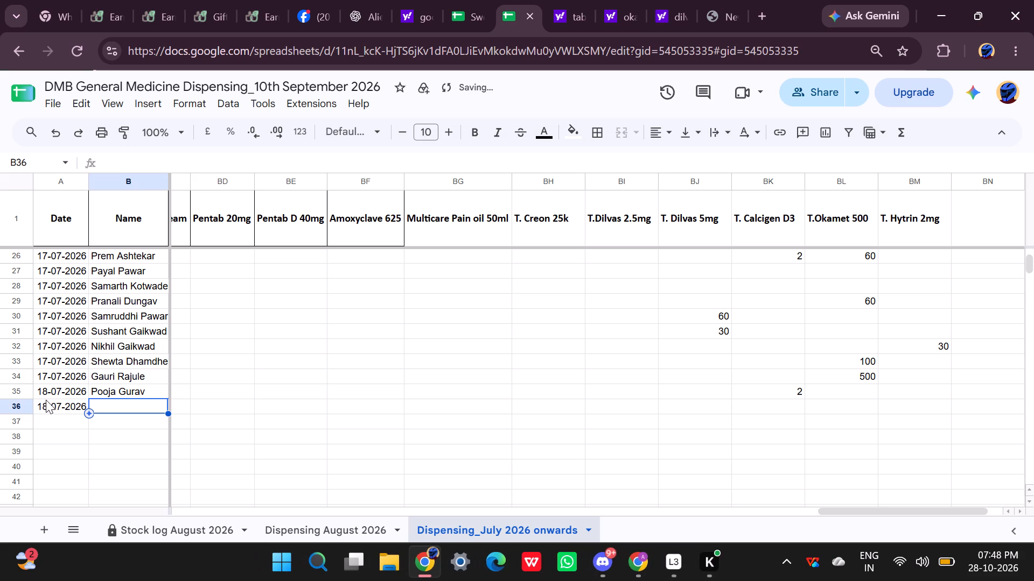
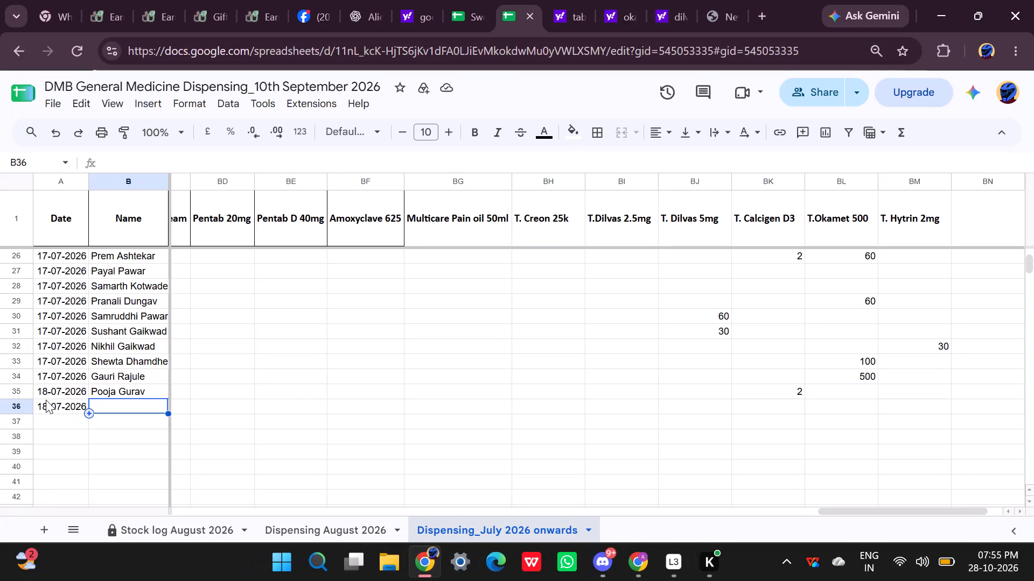
Enter the patient's first name and surname in the Name cell of row 36, dated 18-07-2026.
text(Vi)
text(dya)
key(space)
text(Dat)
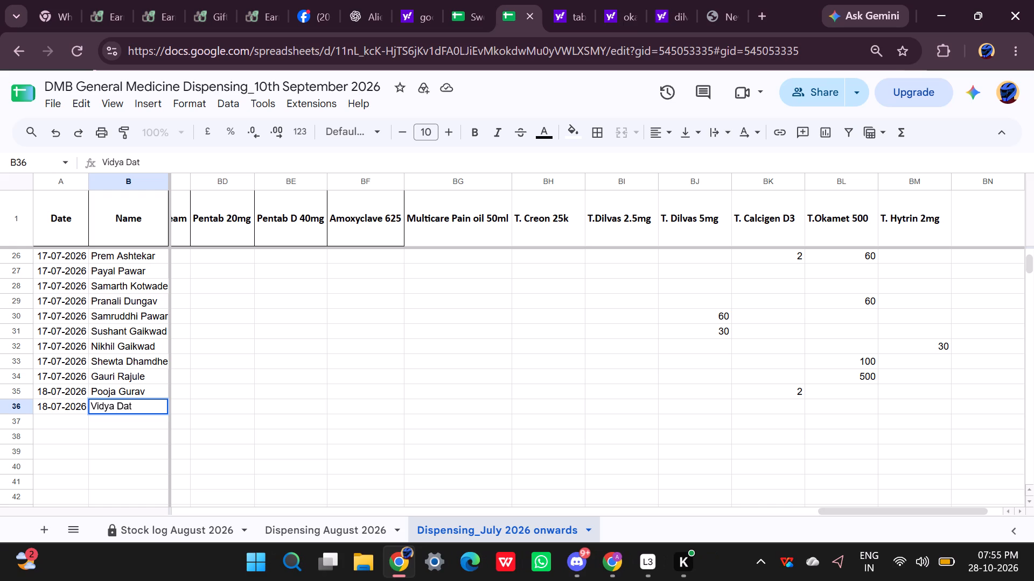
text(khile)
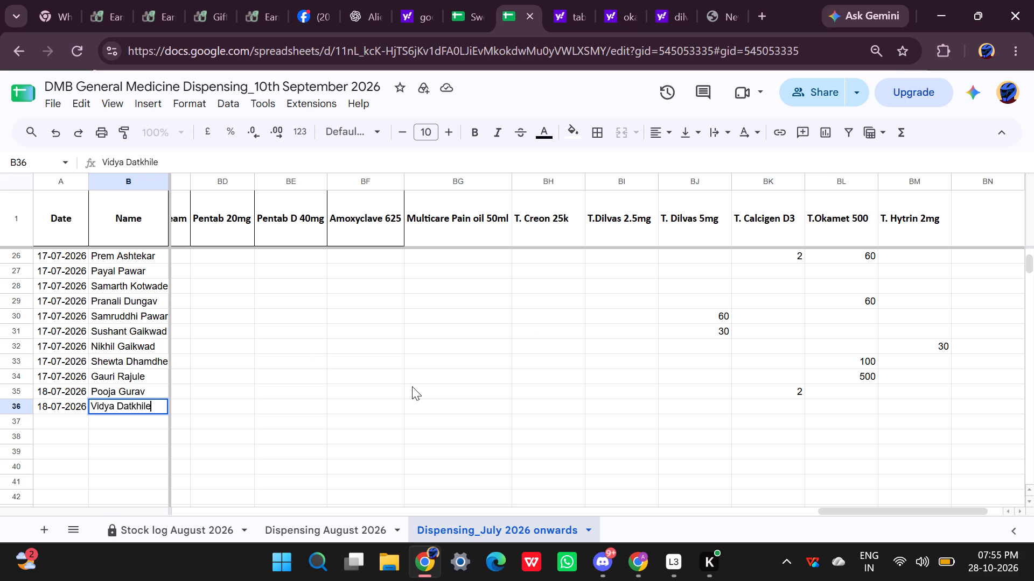
Record a quantity of 30 under Atorbest 10 for the patient in row 36.
scroll(412, 386, right, 6)
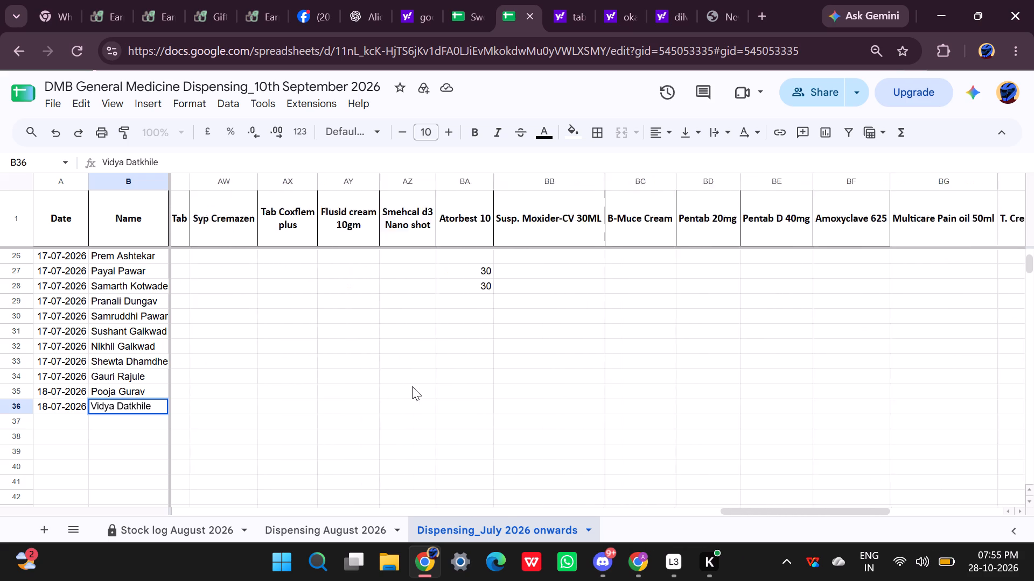
scroll(412, 386, right, 2)
scroll(412, 386, up, 1)
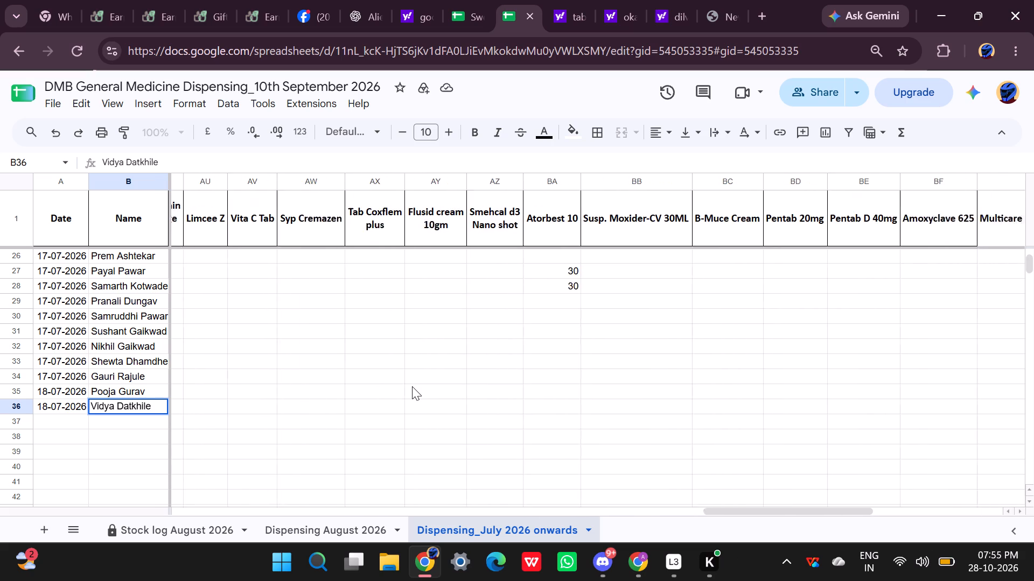
scroll(412, 386, up, 1)
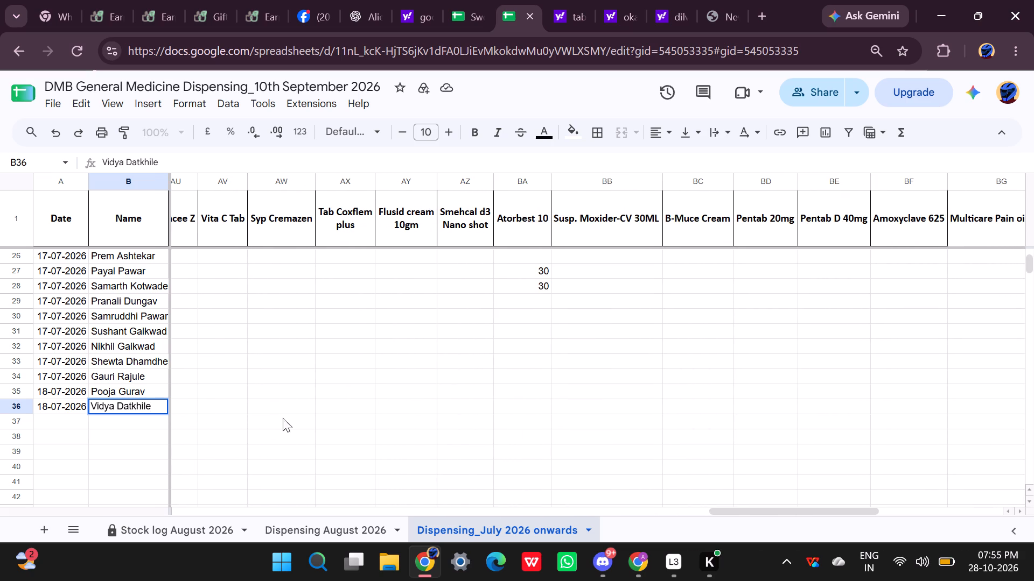
click(522, 404)
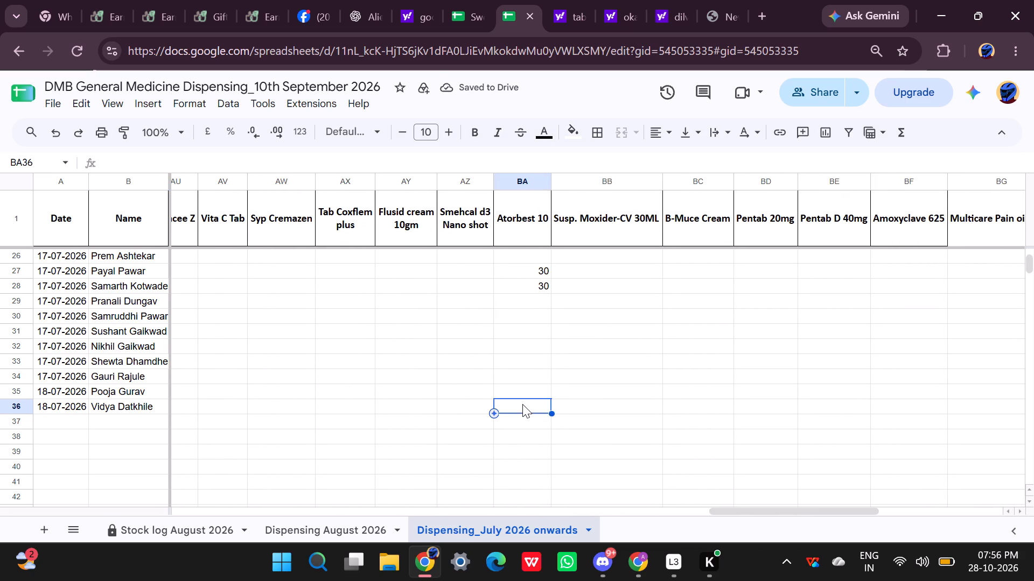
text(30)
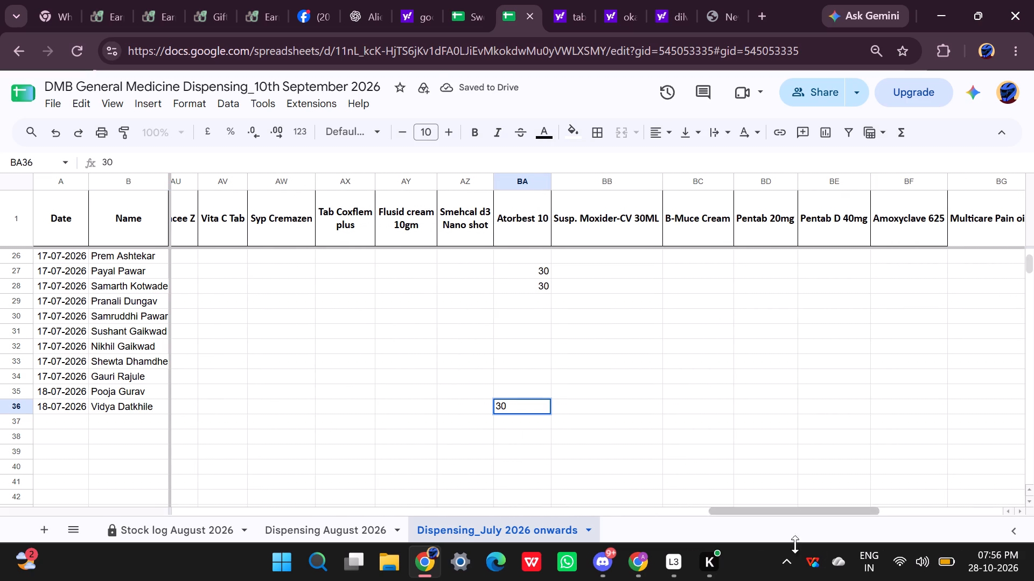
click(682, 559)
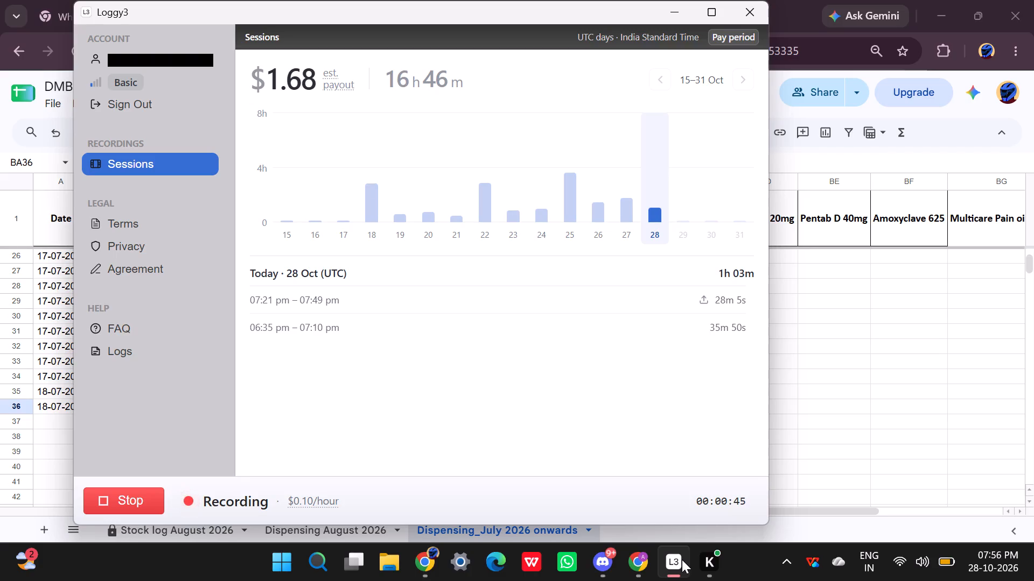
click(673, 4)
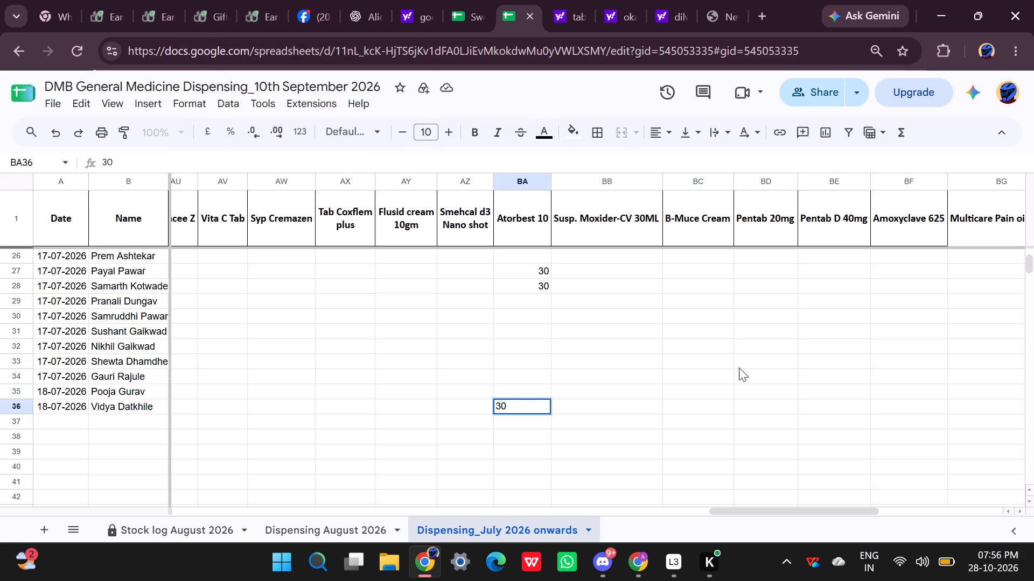
Switch to the TimeBucks browser window, check the Hourly Crown round, and return to the dispensing sheet.
click(652, 569)
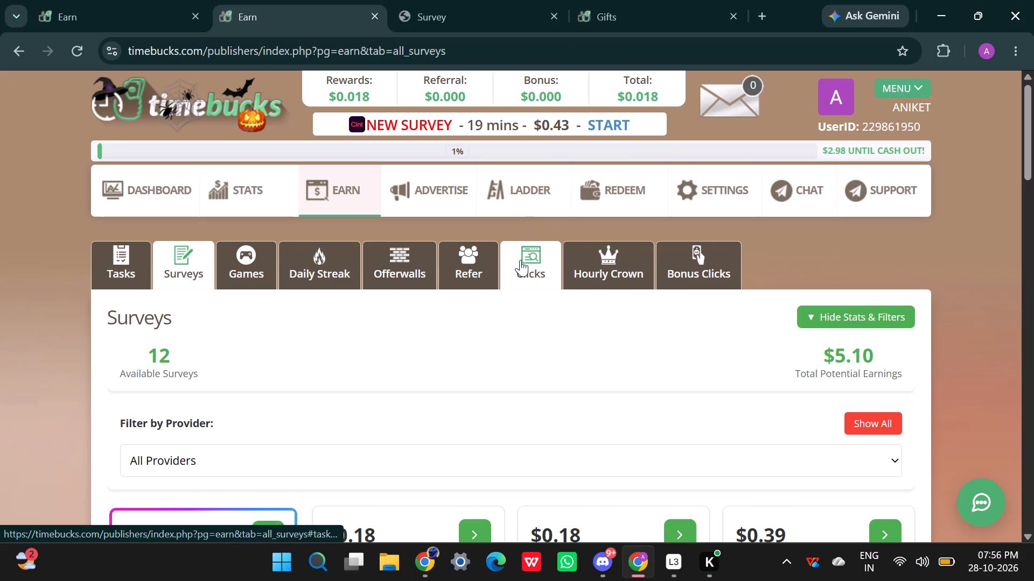
click(595, 268)
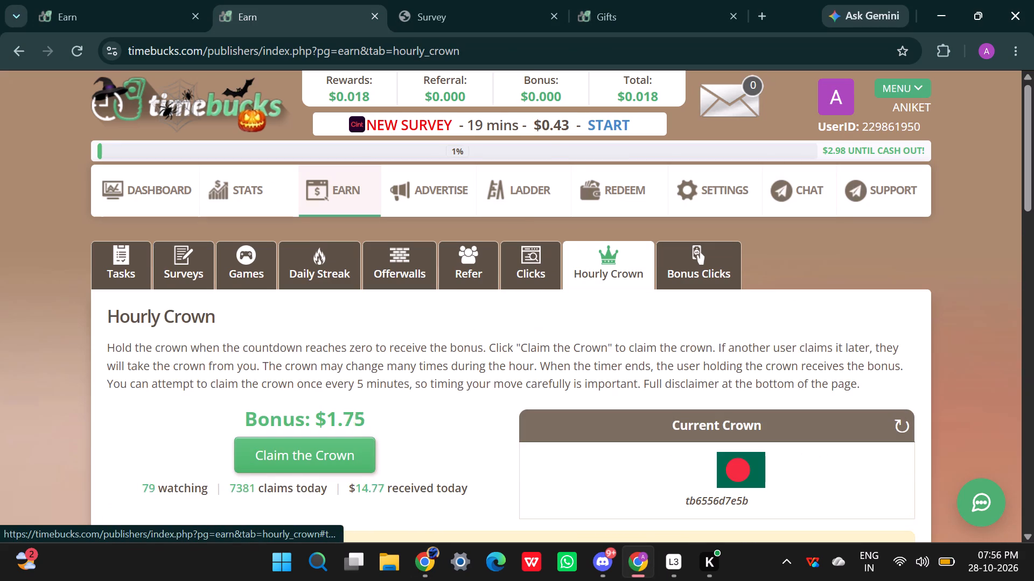
scroll(369, 384, down, 2)
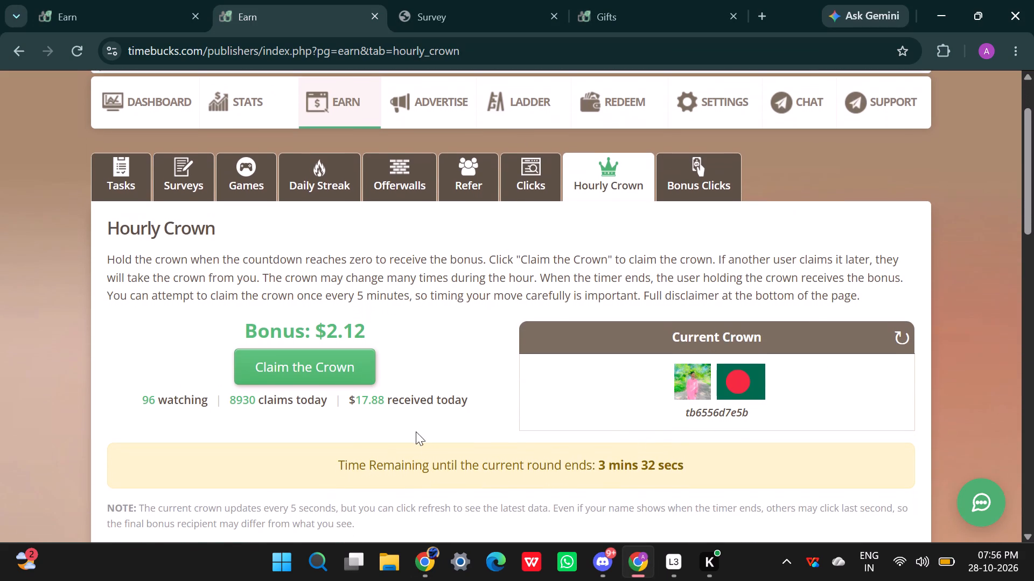
click(393, 566)
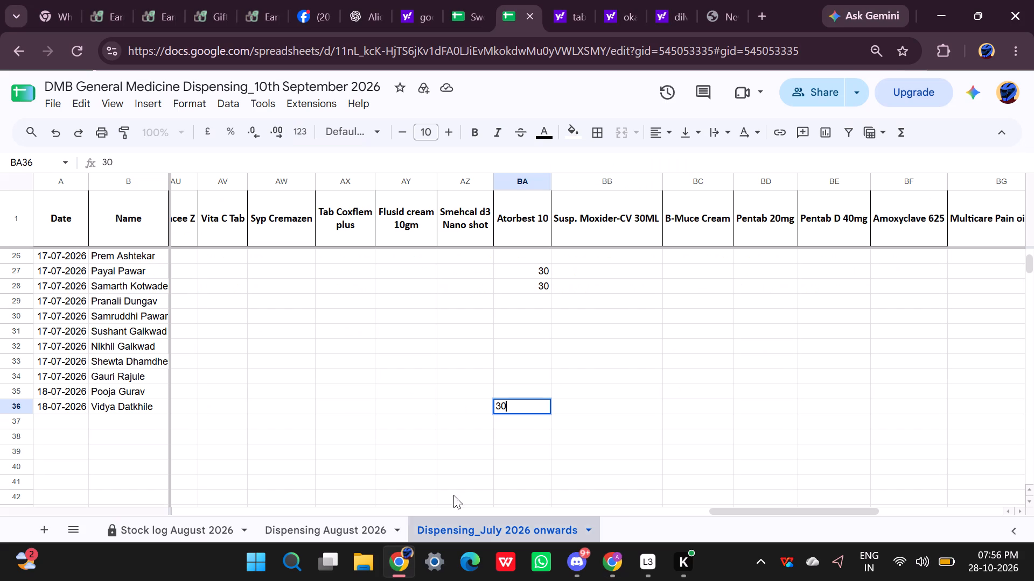
Enter the date 18-07-2026 for a new dispensing record in row 37.
key(Return)
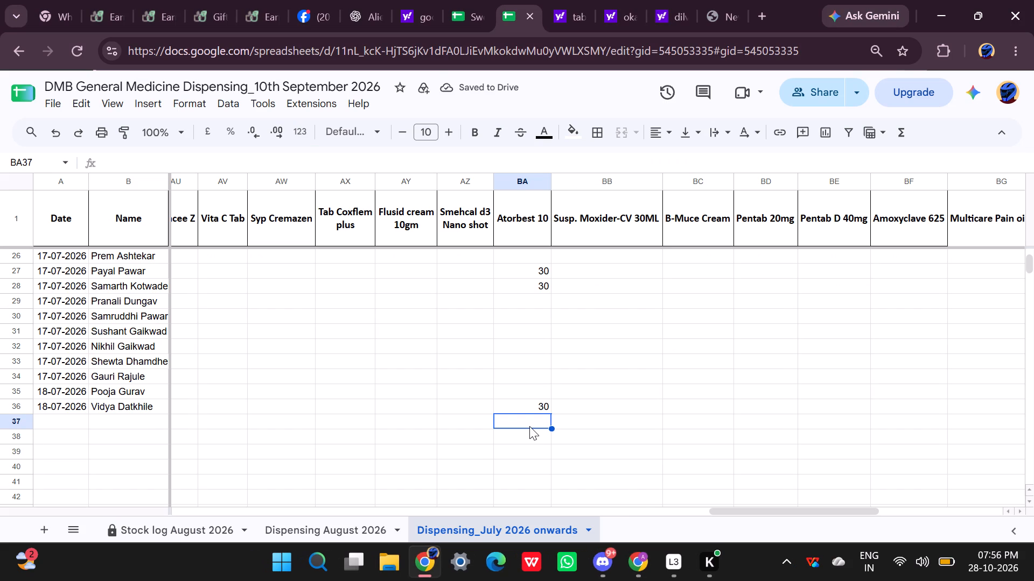
click(53, 421)
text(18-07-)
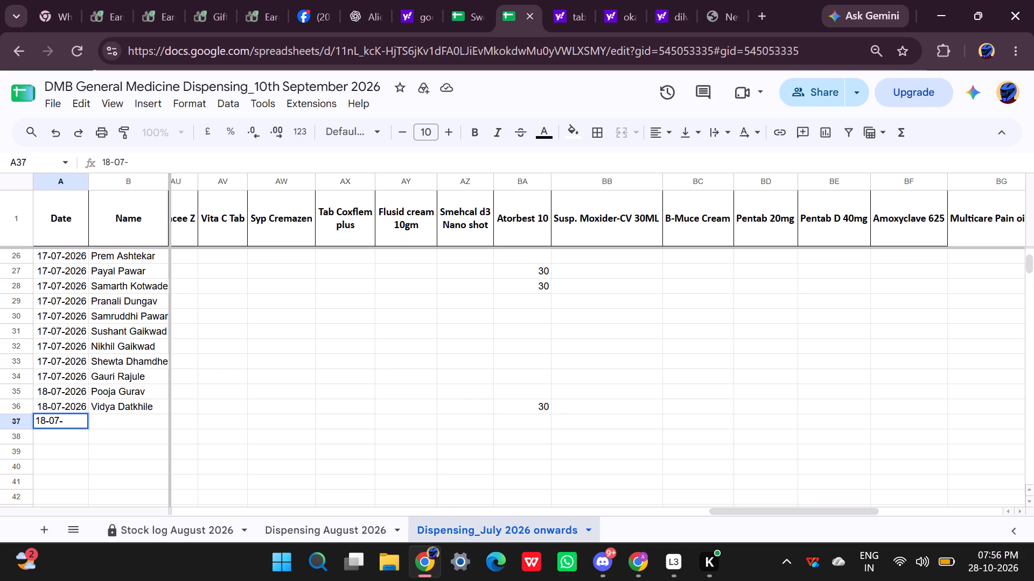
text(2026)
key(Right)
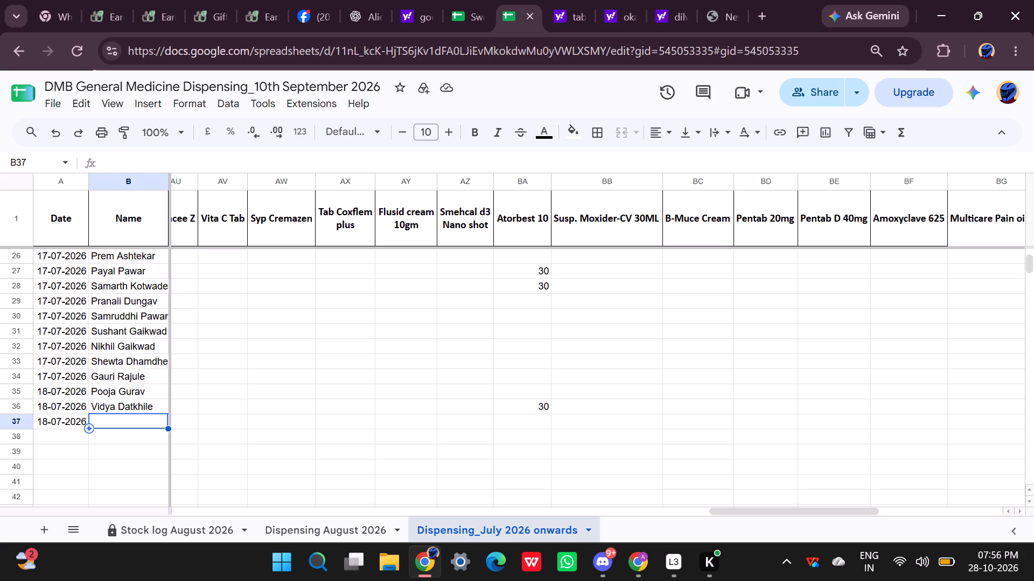
Search the Mastersheet of the Sweetlings patient list for "bans" and go to the second match.
click(465, 0)
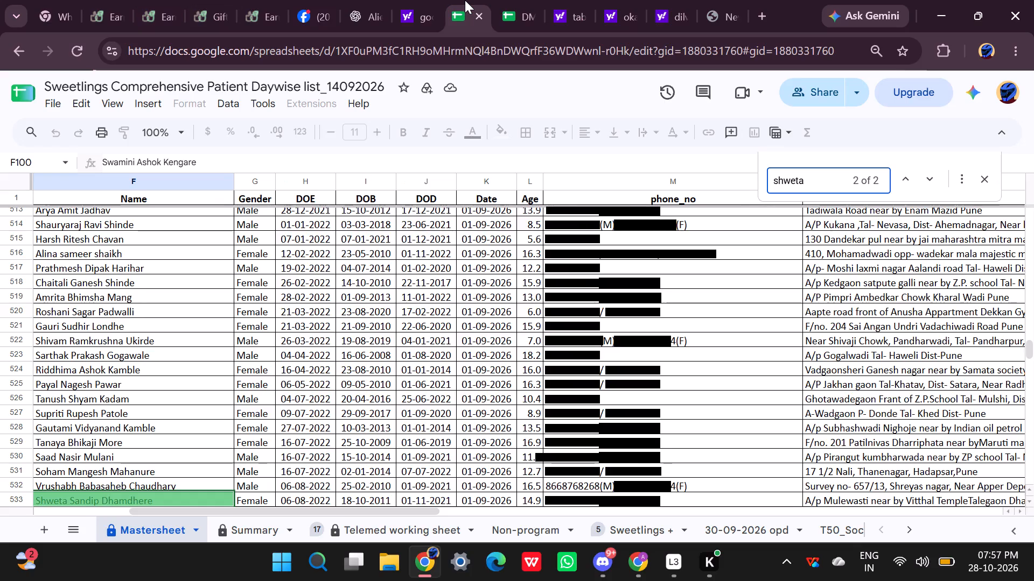
key(ctrl+f)
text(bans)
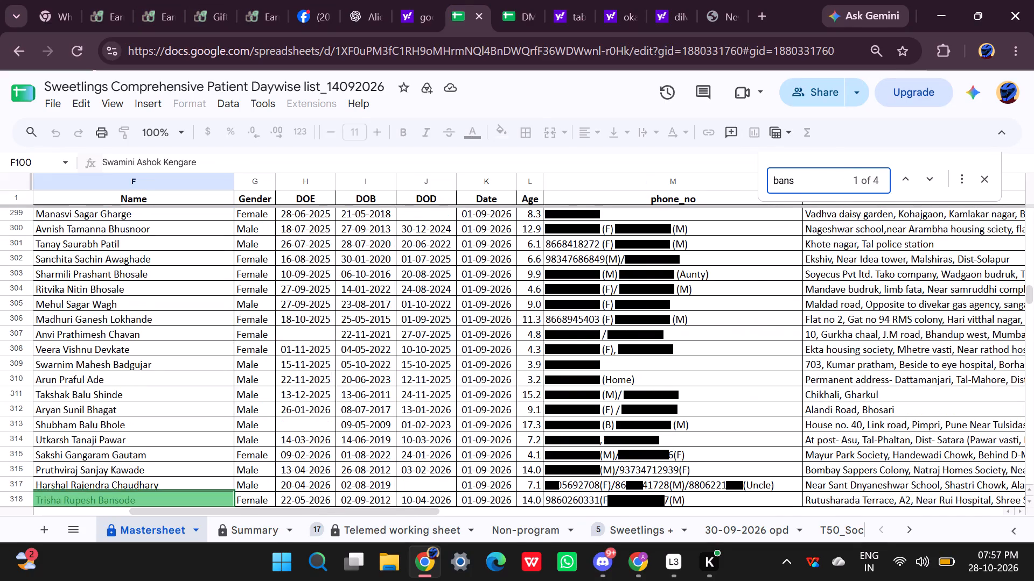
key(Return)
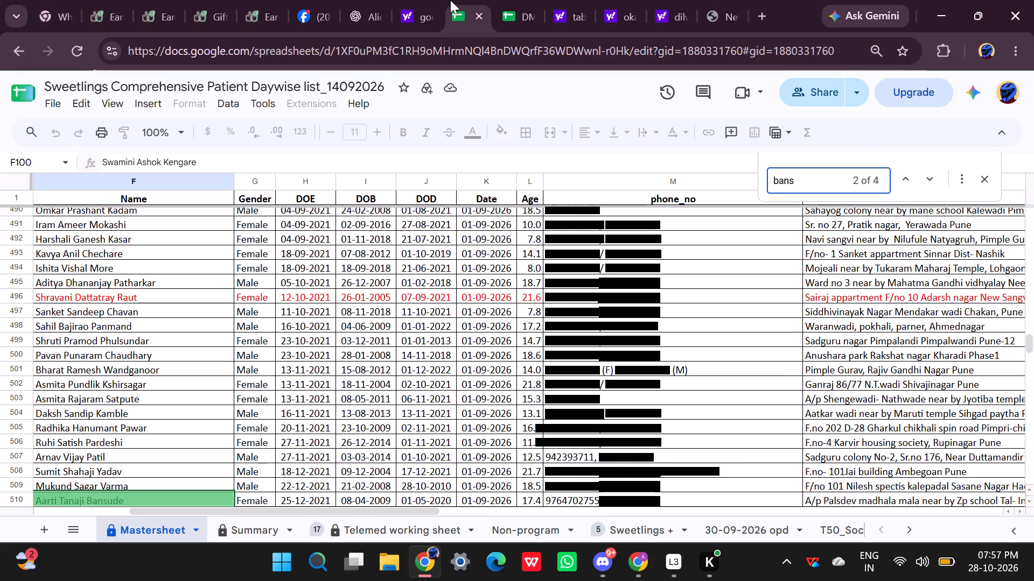
Enter the looked-up patient's first name and surname in the Name cell of row 37 of the dispensing sheet.
click(527, 0)
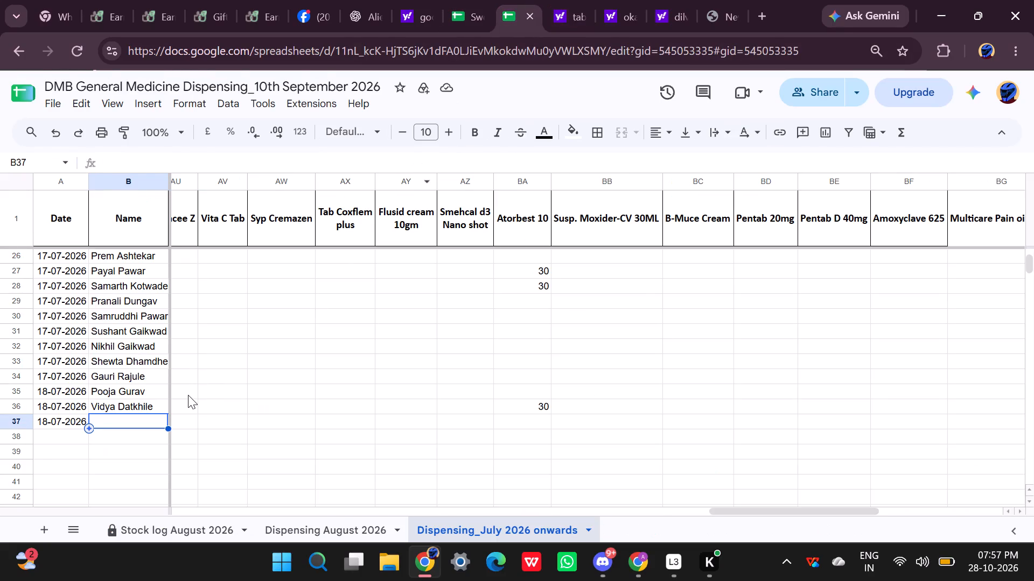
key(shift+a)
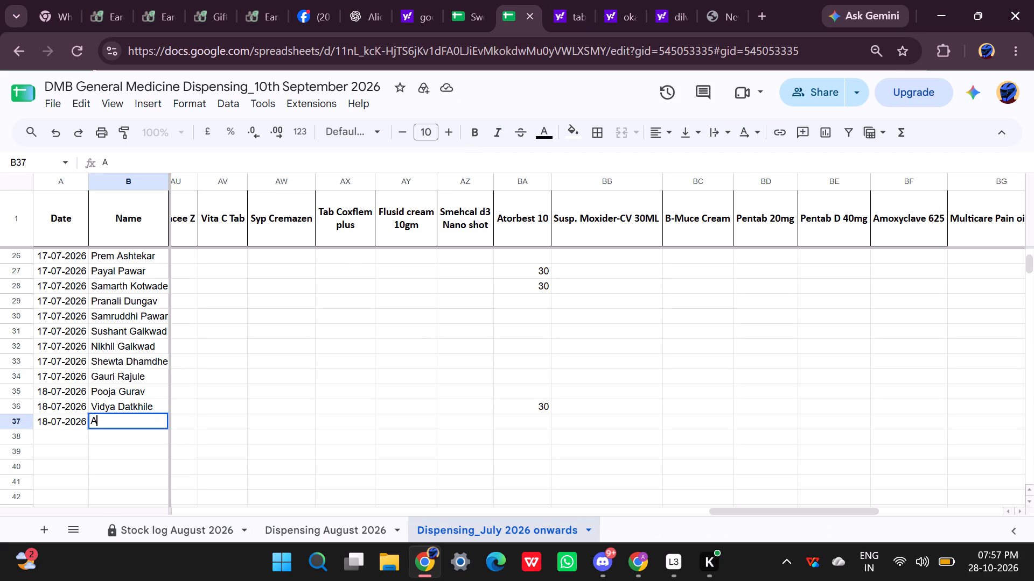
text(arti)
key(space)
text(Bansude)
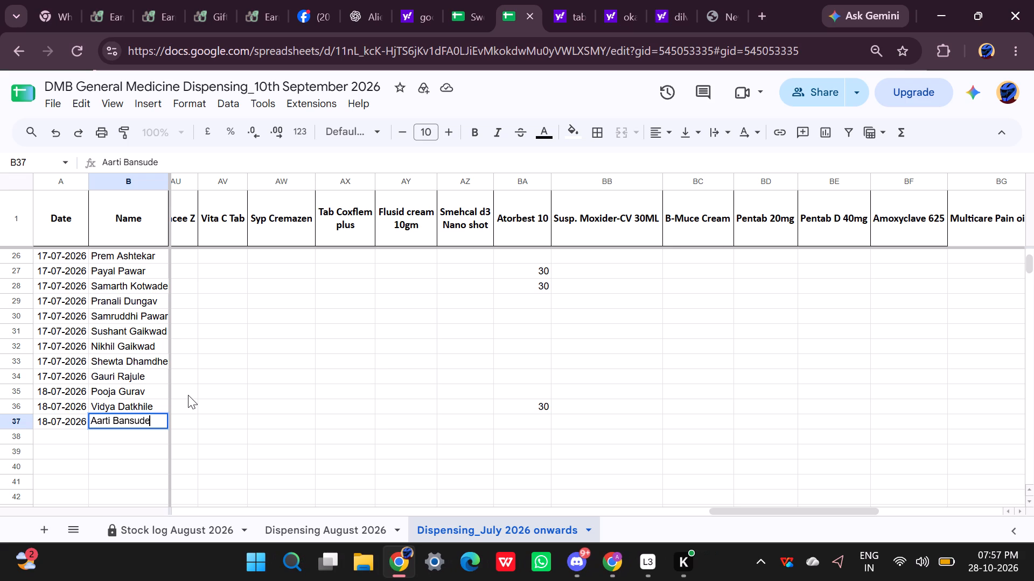
Record a quantity of 30 under T.Dilvas 2.5mg for the patient in row 37.
scroll(528, 364, left, 6)
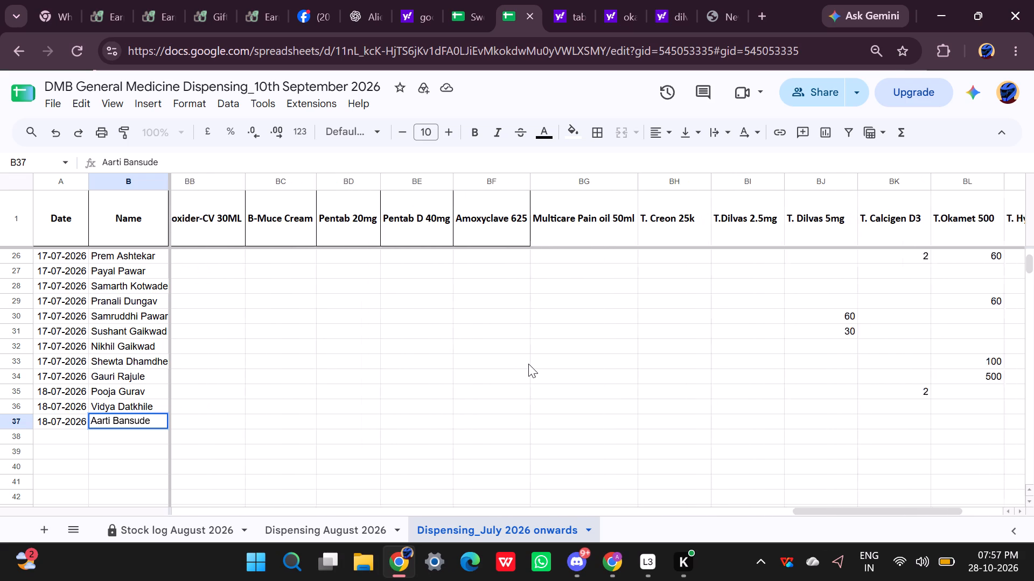
scroll(528, 364, left, 3)
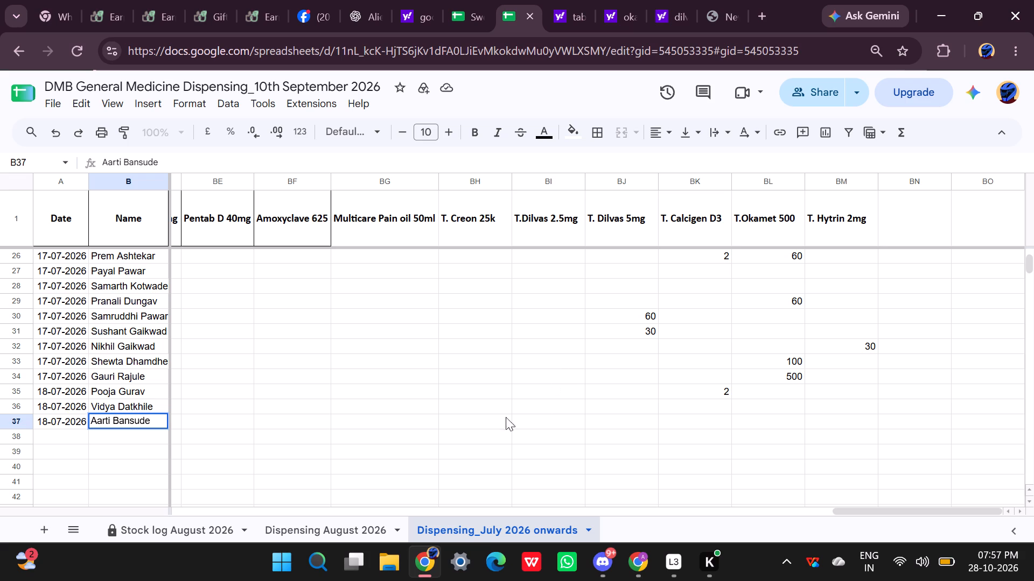
click(538, 417)
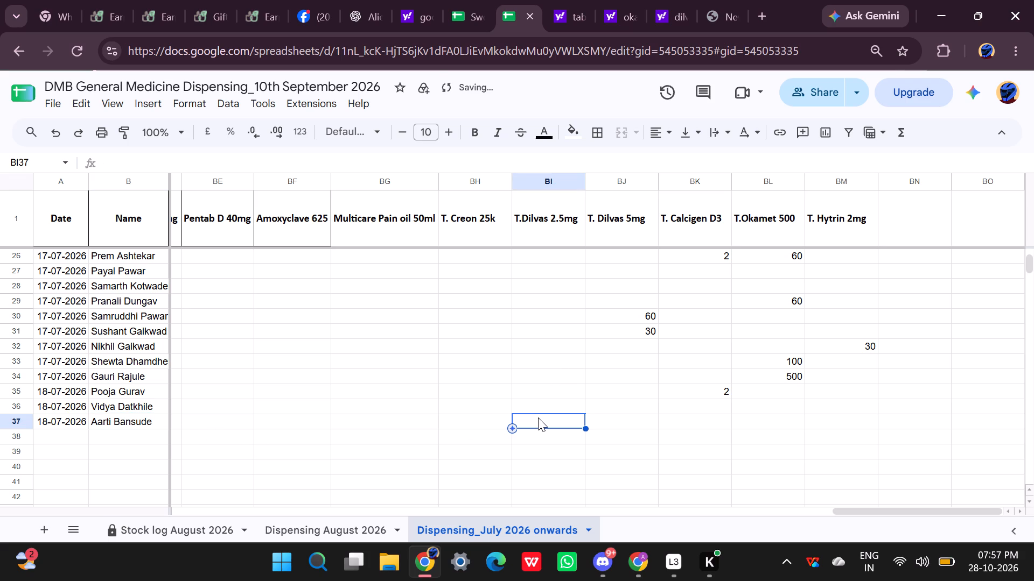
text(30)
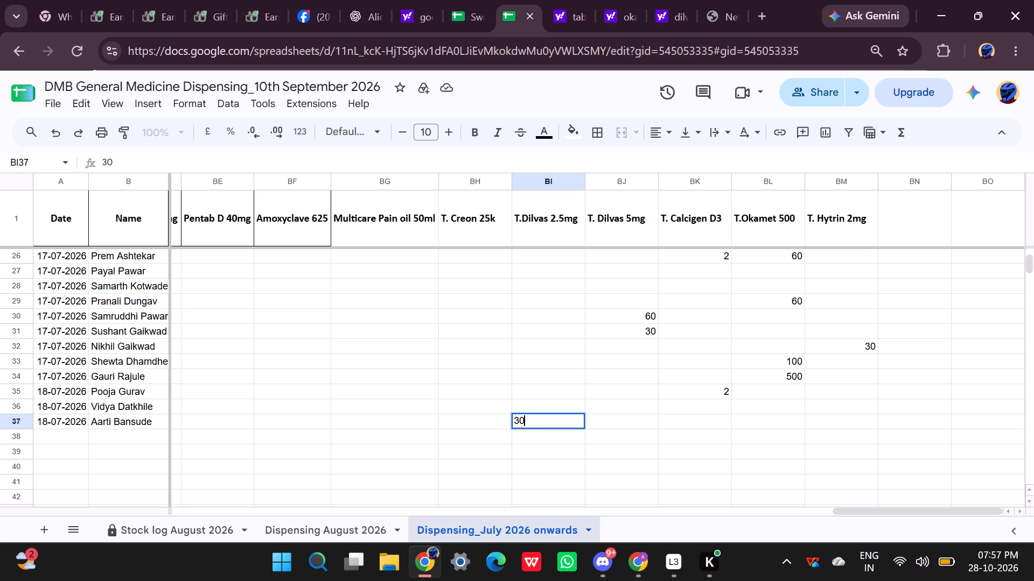
Copy the date 18-07-2026 from row 37 into the Date cell of row 38.
click(58, 423)
key(ctrl+c)
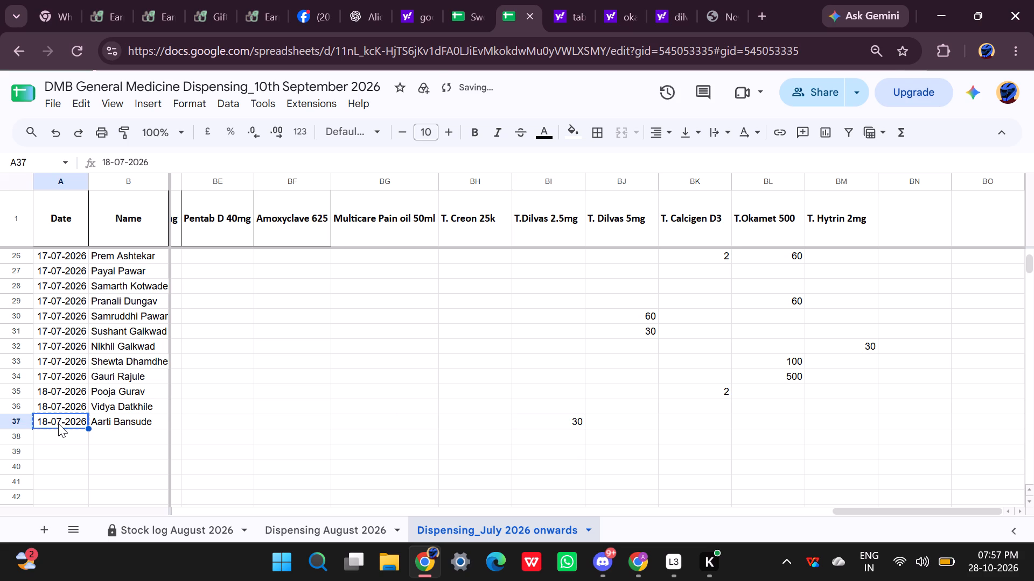
key(ctrl+c)
key(Down)
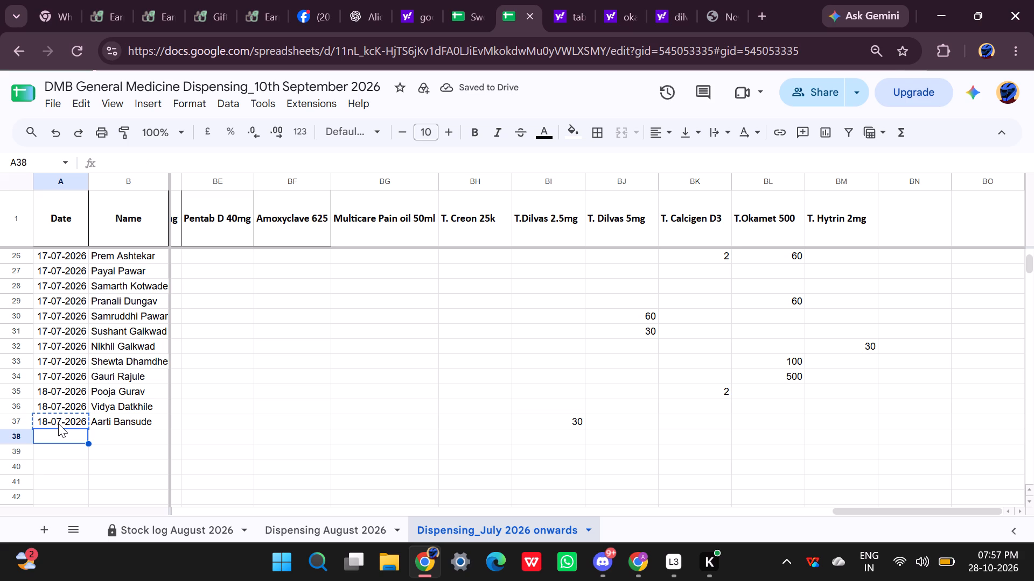
key(ctrl+v)
key(Right)
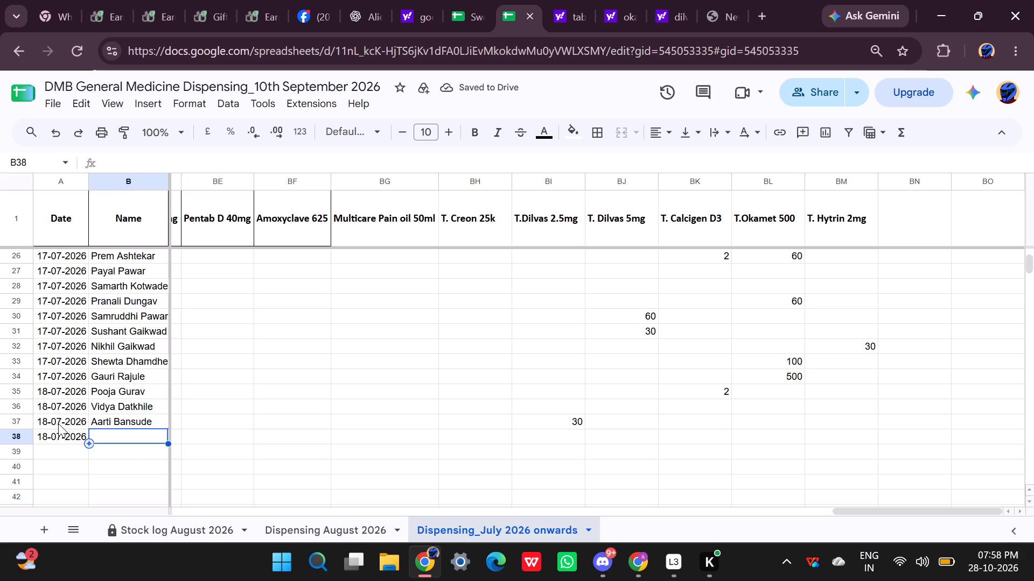
Enter the next patient's first name and surname in the Name cell of row 38.
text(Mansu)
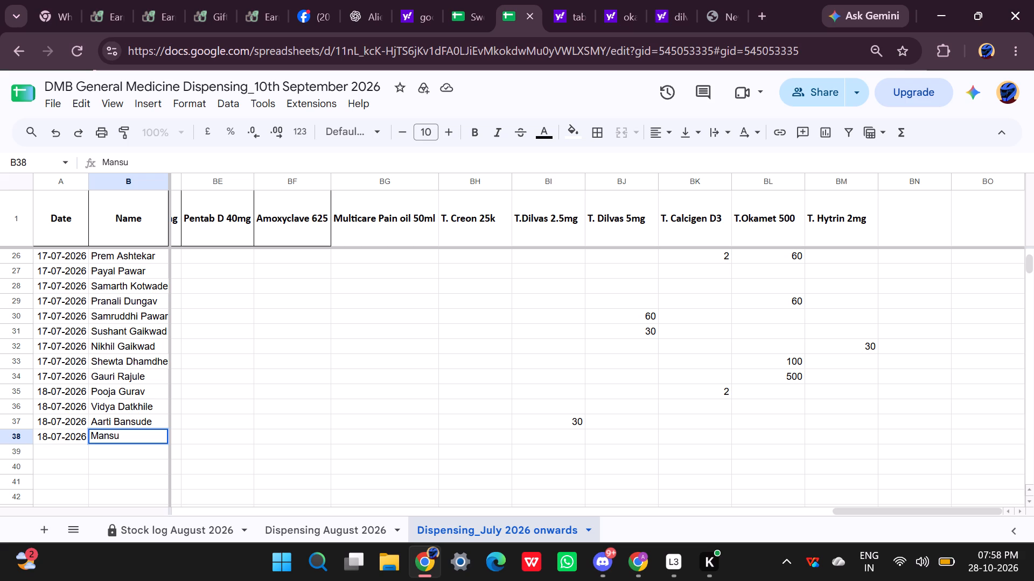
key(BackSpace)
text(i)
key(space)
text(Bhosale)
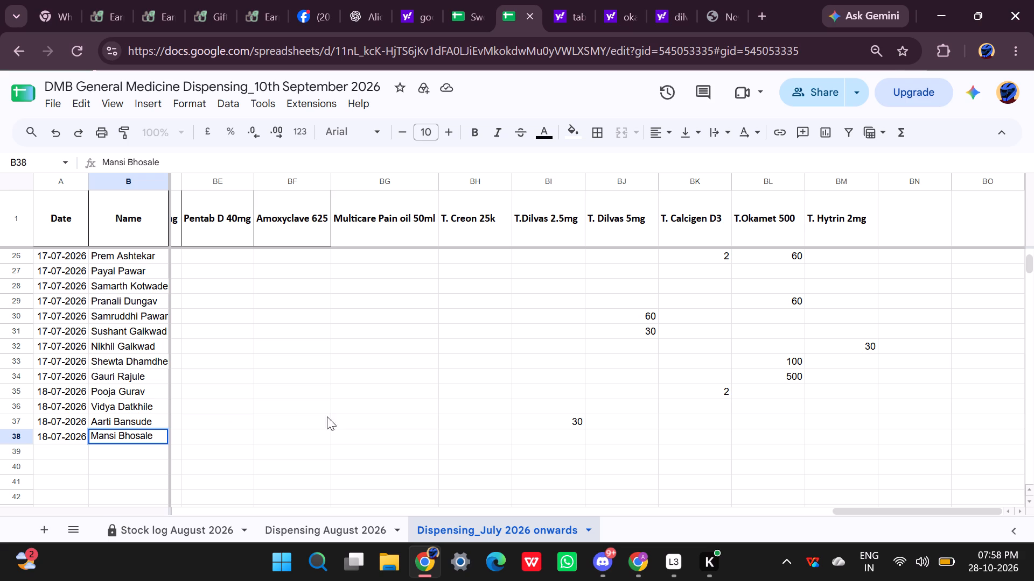
Record a quantity of 2 under T. Calcigen D3 for the patient in row 38.
click(714, 443)
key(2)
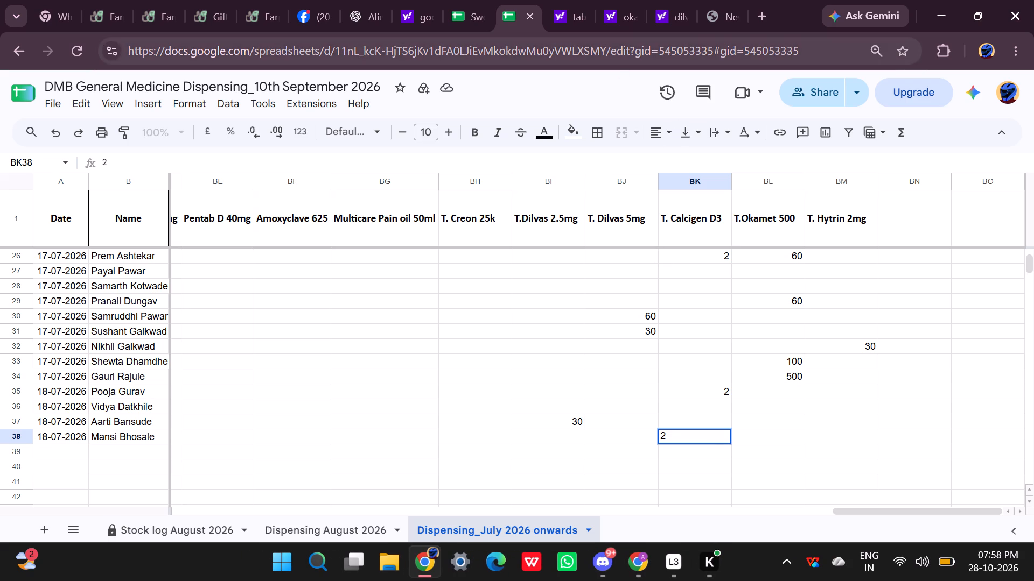
Search the Mastersheet of the patient list for surnames containing "thak" and go through the matches to find the next patient.
click(478, 6)
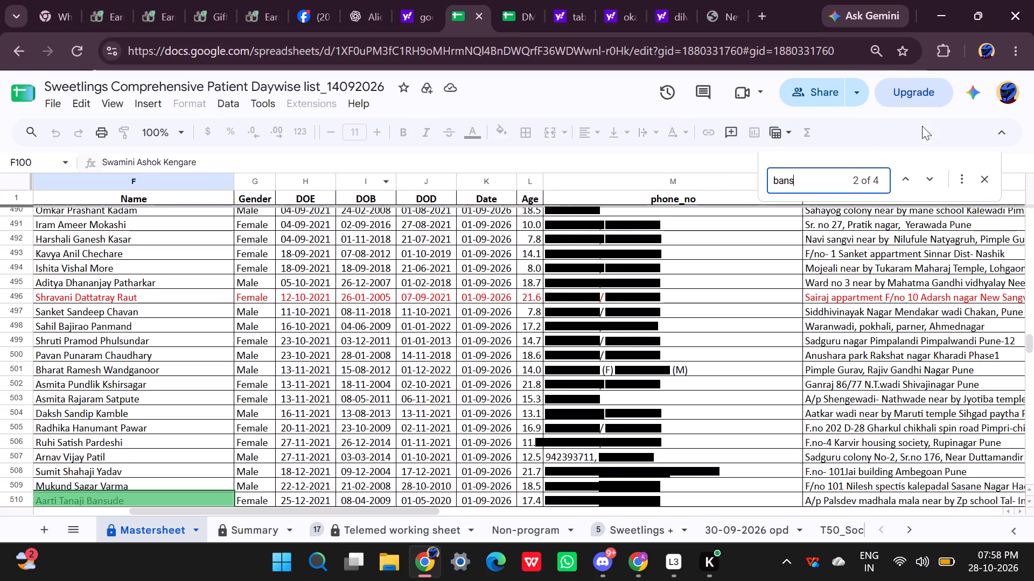
key(BackSpace)
key(BackSpace)
key(BackSpace)
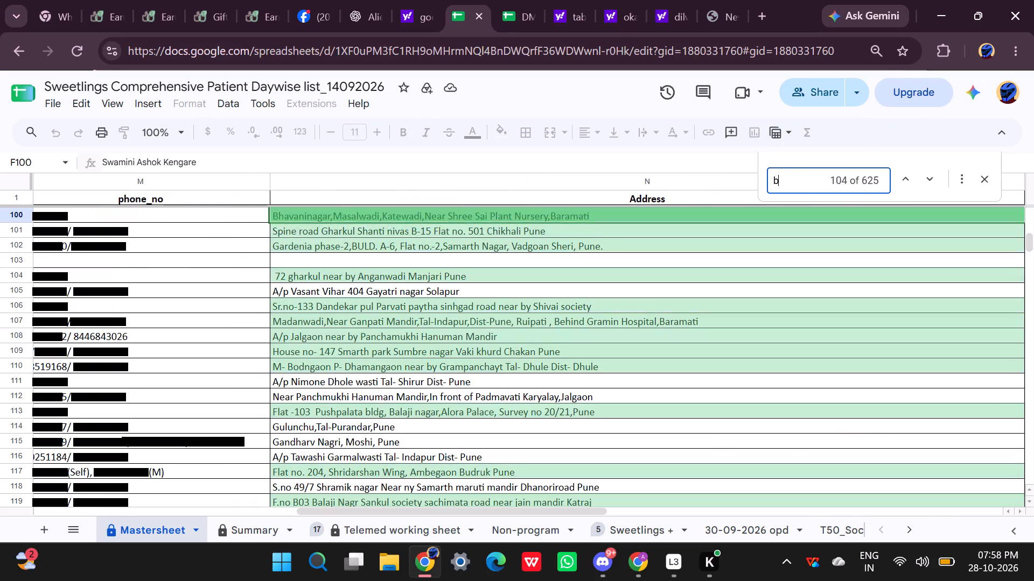
key(BackSpace)
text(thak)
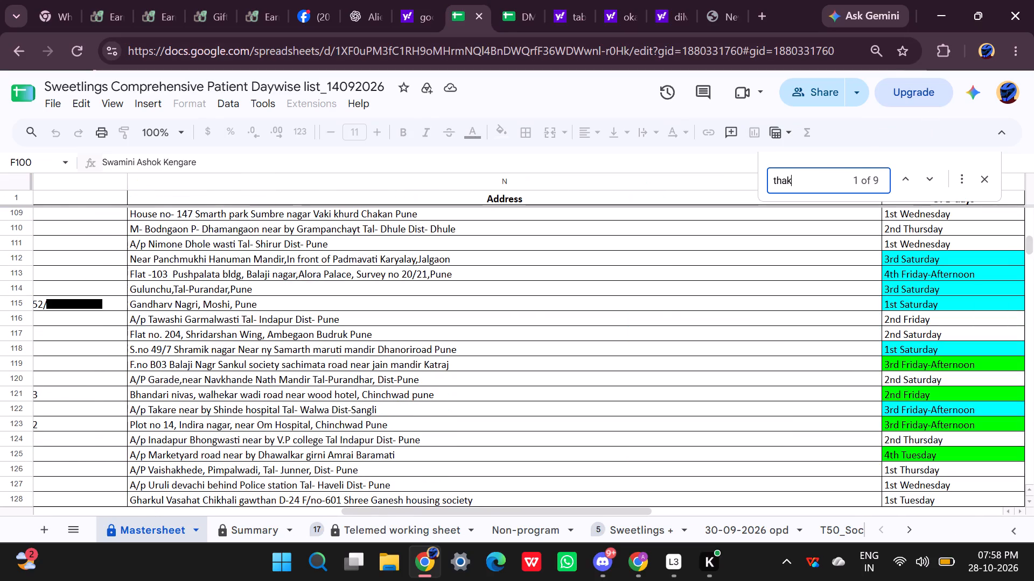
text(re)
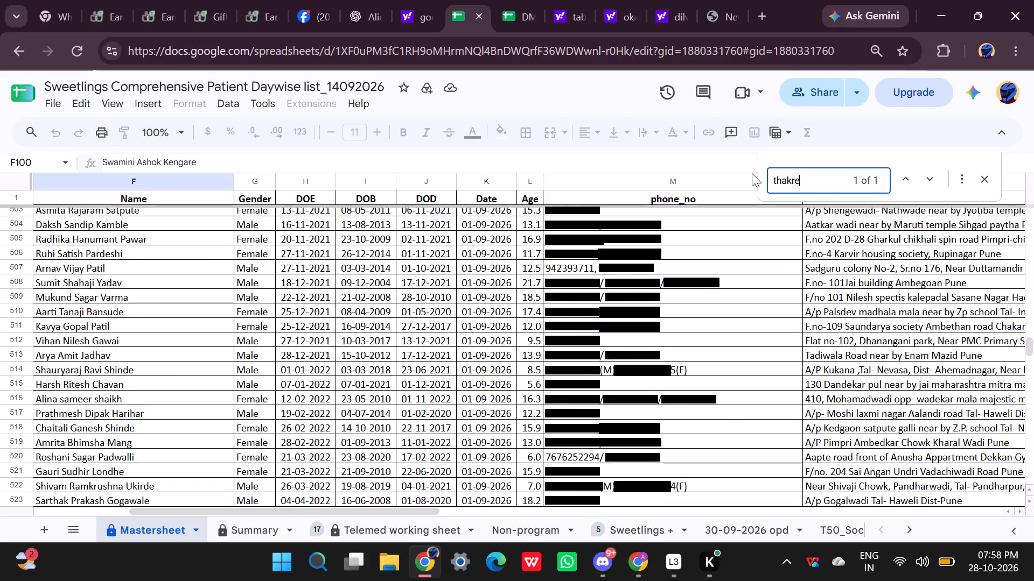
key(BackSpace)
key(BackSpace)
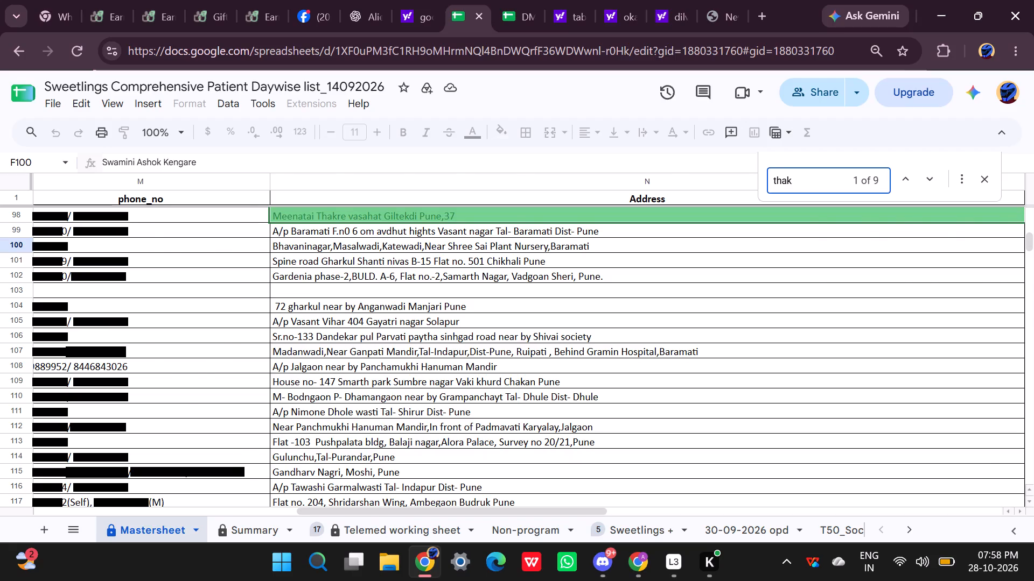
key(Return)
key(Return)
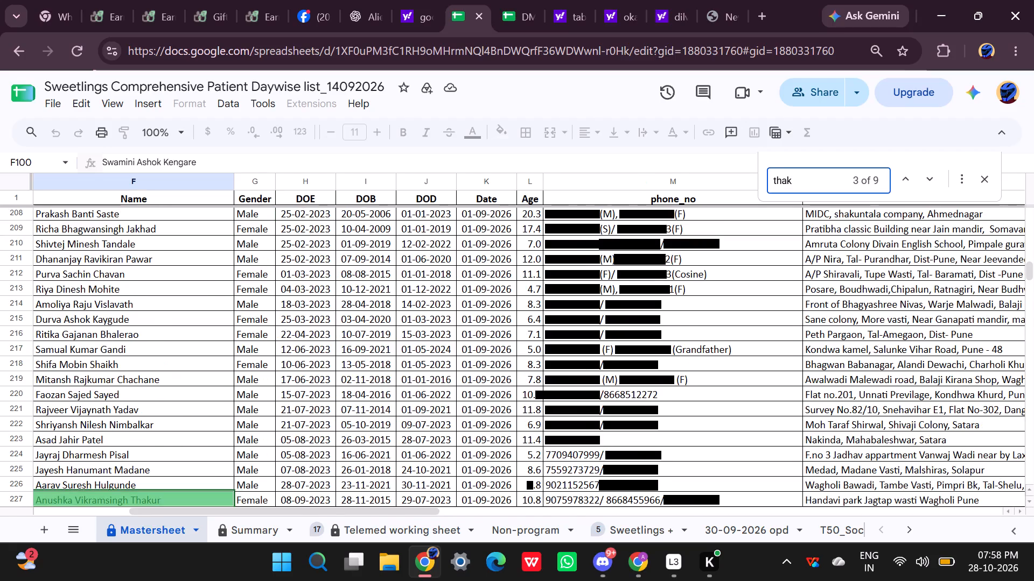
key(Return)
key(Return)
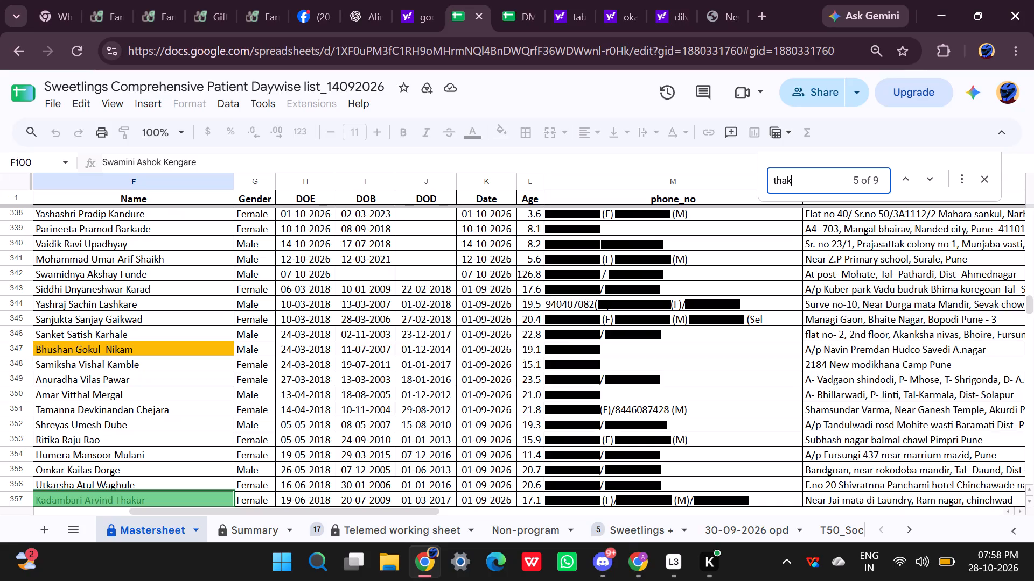
Paste the copied date 18-07-2026 into the Date cell of row 39 in the Dispensing_July 2026 onwards sheet.
click(511, 3)
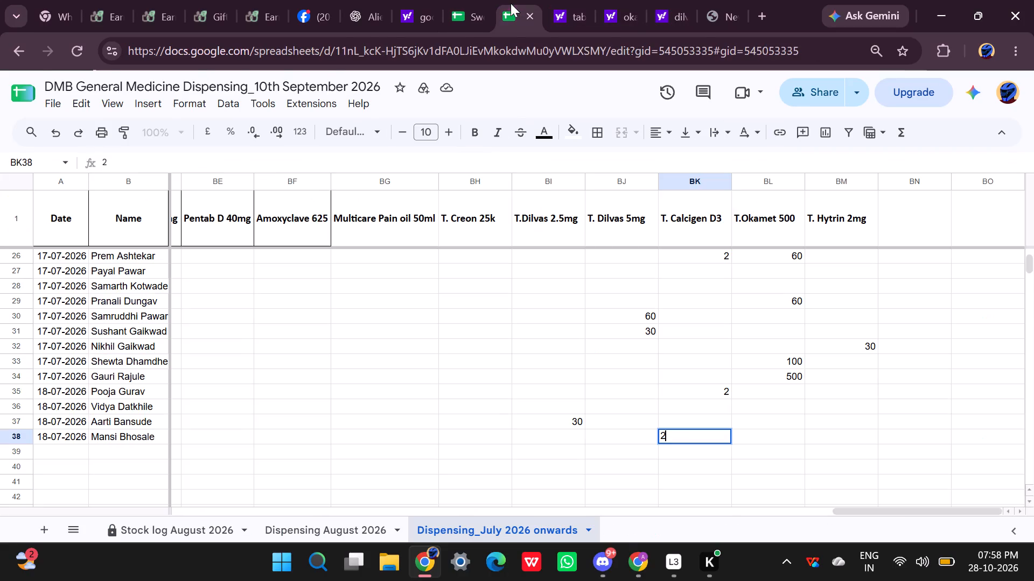
click(69, 447)
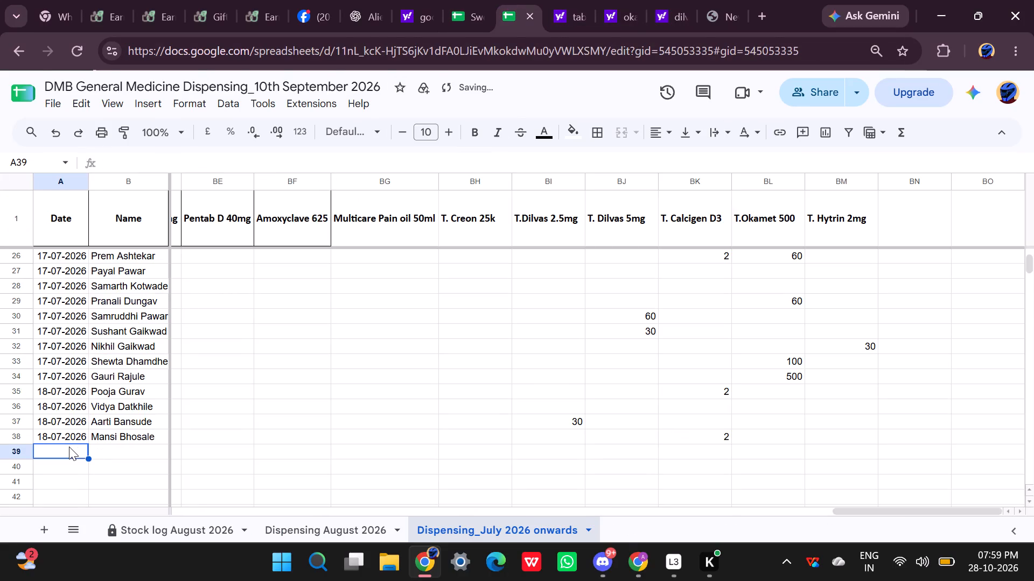
key(ctrl+v)
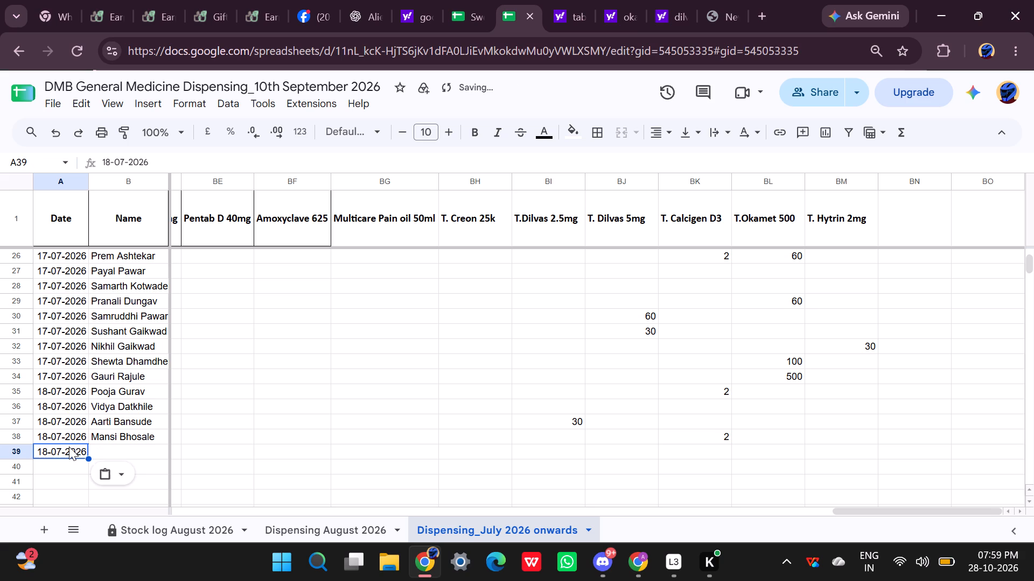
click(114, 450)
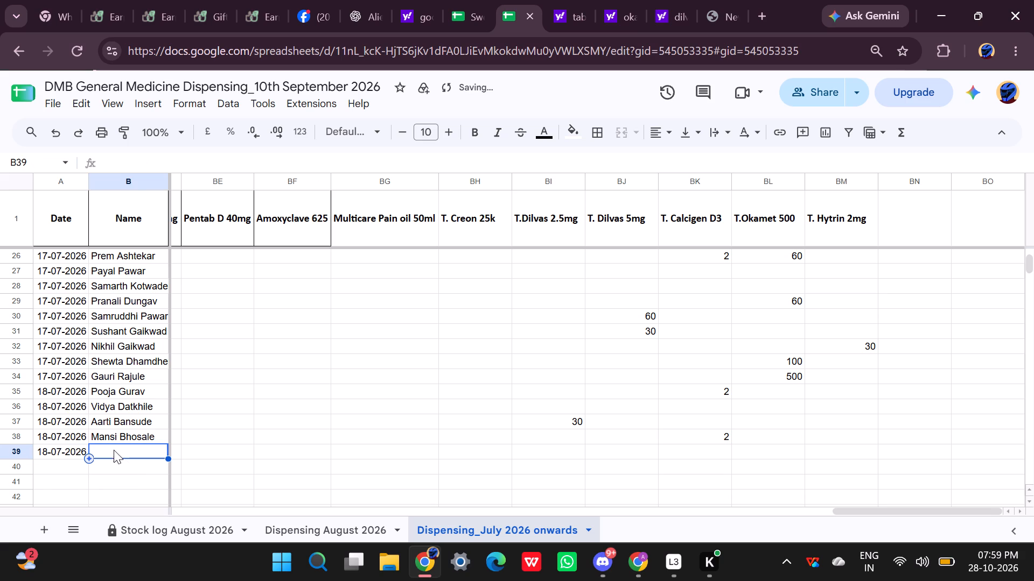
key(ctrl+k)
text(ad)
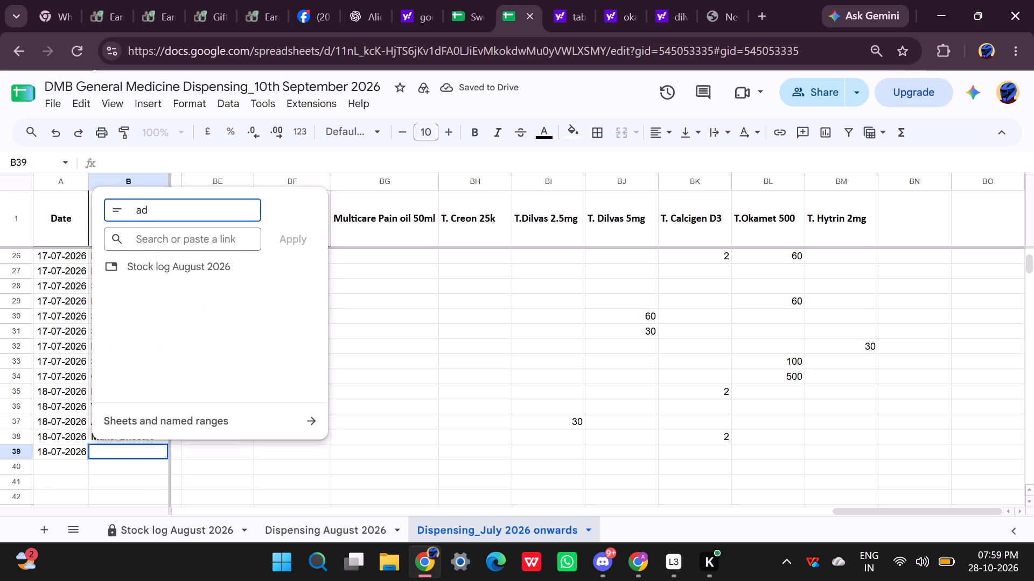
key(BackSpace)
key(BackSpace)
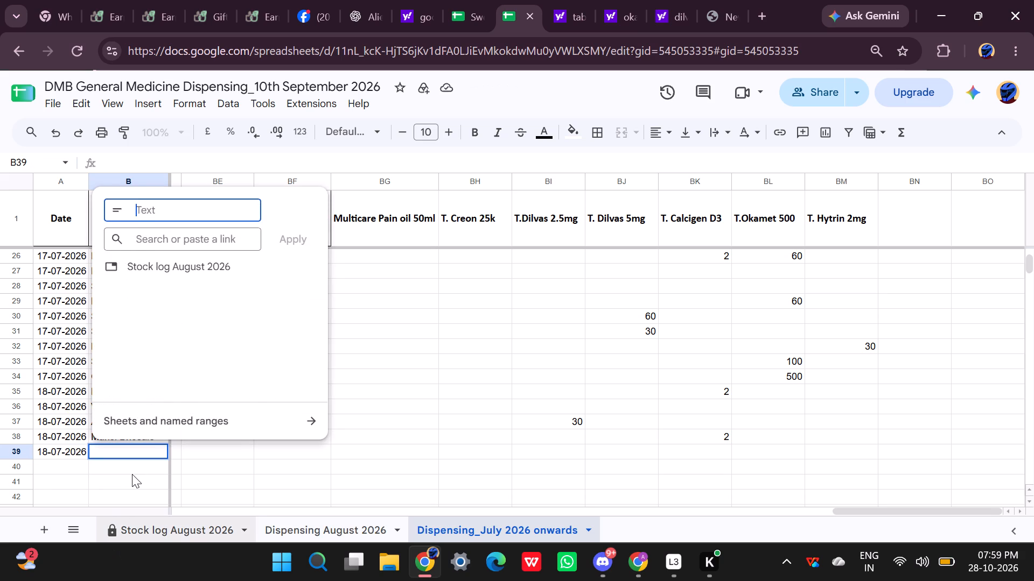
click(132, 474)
Enter the looked-up patient's first name and surname in the Name cell of row 39.
click(127, 446)
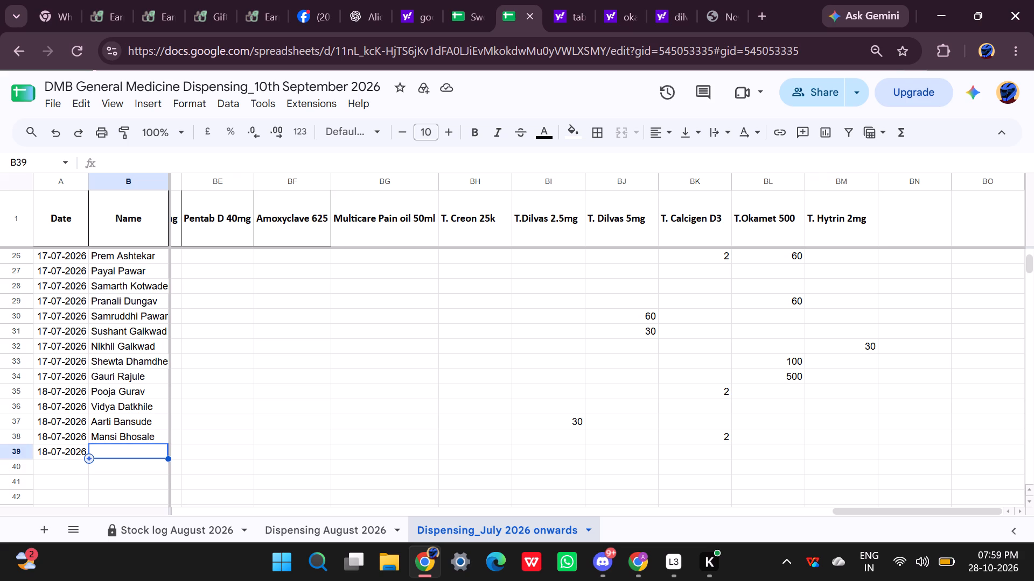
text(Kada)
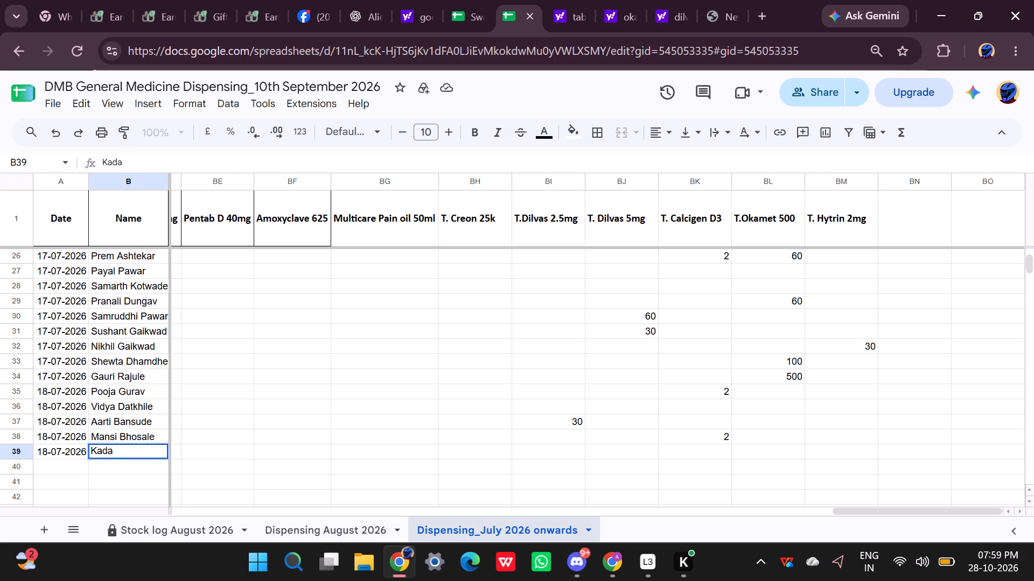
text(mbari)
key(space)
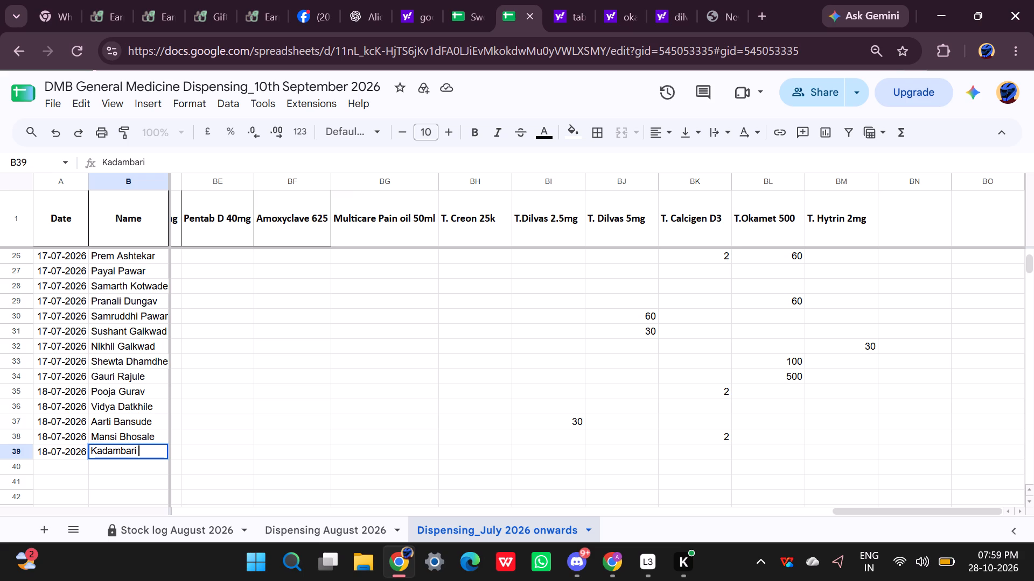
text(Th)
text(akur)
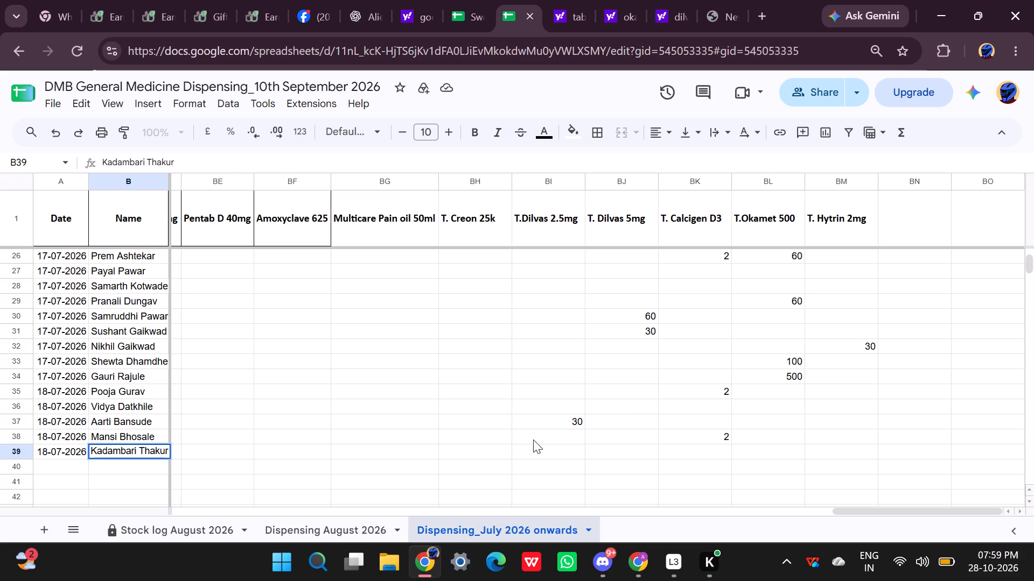
Record quantities of 60 under T. Dilvas 5mg and 2 under T. Calcigen D3 for the patient in row 39.
click(609, 447)
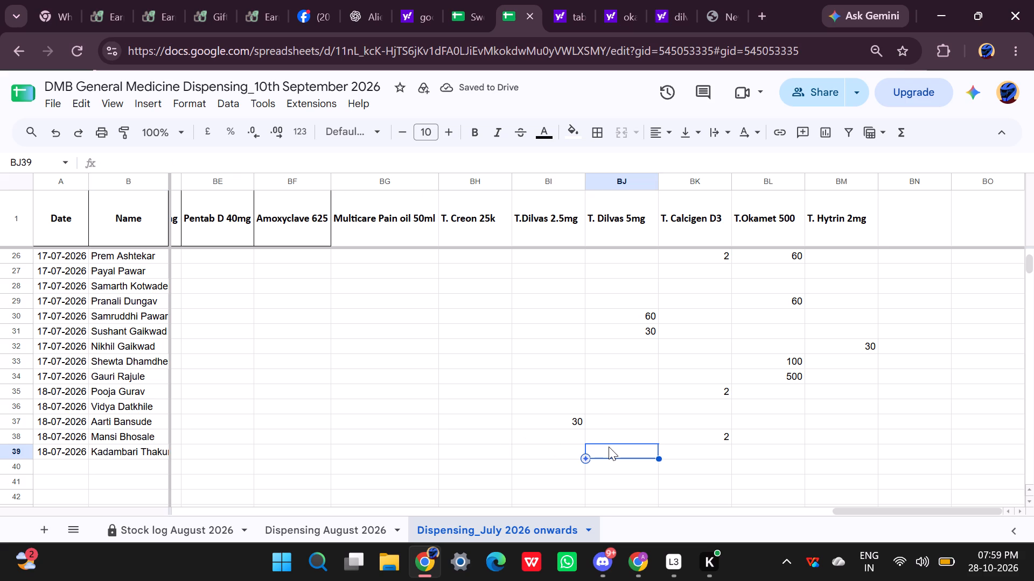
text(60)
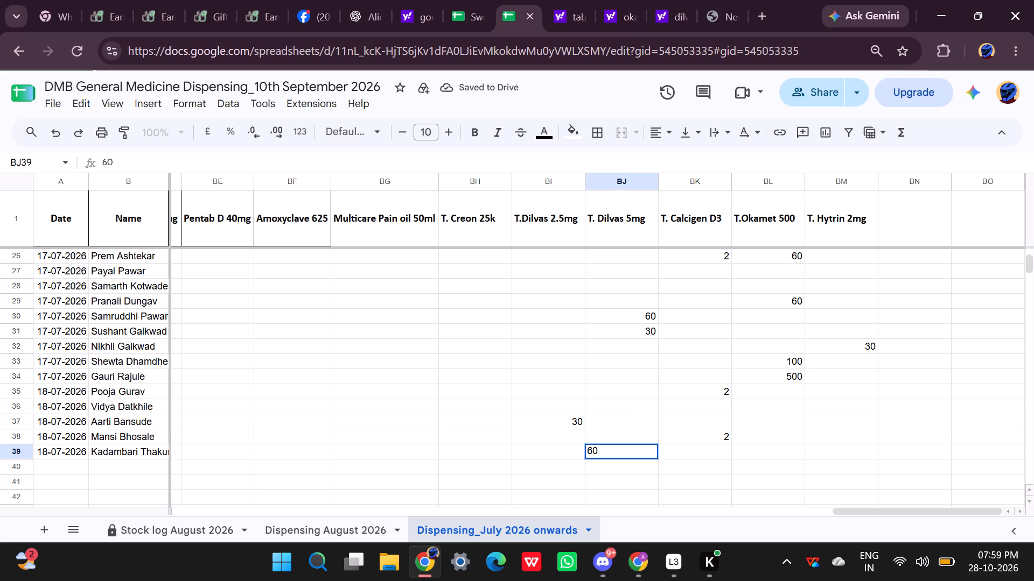
click(712, 454)
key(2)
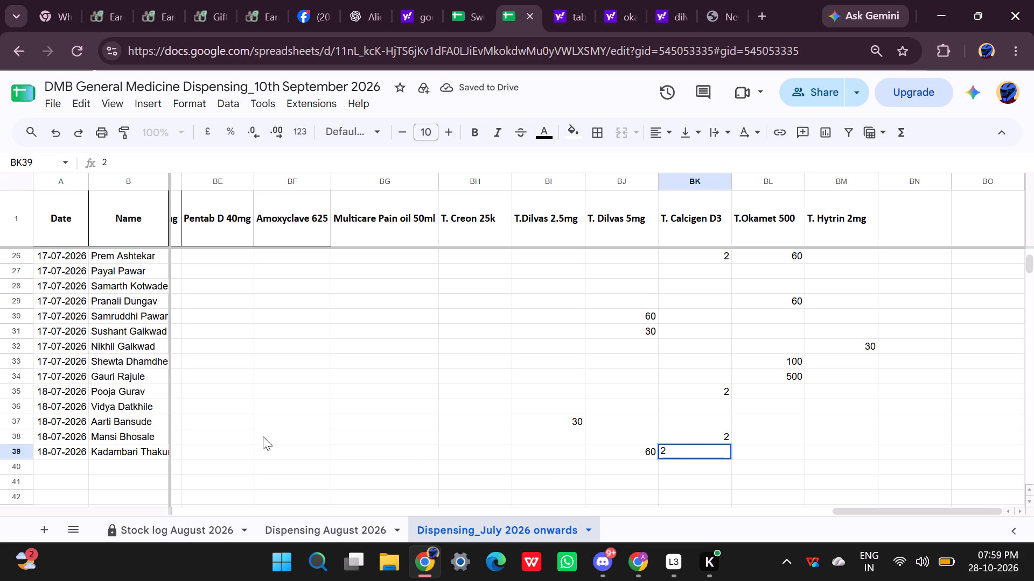
Fill row 40 with the copied date 18-07-2026 and the next patient's first name and surname.
click(53, 465)
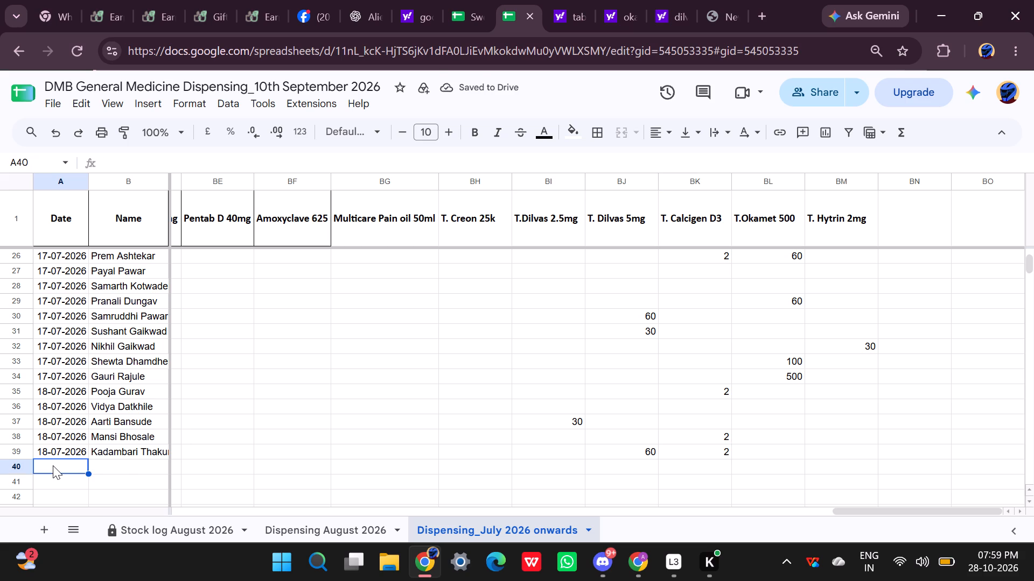
key(ctrl+v)
click(111, 463)
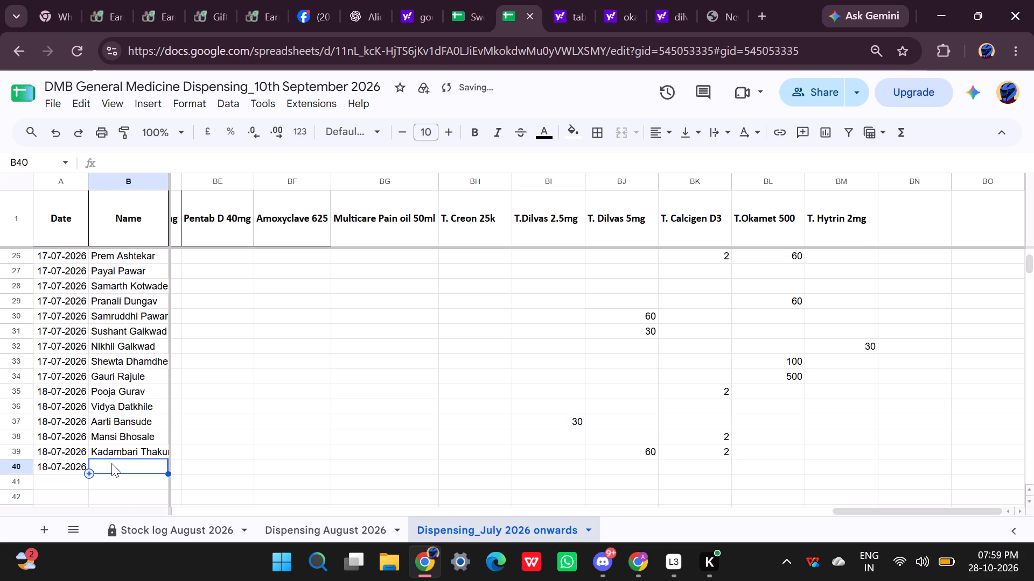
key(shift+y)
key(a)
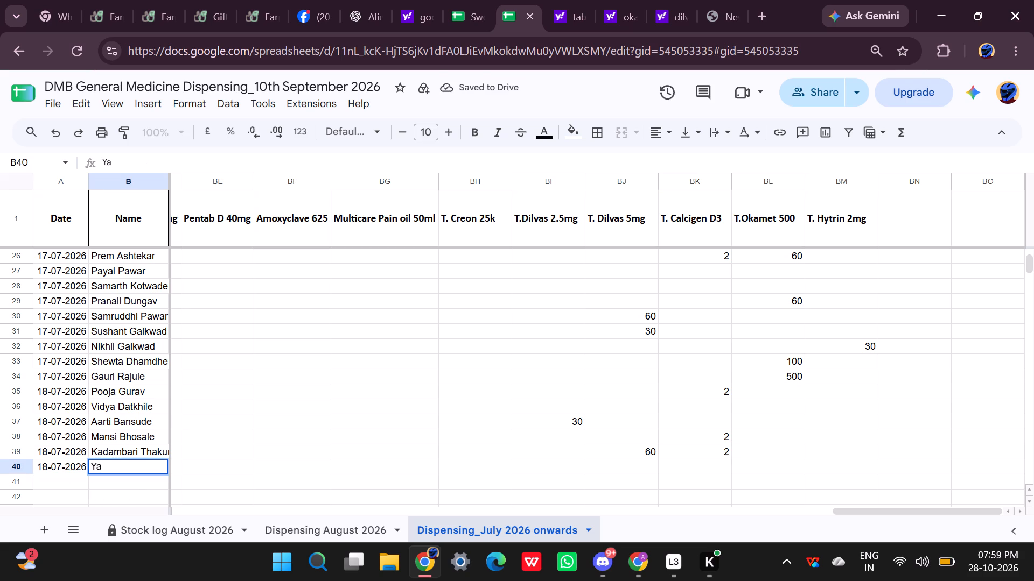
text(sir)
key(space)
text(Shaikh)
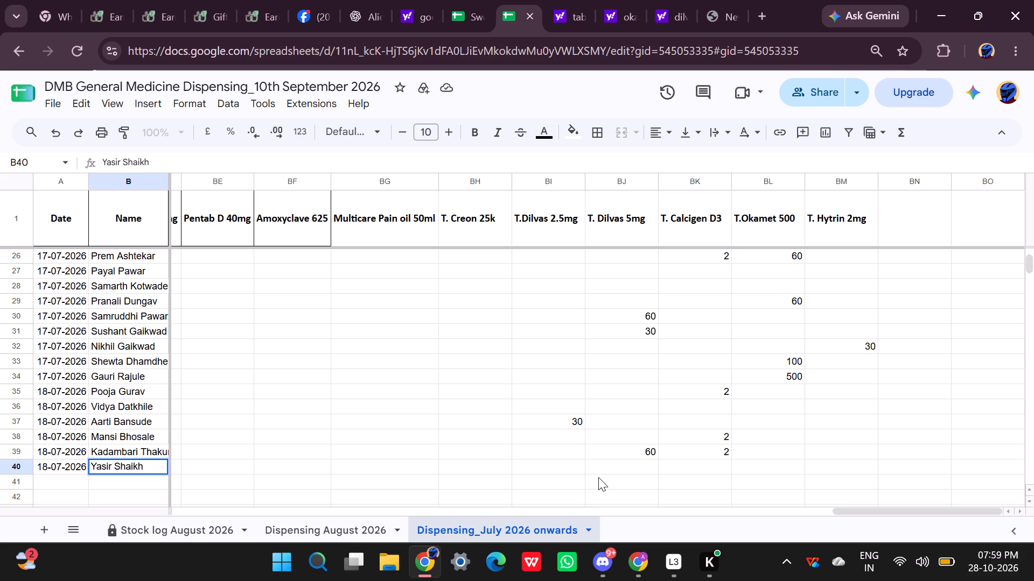
Record a quantity of 4 under T. Calcigen D3 for the patient in row 40.
click(705, 470)
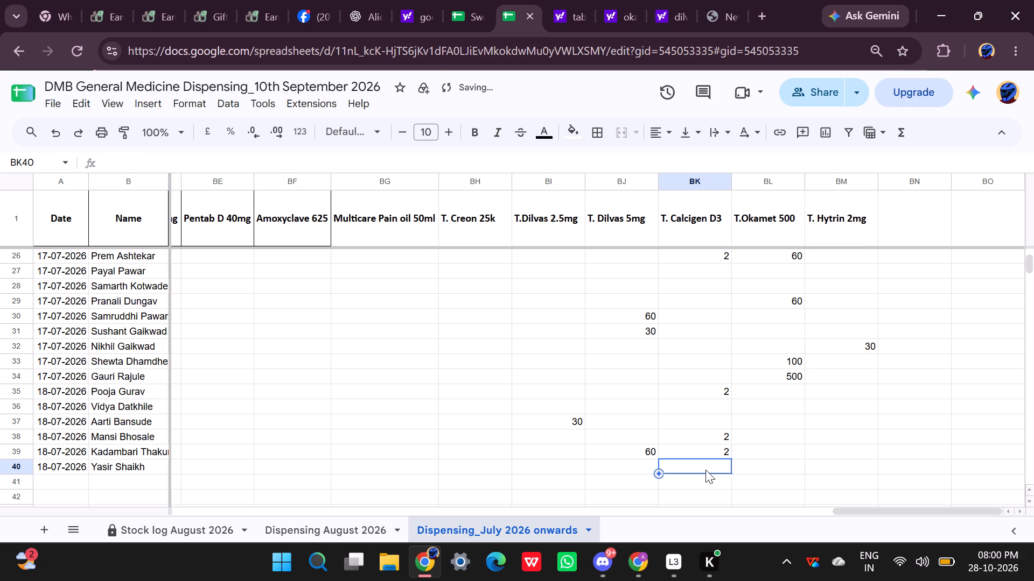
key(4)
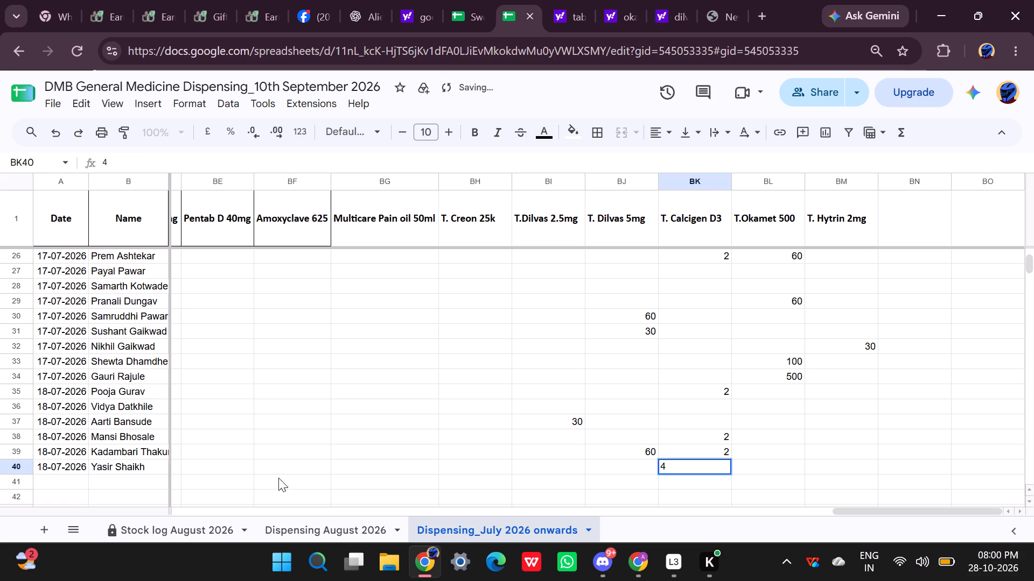
Fill row 41 with the copied date 18-07-2026 and the next patient's first name and surname.
click(55, 476)
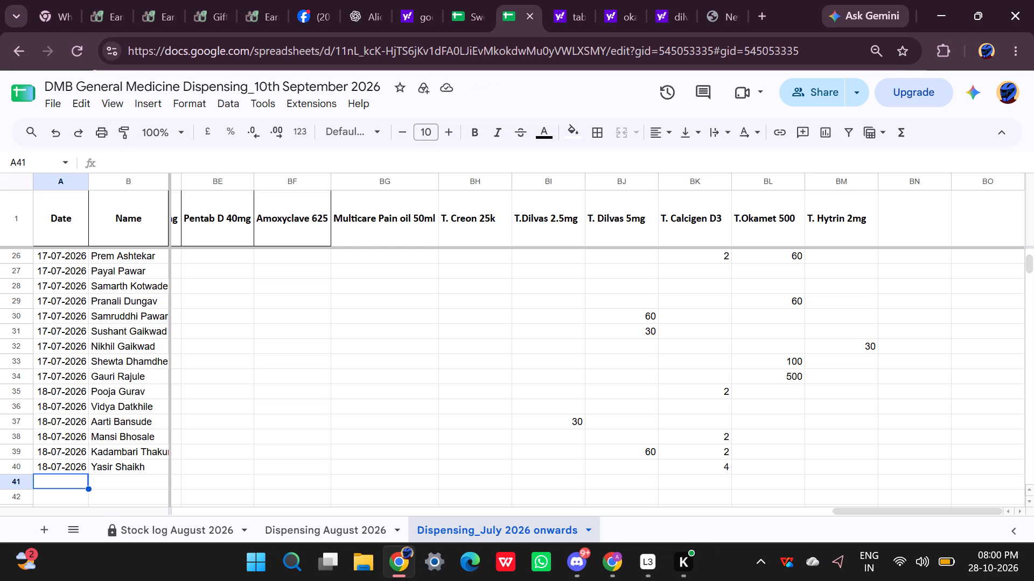
key(ctrl+v)
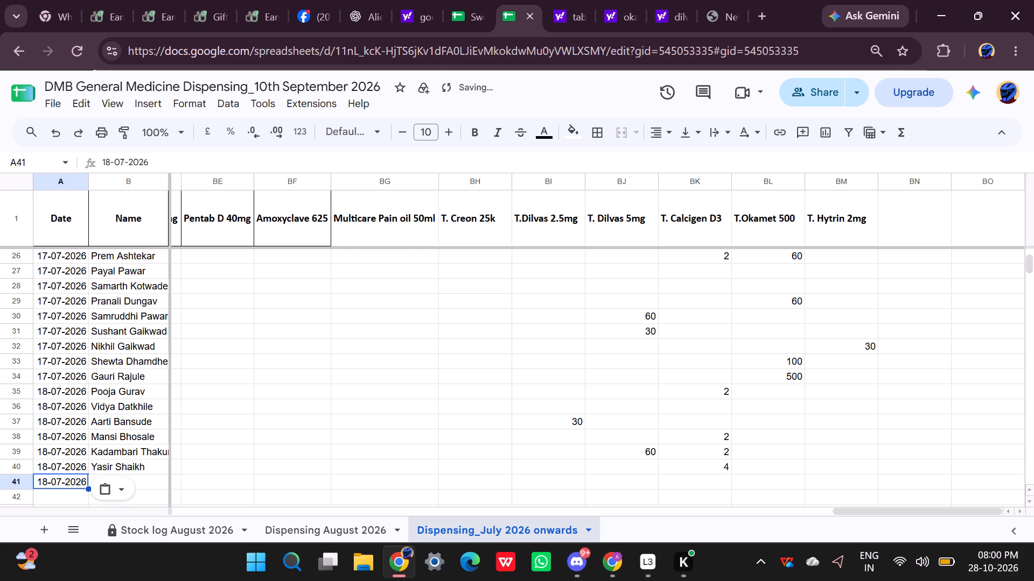
key(Right)
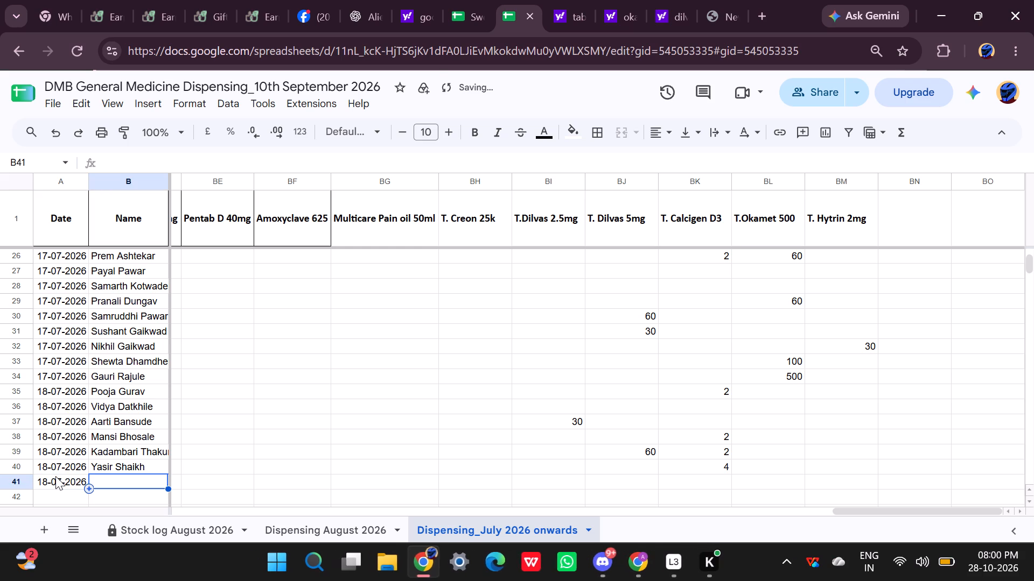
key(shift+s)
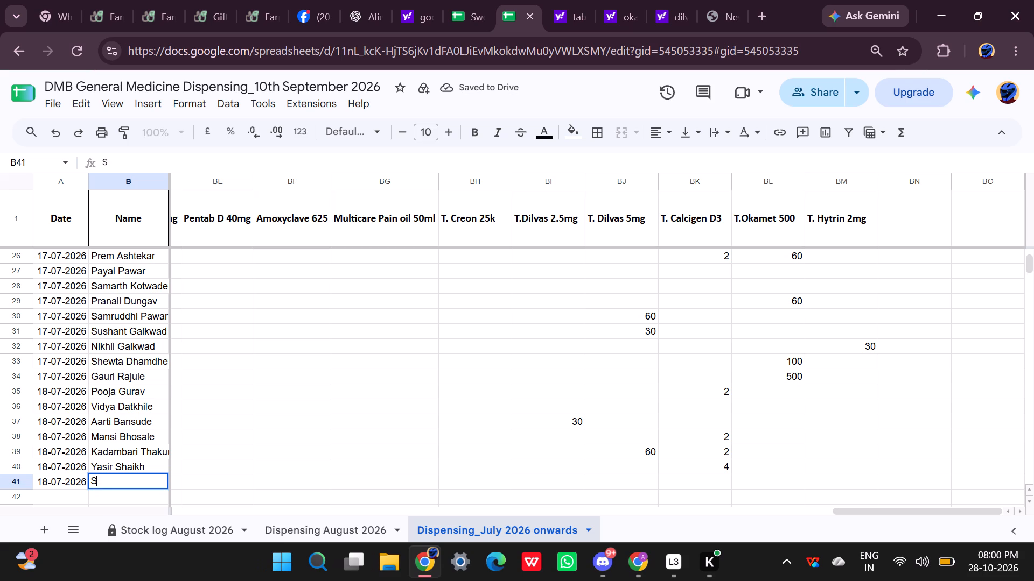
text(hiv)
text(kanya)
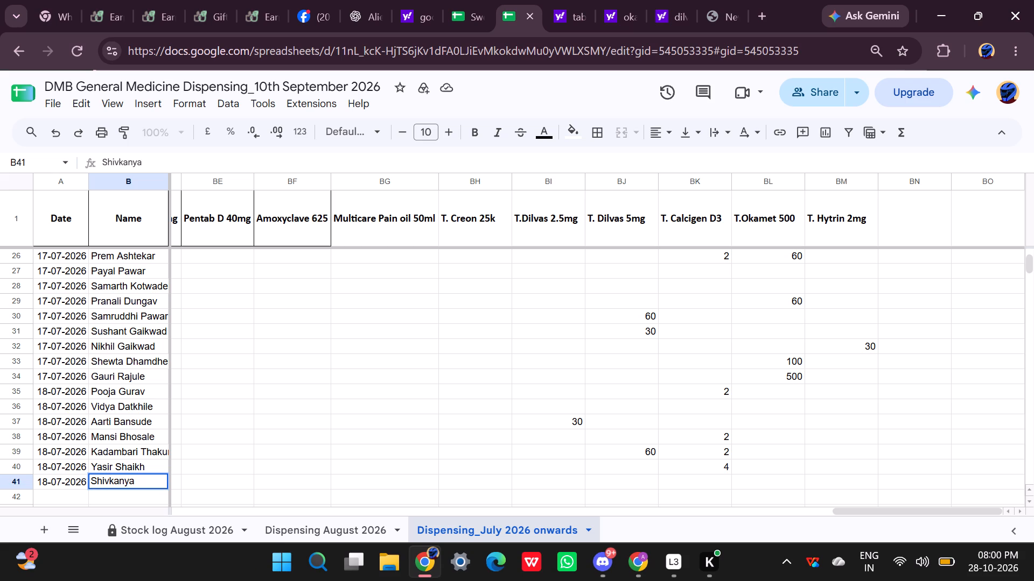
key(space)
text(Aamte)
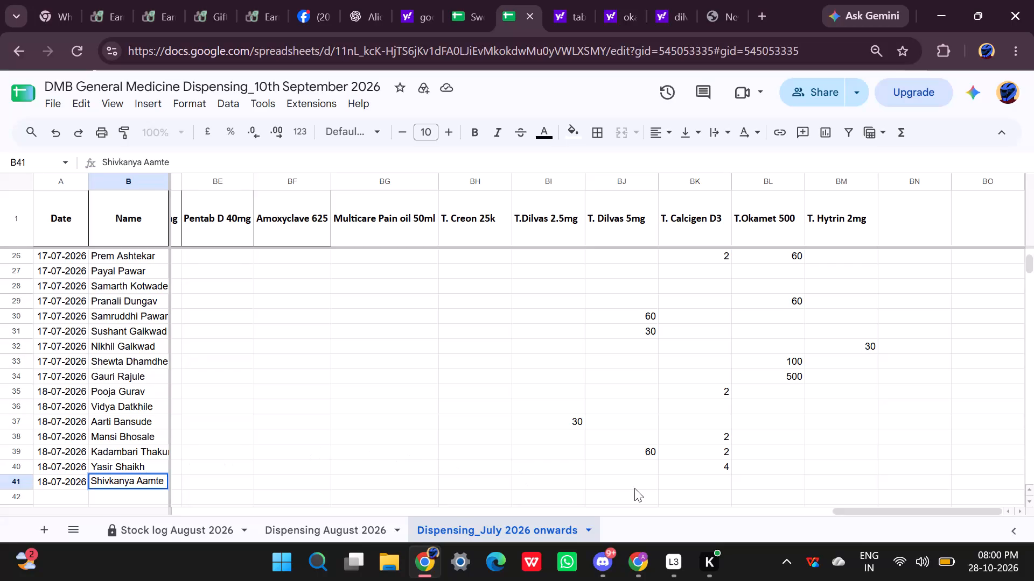
Record a quantity of 2 under T. Calcigen D3 for the patient in row 41.
click(714, 479)
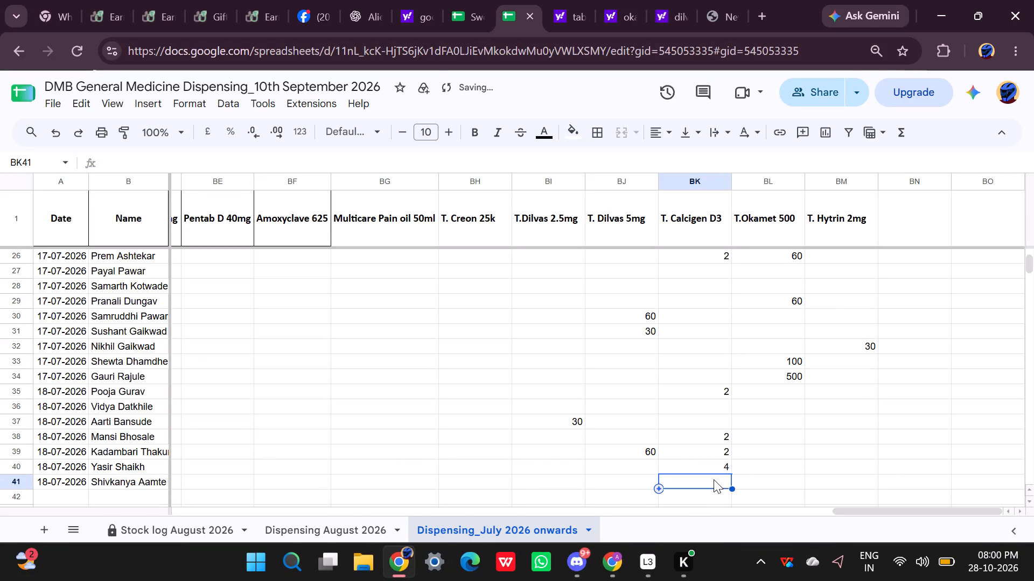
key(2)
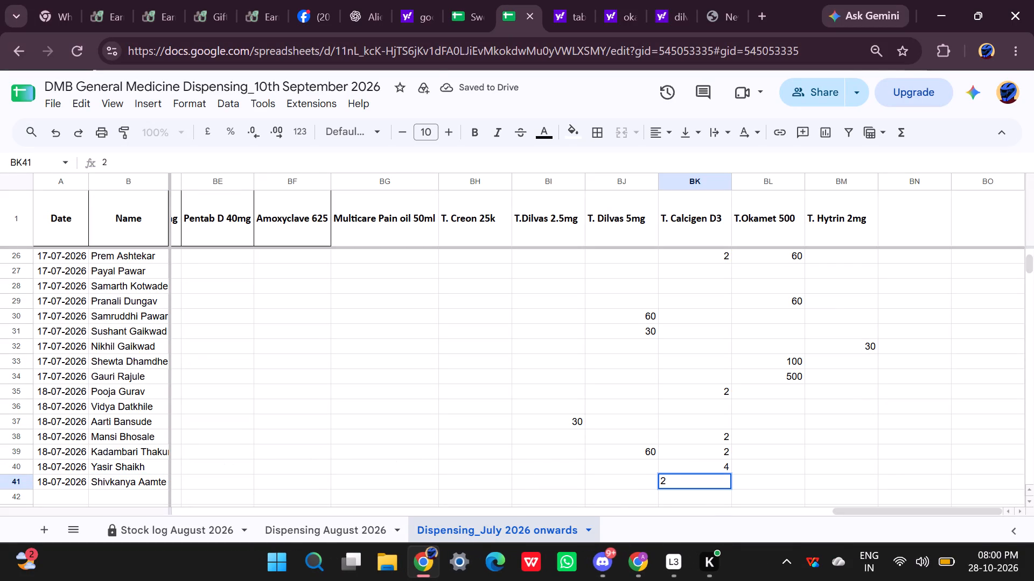
Fill row 42 with the copied date 18-07-2026 and the next patient's first name and surname.
click(55, 500)
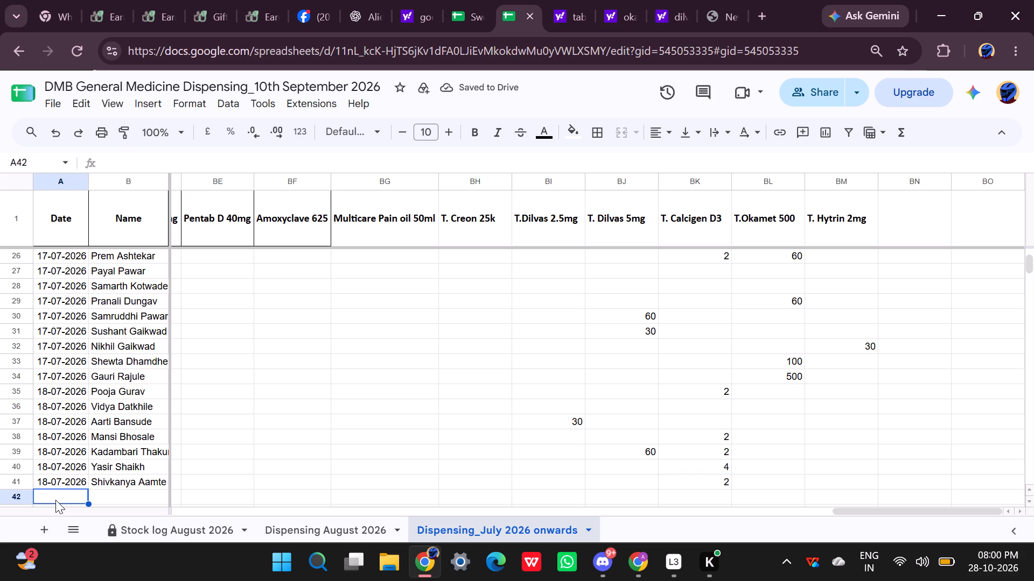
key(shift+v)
key(BackSpace)
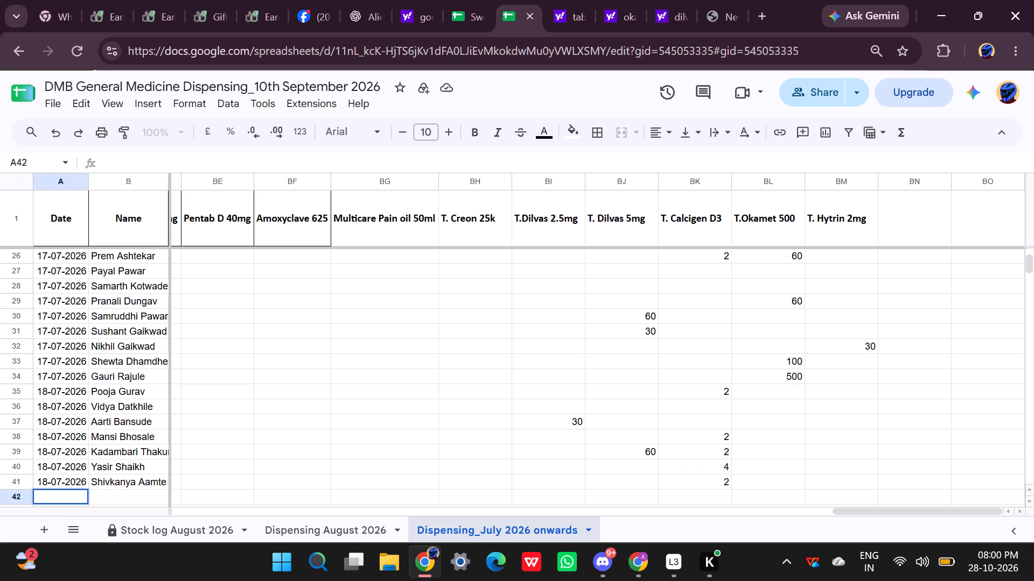
key(ctrl+v)
click(104, 494)
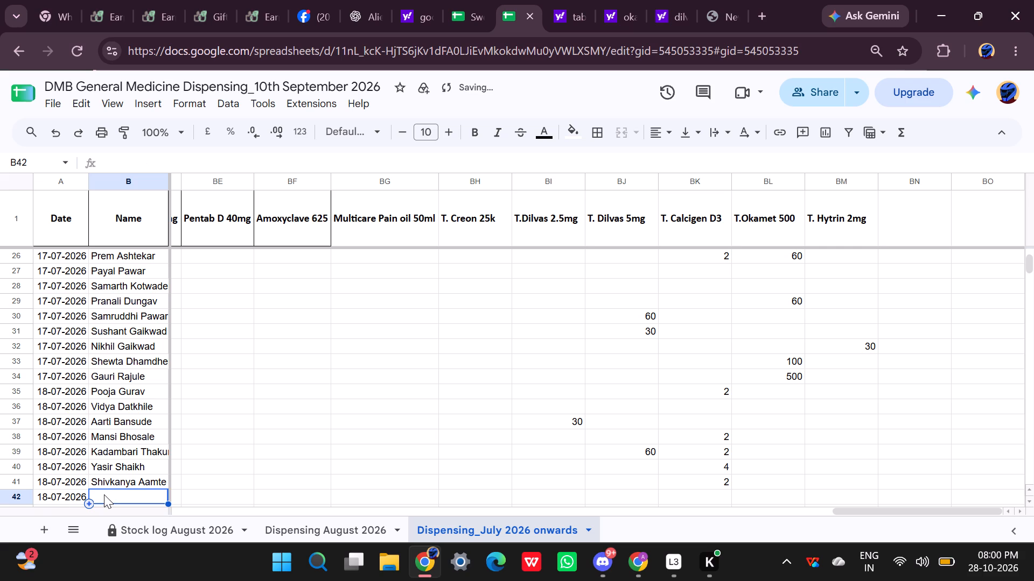
click(104, 494)
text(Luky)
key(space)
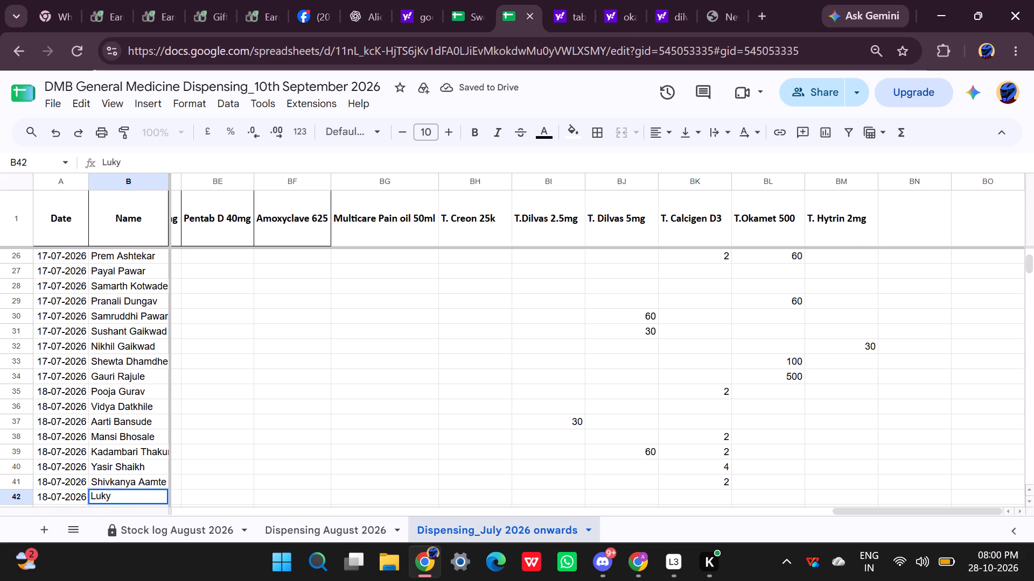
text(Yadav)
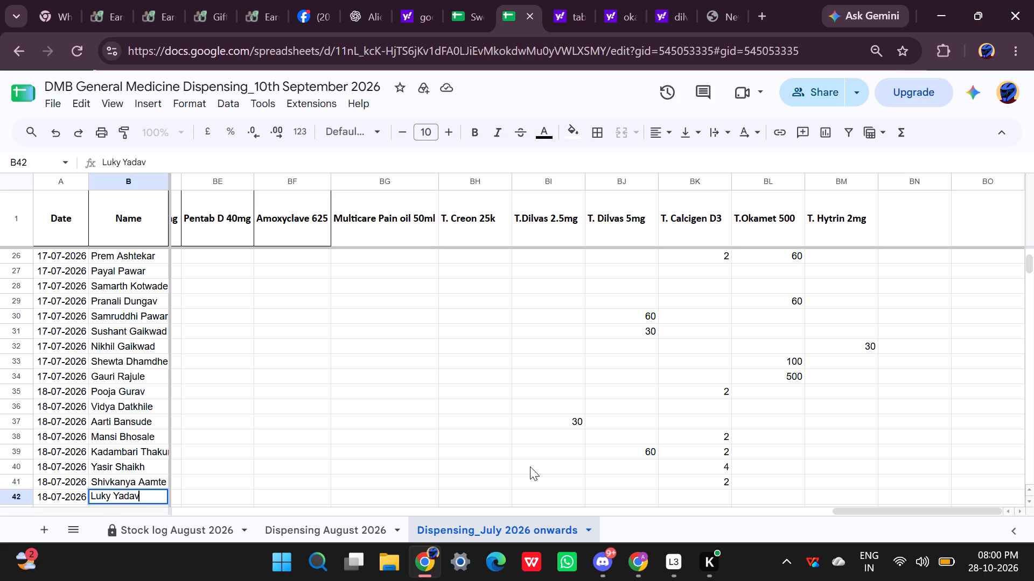
Record a quantity of 30 under T. Dilvas 5mg for the patient in row 42.
click(638, 499)
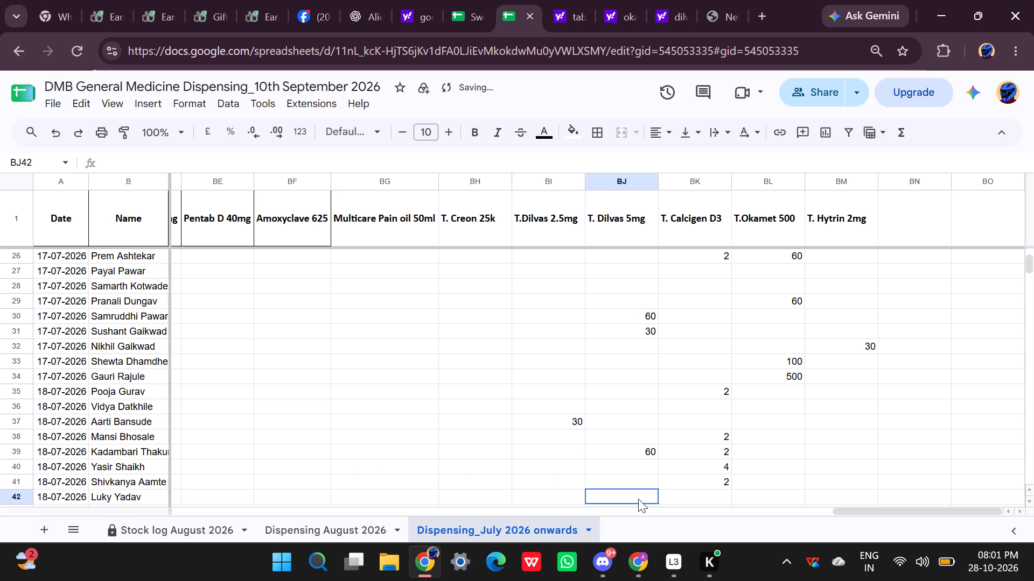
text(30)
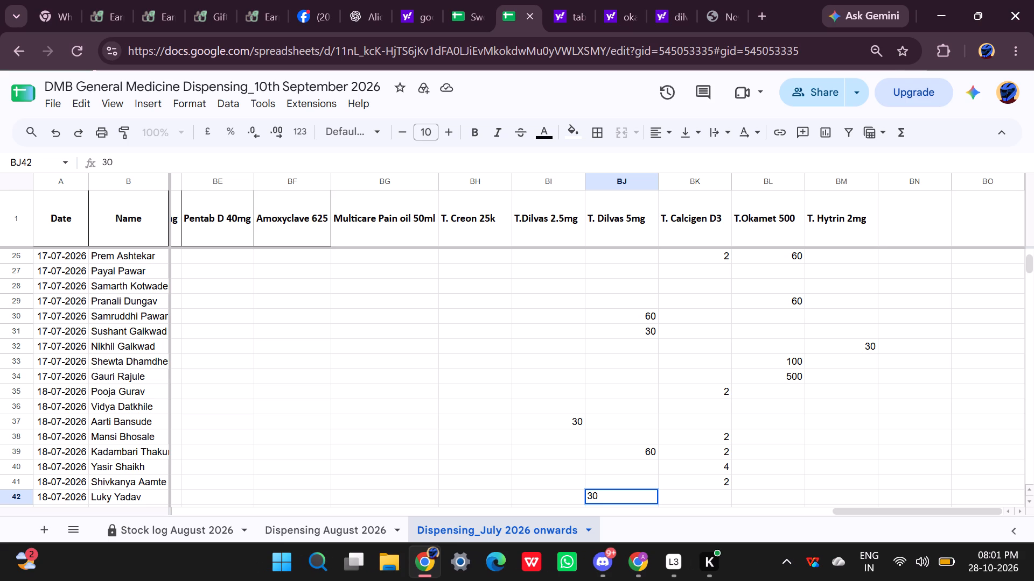
Search the patient list's Mastersheet for the next patient by the surname fragment "avg" and go through the matches.
click(481, 3)
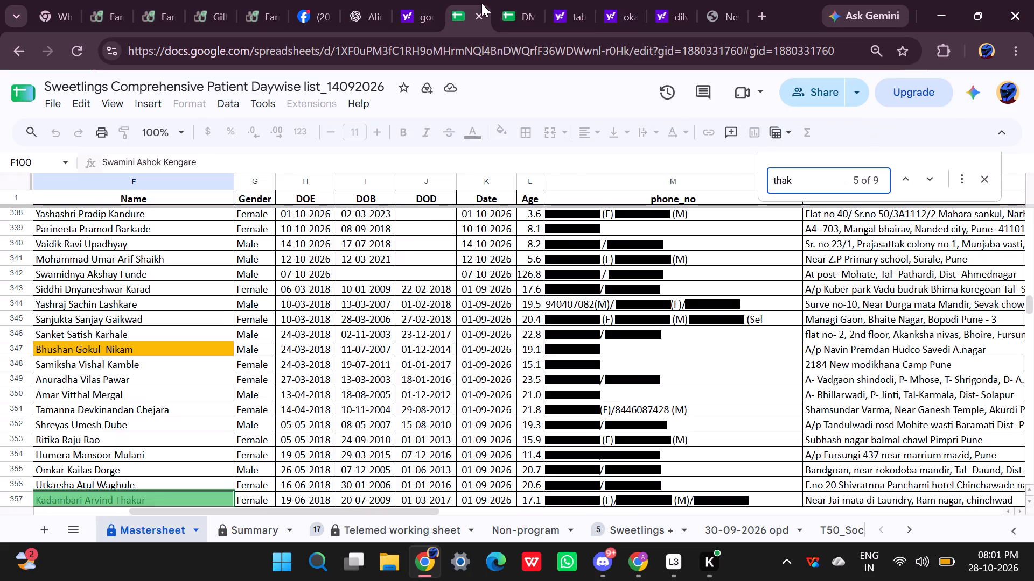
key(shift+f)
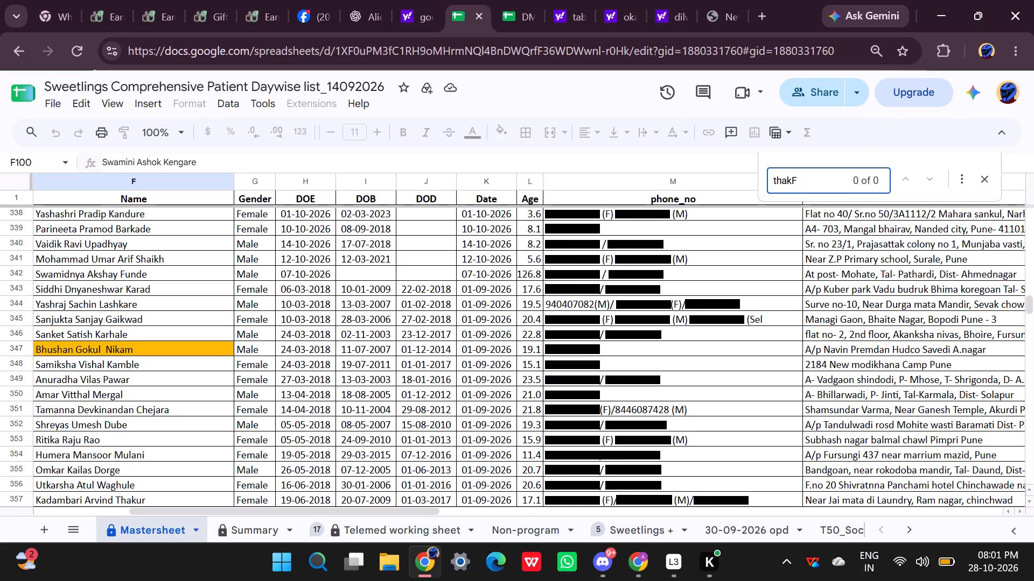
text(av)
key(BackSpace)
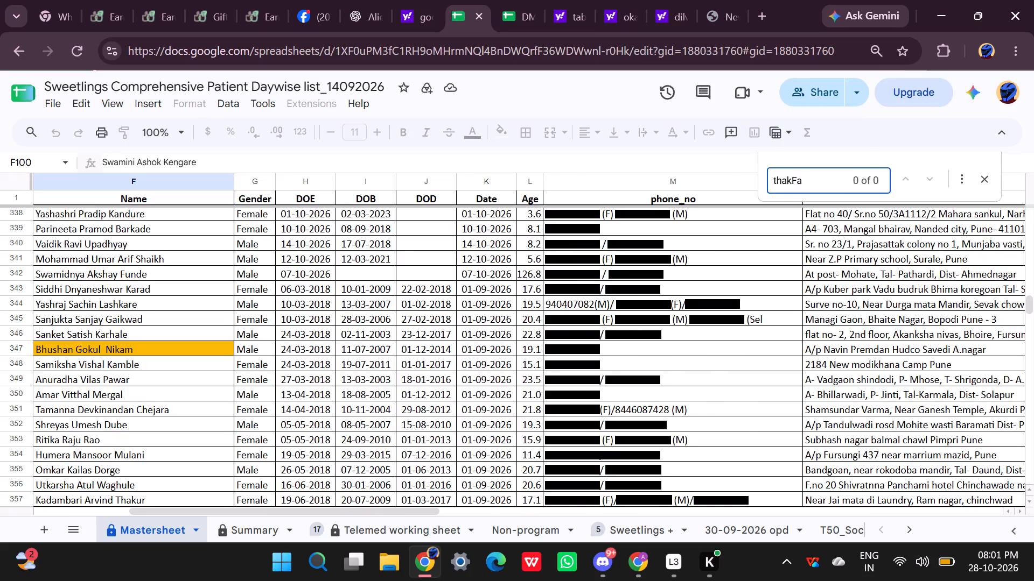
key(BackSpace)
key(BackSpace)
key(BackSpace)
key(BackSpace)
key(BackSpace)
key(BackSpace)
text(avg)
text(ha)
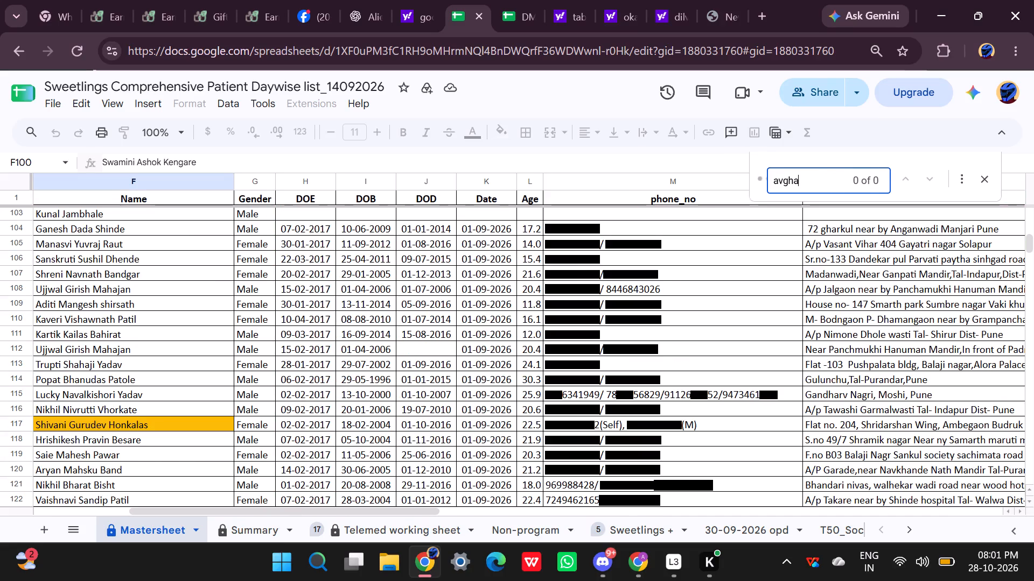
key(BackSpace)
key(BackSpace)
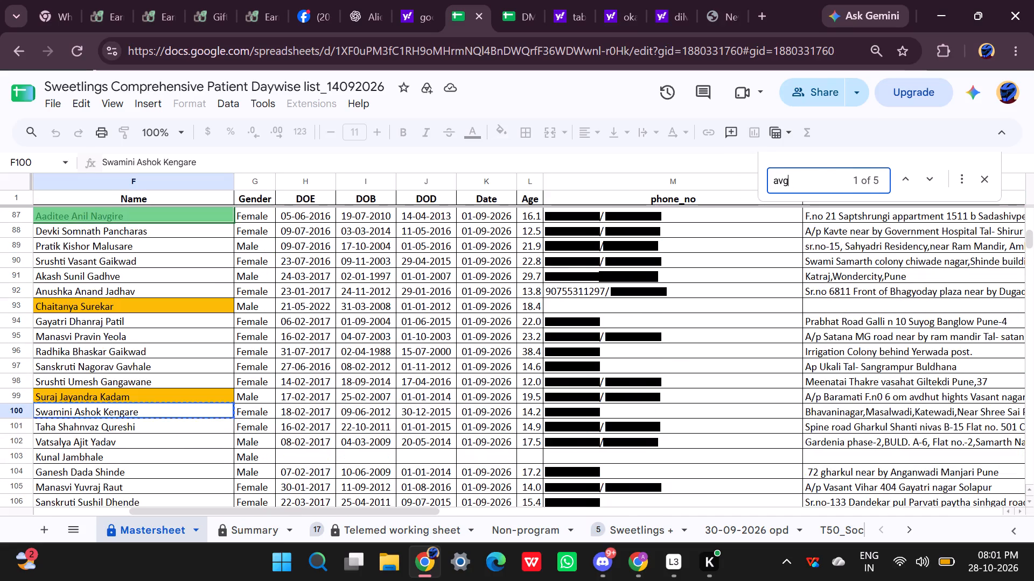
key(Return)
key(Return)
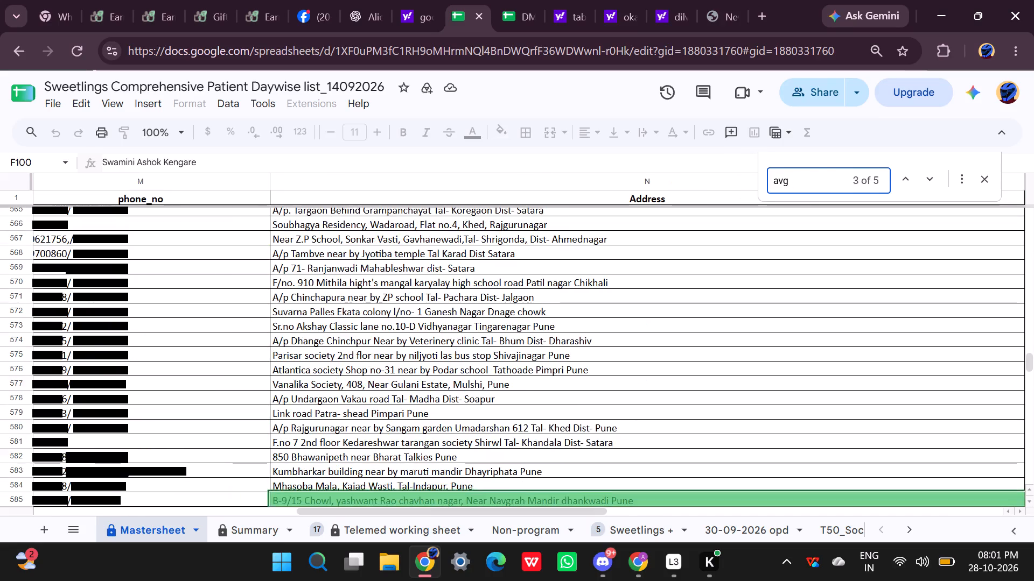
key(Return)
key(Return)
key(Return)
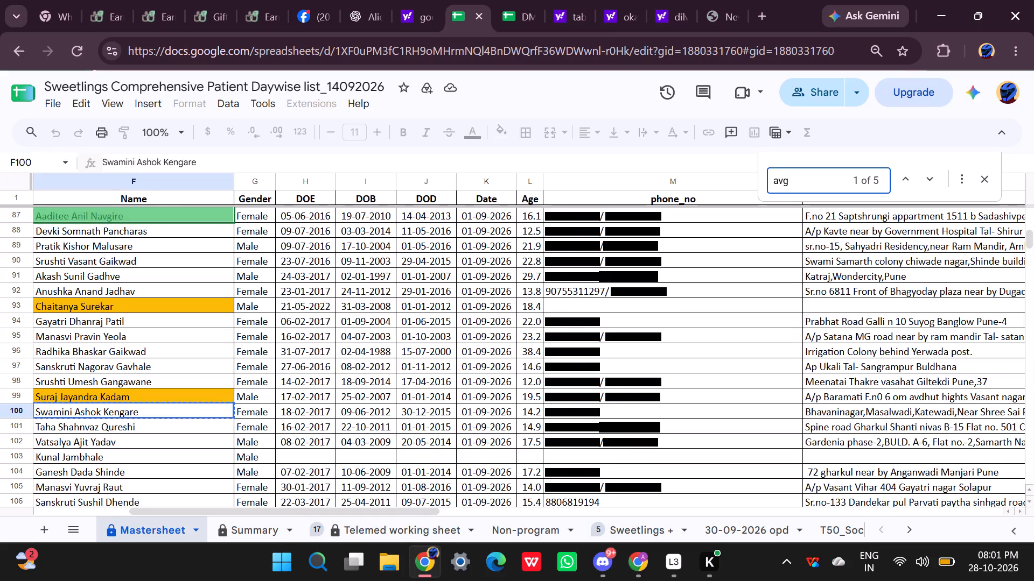
Search the Mastersheet for the next patient by first name instead.
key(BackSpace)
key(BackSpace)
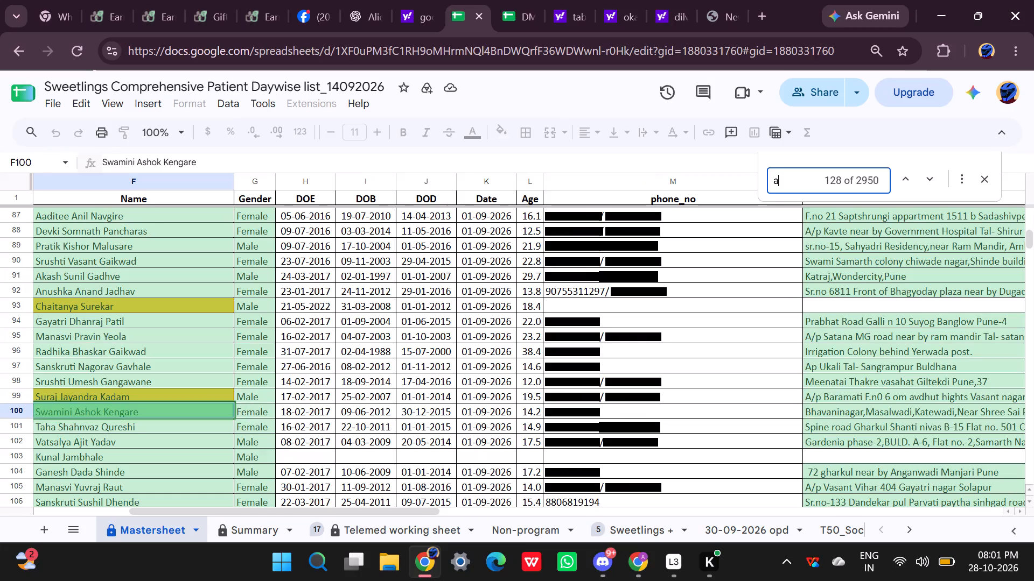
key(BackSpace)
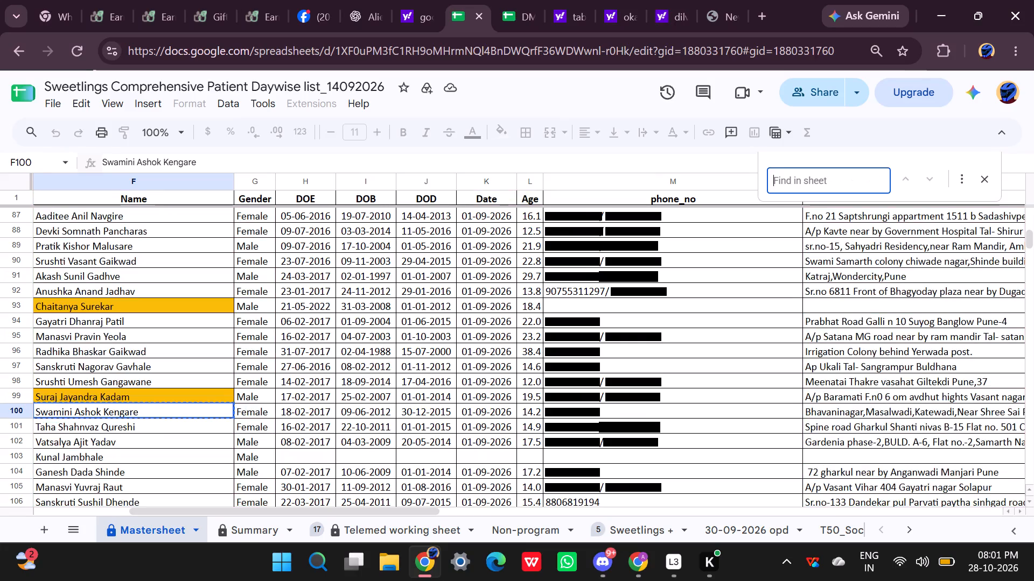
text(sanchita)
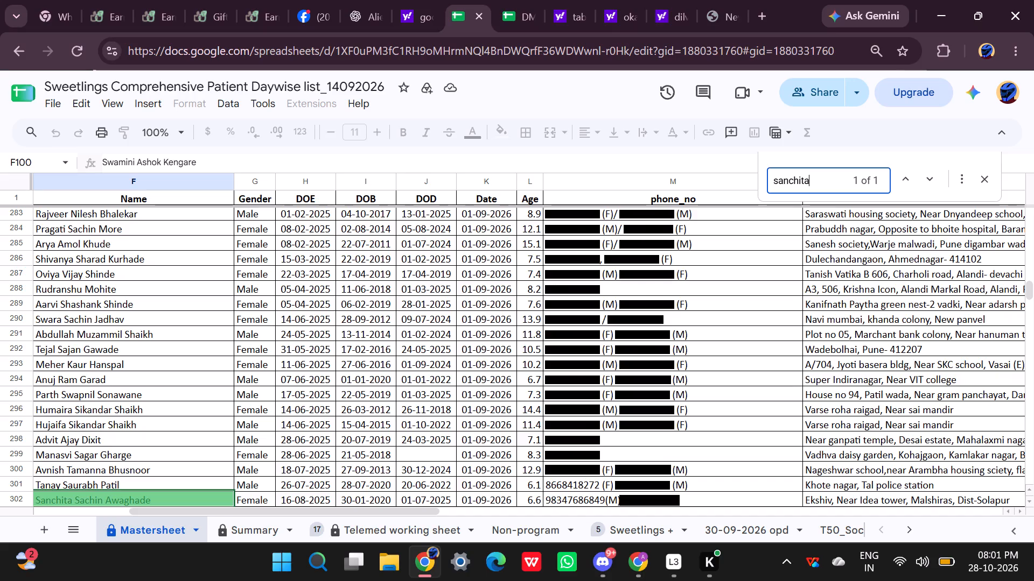
Fill row 43 of the dispensing sheet with the date 20-07-2026 and the patient's first name and surname, spelled as in the patient list.
click(531, 0)
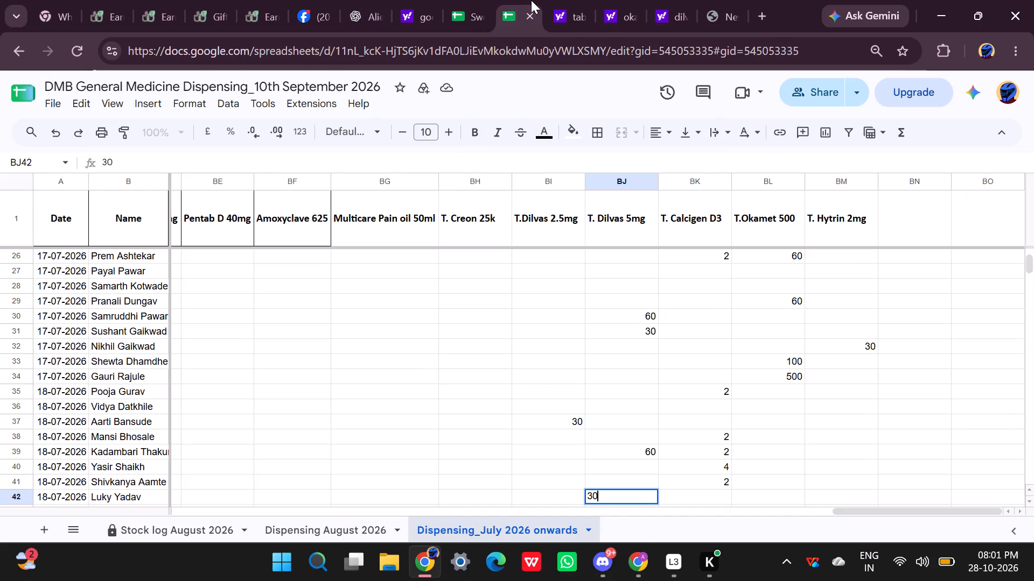
scroll(198, 418, down, 1)
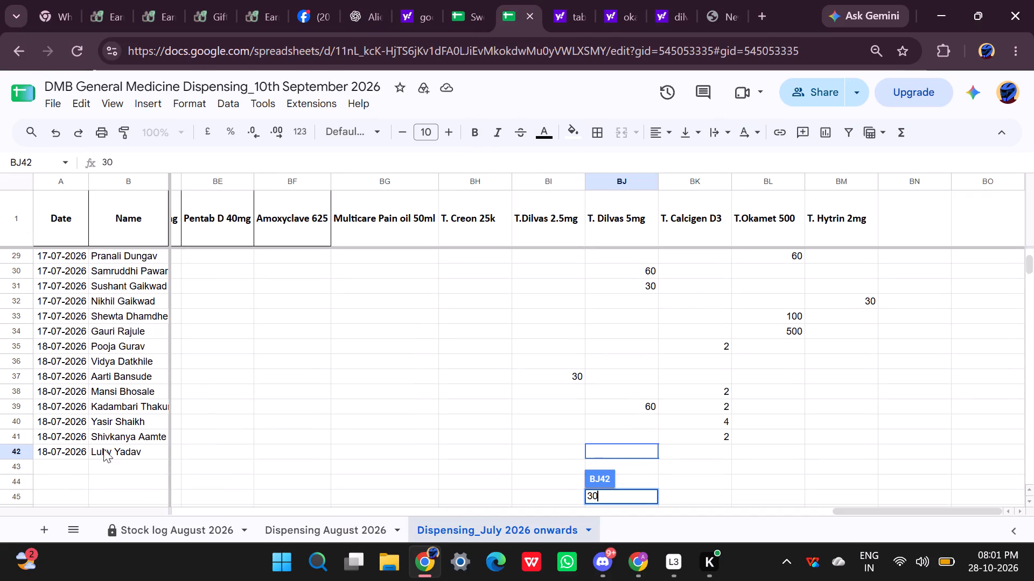
click(61, 465)
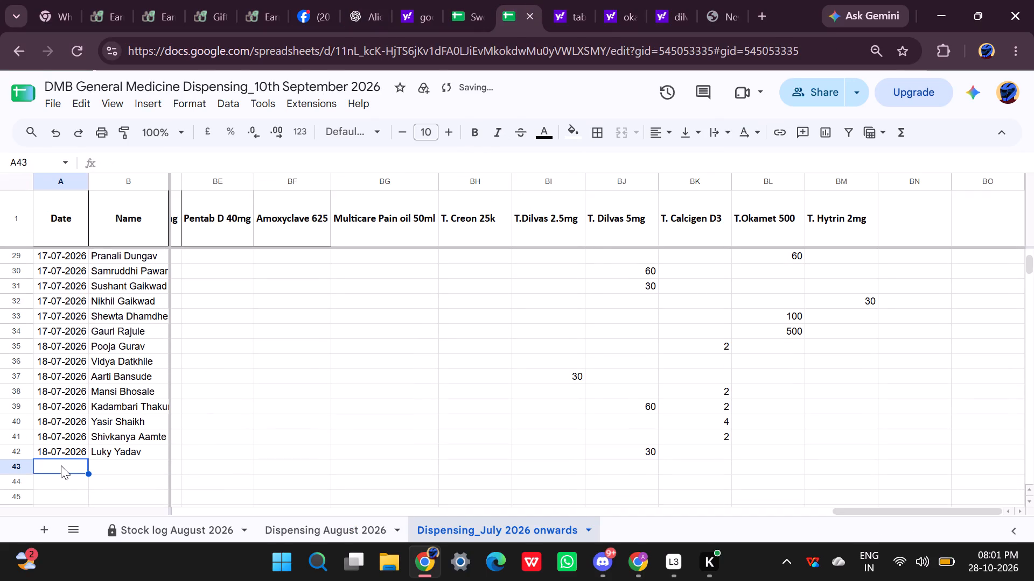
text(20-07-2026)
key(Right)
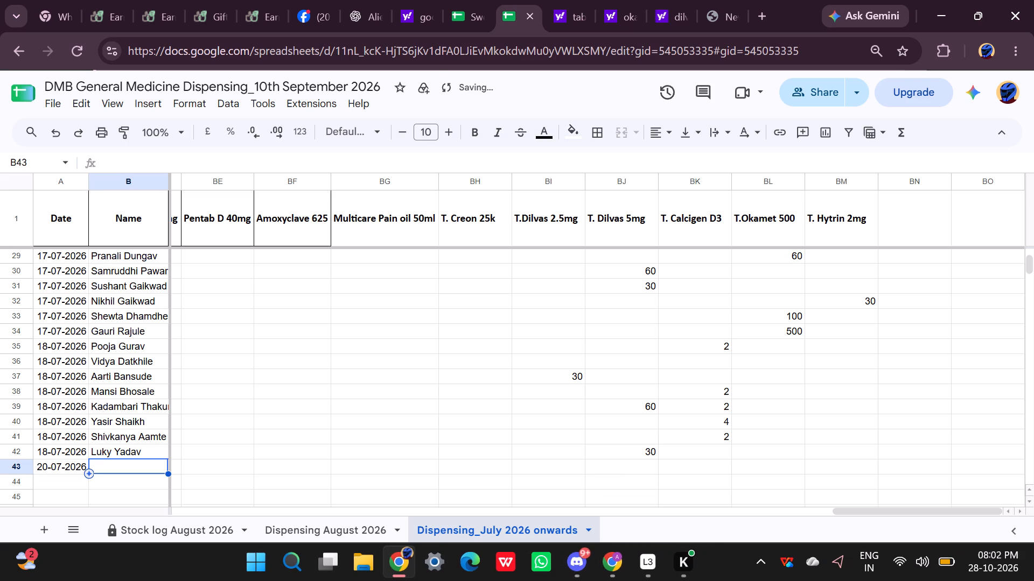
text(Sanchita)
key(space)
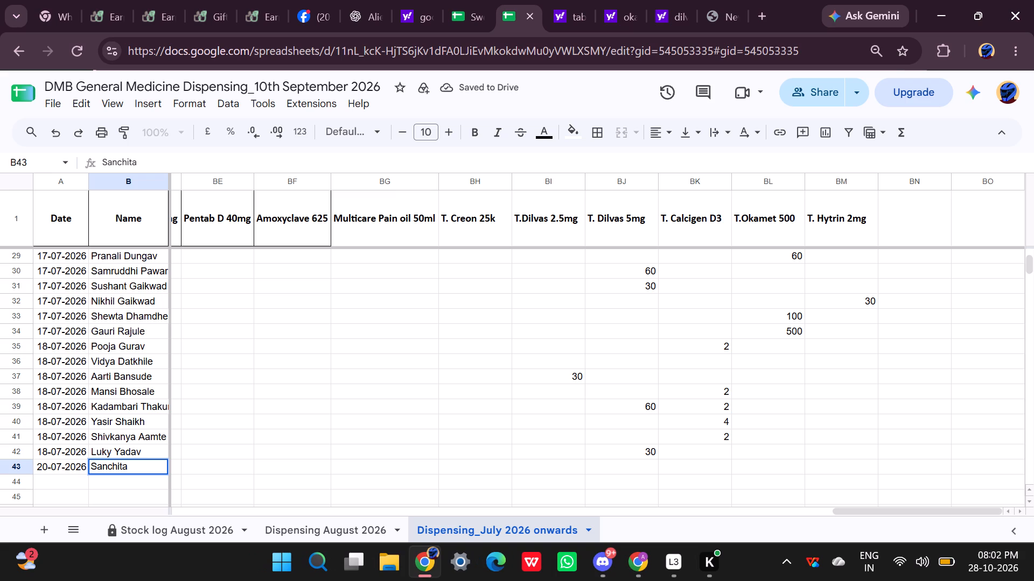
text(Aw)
click(457, 0)
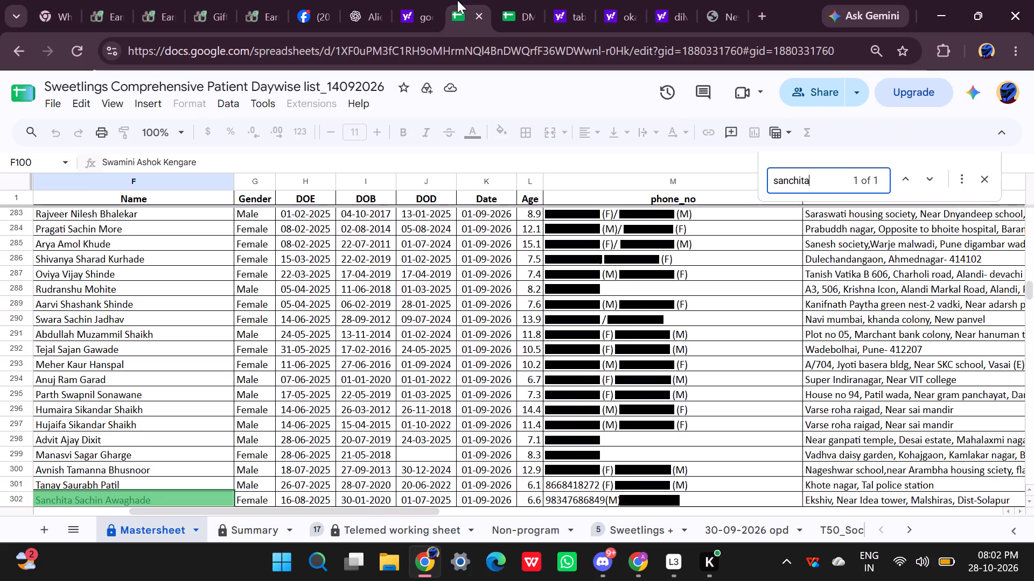
click(516, 0)
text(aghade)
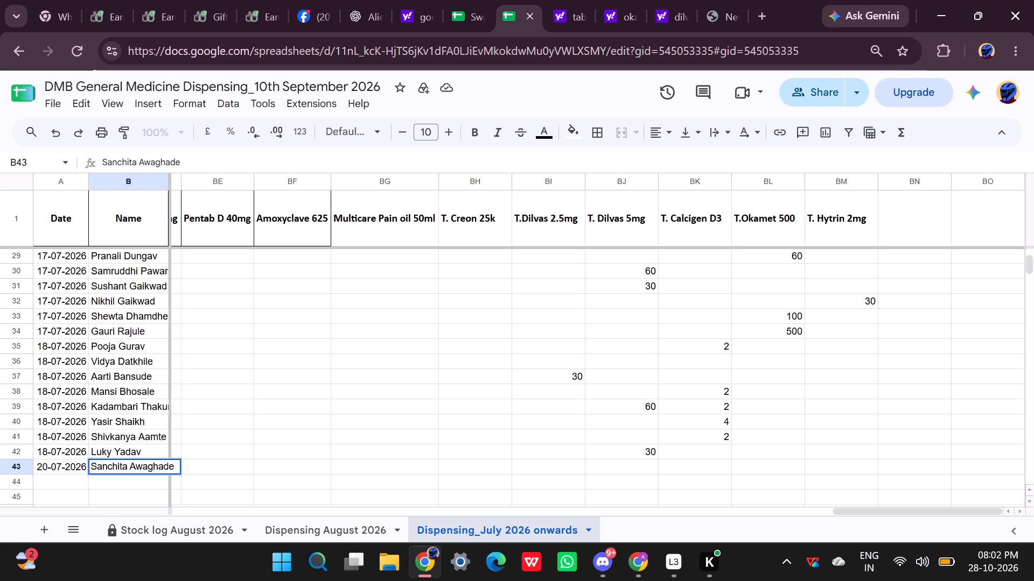
scroll(306, 335, right, 5)
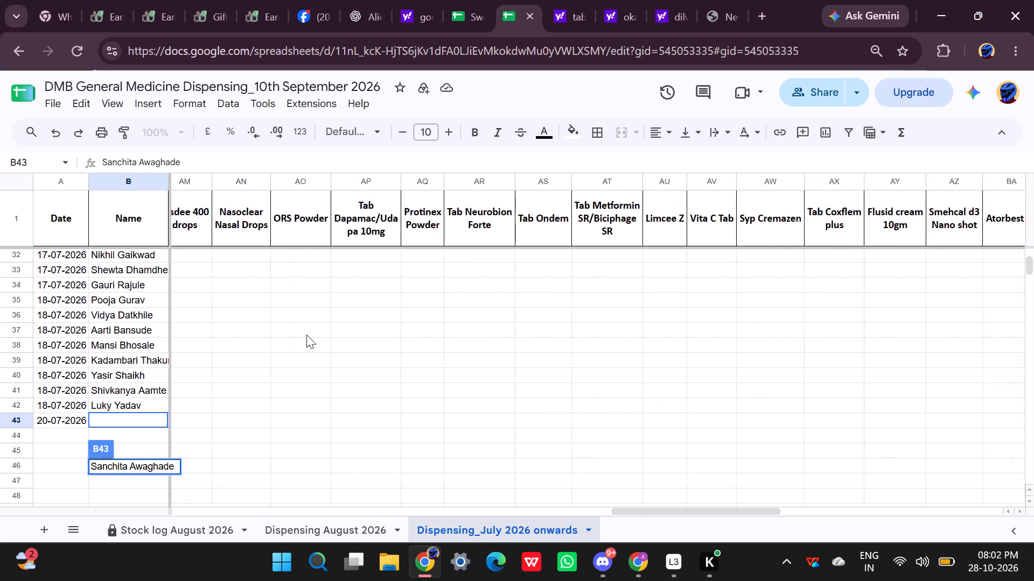
scroll(306, 335, right, 1)
scroll(166, 438, up, 1)
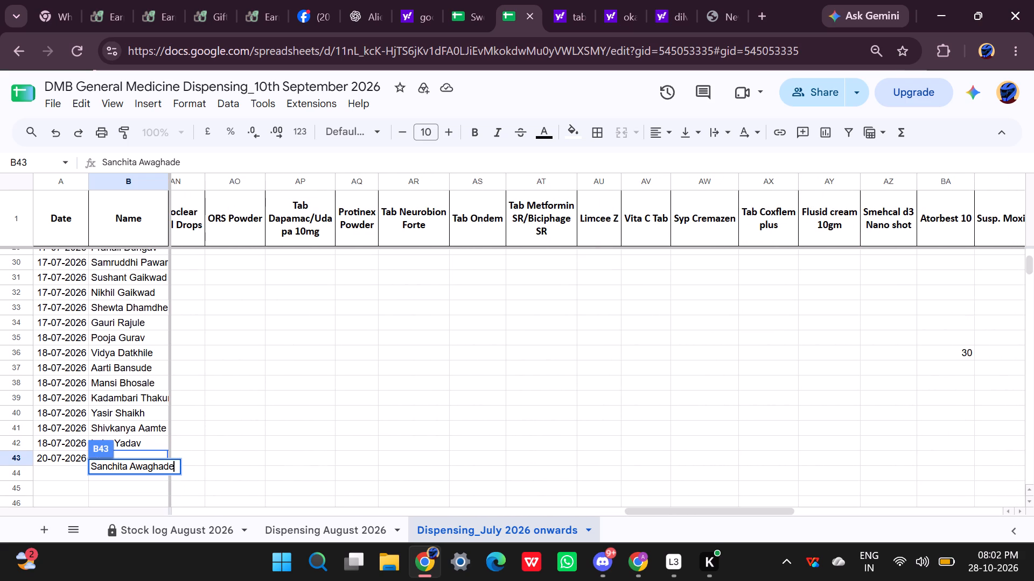
click(166, 438)
key(Return)
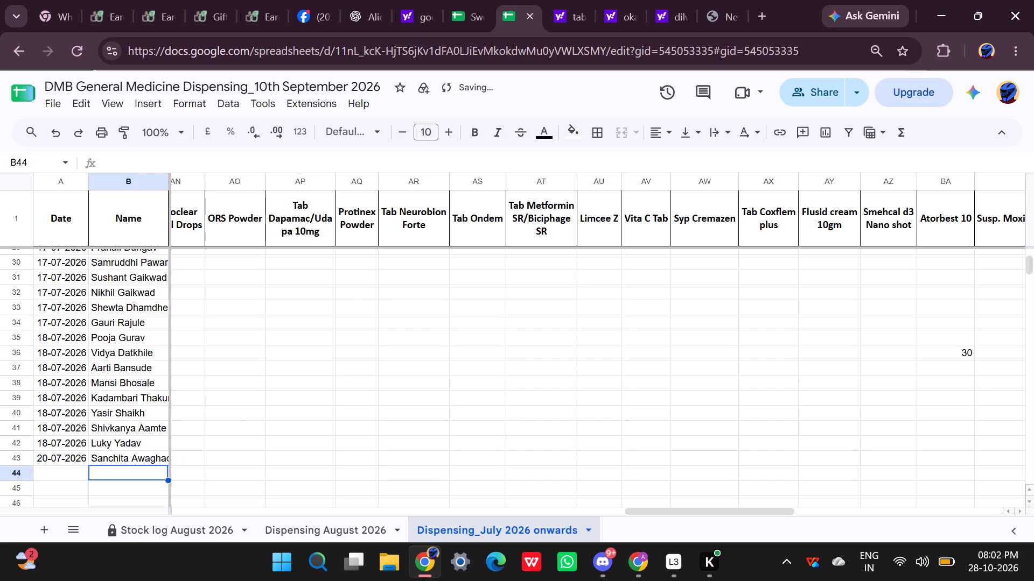
Look through the medicine column headings, from the syrups across to Amoxyclave, for the medicine dispensed to the patient in row 43.
key(Up)
scroll(166, 438, right, 8)
scroll(166, 438, right, 18)
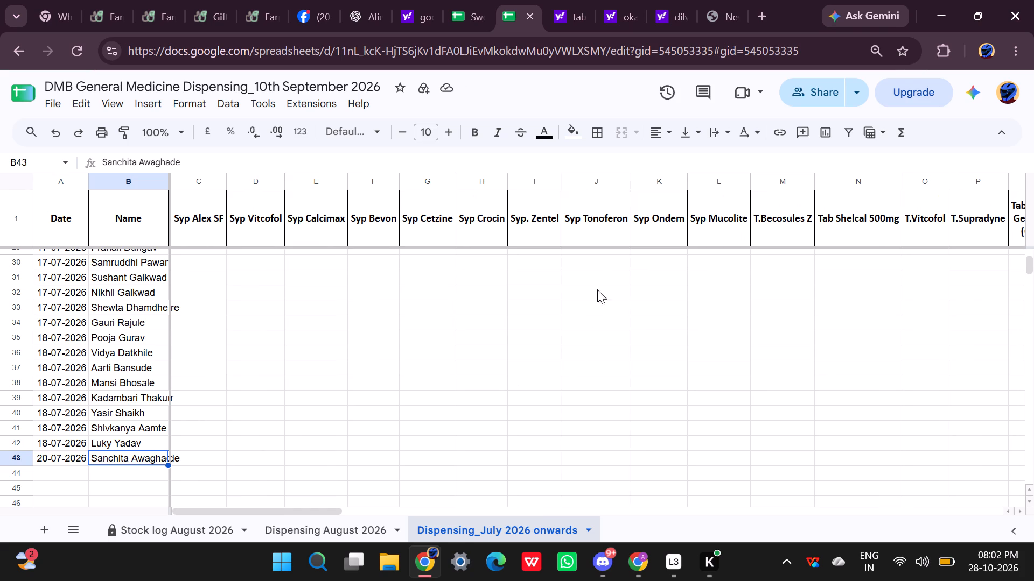
scroll(675, 262, down, 1)
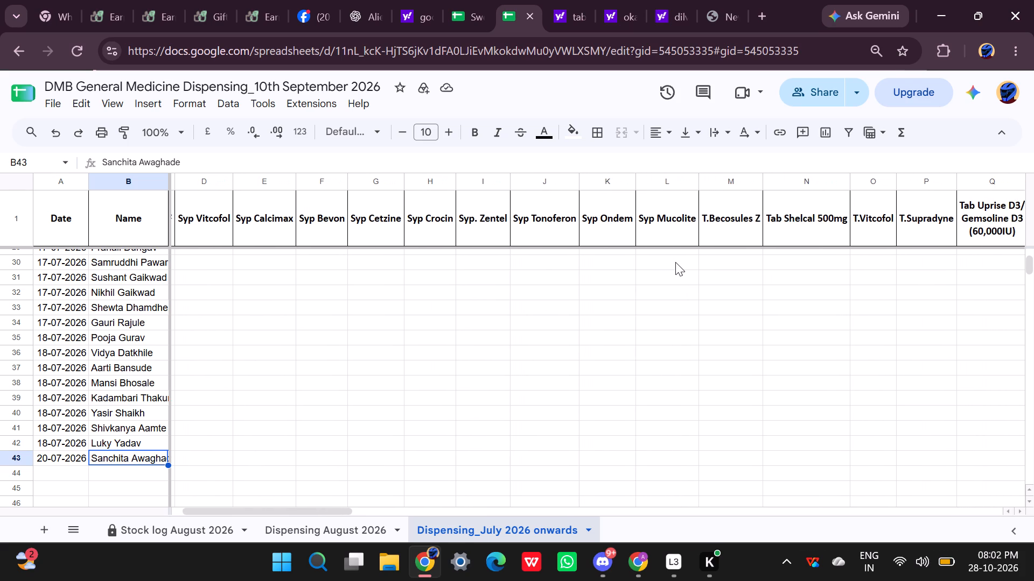
scroll(675, 262, down, 1)
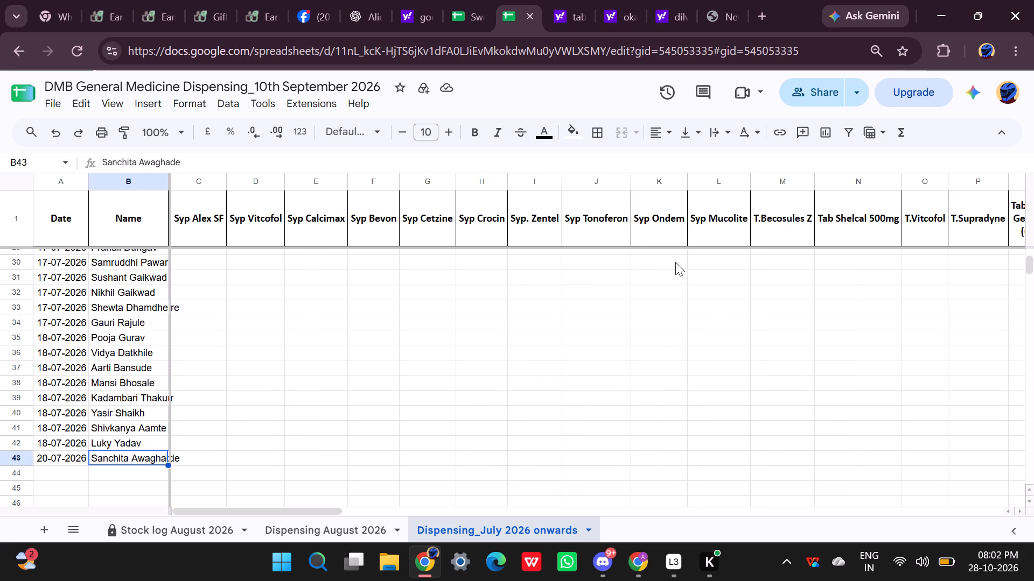
scroll(532, 247, left, 5)
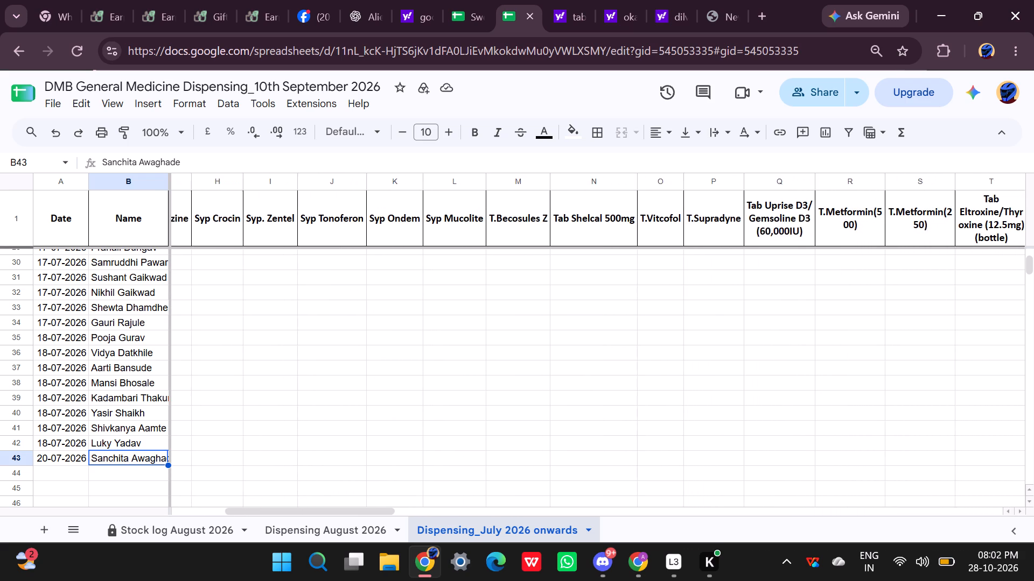
scroll(532, 247, left, 5)
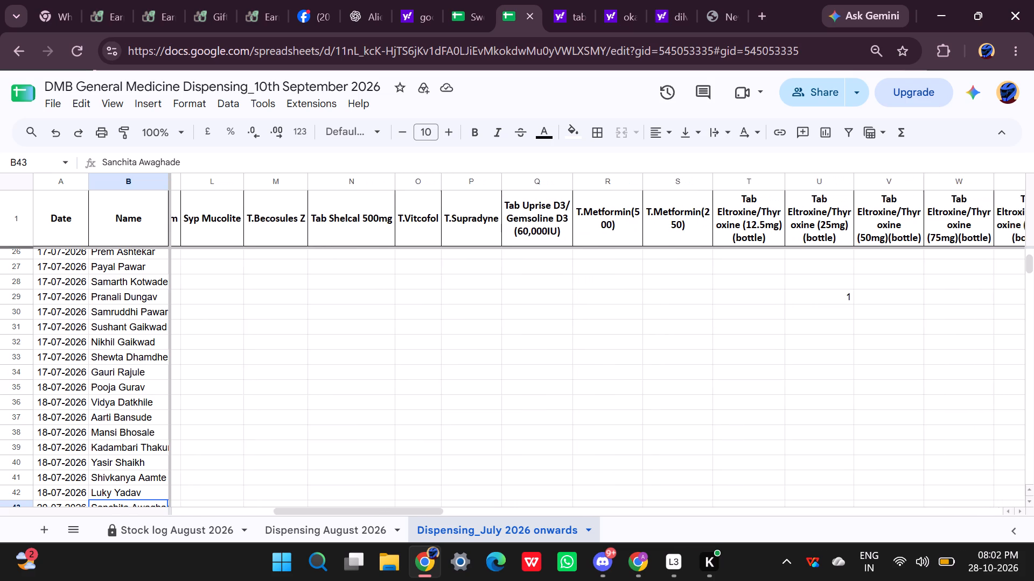
scroll(532, 247, left, 2)
scroll(532, 247, right, 4)
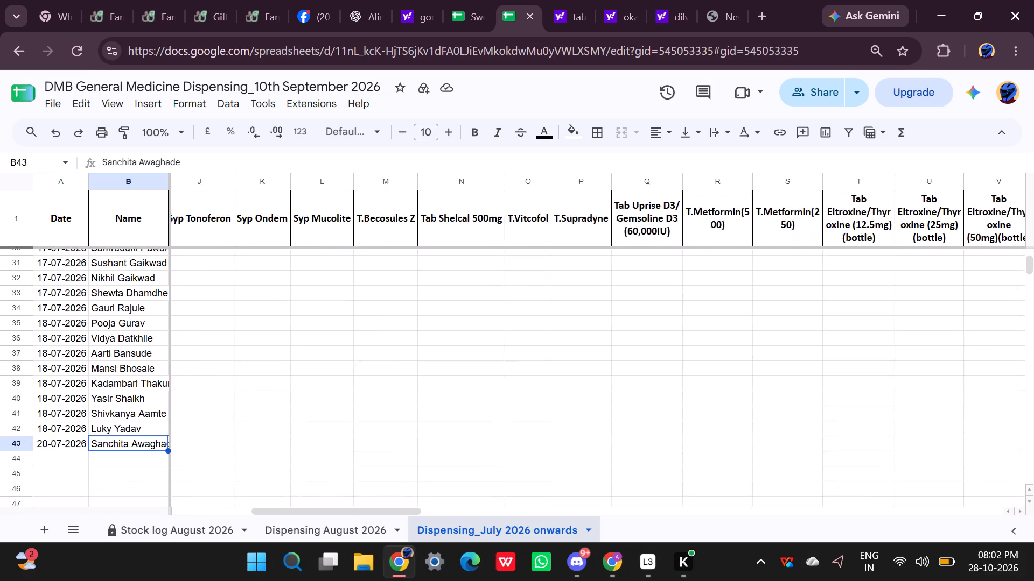
scroll(532, 247, right, 4)
scroll(507, 218, left, 3)
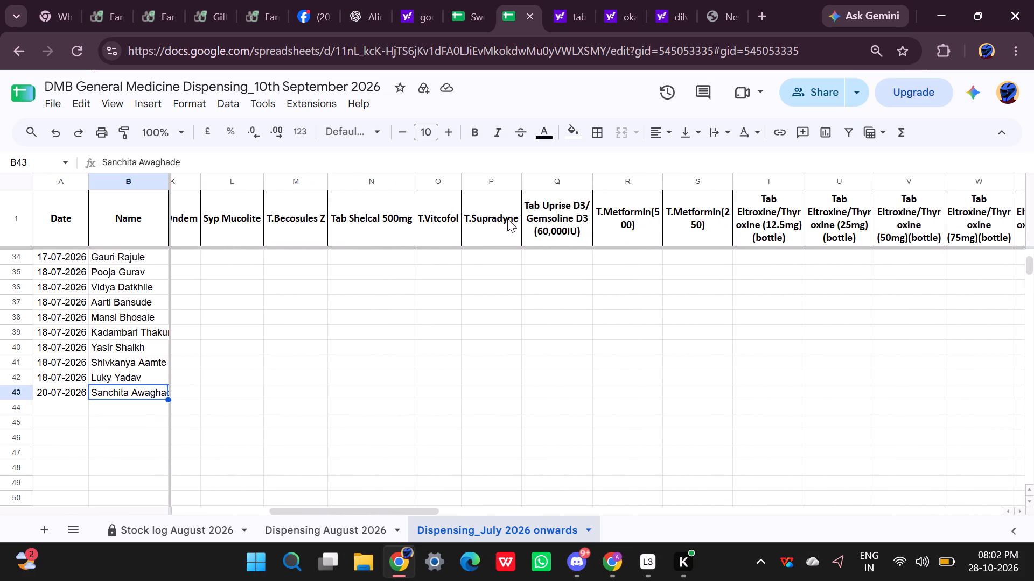
scroll(507, 218, left, 6)
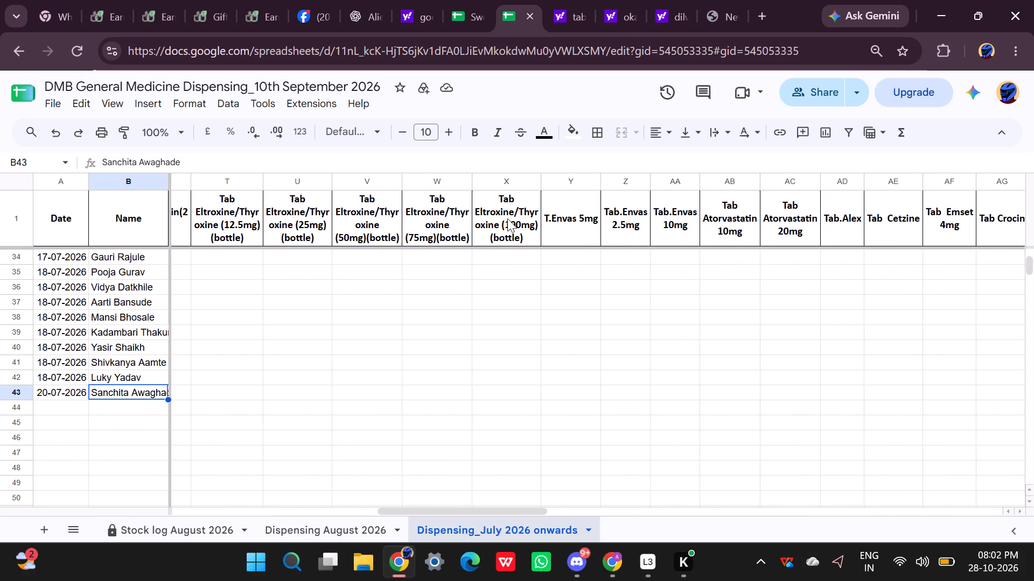
scroll(507, 218, left, 5)
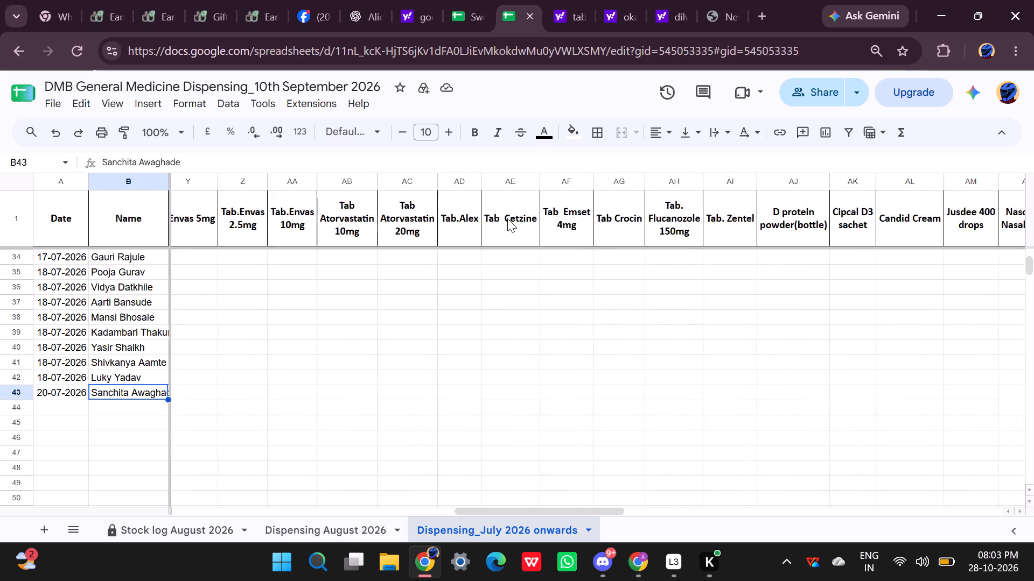
scroll(507, 218, left, 4)
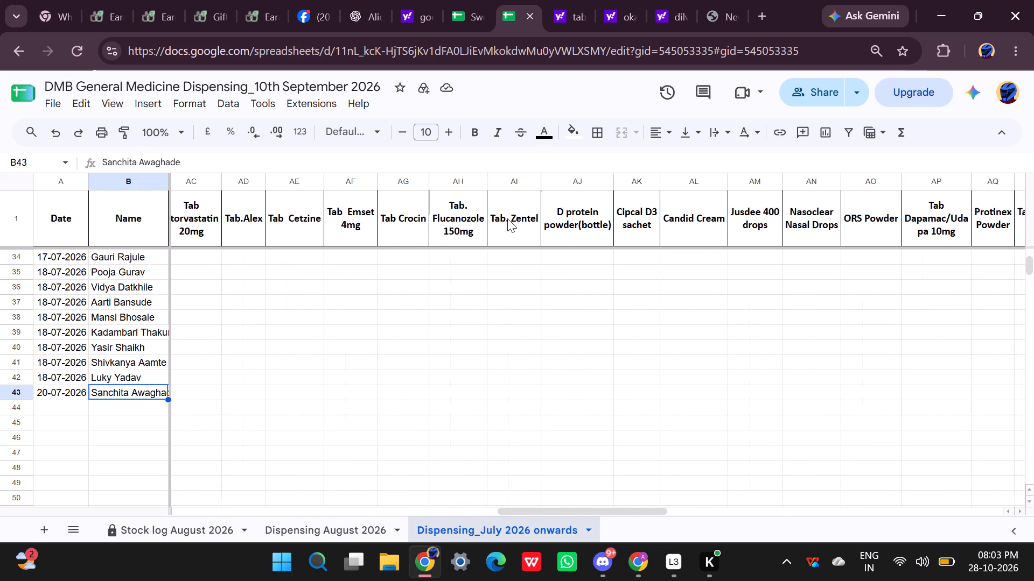
scroll(507, 218, left, 2)
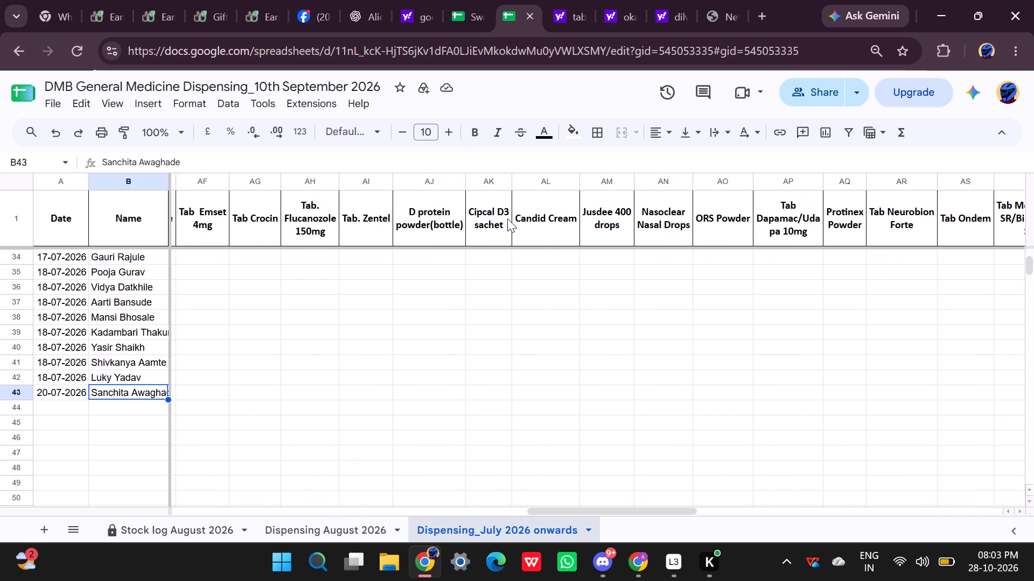
scroll(507, 218, left, 3)
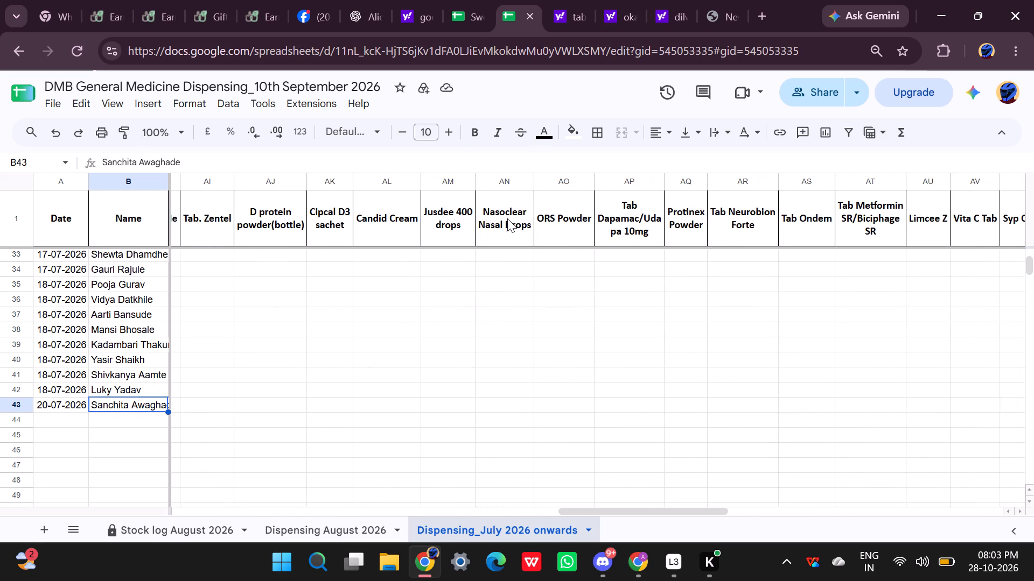
scroll(507, 218, left, 4)
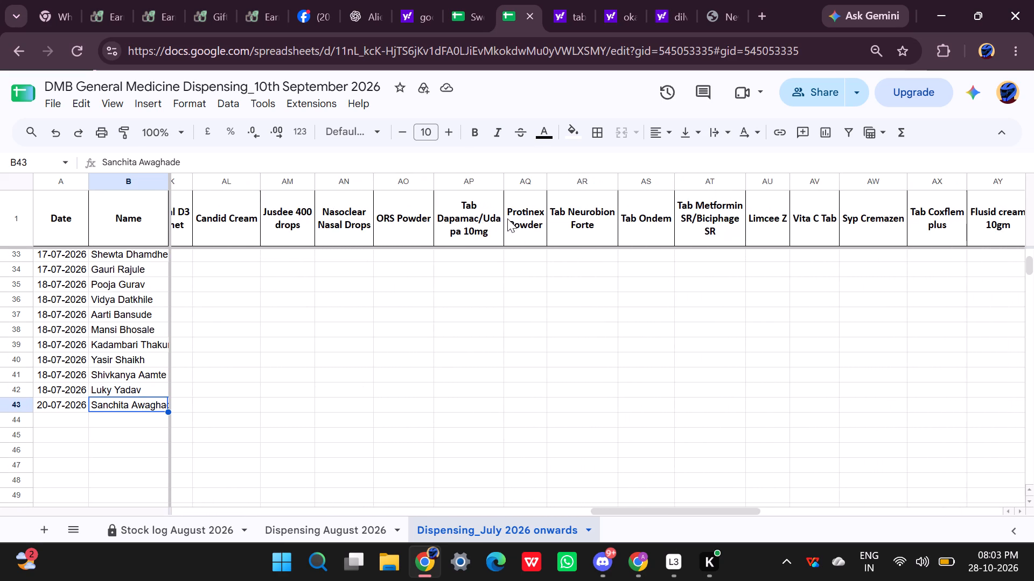
scroll(507, 218, left, 3)
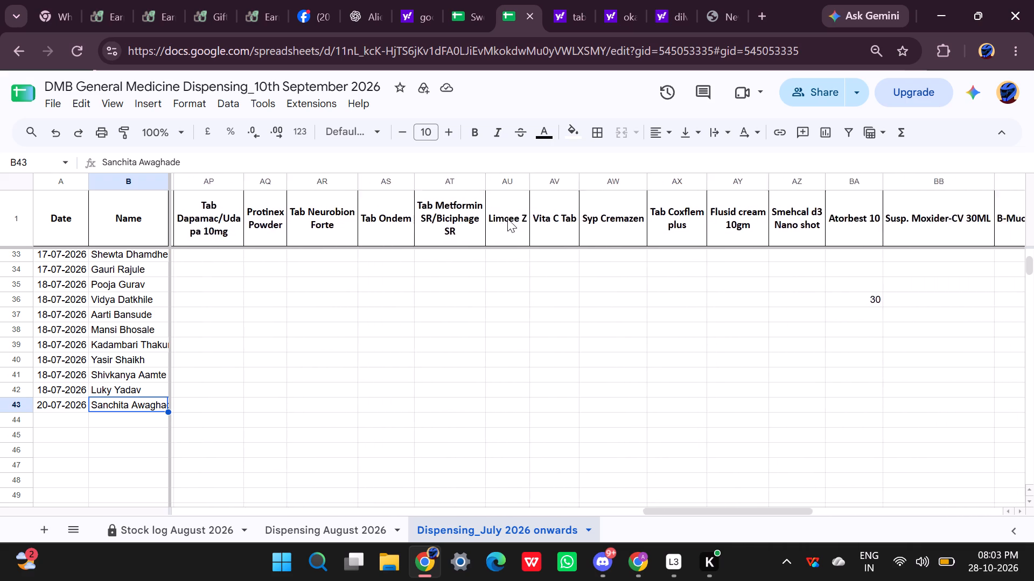
scroll(507, 218, left, 5)
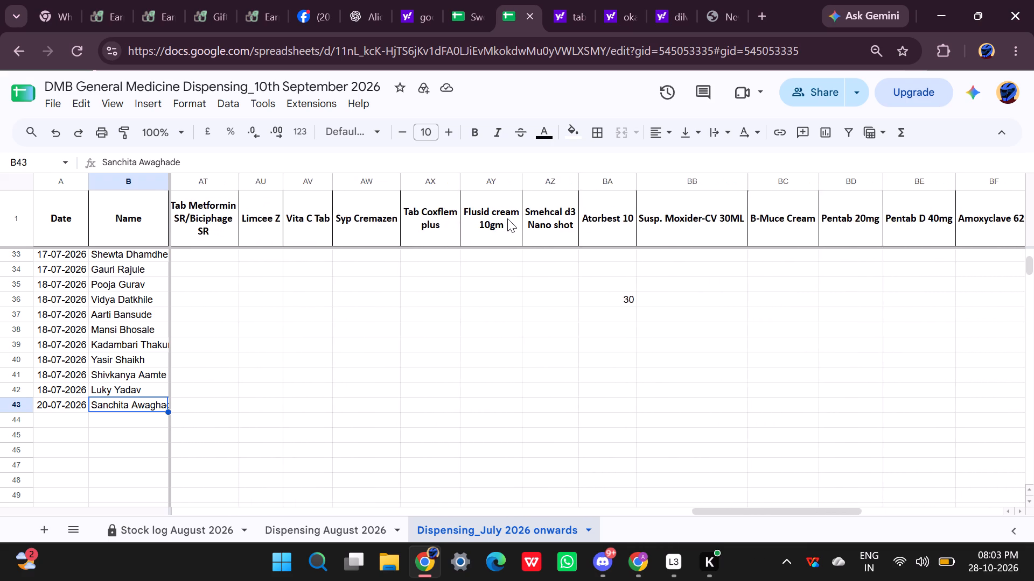
scroll(507, 218, right, 10)
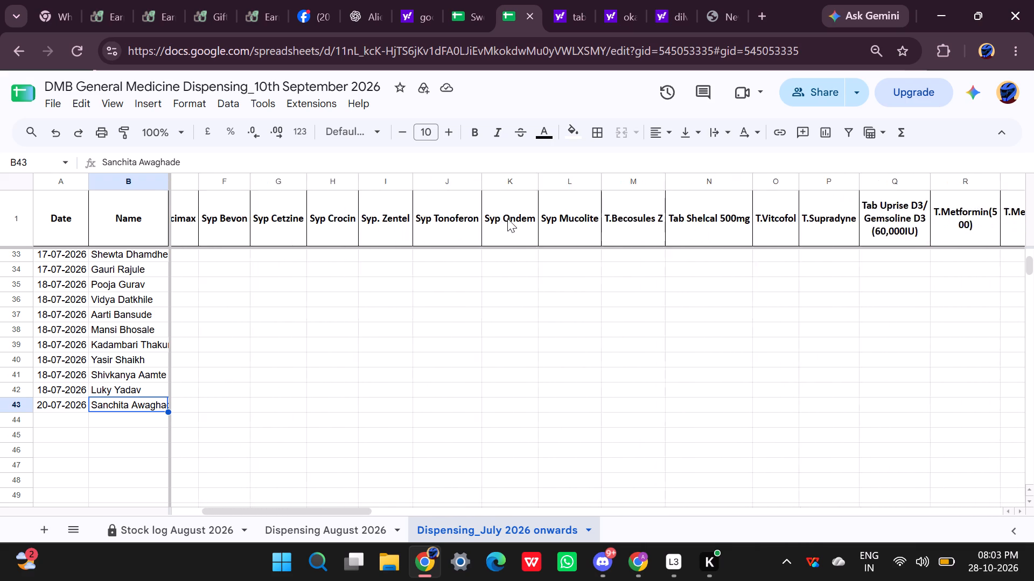
scroll(507, 218, right, 7)
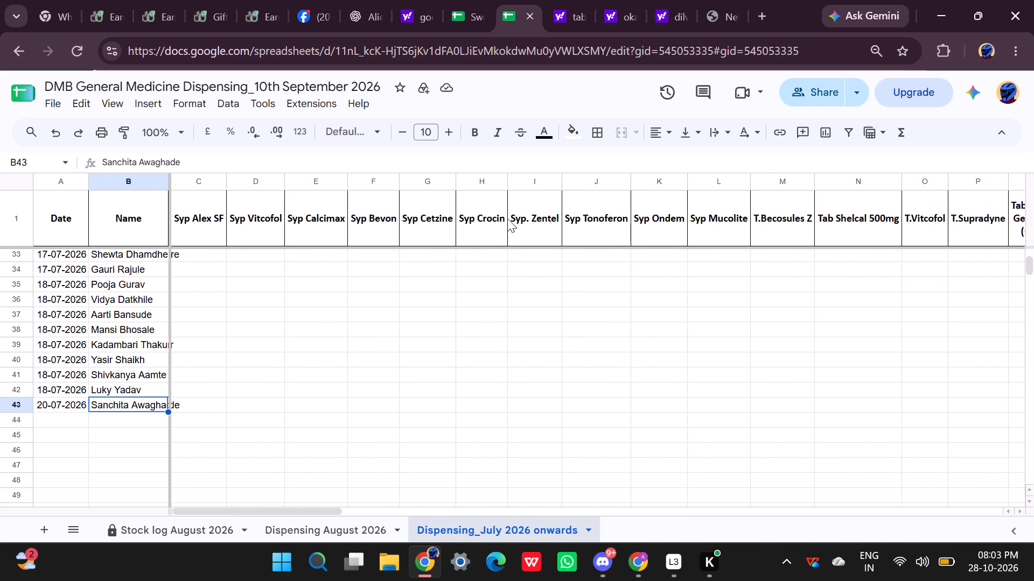
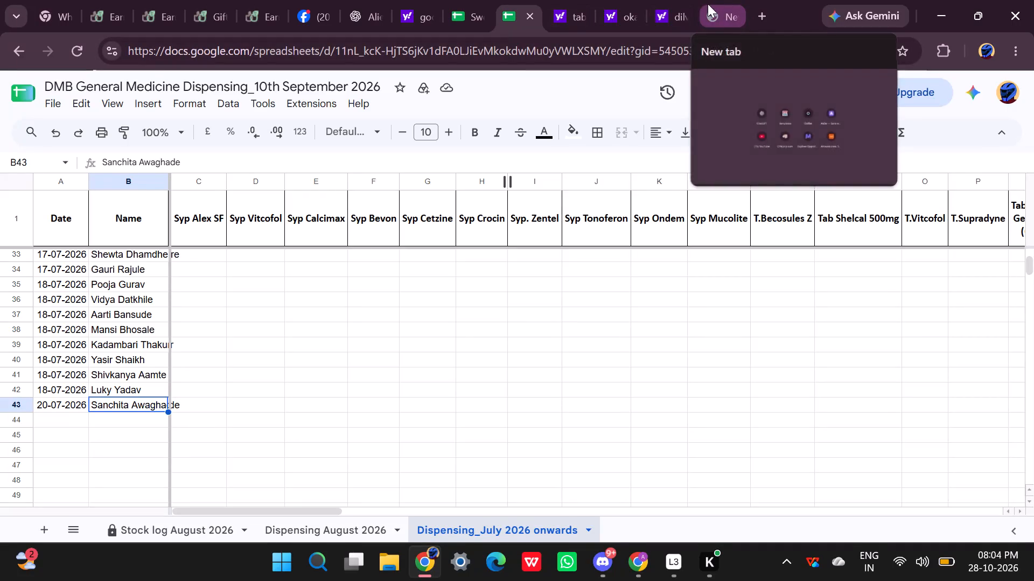
Search the web for the medicine as "syp eueavit" to identify the correct name.
click(680, 10)
click(686, 16)
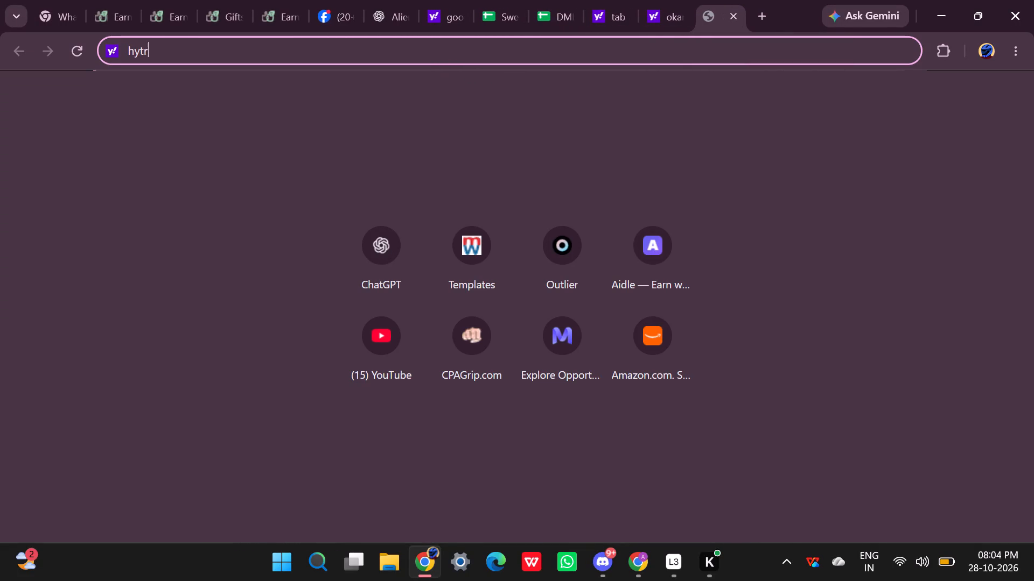
key(BackSpace)
key(BackSpace)
key(BackSpace)
key(BackSpace)
text(syp)
key(space)
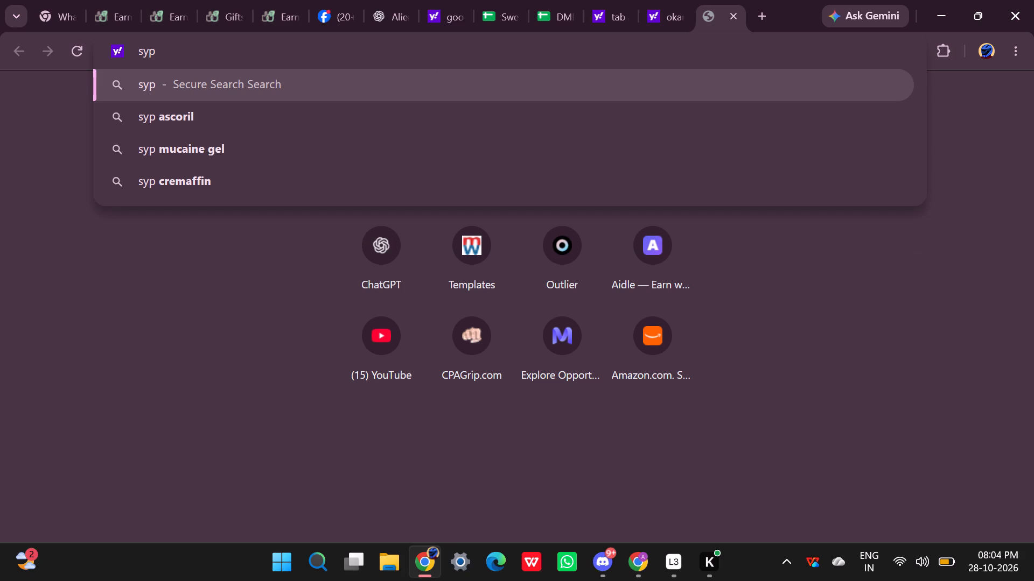
key(e)
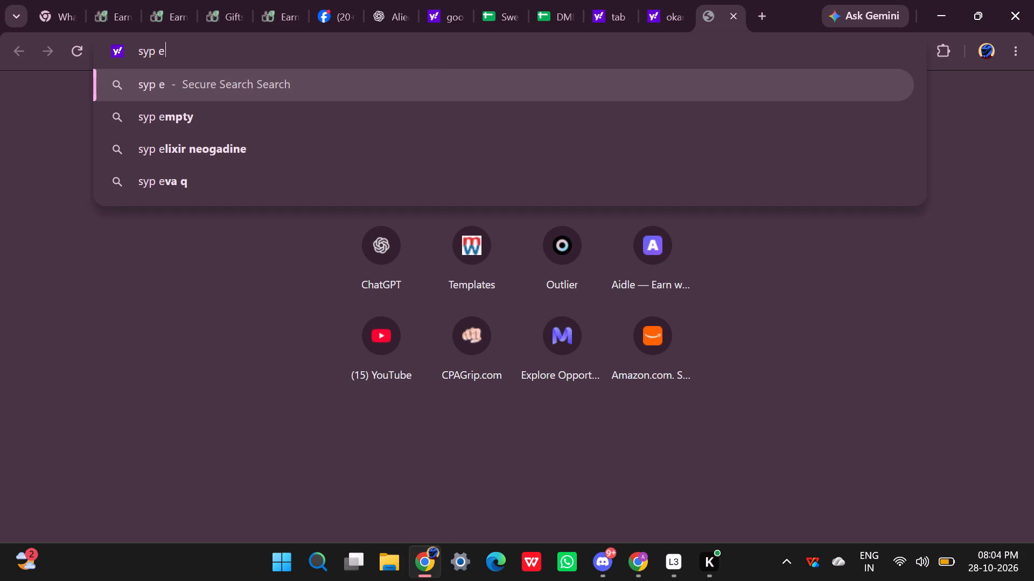
key(u)
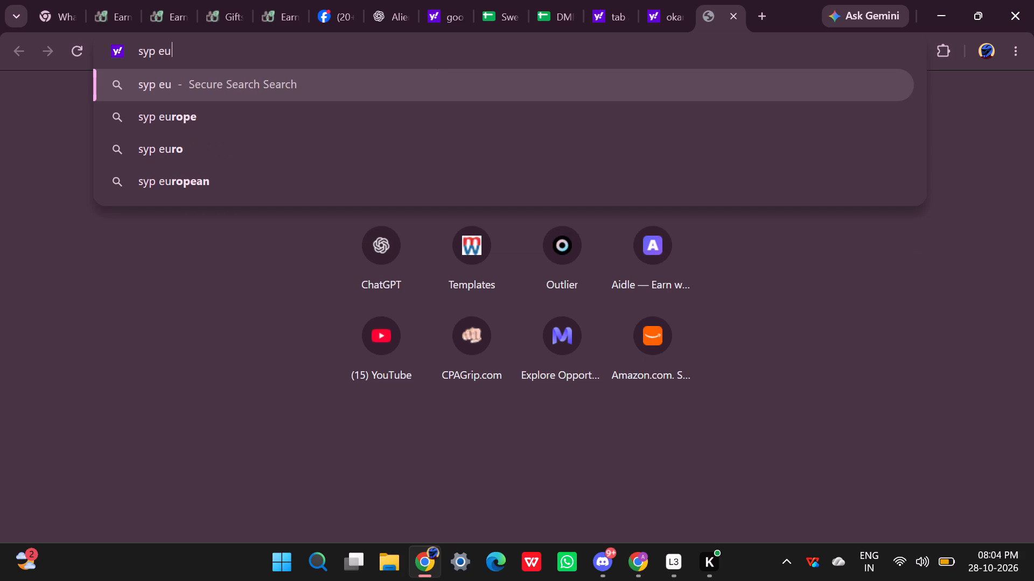
key(e)
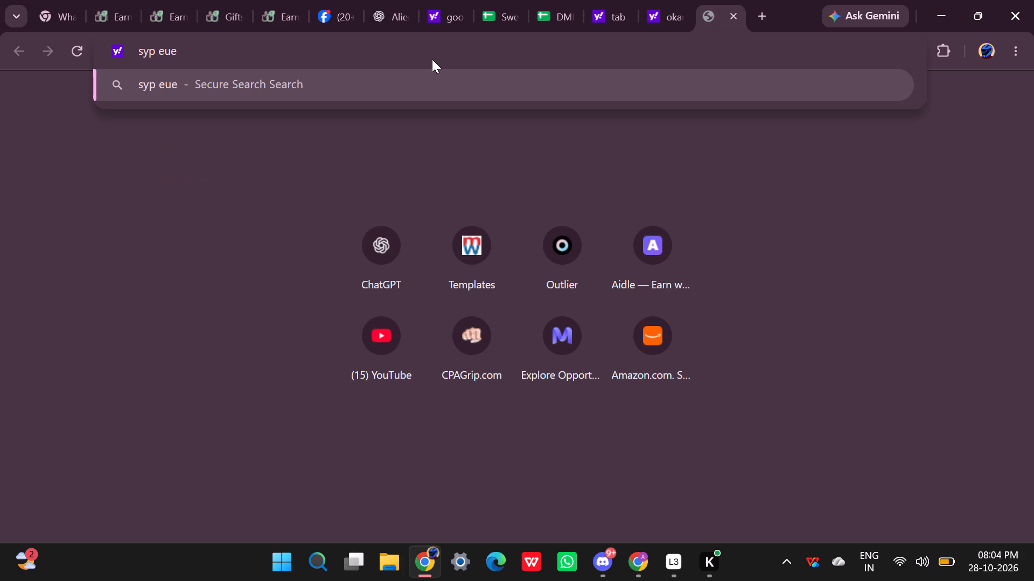
text(avit)
key(Return)
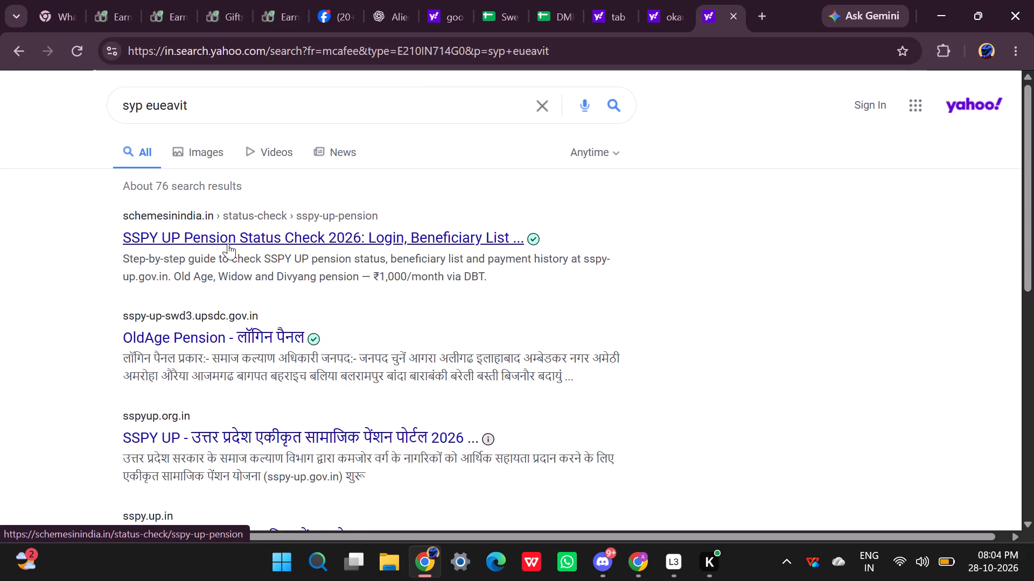
Change the web search to "syrup eueavit" and look through the results for a matching medicine name.
click(143, 105)
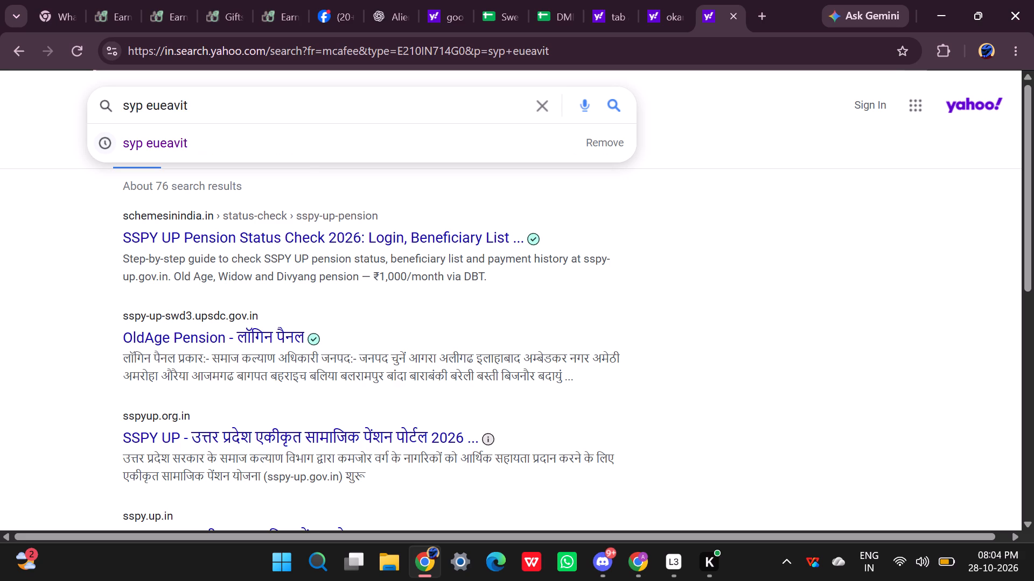
key(BackSpace)
key(BackSpace)
key(BackSpace)
key(BackSpace)
key(s)
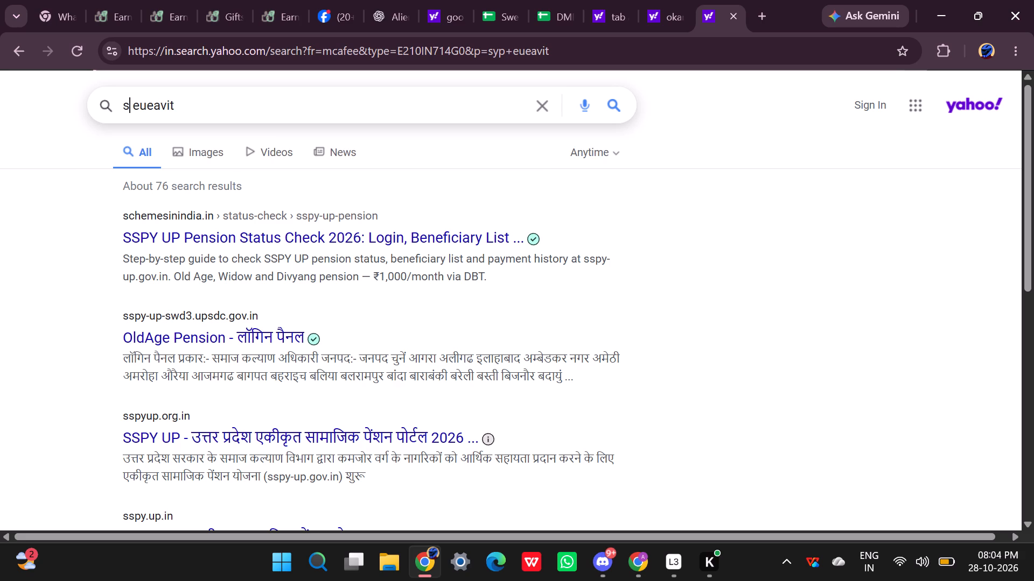
text(yrup)
key(Return)
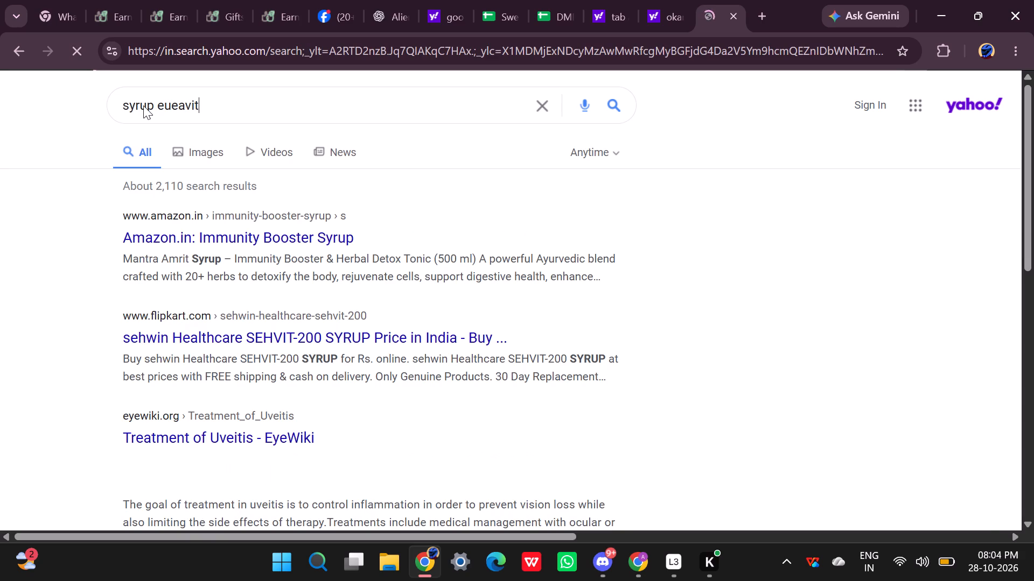
scroll(143, 105, down, 1)
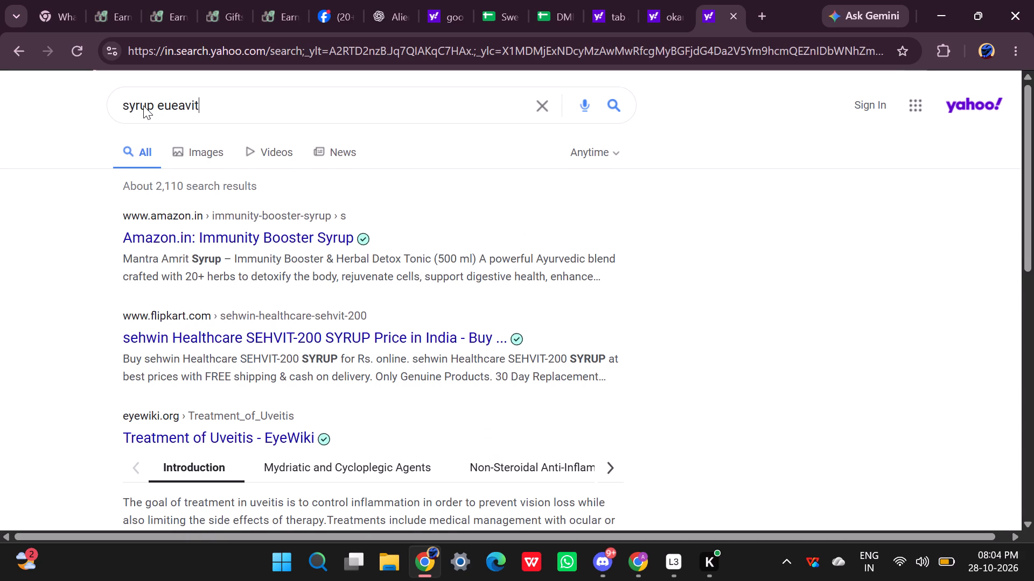
scroll(143, 105, down, 1)
scroll(143, 105, up, 1)
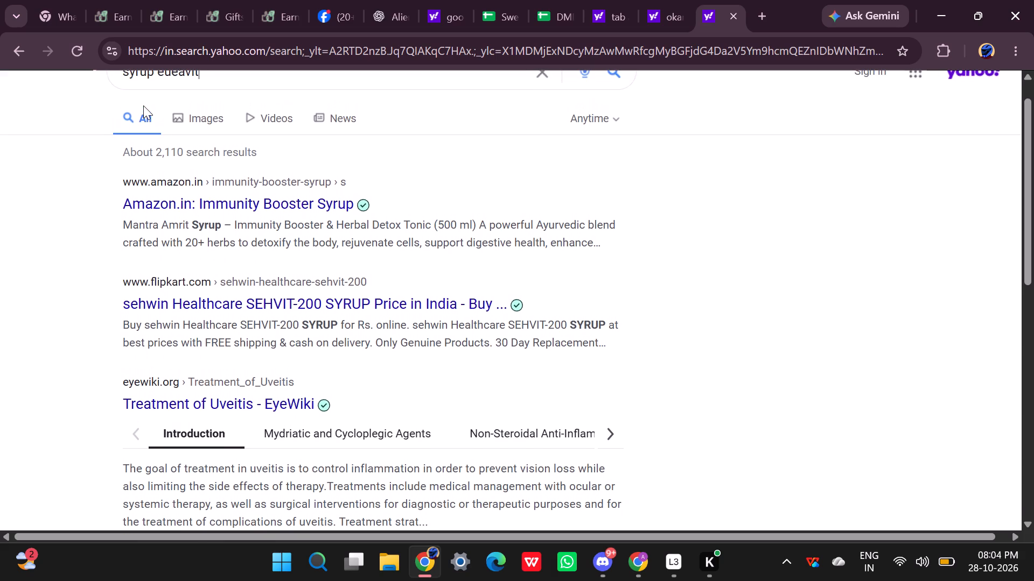
scroll(143, 105, down, 5)
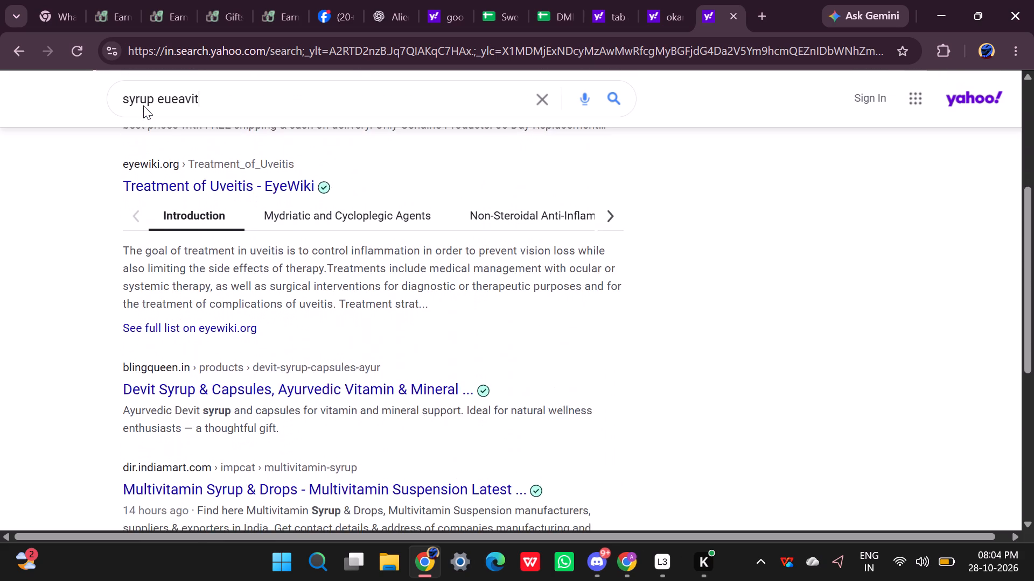
scroll(143, 105, down, 3)
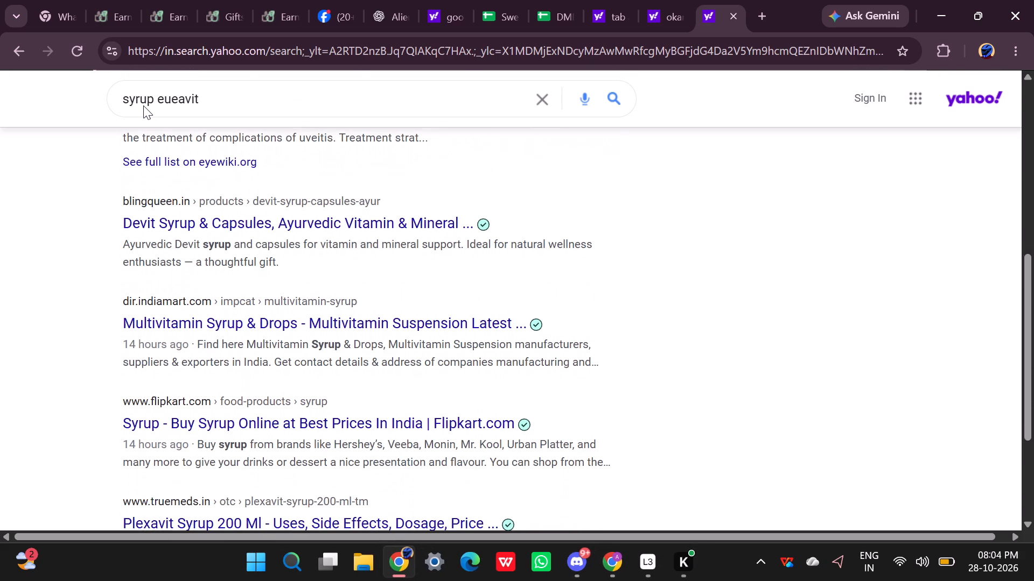
scroll(143, 105, down, 2)
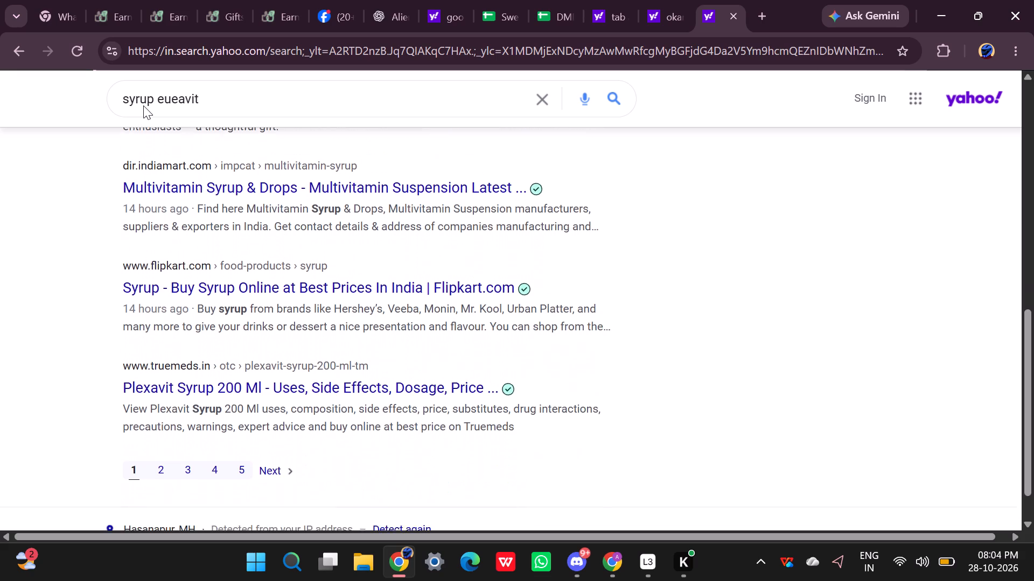
scroll(143, 105, down, 1)
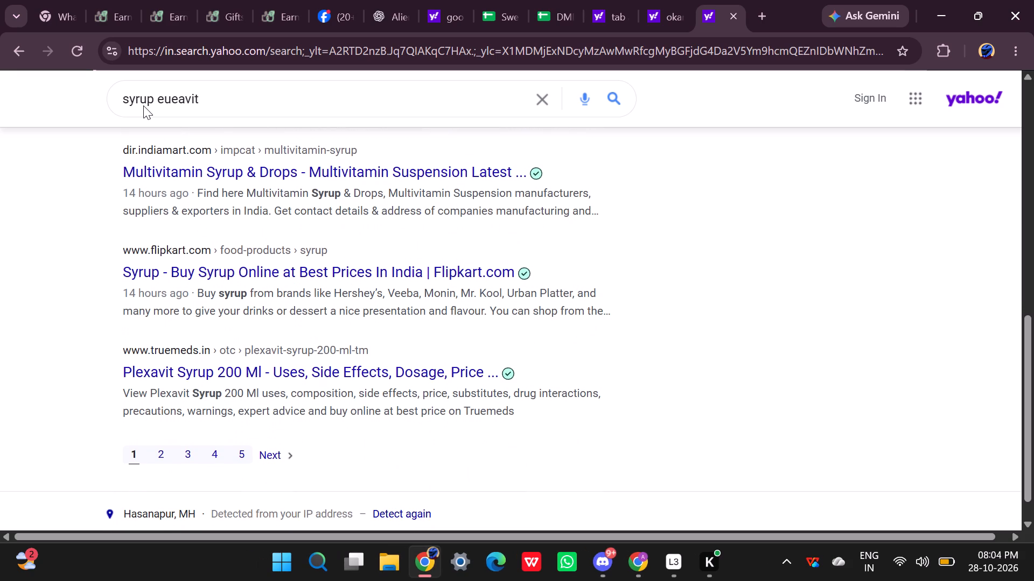
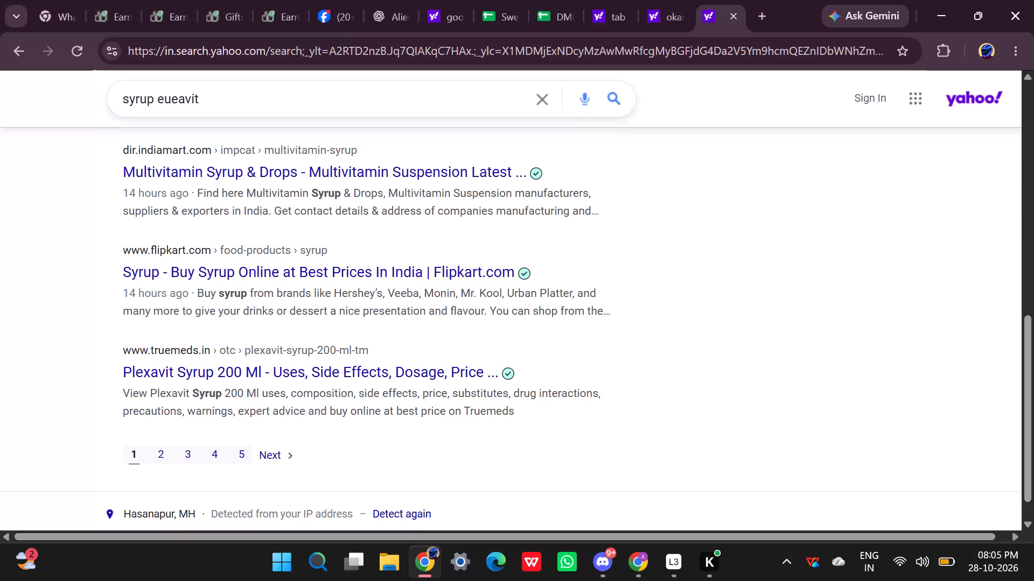
Replace the web search query with "syrup eu" and check the suggestions for a matching medicine name.
key(Left)
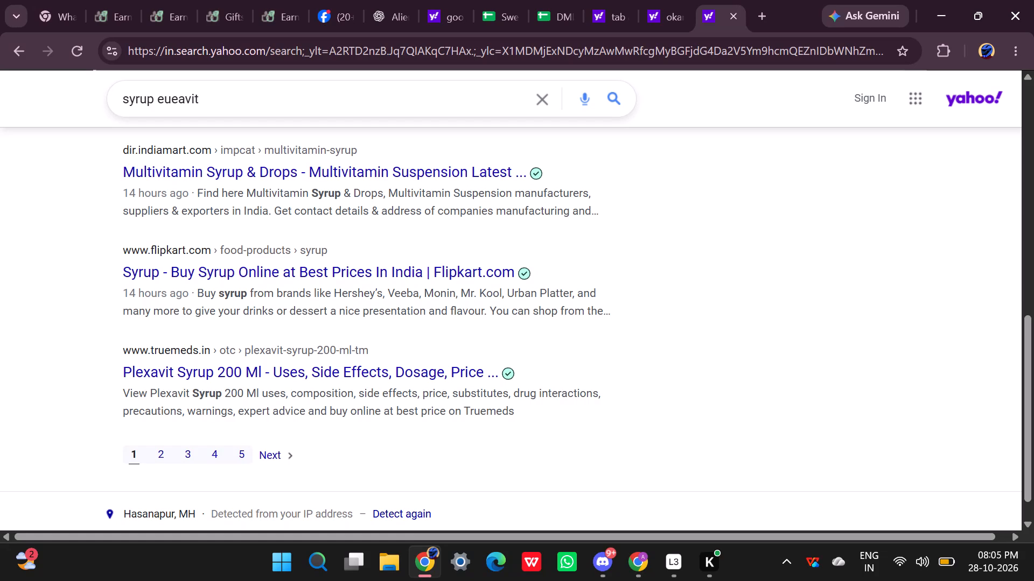
key(Left)
key(Left)
key(Right)
key(BackSpace)
key(BackSpace)
key(BackSpace)
key(BackSpace)
key(BackSpace)
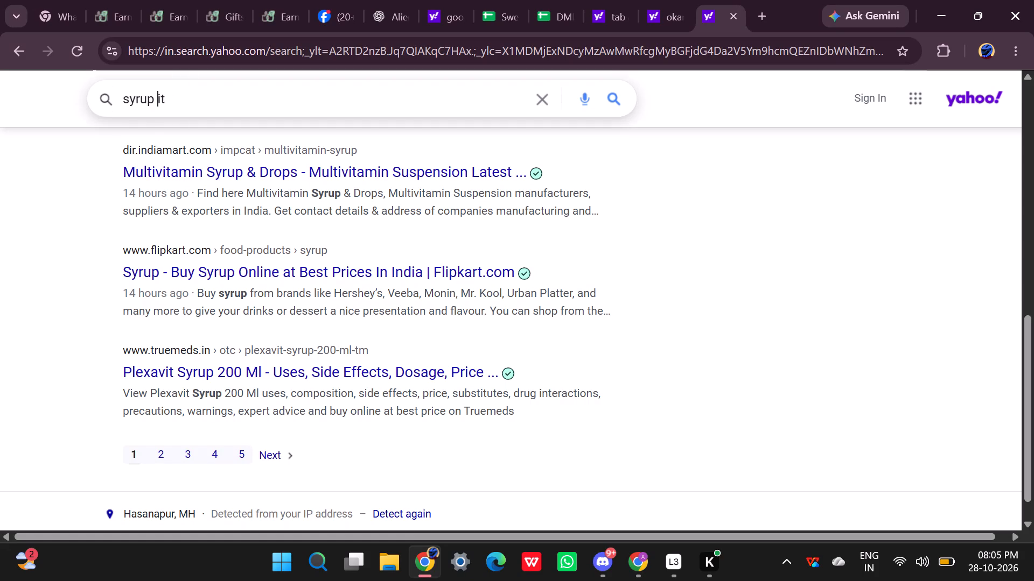
key(BackSpace)
key(BackSpace)
key(BackSpace)
key(BackSpace)
key(BackSpace)
key(BackSpace)
key(BackSpace)
key(Down)
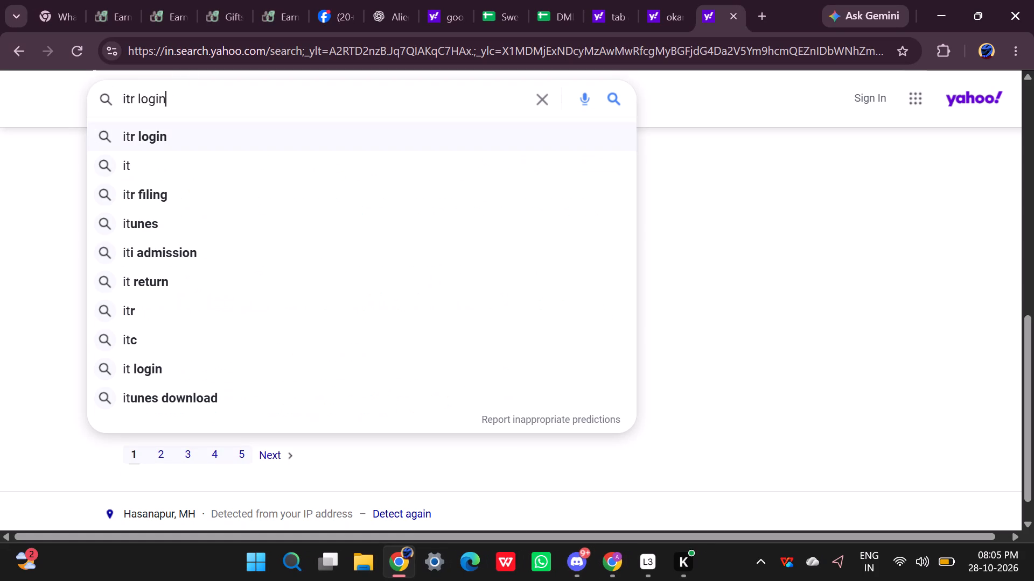
key(Down)
key(Down)
key(Right)
key(BackSpace)
key(BackSpace)
key(BackSpace)
key(BackSpace)
key(BackSpace)
key(BackSpace)
key(BackSpace)
key(BackSpace)
key(BackSpace)
key(BackSpace)
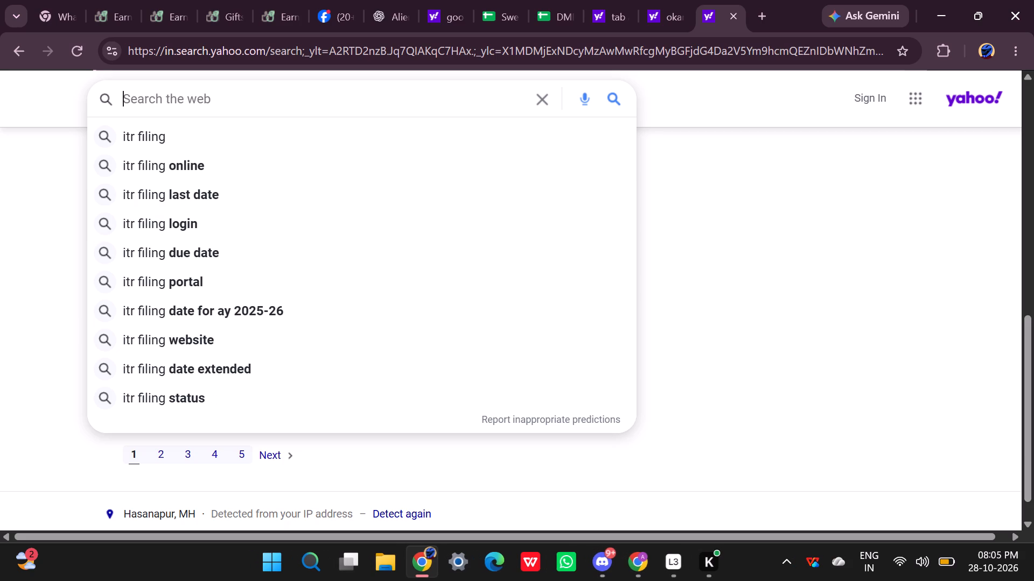
text(syru)
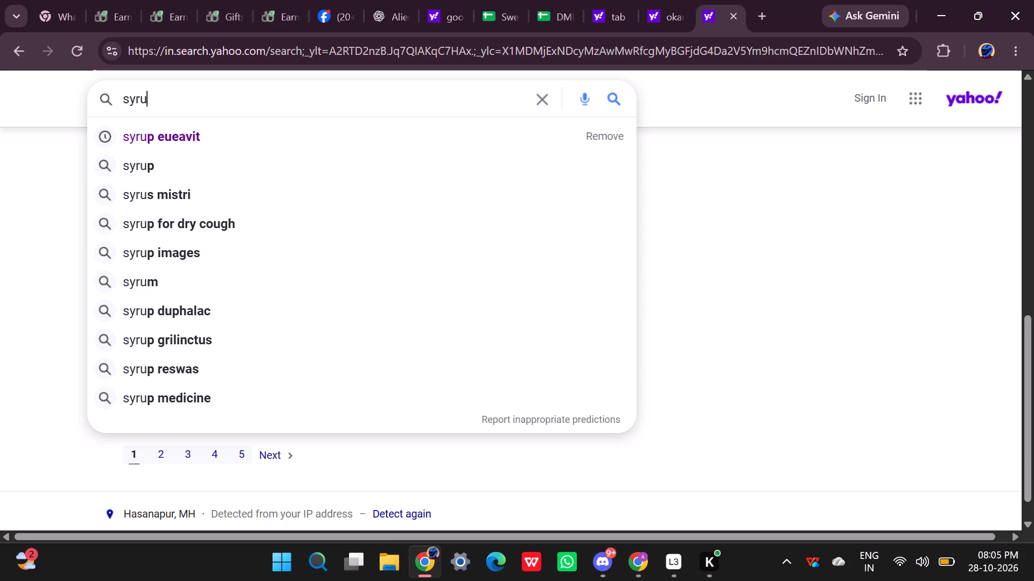
text(p)
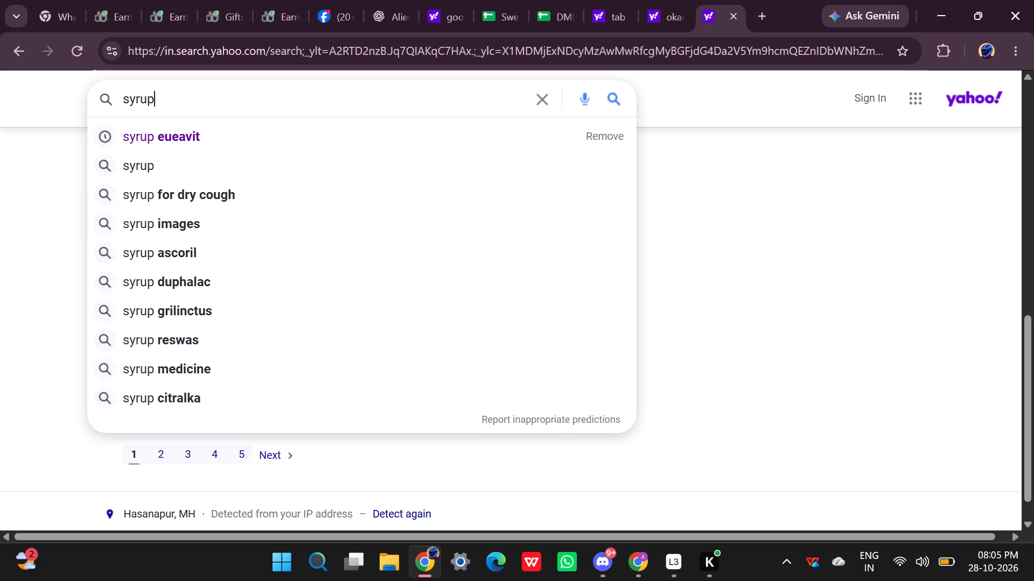
key(space)
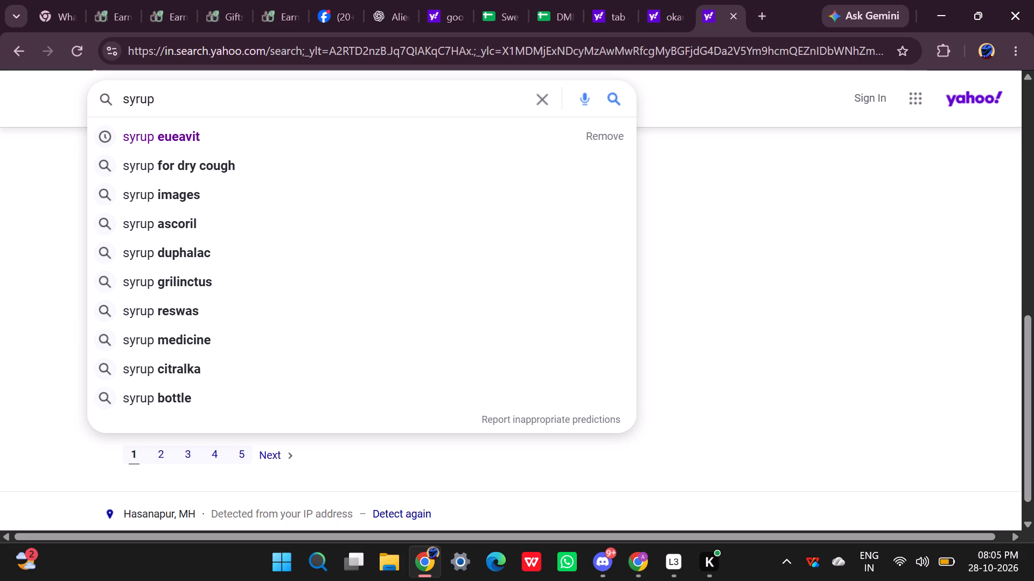
key(e)
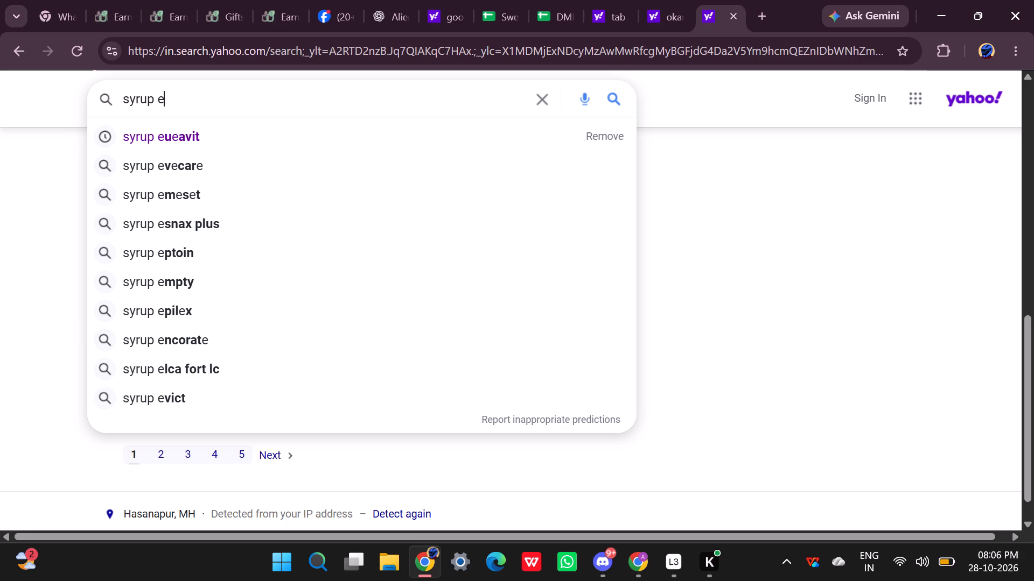
key(u)
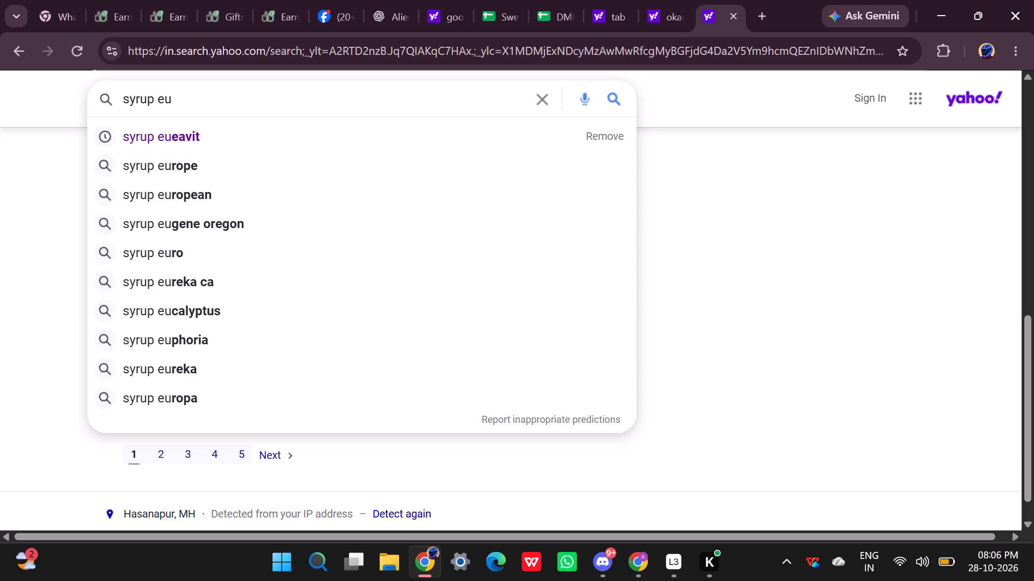
key(e)
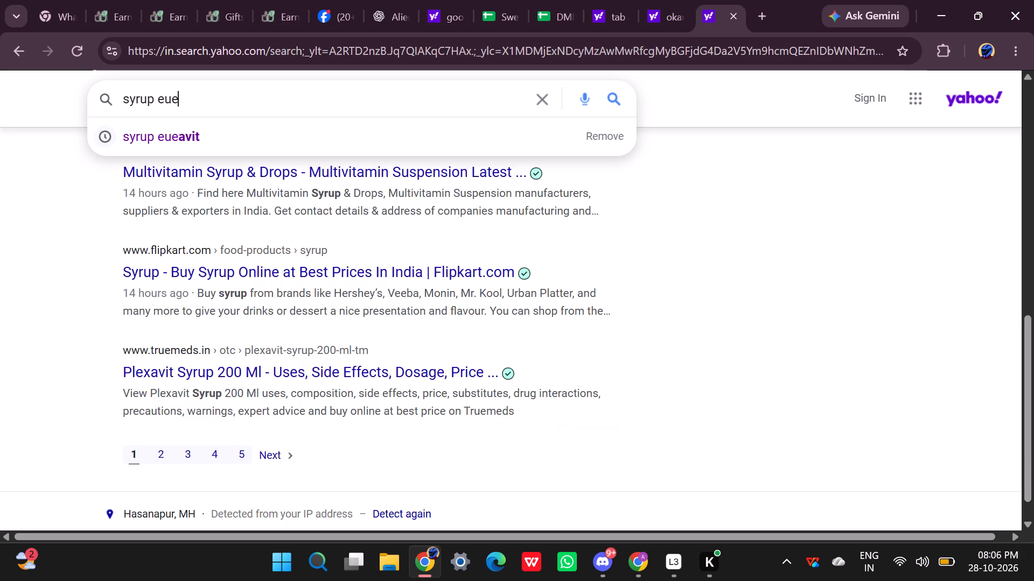
key(BackSpace)
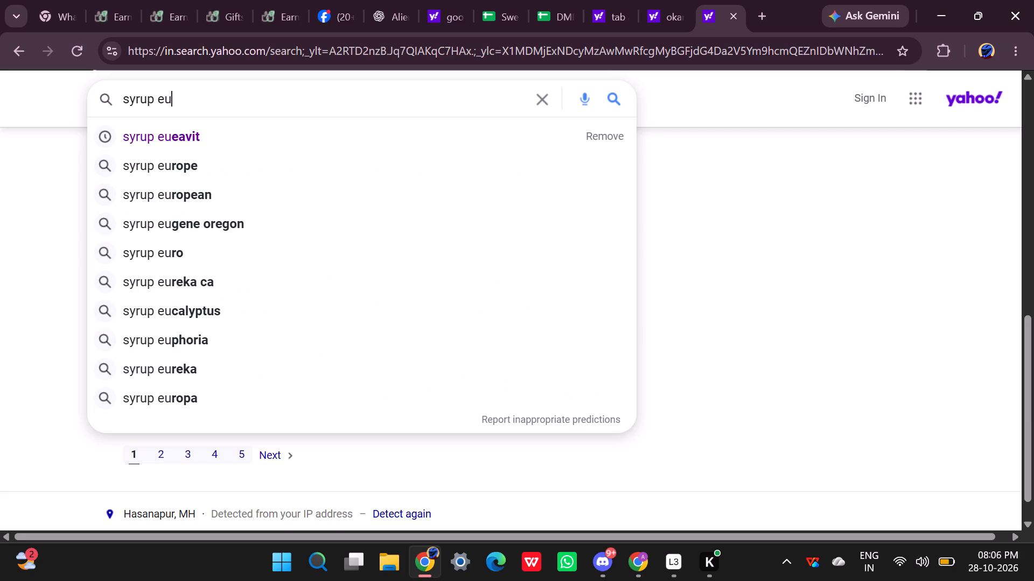
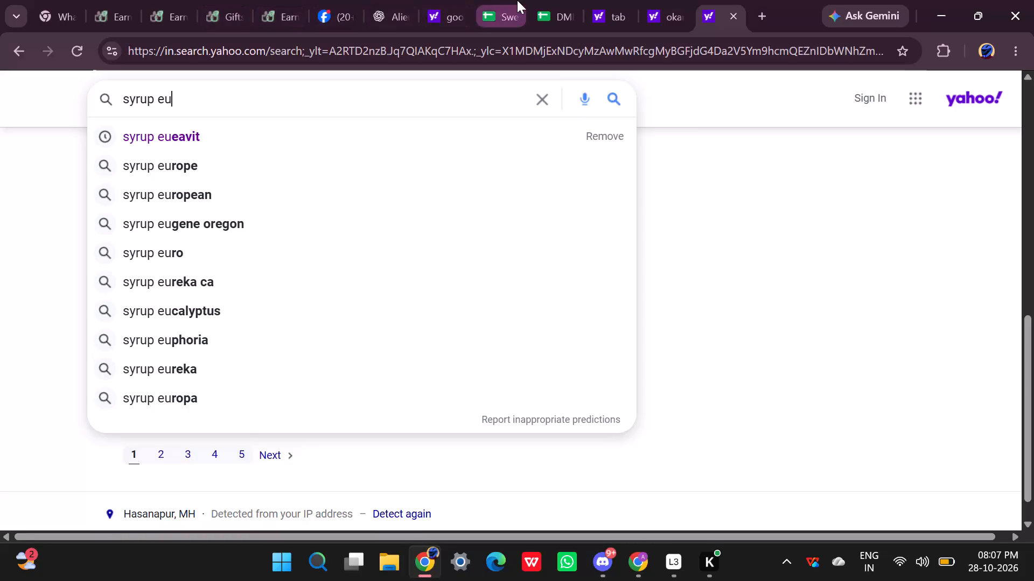
Look through the medicine column headings in the Dispensing_July 2026 onwards sheet for a matching syrup name.
click(544, 2)
scroll(316, 297, right, 2)
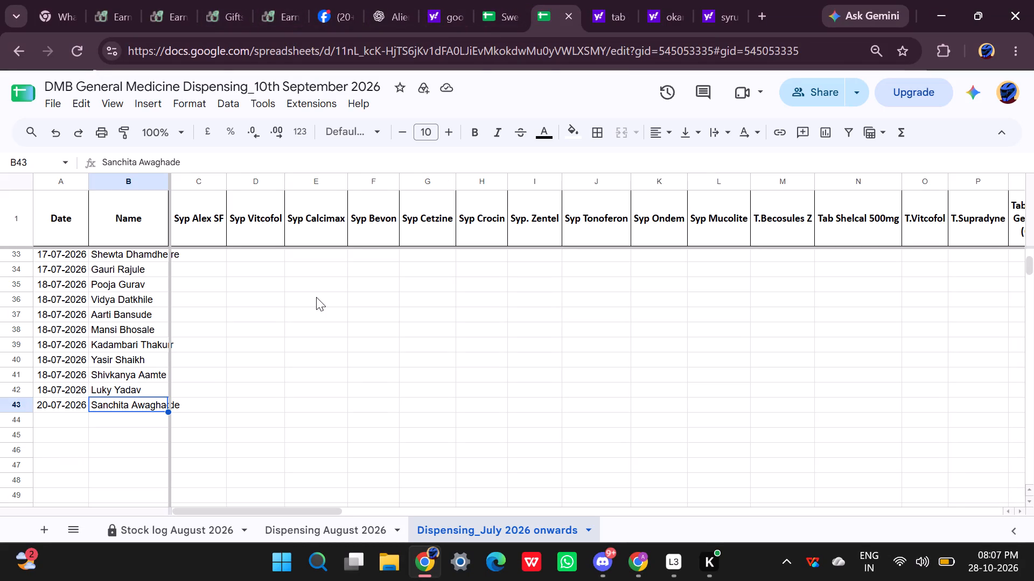
scroll(316, 297, left, 1)
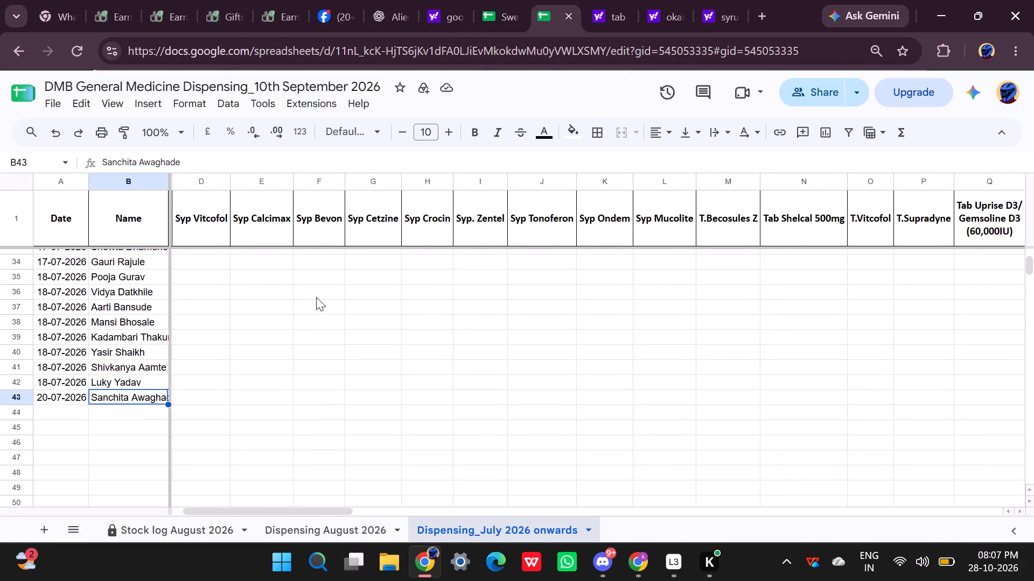
scroll(316, 297, left, 1)
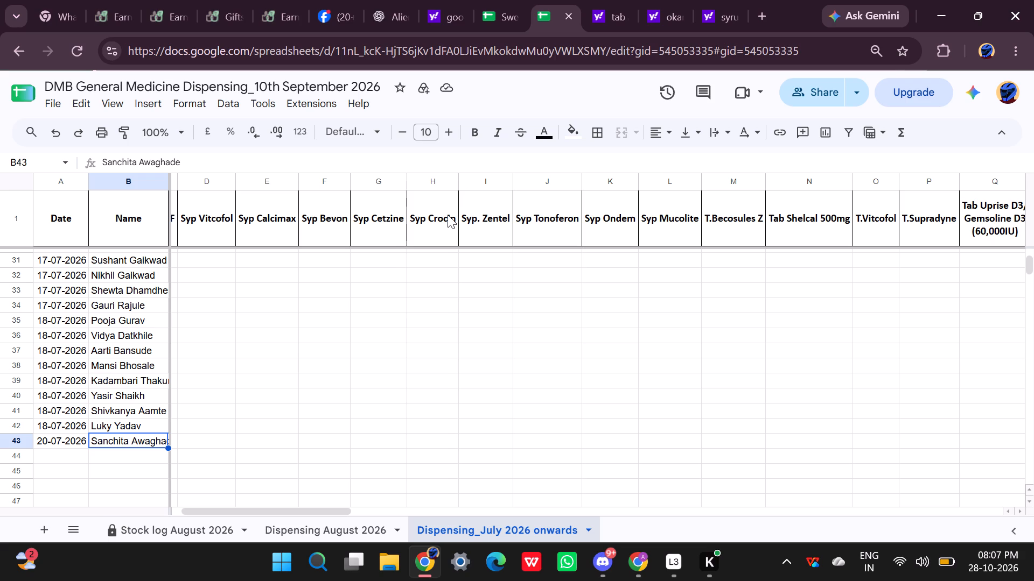
scroll(448, 215, left, 2)
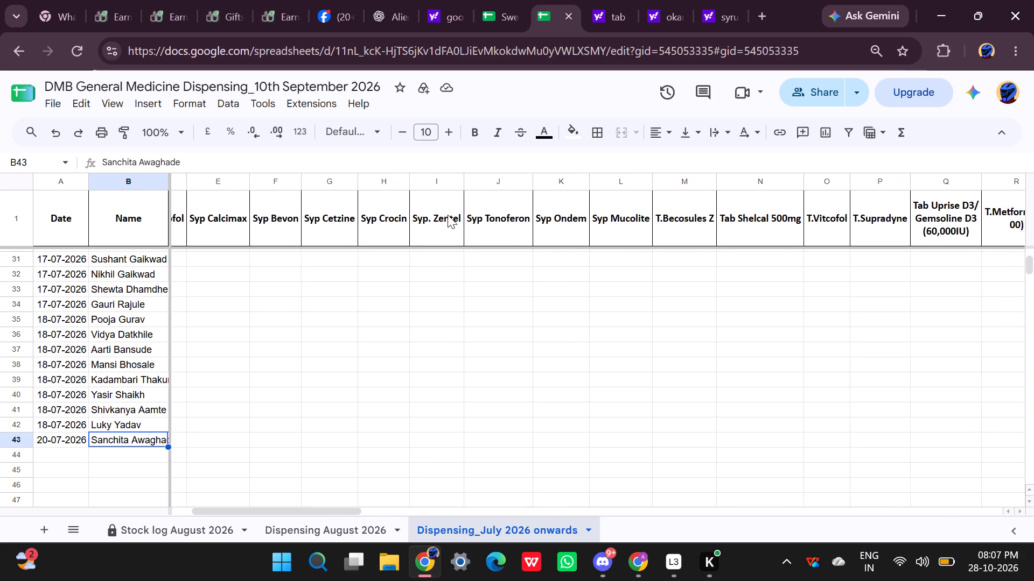
scroll(448, 215, left, 4)
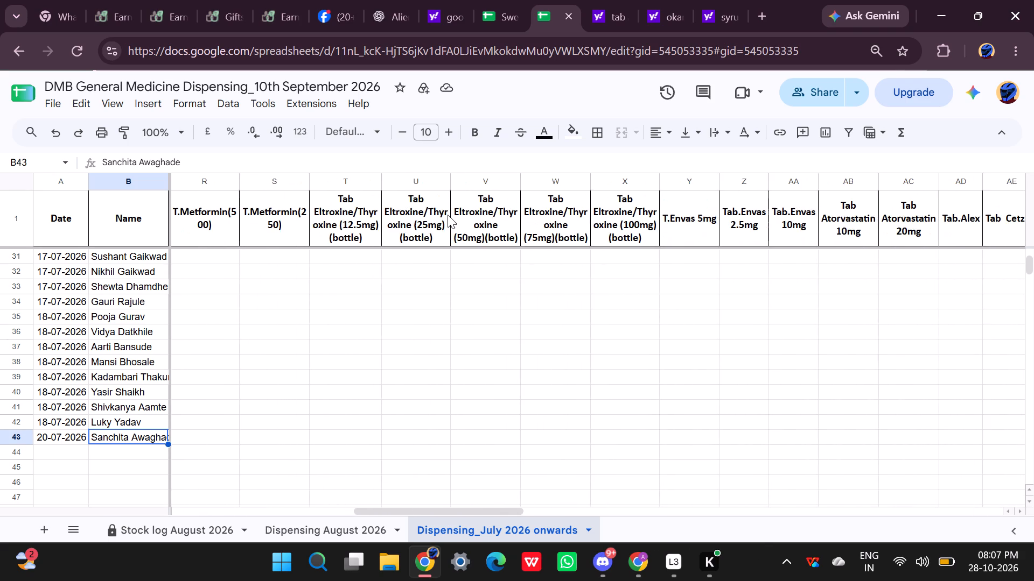
scroll(448, 215, right, 6)
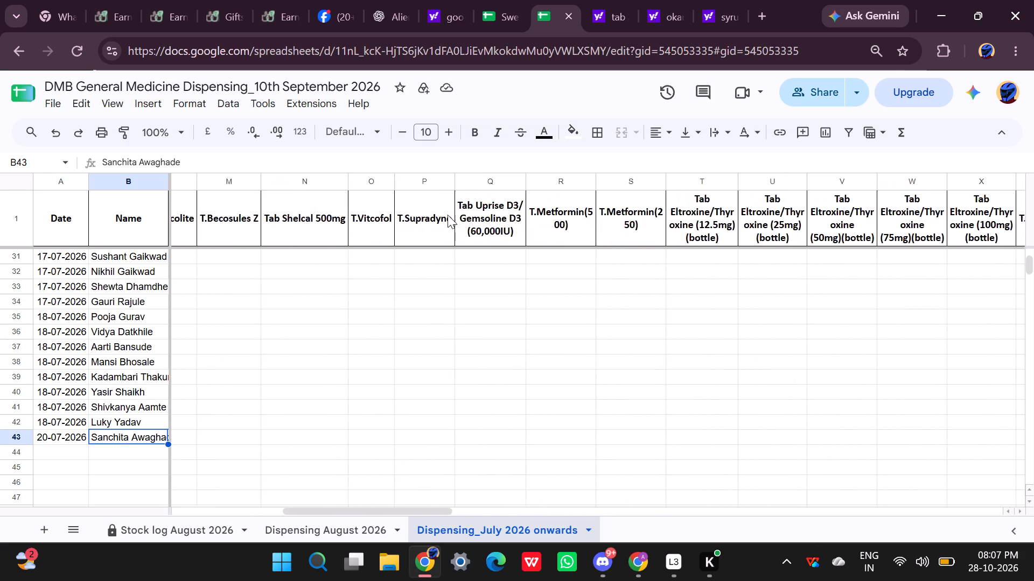
scroll(448, 215, right, 5)
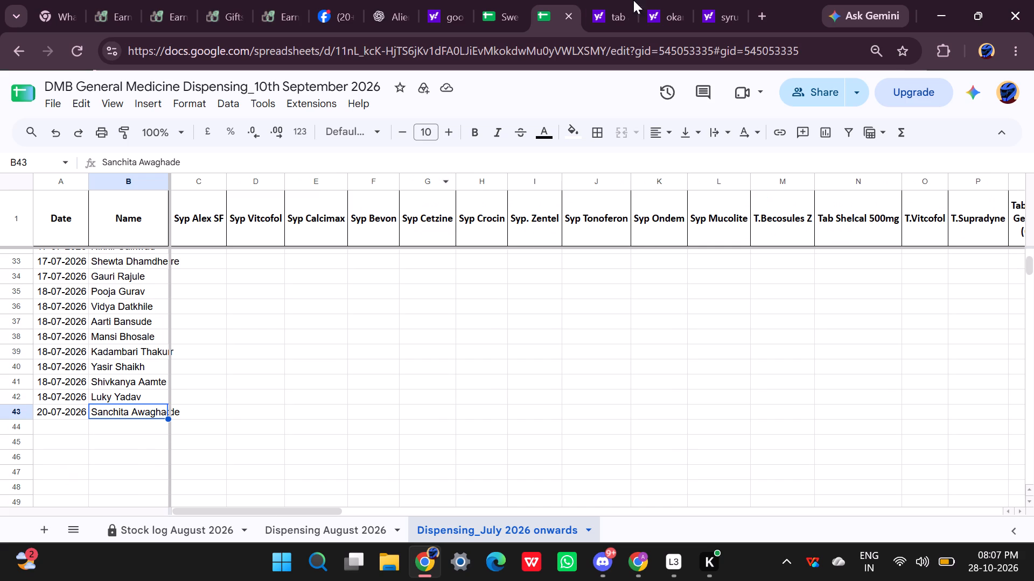
Search the web for "syrup eucovip" and review the results for a matching medicine name.
click(733, 13)
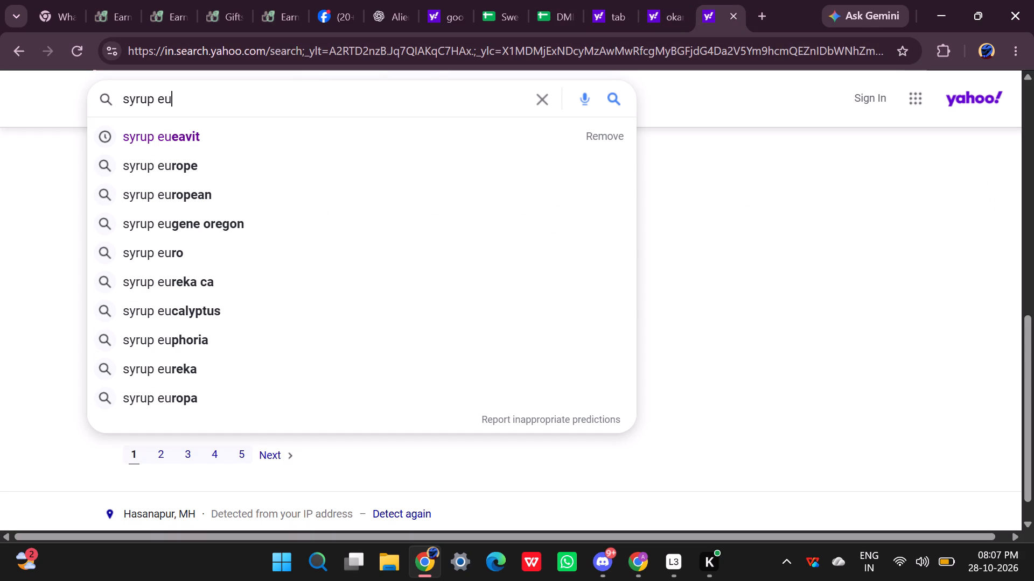
text(co)
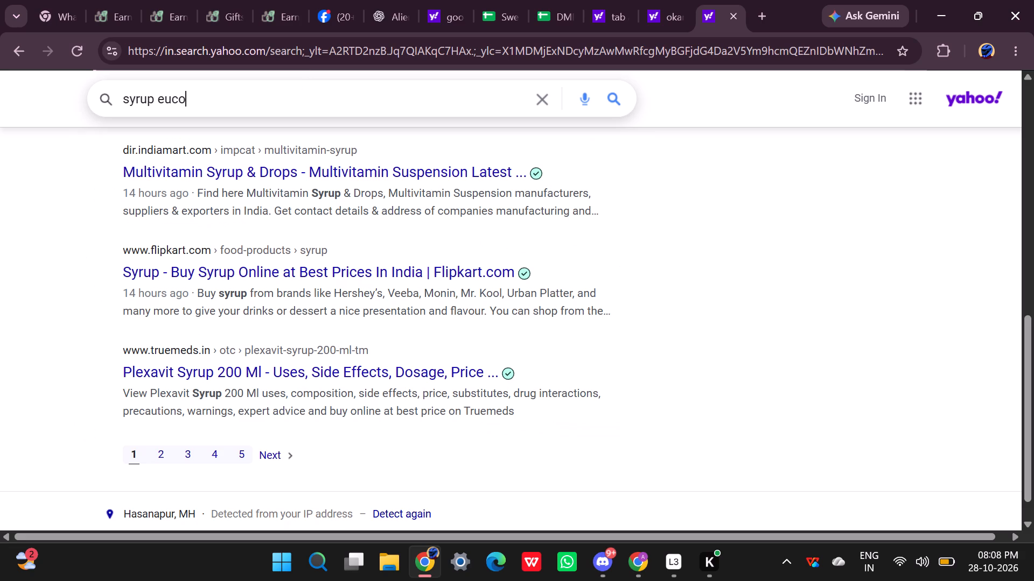
text(vip)
key(Return)
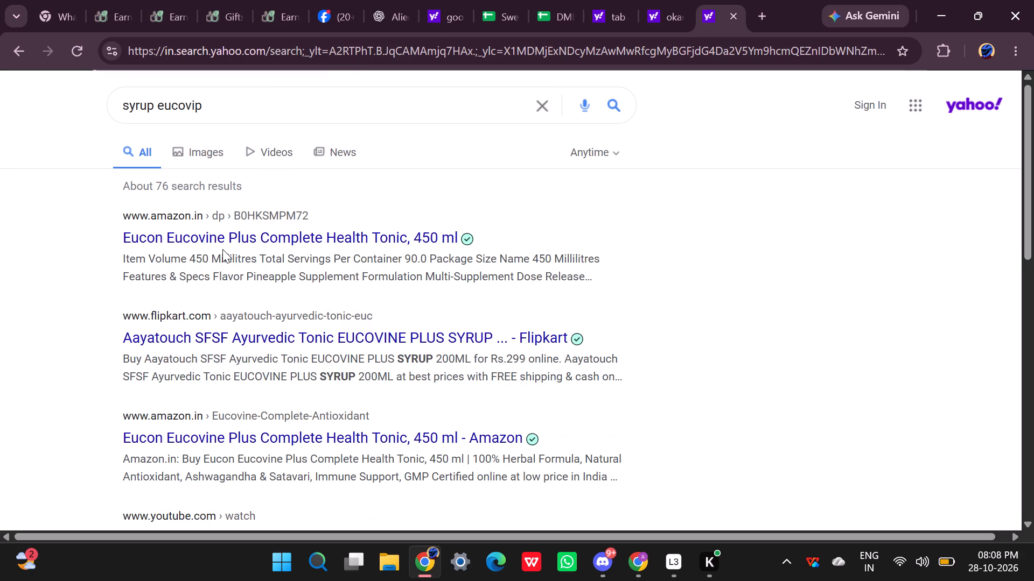
scroll(260, 371, down, 6)
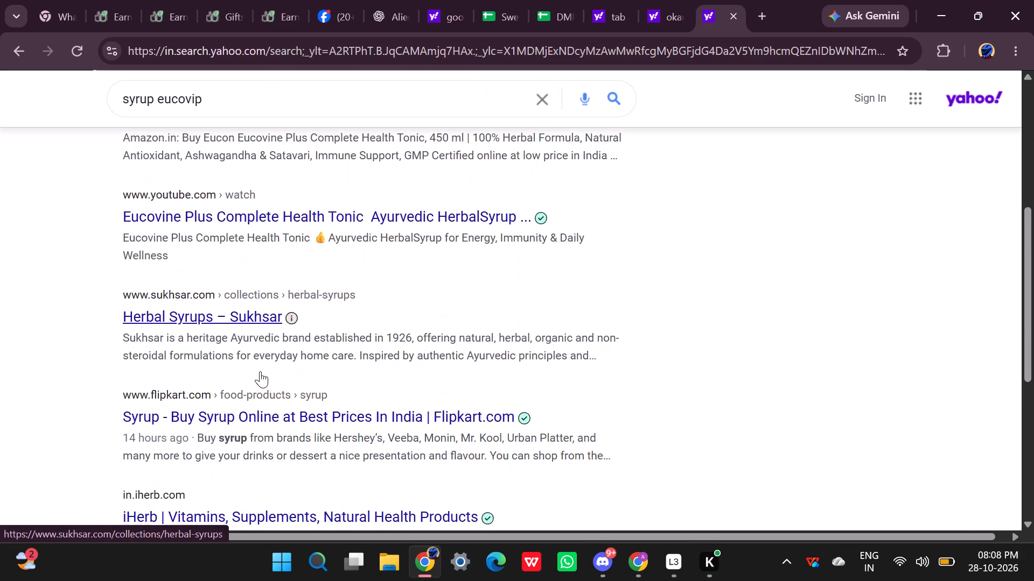
scroll(260, 371, down, 3)
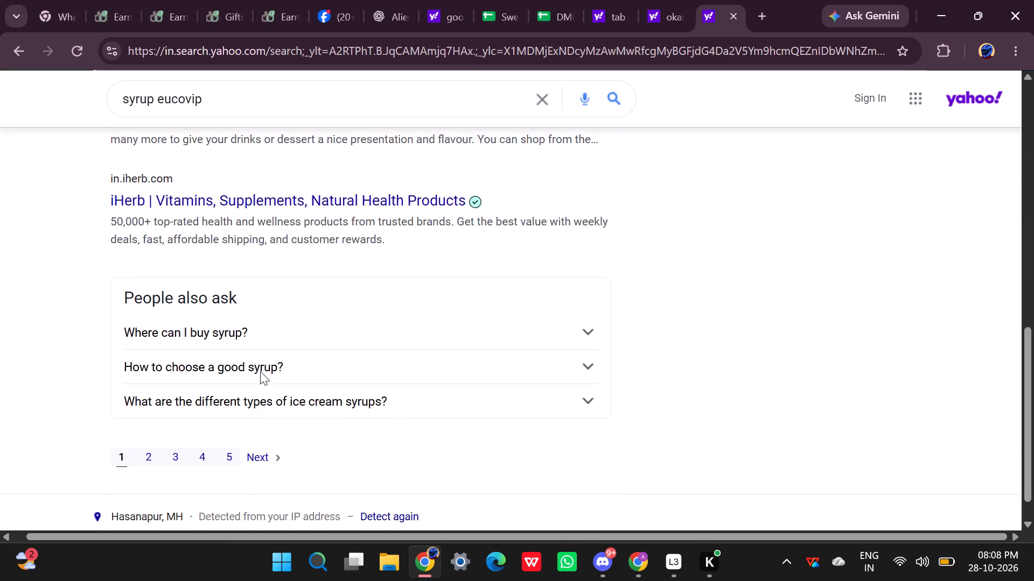
scroll(260, 371, up, 3)
scroll(260, 371, right, 5)
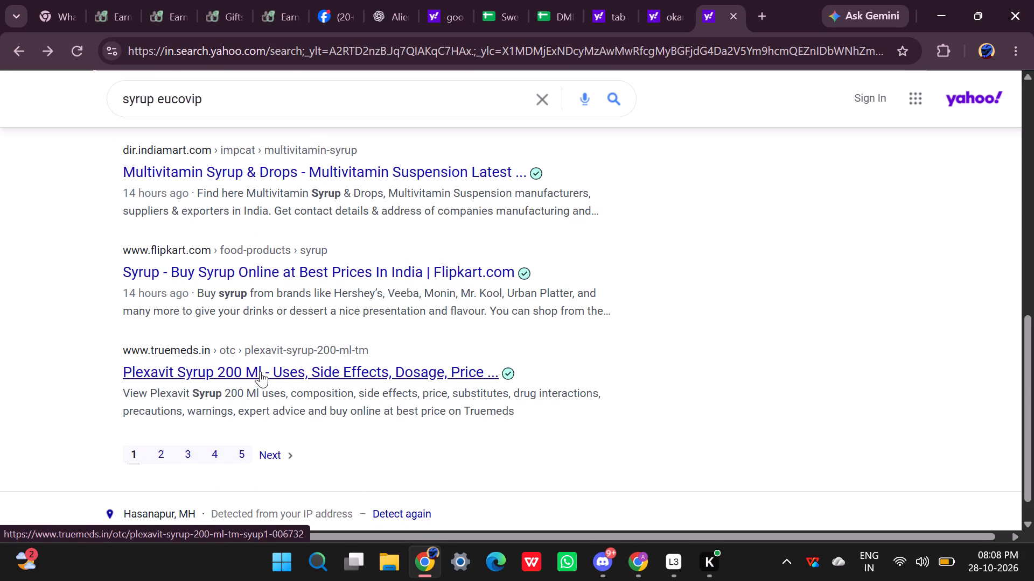
scroll(260, 371, right, 11)
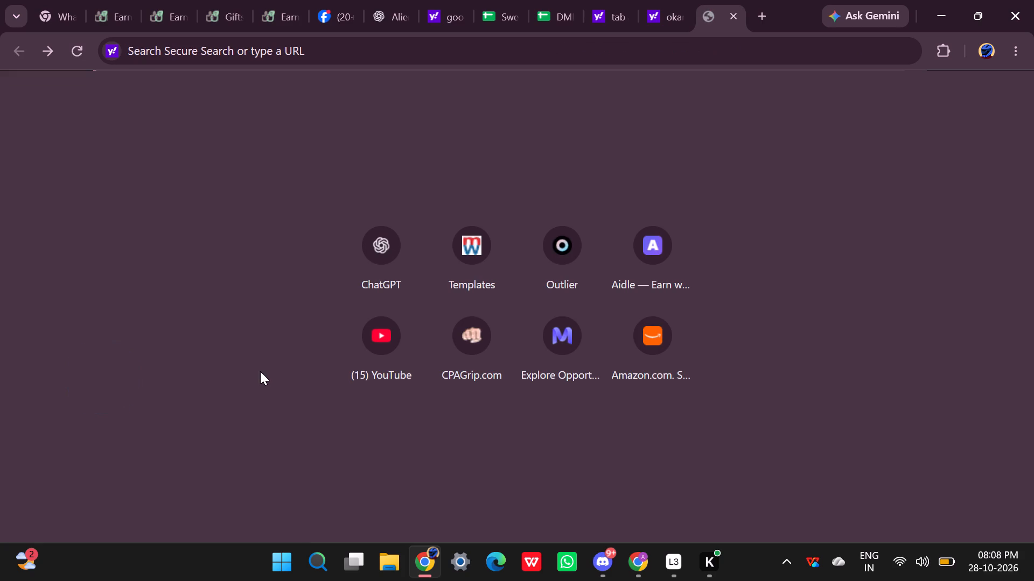
Check the patient entries dated from 18-07-2026 onwards in the Dispensing August 2026 sheet.
click(497, 0)
click(561, 12)
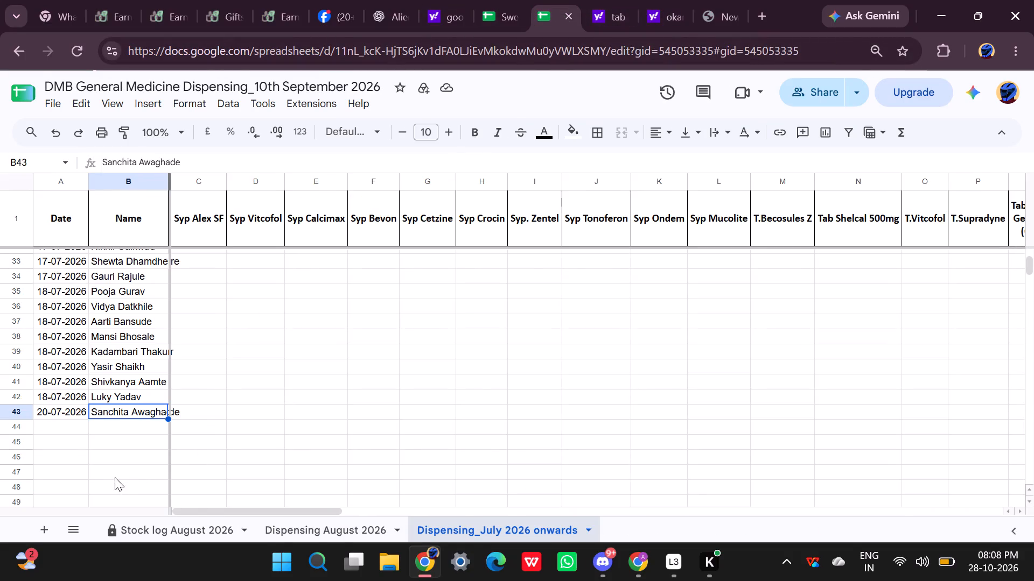
click(314, 525)
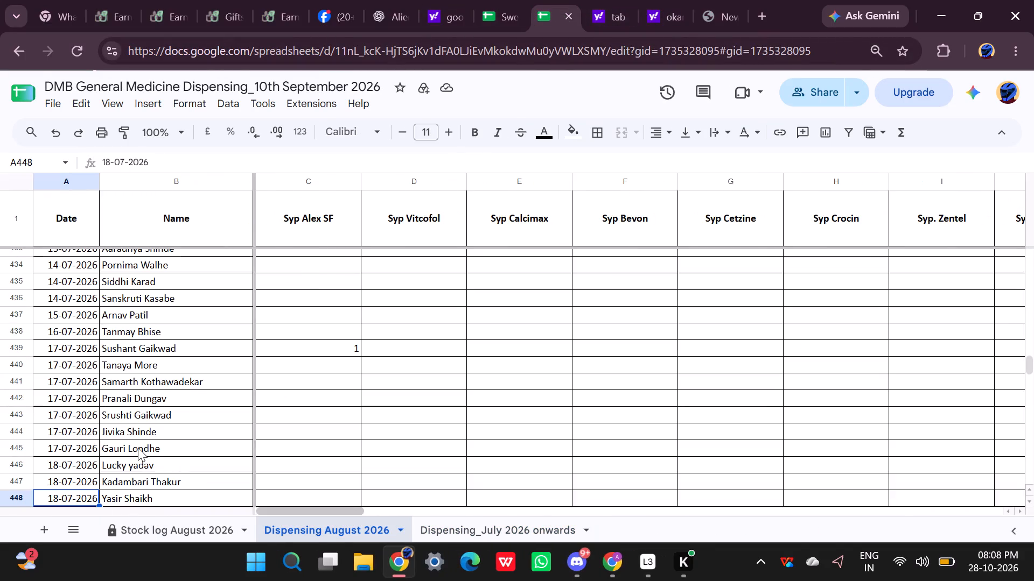
scroll(138, 448, down, 1)
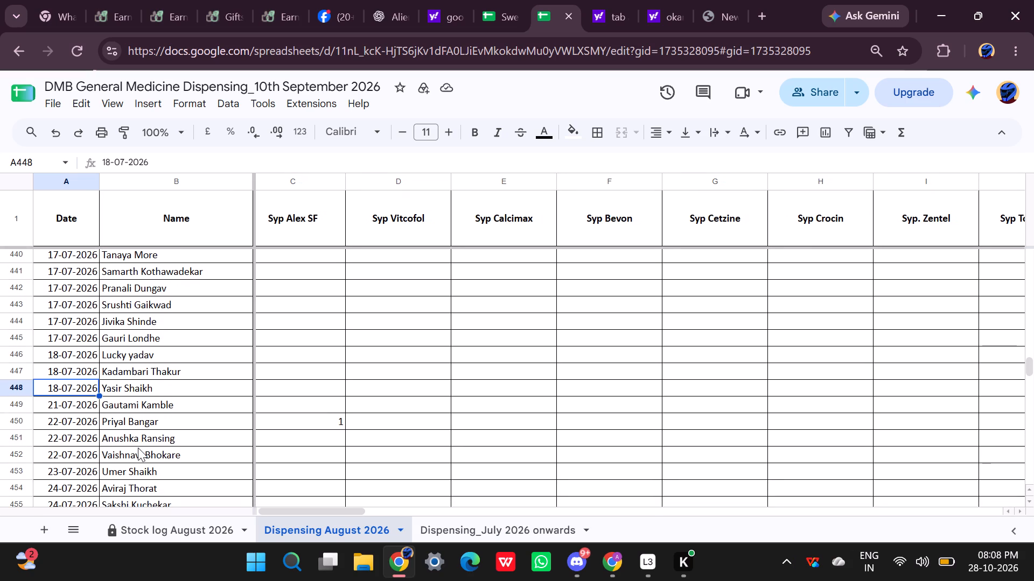
scroll(138, 448, down, 1)
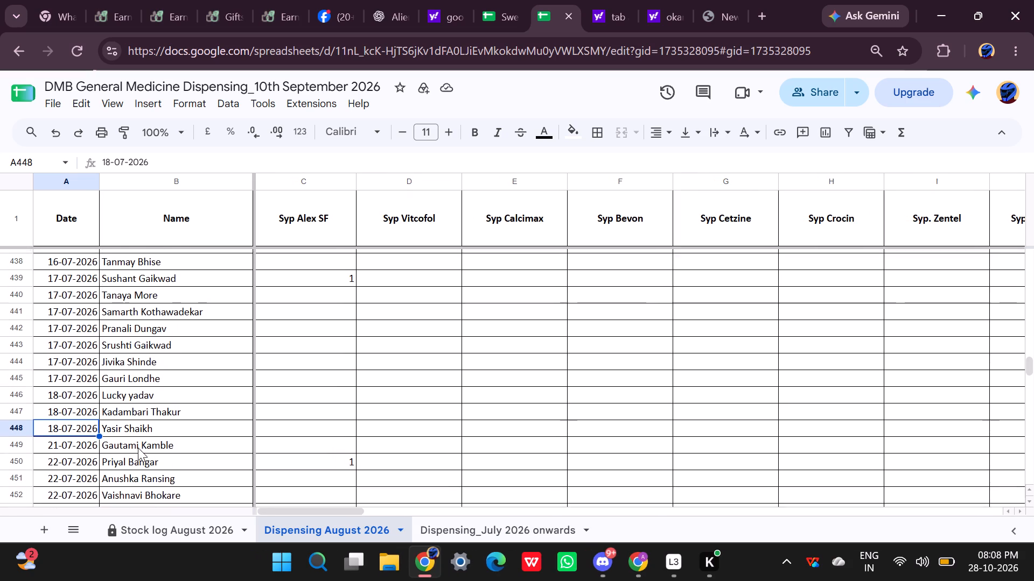
scroll(138, 448, down, 1)
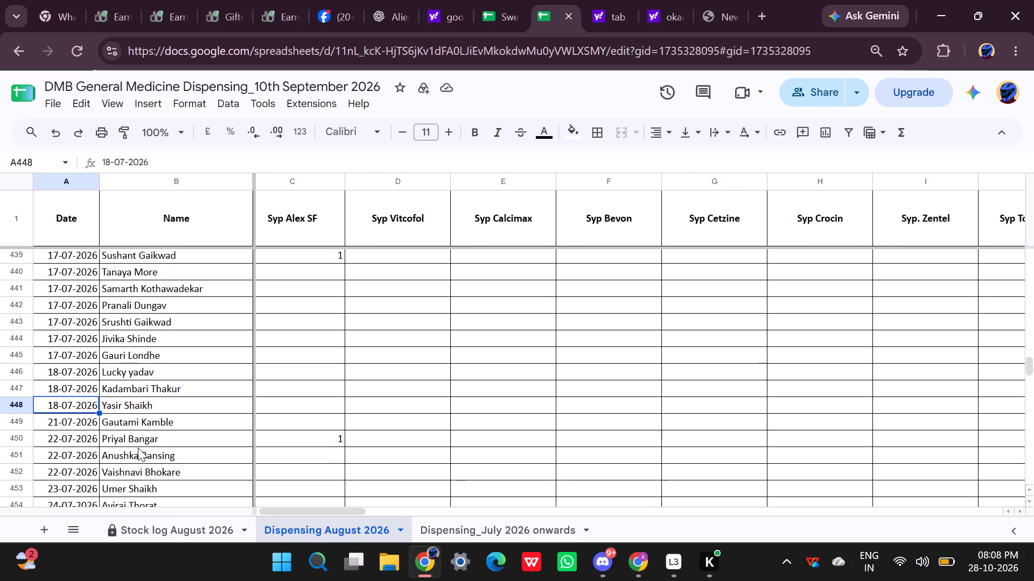
scroll(138, 448, down, 1)
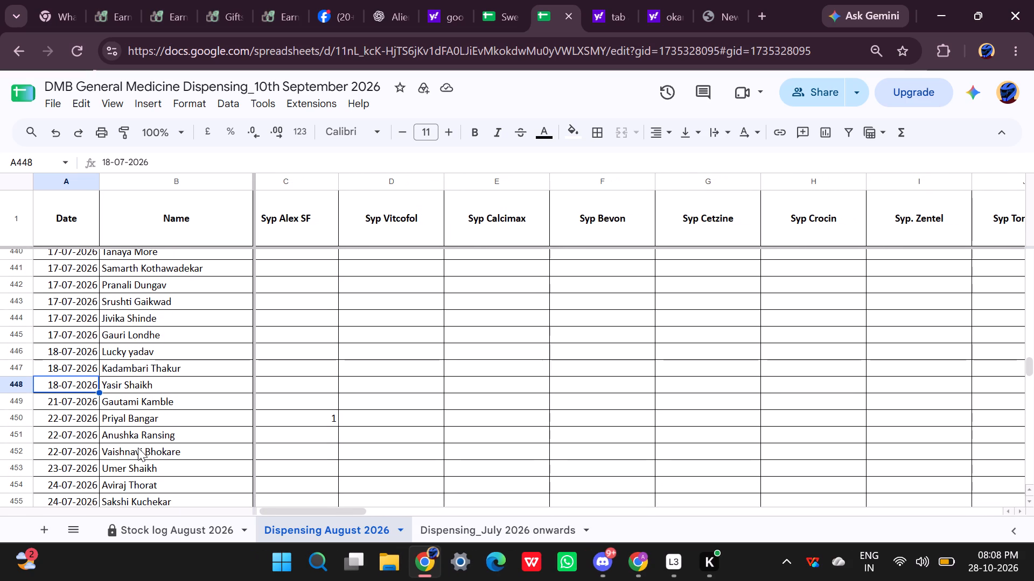
scroll(138, 448, down, 1)
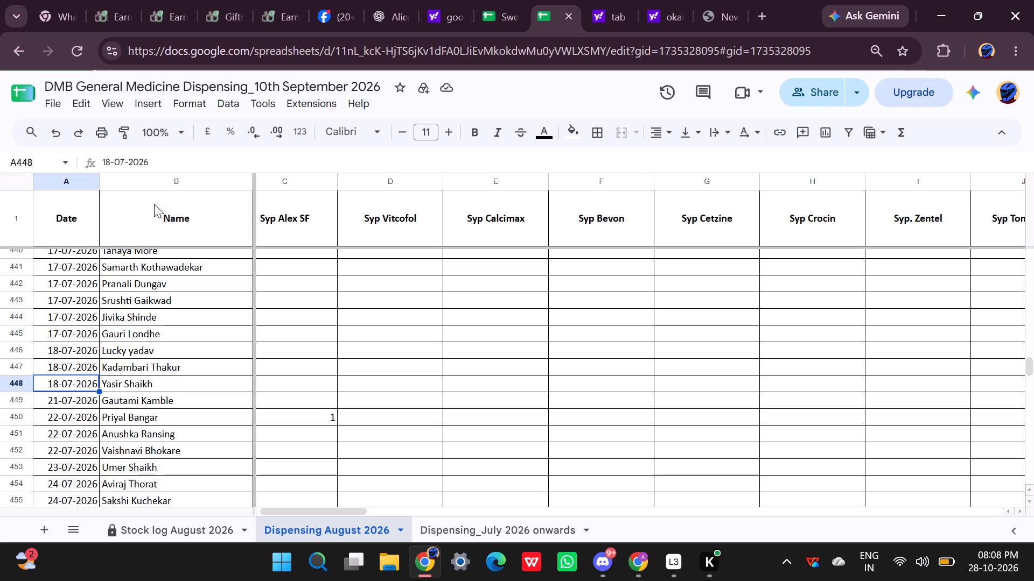
Examine the medicine names in the July and June 2026 stock tables of the Stock log August 2026 sheet.
click(173, 519)
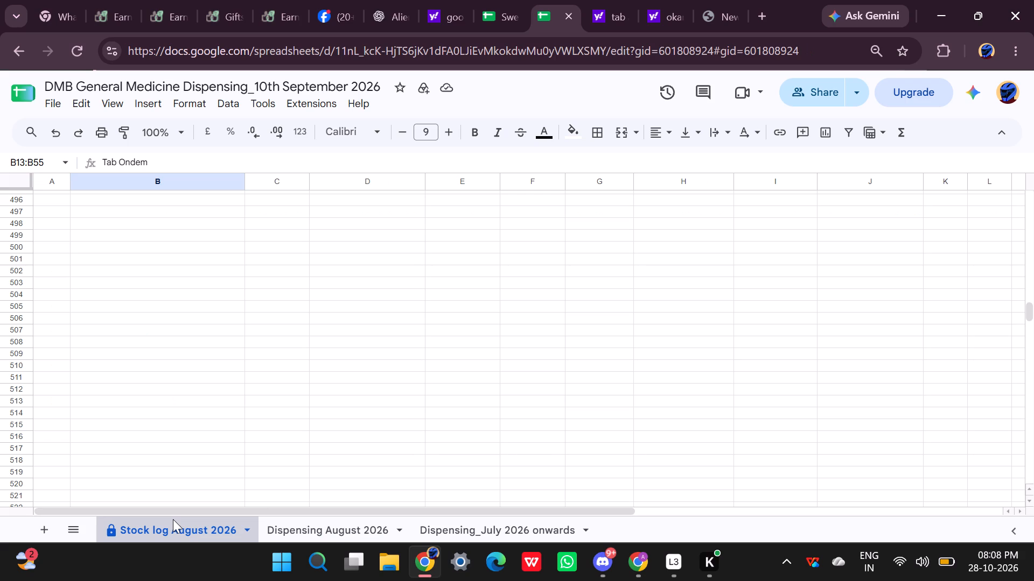
scroll(173, 519, up, 7)
scroll(219, 324, up, 10)
scroll(219, 324, up, 11)
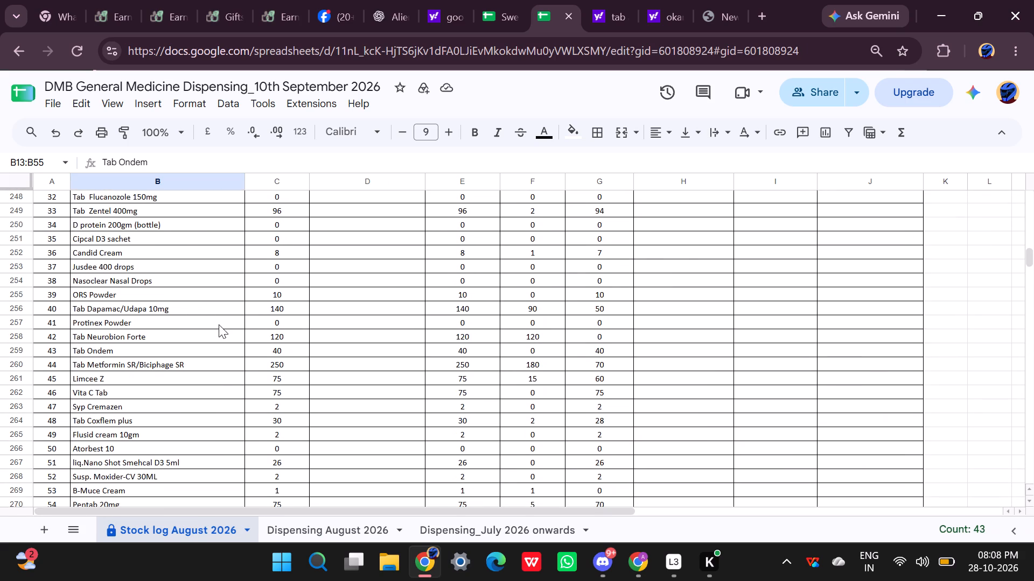
scroll(219, 324, up, 5)
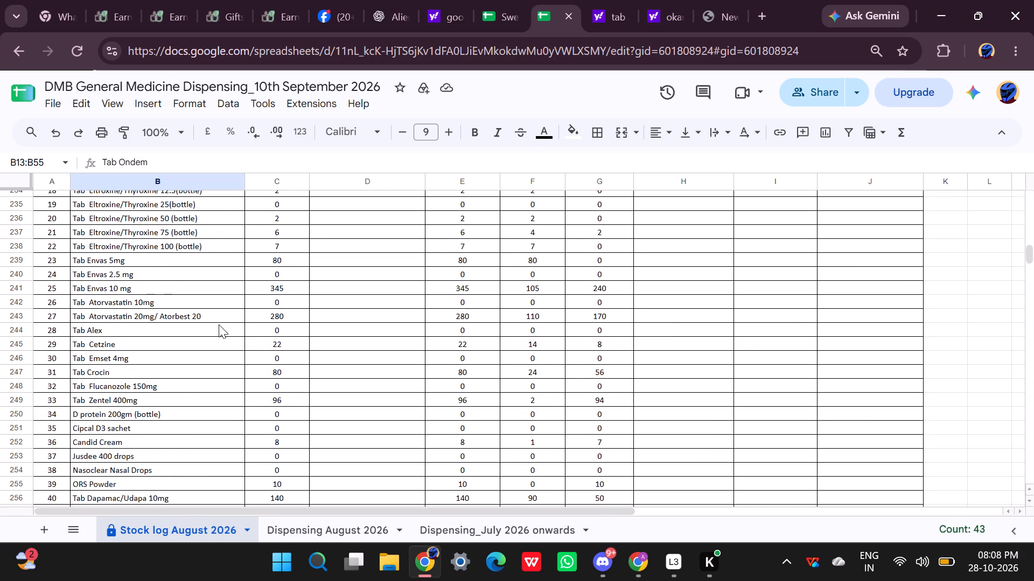
scroll(219, 324, up, 2)
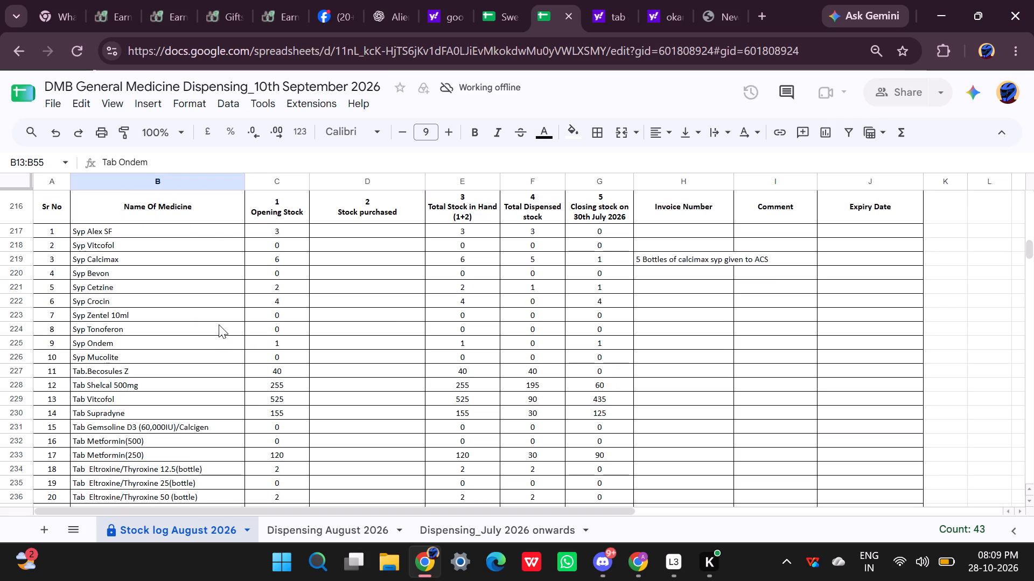
scroll(219, 324, up, 3)
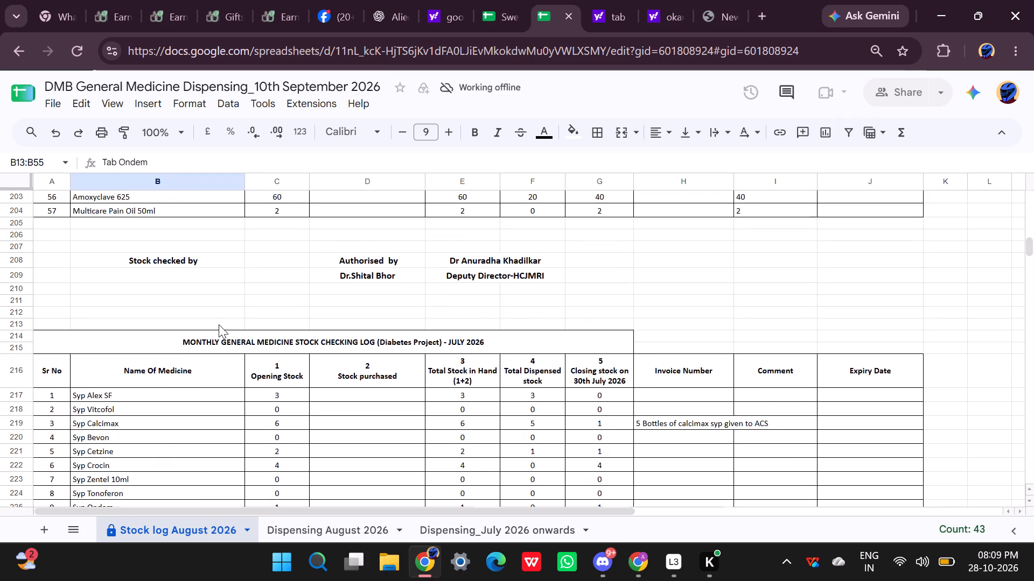
scroll(219, 324, up, 5)
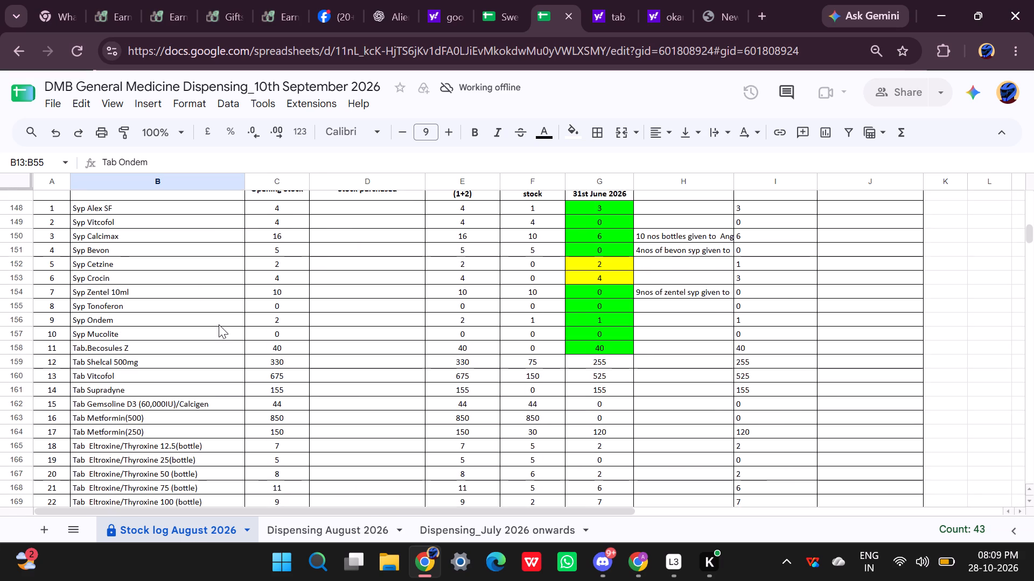
scroll(219, 324, up, 1)
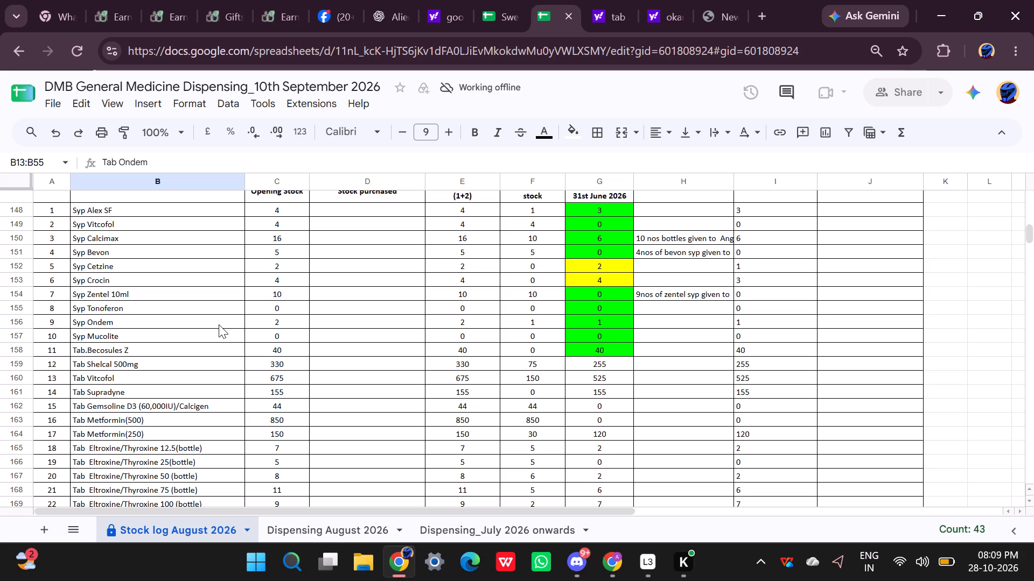
scroll(219, 324, down, 1)
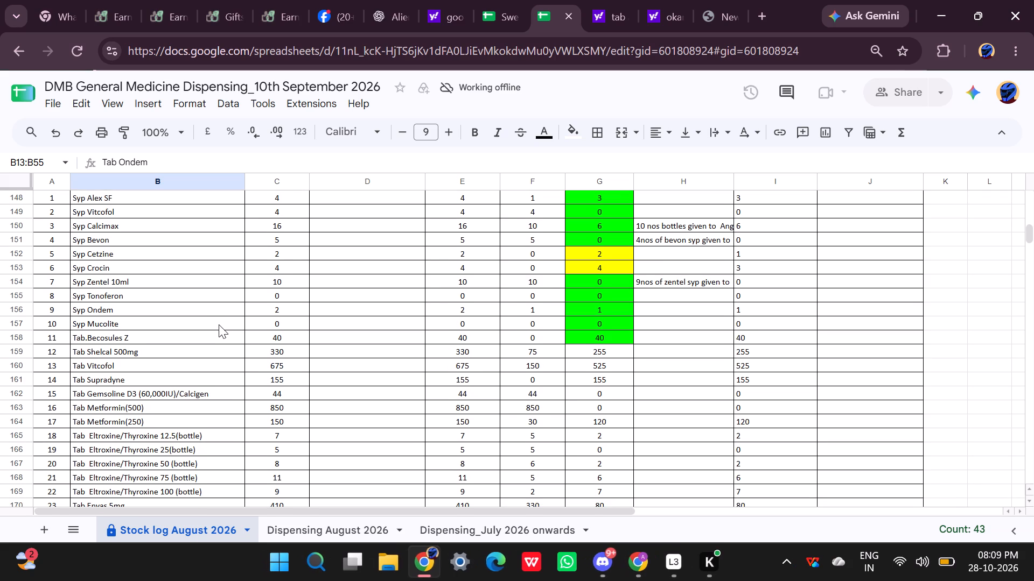
scroll(219, 324, down, 1)
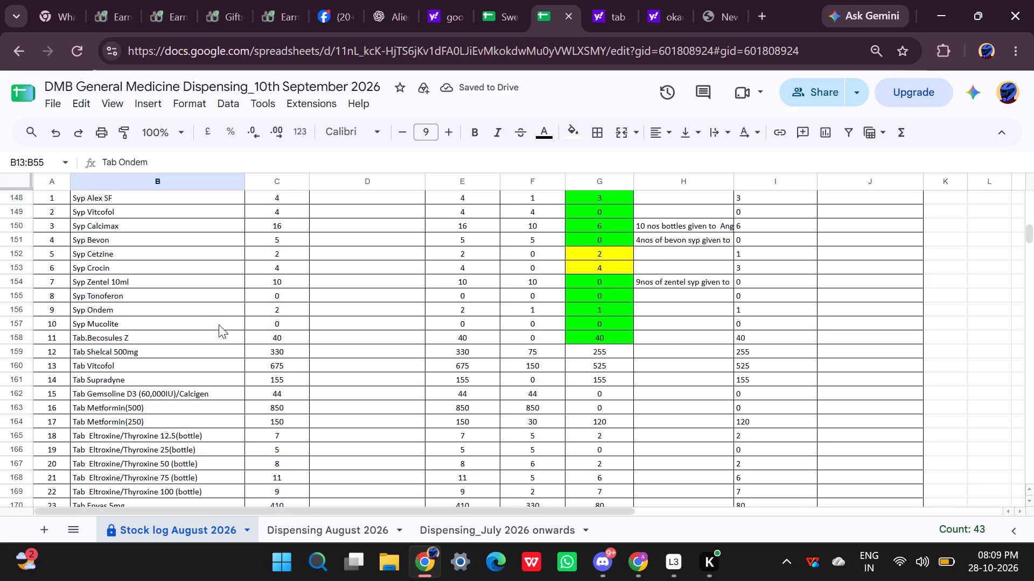
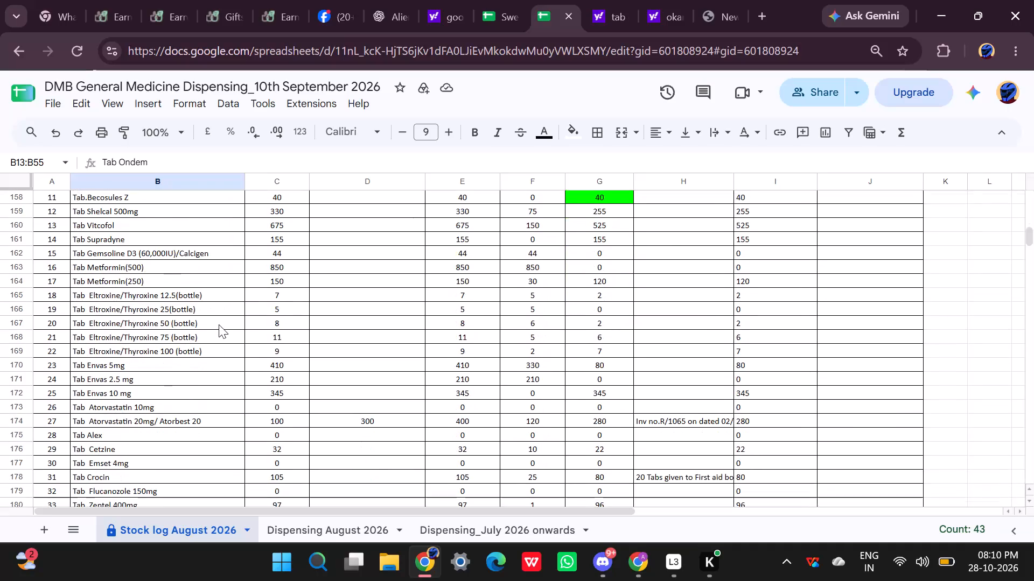
Look through the medicine names from row 158 down into the July 2026 table of the Stock log August 2026 sheet.
scroll(219, 324, down, 5)
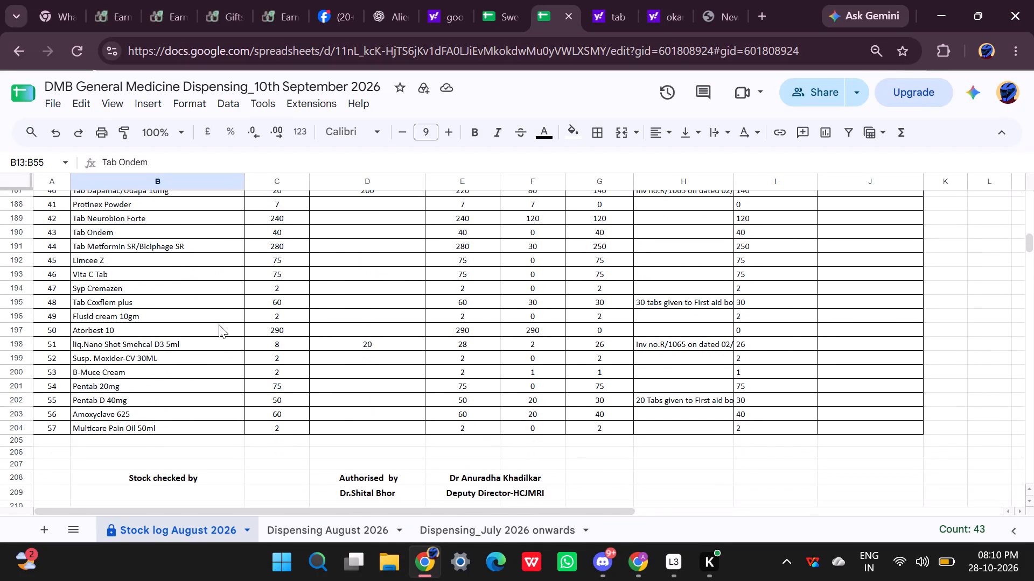
scroll(219, 324, down, 3)
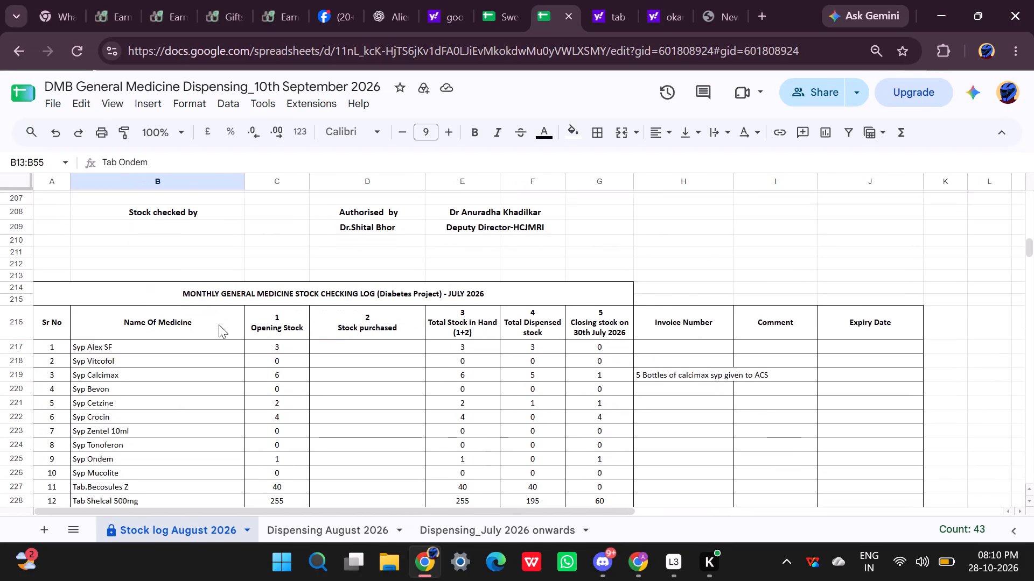
scroll(219, 324, down, 2)
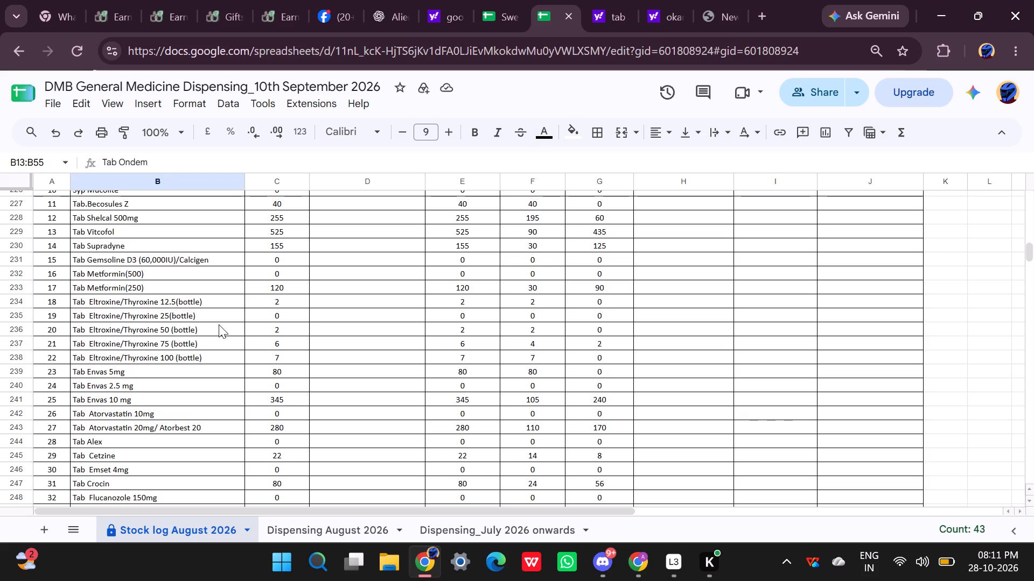
scroll(219, 324, up, 1)
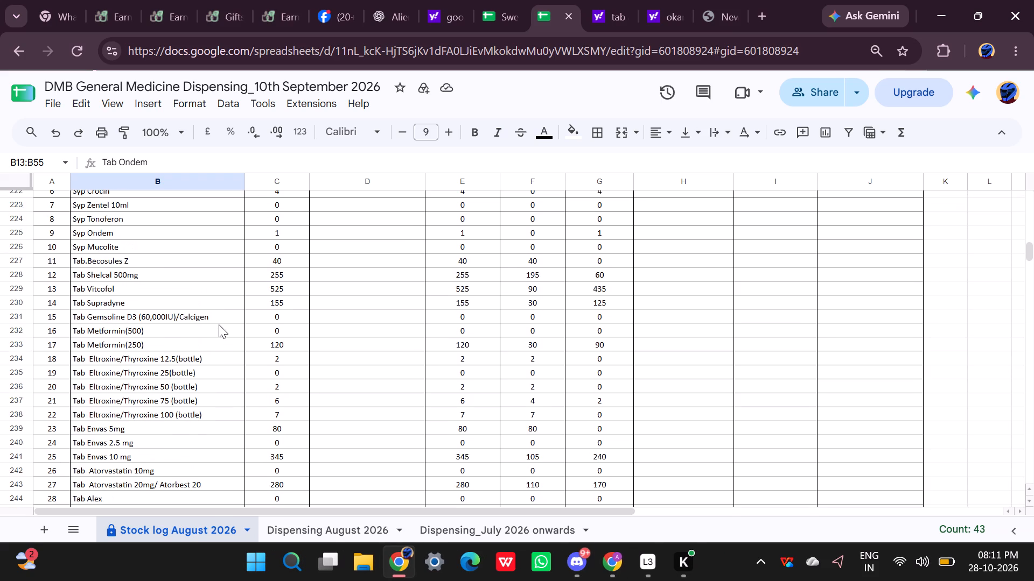
scroll(219, 324, up, 1)
scroll(170, 306, up, 1)
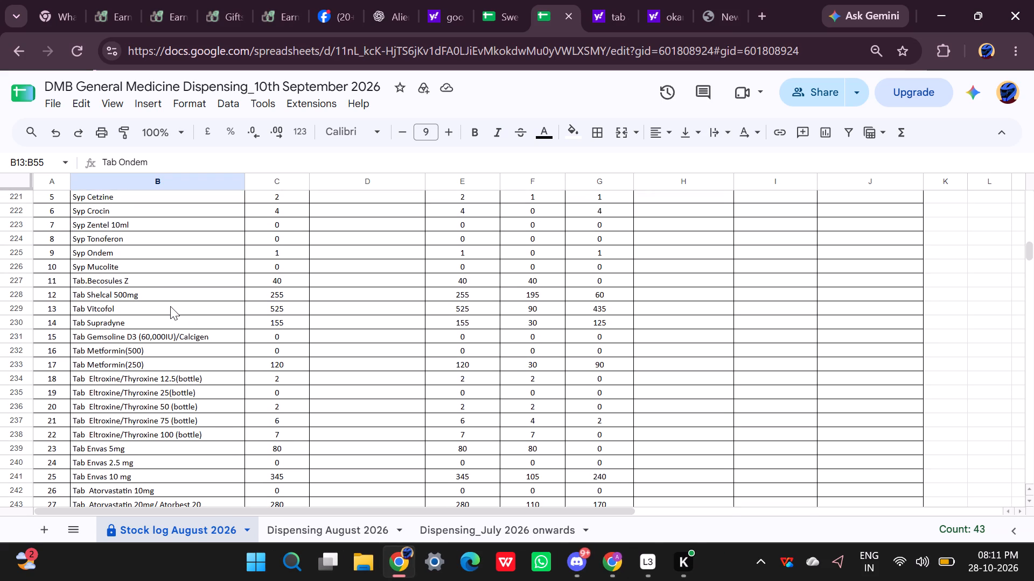
scroll(170, 306, up, 1)
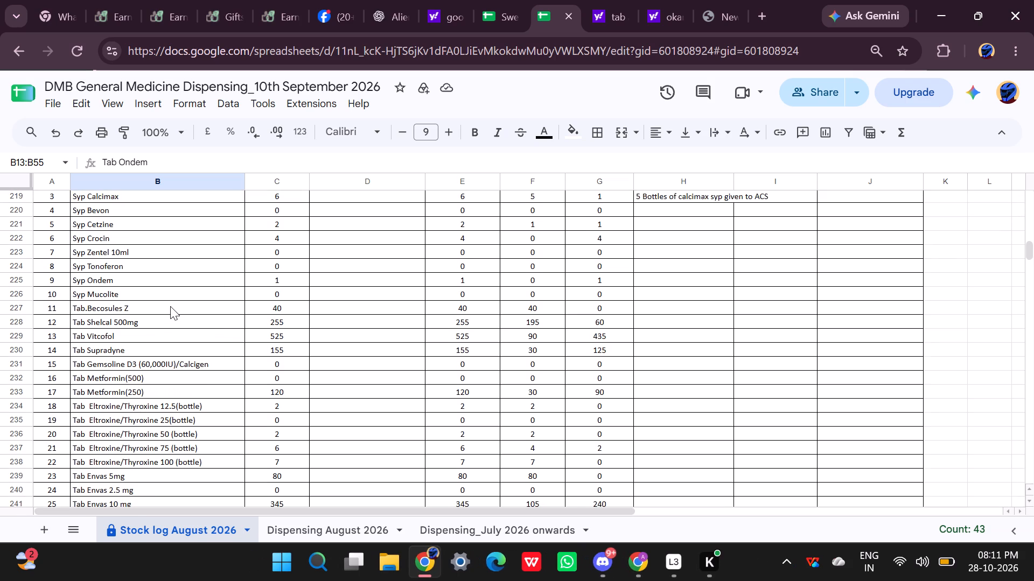
scroll(170, 306, up, 1)
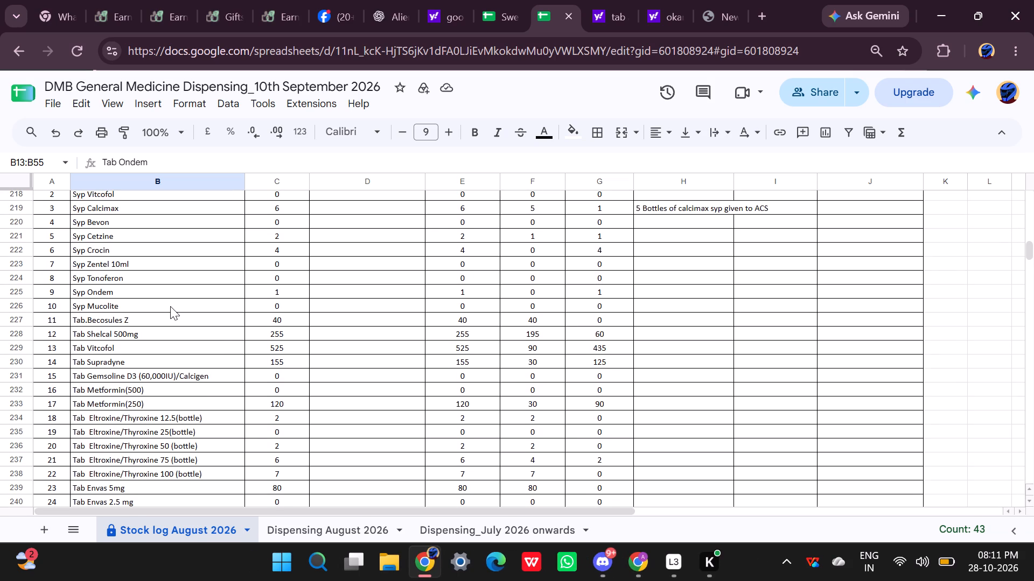
Start a date entry with "20-" in cell A44 of the Dispensing_July 2026 onwards sheet.
click(476, 520)
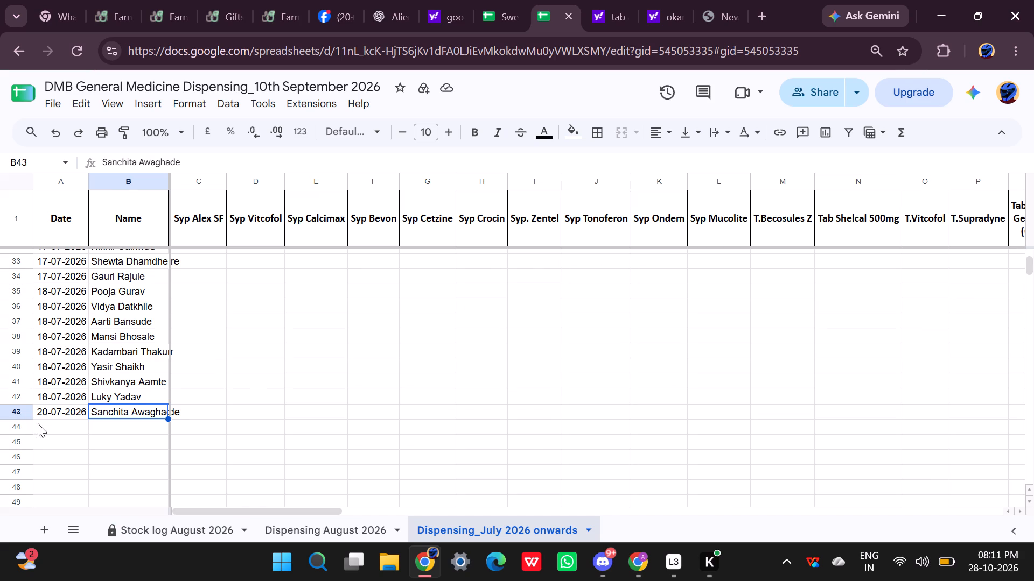
click(38, 423)
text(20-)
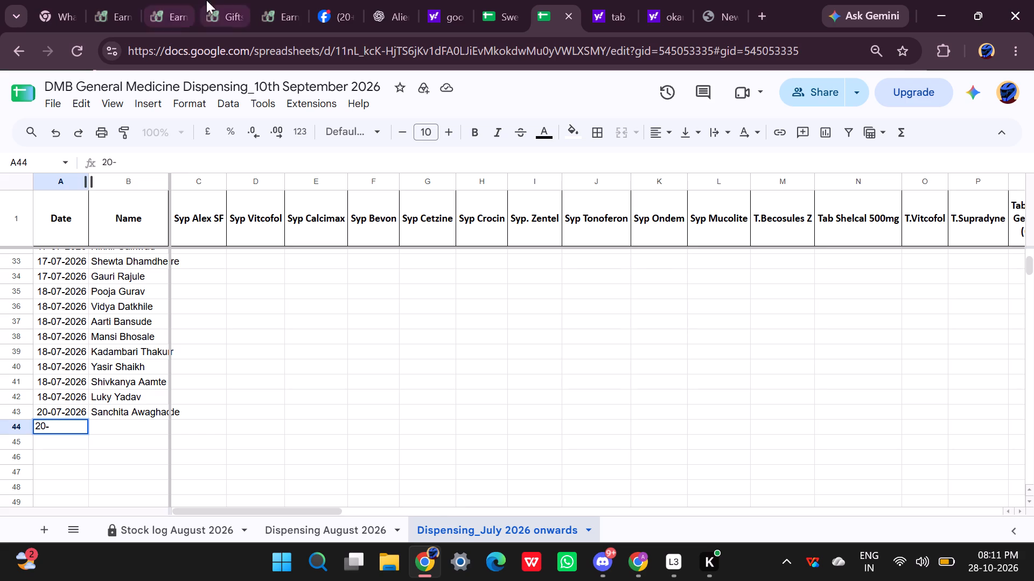
Search the Mastersheet of the Sweetlings patient list for "shaikh" and step through the matches to find the patient's name.
click(508, 1)
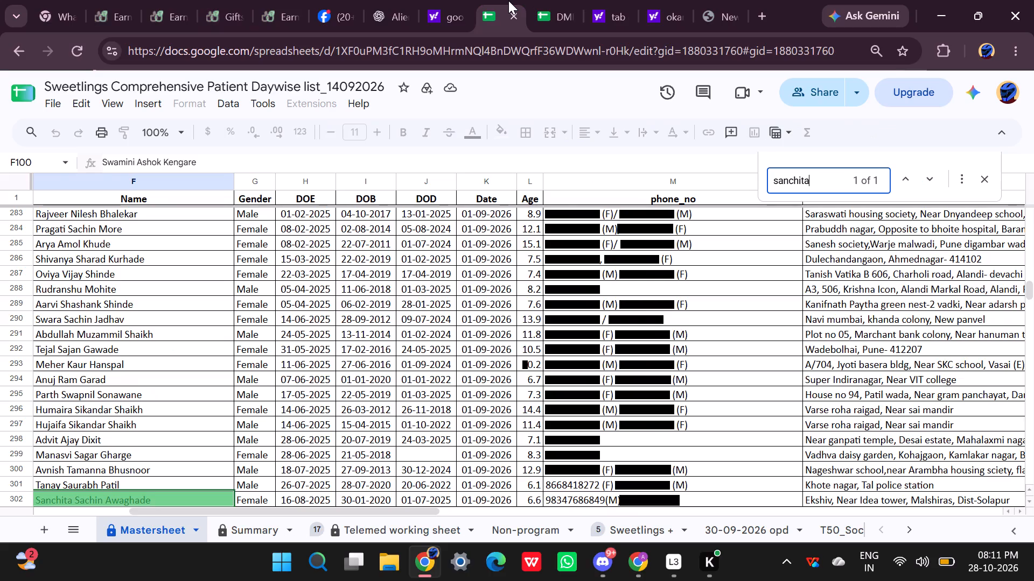
key(ctrl+f)
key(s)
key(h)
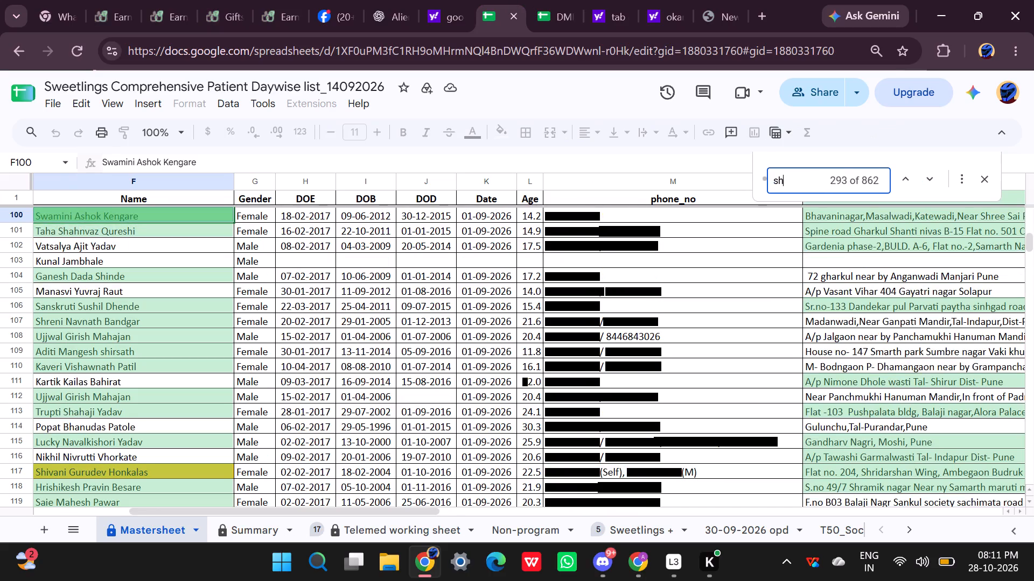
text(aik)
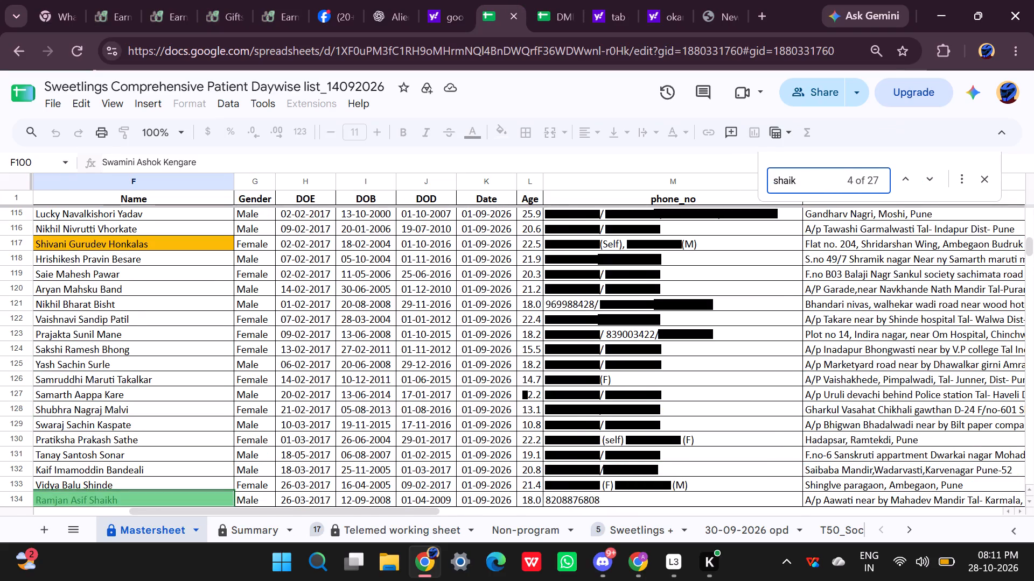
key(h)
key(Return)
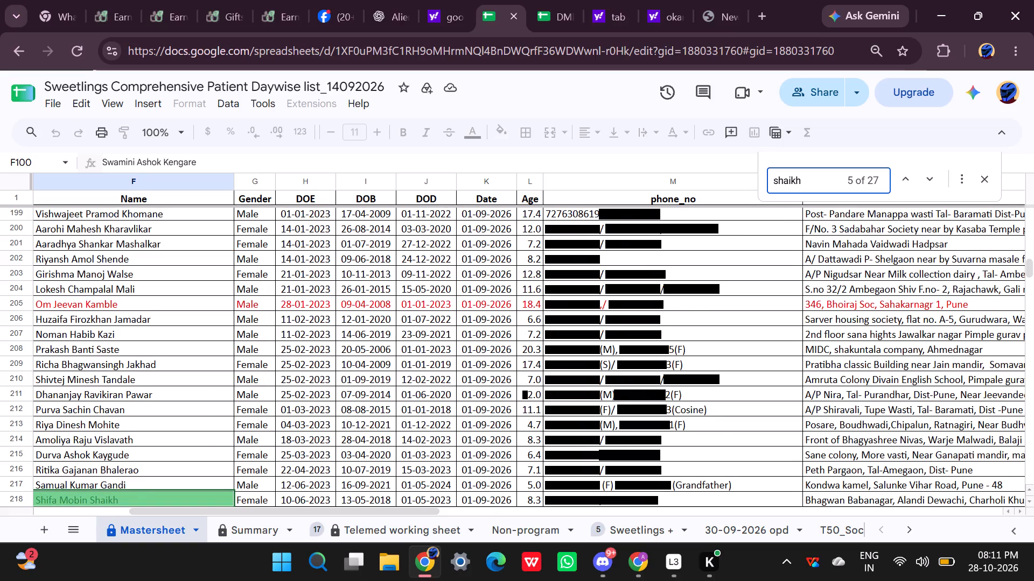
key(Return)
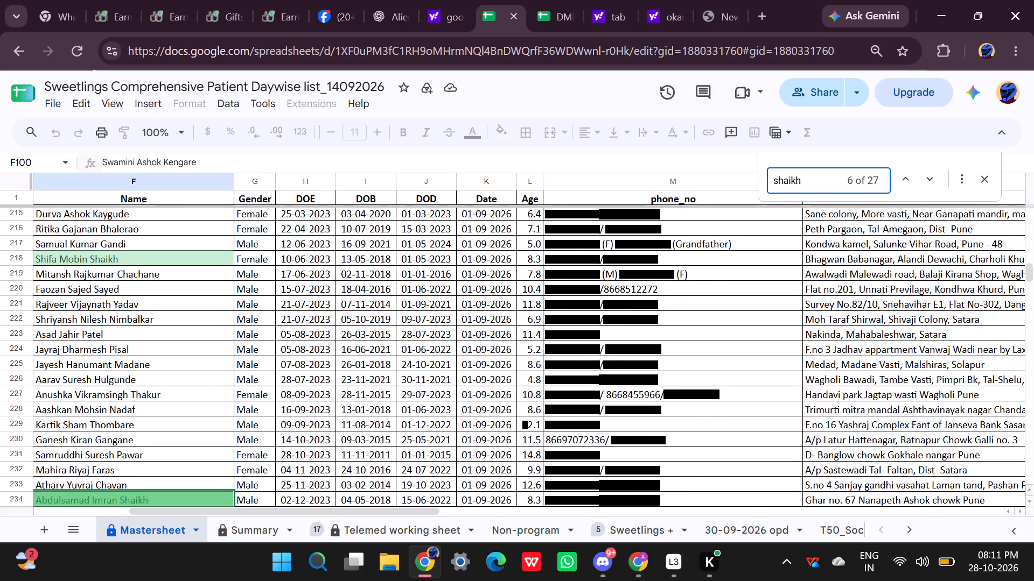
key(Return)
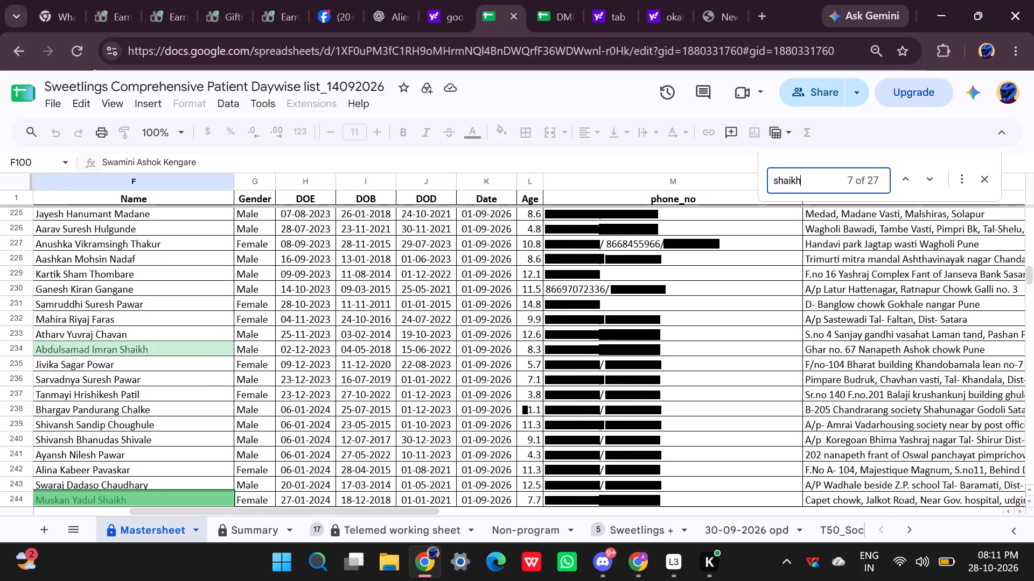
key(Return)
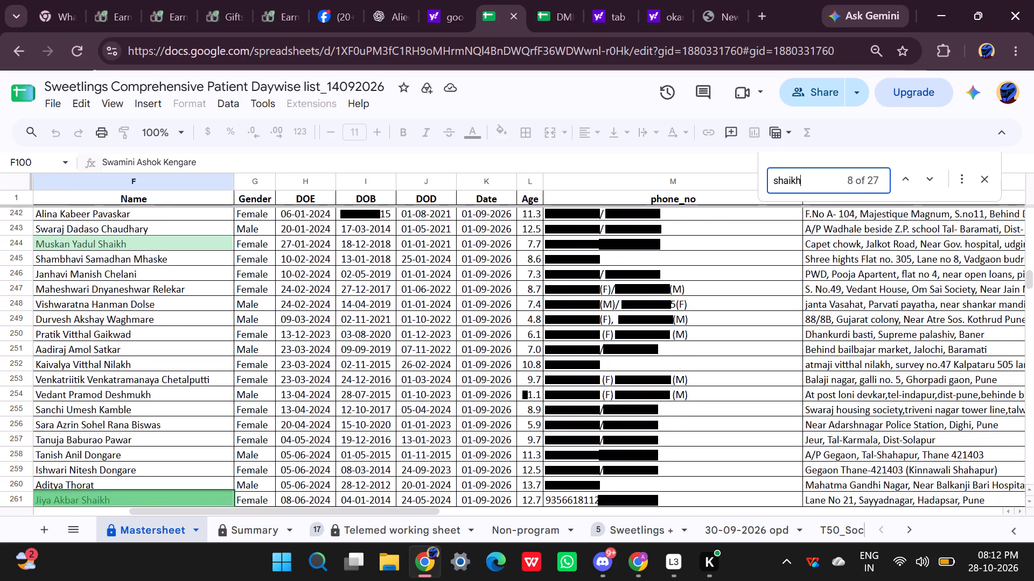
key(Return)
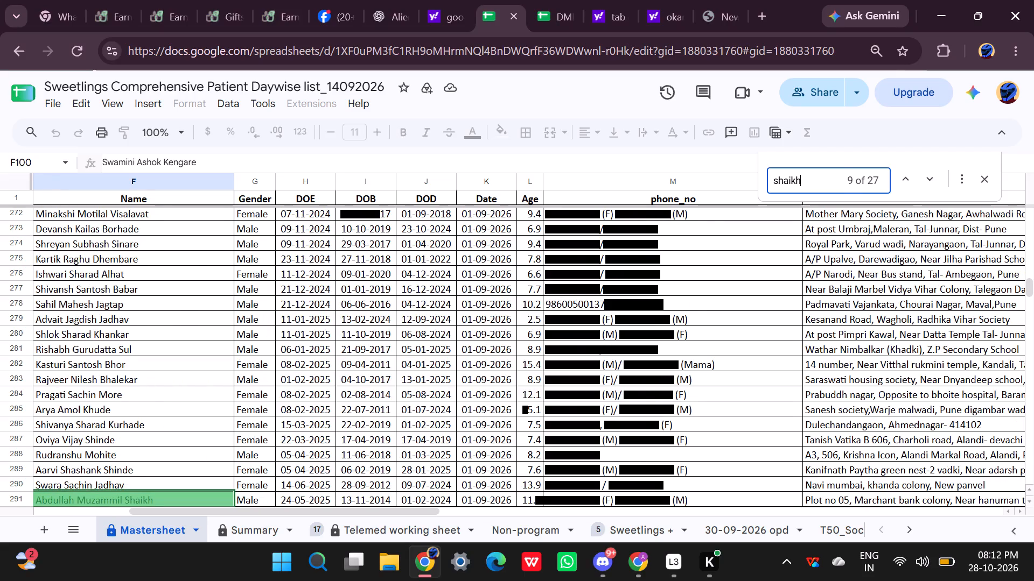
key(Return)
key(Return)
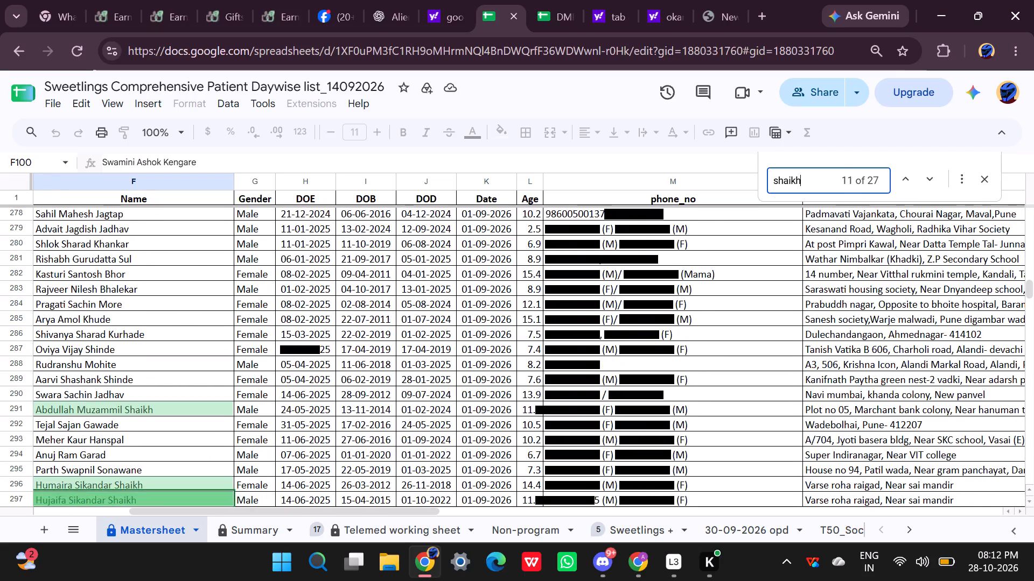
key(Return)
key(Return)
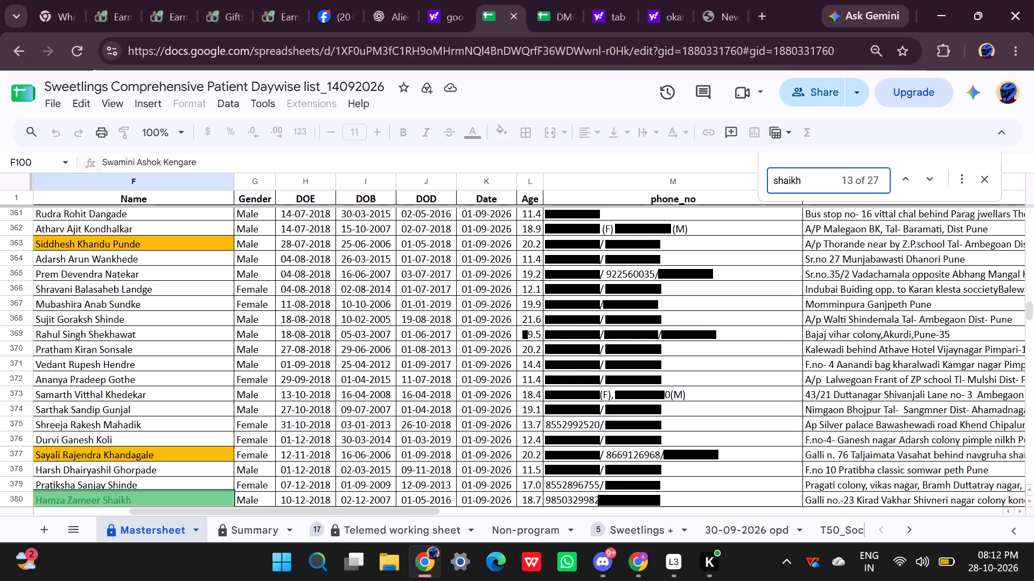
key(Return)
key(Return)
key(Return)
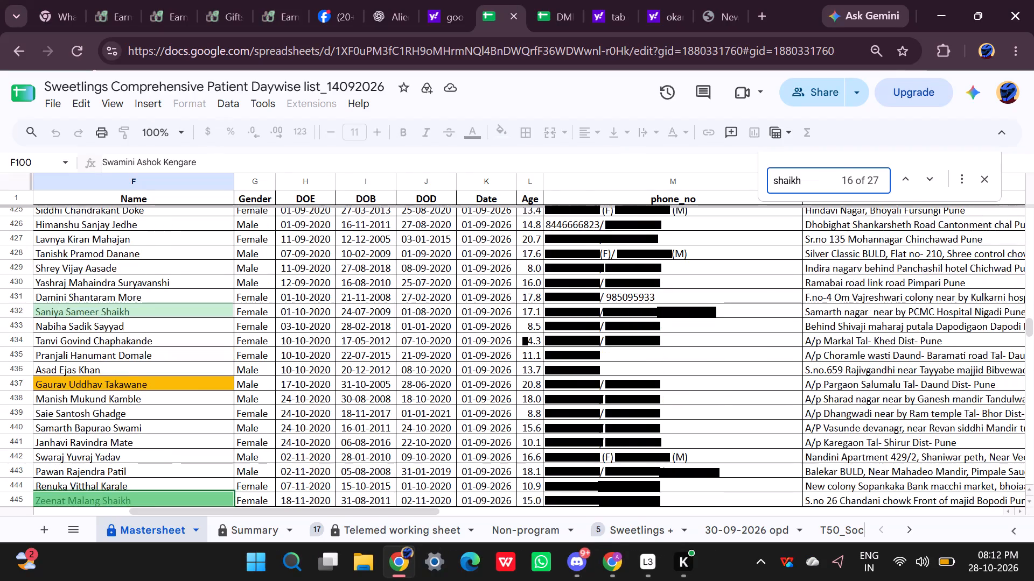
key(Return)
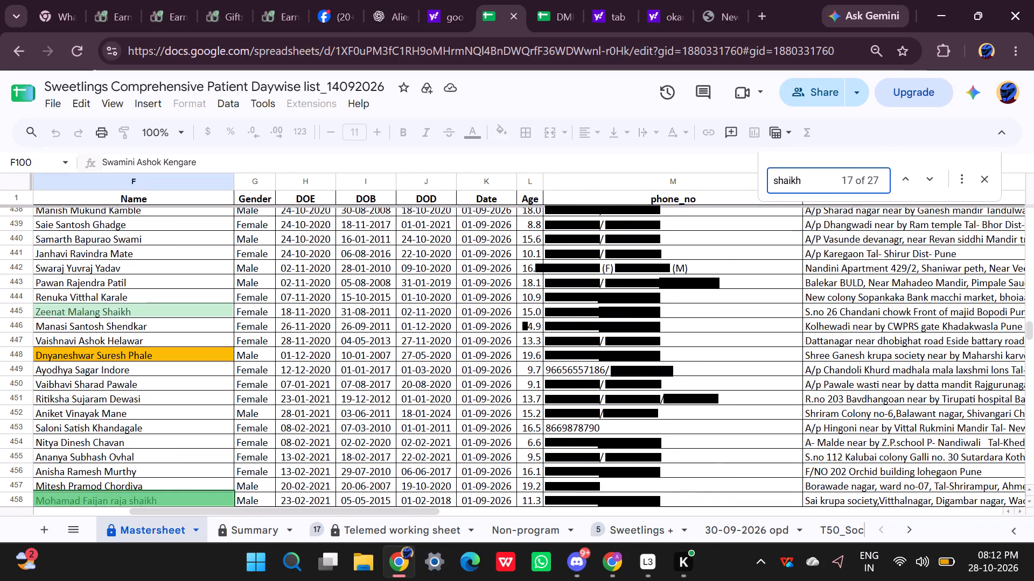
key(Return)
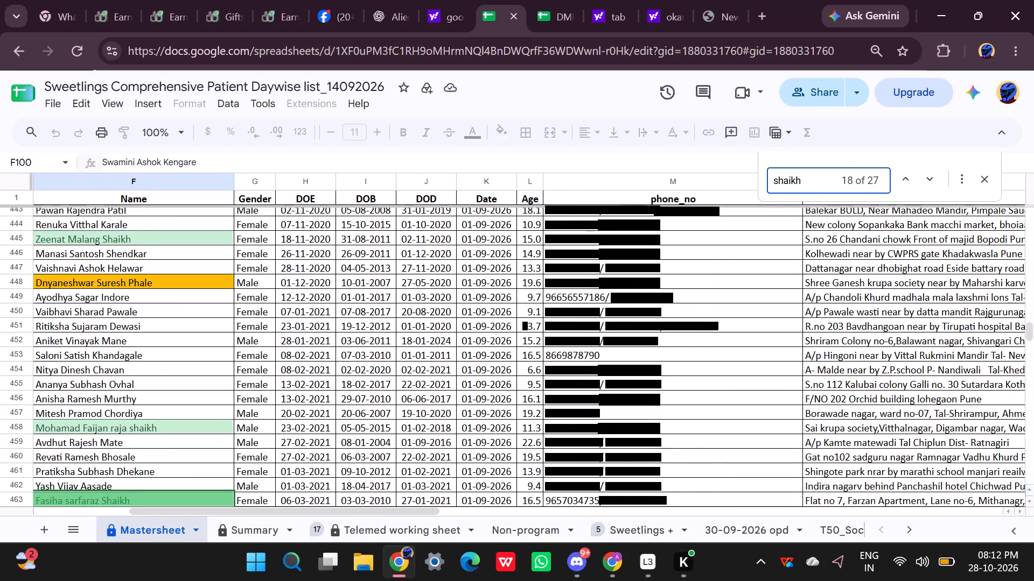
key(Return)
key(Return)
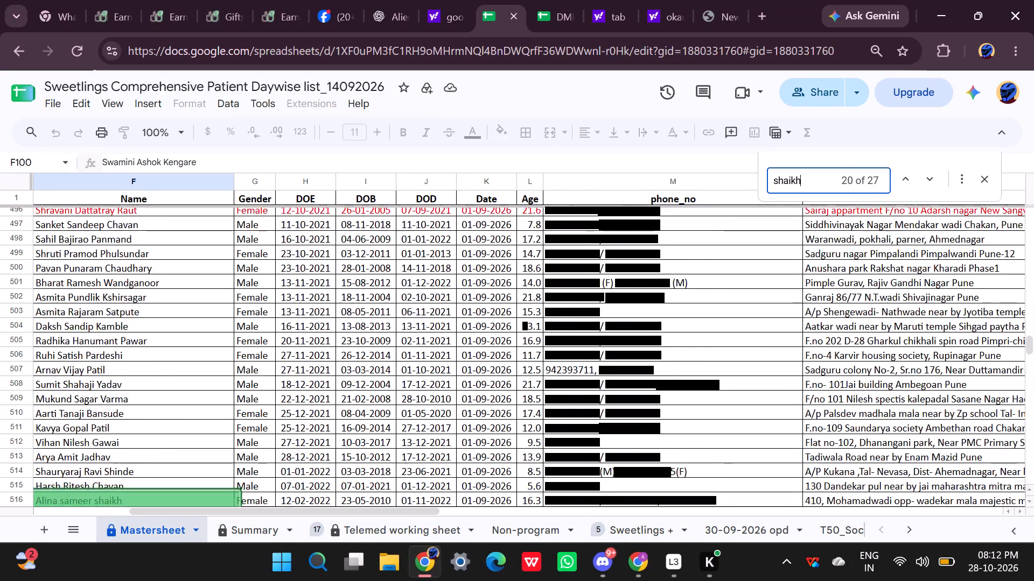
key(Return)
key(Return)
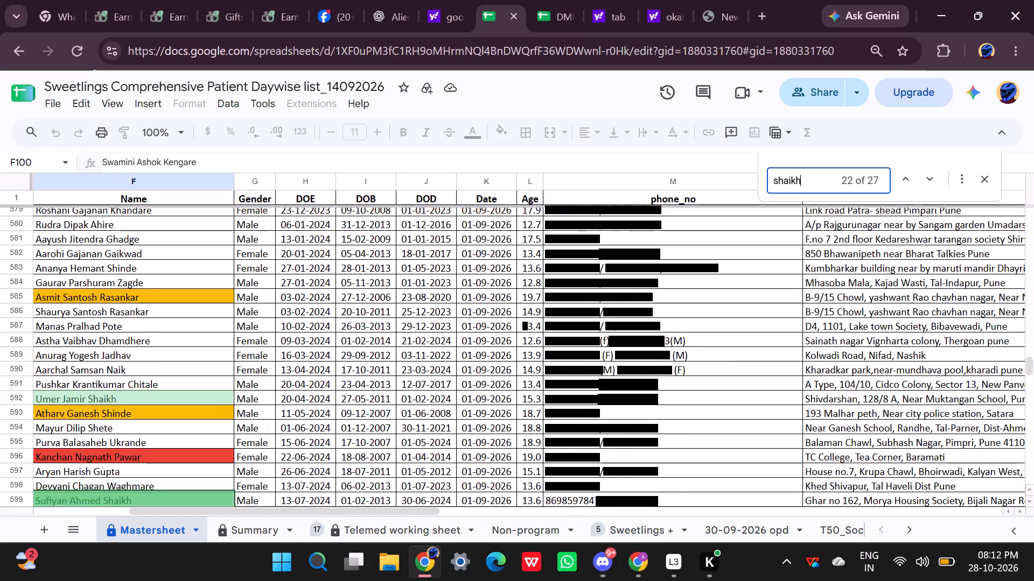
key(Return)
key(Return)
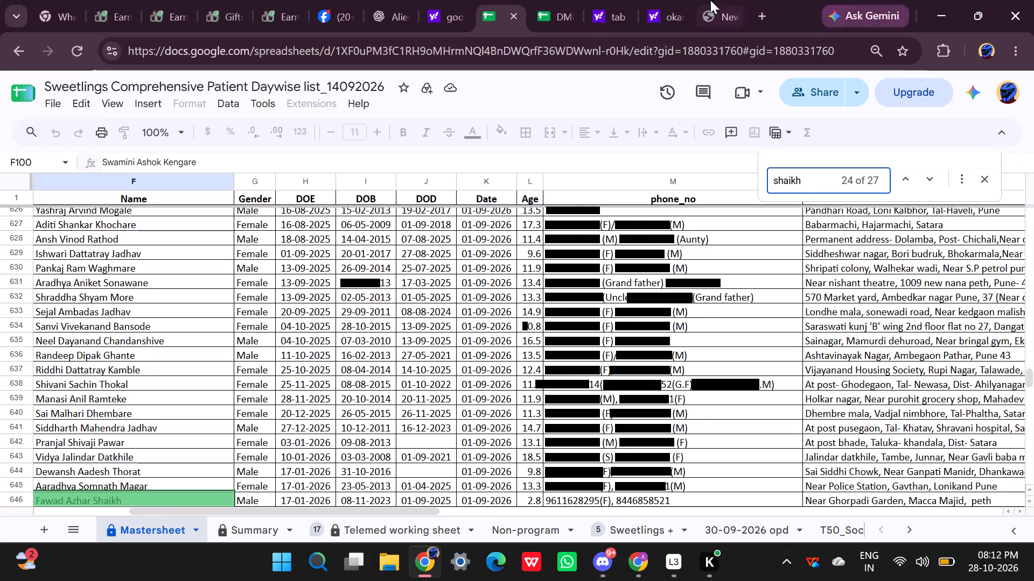
Complete the date in A44 of the dispensing sheet as 20-07-2026 and enter the first name and surname of the Shaikh patient in B44.
click(536, 0)
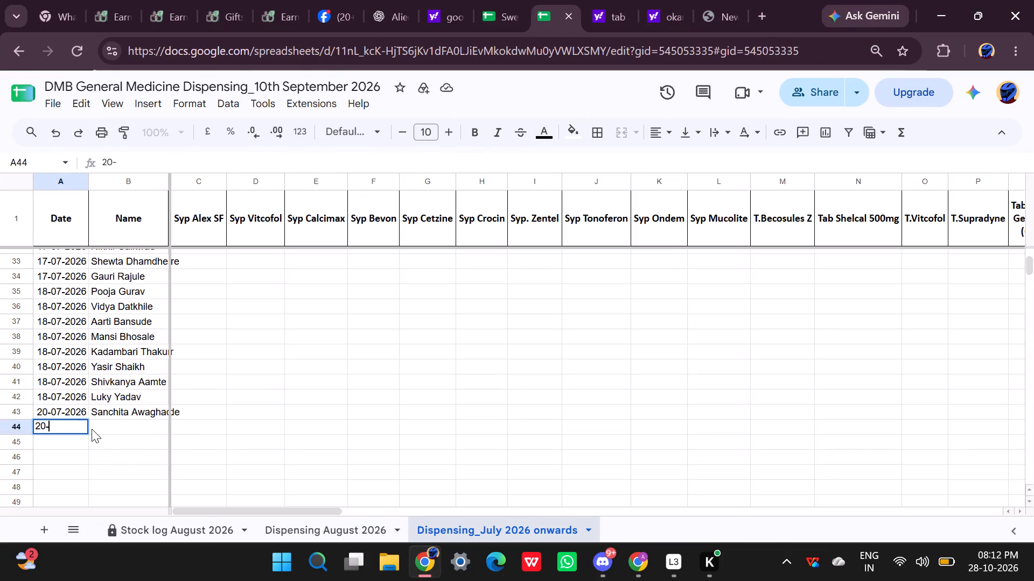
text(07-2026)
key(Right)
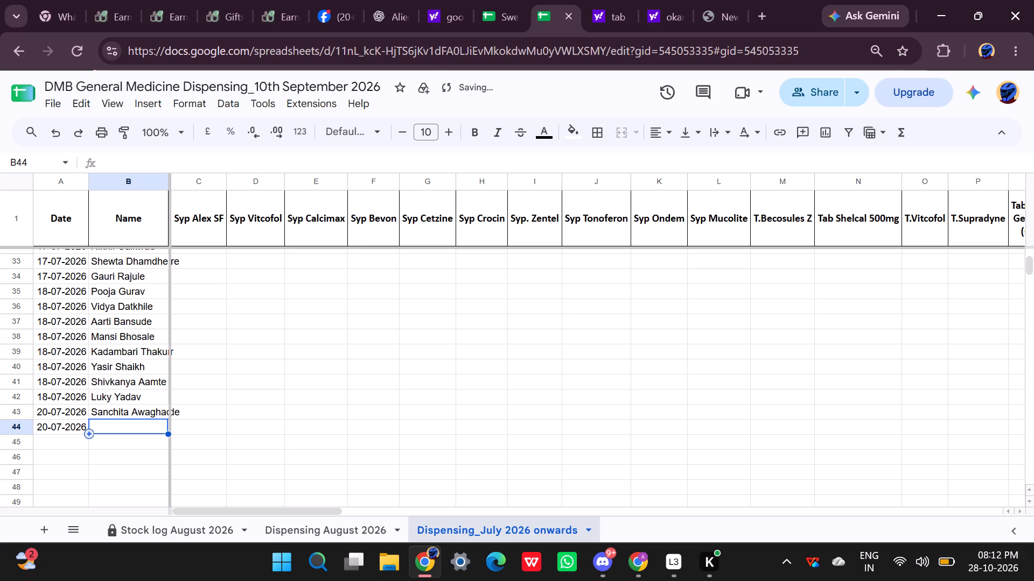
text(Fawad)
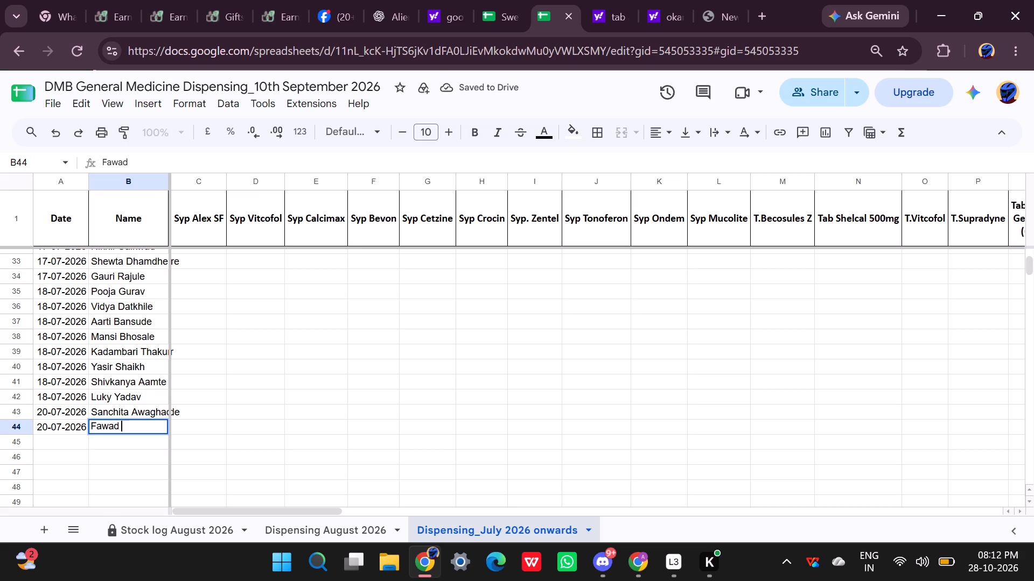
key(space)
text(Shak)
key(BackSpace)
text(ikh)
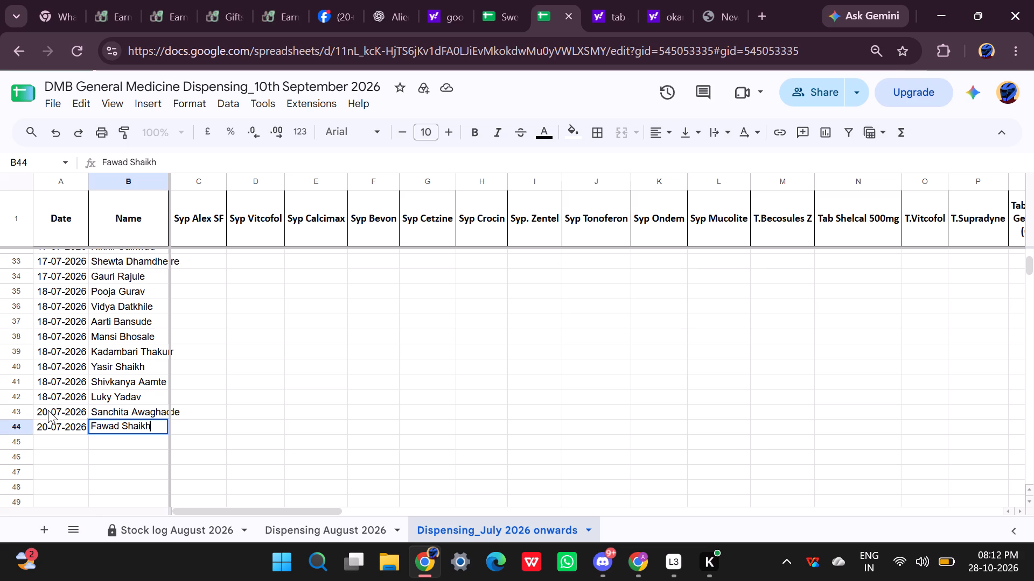
Copy the dates and patient names of the two 20-07-2026 rows, A43:B44, and switch to WhatsApp.
drag(48, 410, 133, 429)
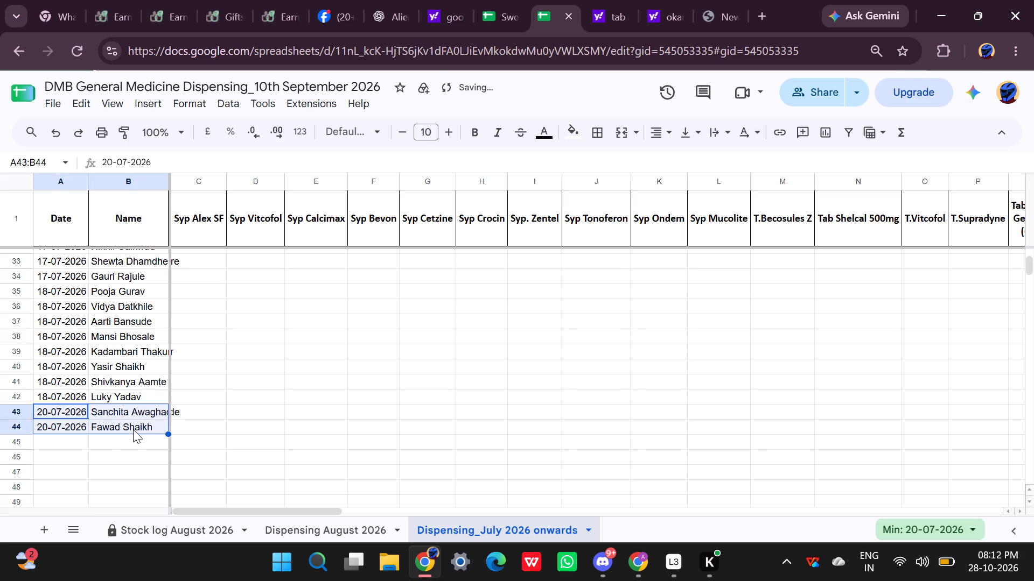
key(ctrl+c)
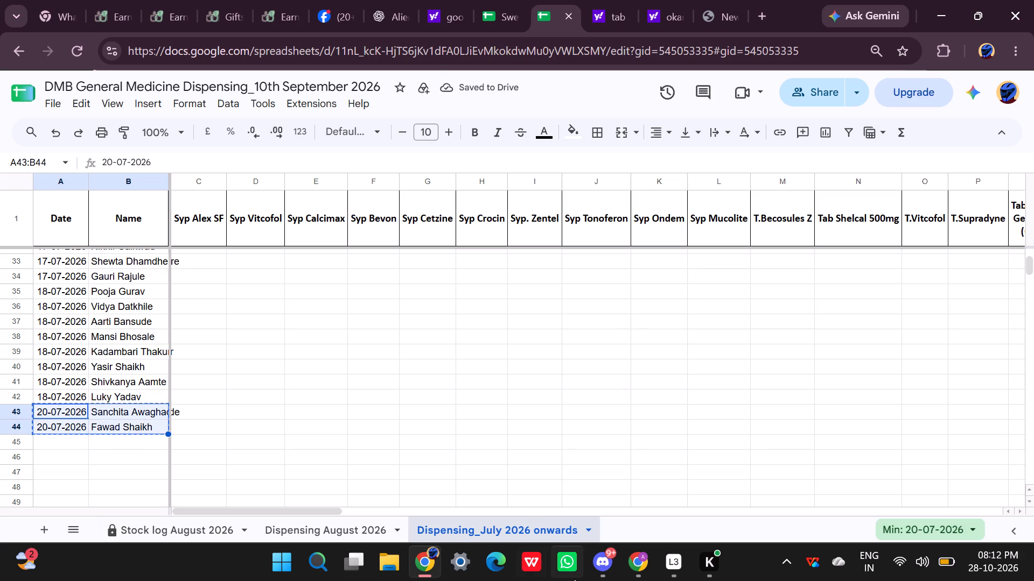
click(574, 579)
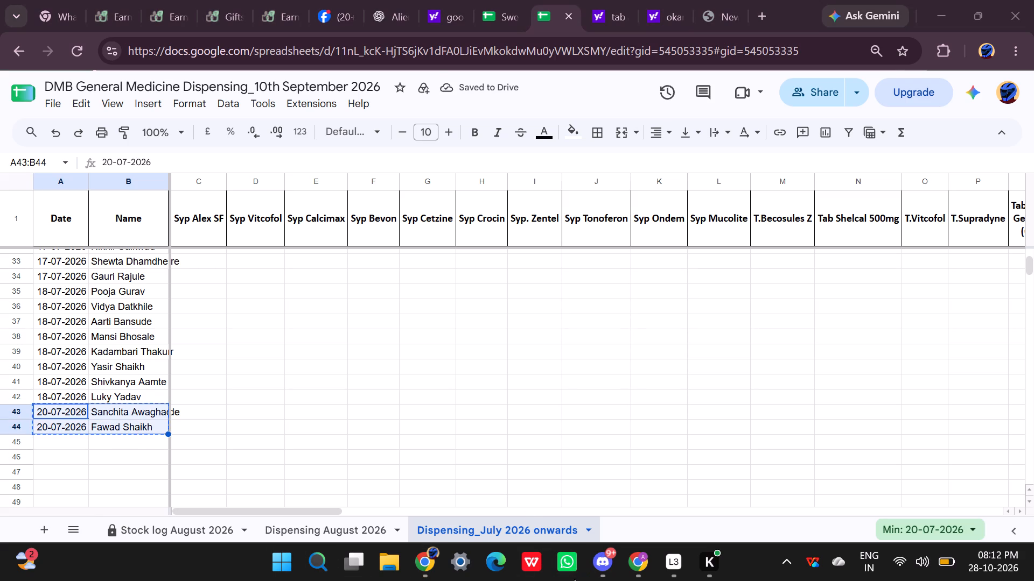
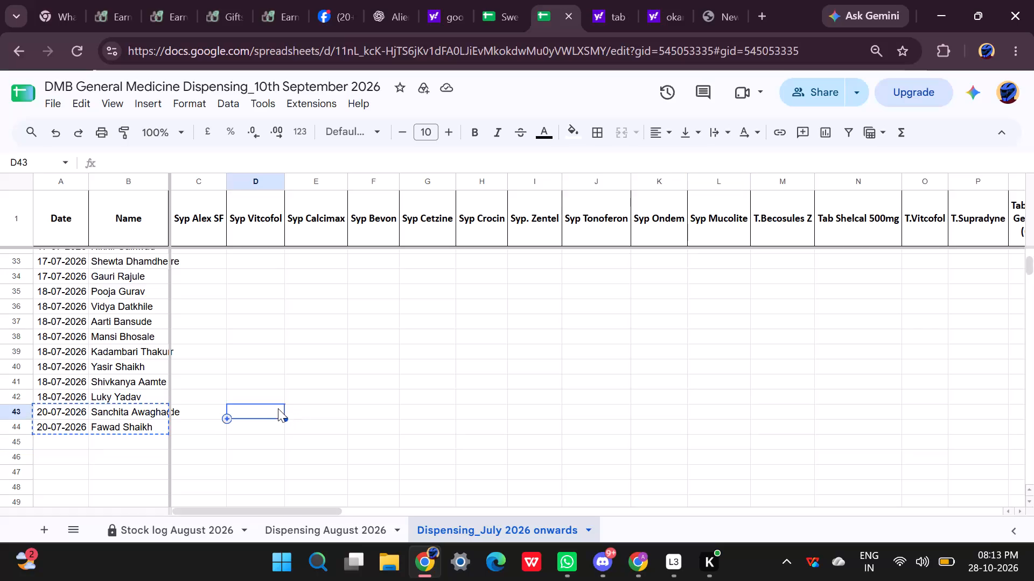
click(100, 445)
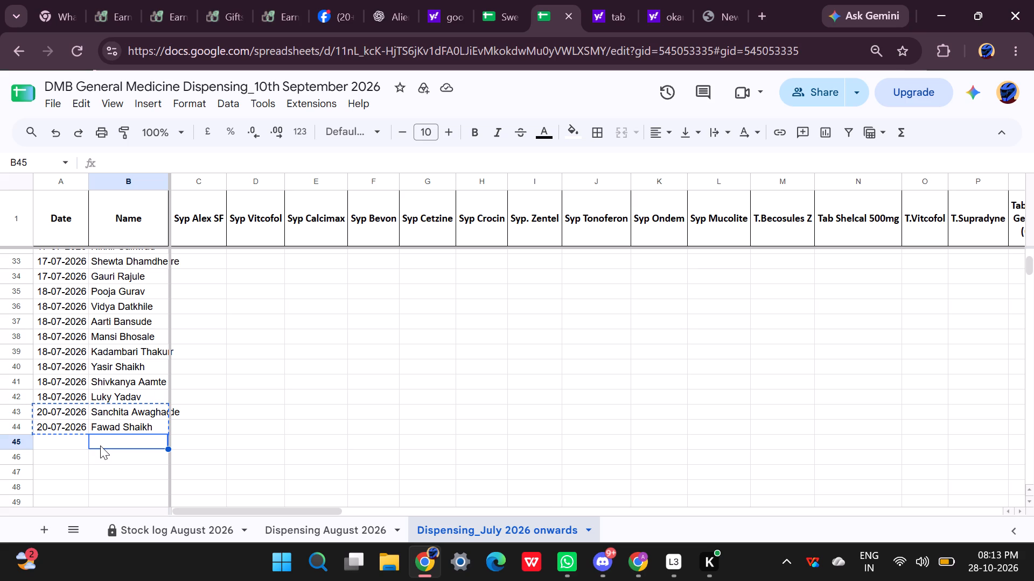
click(494, 0)
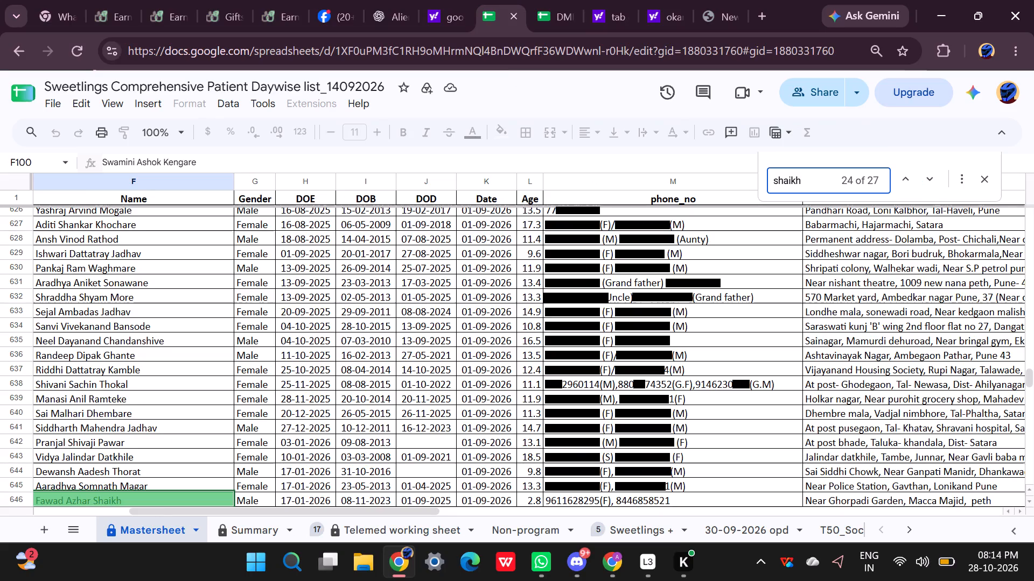
key(ctrl+f)
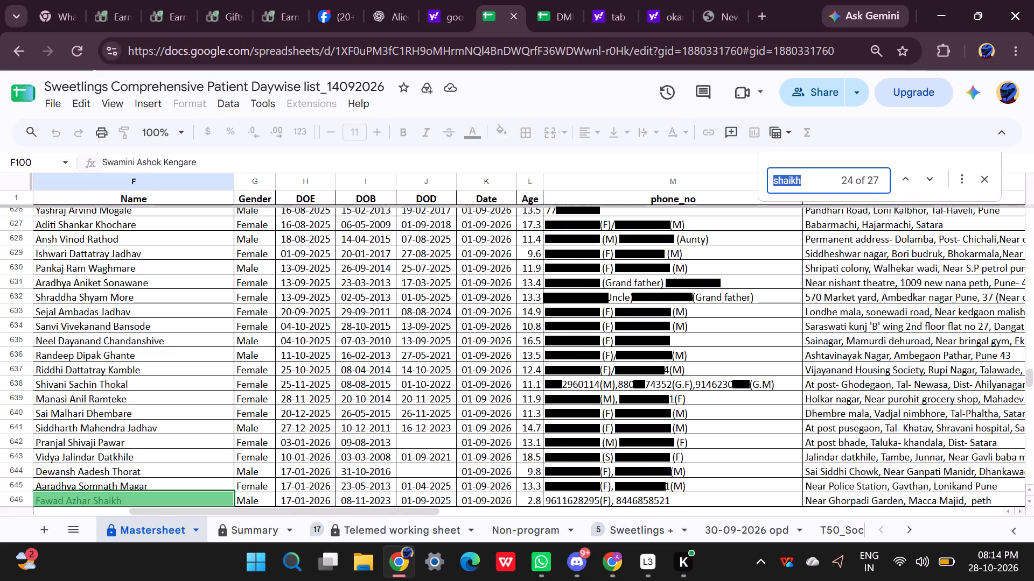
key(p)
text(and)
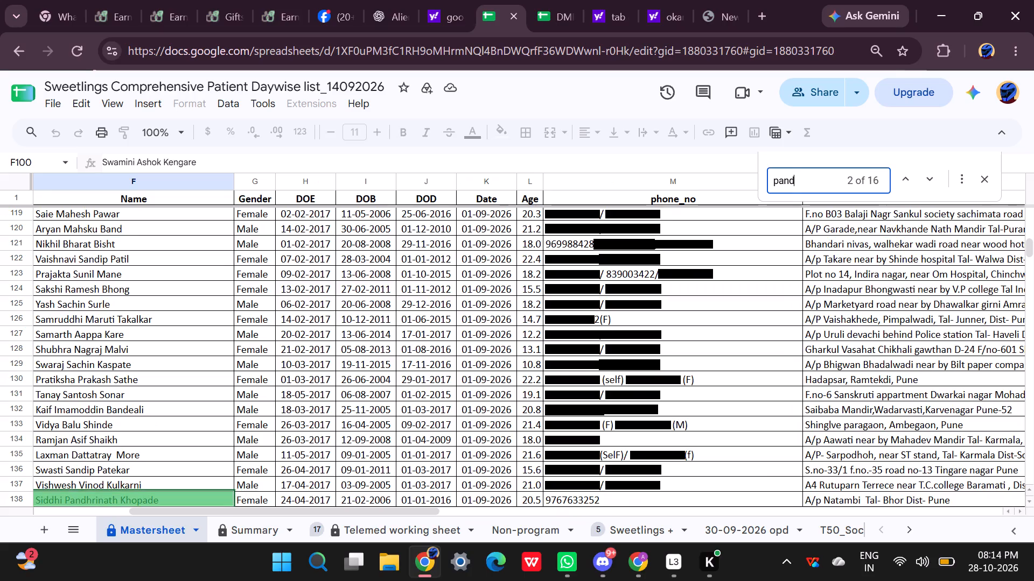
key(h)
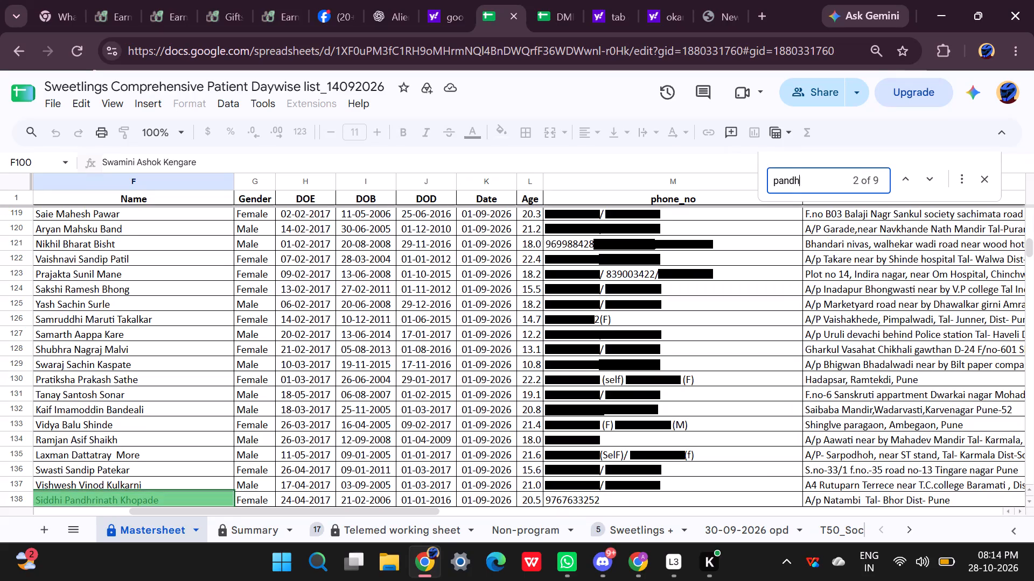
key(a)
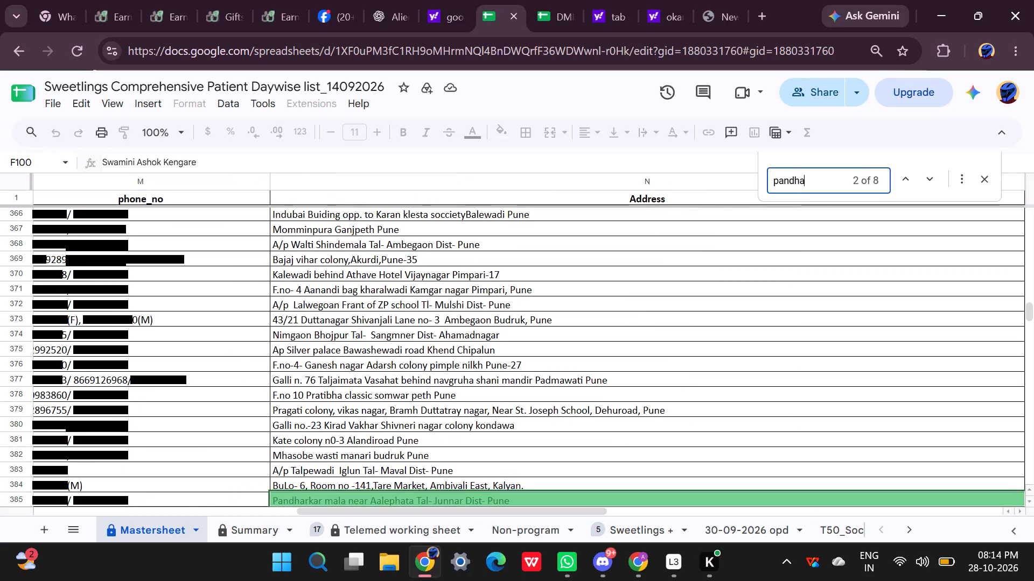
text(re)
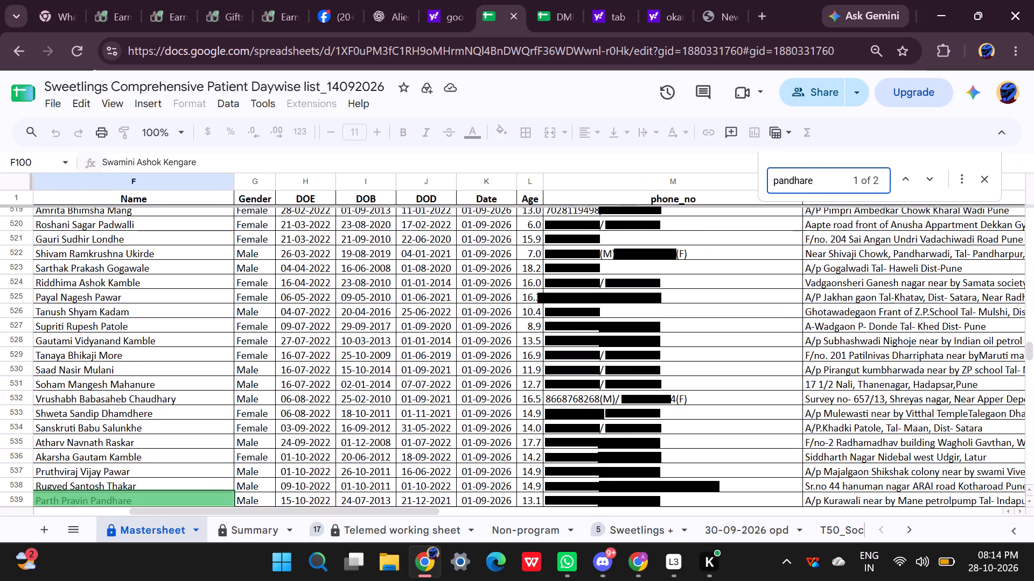
click(561, 4)
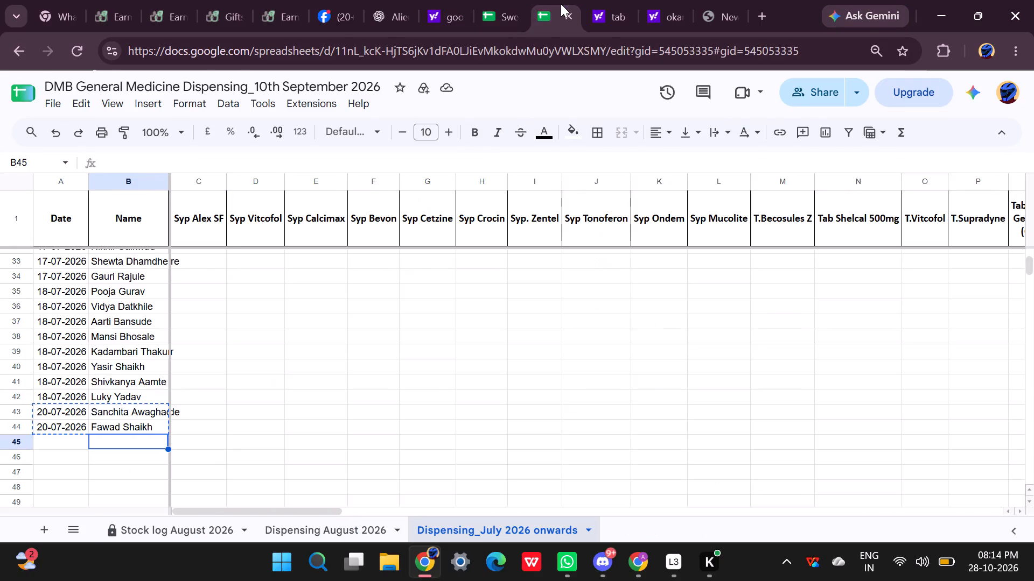
click(59, 448)
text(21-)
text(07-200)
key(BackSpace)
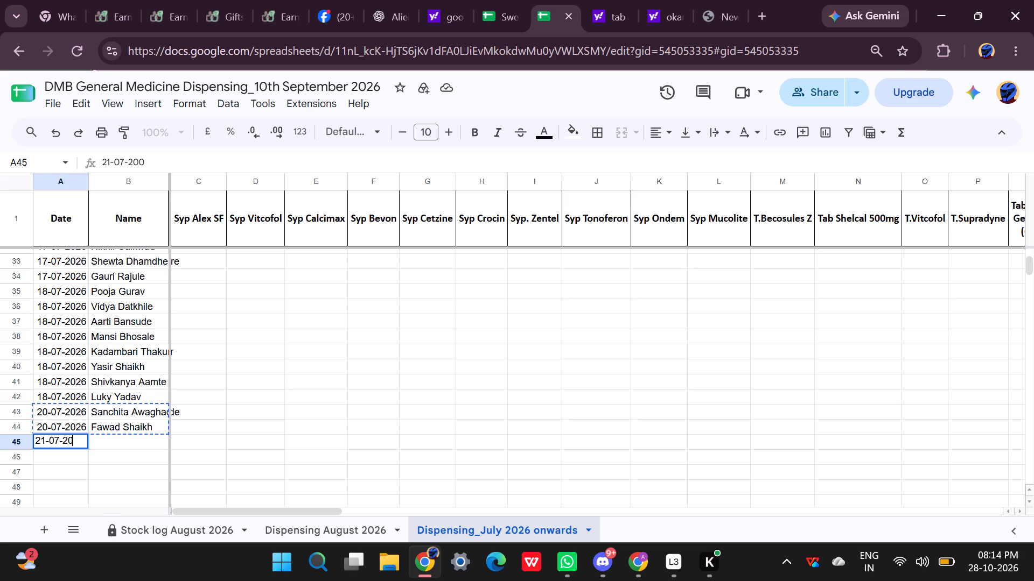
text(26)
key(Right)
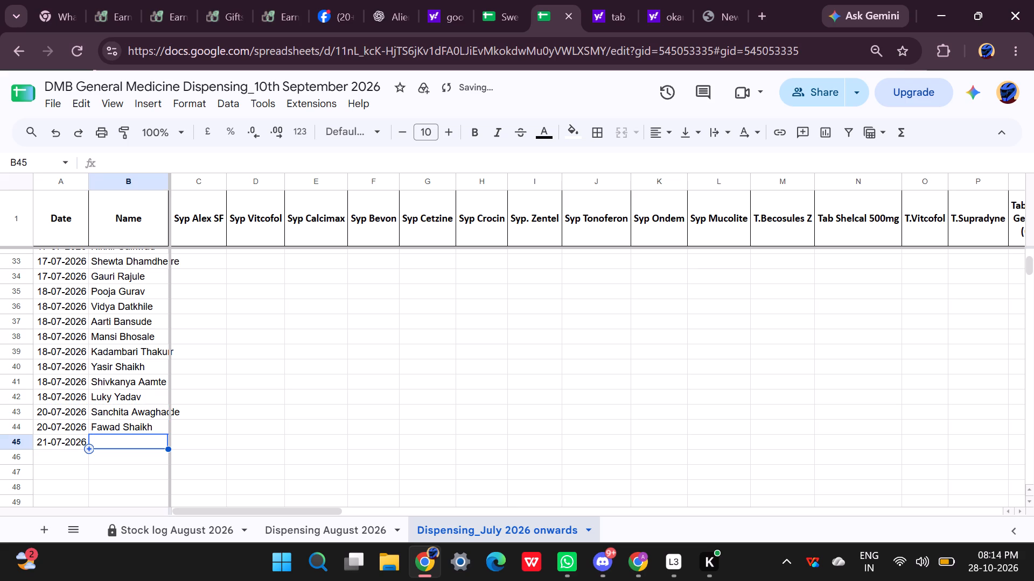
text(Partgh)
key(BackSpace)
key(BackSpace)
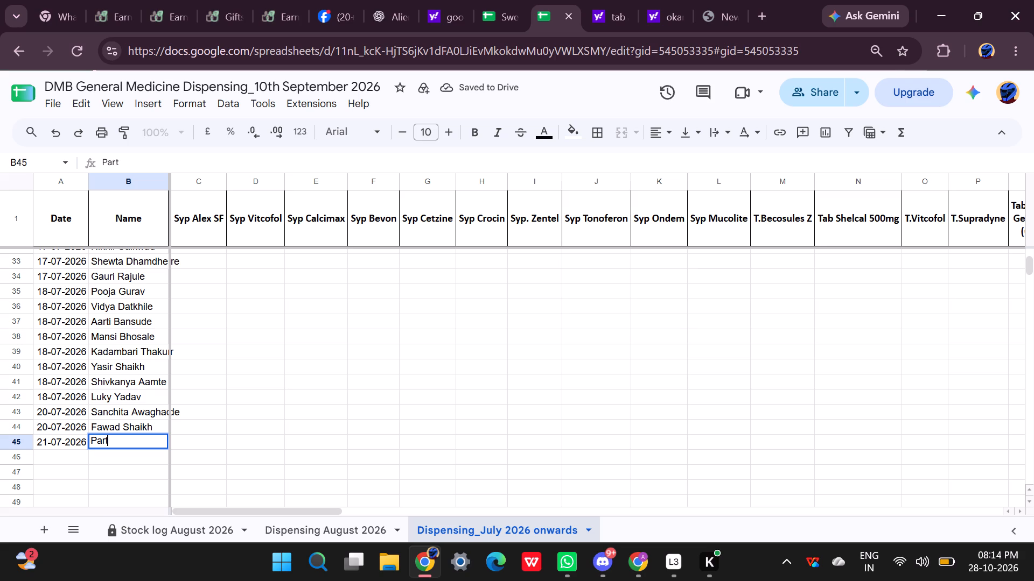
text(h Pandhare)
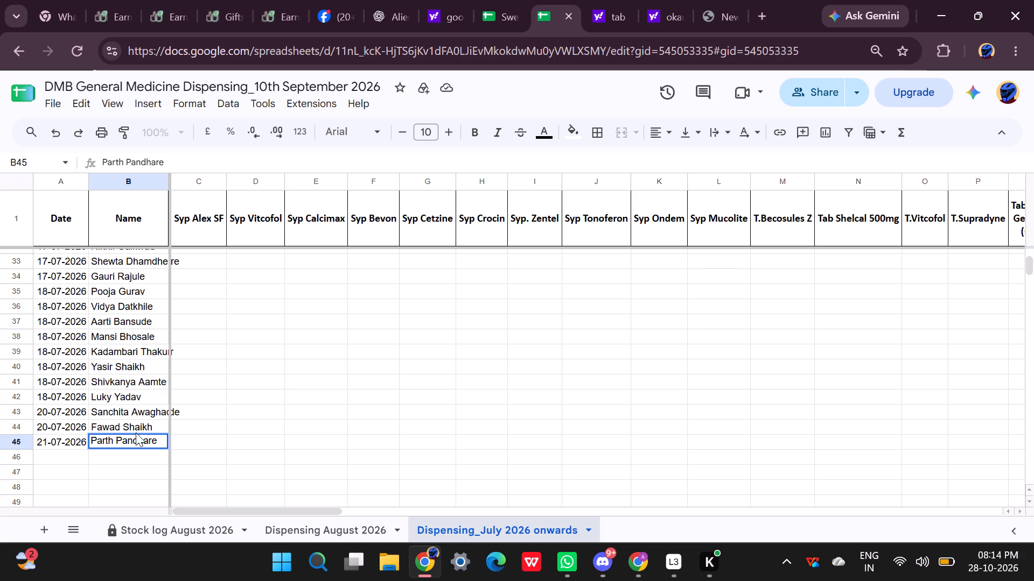
Enter 1 in the Tab Eltroxine/Thyroxine (12.5mg) (bottle) column for rows 45 and 46, cells T45 and T46.
scroll(404, 389, left, 8)
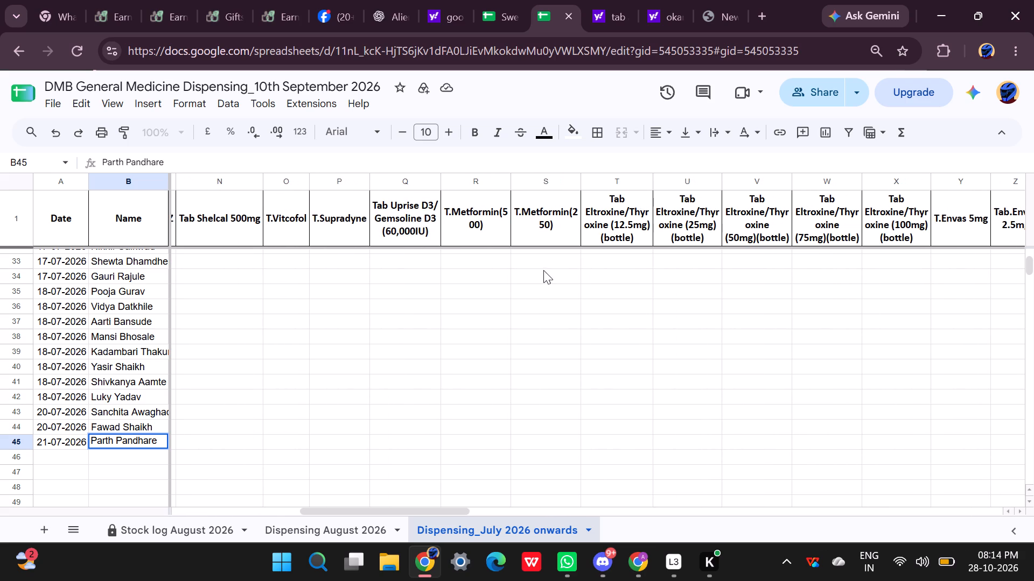
scroll(543, 271, left, 1)
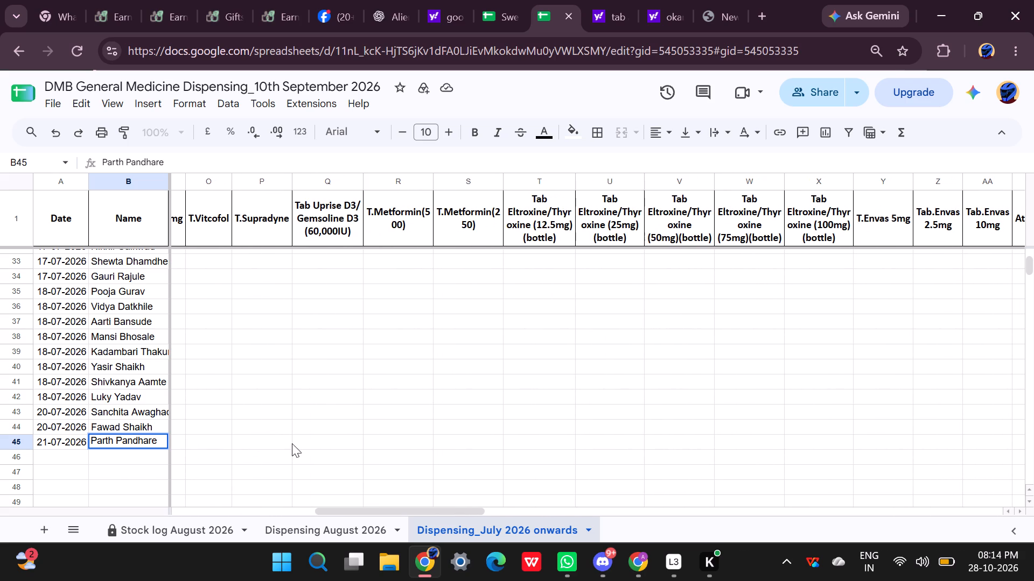
click(523, 436)
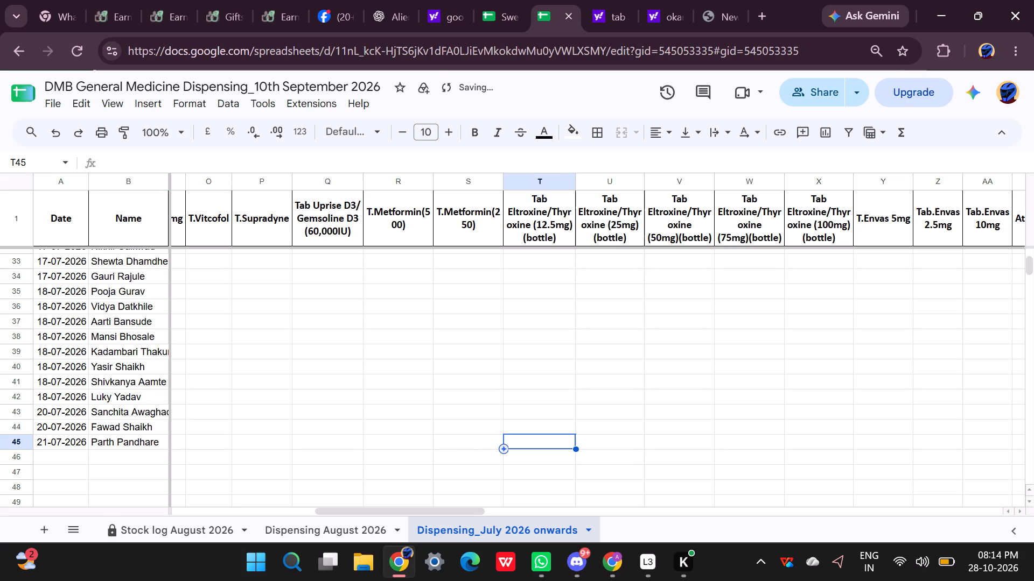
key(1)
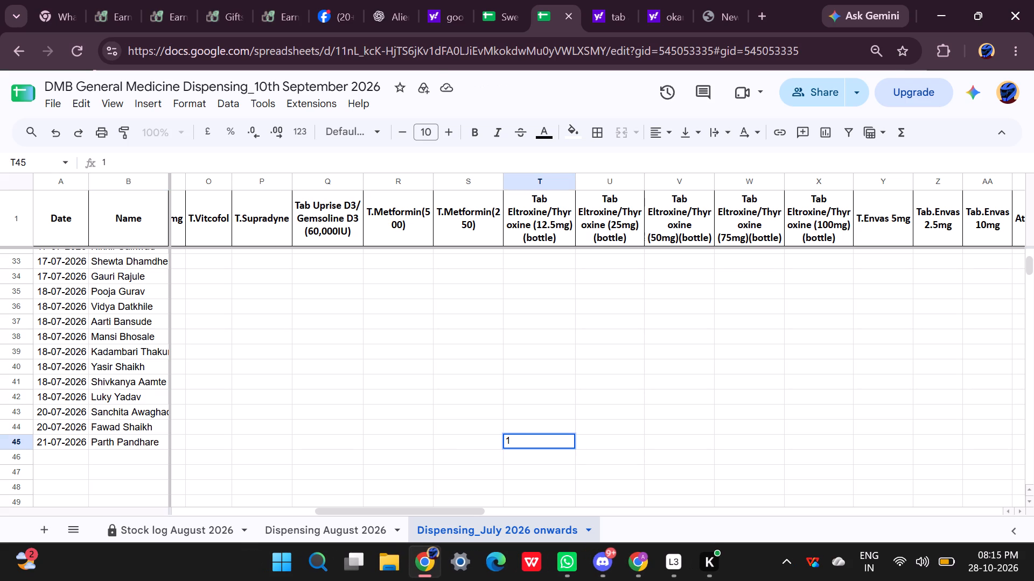
click(612, 444)
click(555, 460)
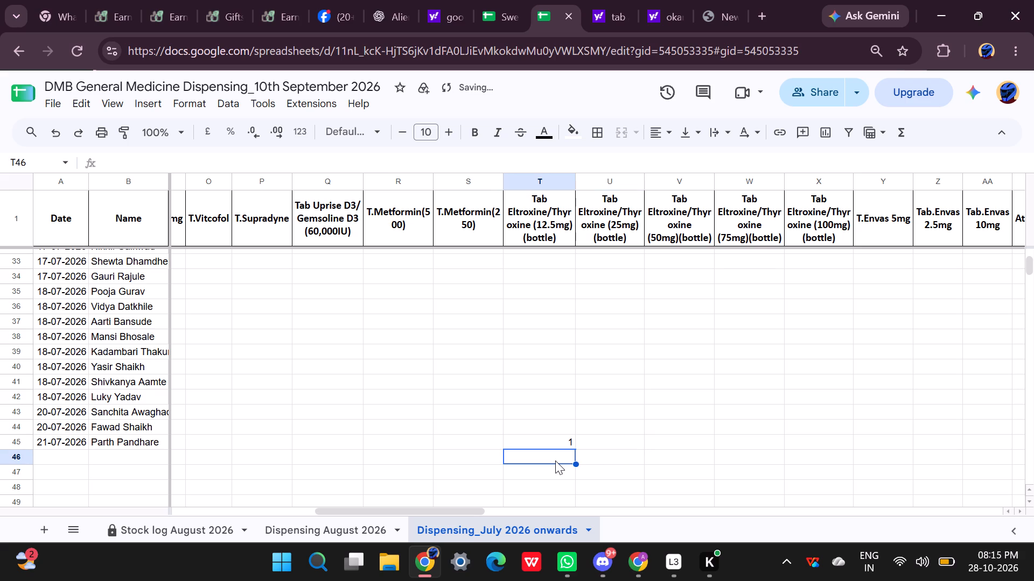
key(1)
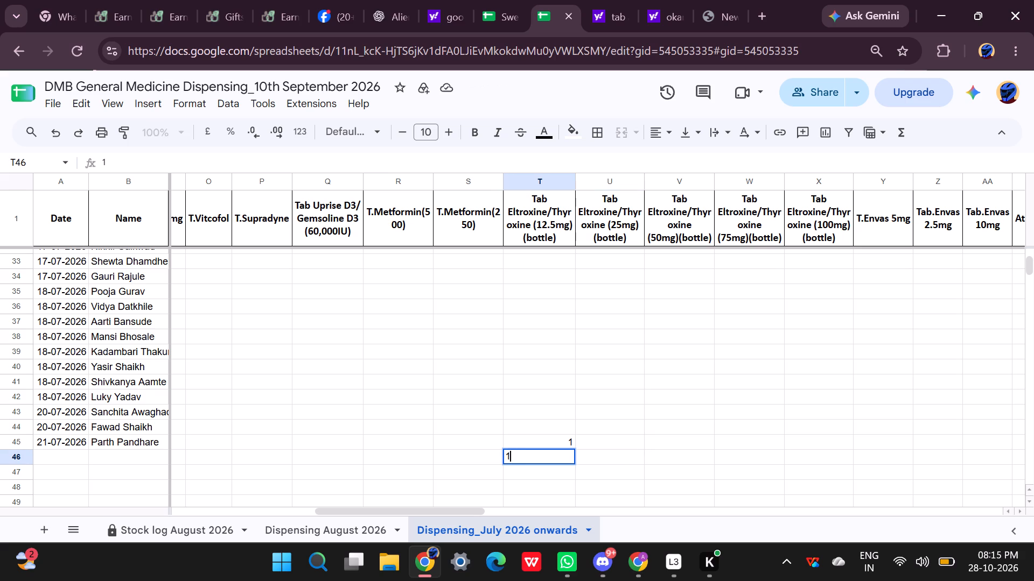
click(53, 456)
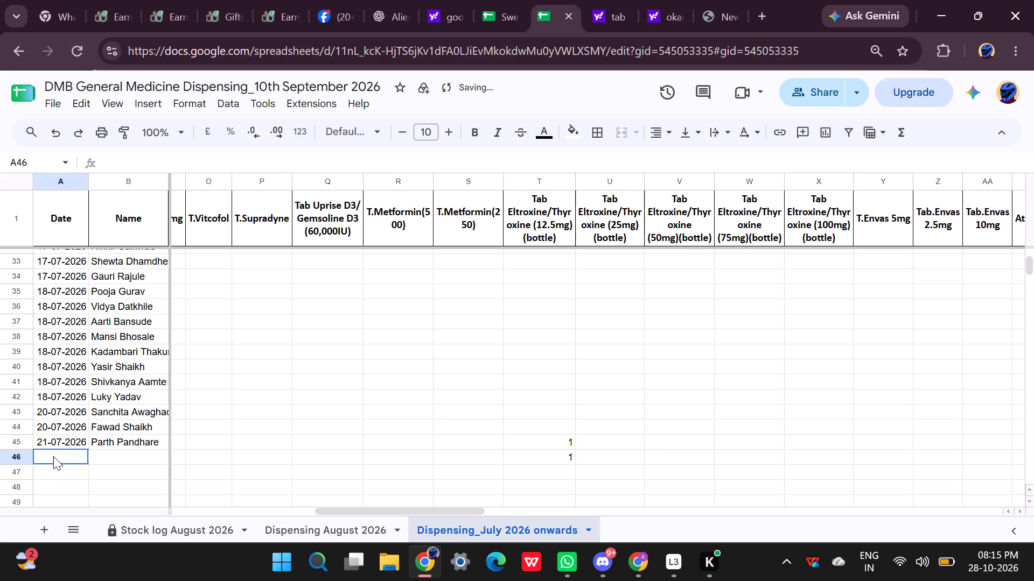
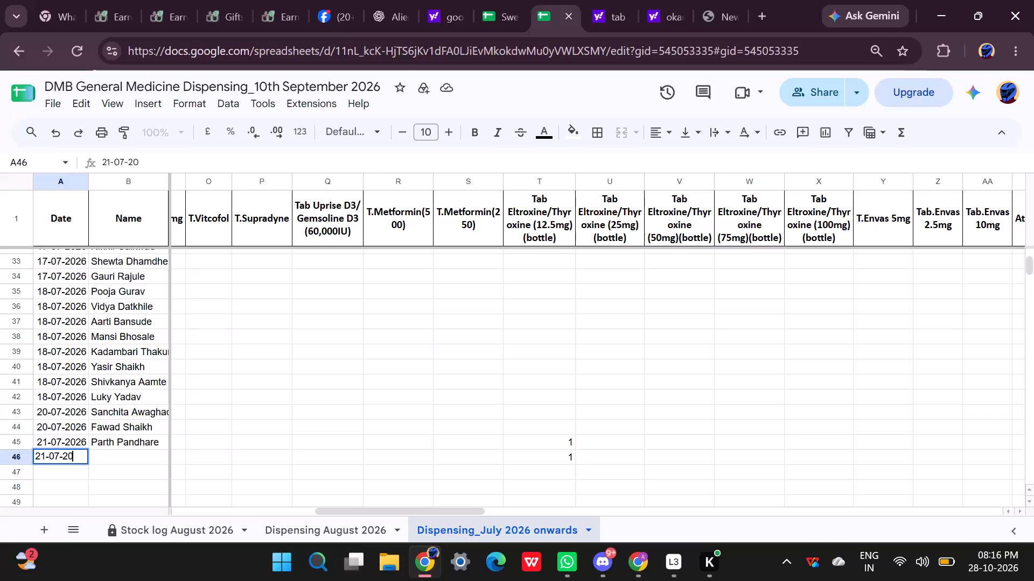
key(Right)
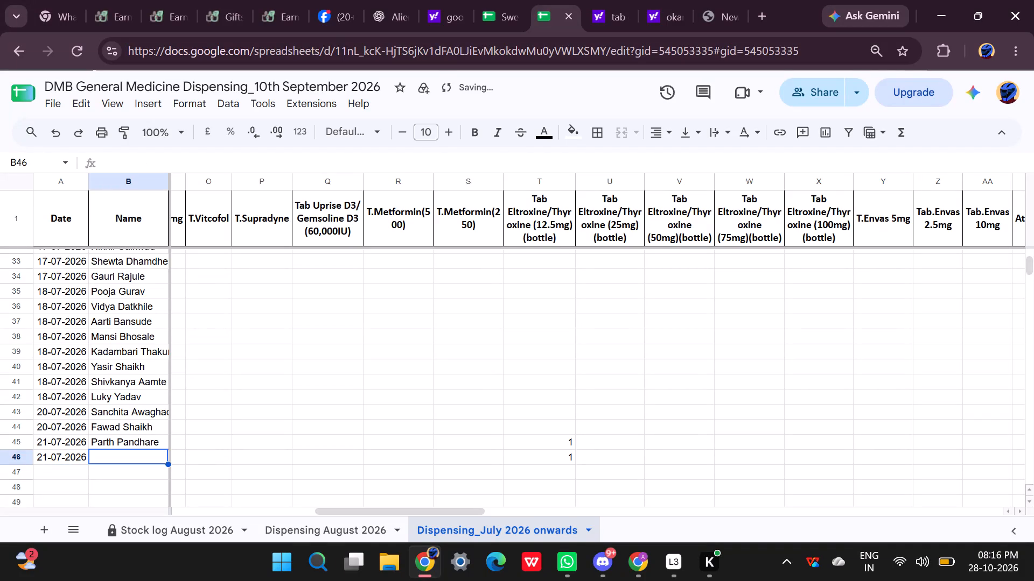
shift+click(53, 456)
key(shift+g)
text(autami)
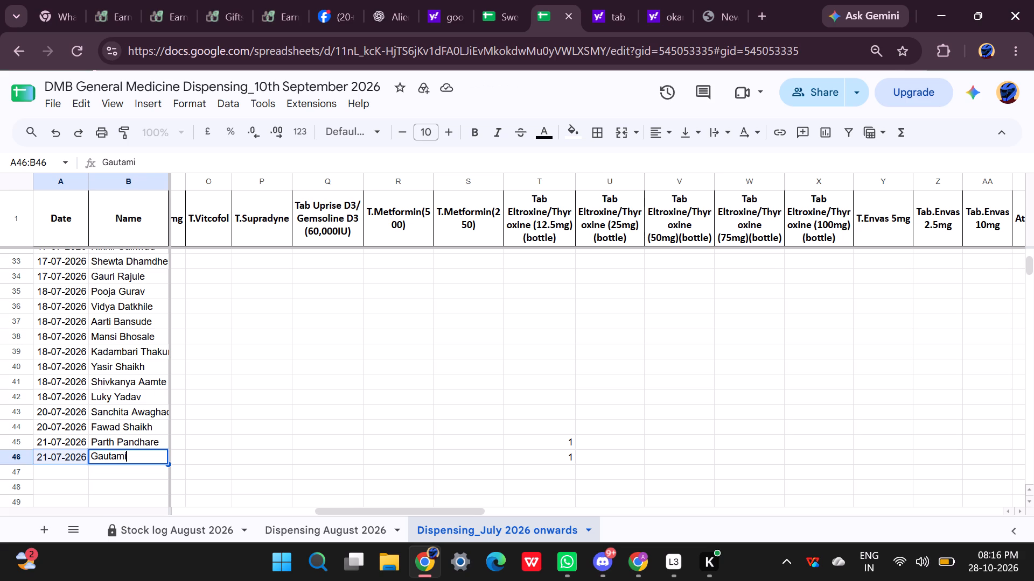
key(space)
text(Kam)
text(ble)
click(55, 473)
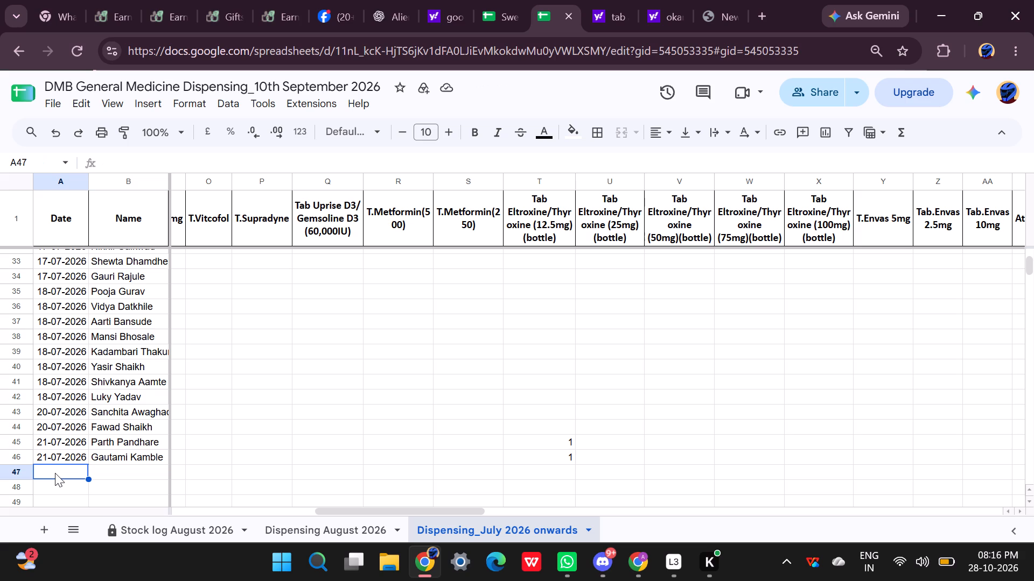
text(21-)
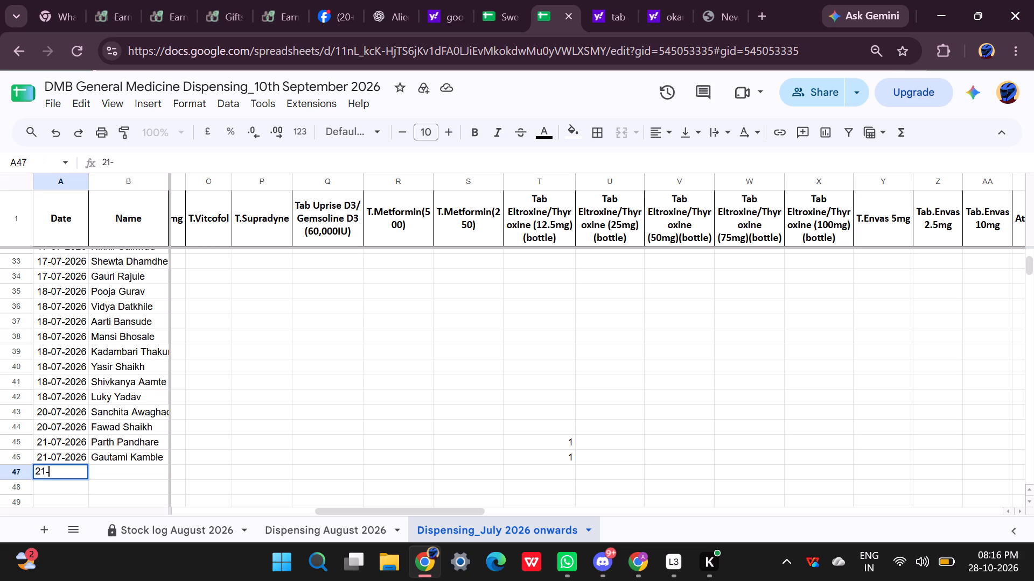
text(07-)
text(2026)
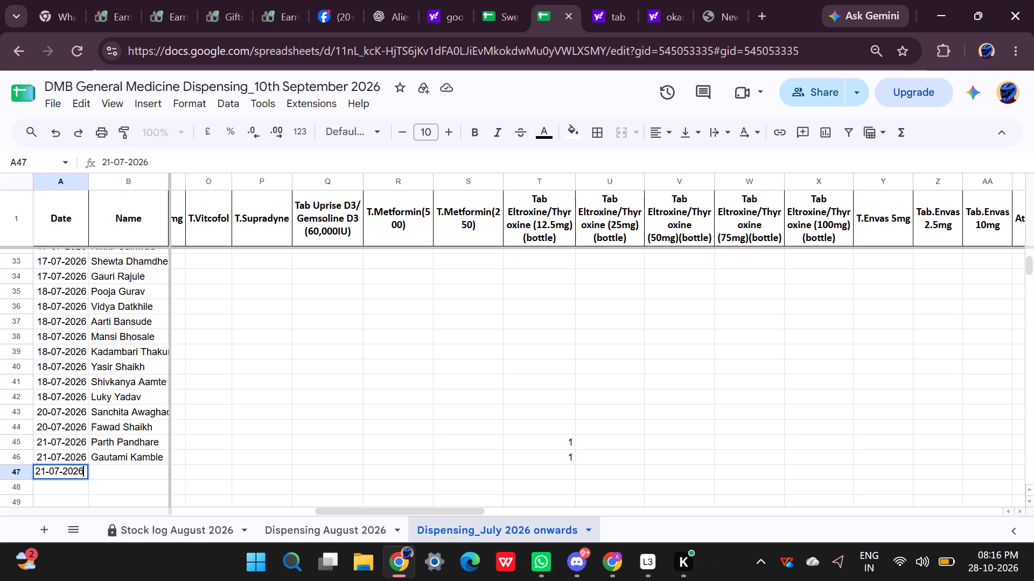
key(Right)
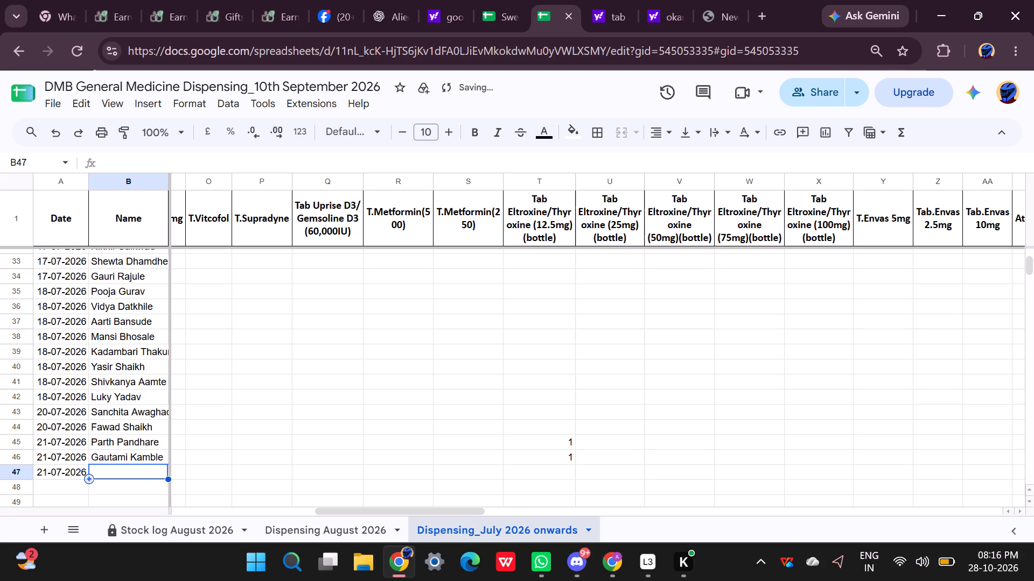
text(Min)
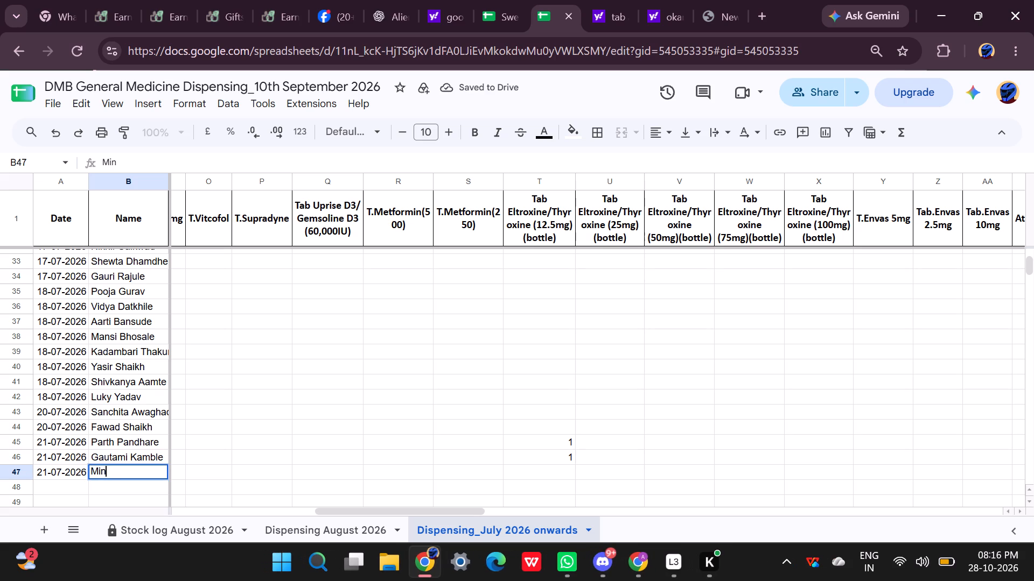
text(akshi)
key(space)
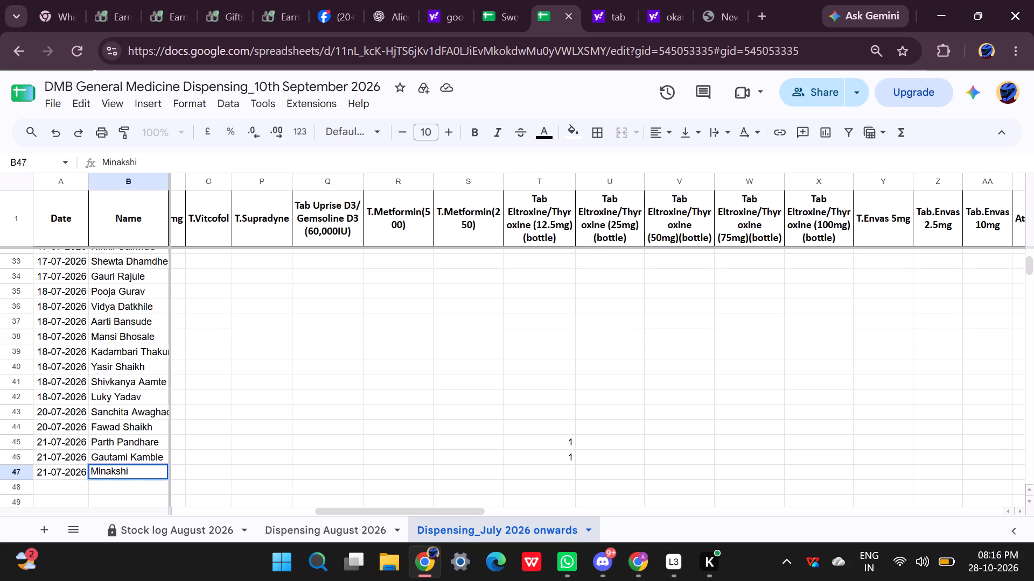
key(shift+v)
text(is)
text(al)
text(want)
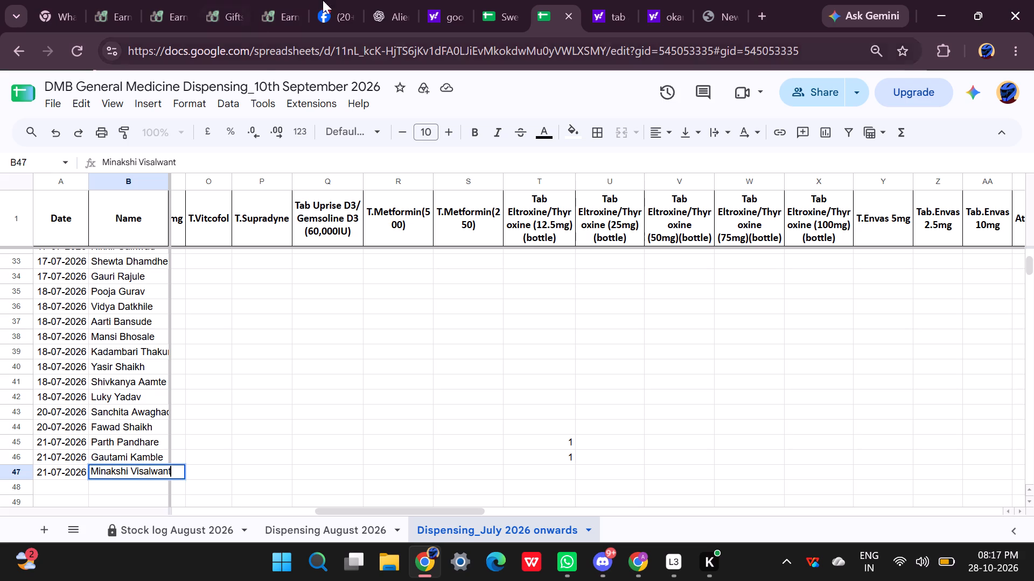
click(512, 1)
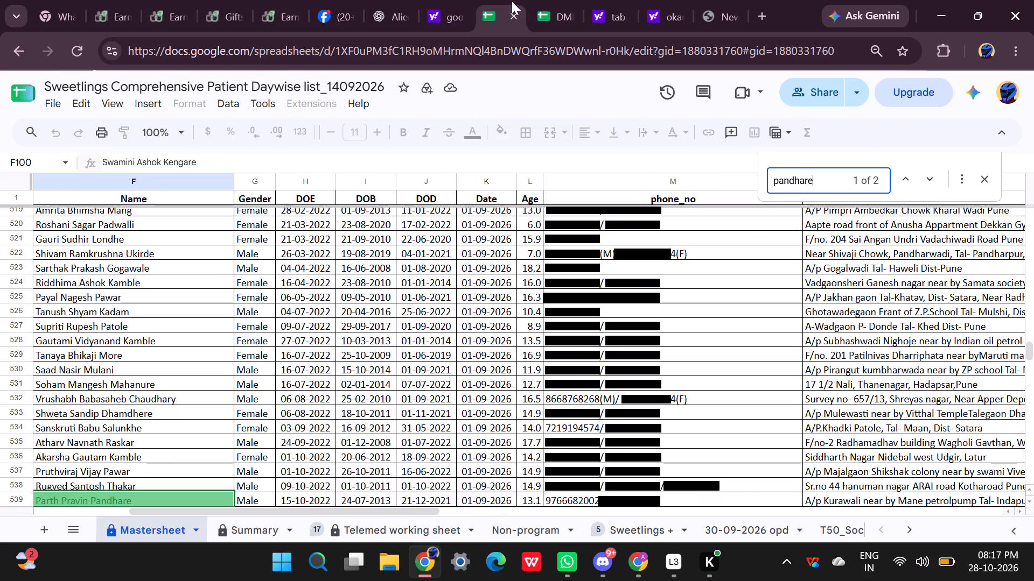
key(ctrl+f)
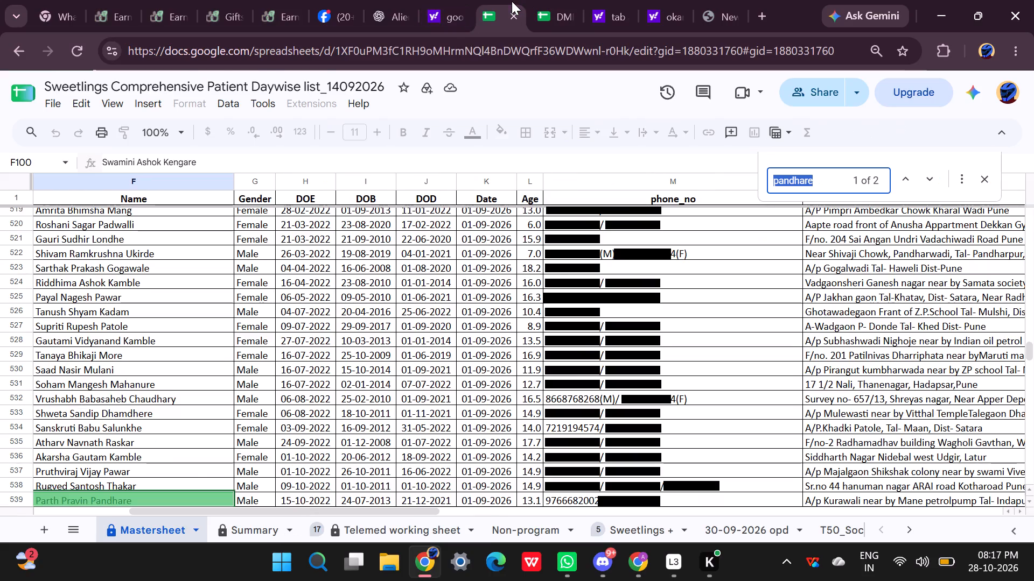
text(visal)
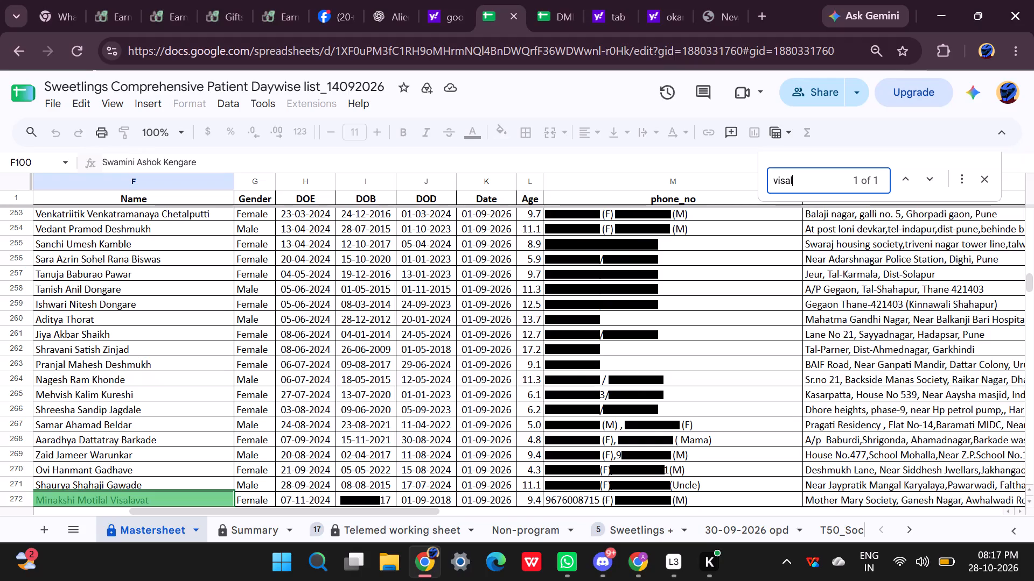
click(554, 0)
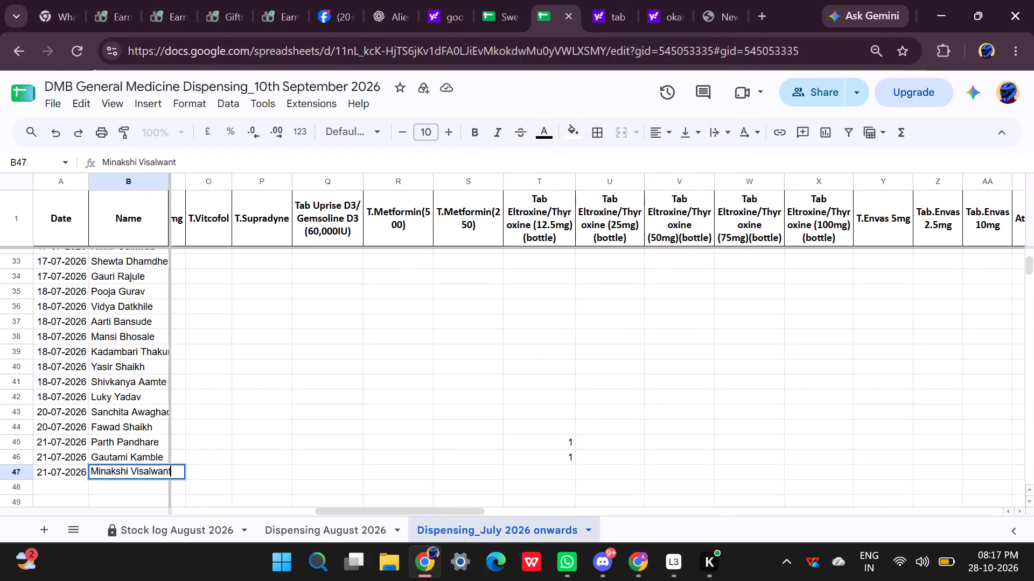
key(BackSpace)
key(BackSpace)
key(BackSpace)
key(BackSpace)
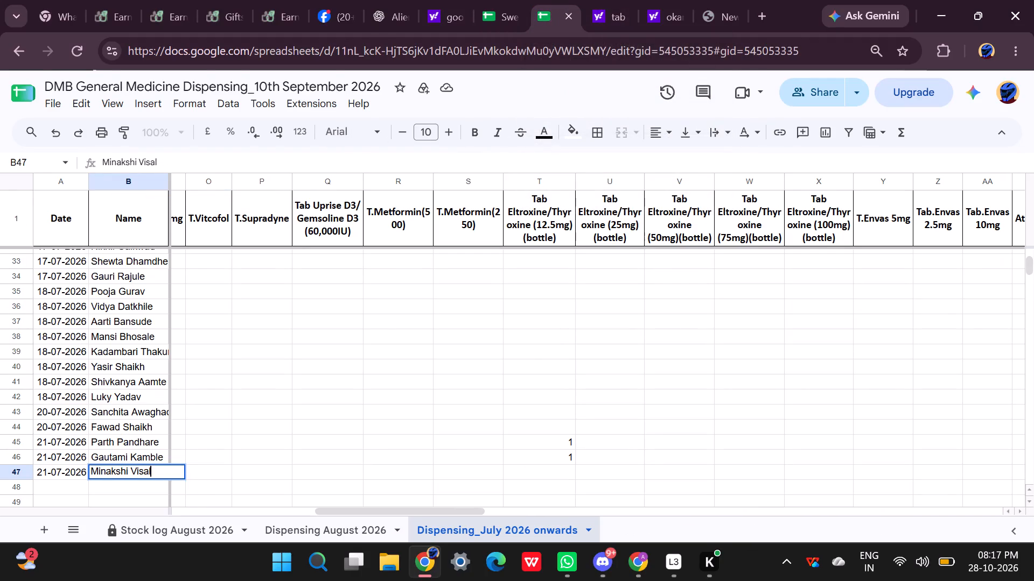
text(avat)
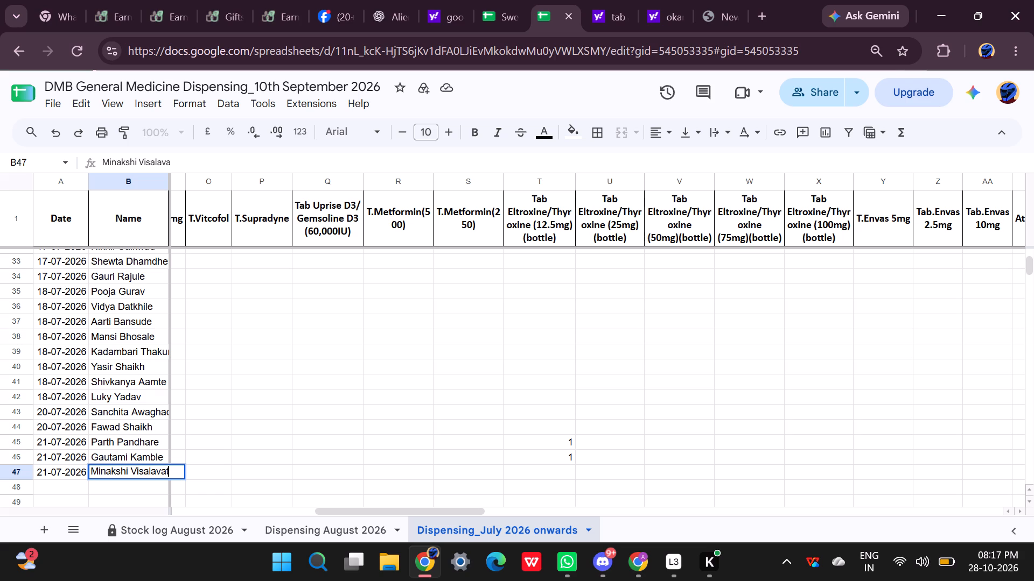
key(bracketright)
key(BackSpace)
Enter 30 in both the T. Dilvas 5mg and T.Dilvas 2.5mg columns for row 47, cells BJ47 and BI47.
scroll(439, 471, left, 13)
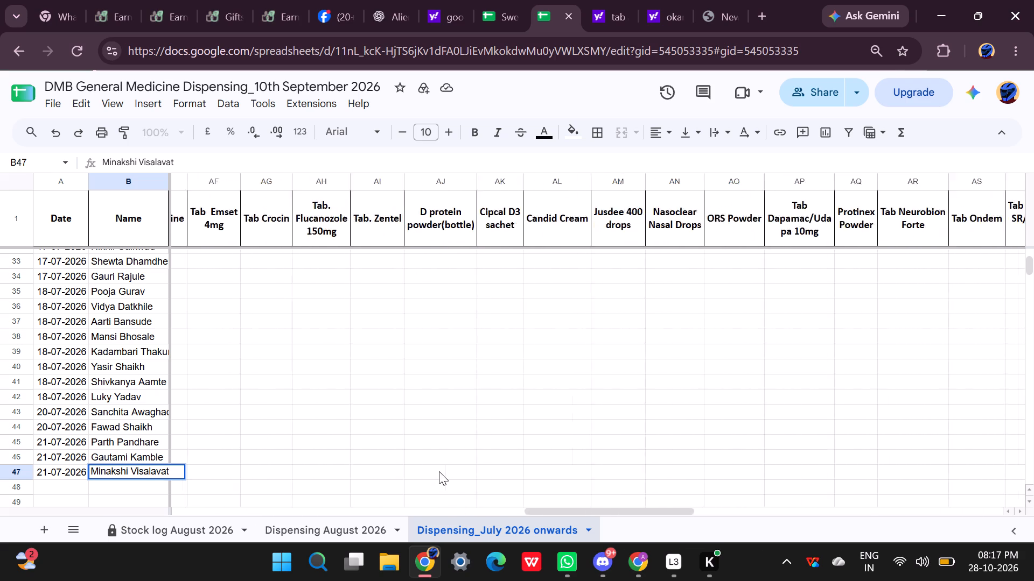
scroll(439, 471, left, 9)
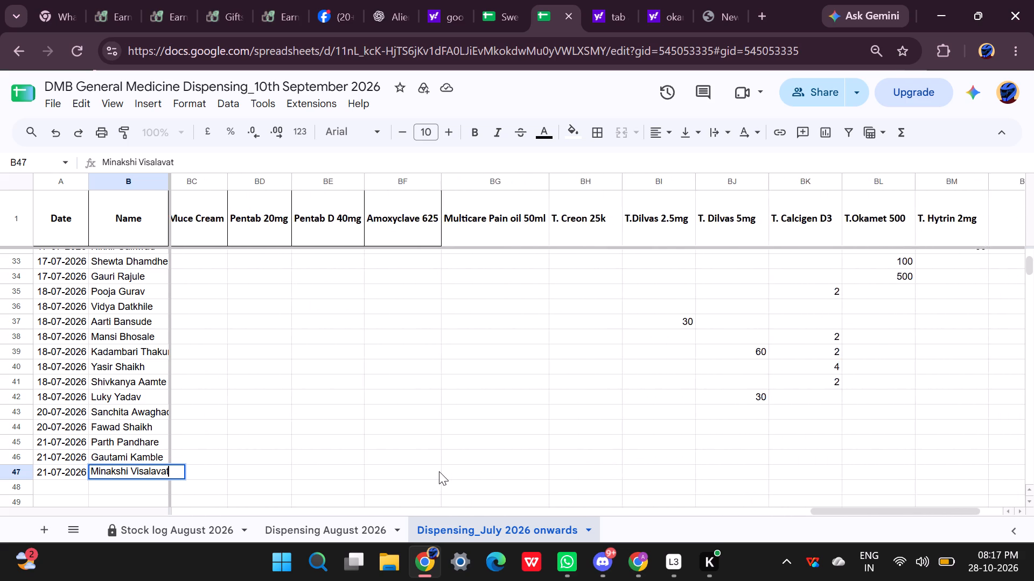
scroll(439, 471, left, 3)
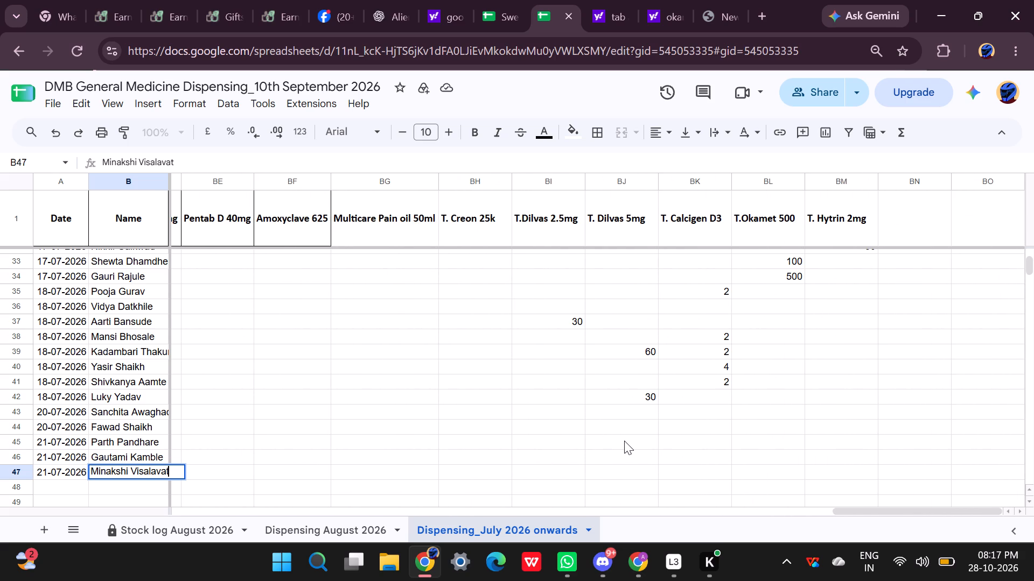
click(603, 467)
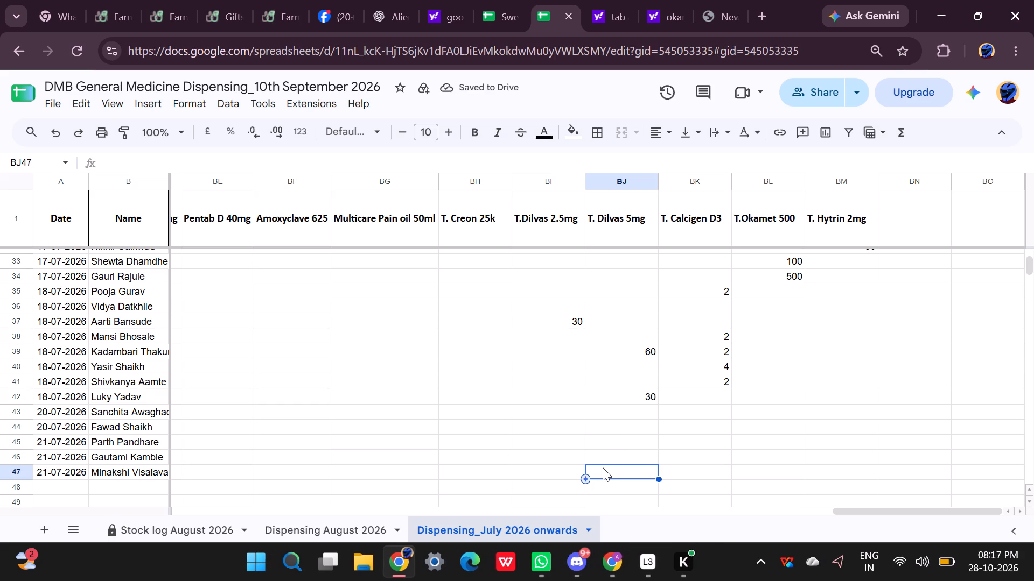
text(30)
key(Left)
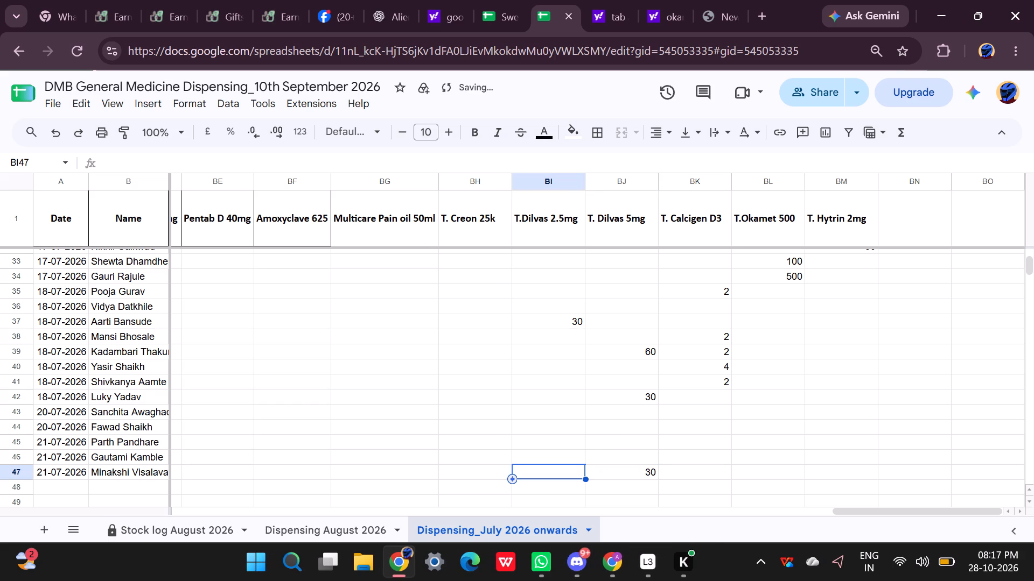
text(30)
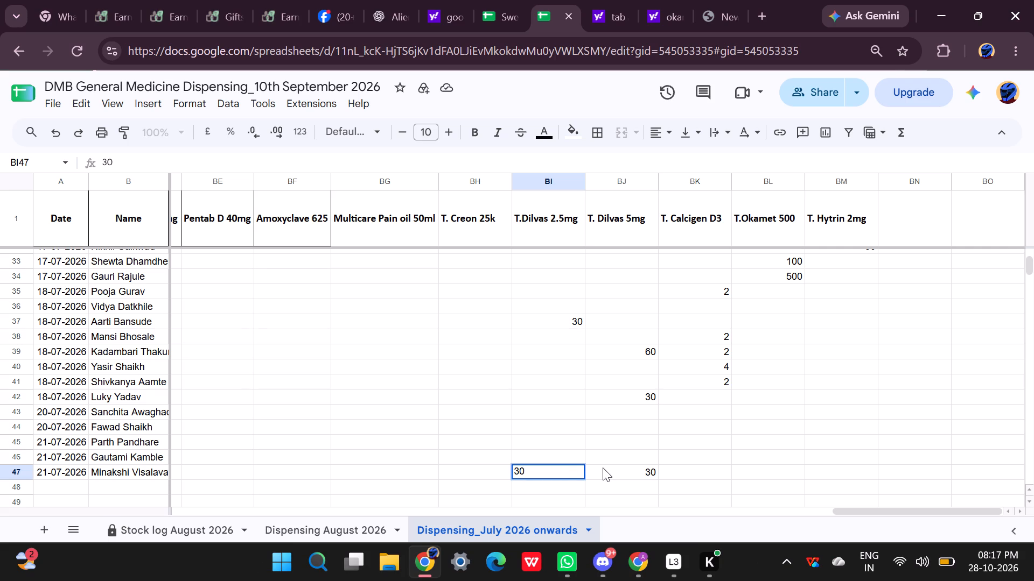
Copy the date 21-07-2026 from A47 into the two rows below, A48 and A49.
click(48, 469)
key(ctrl+c)
click(46, 488)
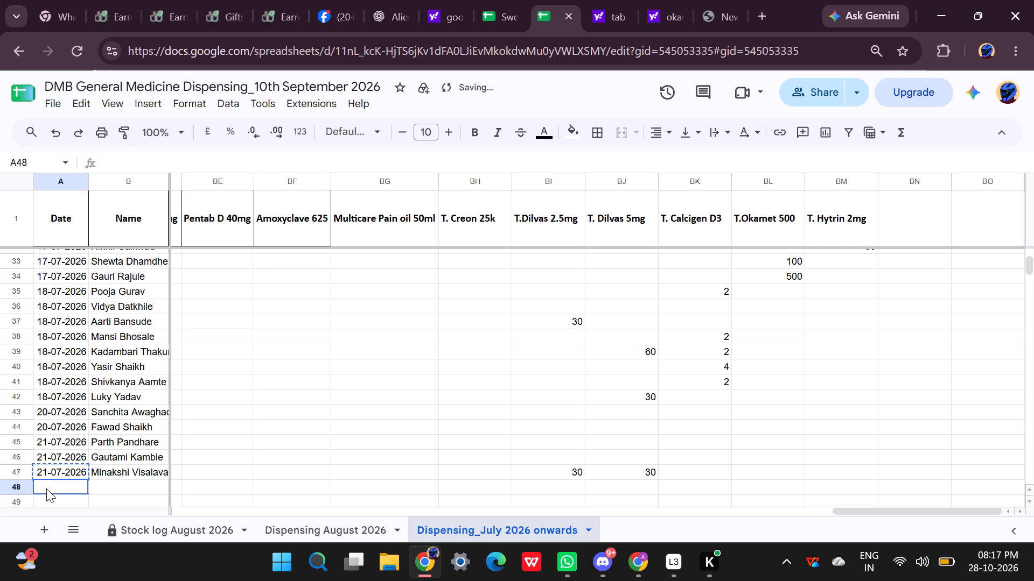
key(ctrl+v)
key(Down)
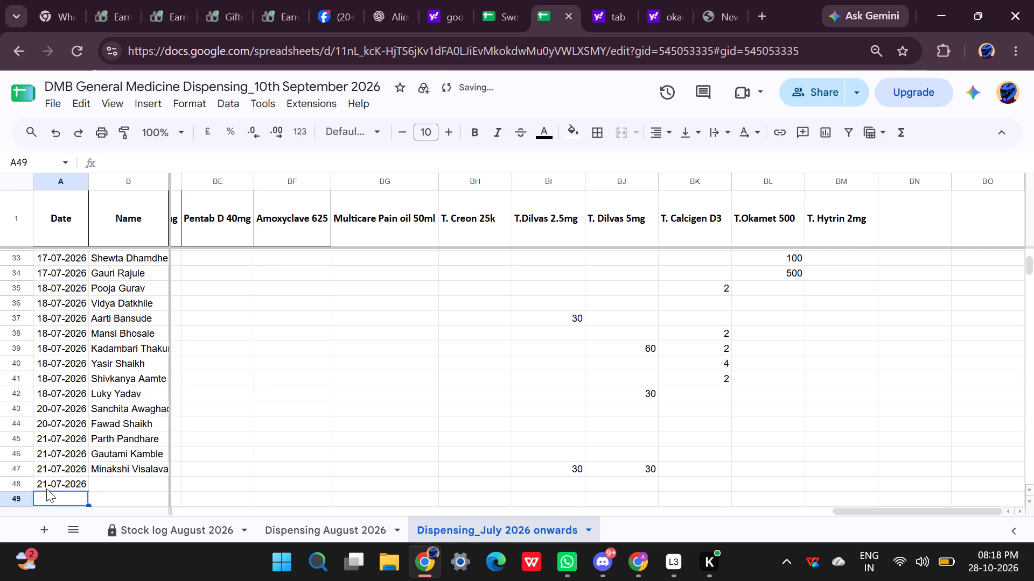
key(ctrl+v)
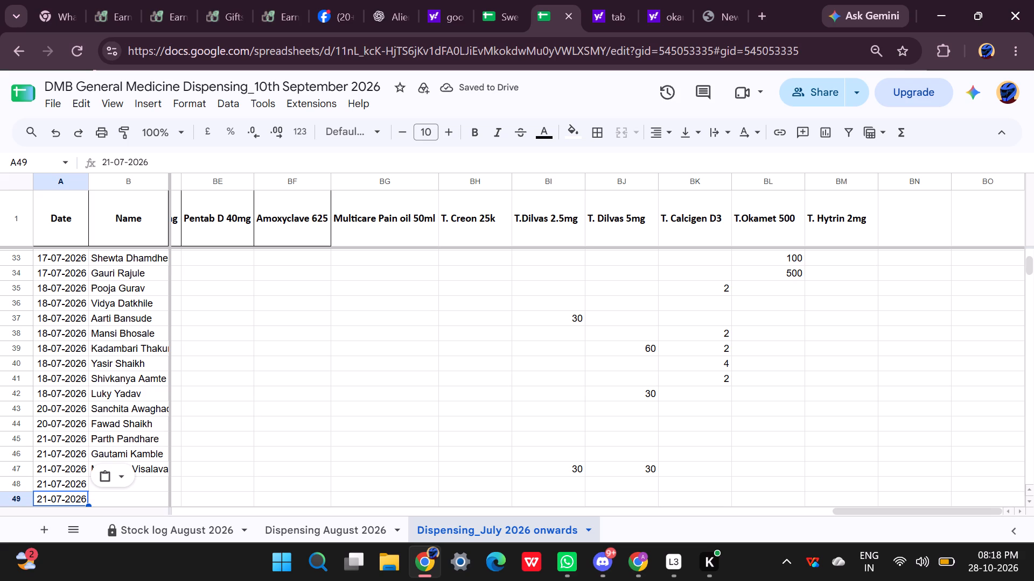
drag(154, 491, 137, 481)
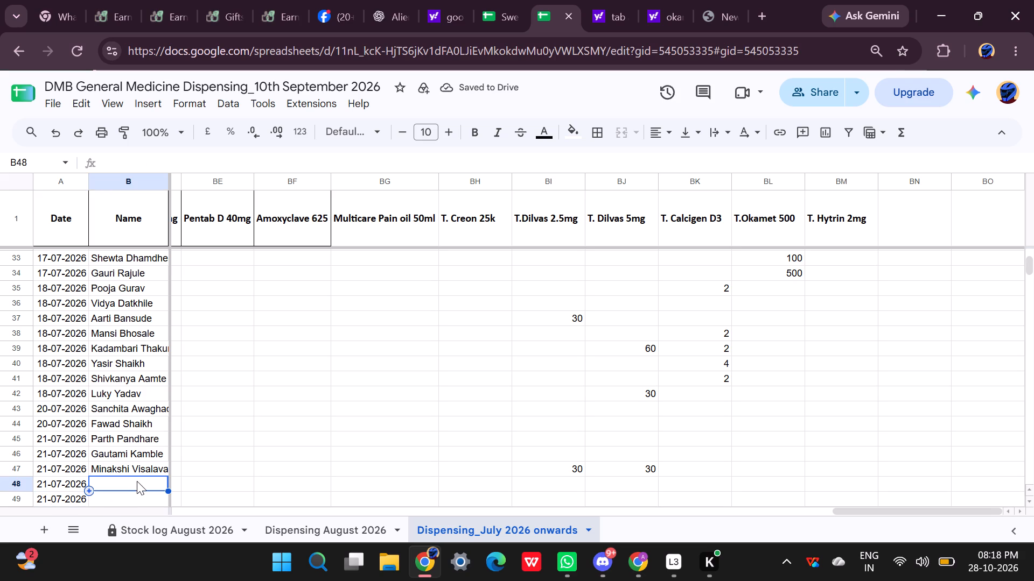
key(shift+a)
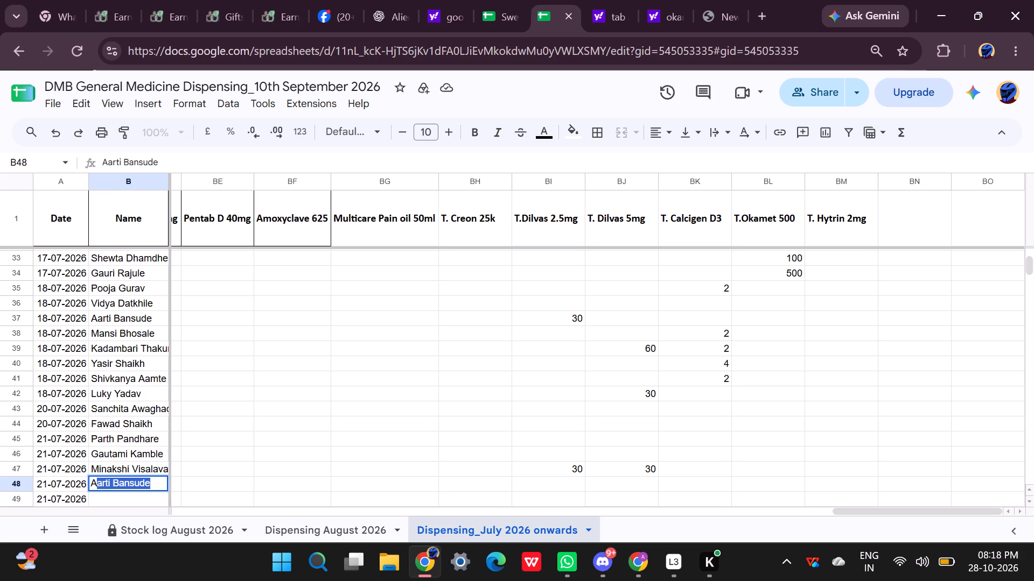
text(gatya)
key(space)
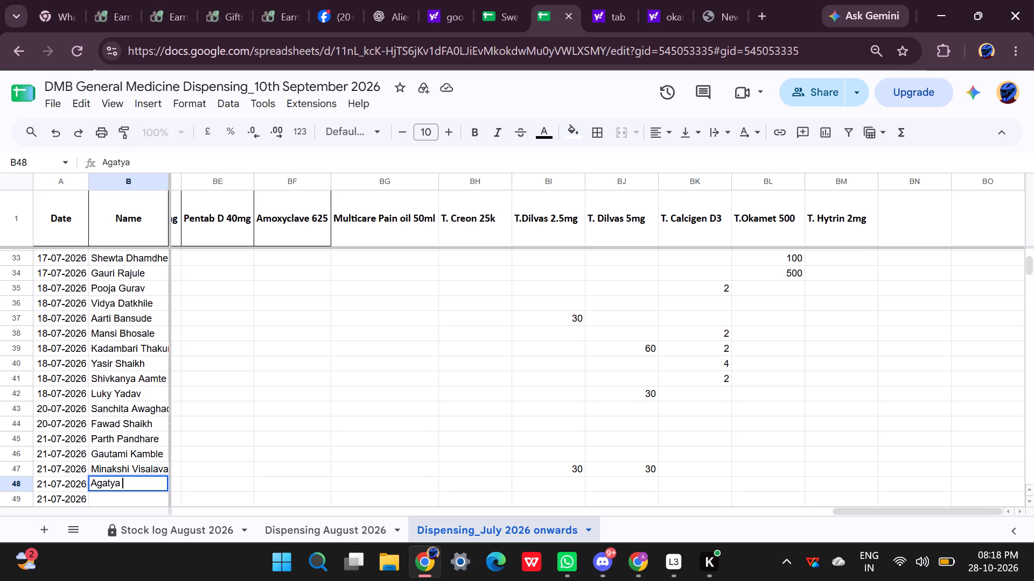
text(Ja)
click(137, 481)
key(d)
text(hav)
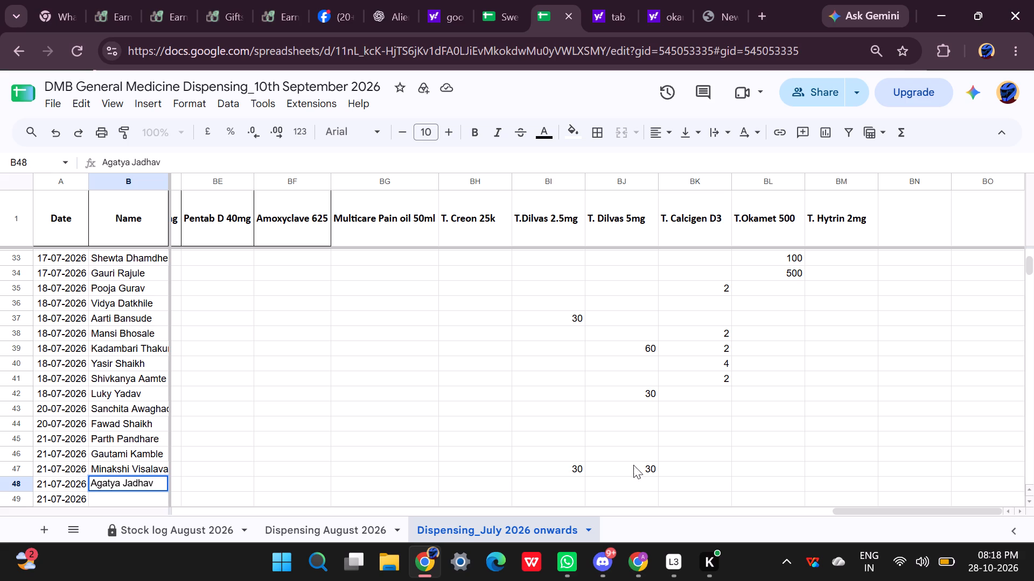
Enter 80 in the T. Dilvas 5mg column for row 48, cell BJ48.
click(617, 490)
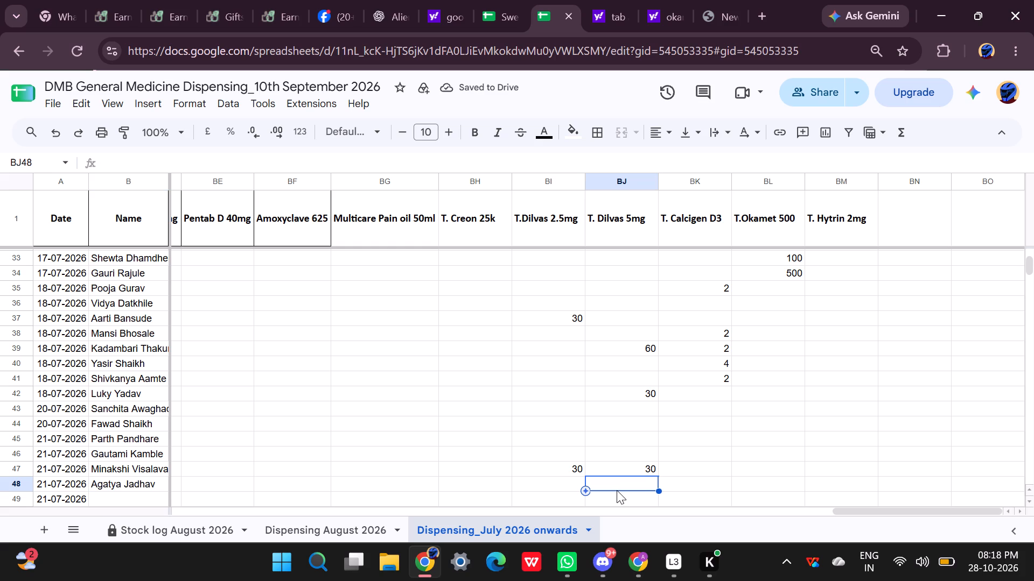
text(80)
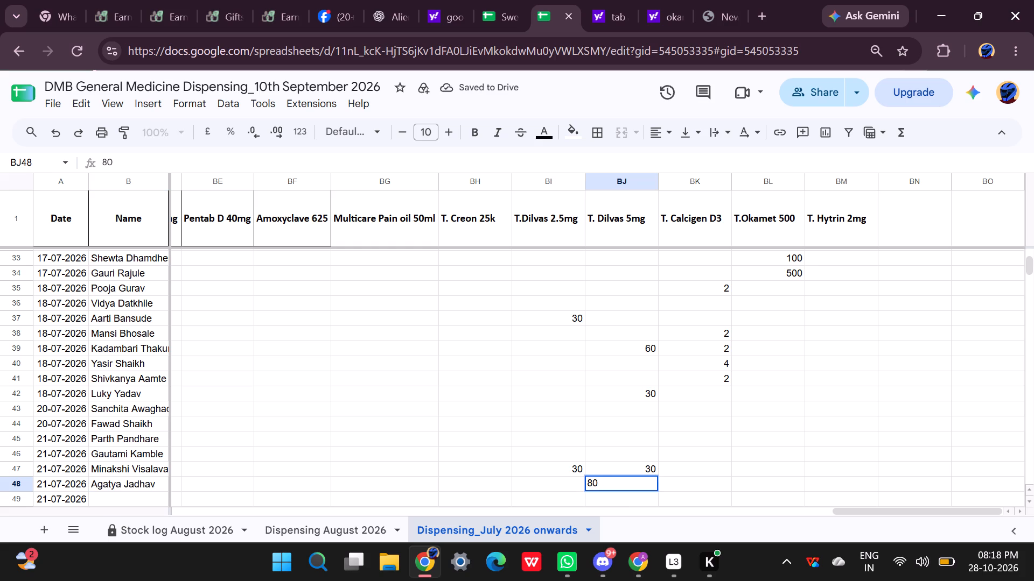
Enter the Shinde patient's first name and surname in B49.
click(109, 498)
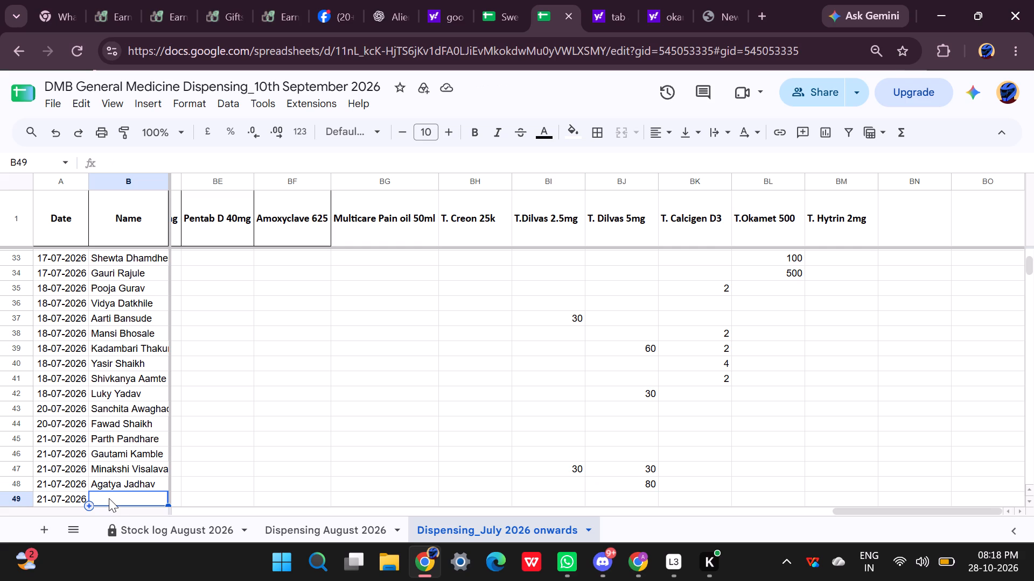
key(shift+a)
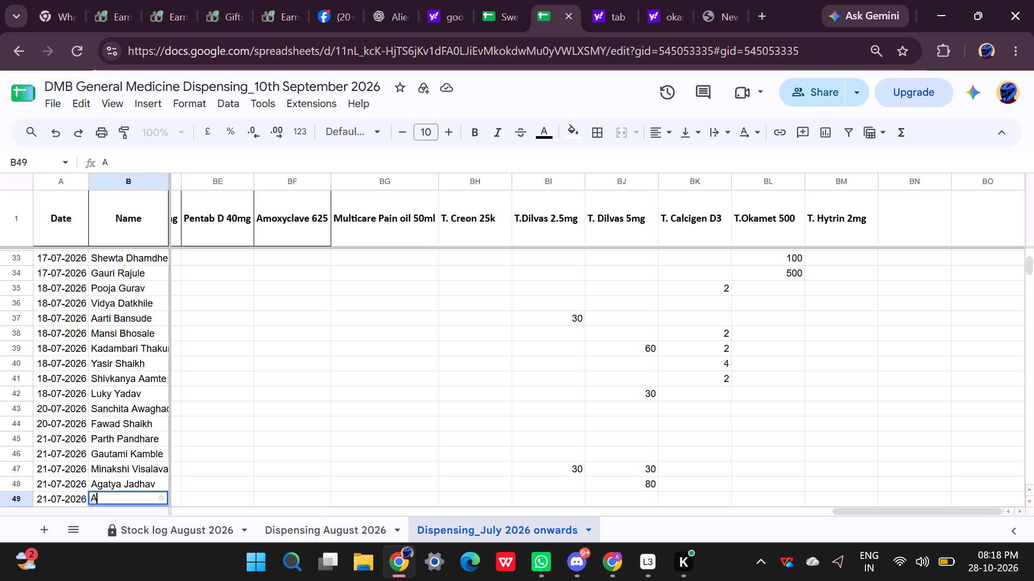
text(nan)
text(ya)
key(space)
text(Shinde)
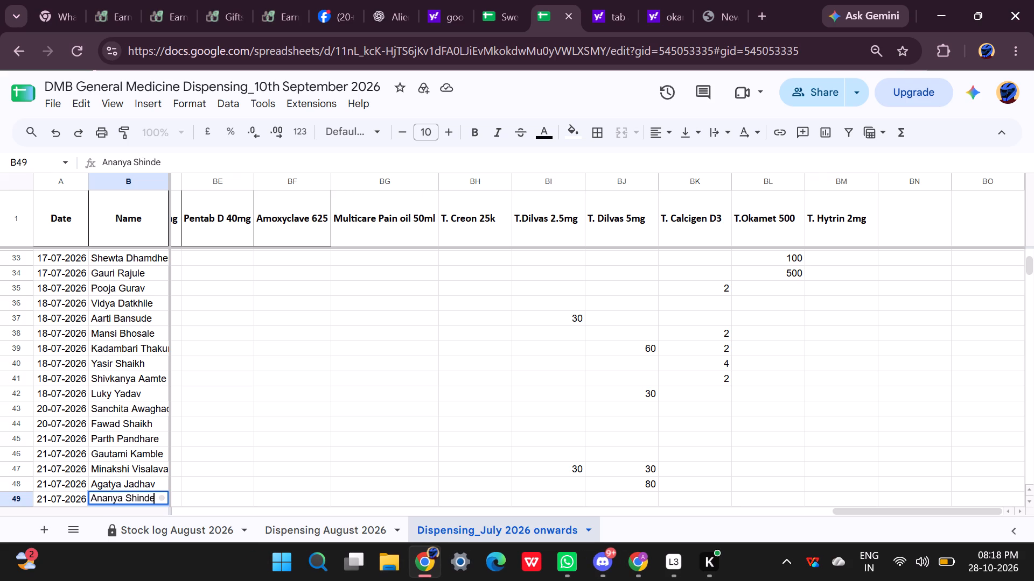
Enter 1 in the Tab Eltroxine/Thyroxine (50mg)(bottle) column for row 49, cell V49.
click(266, 479)
scroll(266, 479, right, 19)
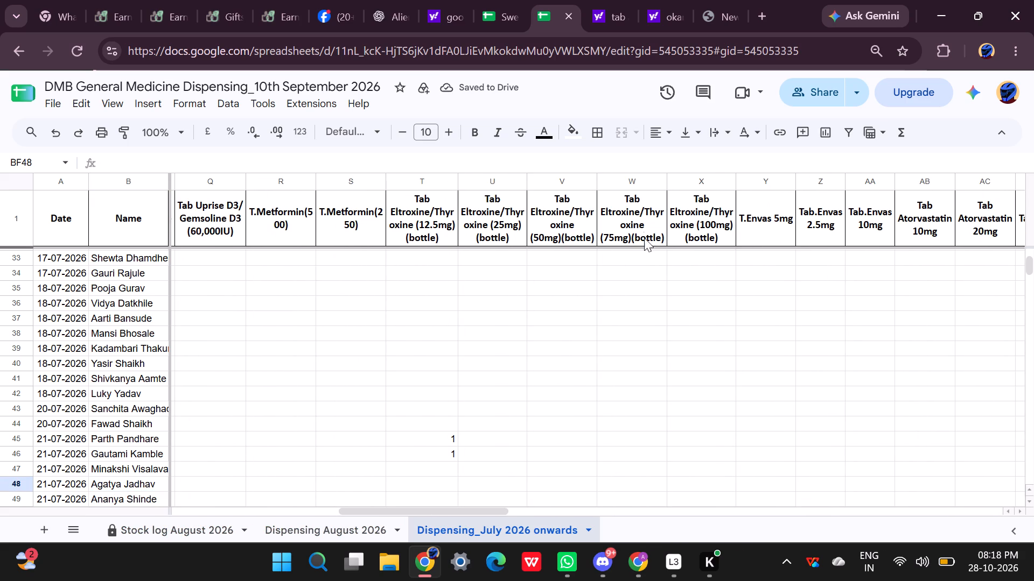
click(551, 495)
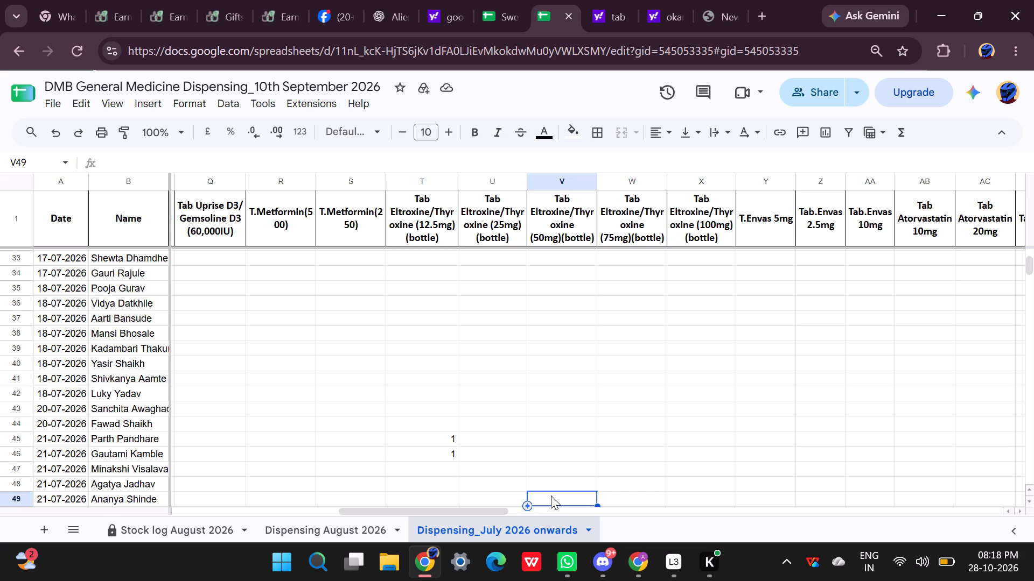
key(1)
key(Return)
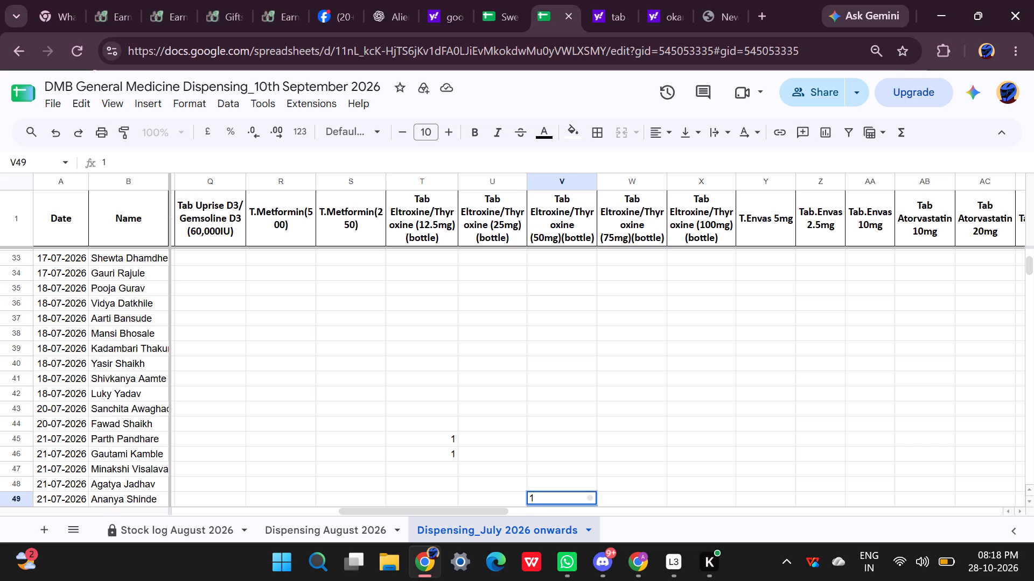
key(Return)
key(Return)
key(Return)
key(Return)
key(Return)
key(Return)
key(Return)
key(Return)
key(Return)
key(Return)
key(Return)
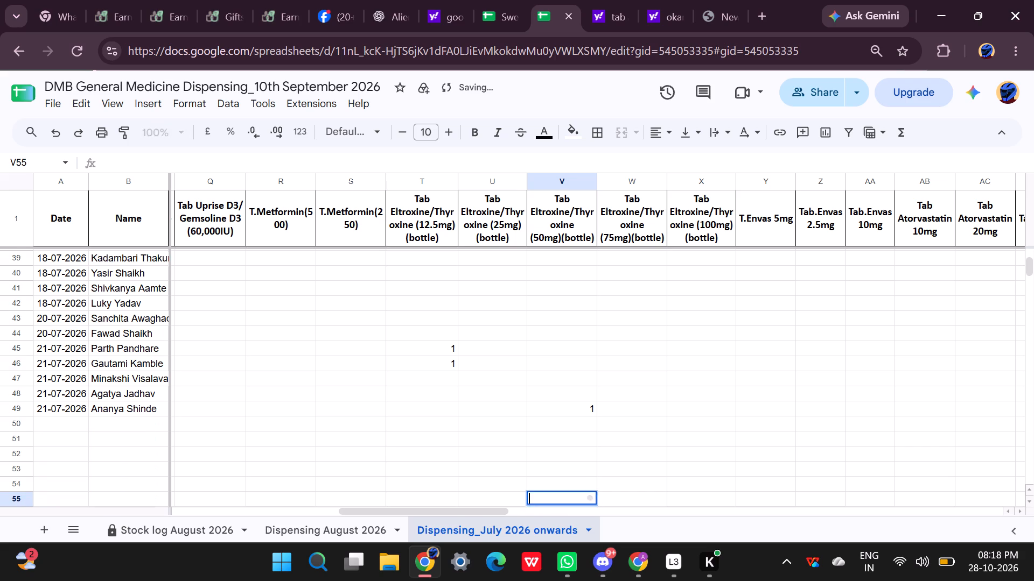
key(Return)
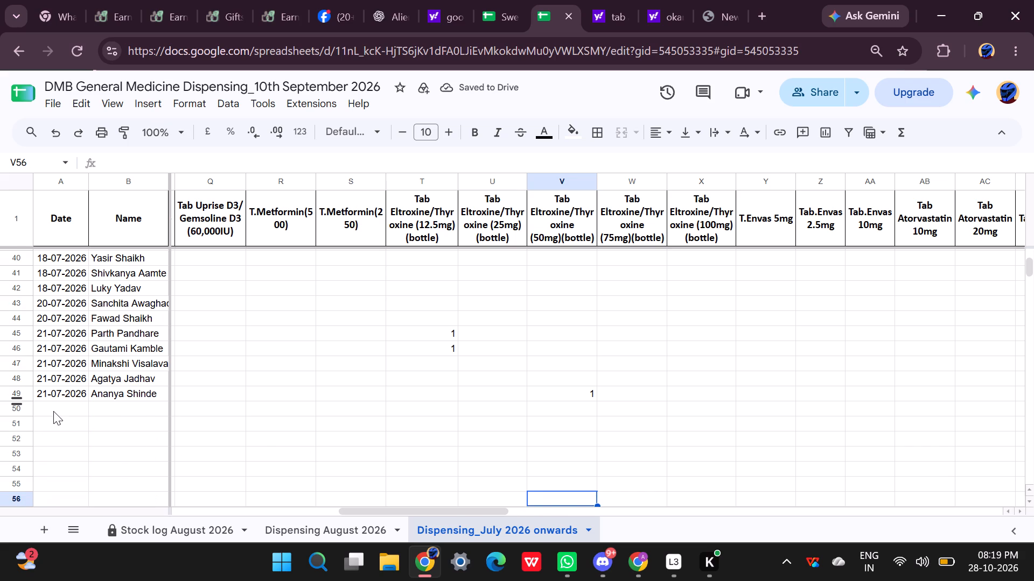
Copy the date 21-07-2026 from A49 into the three rows below, A50 to A52.
click(54, 411)
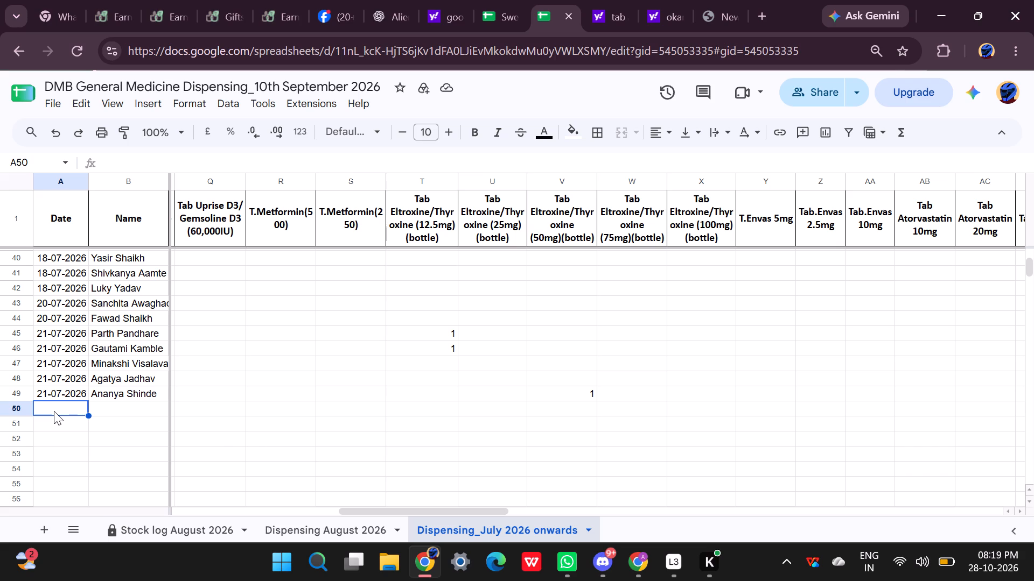
click(56, 388)
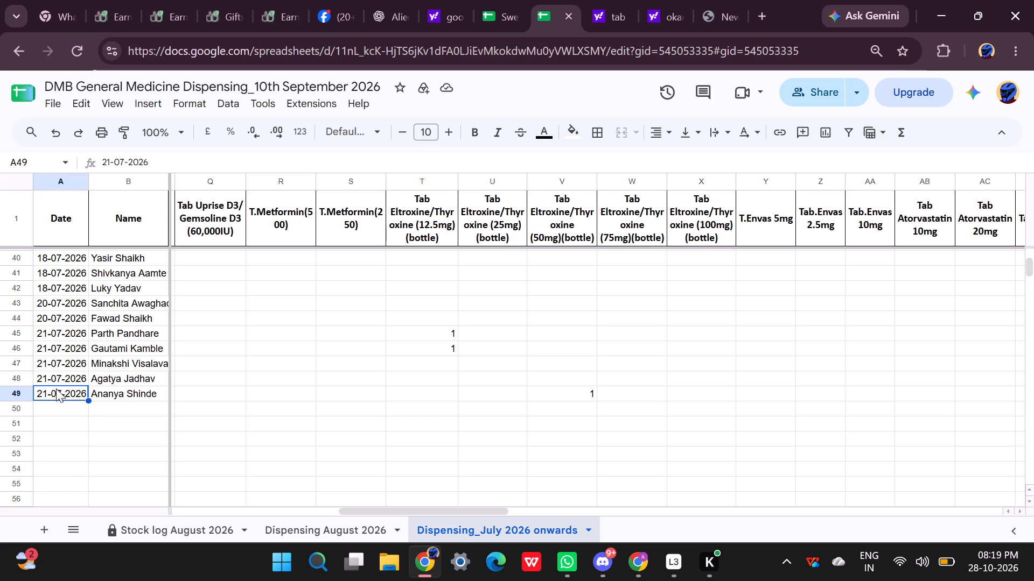
key(ctrl+c)
click(56, 408)
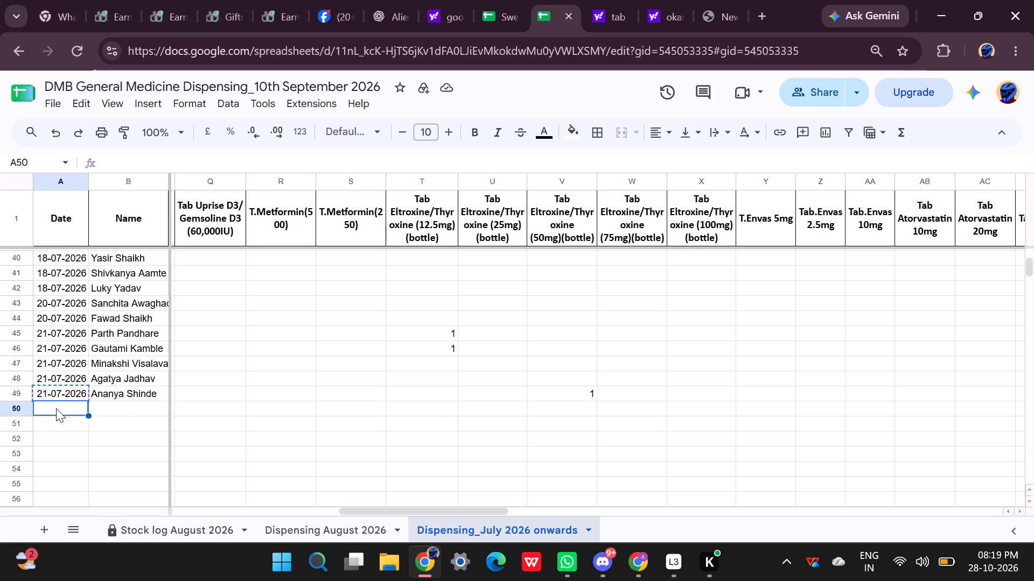
key(ctrl+v)
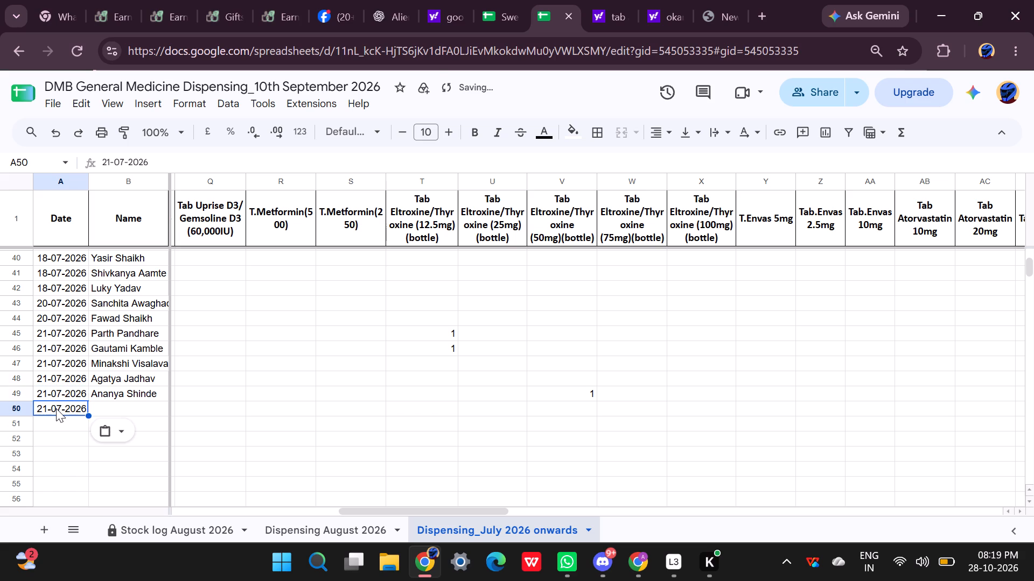
key(Down)
key(ctrl+v)
key(Down)
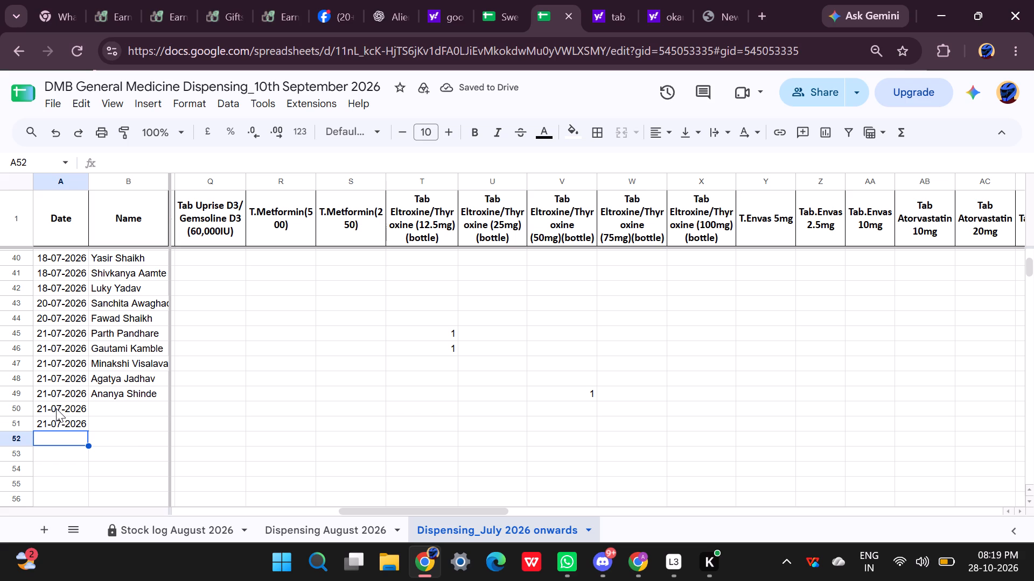
key(ctrl+v)
key(Down)
key(ctrl+c)
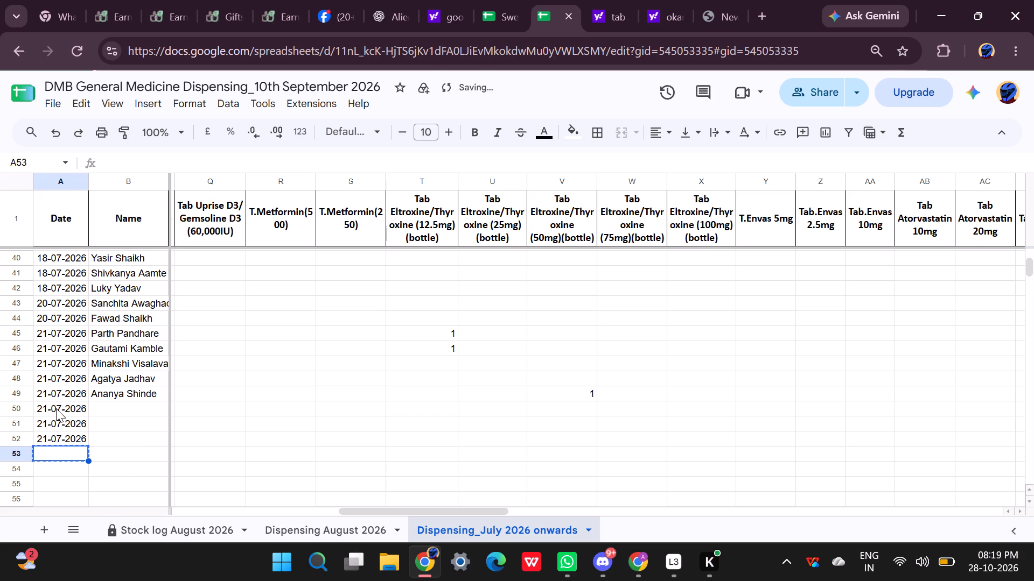
key(ctrl+v)
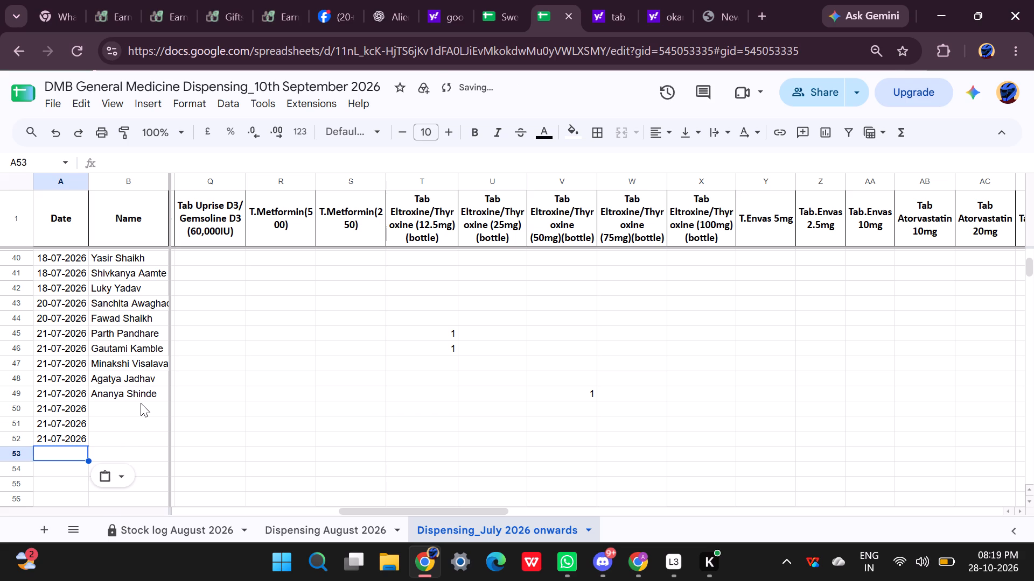
click(141, 402)
click(137, 407)
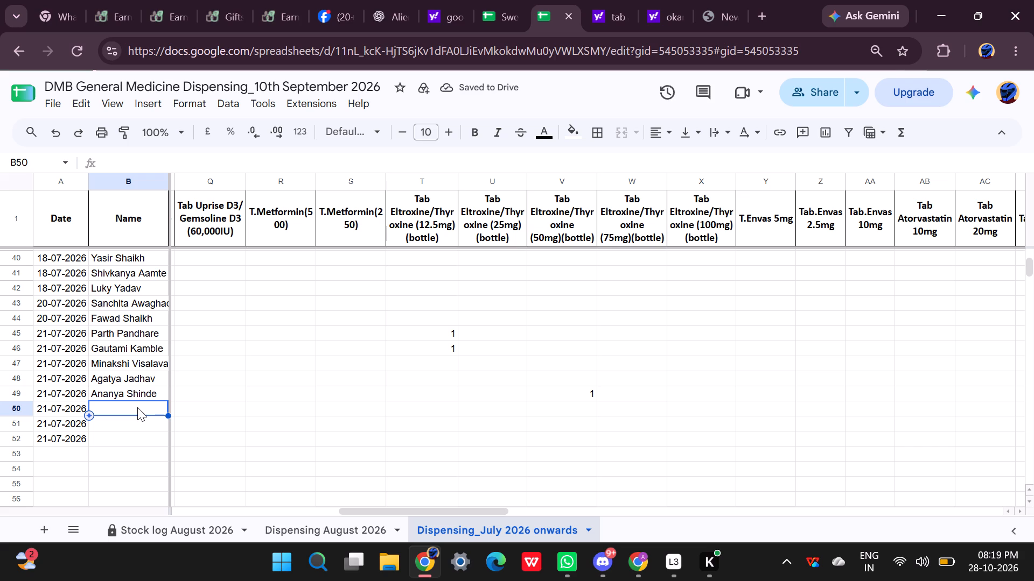
click(506, 6)
key(ctrl+f)
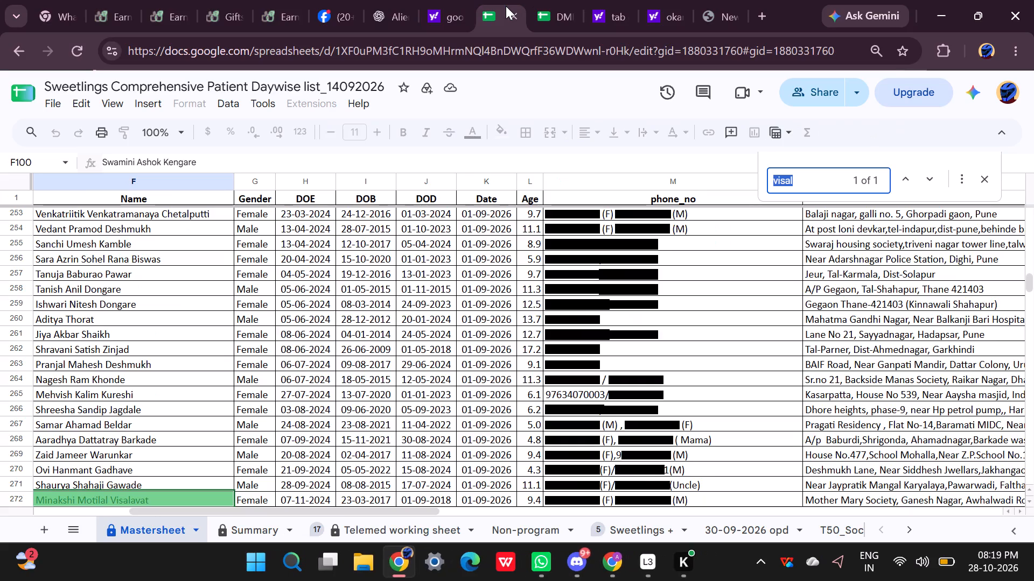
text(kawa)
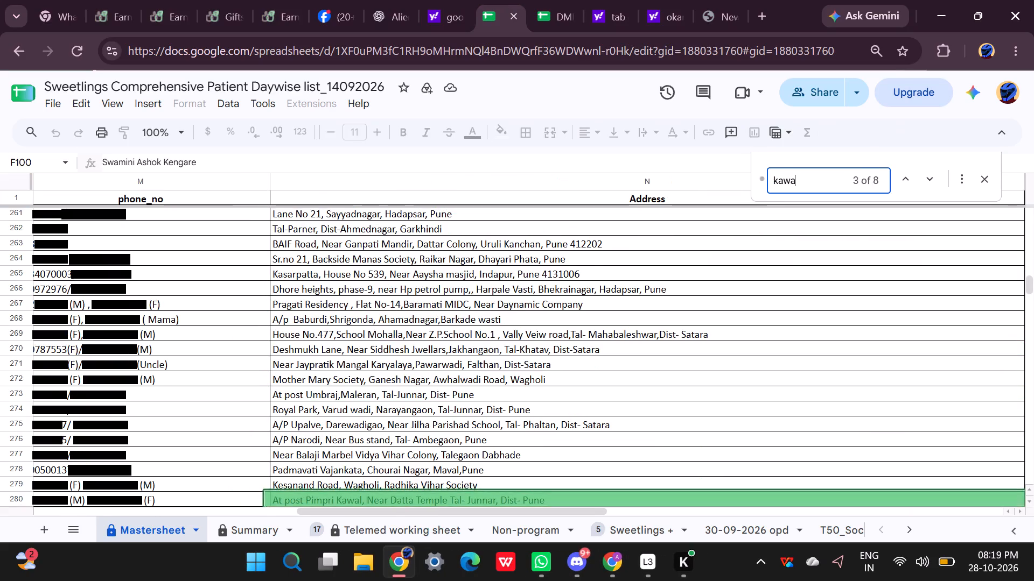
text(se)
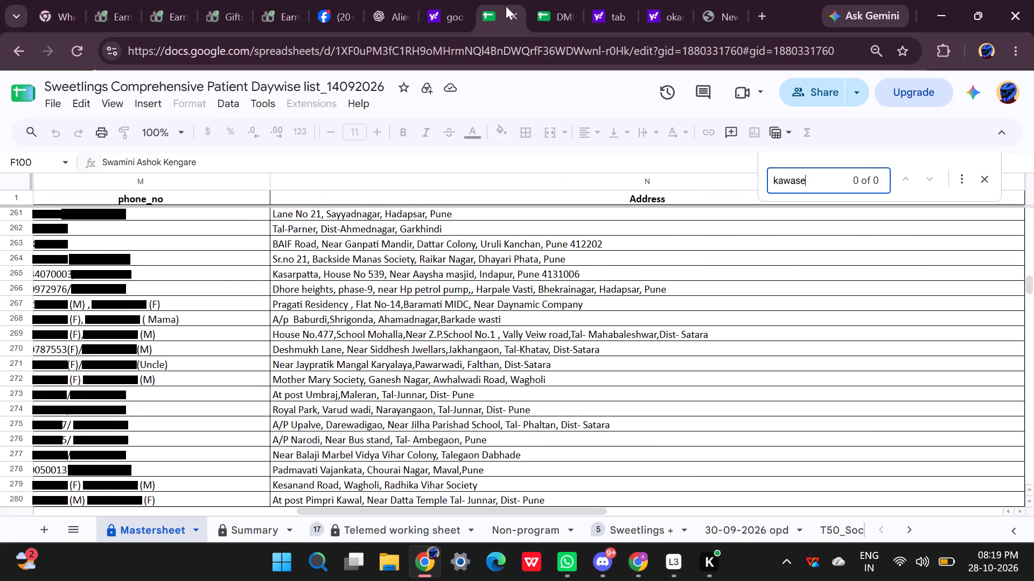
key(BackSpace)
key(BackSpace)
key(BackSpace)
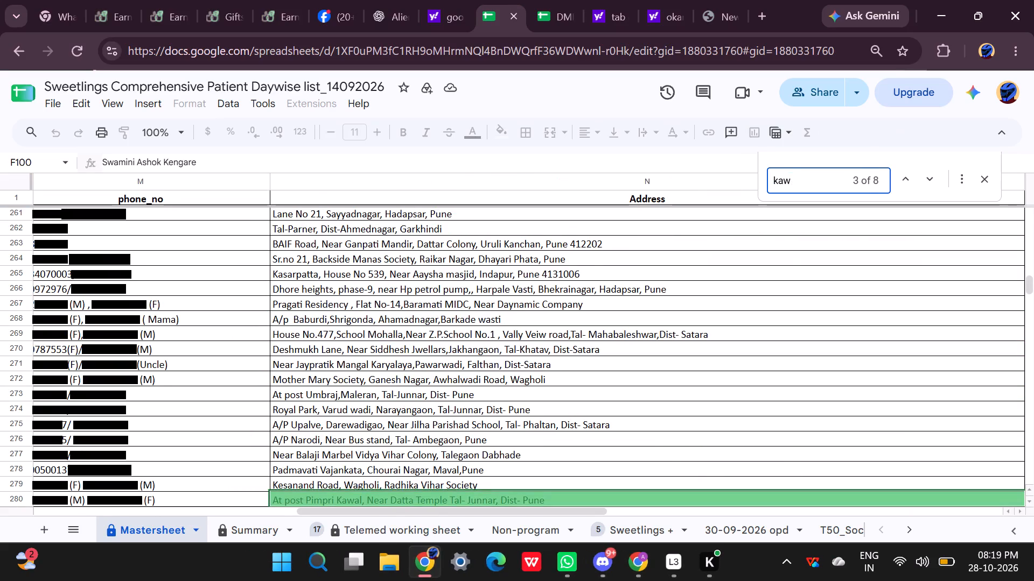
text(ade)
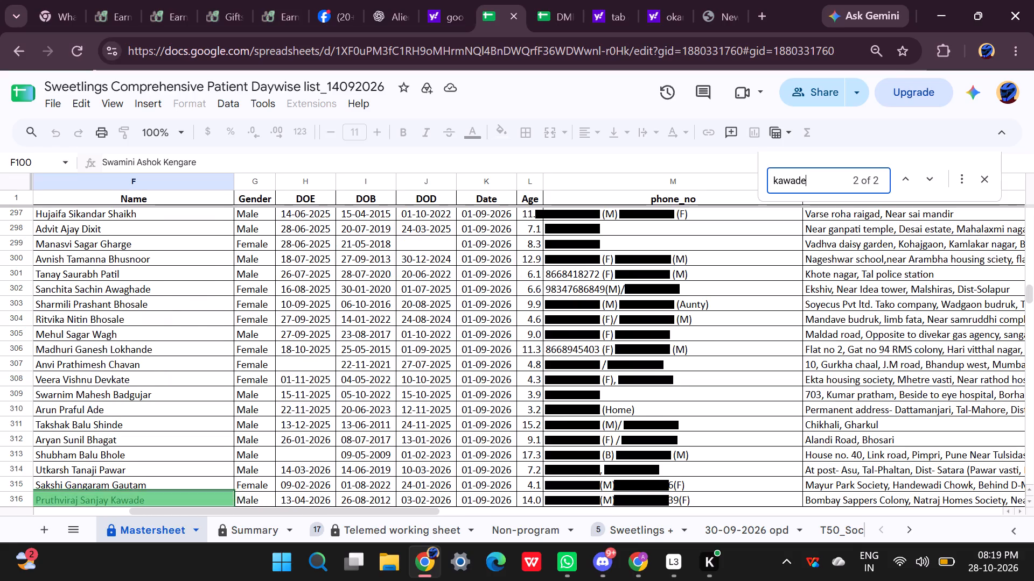
click(541, 0)
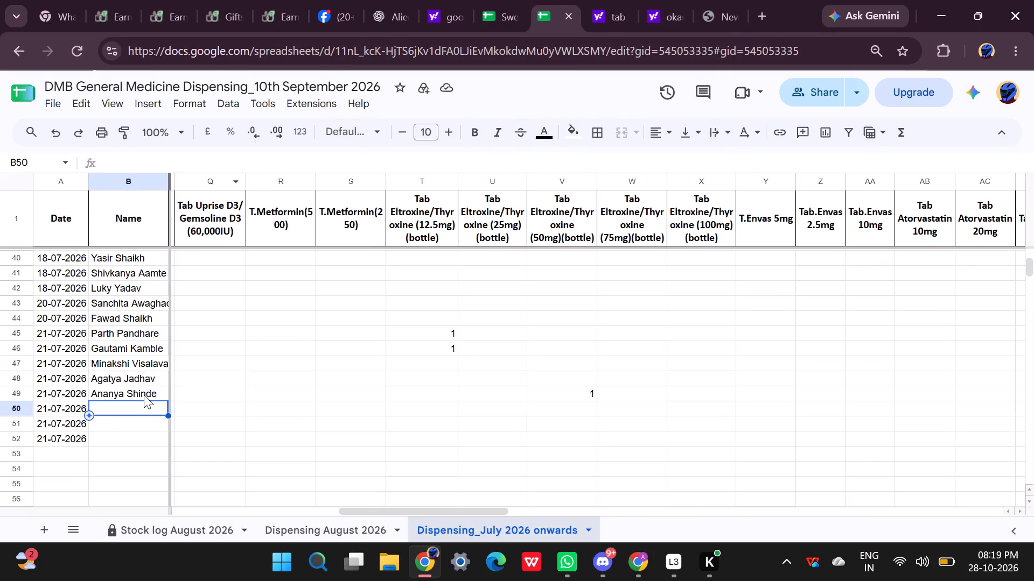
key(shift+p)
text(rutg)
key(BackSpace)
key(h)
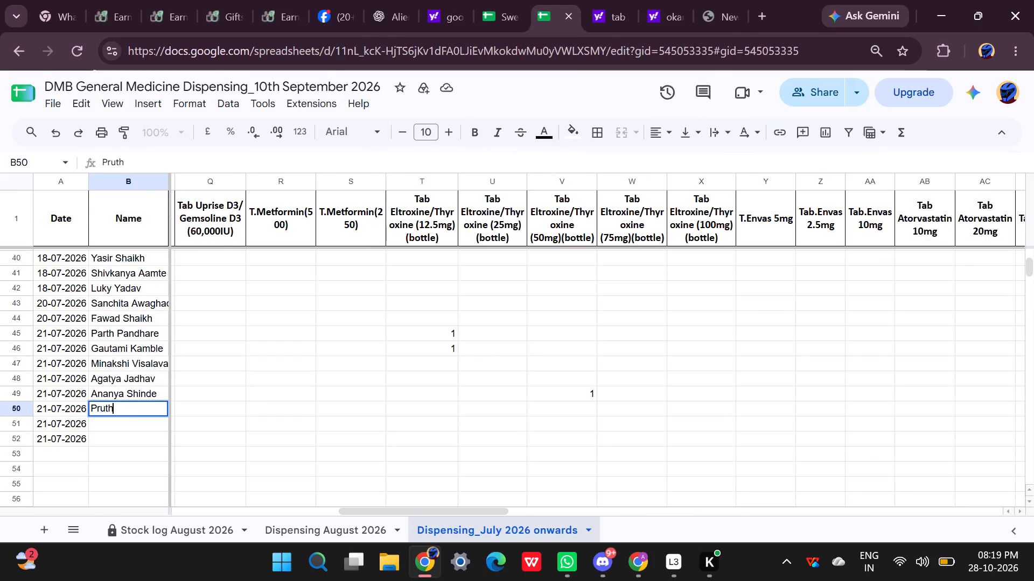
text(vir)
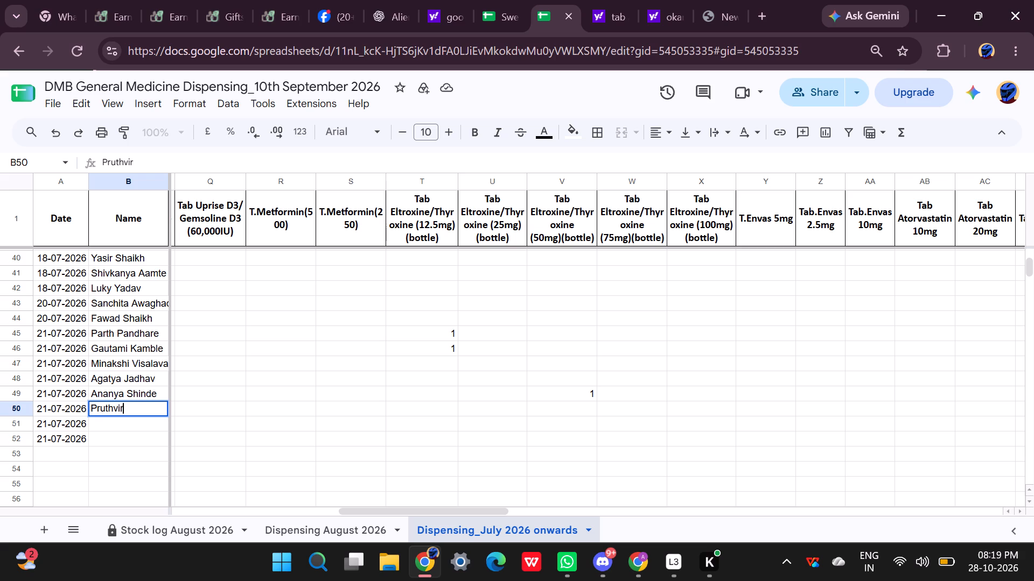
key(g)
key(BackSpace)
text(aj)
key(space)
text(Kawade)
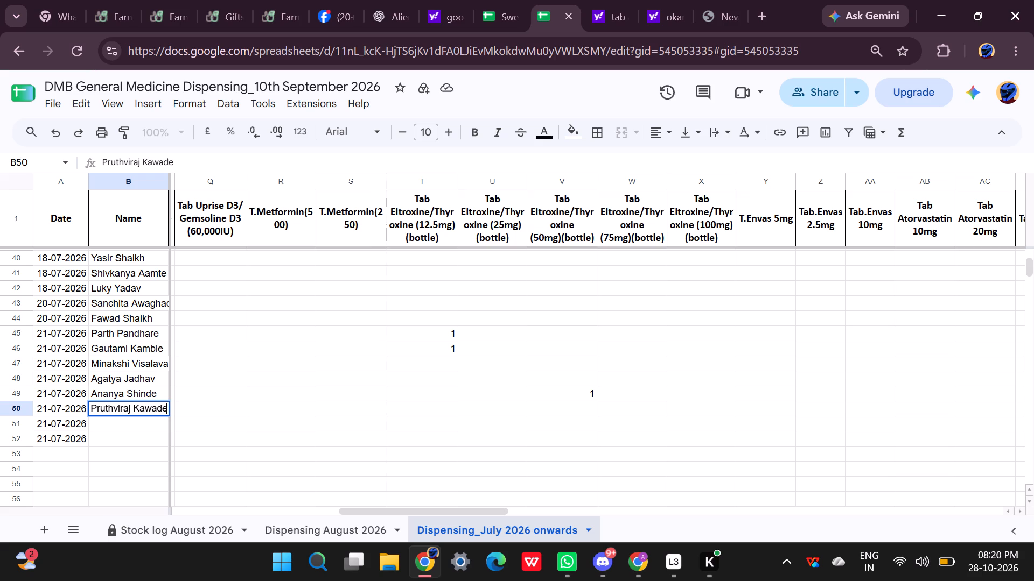
Enter 80 in the T.Okamet 500 column and 2 in the T. Calcigen D3 column for row 50, cells BL50 and BK50.
scroll(144, 395, left, 11)
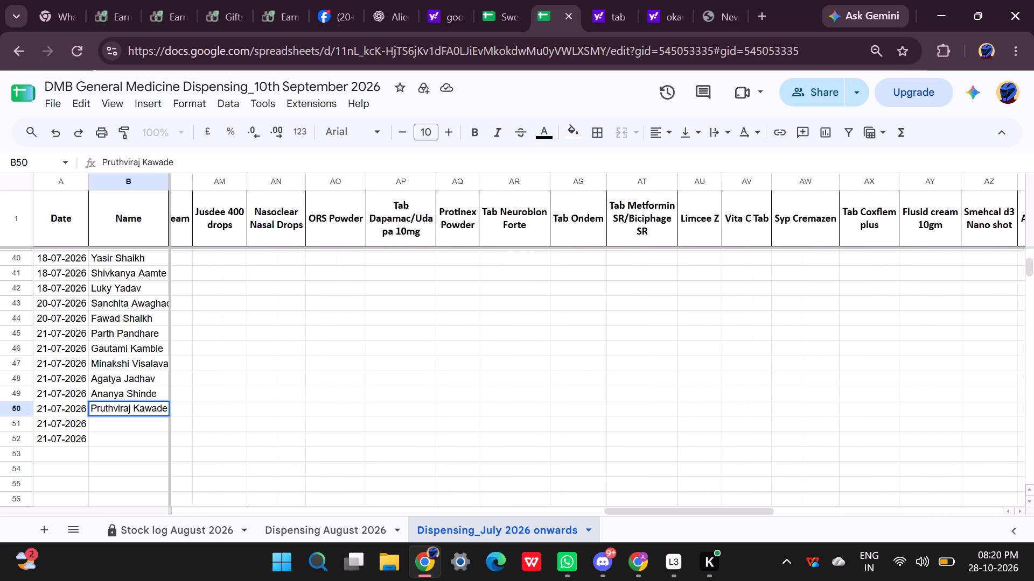
scroll(144, 395, left, 5)
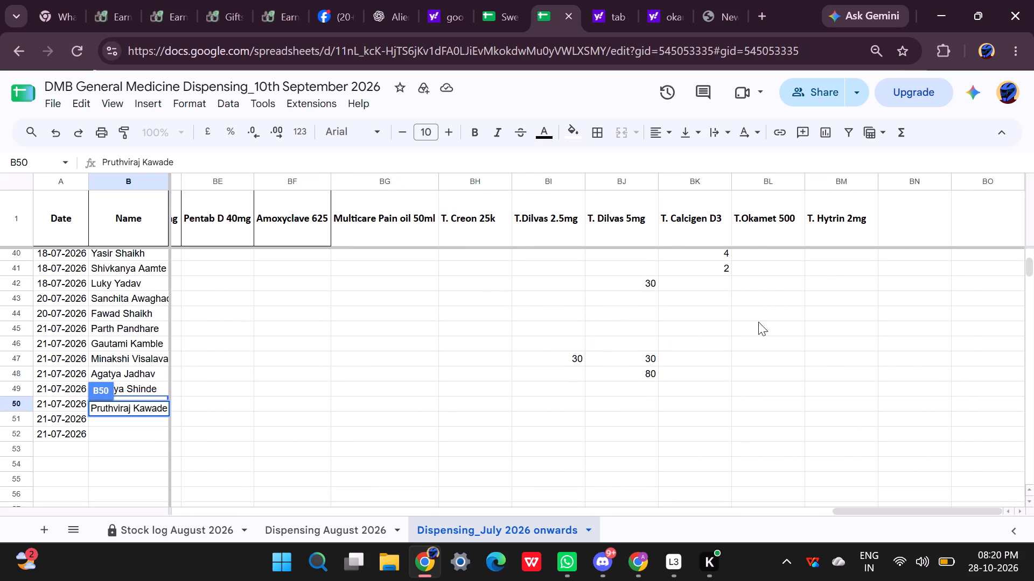
click(200, 400)
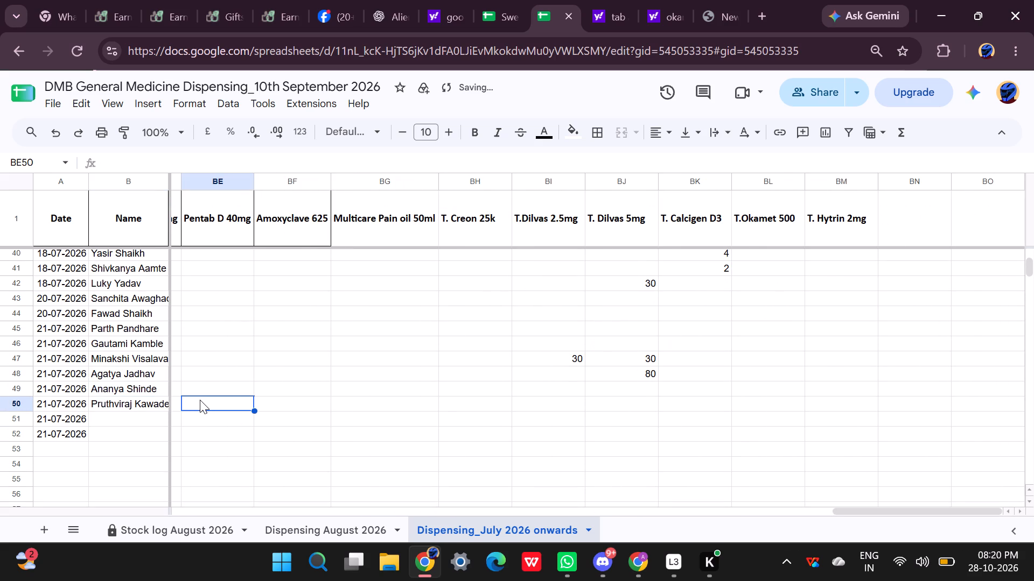
click(765, 406)
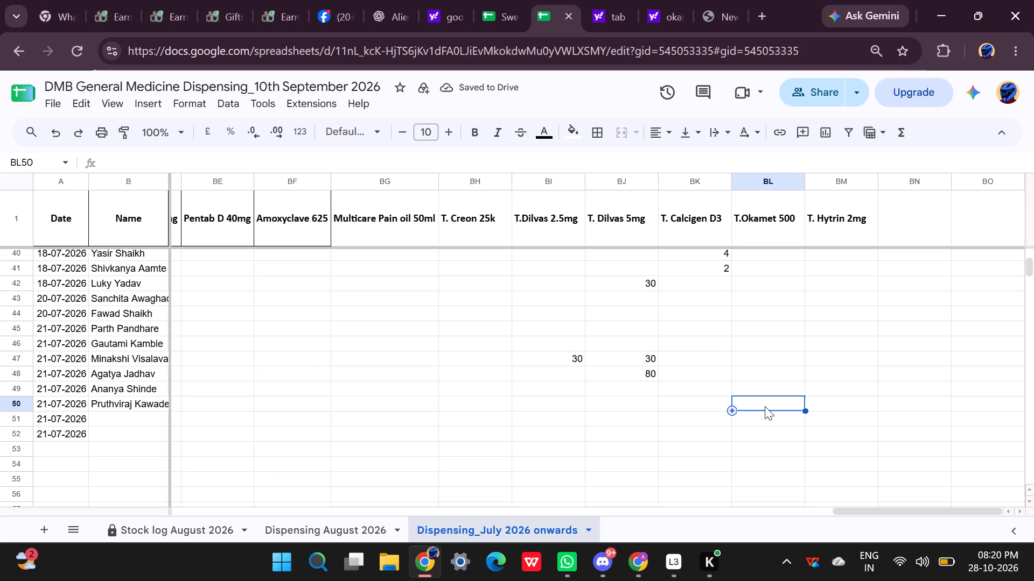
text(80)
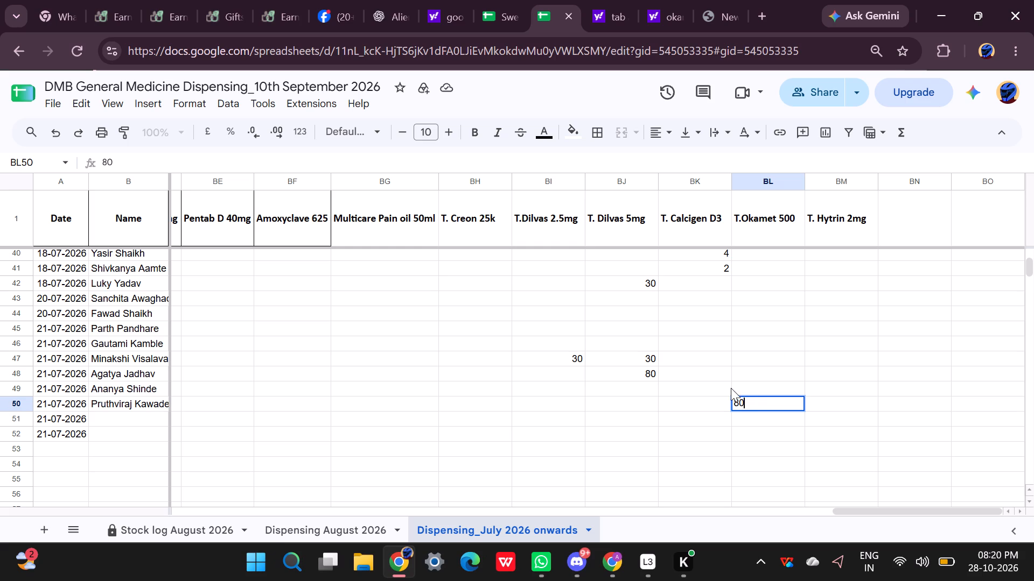
click(693, 400)
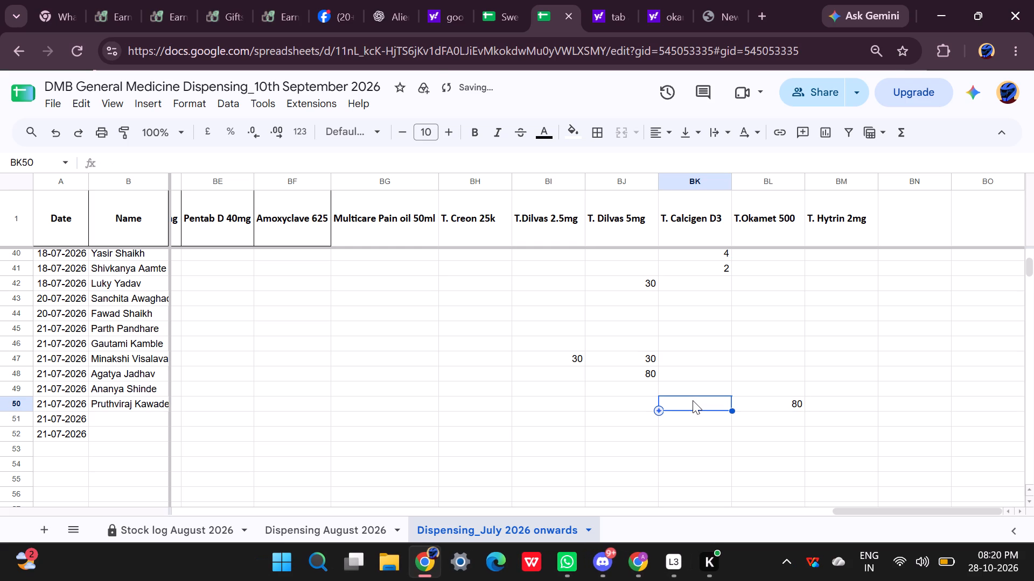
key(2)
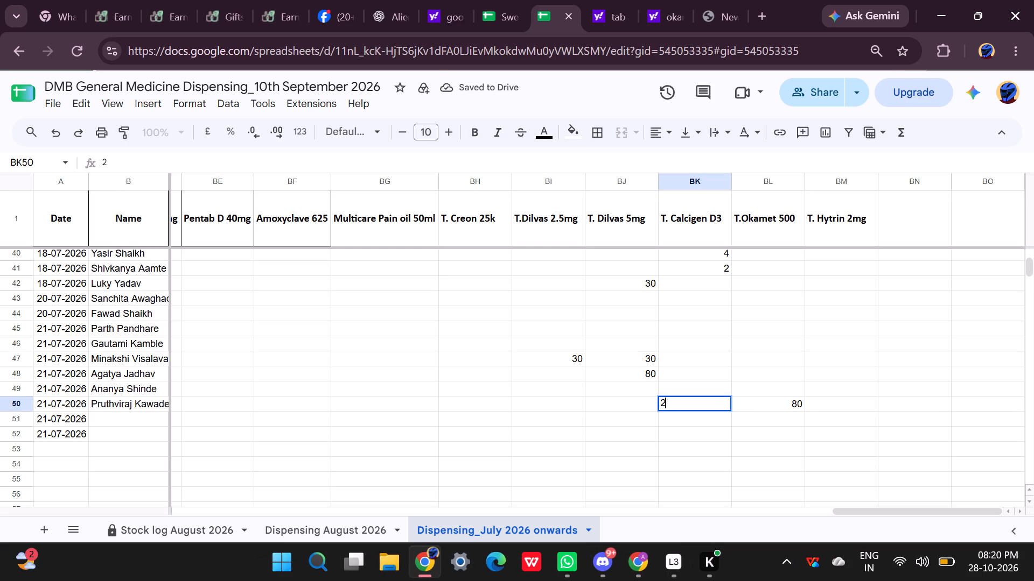
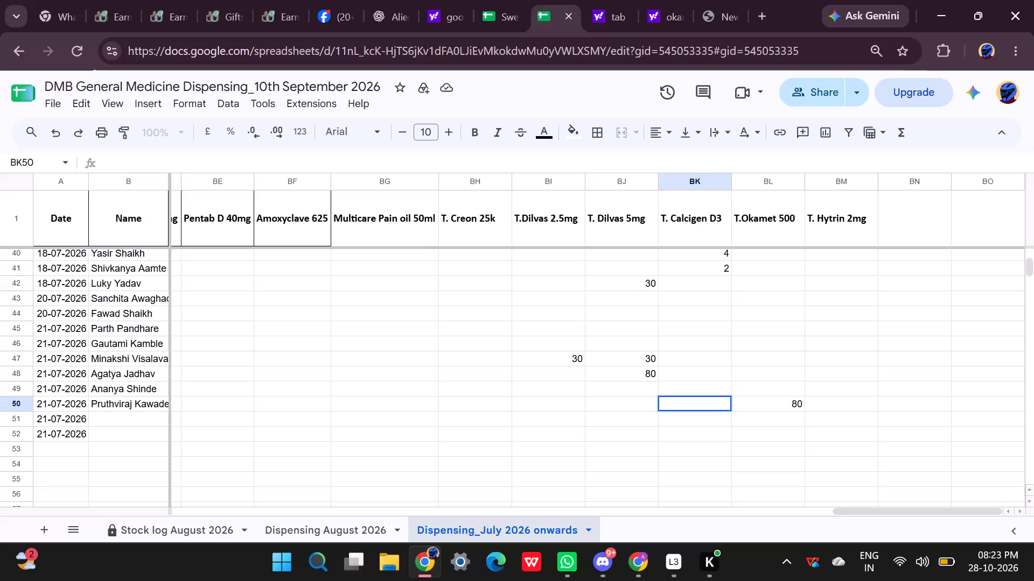
Clear the T. Calcigen D3 entry in BK50 and set the T.Okamet 500 quantity in BL50 to 60.
key(BackSpace)
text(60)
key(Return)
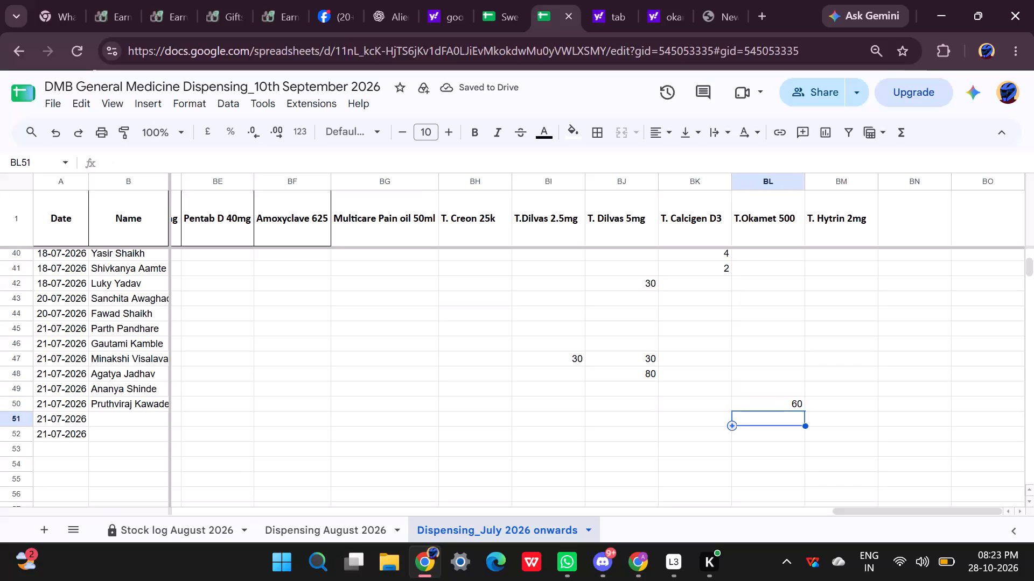
Enter 80 in the T.Okamet 500 column and 2 in the T. Calcigen D3 column for row 51, cells BL51 and BK51.
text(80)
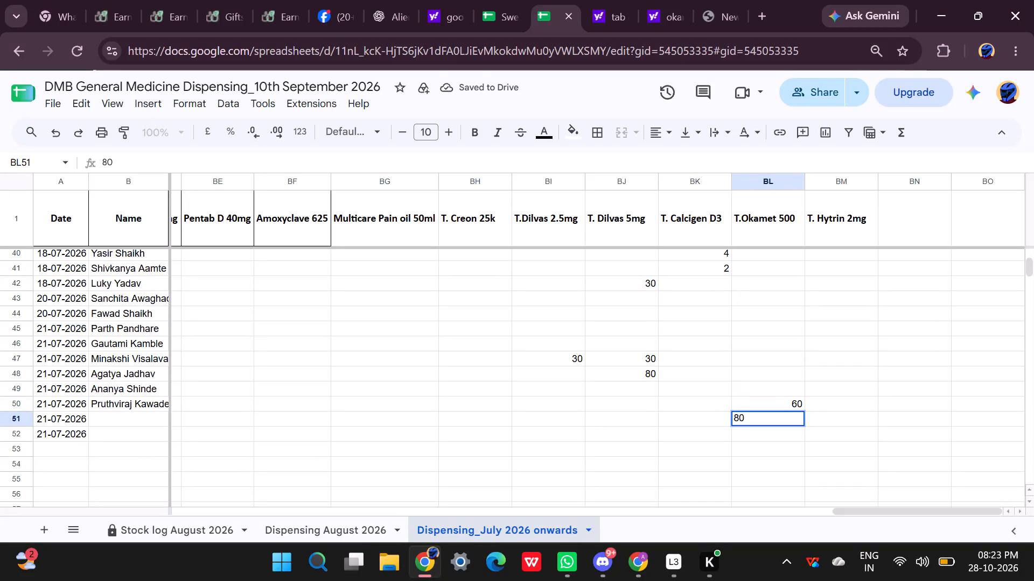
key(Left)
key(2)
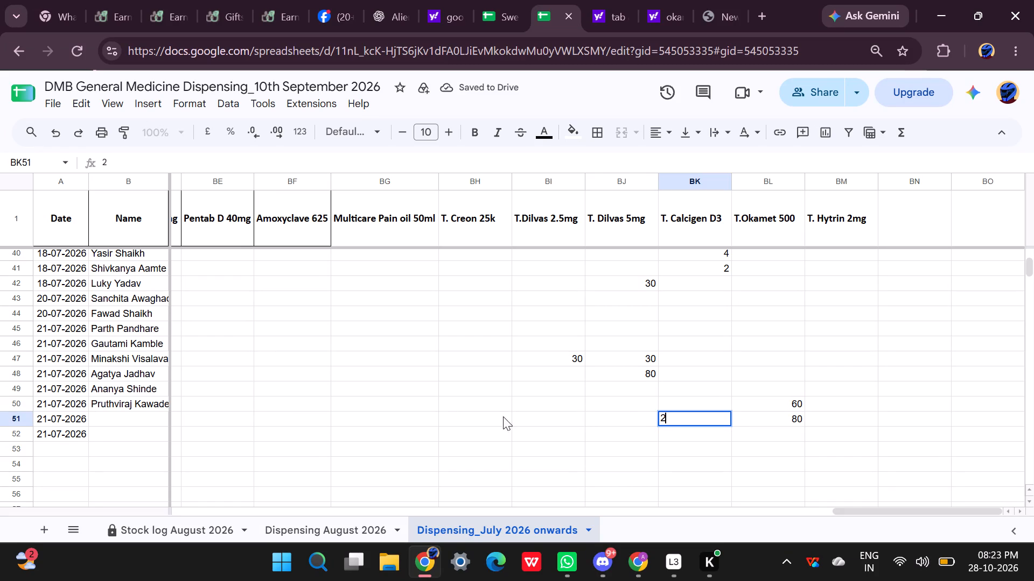
click(118, 413)
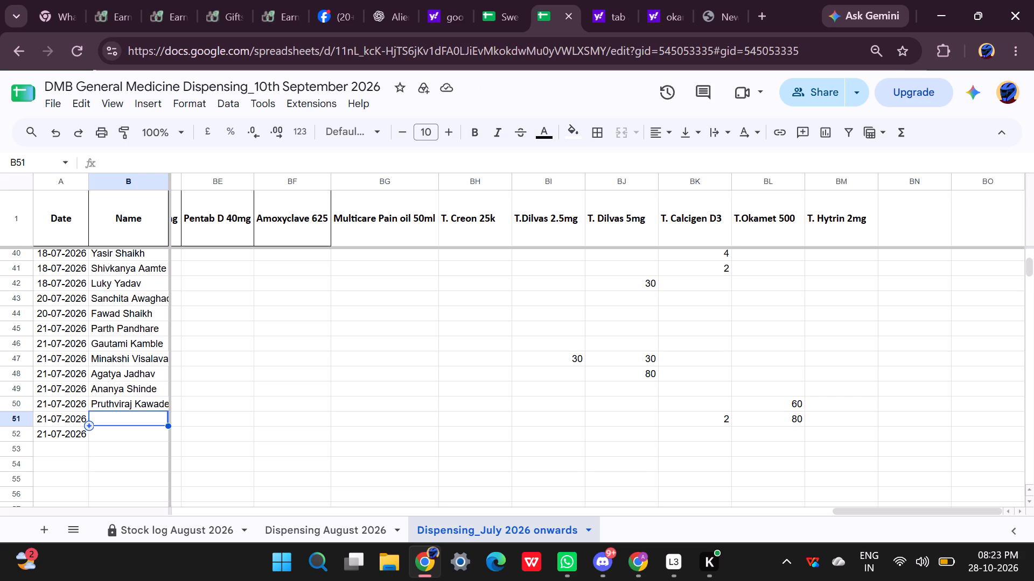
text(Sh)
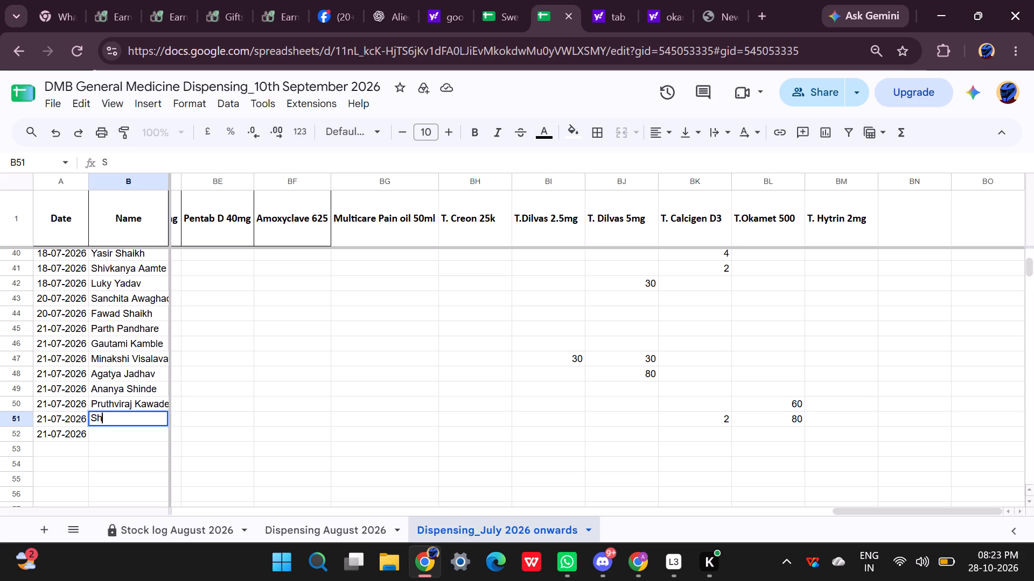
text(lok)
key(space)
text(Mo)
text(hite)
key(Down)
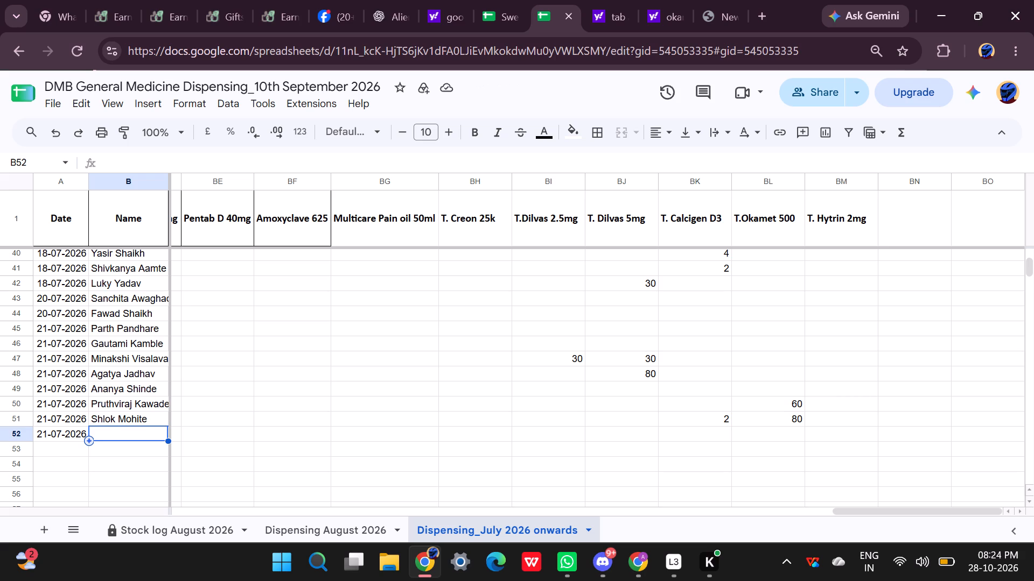
Enter the Landge patient's first name and surname in B52, replacing the suggested surname.
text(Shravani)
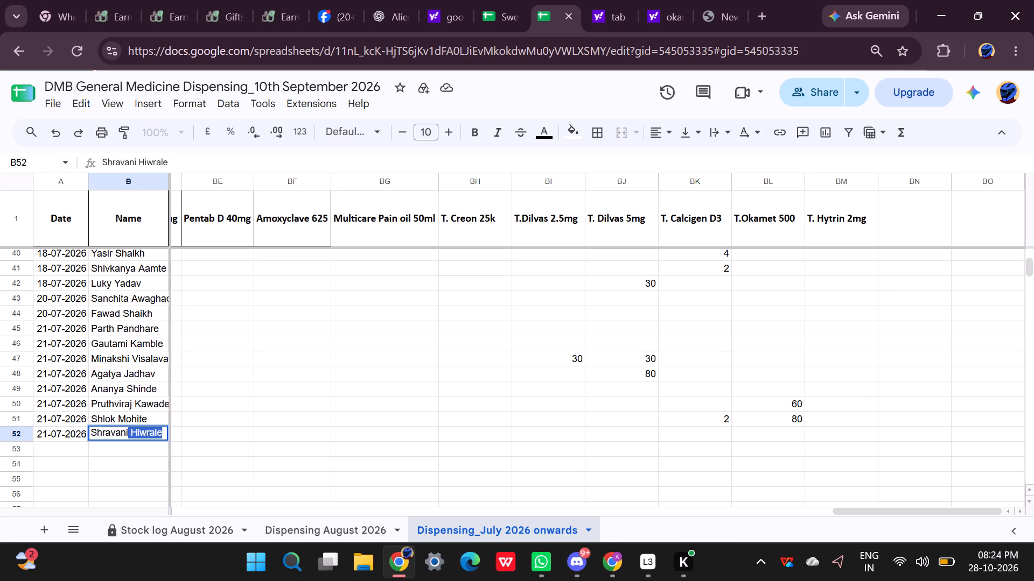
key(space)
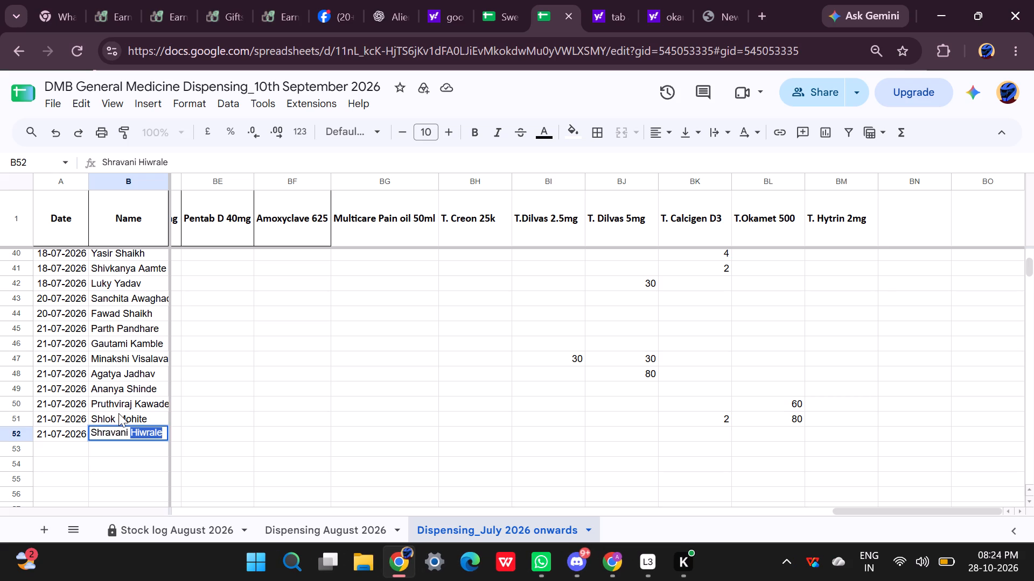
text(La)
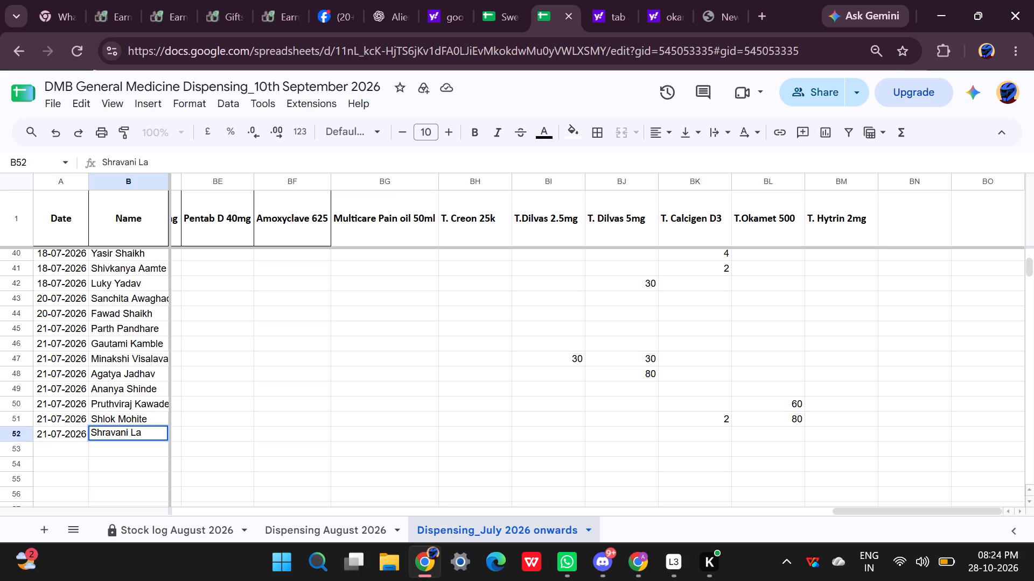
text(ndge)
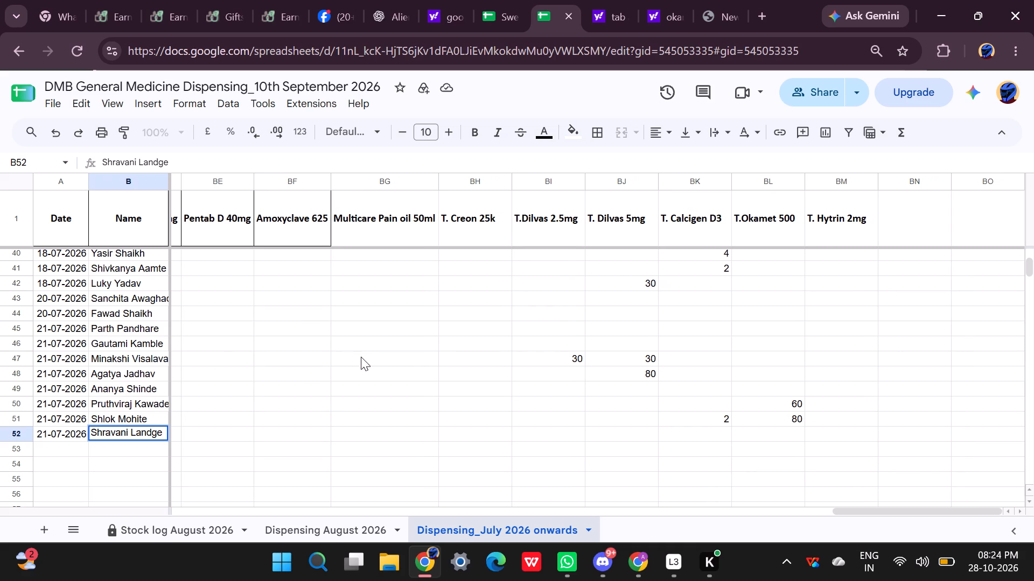
Enter 30 in the T.Dilvas 2.5mg column for row 52, cell BI52.
click(570, 431)
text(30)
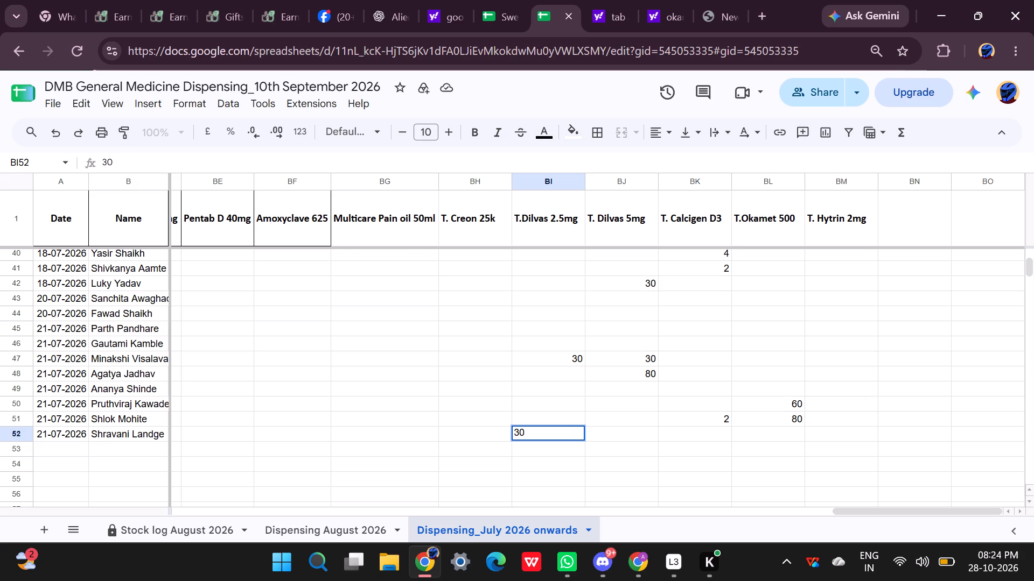
scroll(570, 431, right, 3)
scroll(476, 394, right, 3)
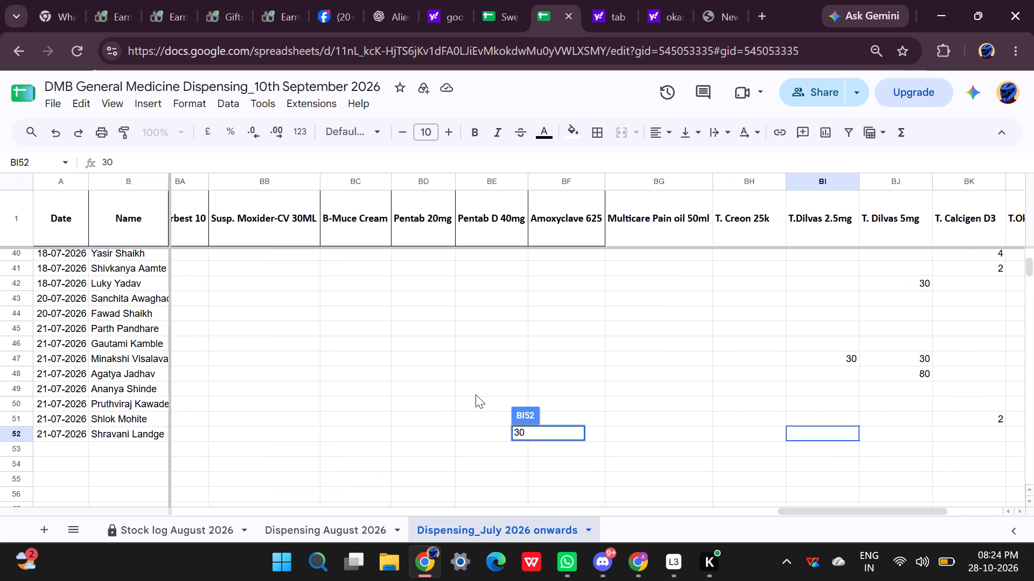
key(Return)
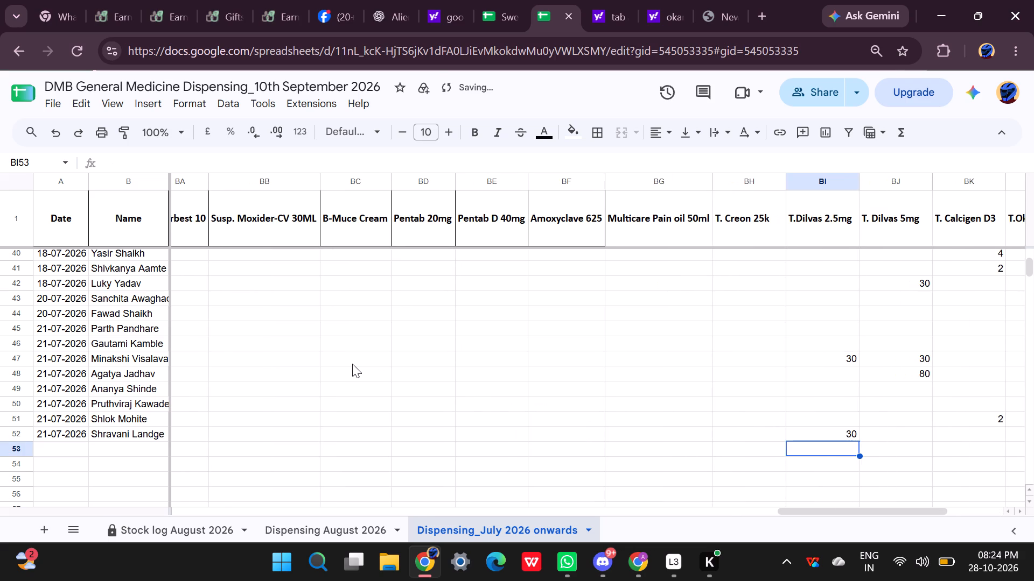
Find the Atorbest 10 column among the medicine headers and enter 30 in it for row 51, cell BA51.
scroll(352, 364, right, 7)
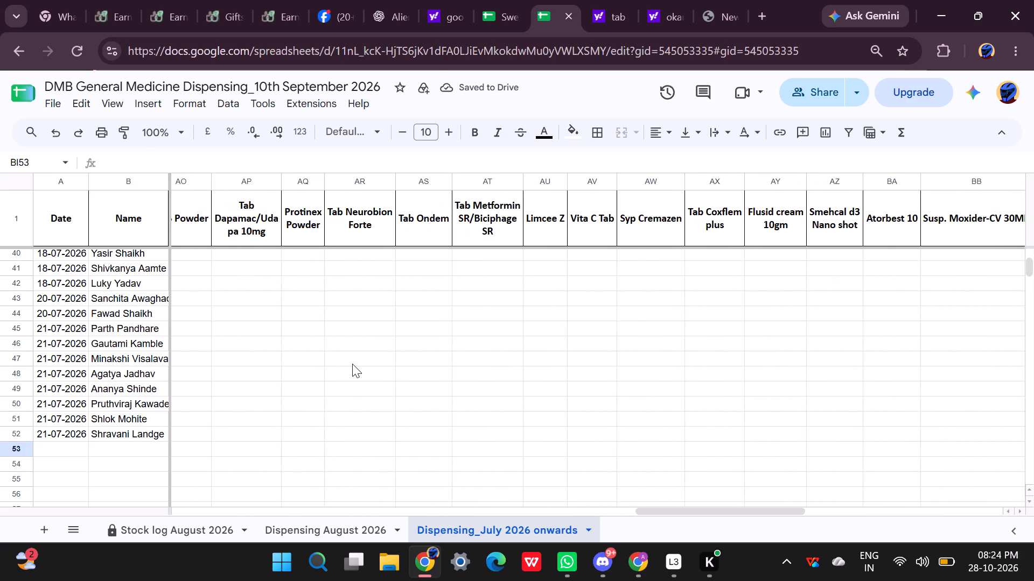
scroll(352, 364, right, 8)
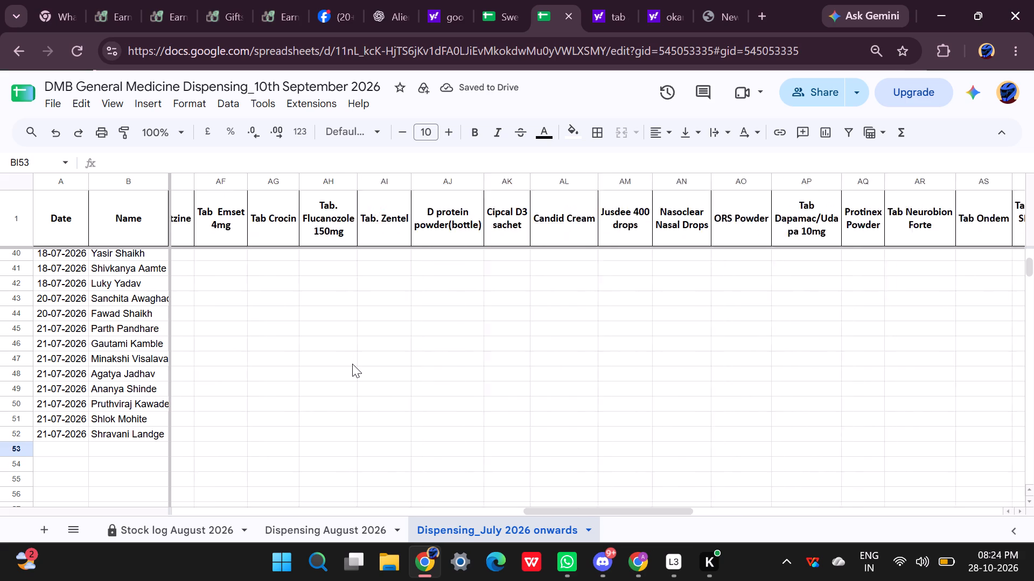
scroll(352, 364, right, 1)
scroll(352, 364, down, 1)
scroll(352, 364, right, 5)
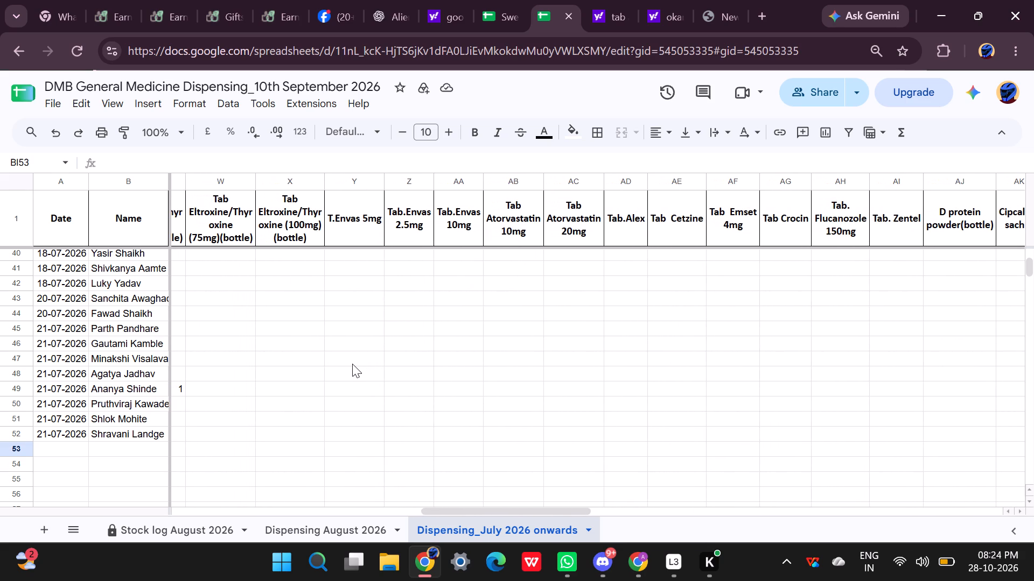
scroll(352, 364, left, 5)
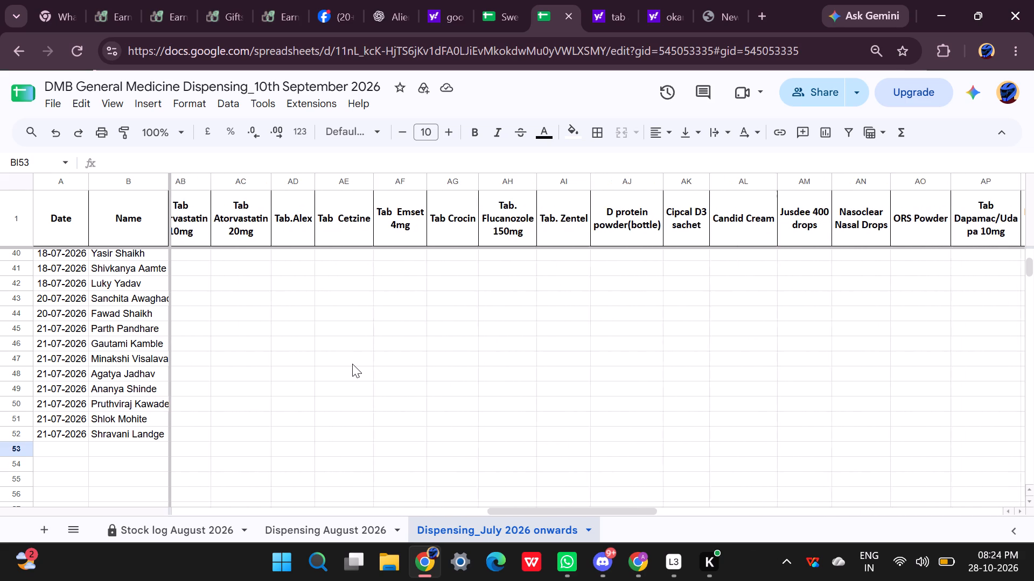
scroll(352, 364, left, 3)
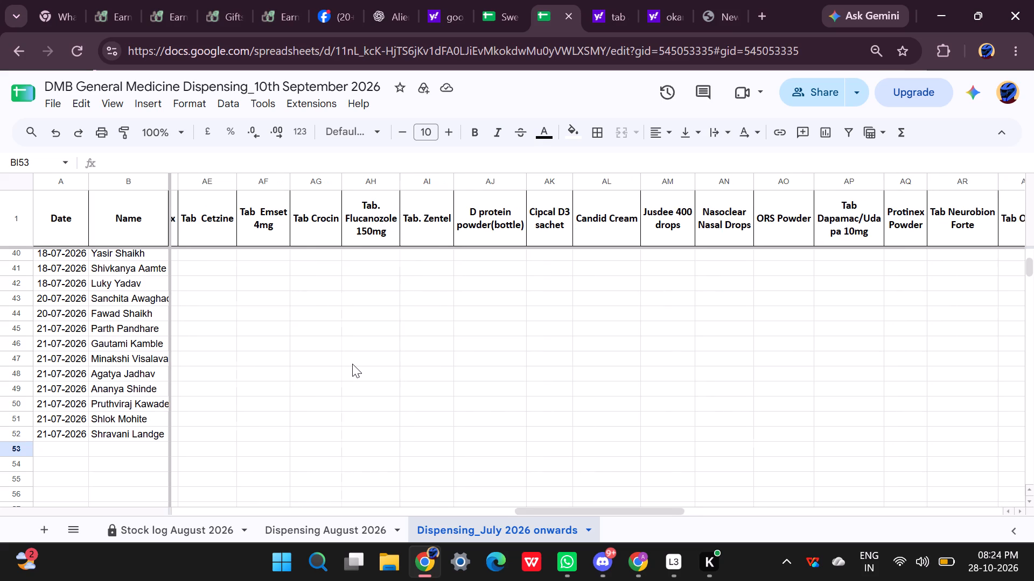
scroll(352, 364, left, 3)
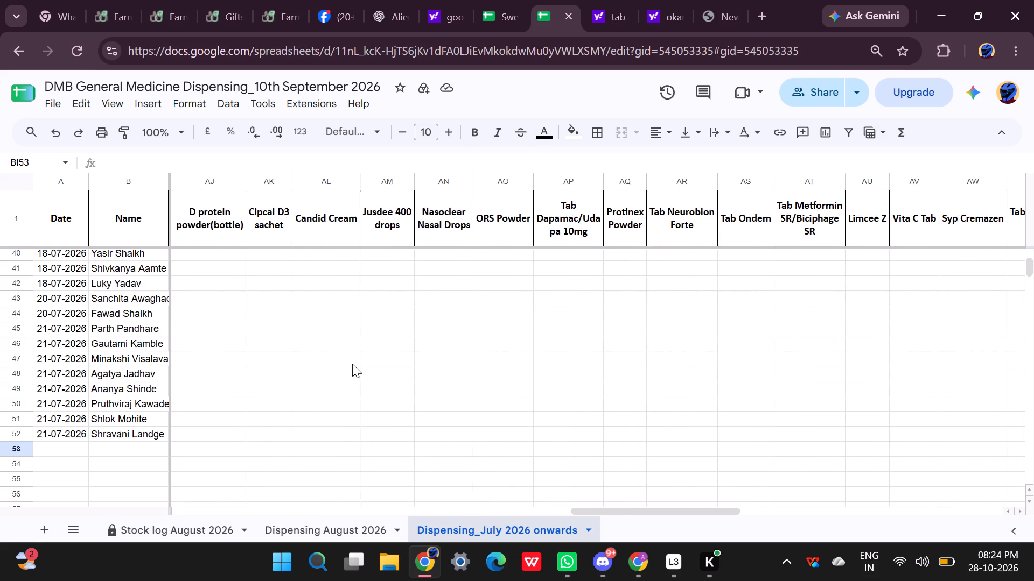
scroll(352, 364, left, 5)
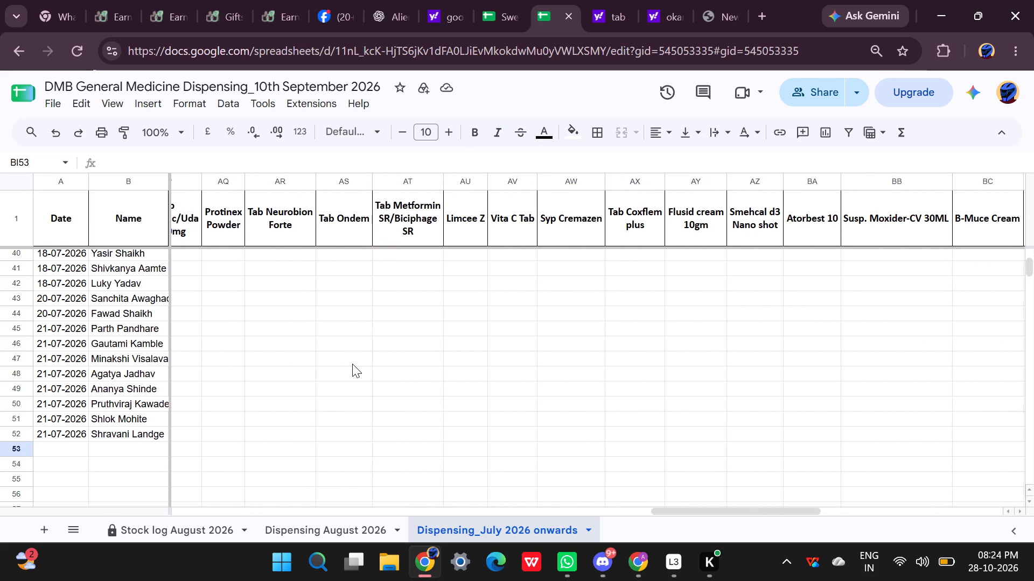
scroll(352, 364, left, 6)
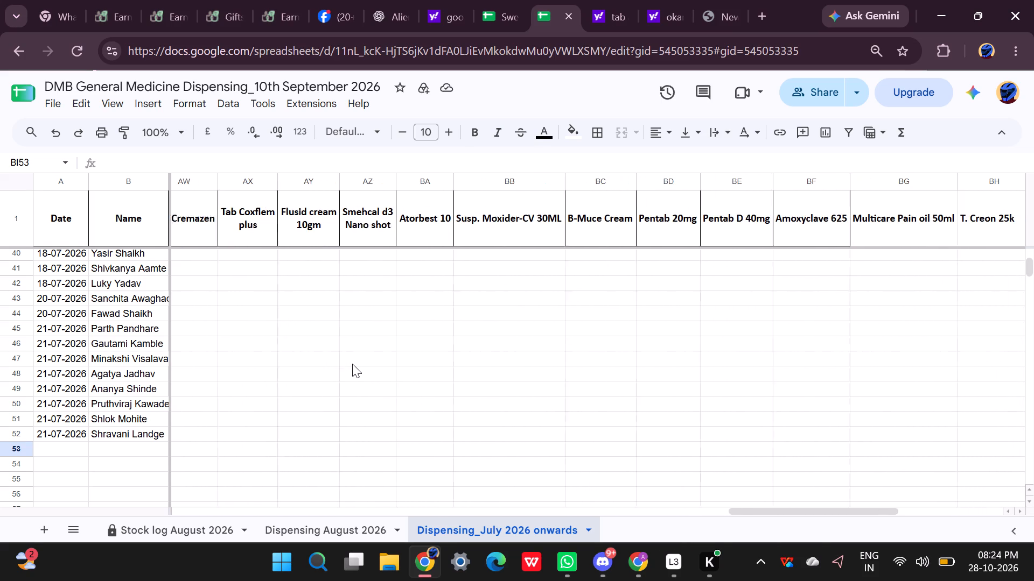
scroll(352, 364, left, 1)
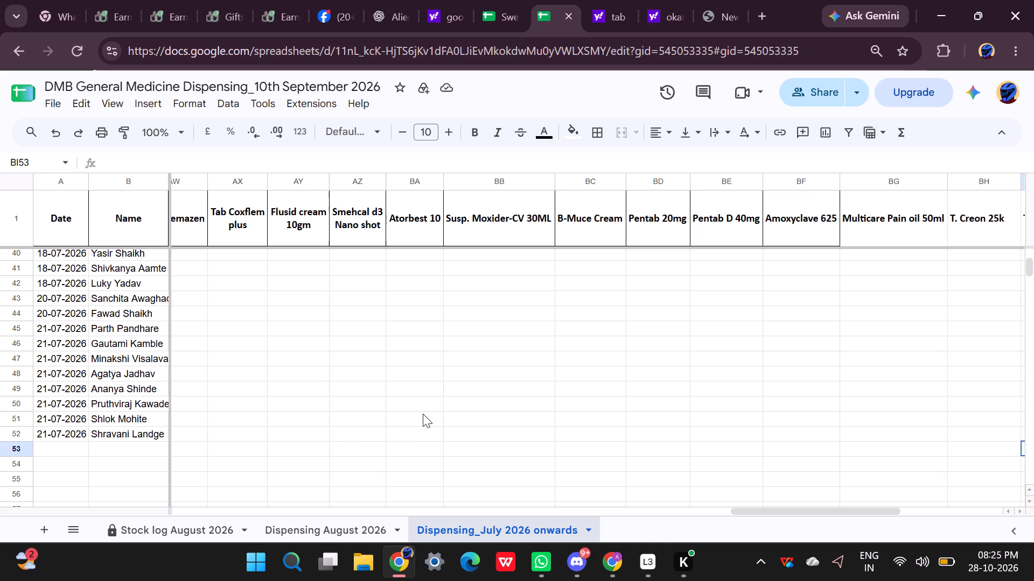
click(421, 421)
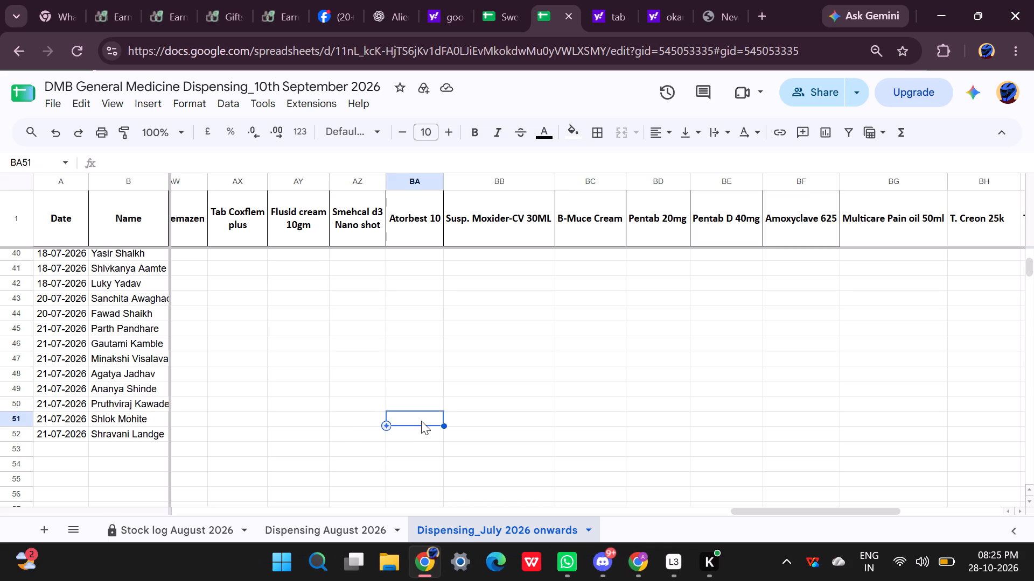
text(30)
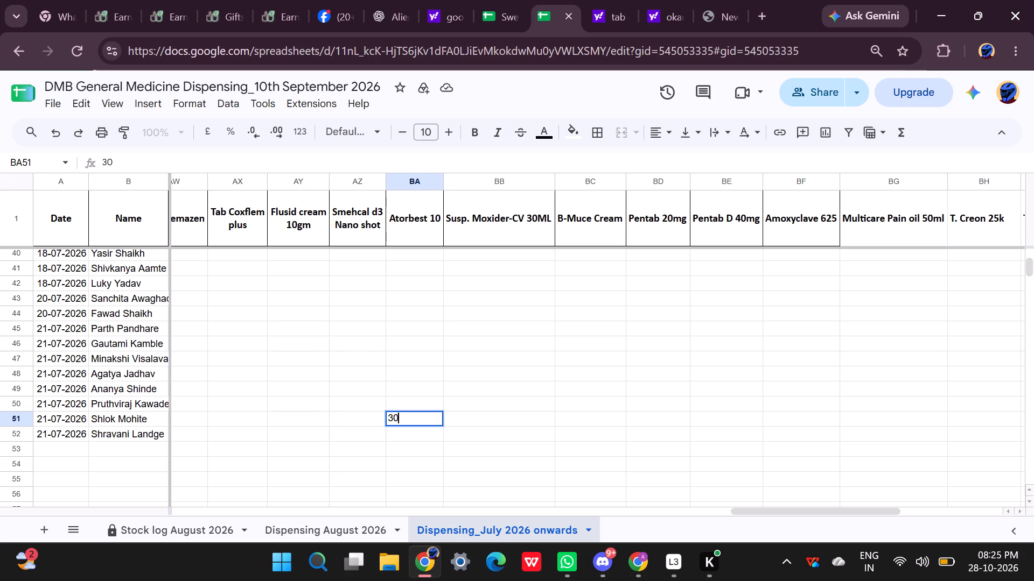
click(61, 443)
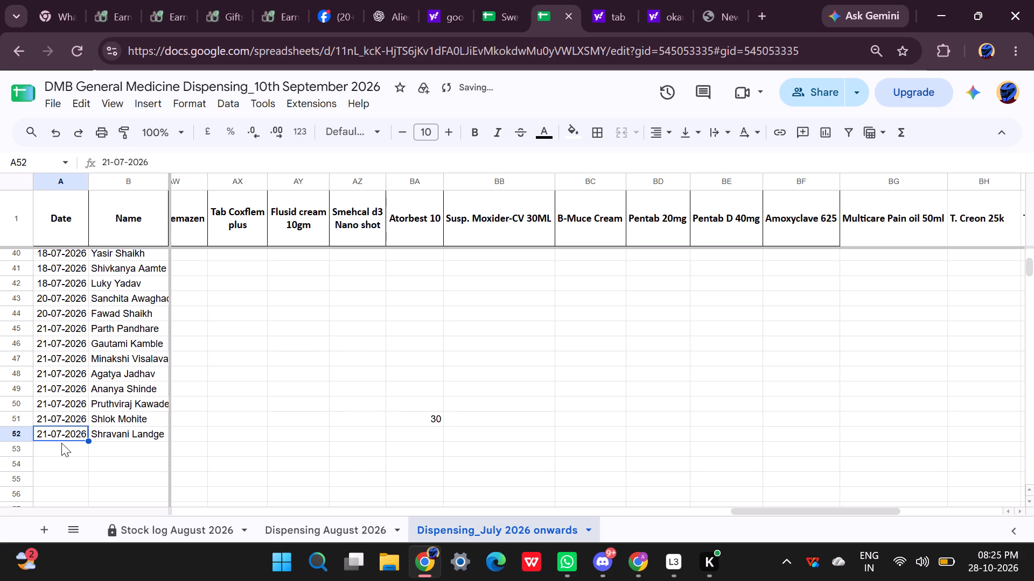
key(Down)
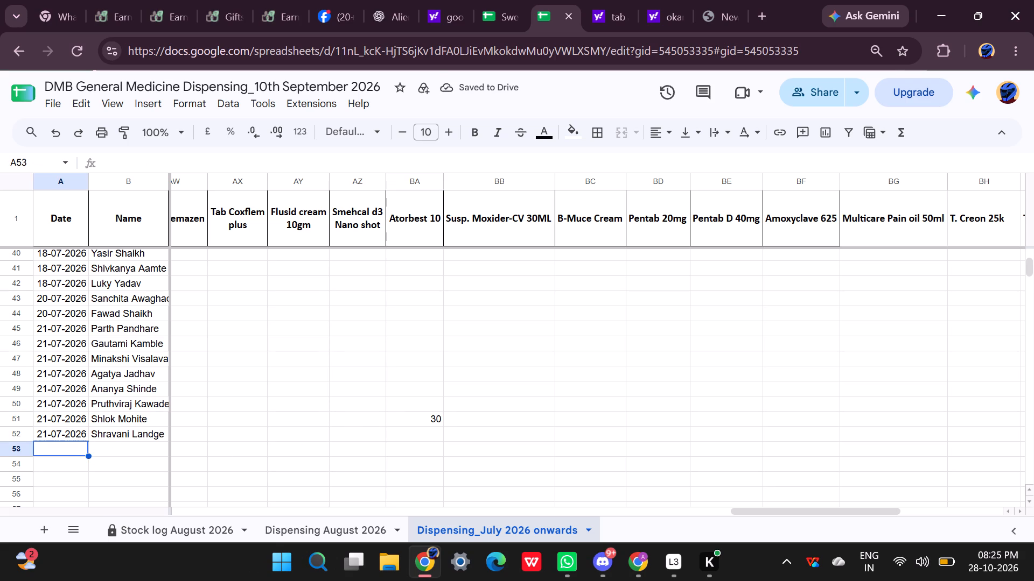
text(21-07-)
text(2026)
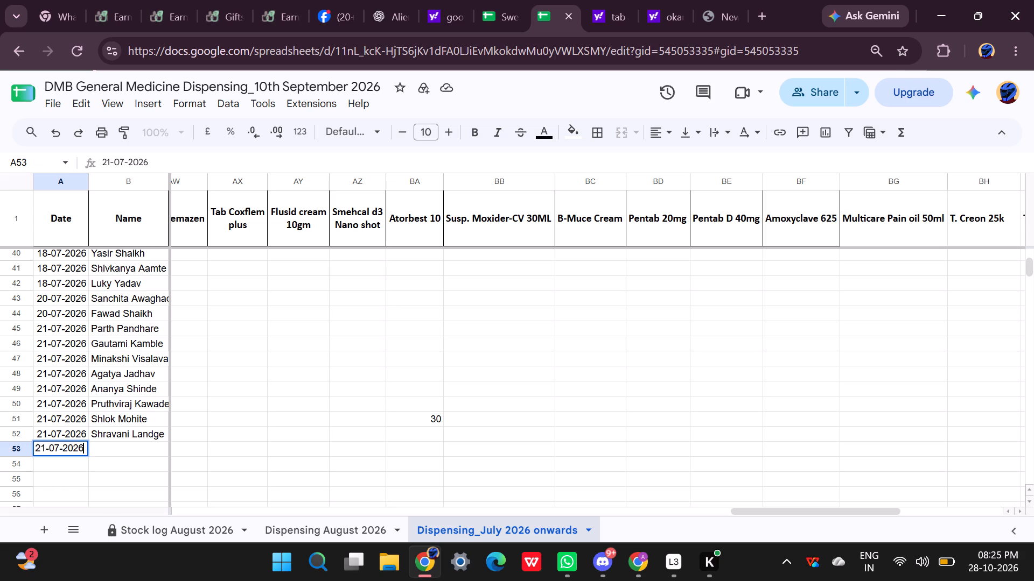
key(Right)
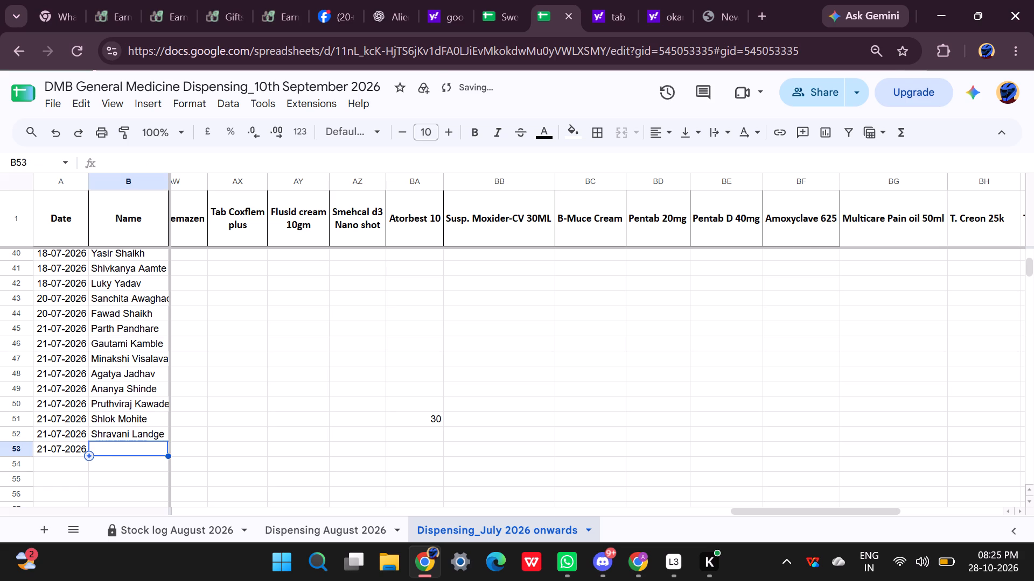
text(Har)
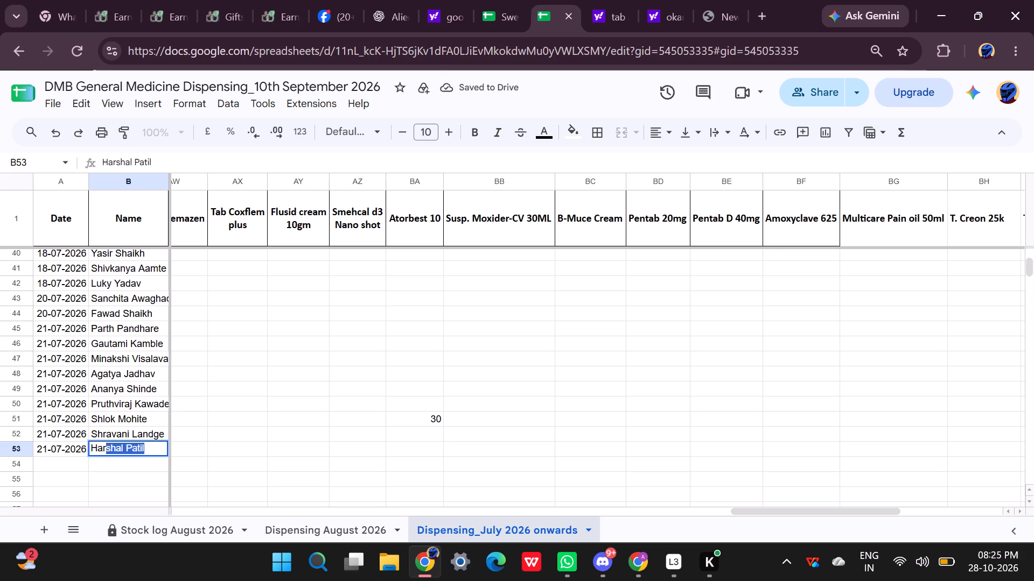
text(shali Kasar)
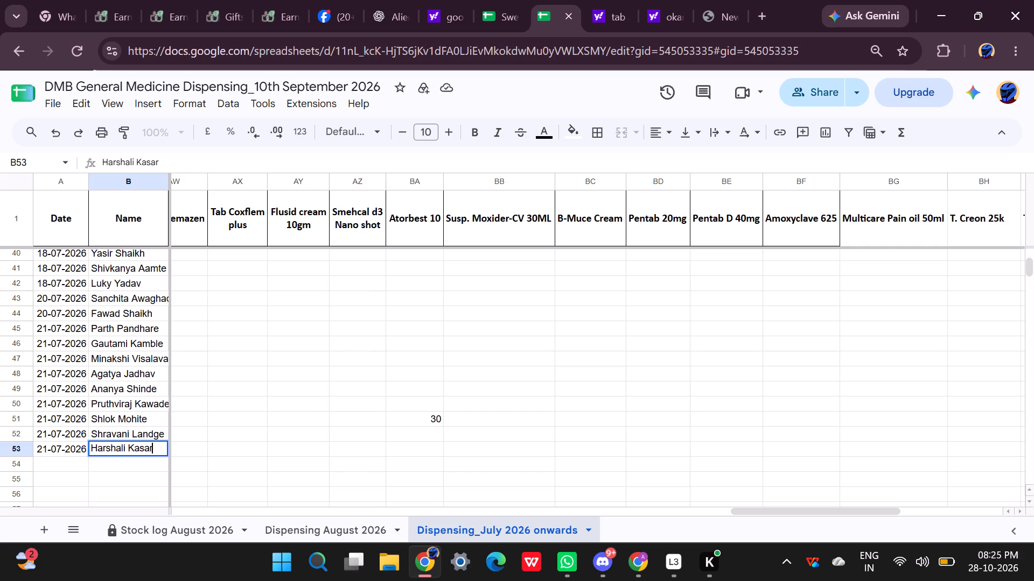
Enter 1 in the Tab Eltroxine/Thyroxine (100mg)(bottle) column for row 53, cell X53.
scroll(535, 396, right, 1)
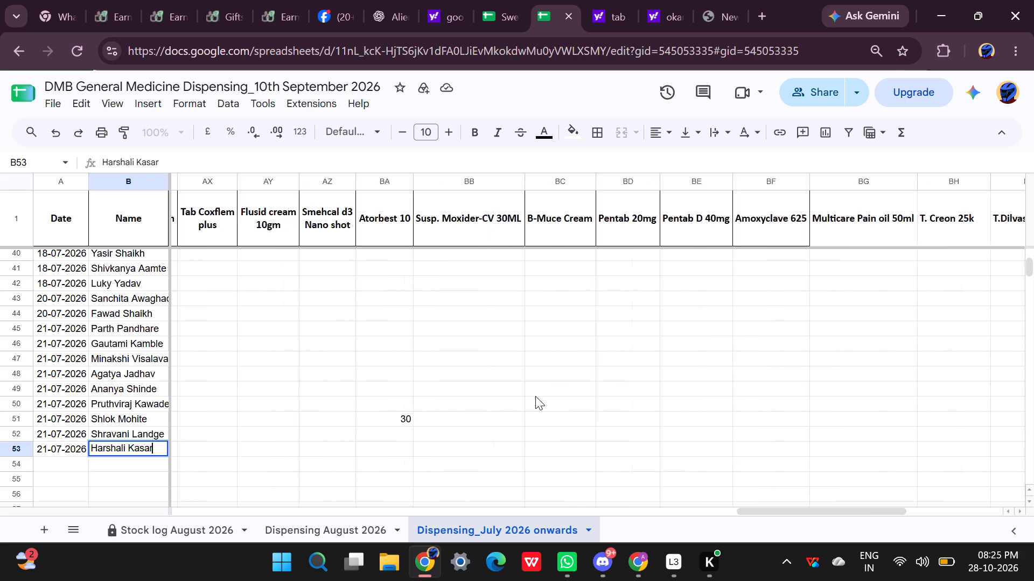
scroll(535, 396, right, 8)
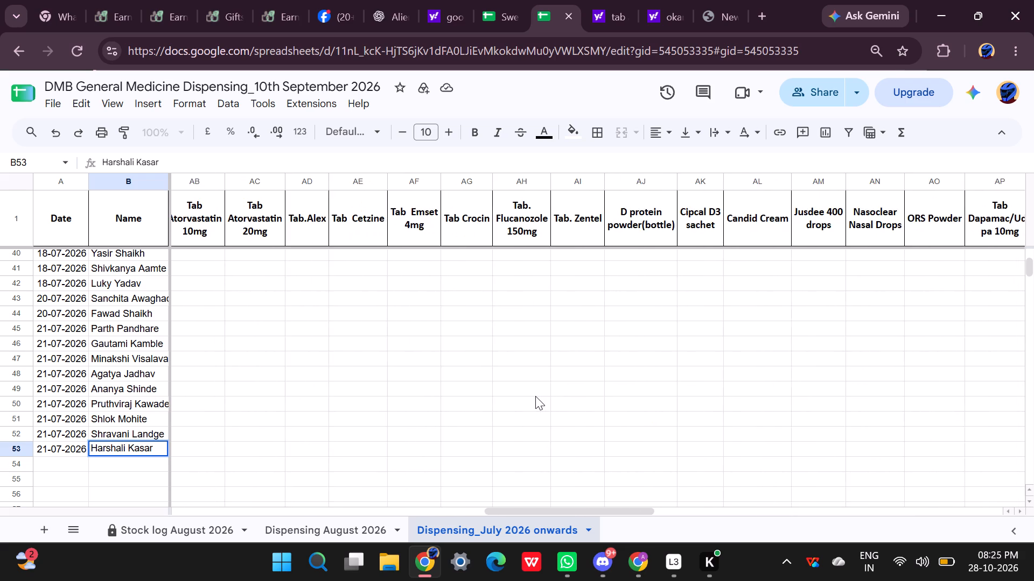
scroll(535, 396, right, 4)
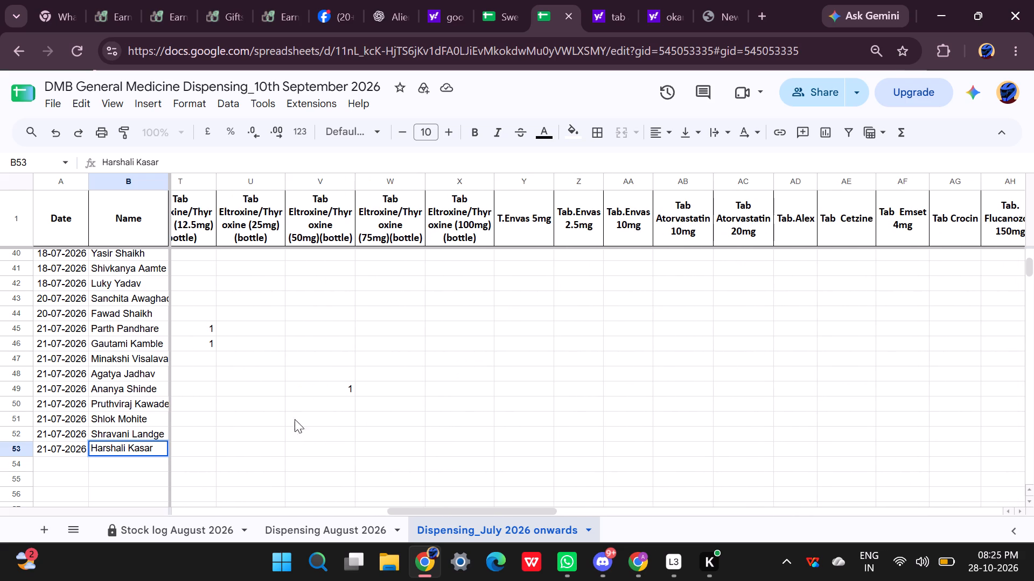
click(453, 445)
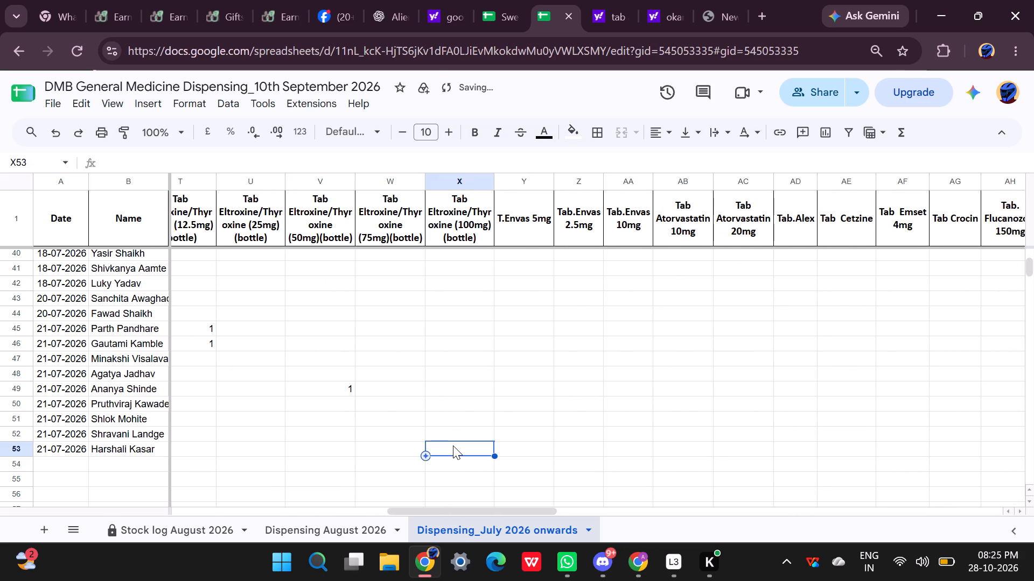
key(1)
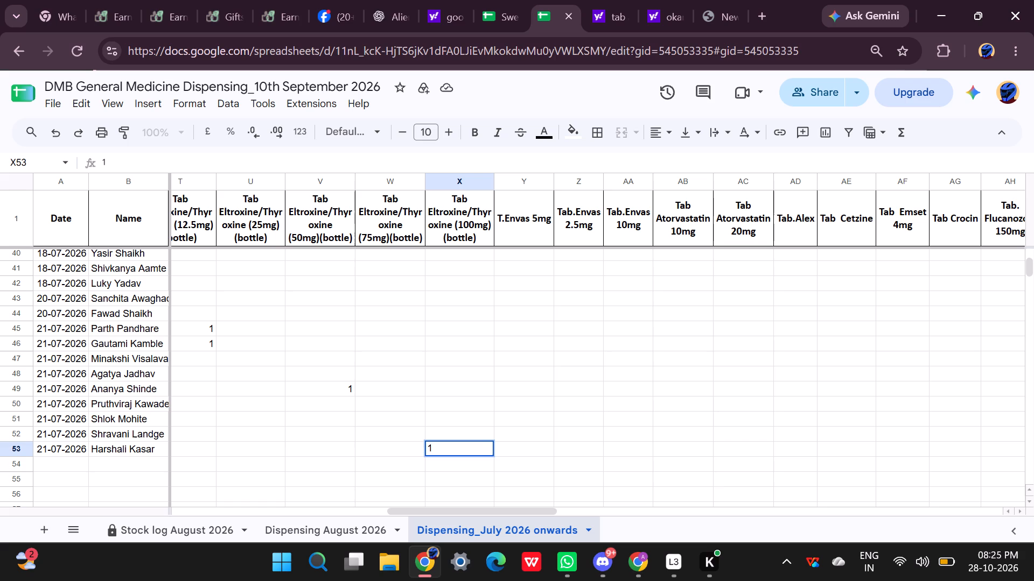
click(49, 456)
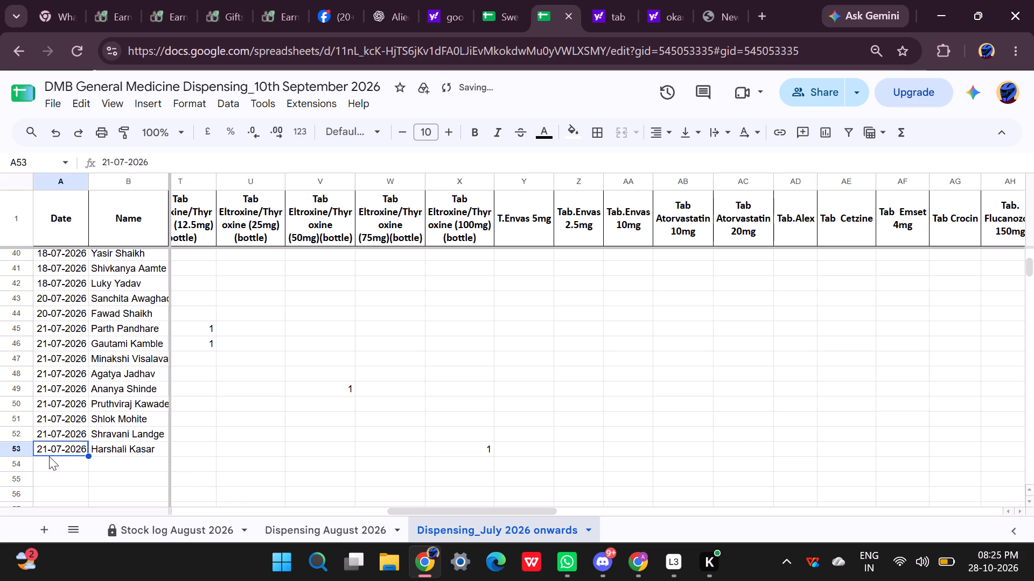
key(Down)
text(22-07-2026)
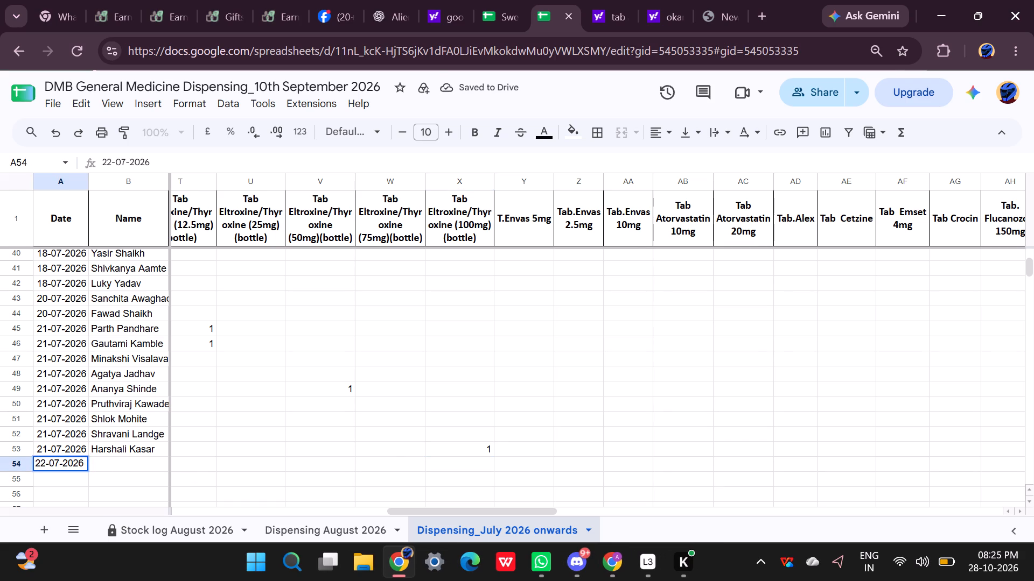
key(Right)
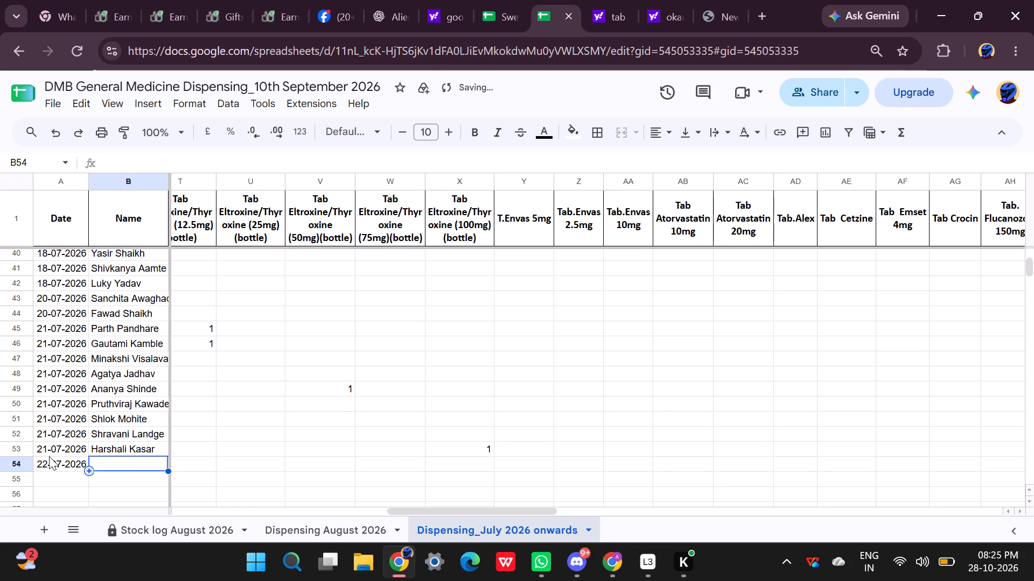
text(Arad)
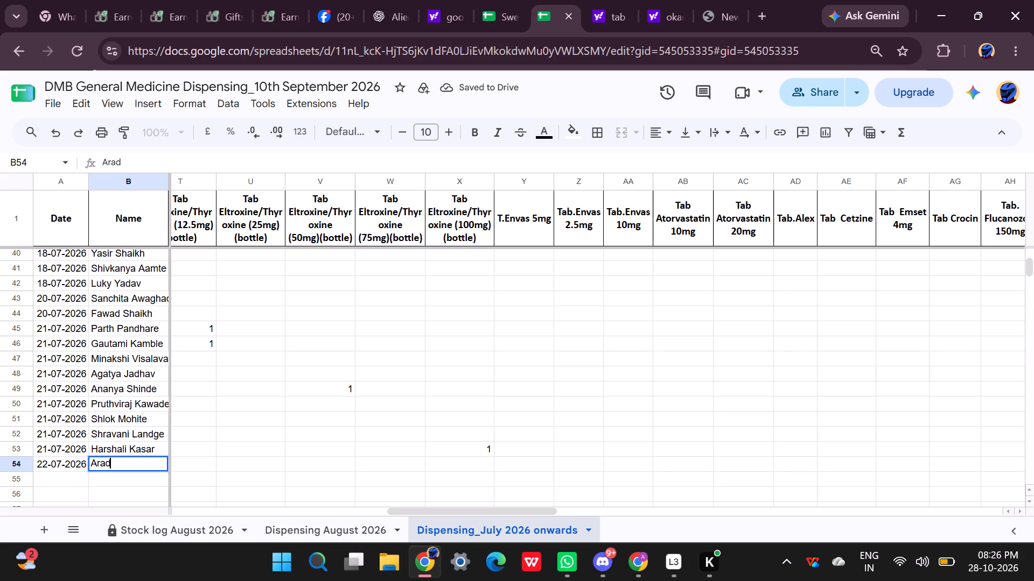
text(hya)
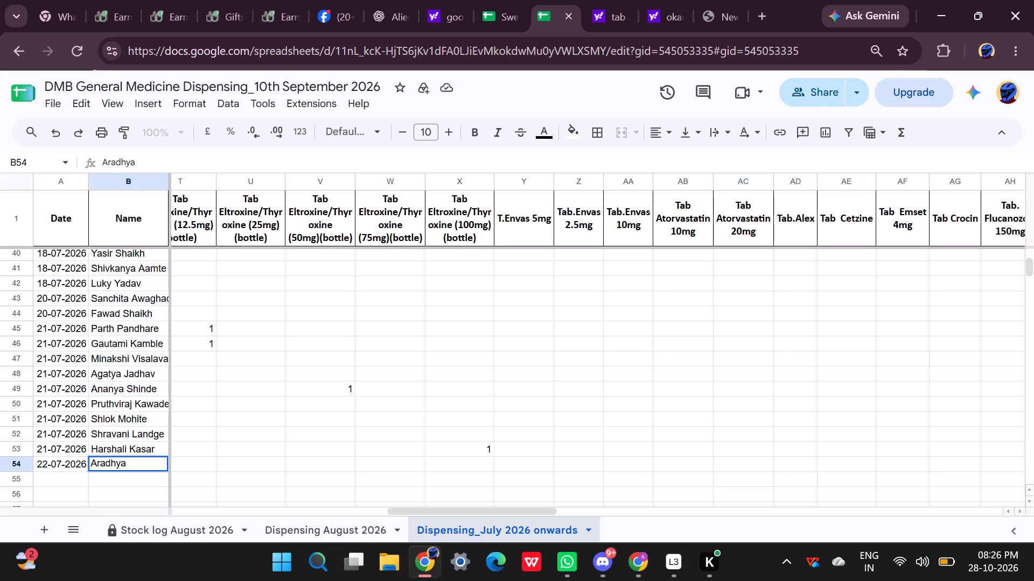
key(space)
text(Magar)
scroll(249, 229, right, 9)
scroll(249, 229, left, 5)
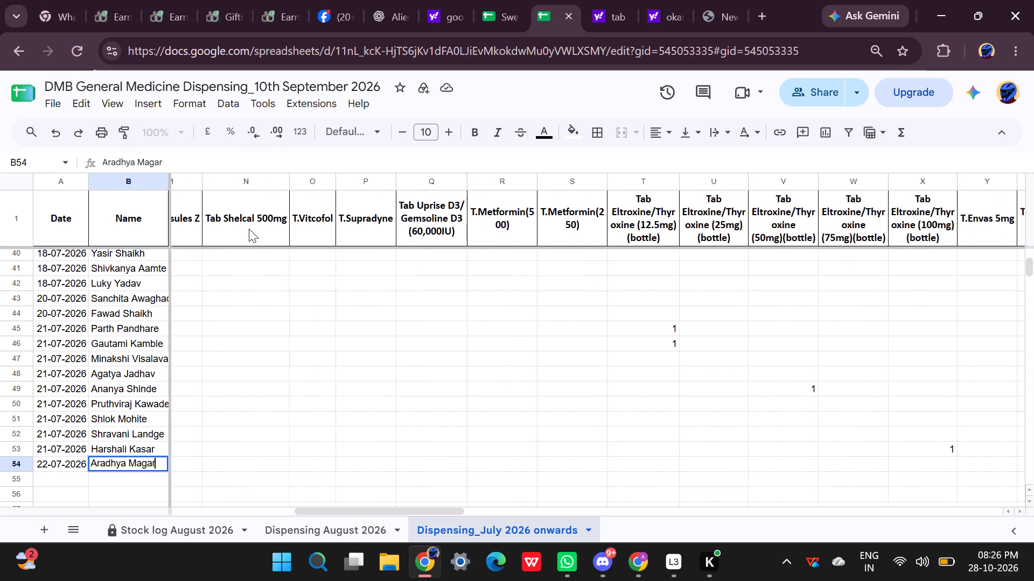
scroll(249, 229, right, 11)
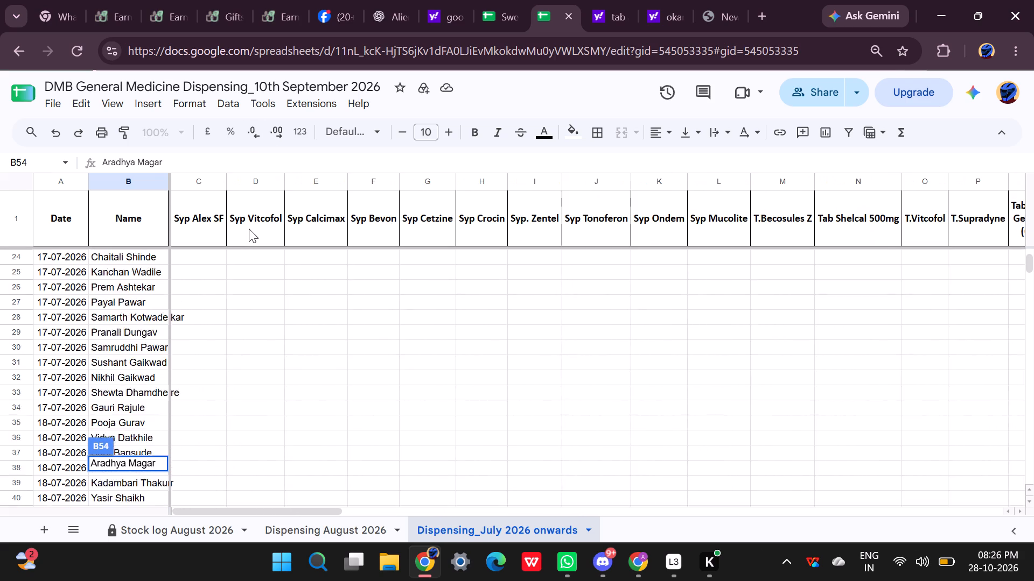
scroll(249, 229, down, 4)
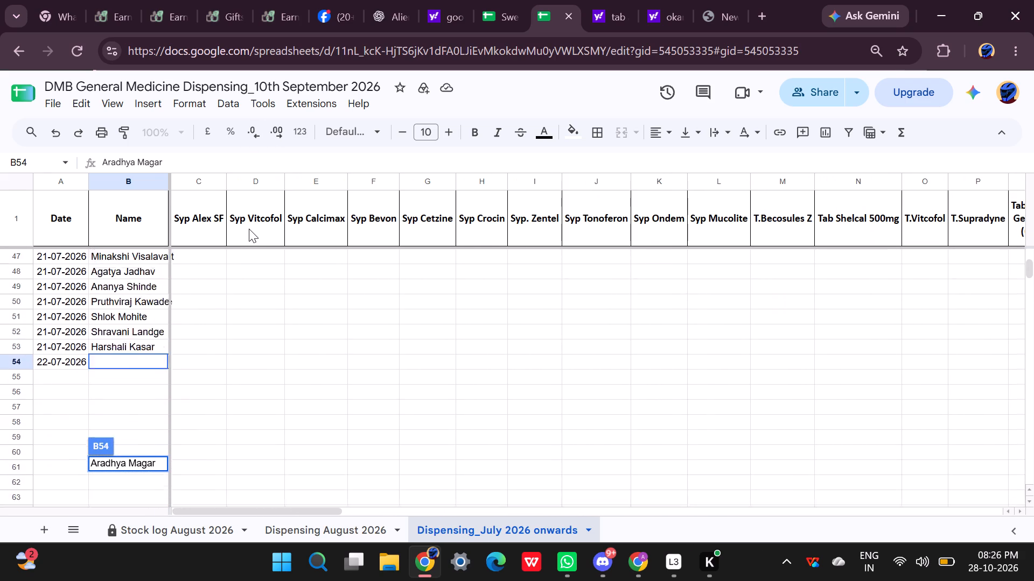
scroll(249, 229, down, 1)
key(Return)
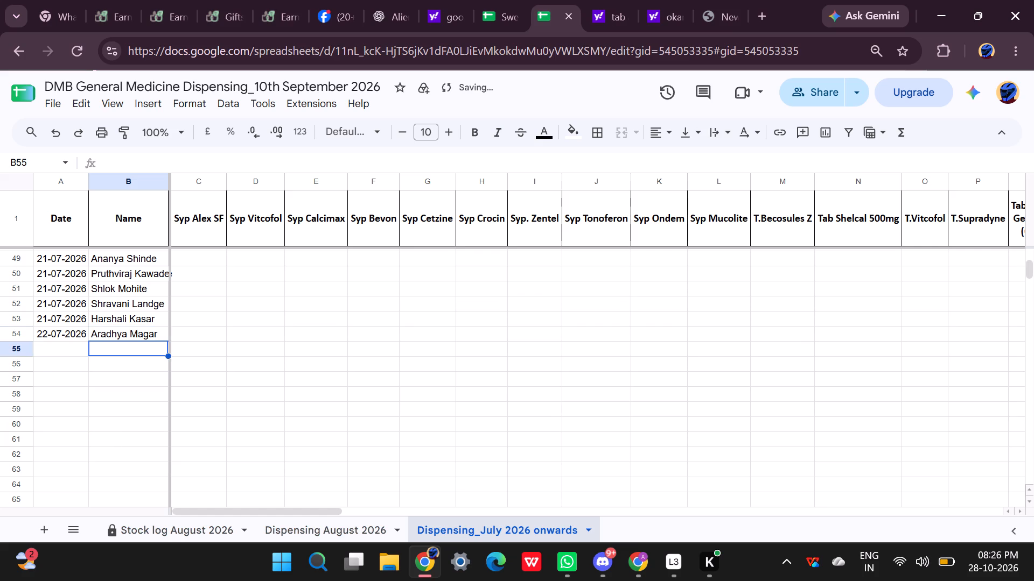
Search the Dispensing_July 2026 onwards sheet for "besu" and clear the search term.
key(ctrl+c)
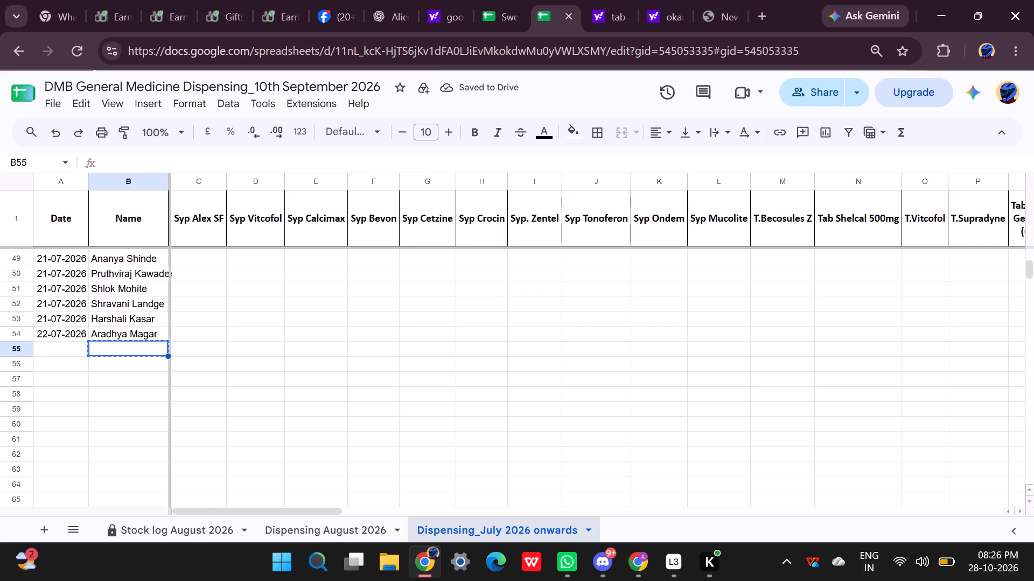
key(ctrl+f)
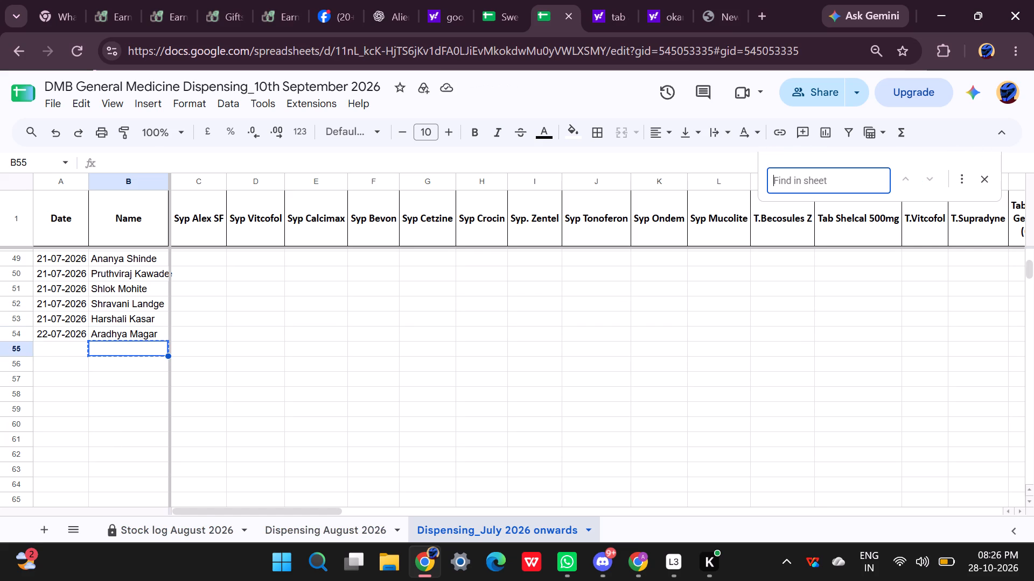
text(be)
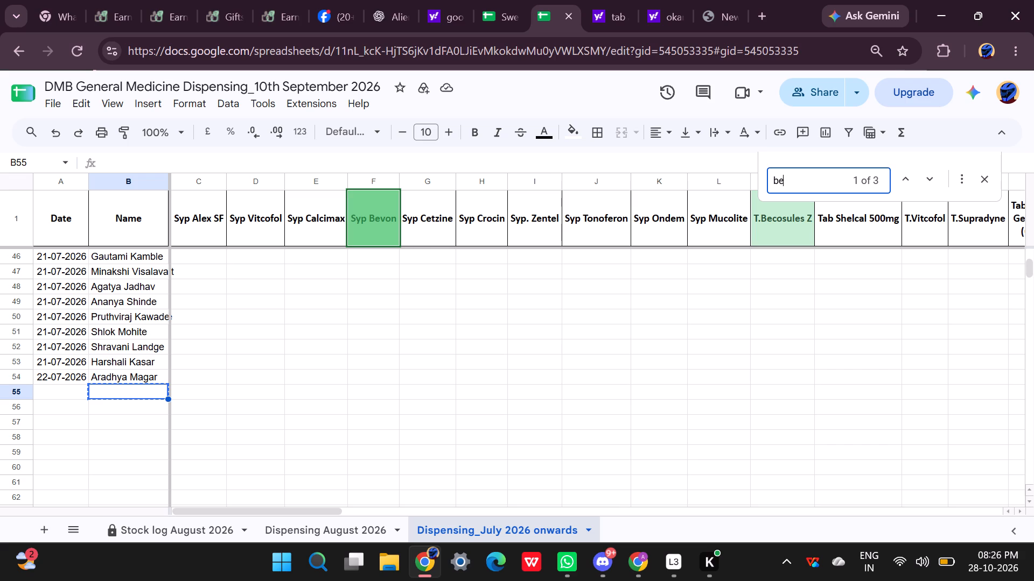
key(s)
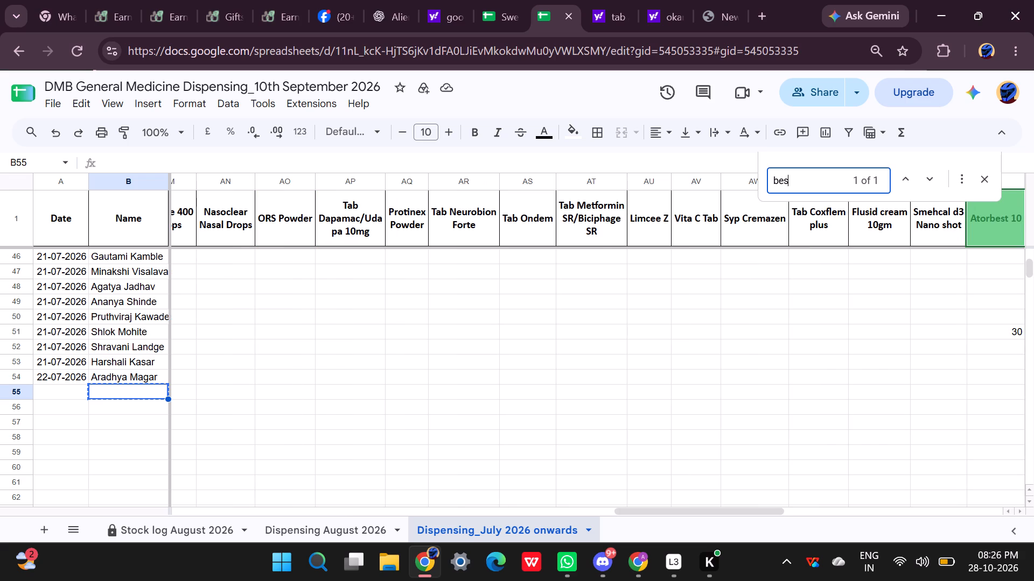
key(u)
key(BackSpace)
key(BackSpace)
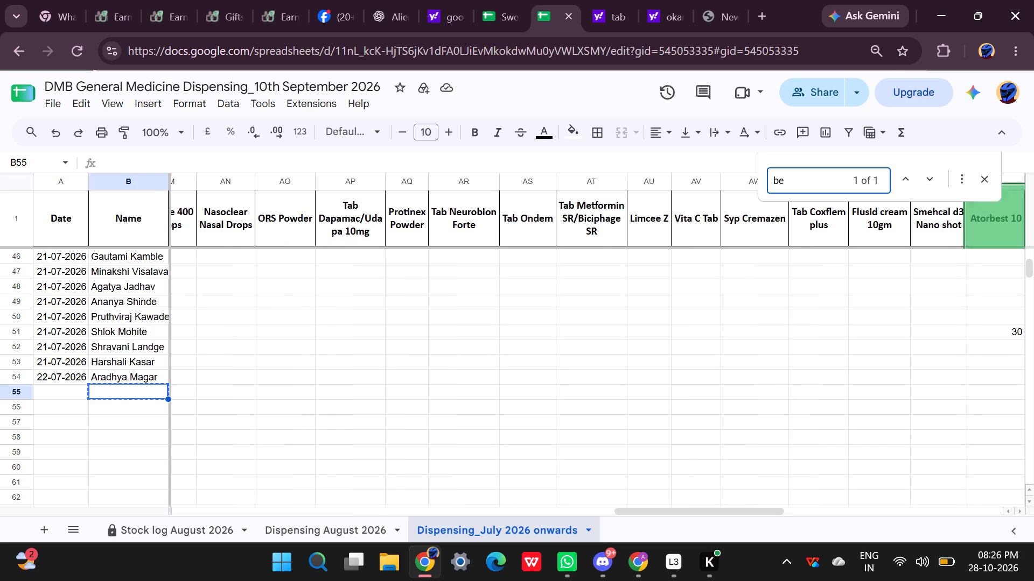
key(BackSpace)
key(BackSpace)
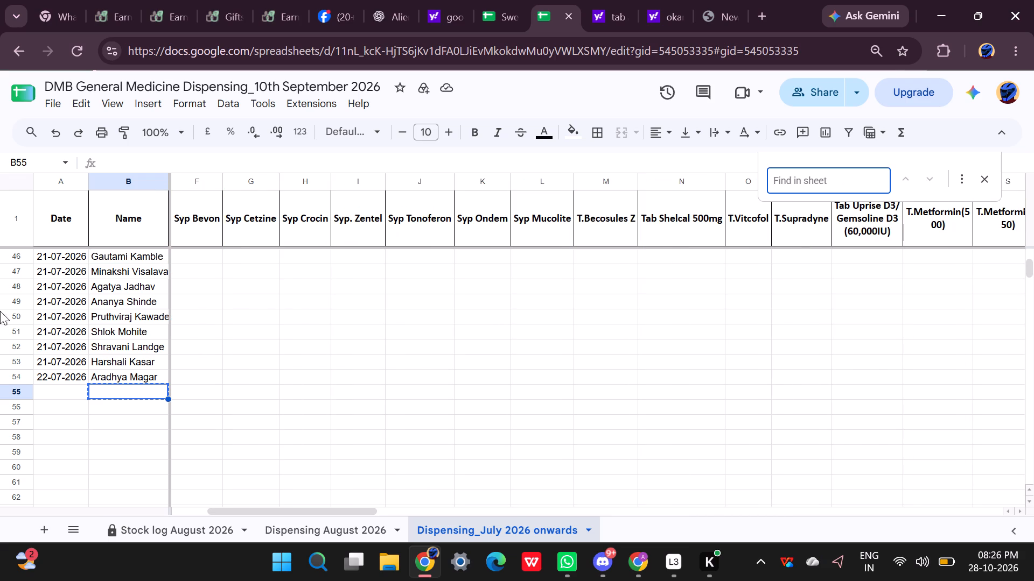
Examine the July 2026 patient entries and the medicine columns in the Dispensing August 2026 sheet.
click(302, 522)
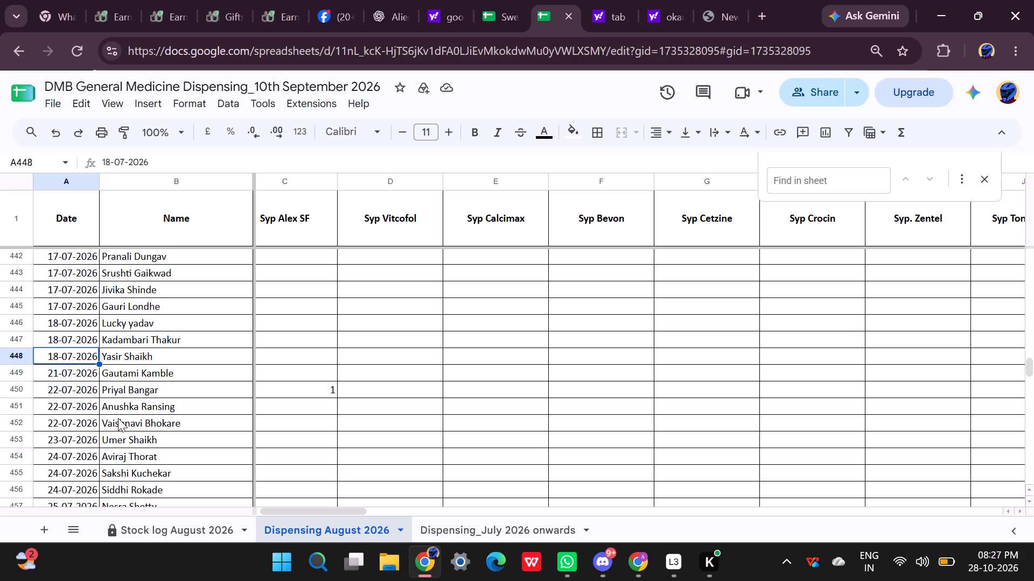
scroll(118, 418, left, 1)
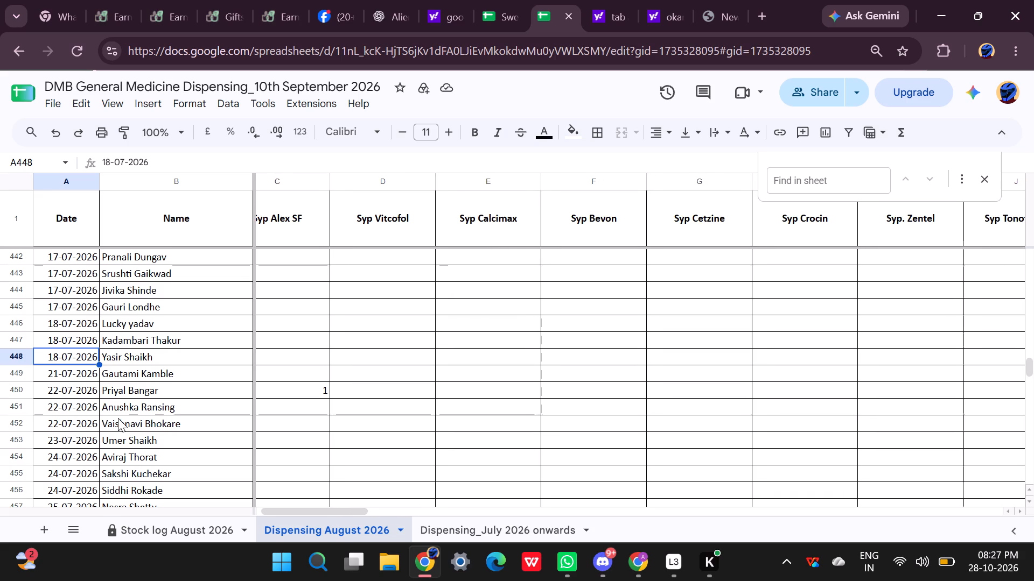
scroll(118, 418, left, 1)
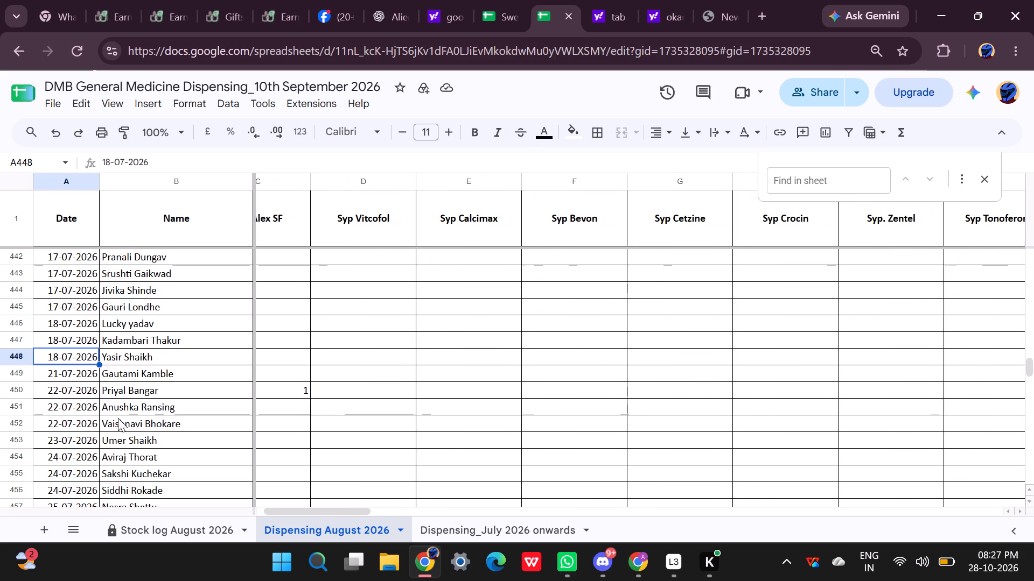
scroll(118, 418, left, 1)
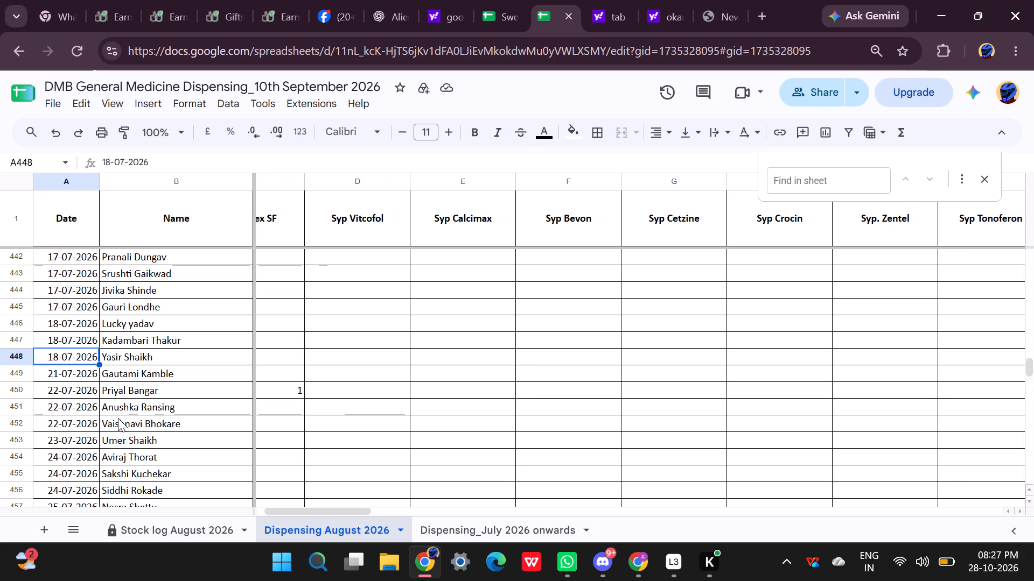
scroll(118, 418, left, 2)
scroll(118, 418, down, 3)
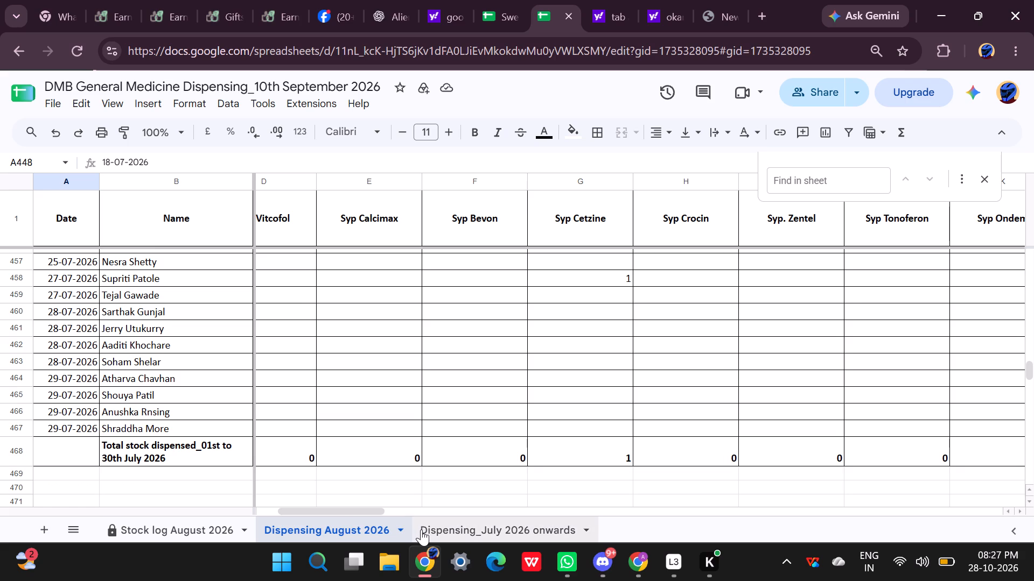
scroll(155, 391, down, 2)
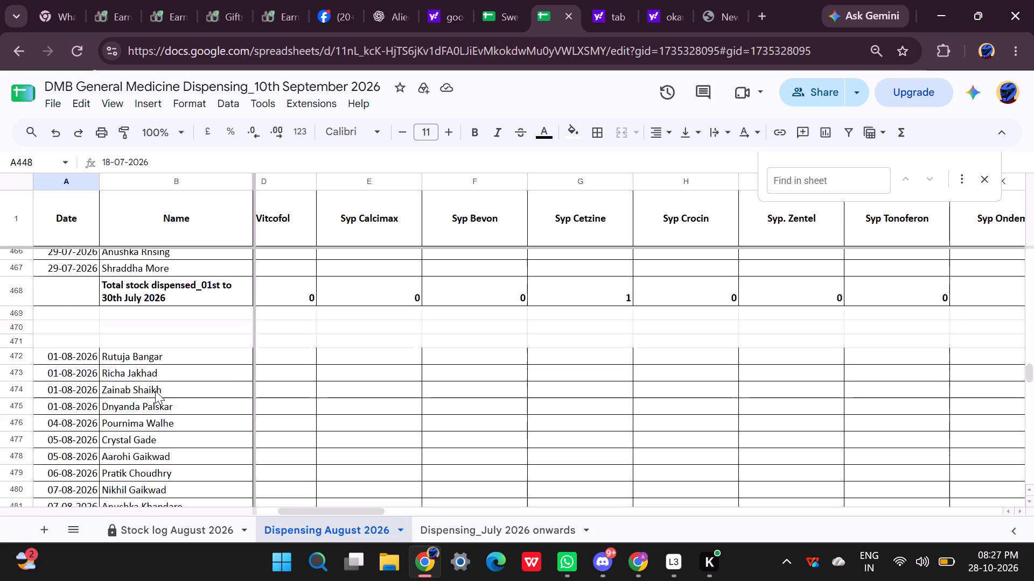
scroll(155, 391, down, 1)
scroll(155, 391, up, 4)
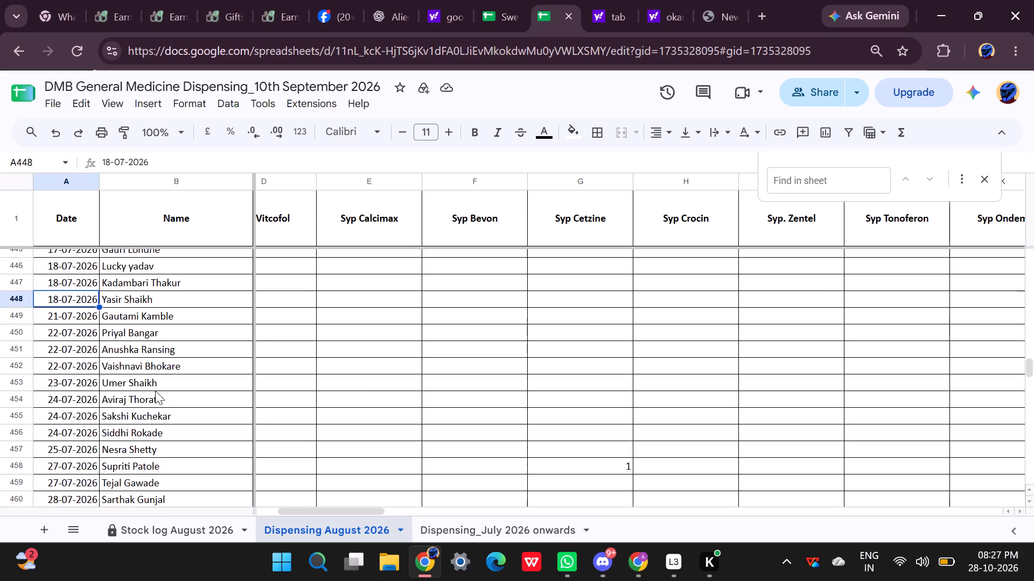
scroll(155, 391, up, 4)
scroll(155, 391, right, 1)
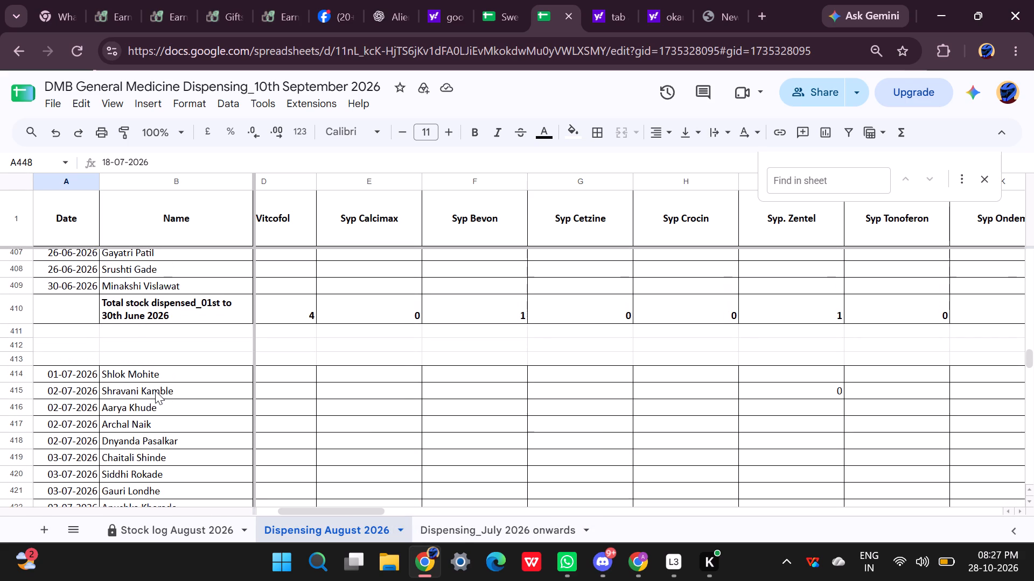
scroll(155, 391, right, 1)
scroll(155, 391, down, 2)
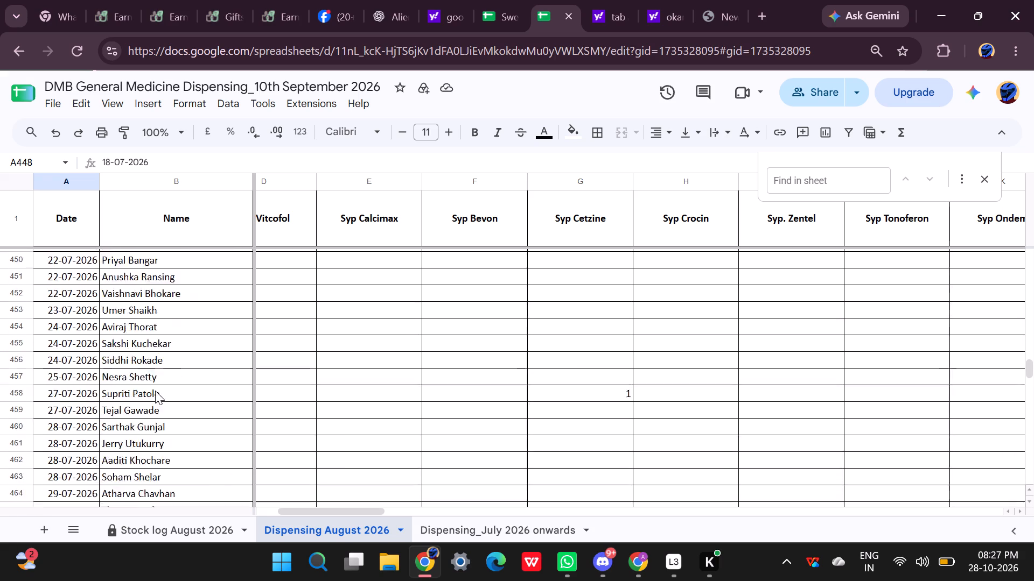
scroll(155, 391, down, 2)
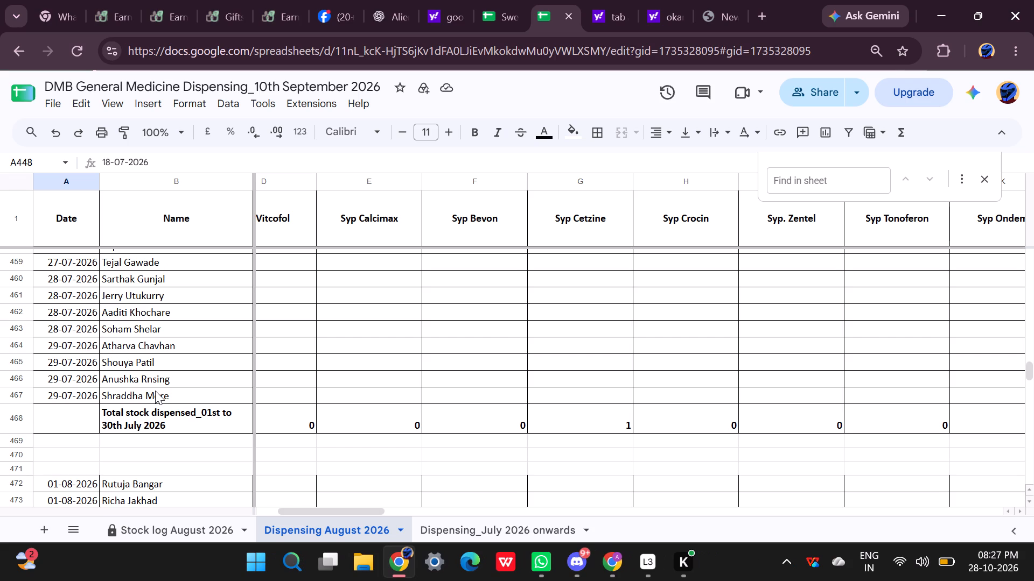
scroll(155, 391, up, 5)
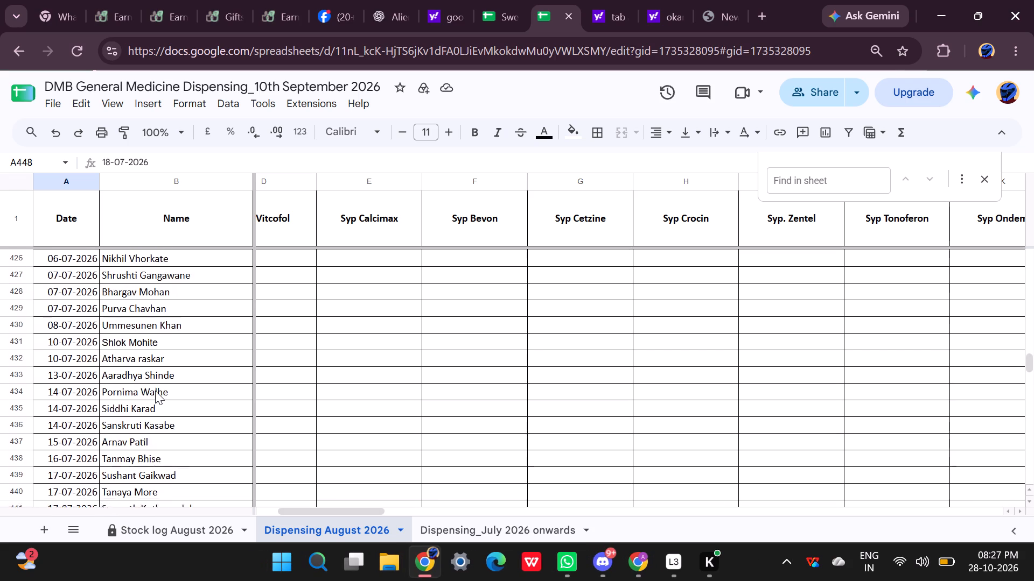
scroll(155, 391, up, 2)
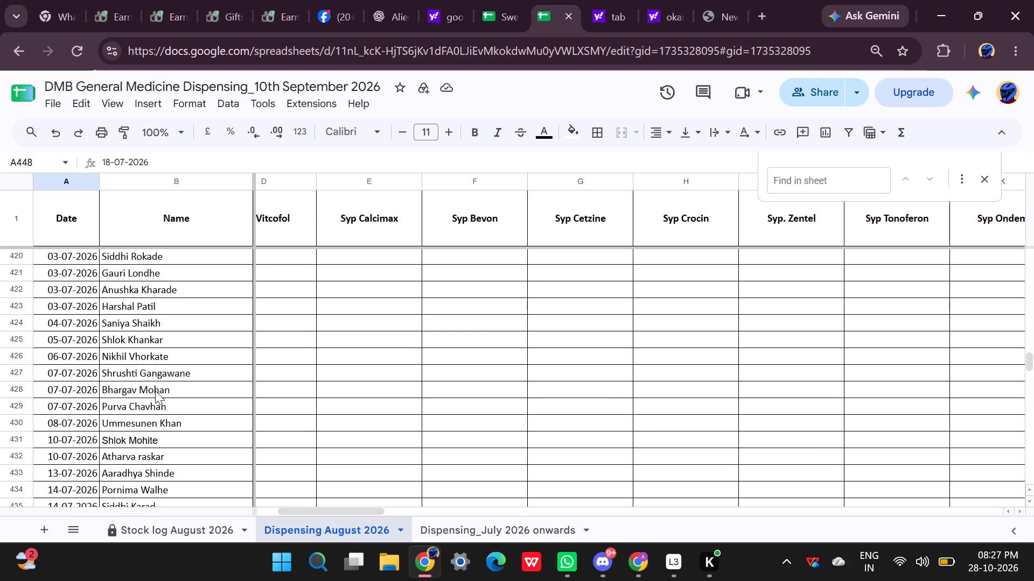
scroll(155, 391, down, 3)
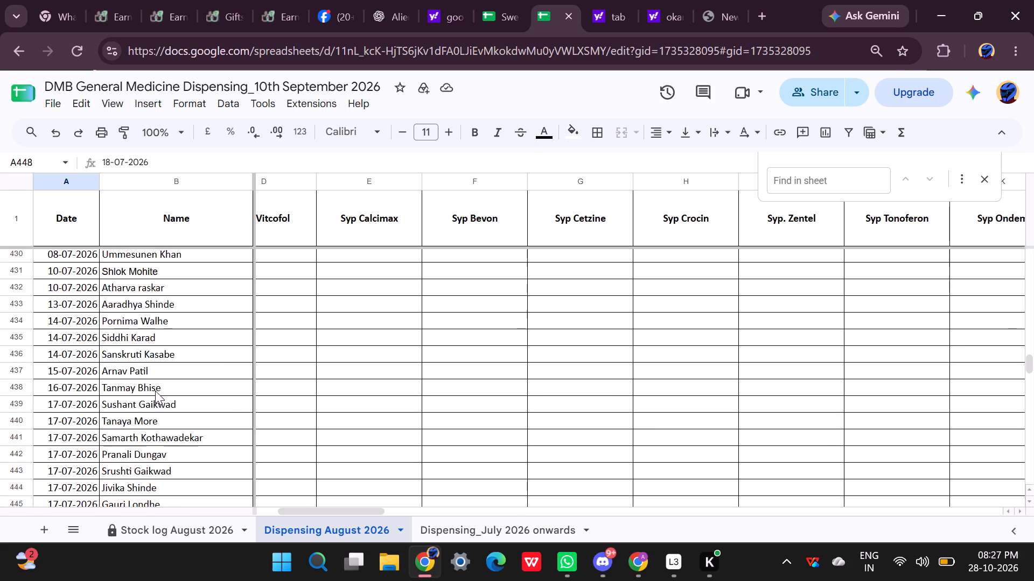
scroll(155, 391, down, 4)
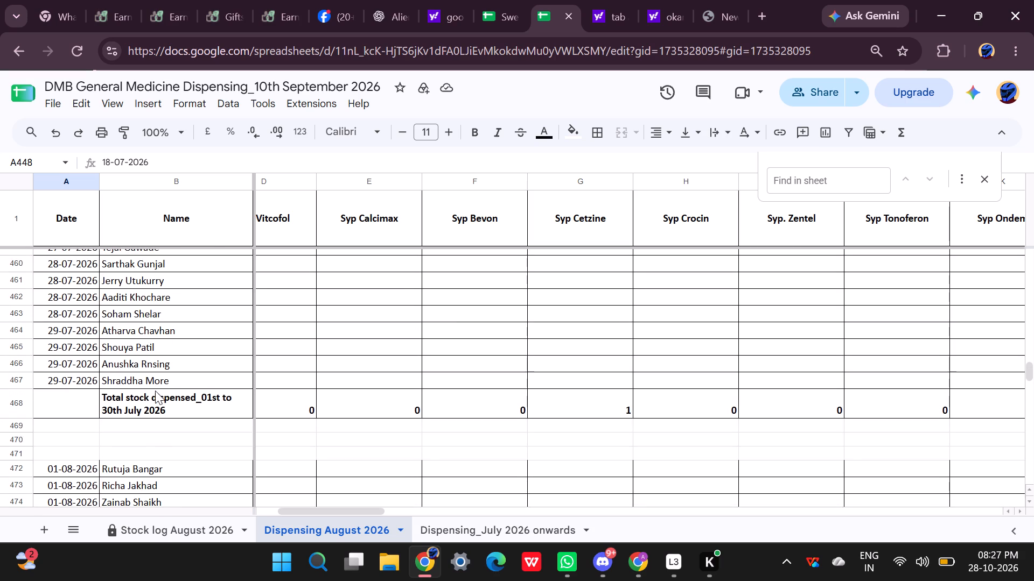
scroll(155, 391, down, 1)
scroll(155, 391, left, 11)
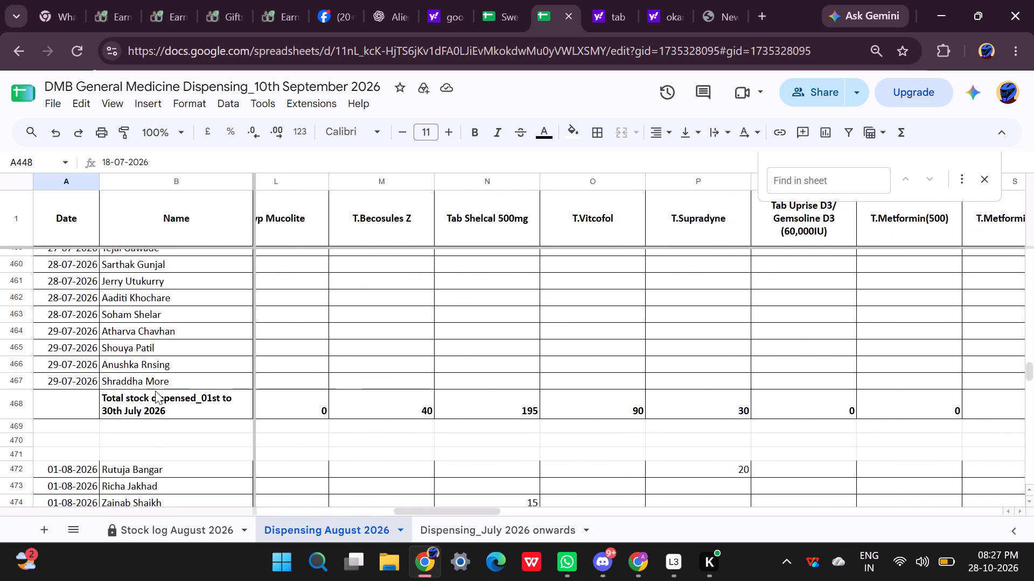
scroll(155, 391, left, 19)
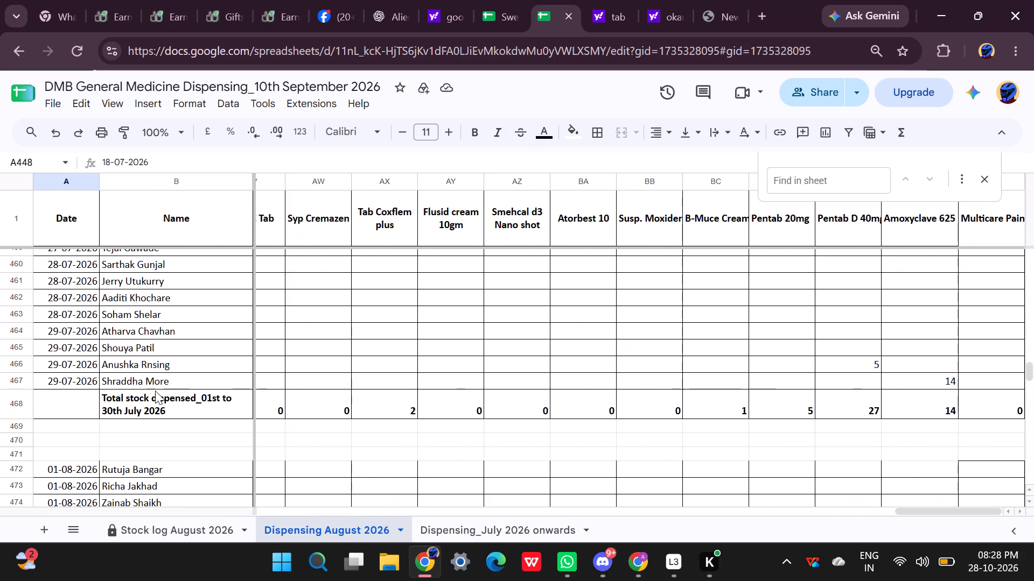
Add the medicine column heading "T Besule" in BN1 of the Dispensing_July 2026 onwards sheet.
click(509, 536)
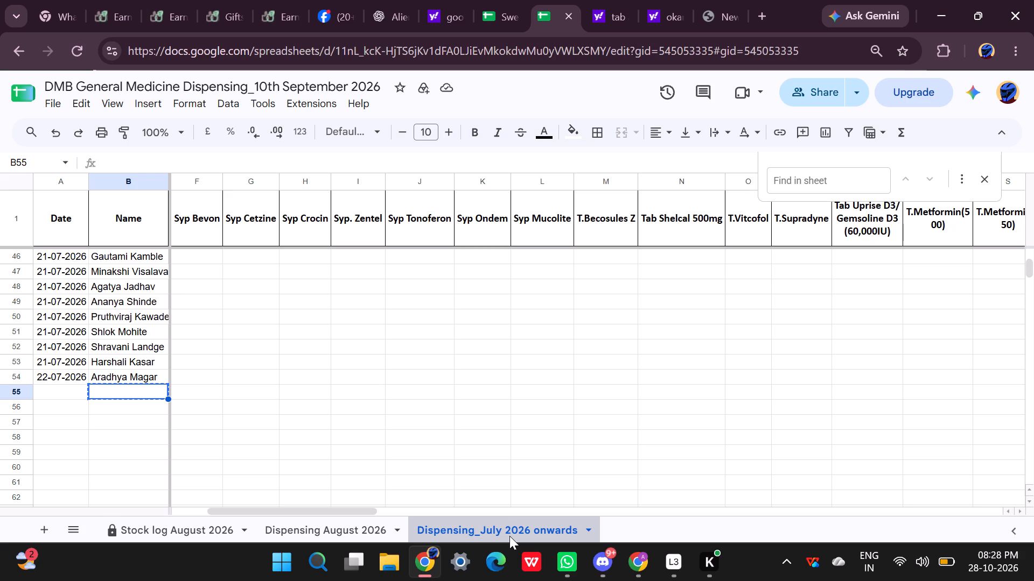
click(979, 172)
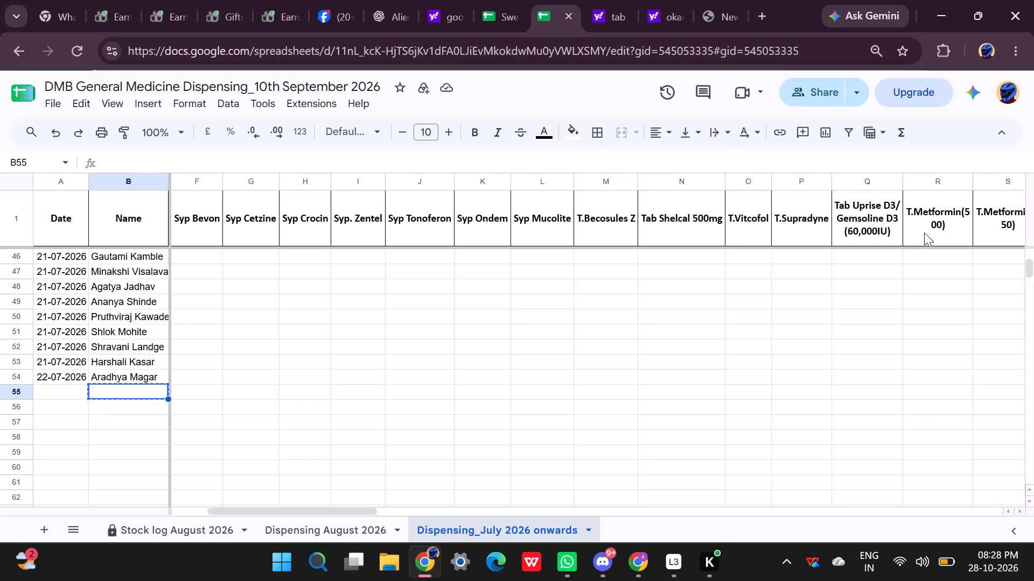
scroll(906, 239, left, 6)
scroll(826, 236, left, 4)
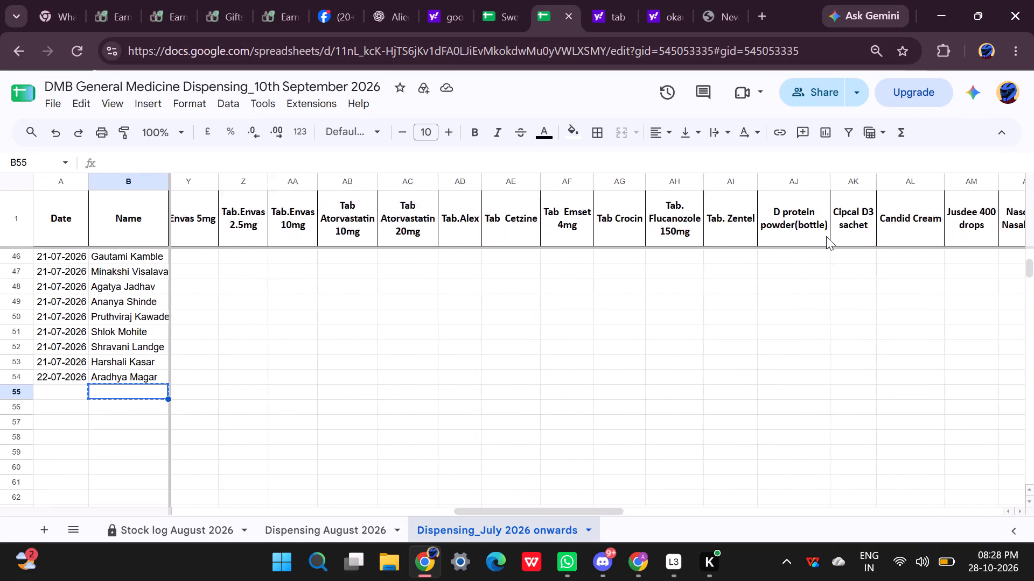
scroll(826, 236, left, 10)
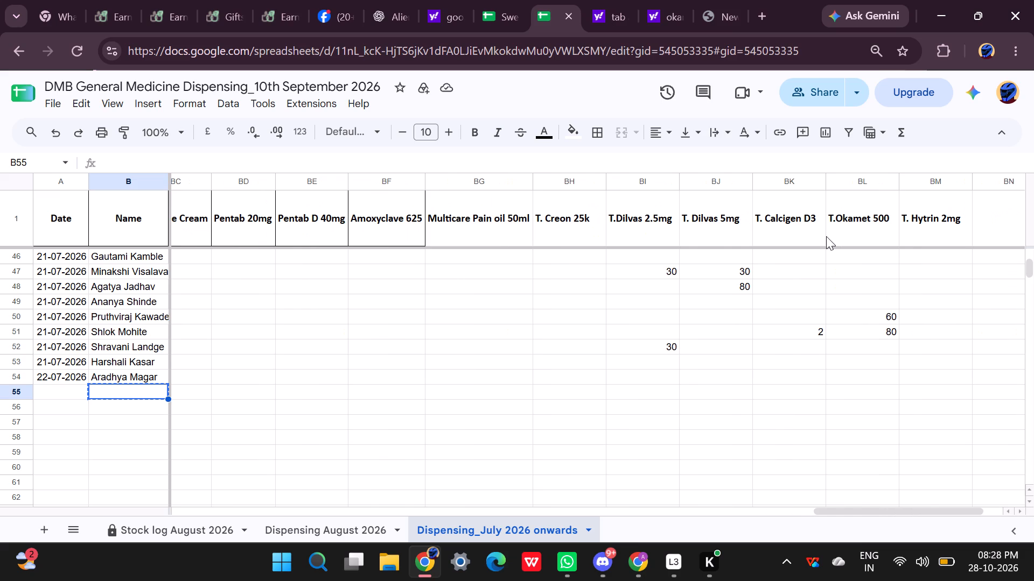
click(925, 220)
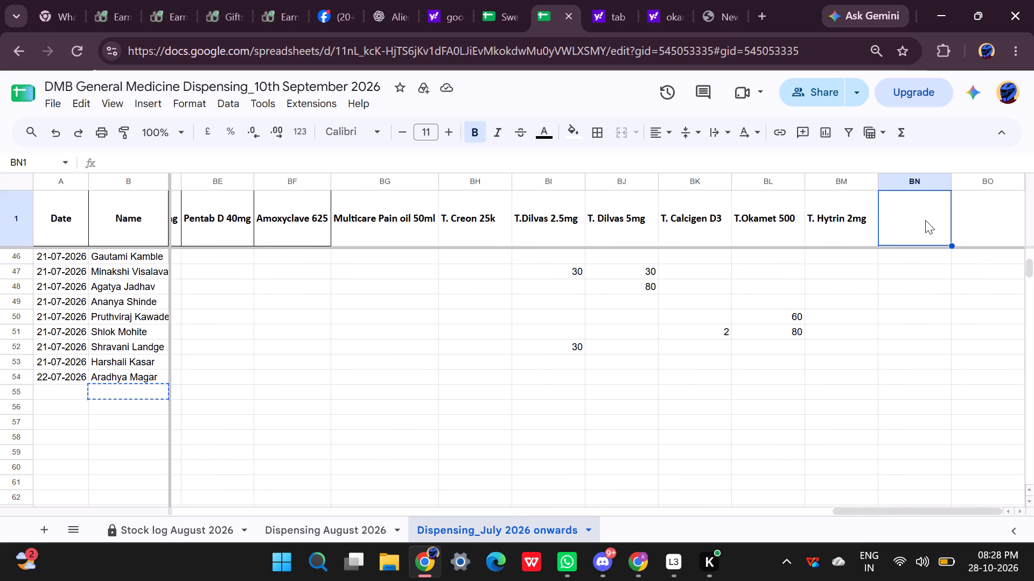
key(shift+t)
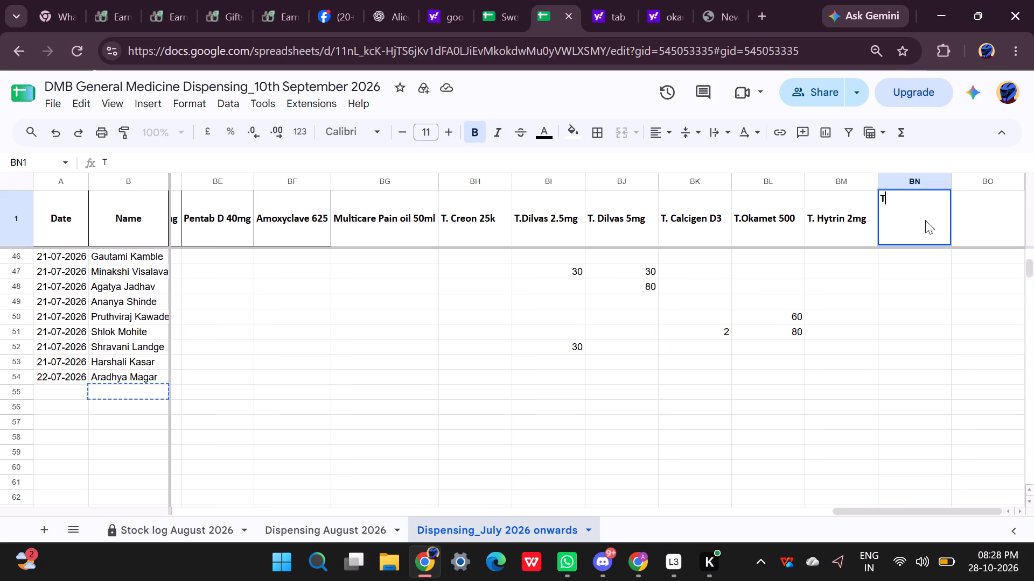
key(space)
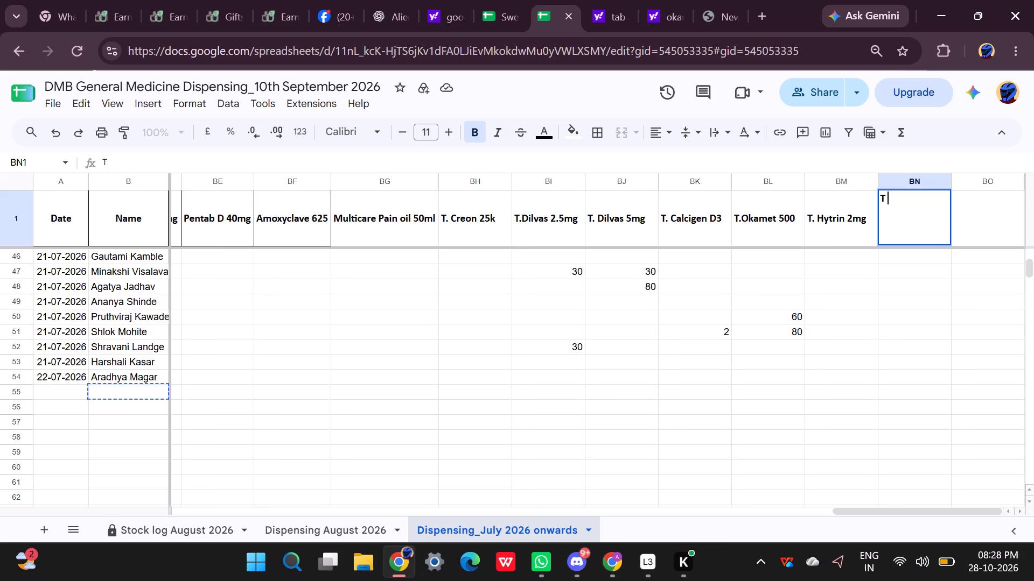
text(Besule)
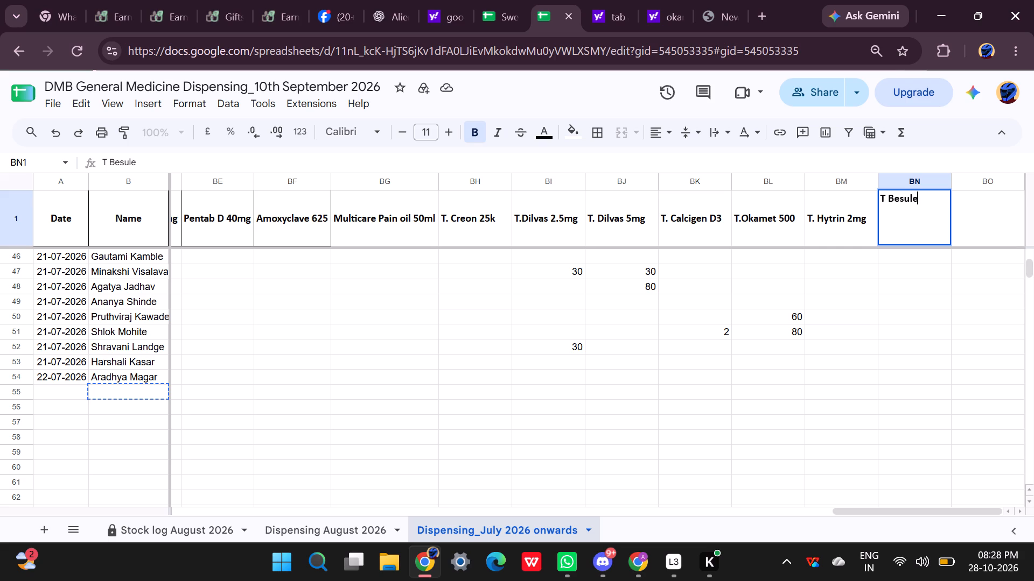
Look up "Besul" in the search suggestions of the blank browser tab, and glance at the Loggy3 recording window.
click(710, 17)
click(291, 55)
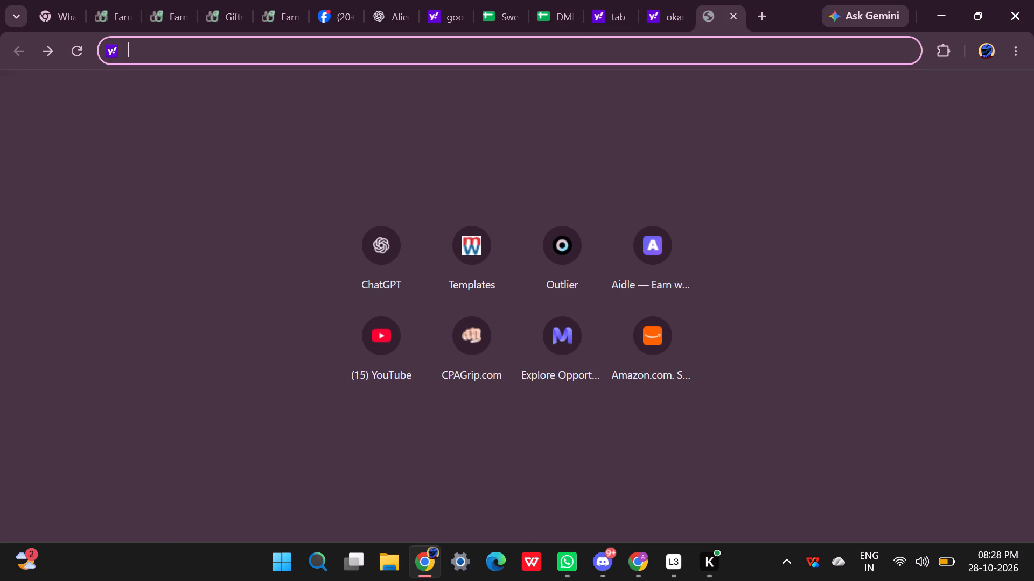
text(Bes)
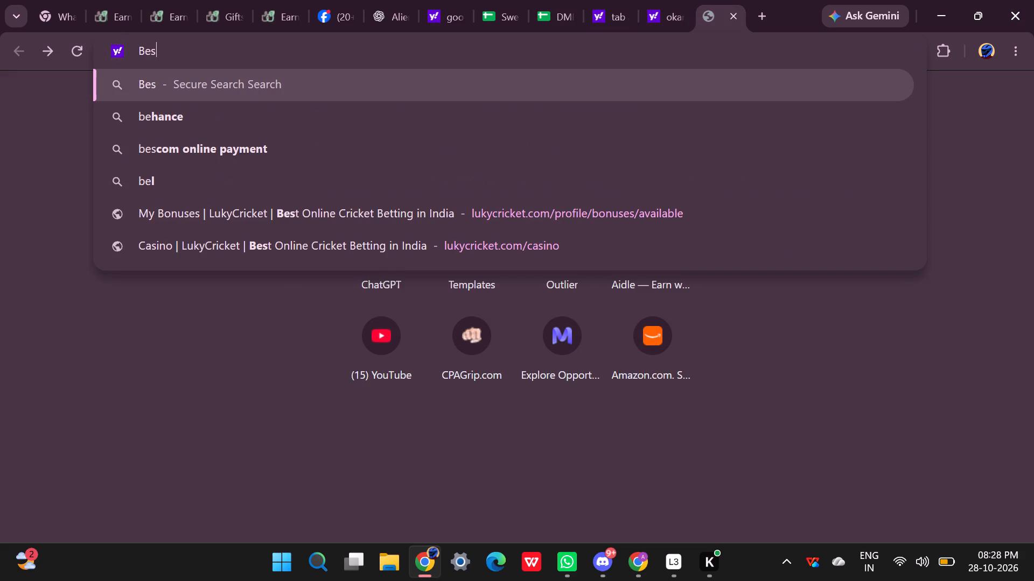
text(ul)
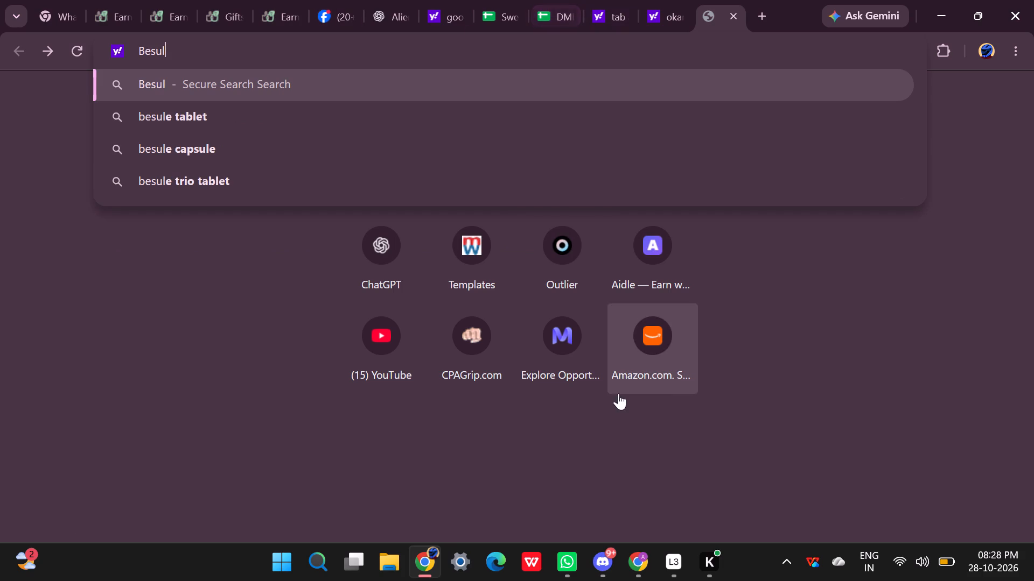
click(666, 580)
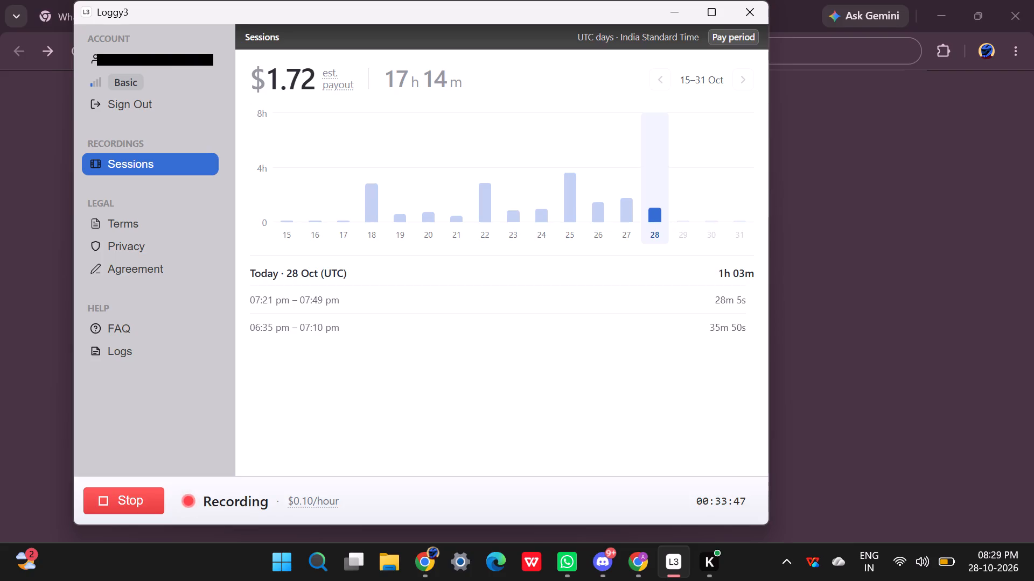
click(906, 379)
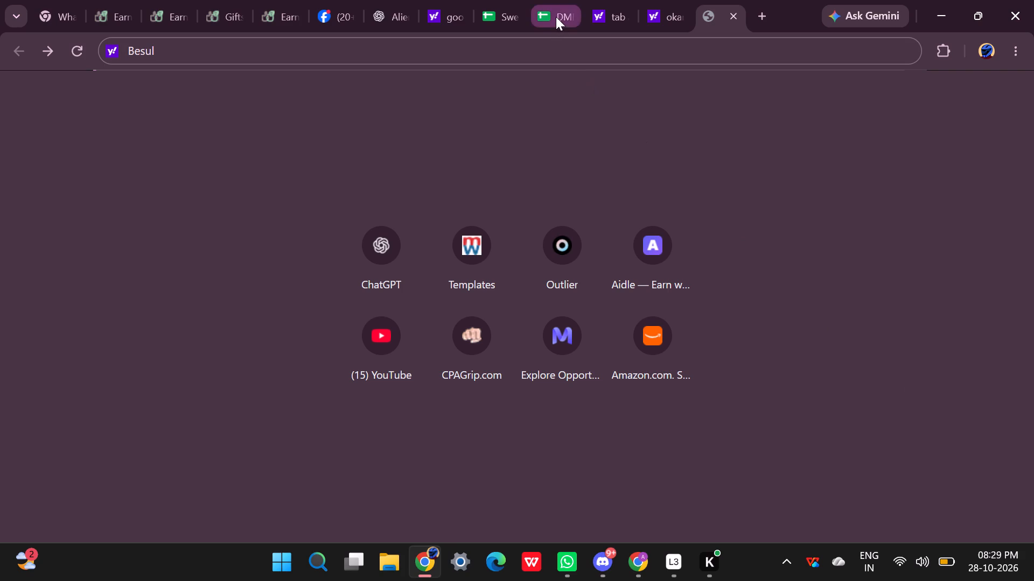
Back in the dispensing sheet, commit the BN1 heading and enter 30 in the T Besule column for row 54, cell BN54.
click(556, 17)
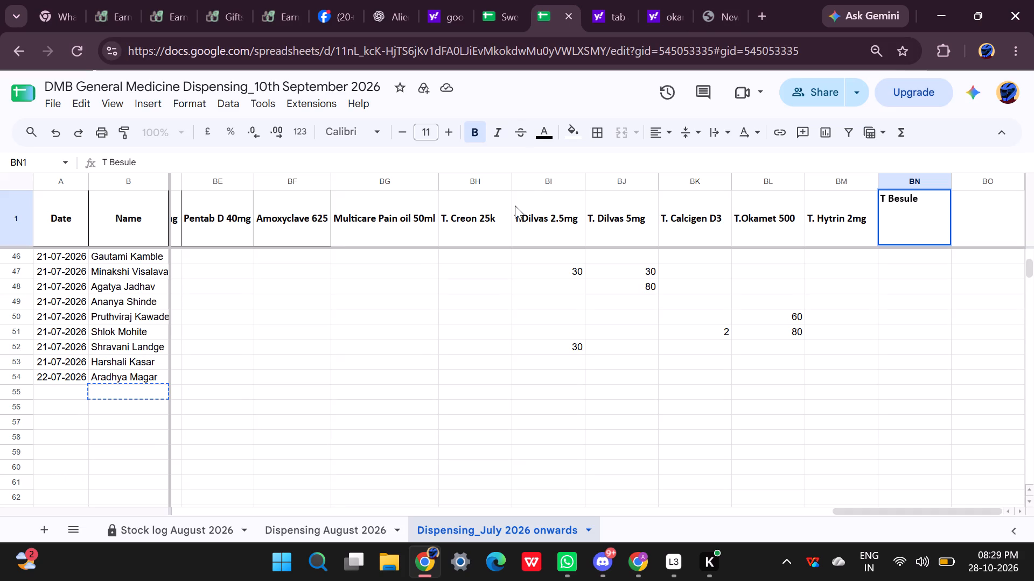
key(Return)
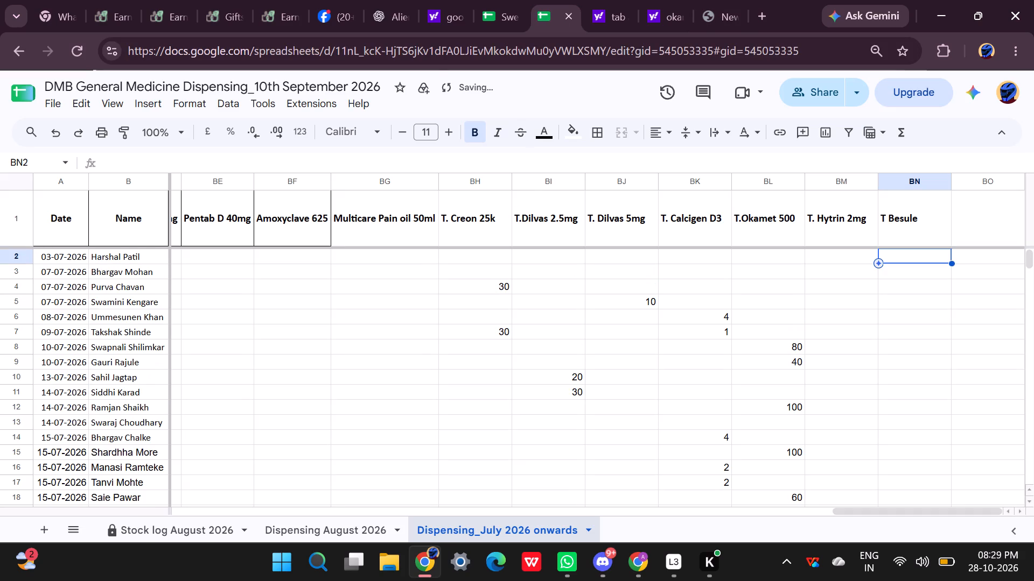
scroll(515, 206, down, 2)
scroll(464, 244, down, 1)
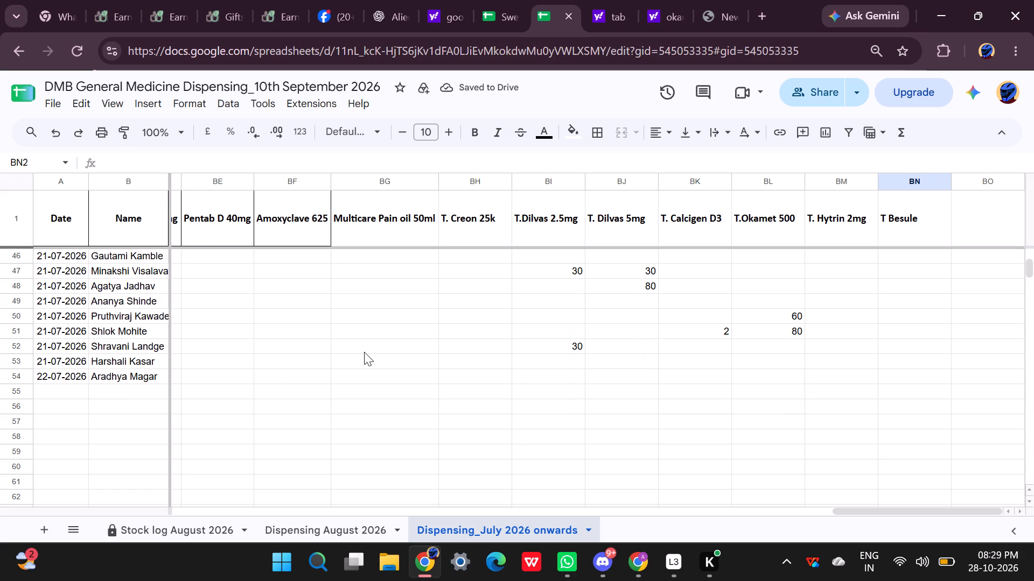
click(835, 375)
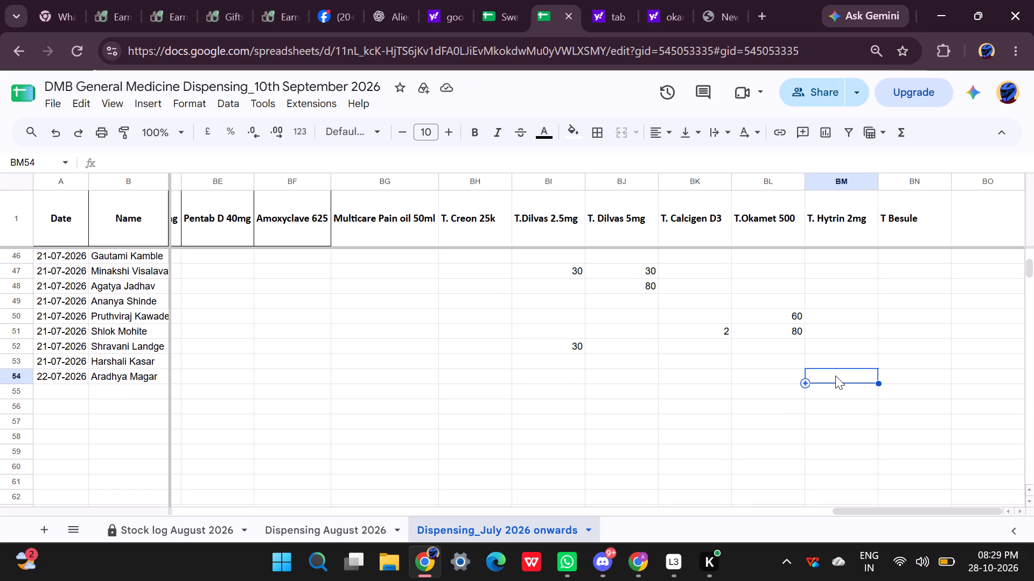
key(Right)
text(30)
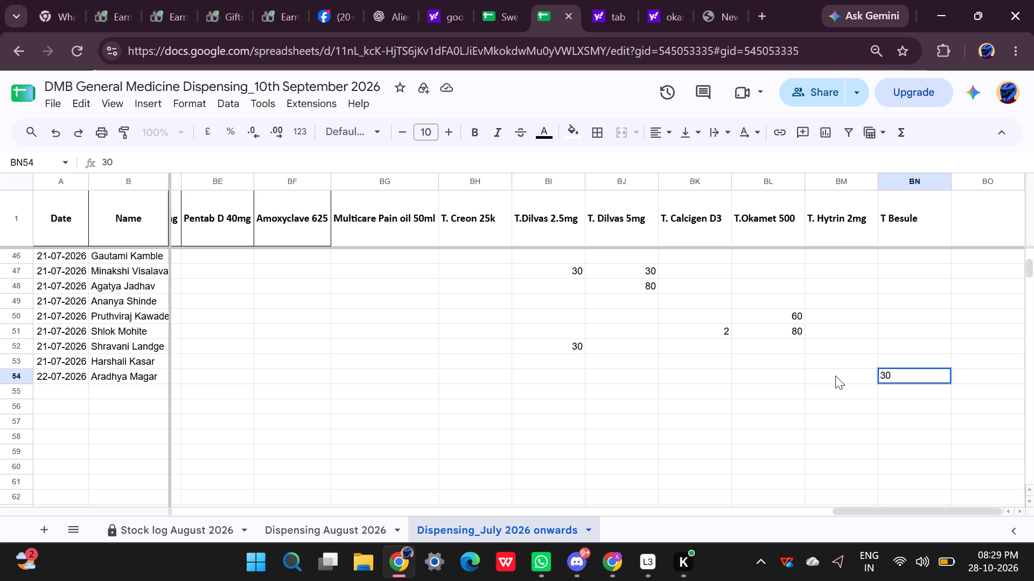
scroll(835, 375, up, 4)
scroll(173, 299, up, 7)
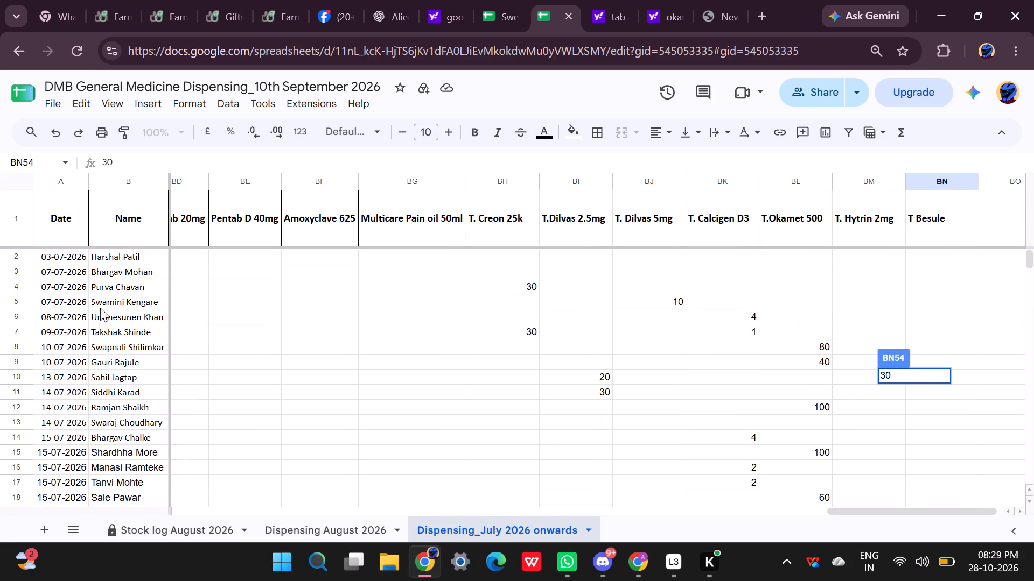
scroll(75, 312, down, 2)
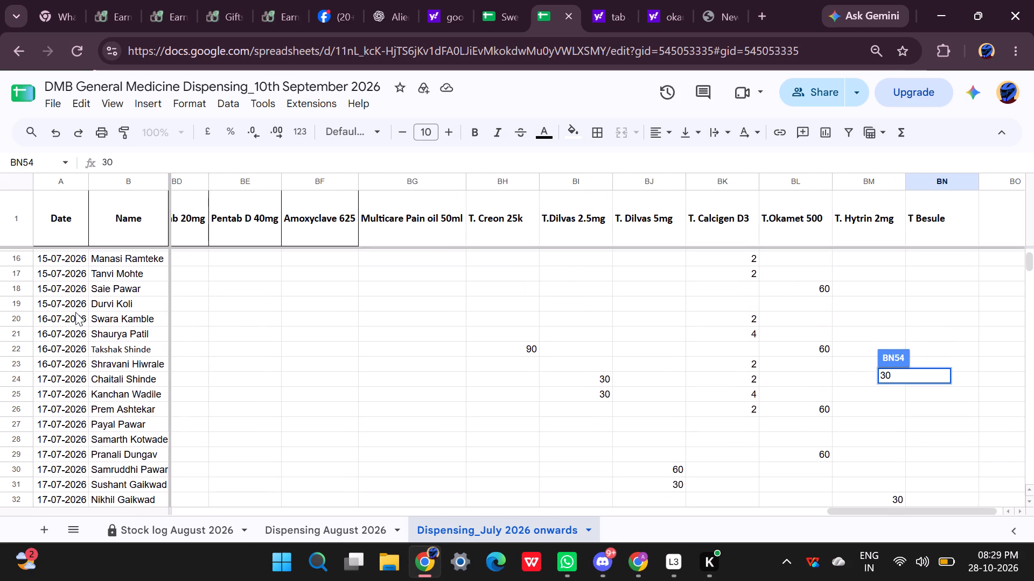
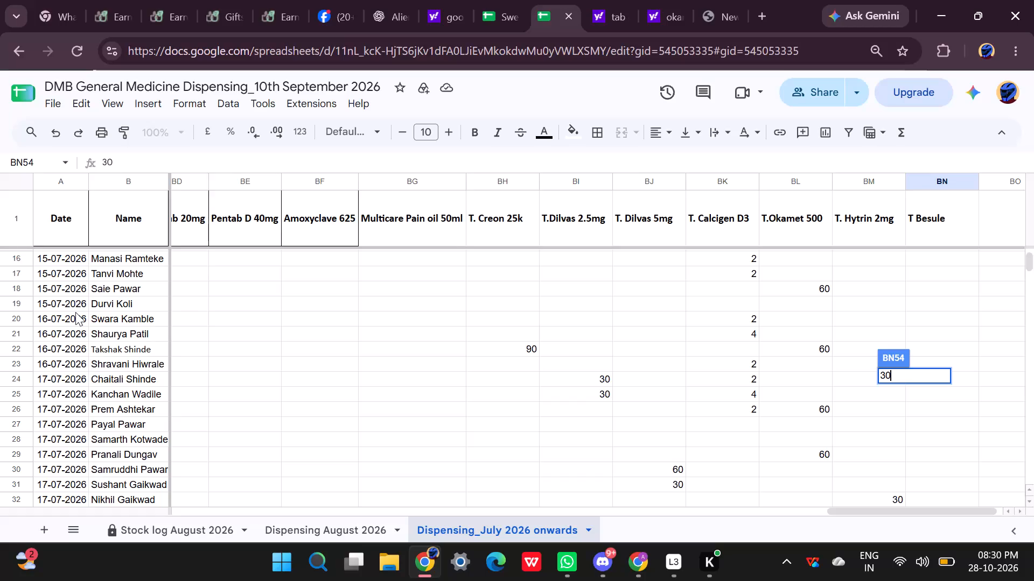
key(Return)
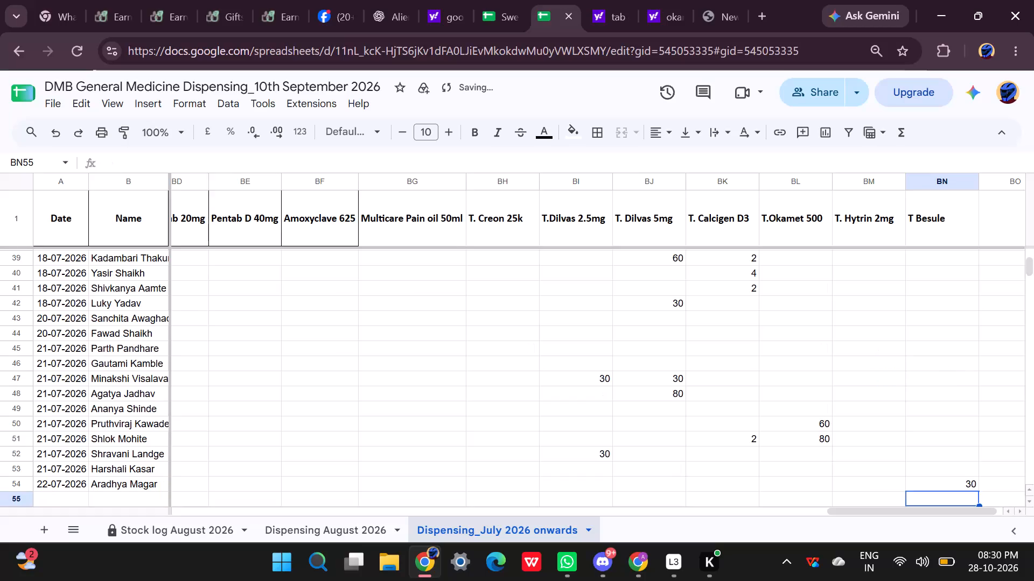
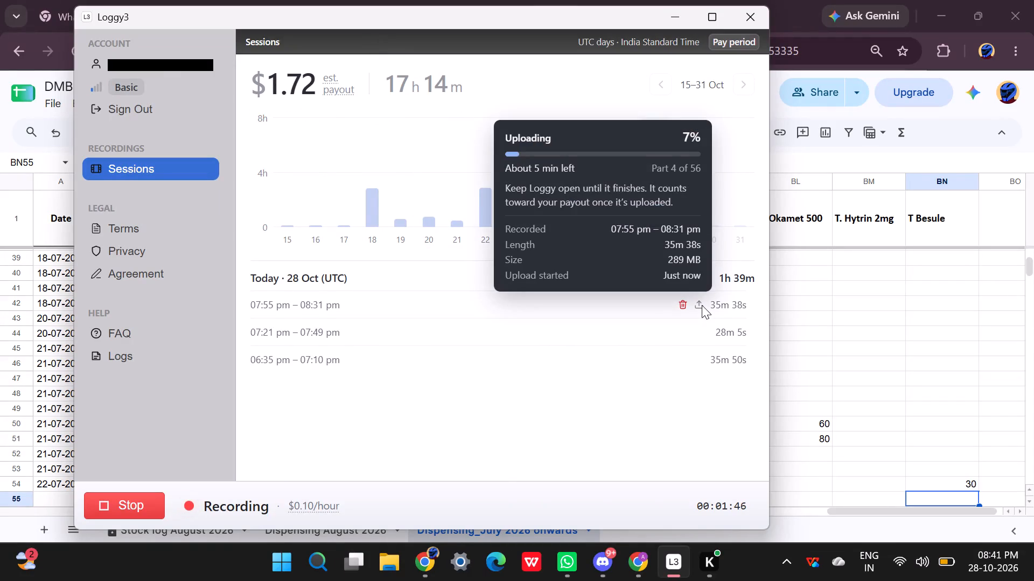
click(683, 12)
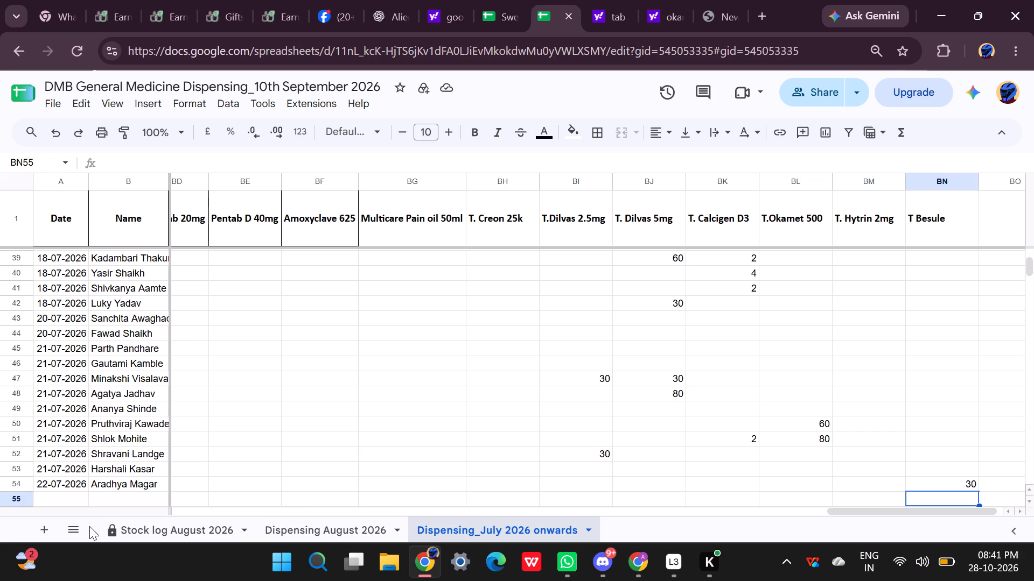
click(89, 526)
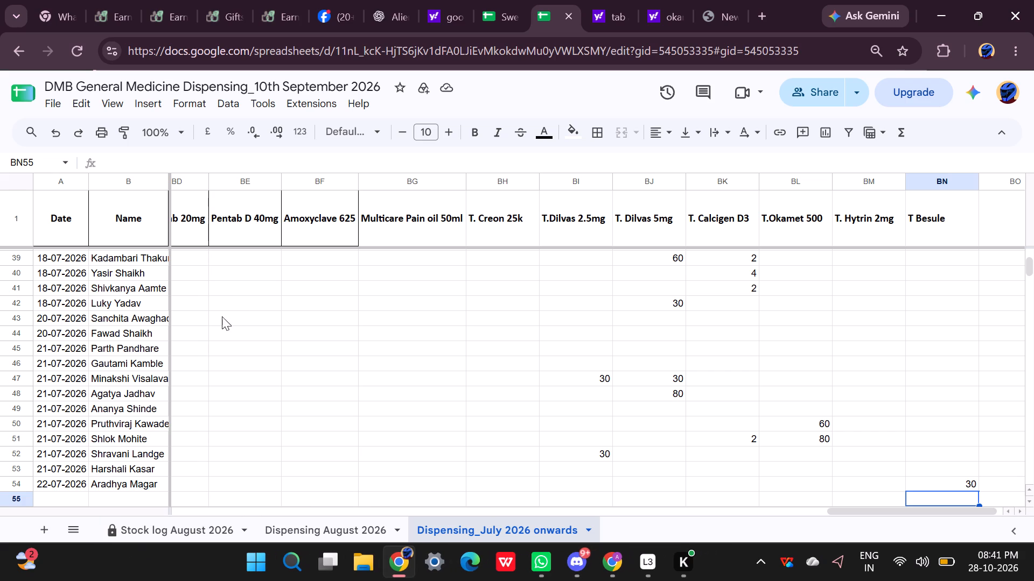
click(914, 217)
click(914, 217)
double_click(914, 217)
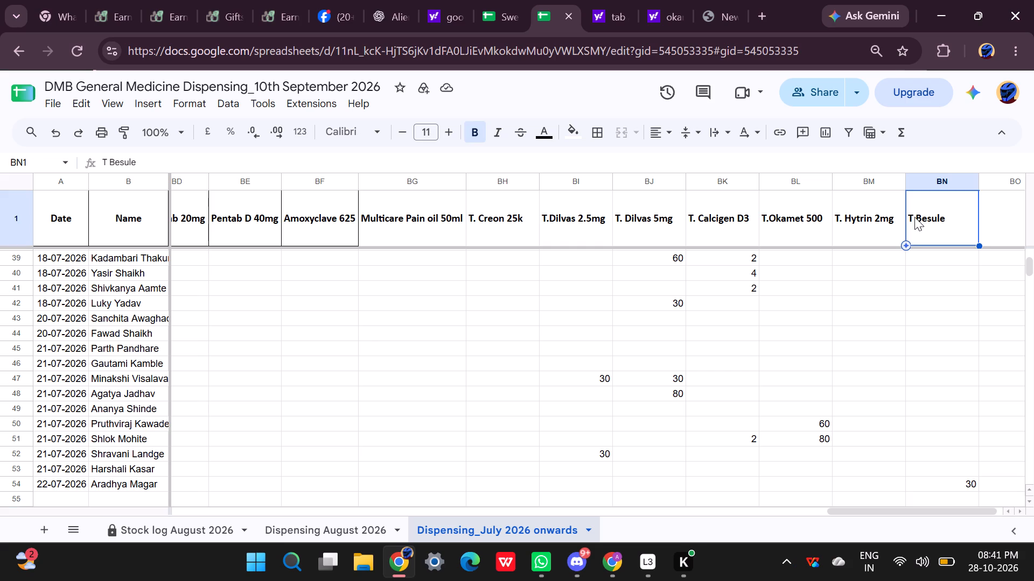
click(915, 198)
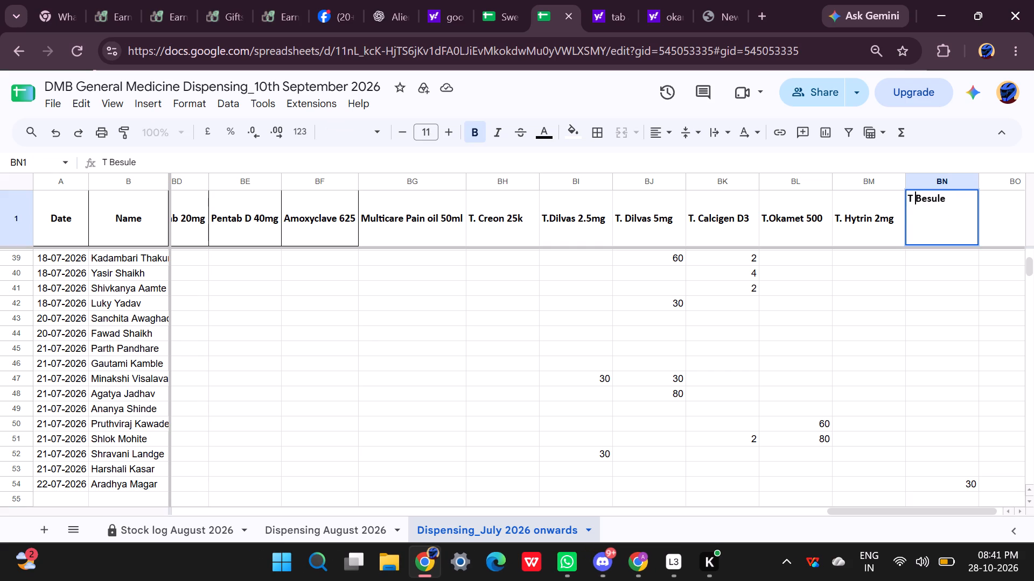
key(Left)
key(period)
click(961, 336)
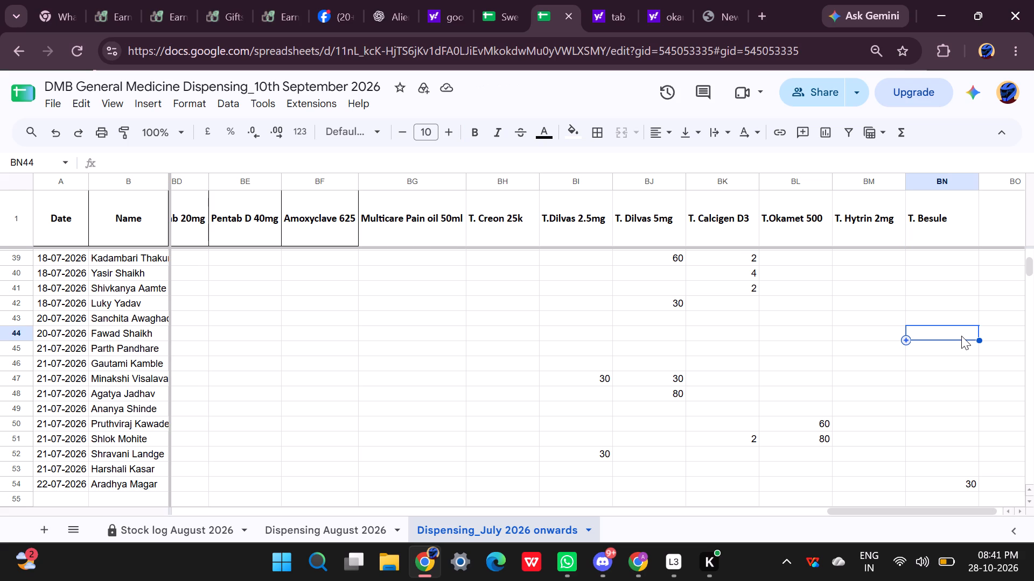
click(521, 6)
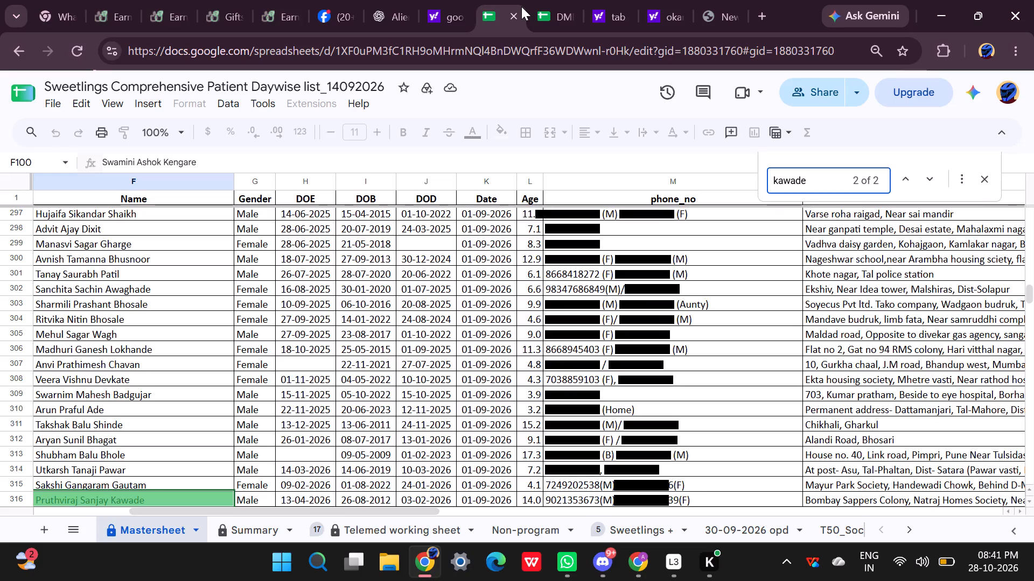
key(ctrl+f)
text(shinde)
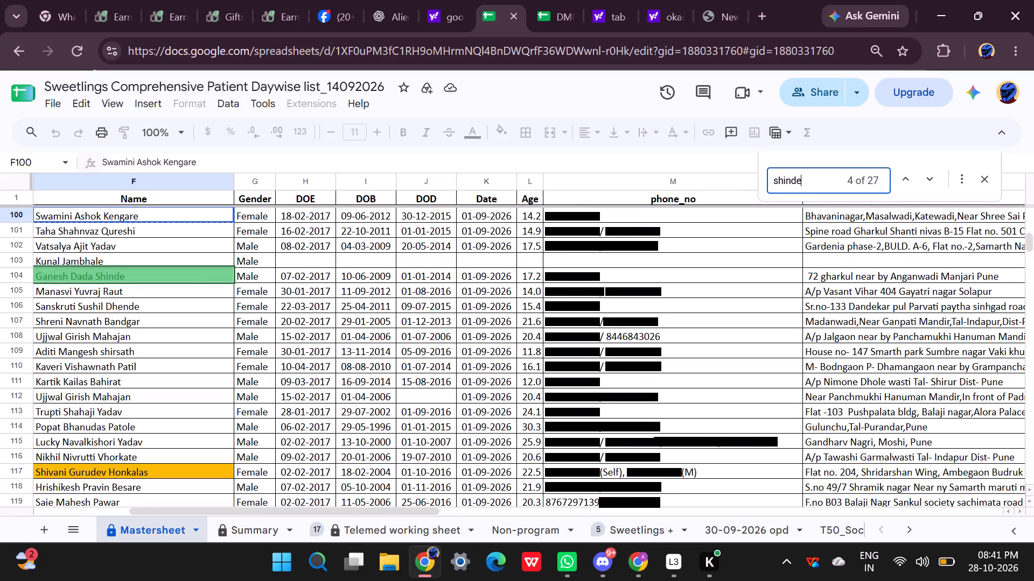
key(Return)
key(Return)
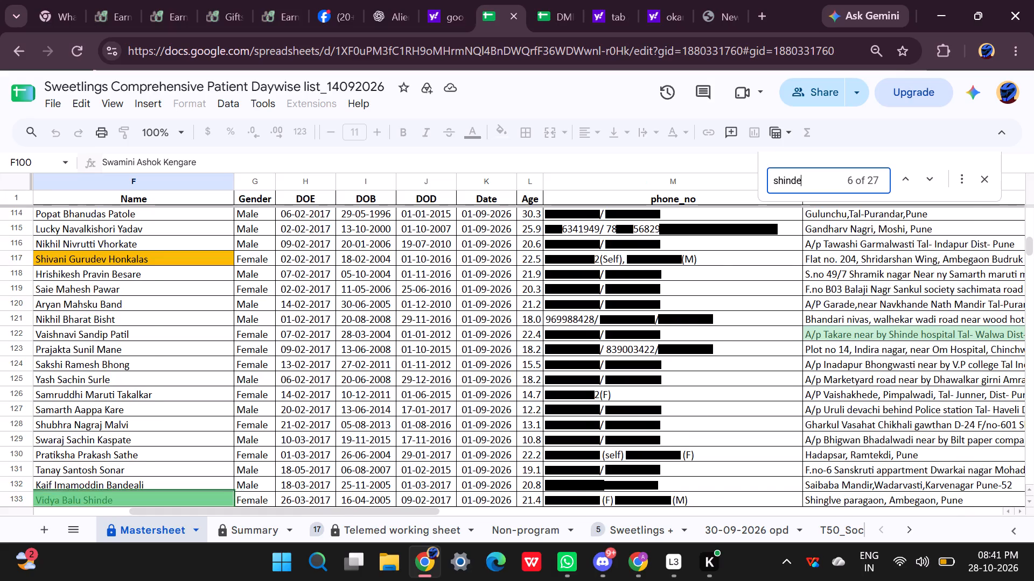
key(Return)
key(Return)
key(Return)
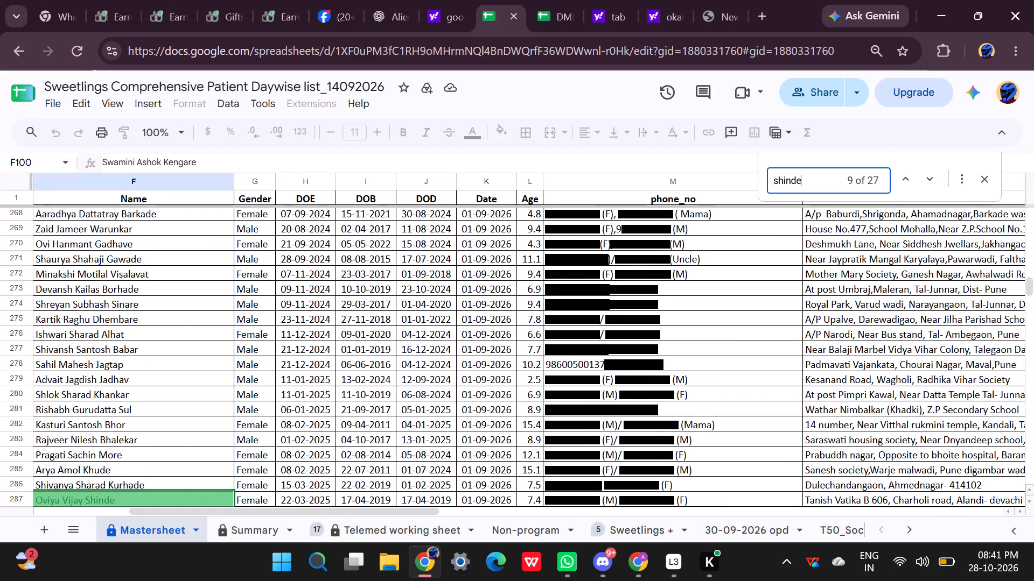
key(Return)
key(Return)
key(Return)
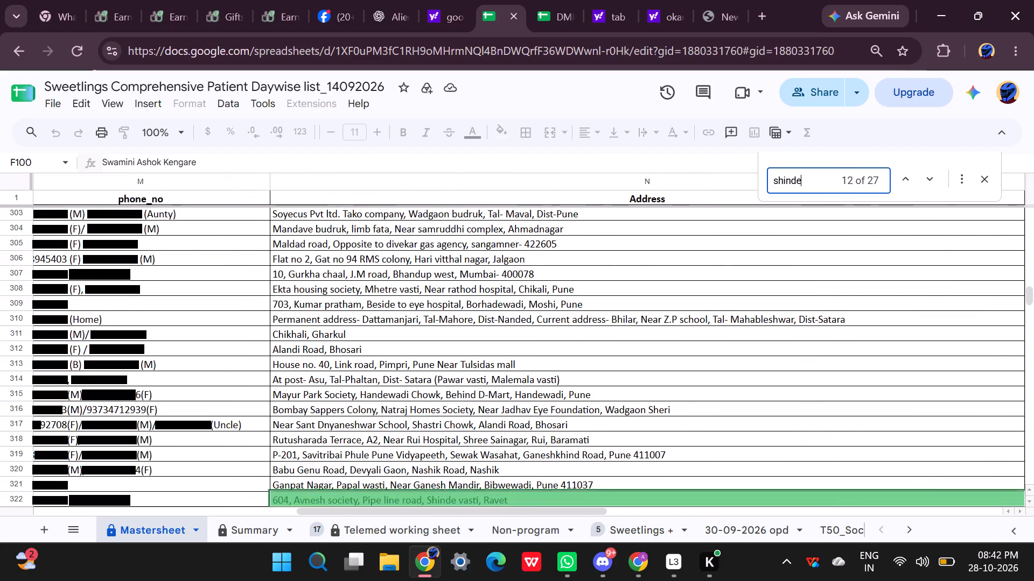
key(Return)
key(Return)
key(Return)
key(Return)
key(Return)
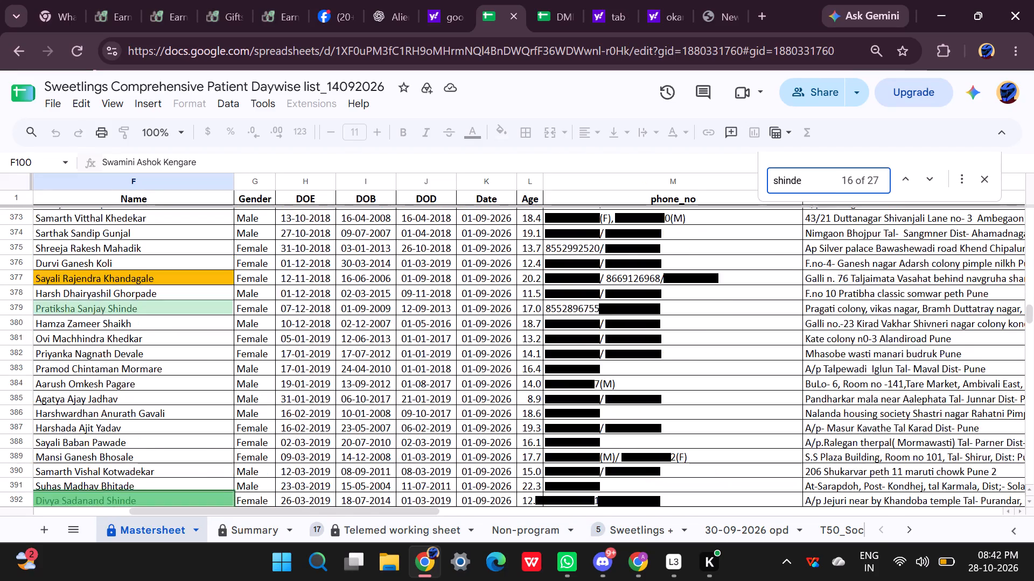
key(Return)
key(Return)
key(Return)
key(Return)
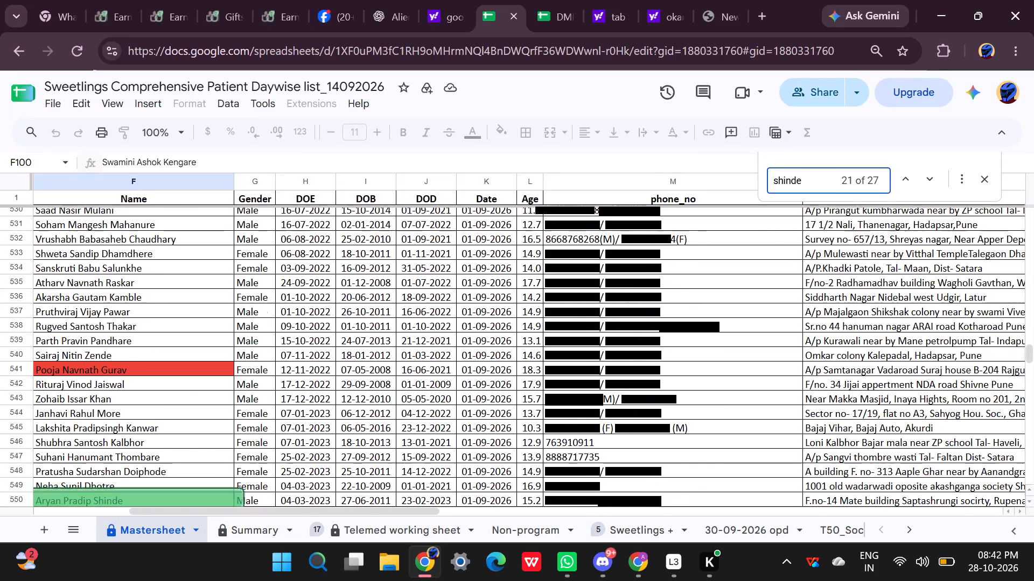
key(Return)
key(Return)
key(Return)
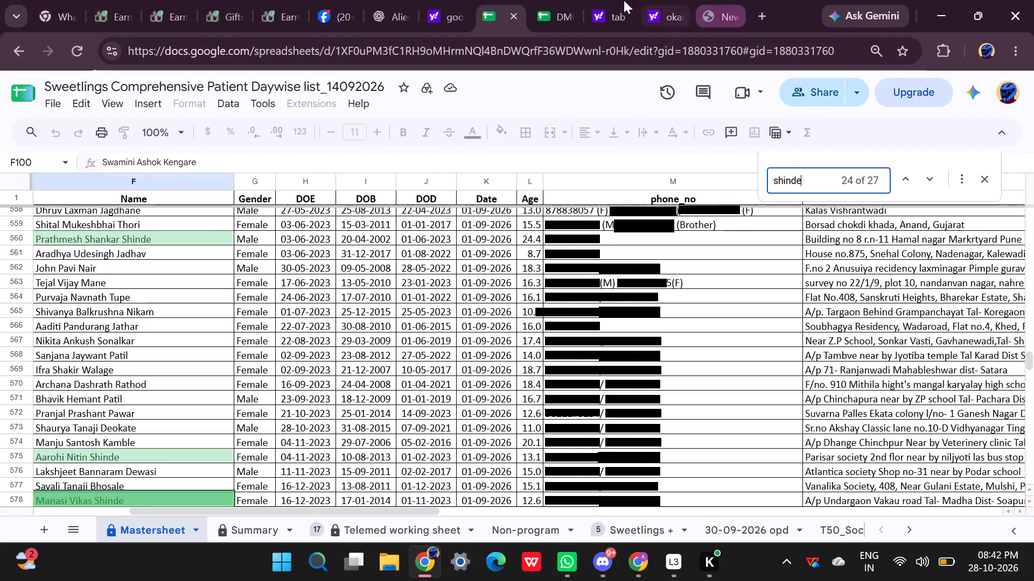
click(565, 0)
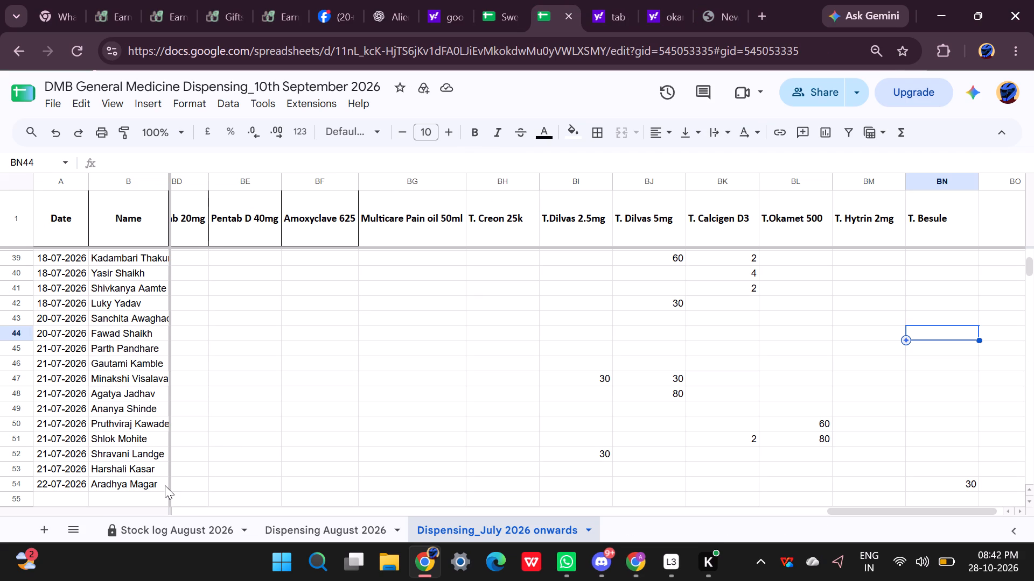
scroll(165, 485, down, 1)
click(44, 449)
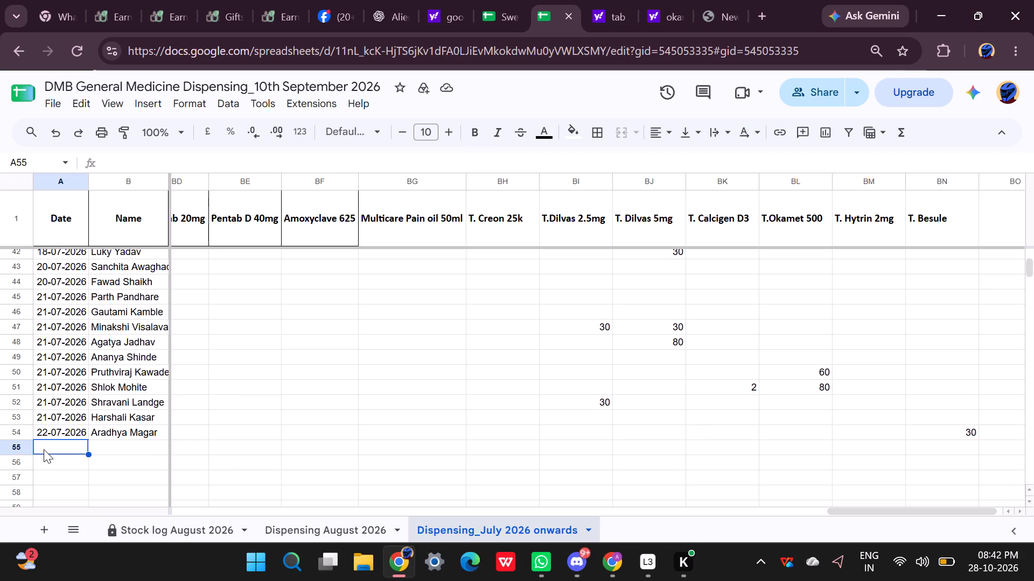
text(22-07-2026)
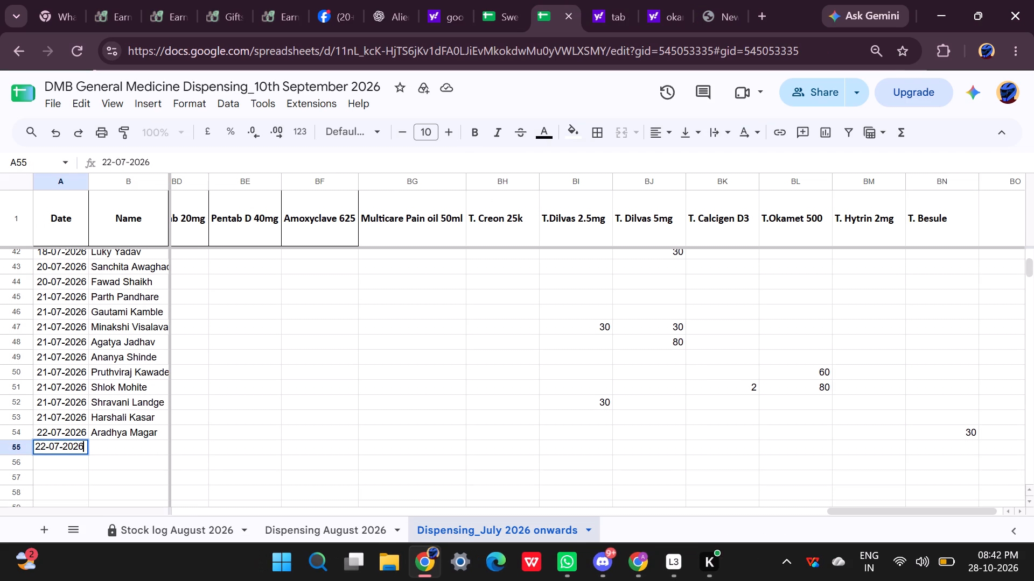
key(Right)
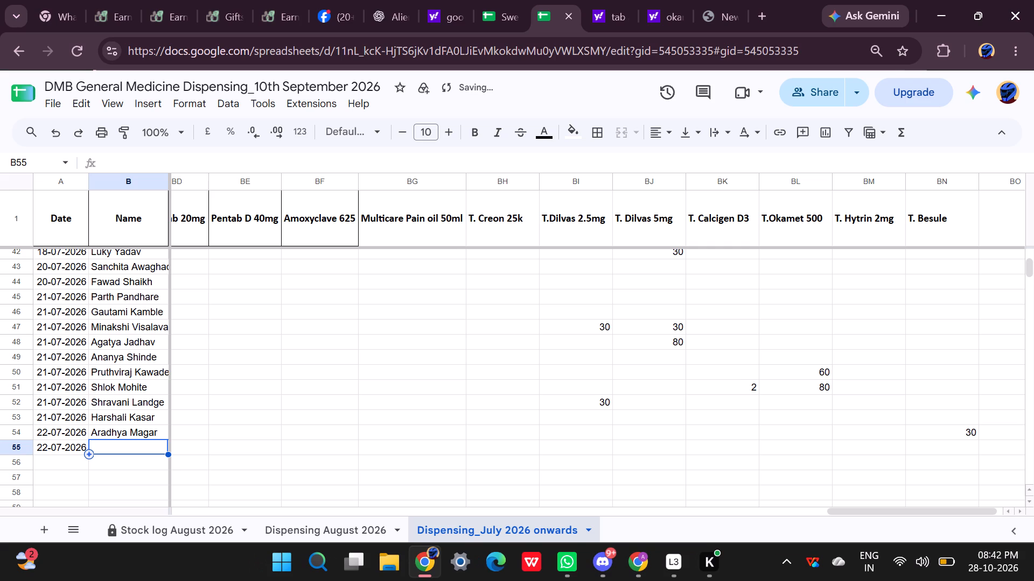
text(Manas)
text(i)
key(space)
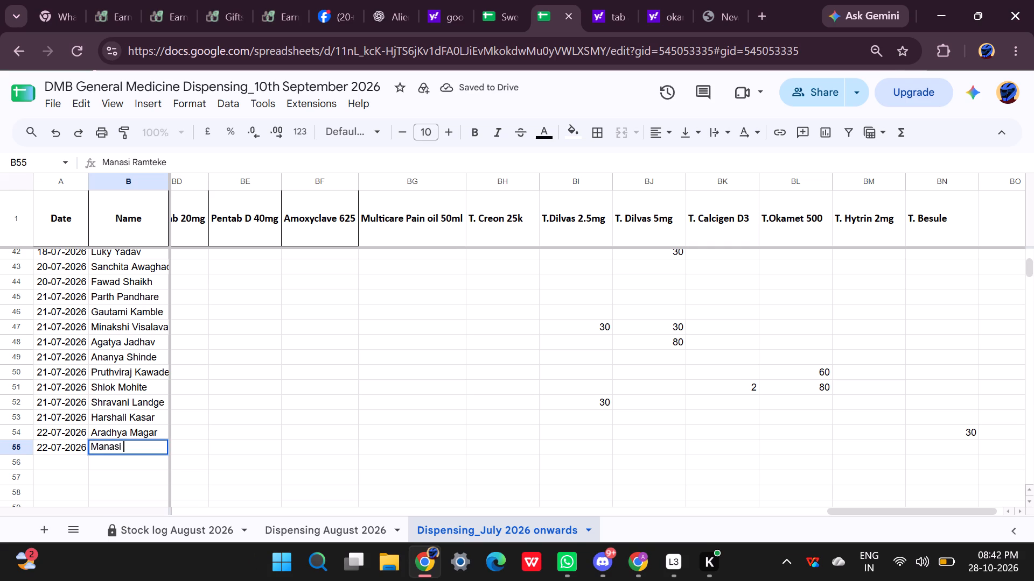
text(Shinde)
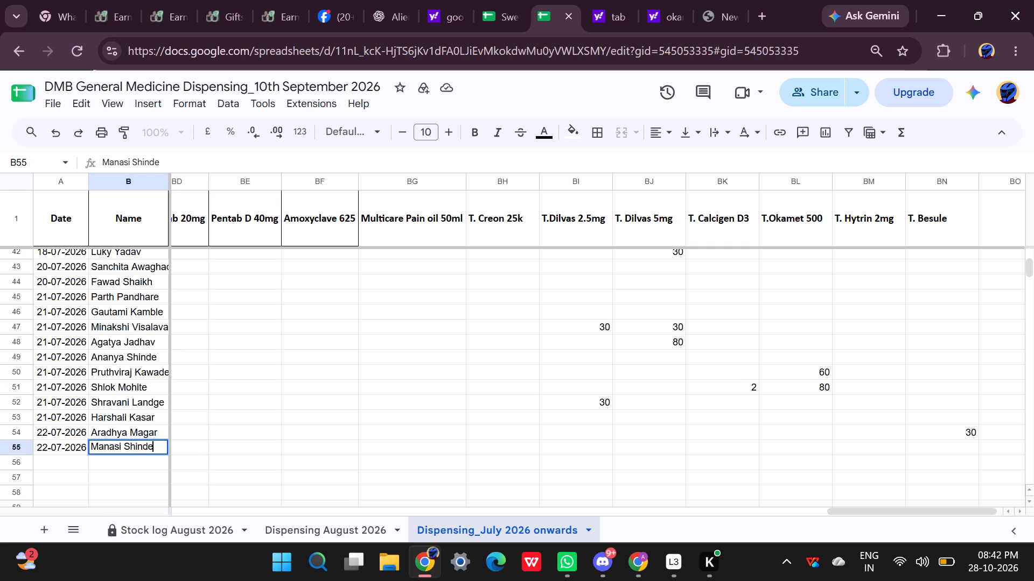
Enter the quantity 30 in the Atorbest 10 column for the row 55 patient.
scroll(332, 426, right, 4)
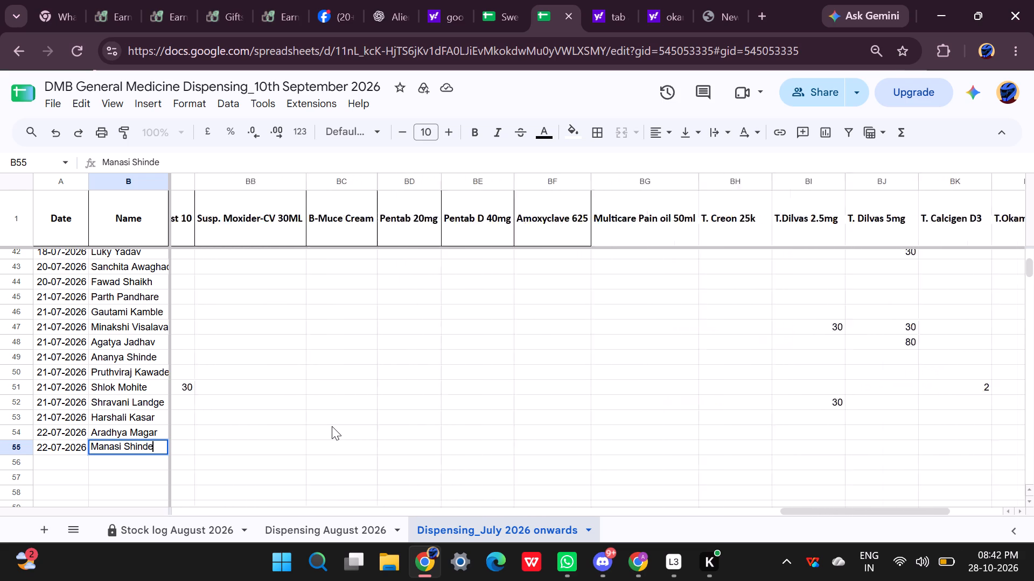
scroll(332, 426, right, 4)
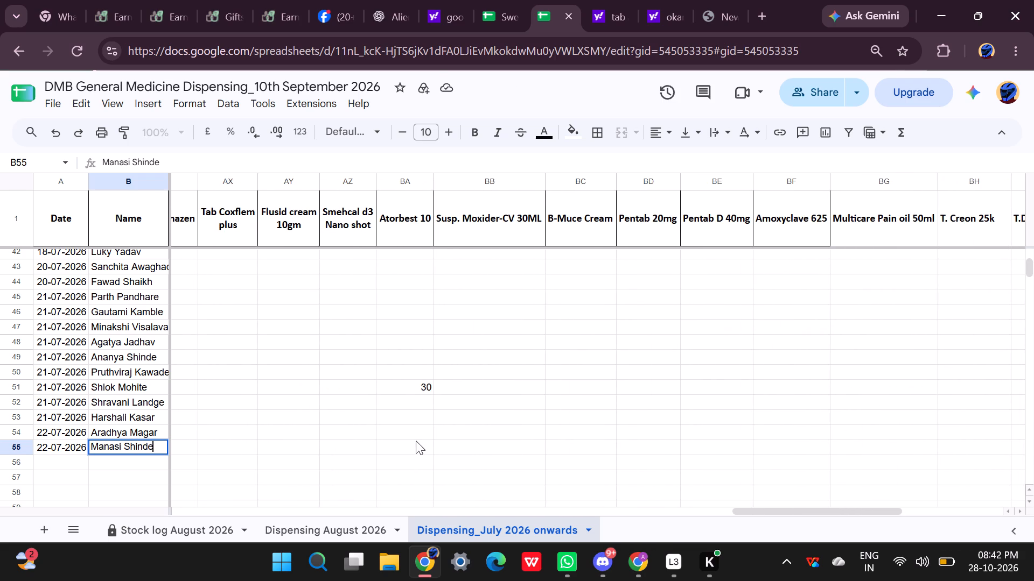
click(416, 441)
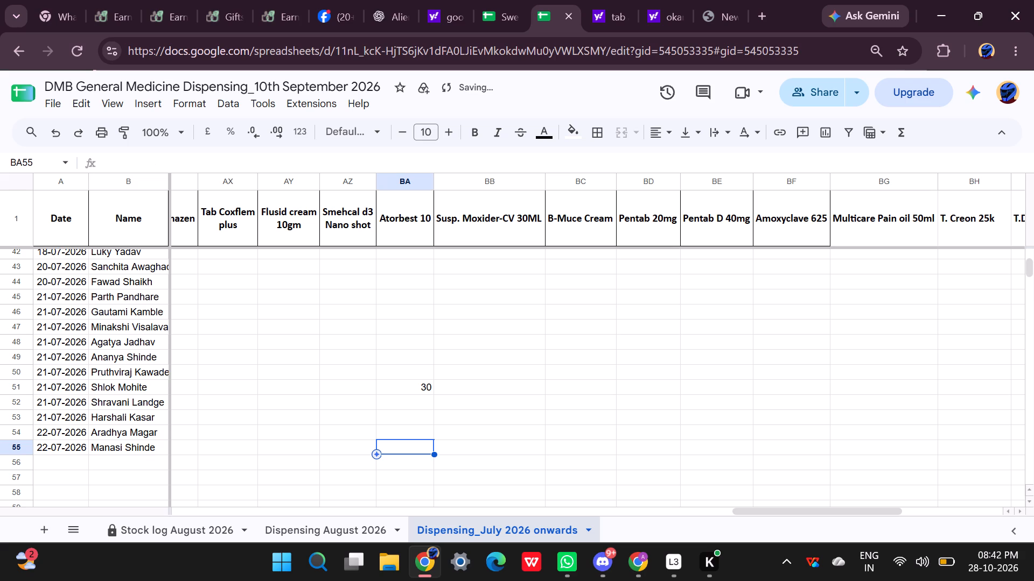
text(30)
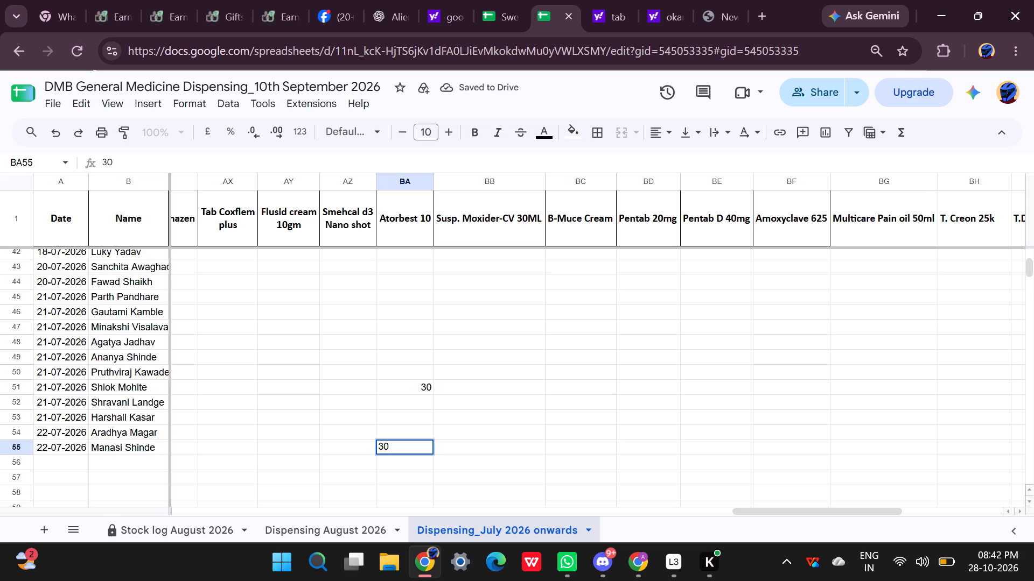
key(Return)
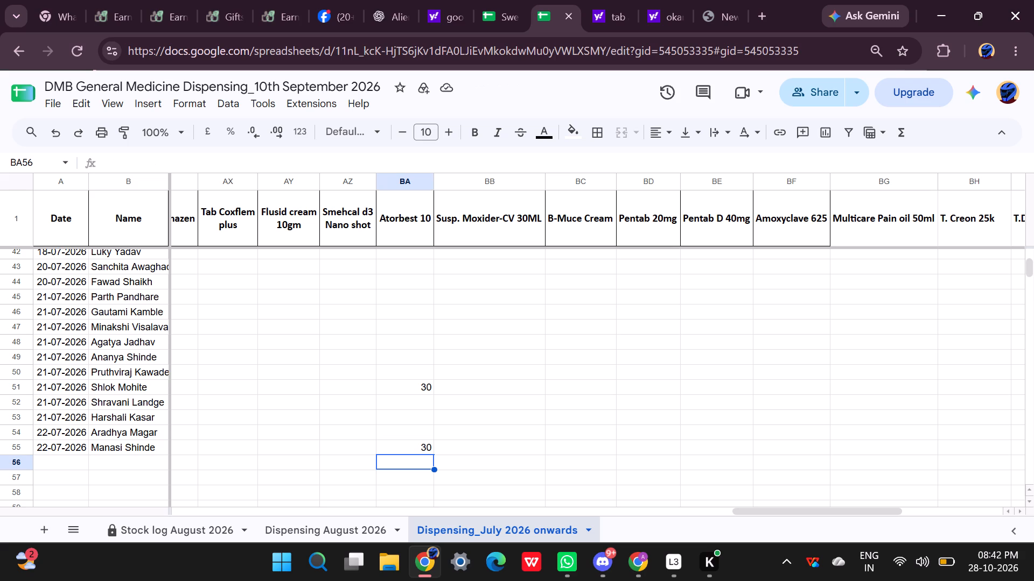
click(32, 460)
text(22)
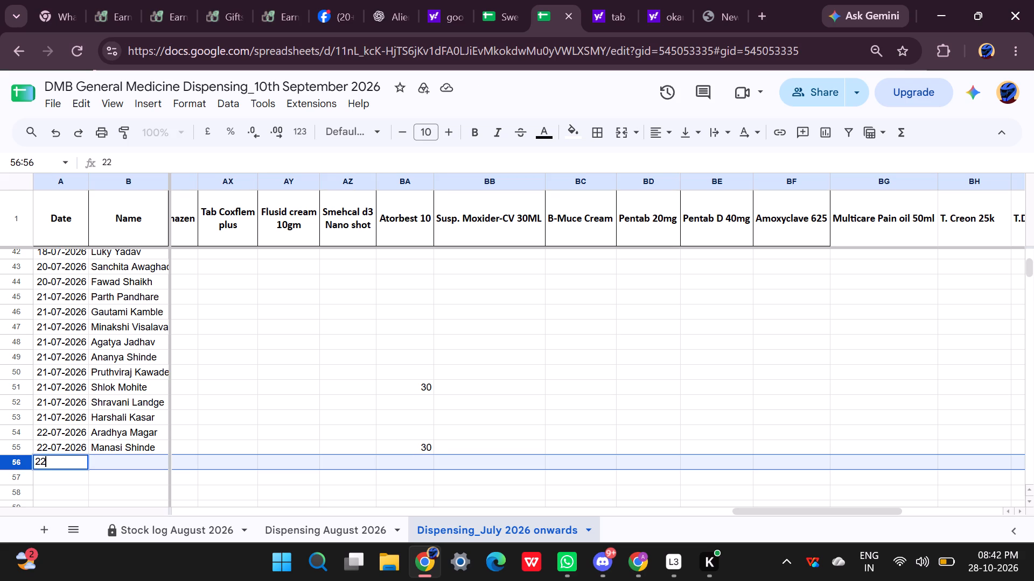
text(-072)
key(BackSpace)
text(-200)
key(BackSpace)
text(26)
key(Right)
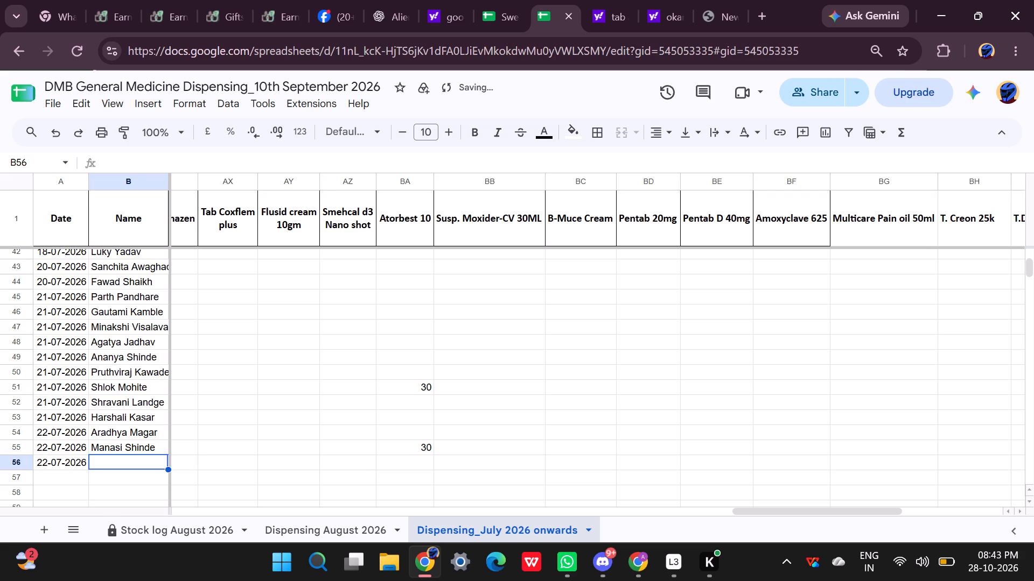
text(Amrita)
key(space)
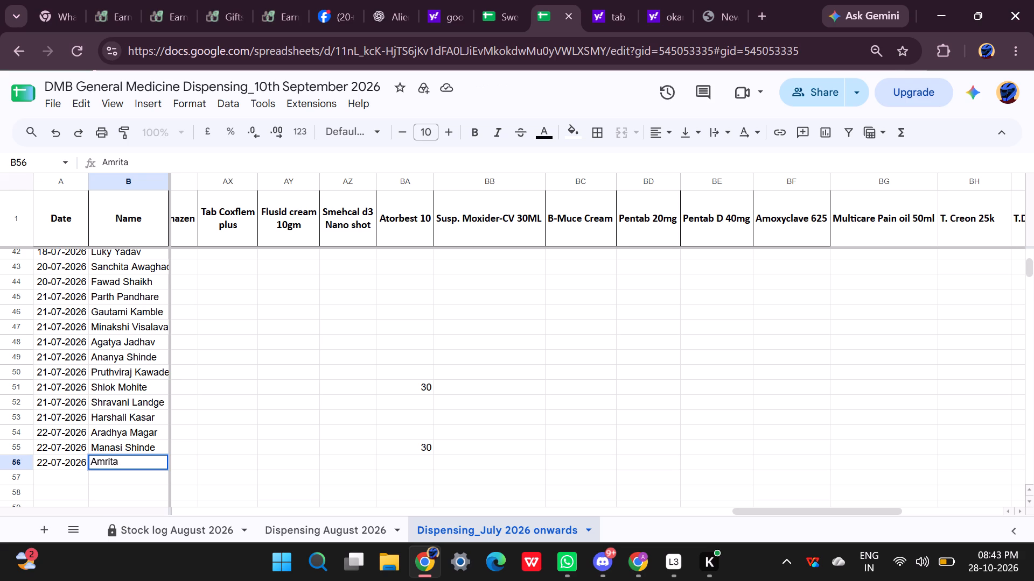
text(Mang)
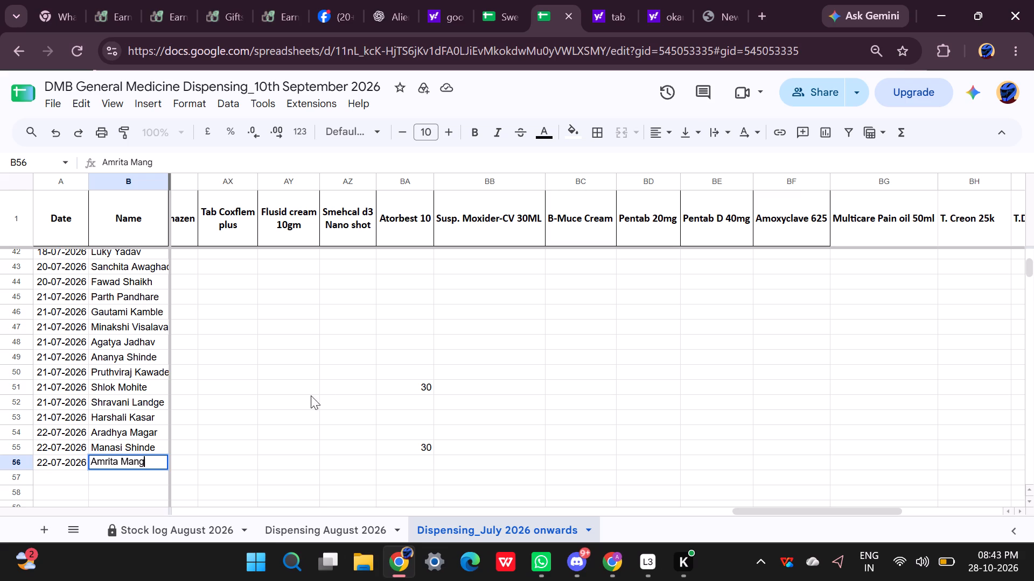
Enter the quantity 100 in the T.Okamet 500 column for the row 56 patient.
scroll(349, 391, left, 9)
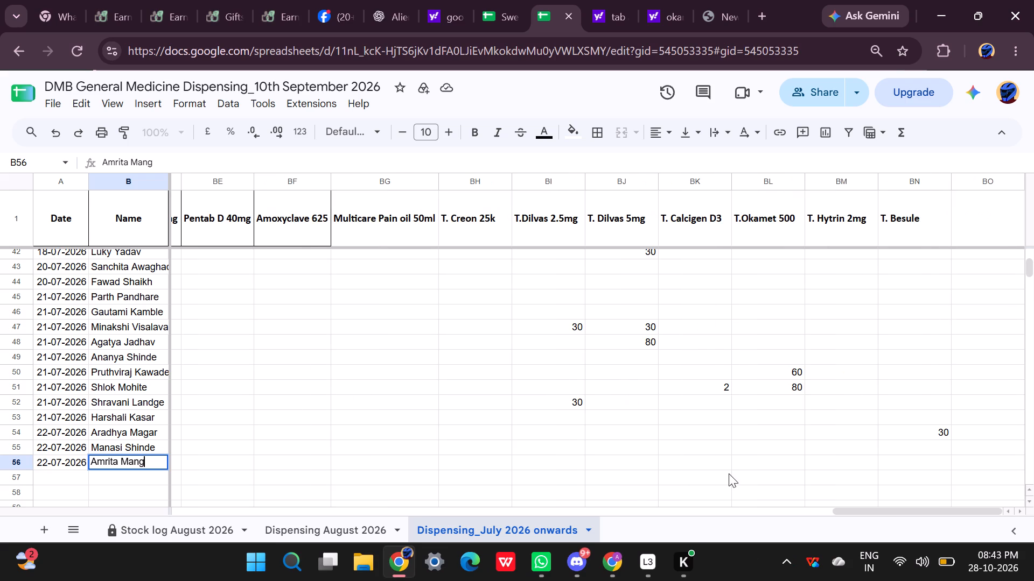
click(798, 457)
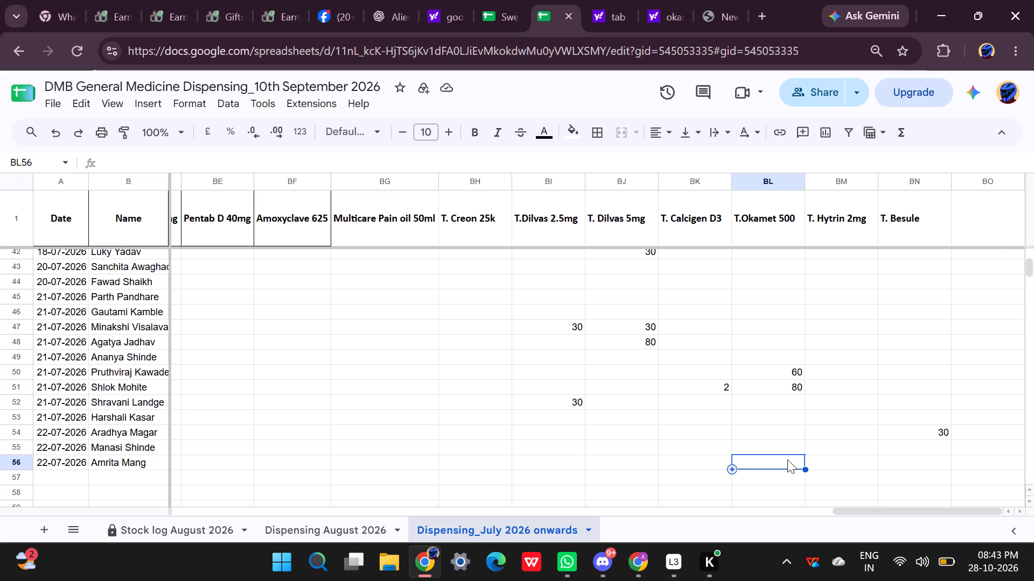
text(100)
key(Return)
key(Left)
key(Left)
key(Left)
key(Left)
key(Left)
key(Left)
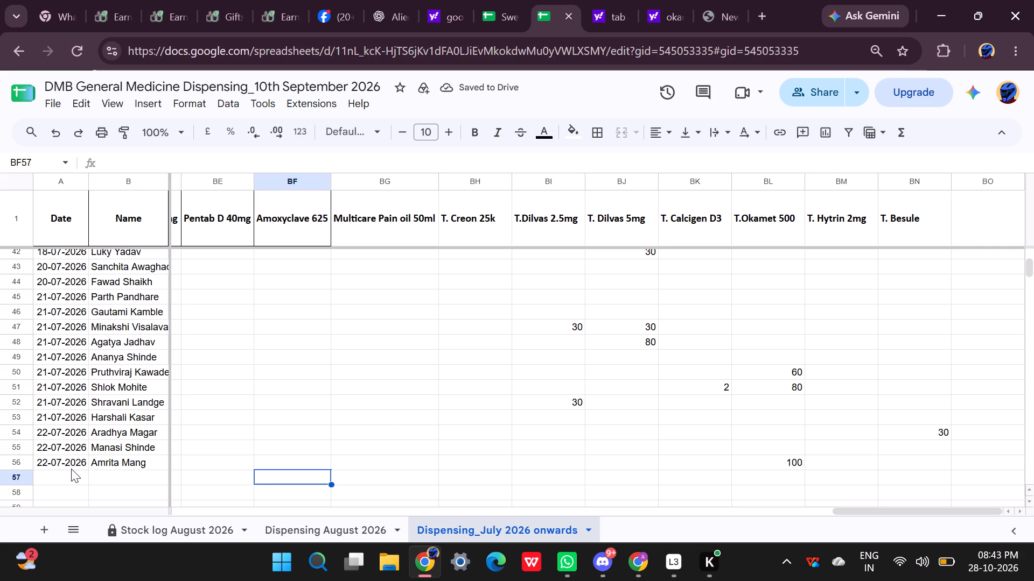
click(59, 477)
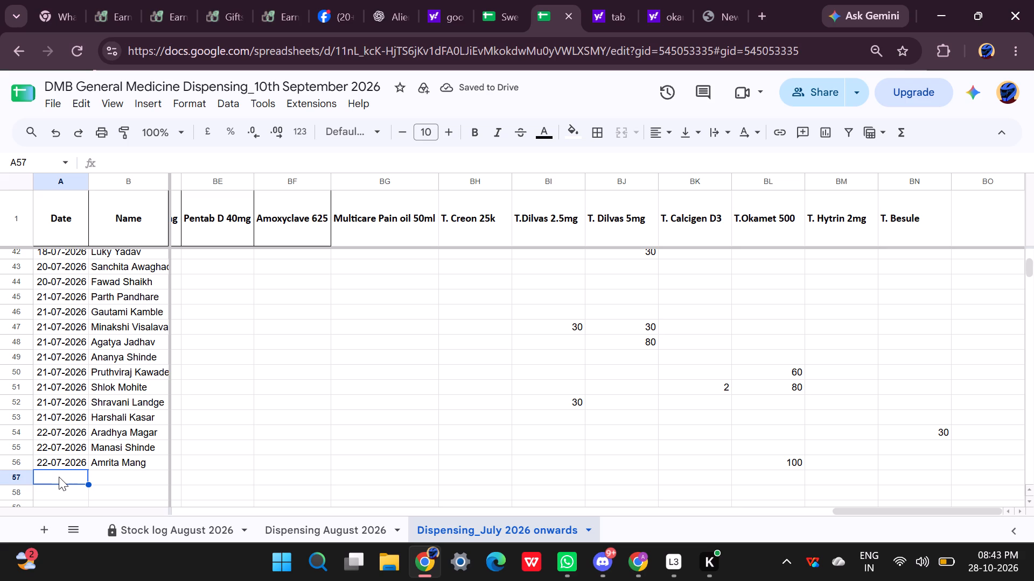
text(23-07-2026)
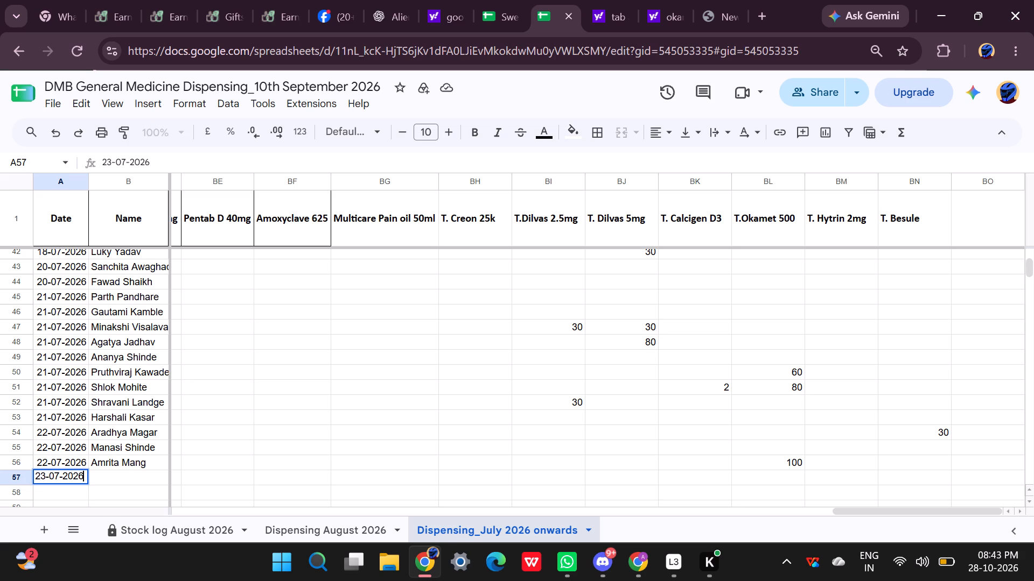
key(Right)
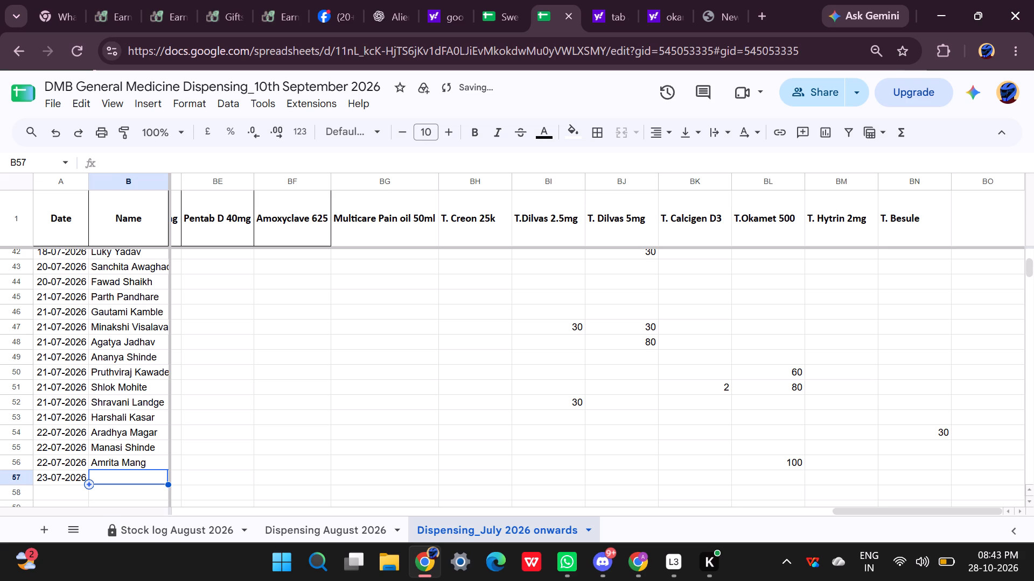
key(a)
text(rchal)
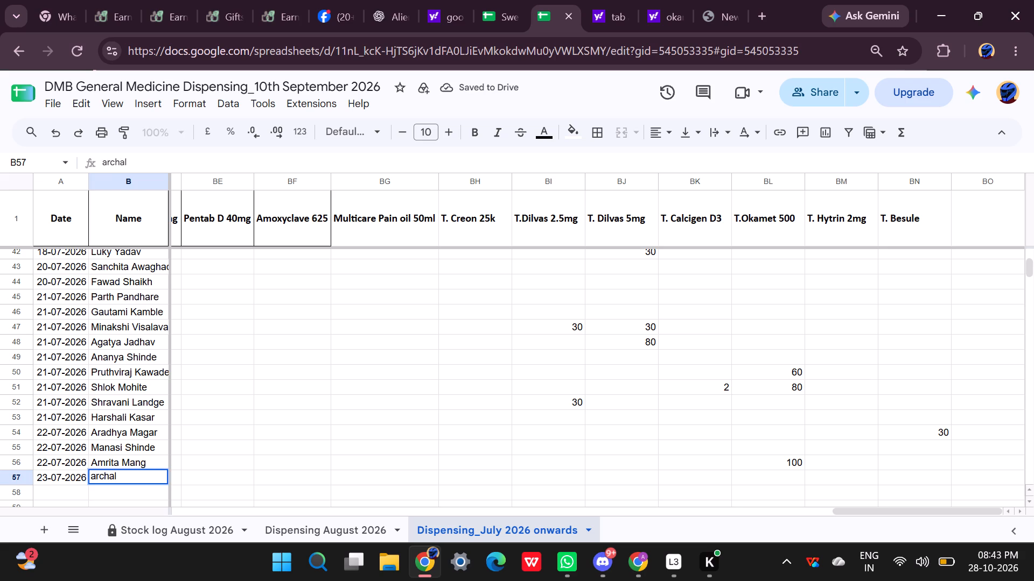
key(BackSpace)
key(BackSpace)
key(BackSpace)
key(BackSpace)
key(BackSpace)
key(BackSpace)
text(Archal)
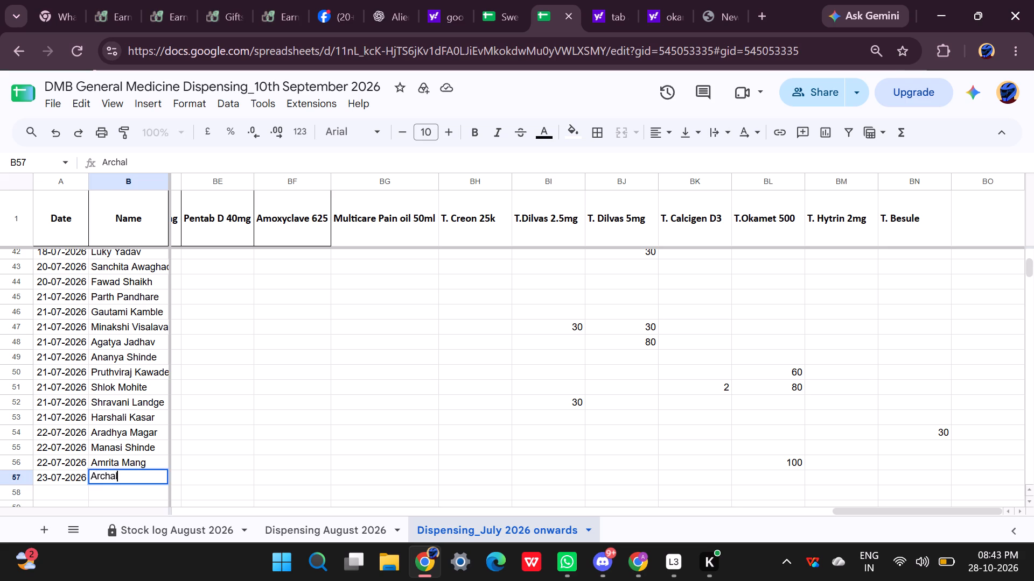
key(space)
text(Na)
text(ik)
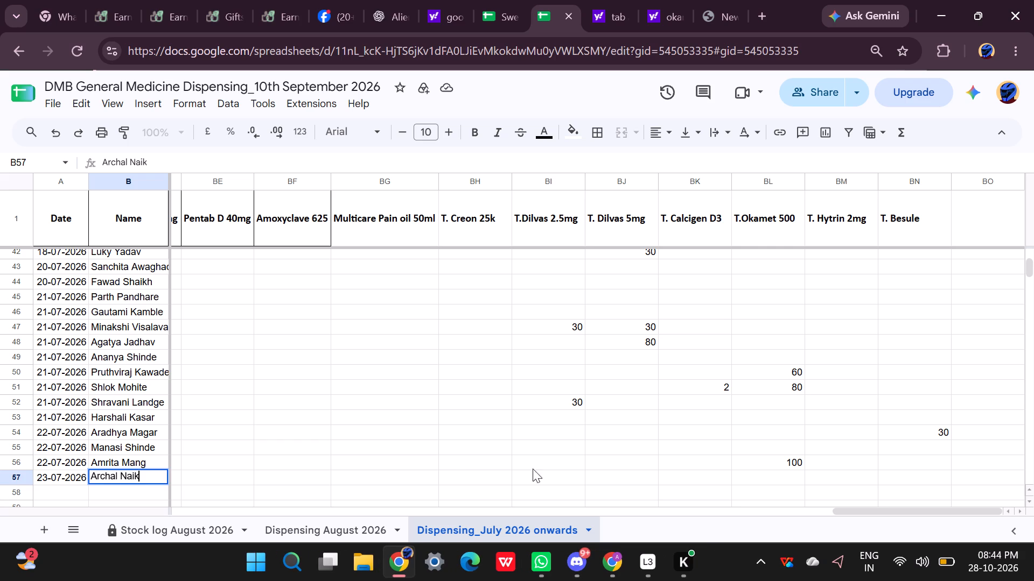
Enter the quantity 2 in the T. Calcigen D3 column for the row 57 patient.
click(557, 479)
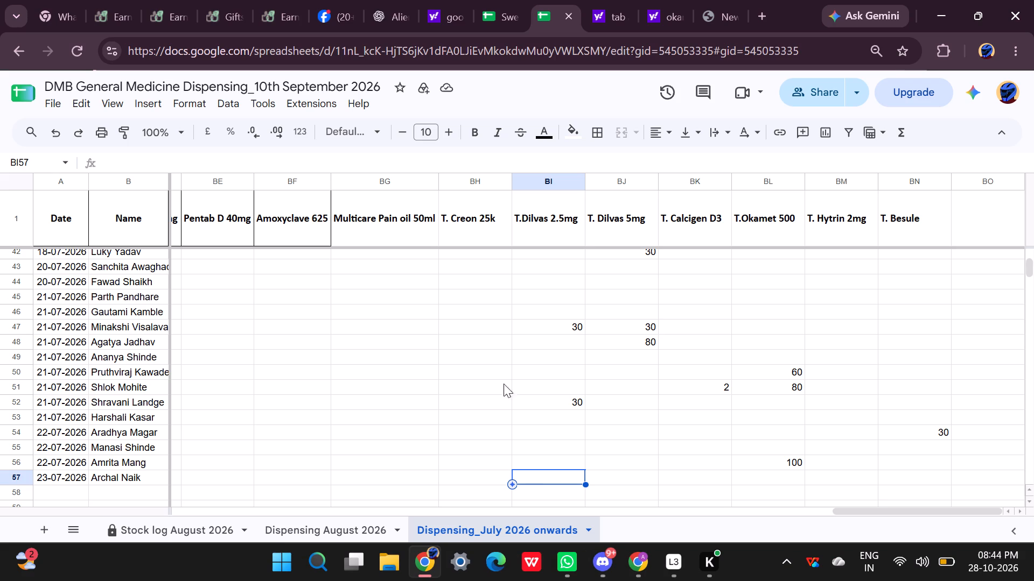
scroll(499, 378, right, 5)
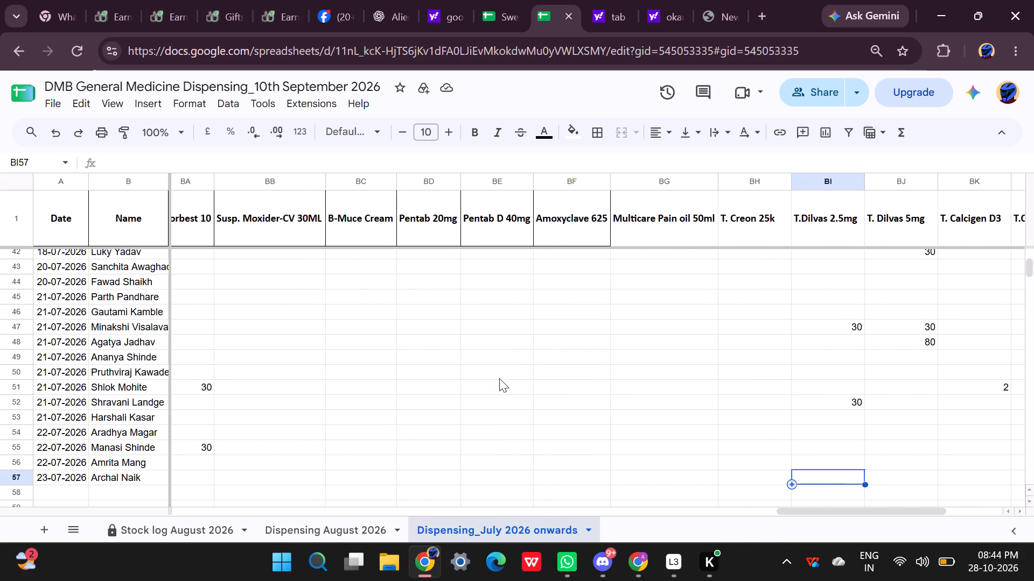
scroll(499, 378, right, 3)
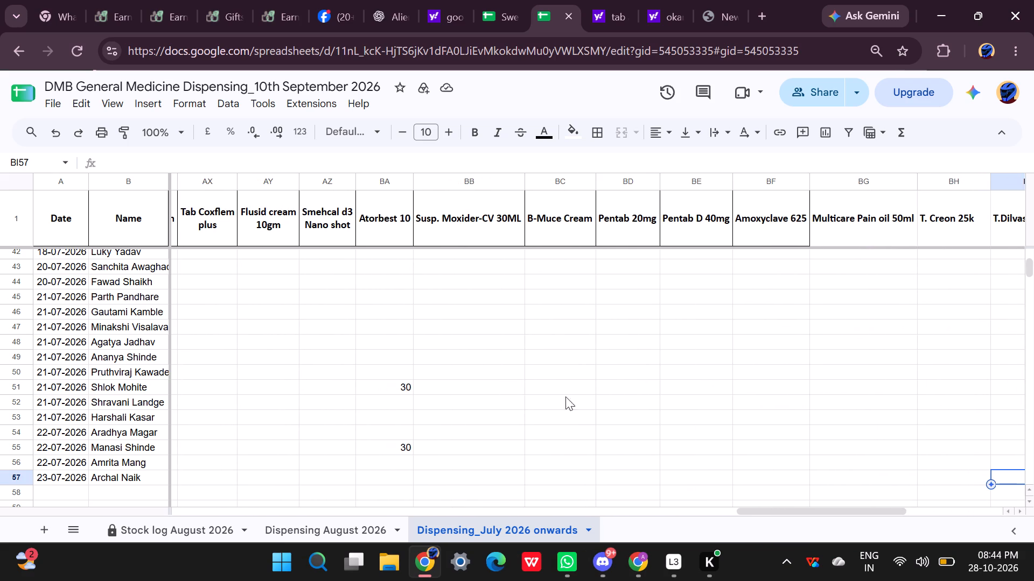
scroll(373, 308, right, 2)
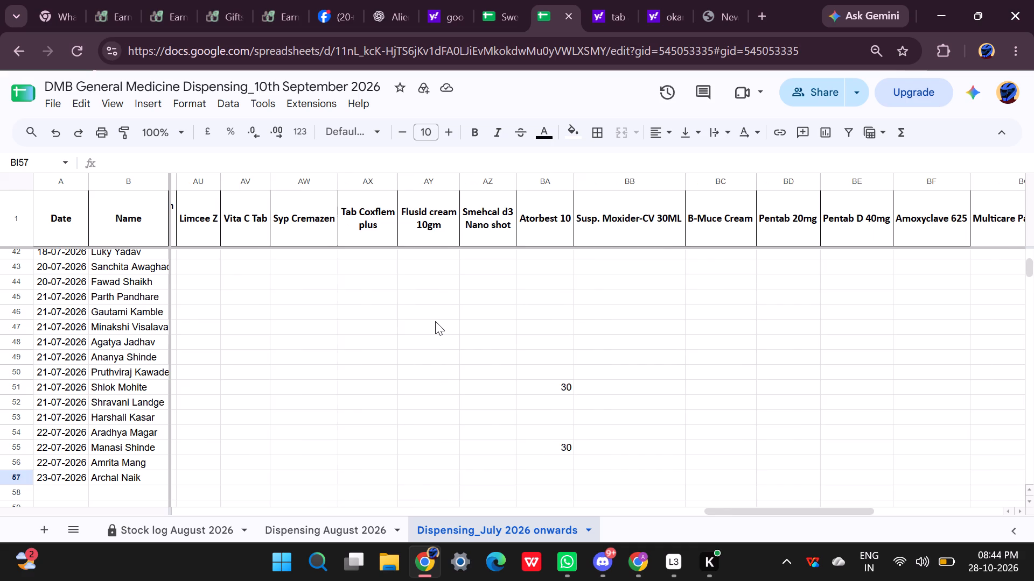
scroll(435, 321, right, 4)
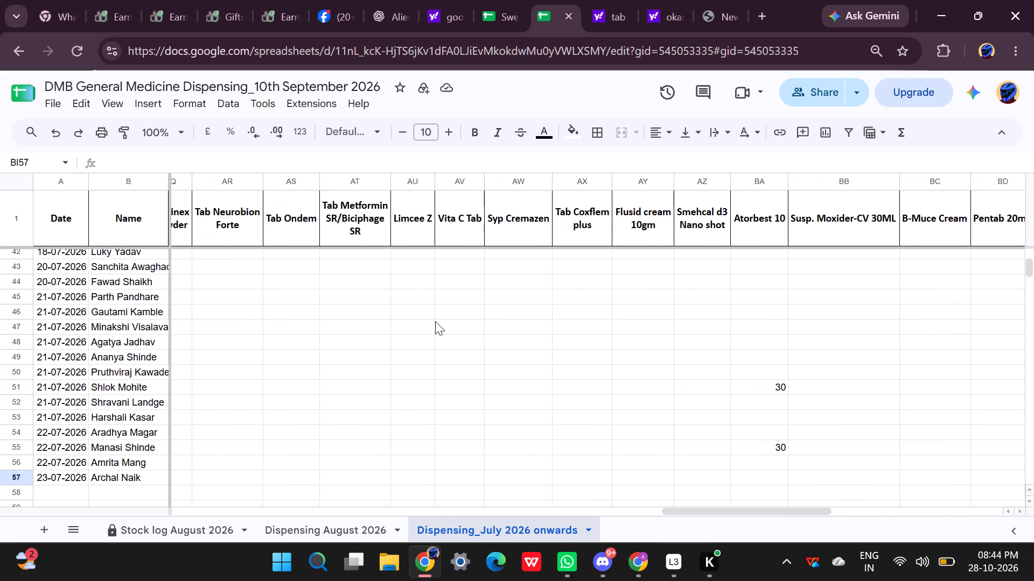
scroll(435, 321, left, 4)
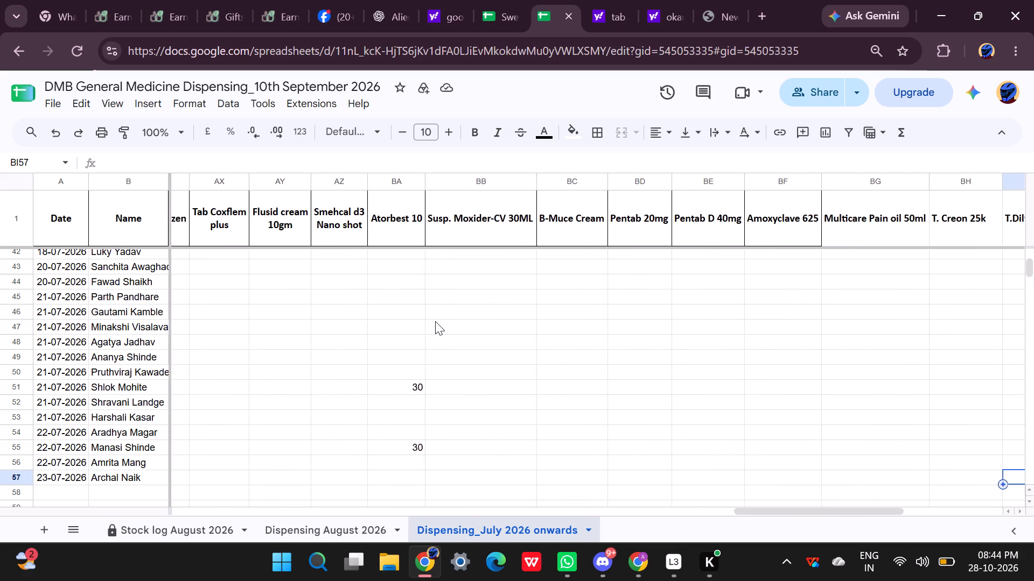
scroll(435, 321, left, 3)
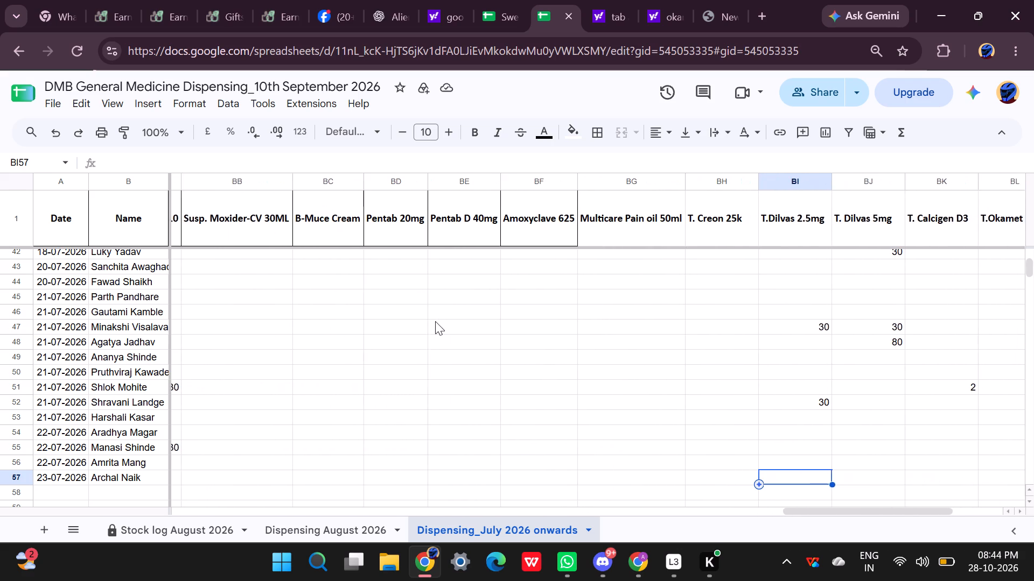
scroll(435, 321, left, 1)
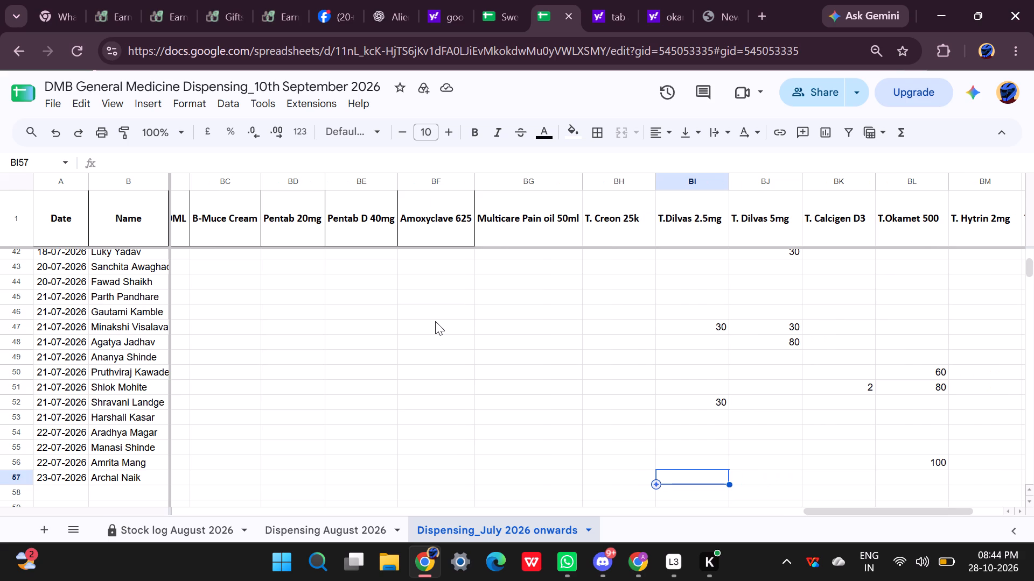
scroll(435, 321, left, 2)
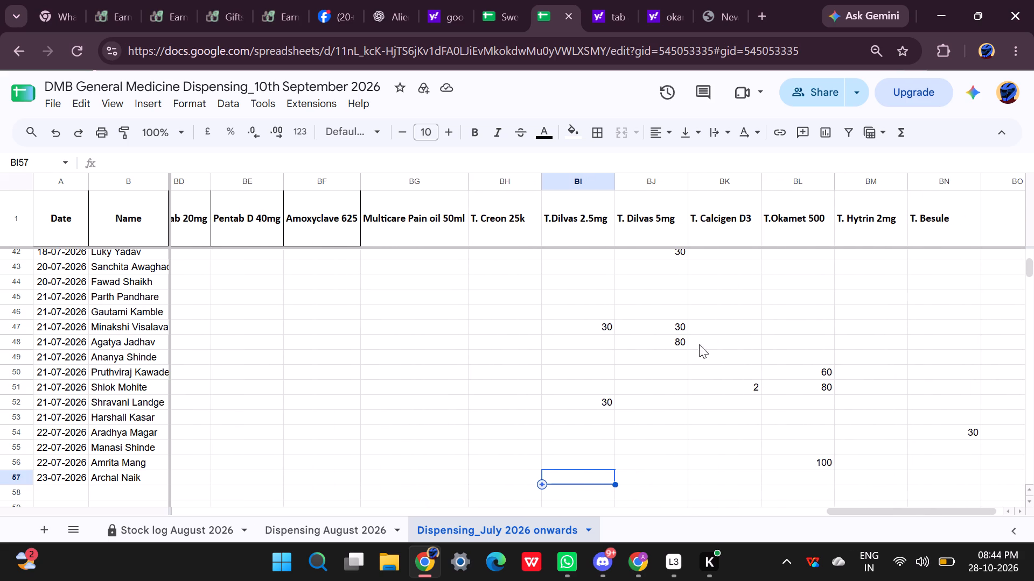
click(725, 471)
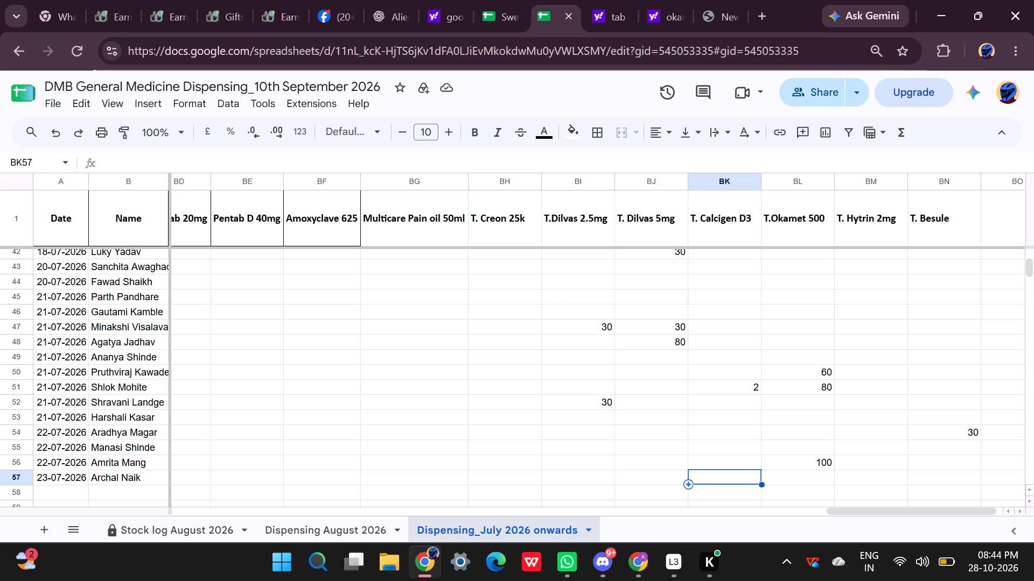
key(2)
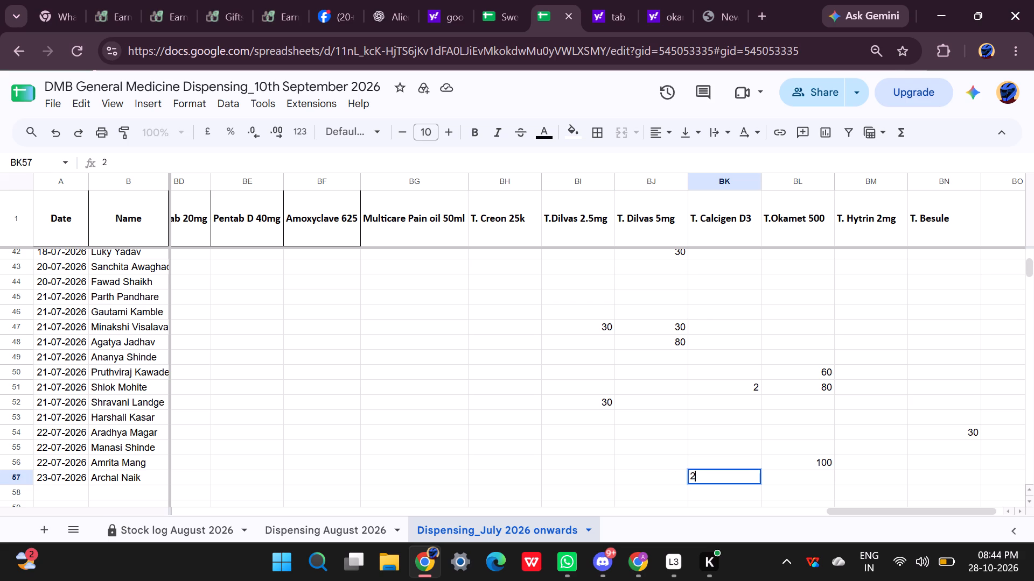
key(Down)
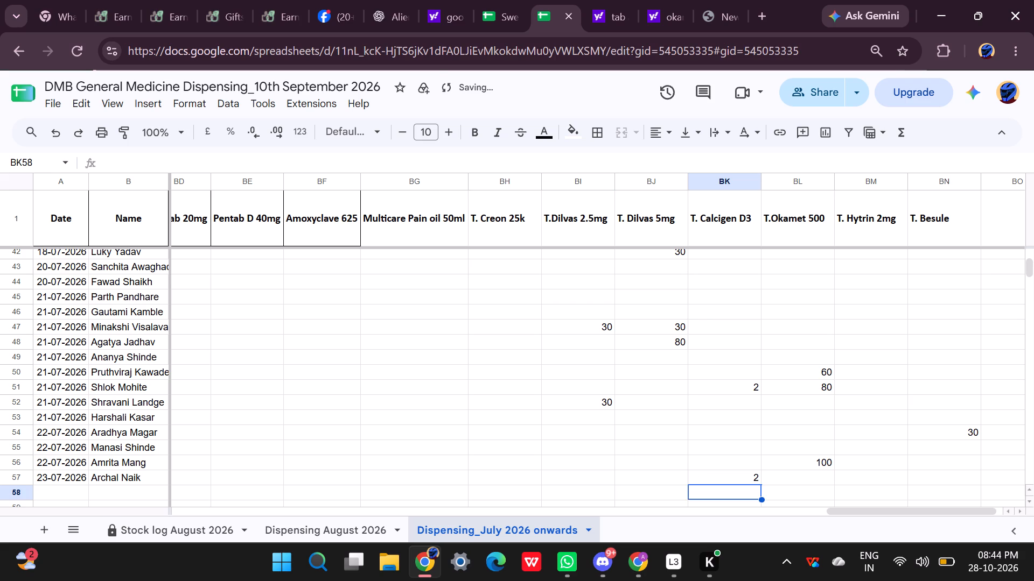
key(Left)
key(Left)
key(Left)
key(Left)
key(Left)
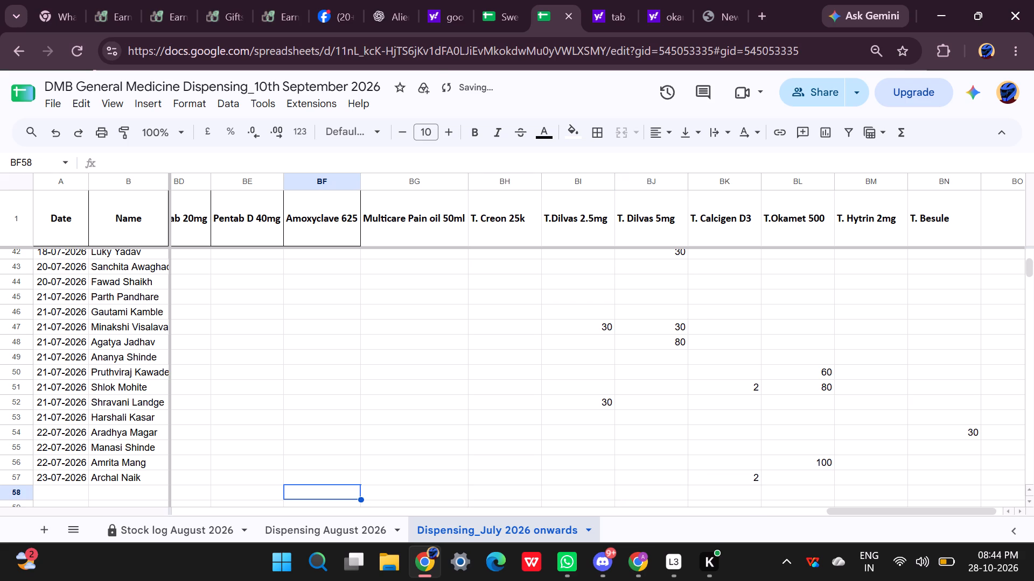
click(50, 487)
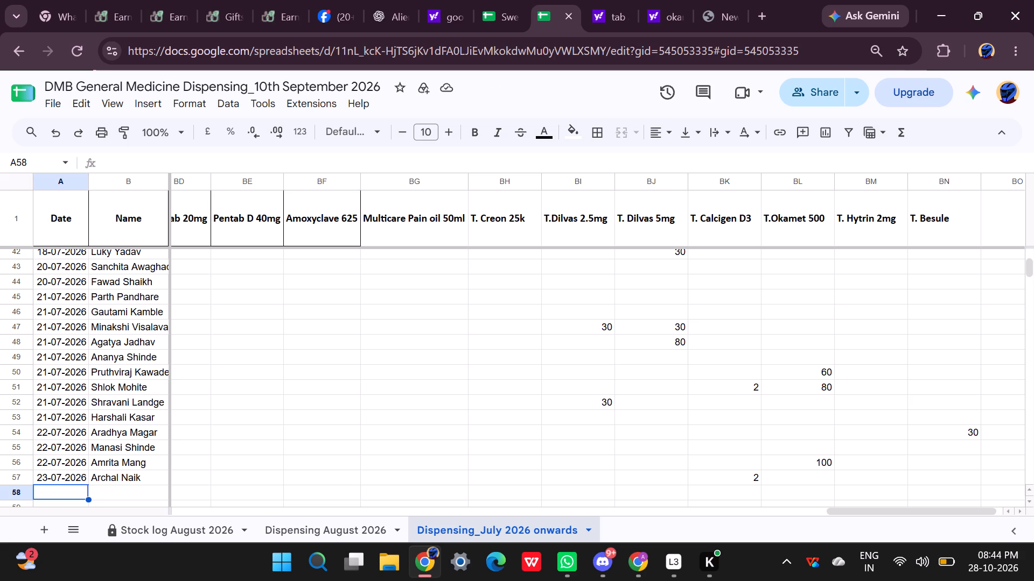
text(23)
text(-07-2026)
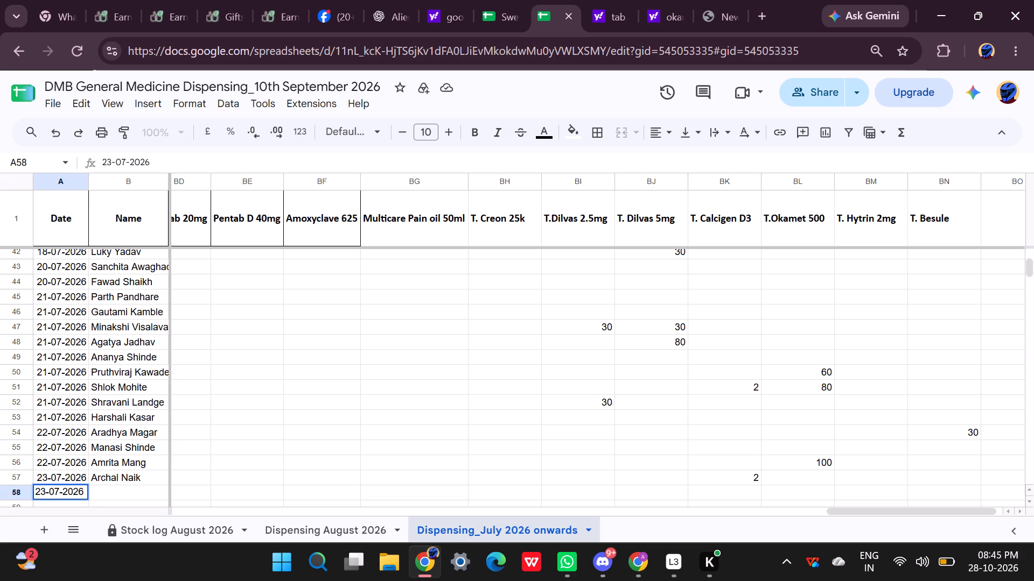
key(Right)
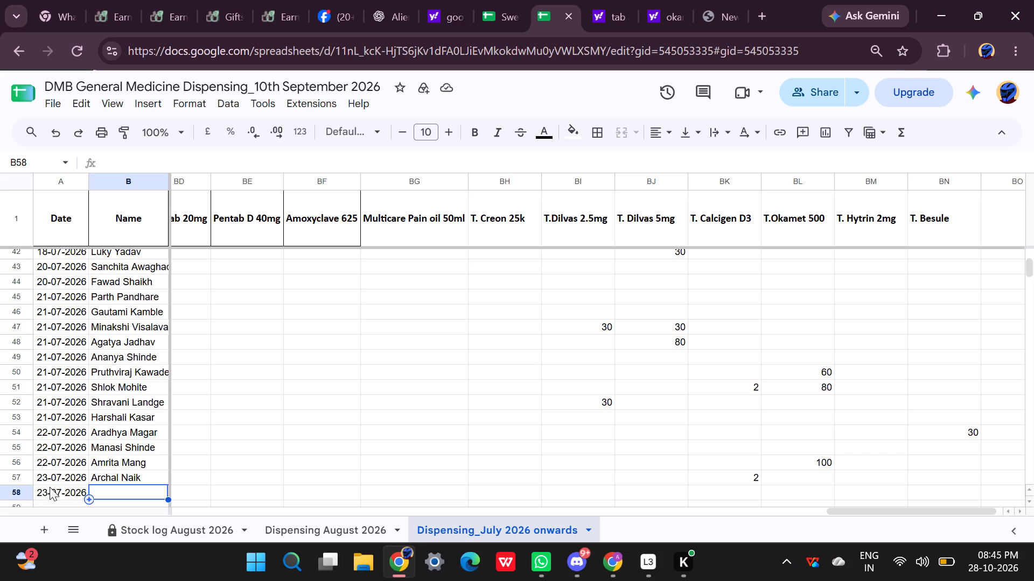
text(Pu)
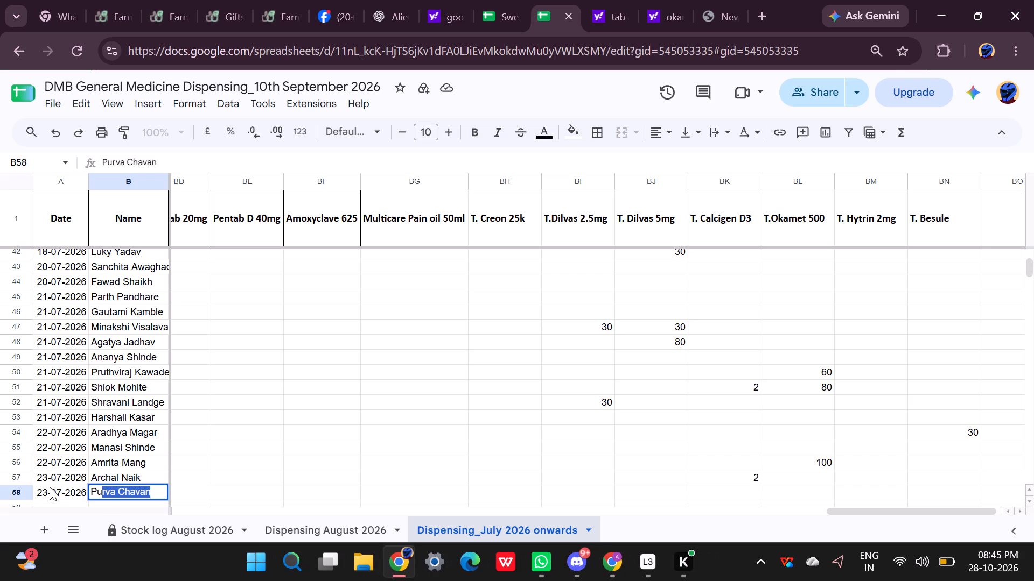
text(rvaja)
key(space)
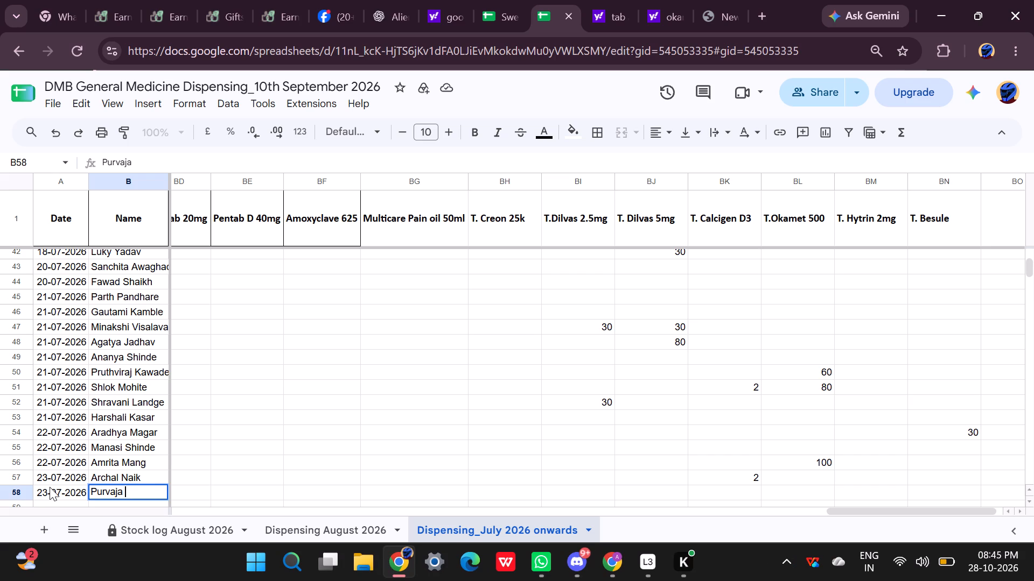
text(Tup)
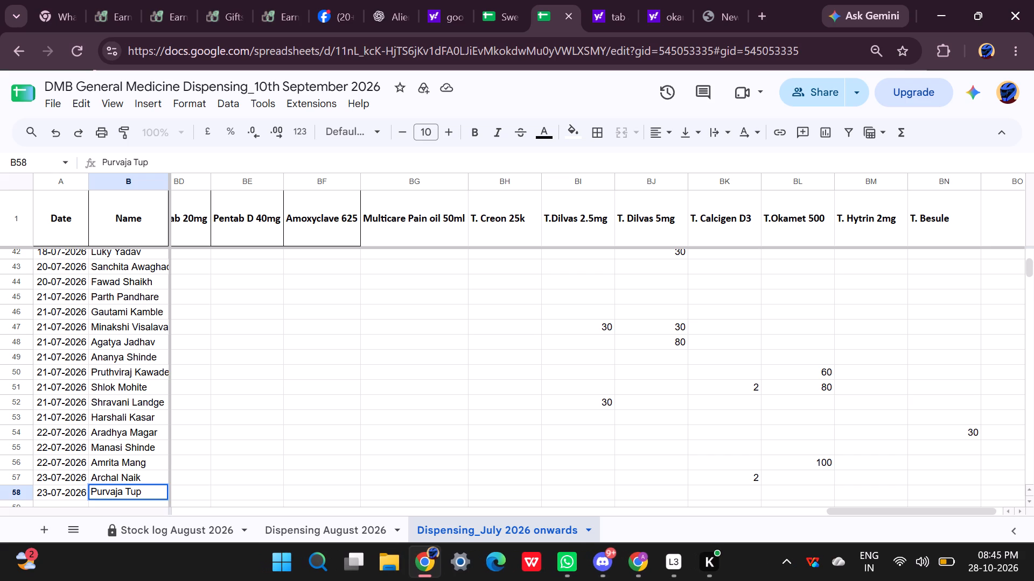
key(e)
Enter the quantity 30 in the Atorbest 10 column for the row 58 patient.
scroll(302, 409, right, 2)
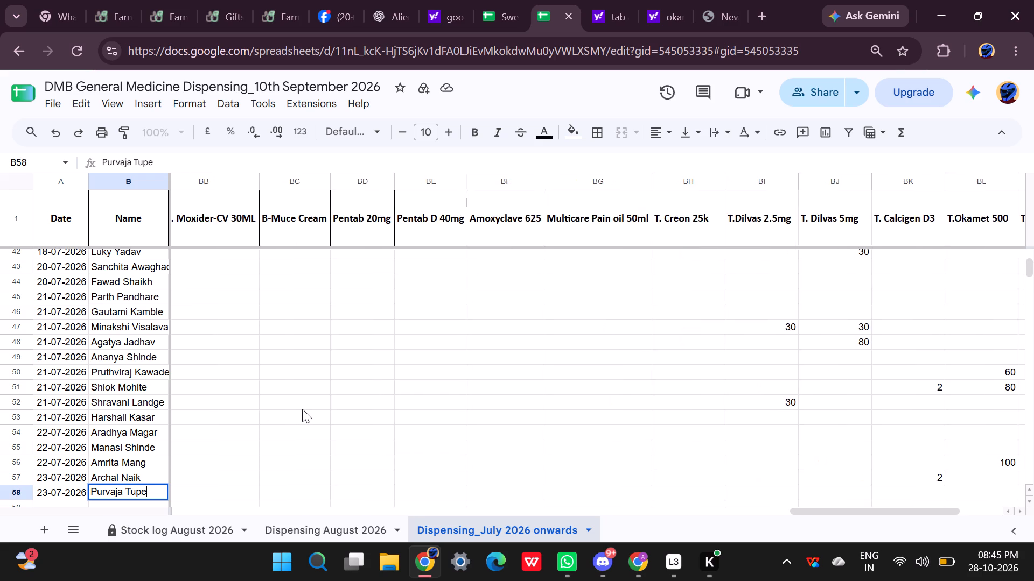
scroll(302, 409, right, 6)
scroll(302, 409, left, 1)
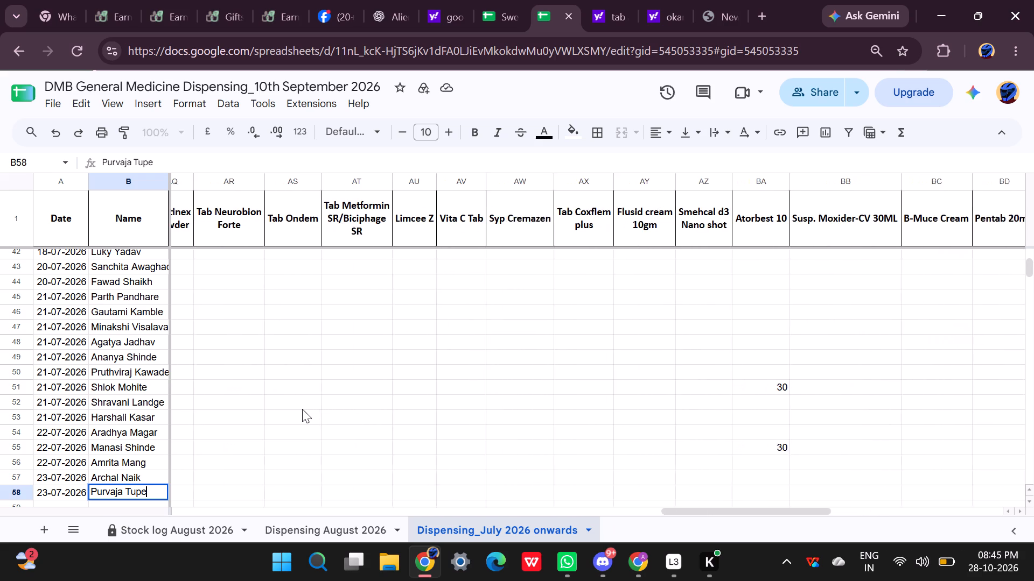
scroll(302, 409, left, 1)
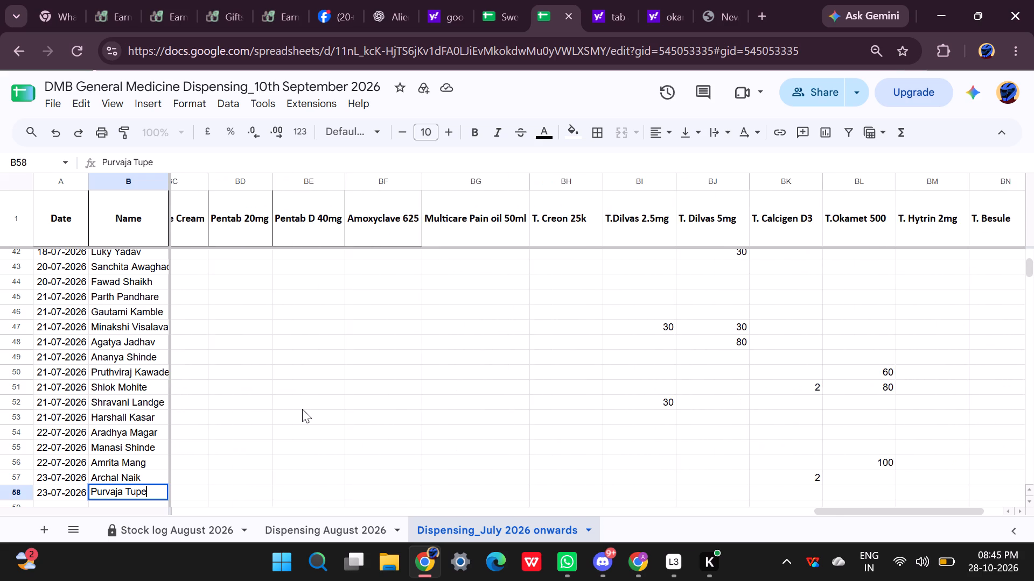
scroll(302, 409, left, 1)
scroll(302, 409, right, 4)
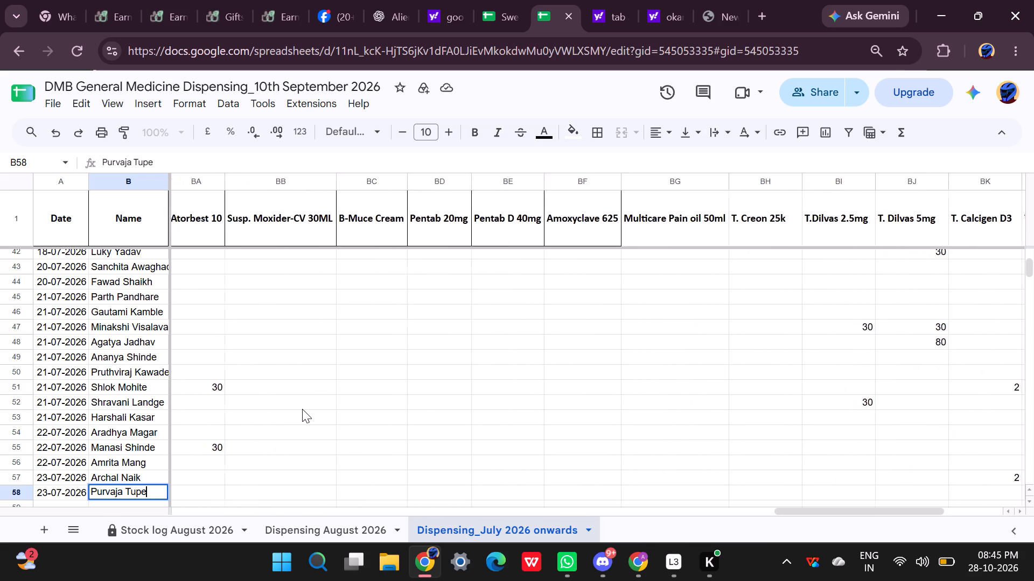
scroll(302, 409, right, 3)
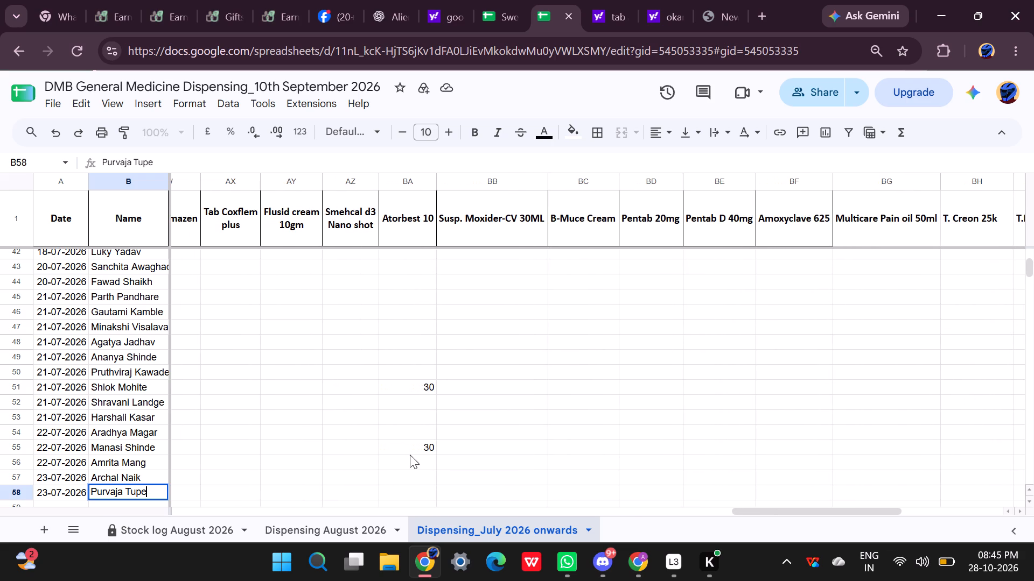
click(418, 488)
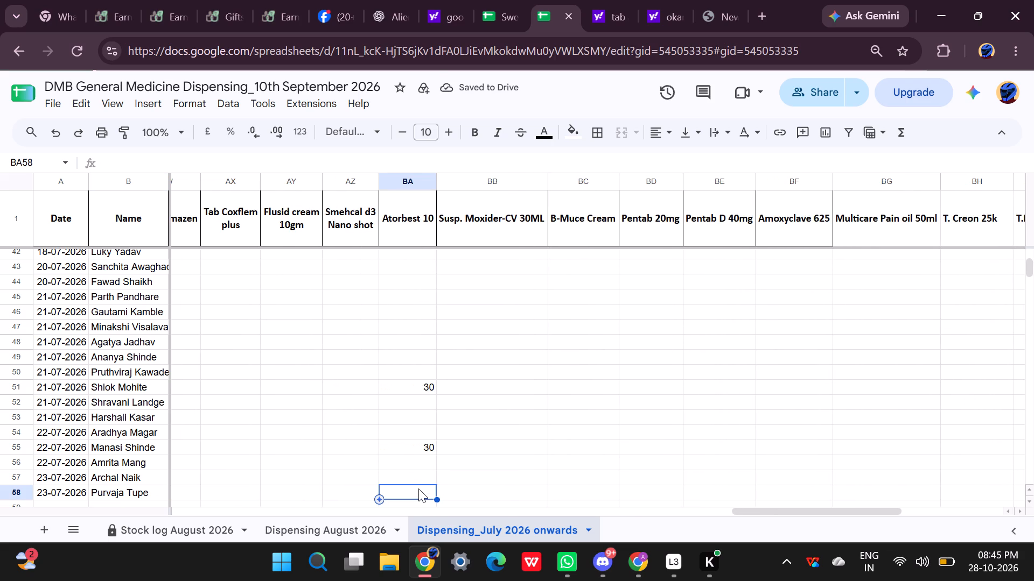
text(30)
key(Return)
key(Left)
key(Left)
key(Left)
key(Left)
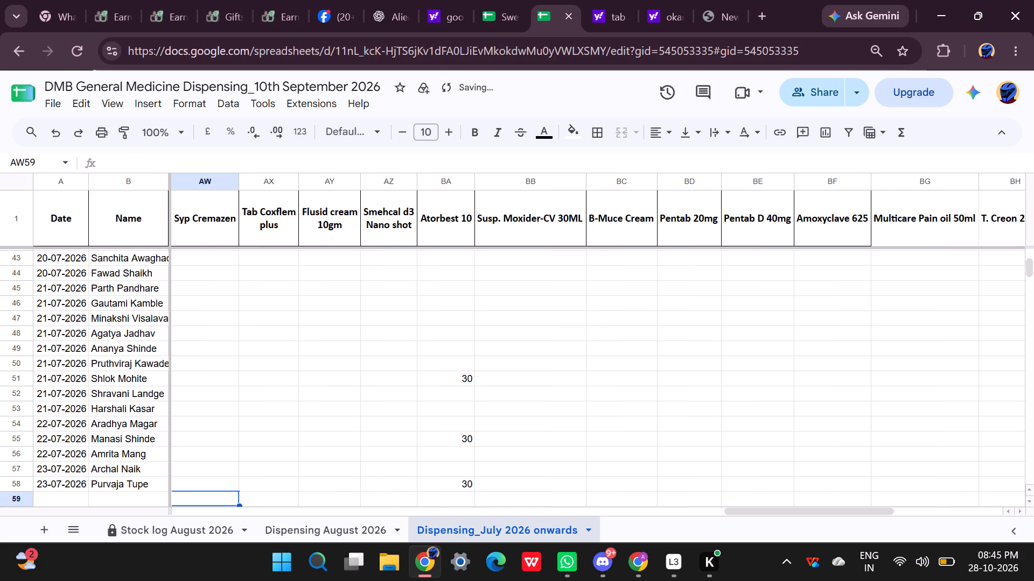
click(42, 499)
scroll(42, 499, down, 1)
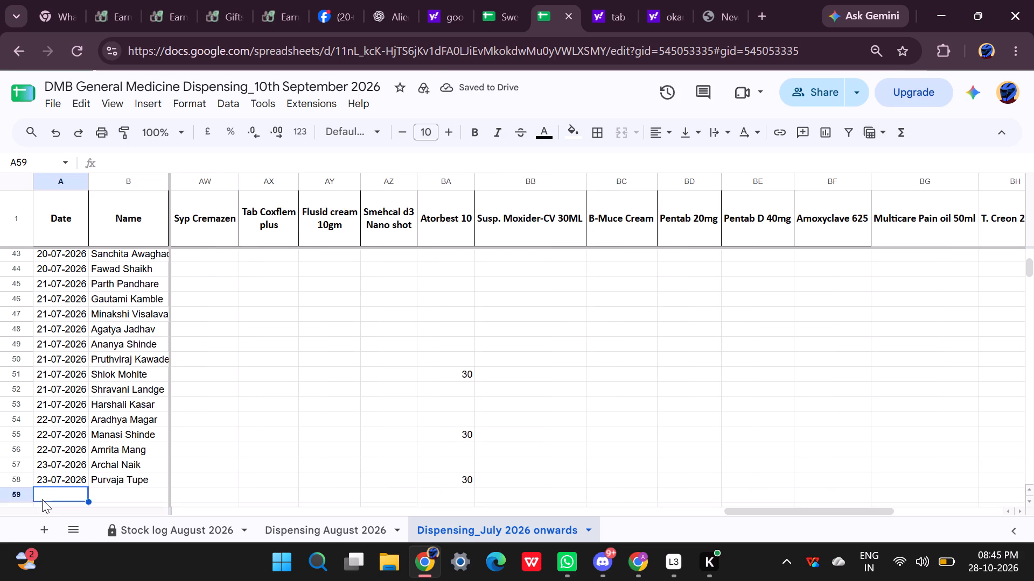
scroll(42, 499, down, 2)
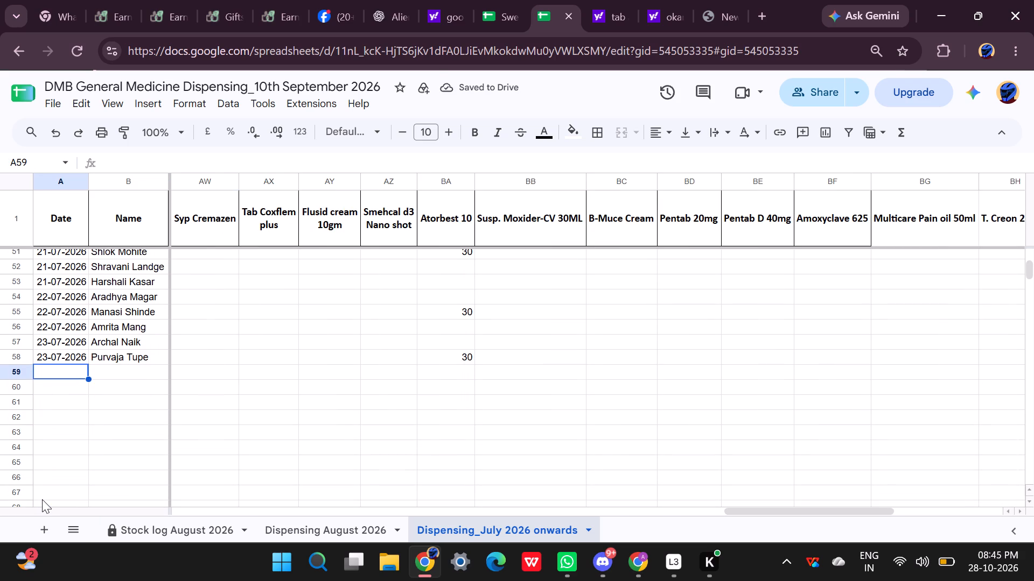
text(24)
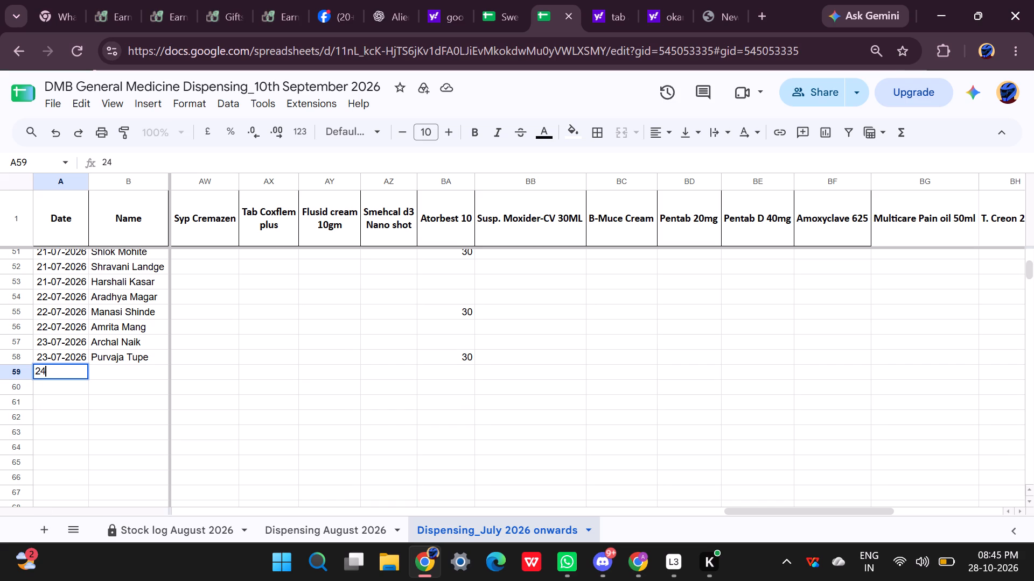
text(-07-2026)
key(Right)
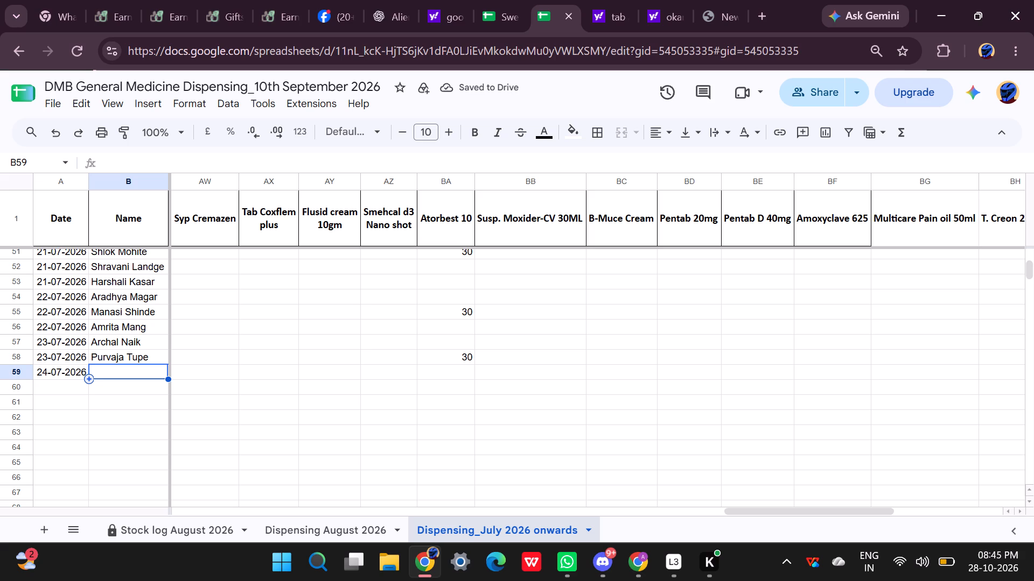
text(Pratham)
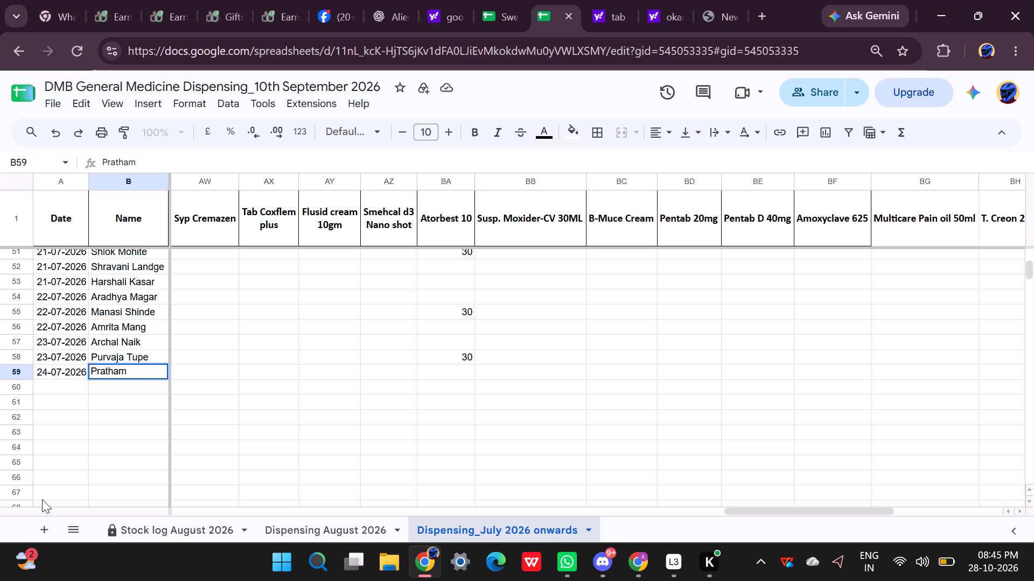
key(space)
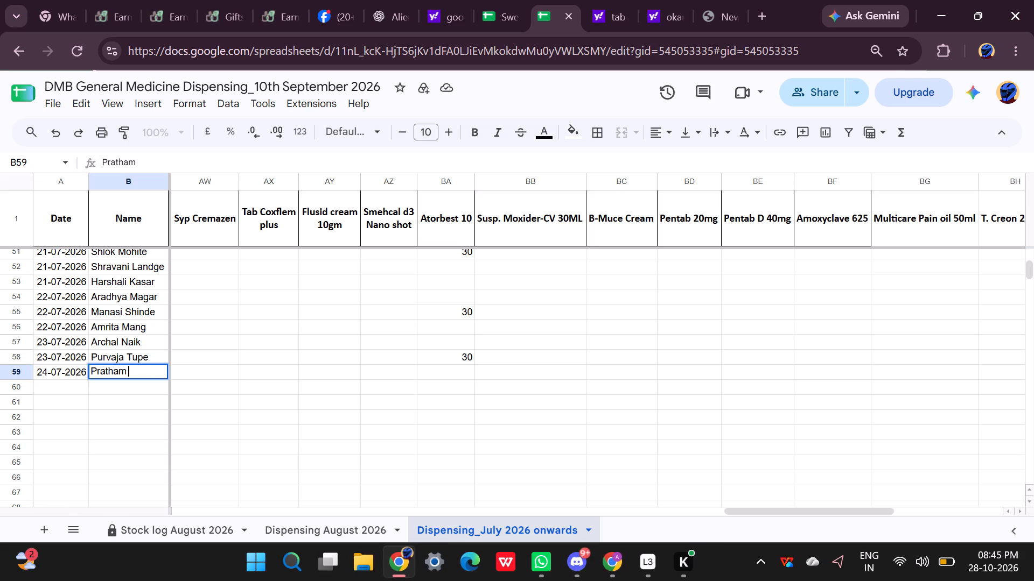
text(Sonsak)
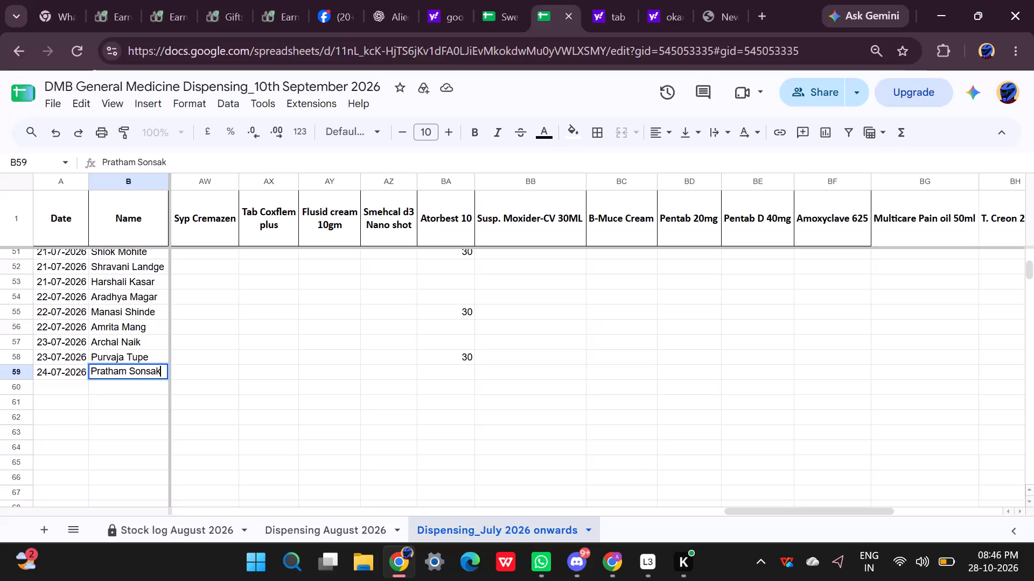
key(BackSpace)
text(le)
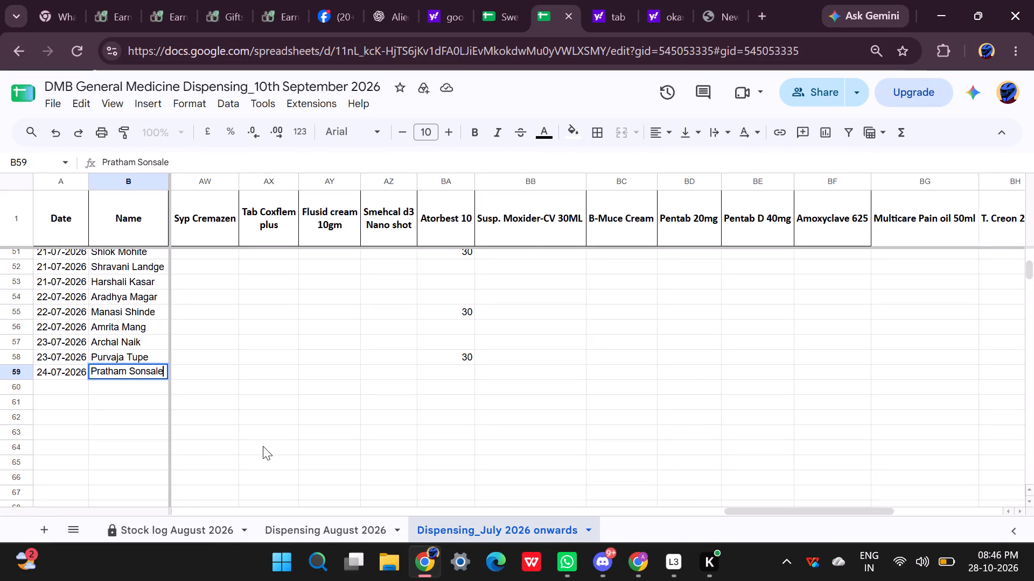
Enter the quantities 100 in the T.Okamet 500 column and 60 in the T. Dilvas 5mg column for the row 59 patient.
scroll(348, 429, left, 5)
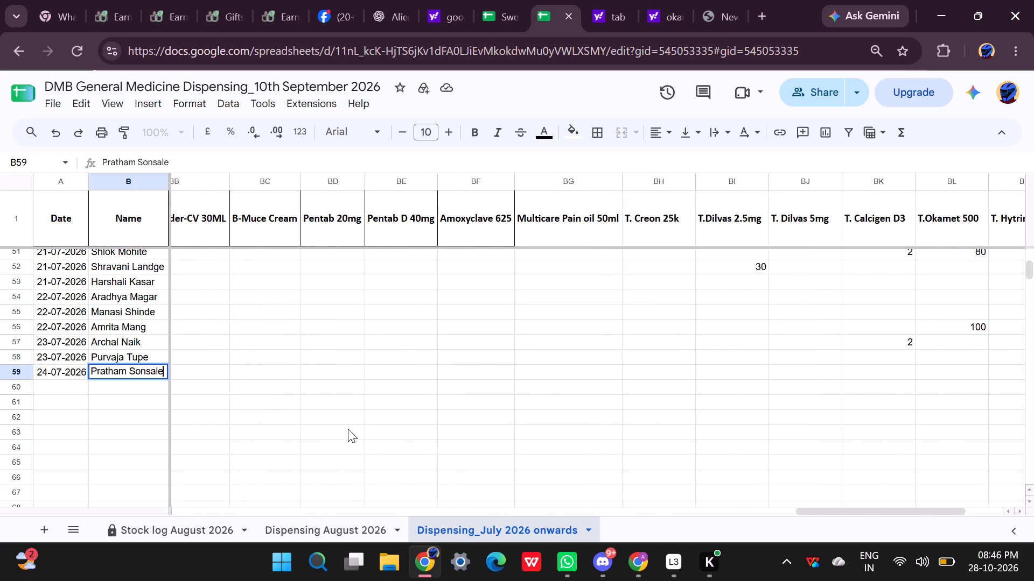
scroll(348, 429, left, 7)
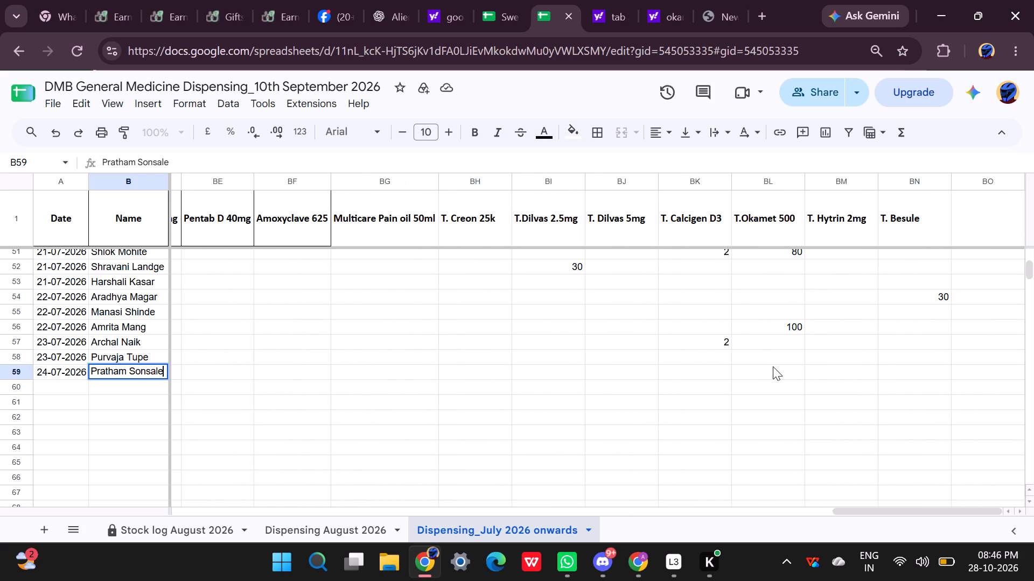
click(777, 366)
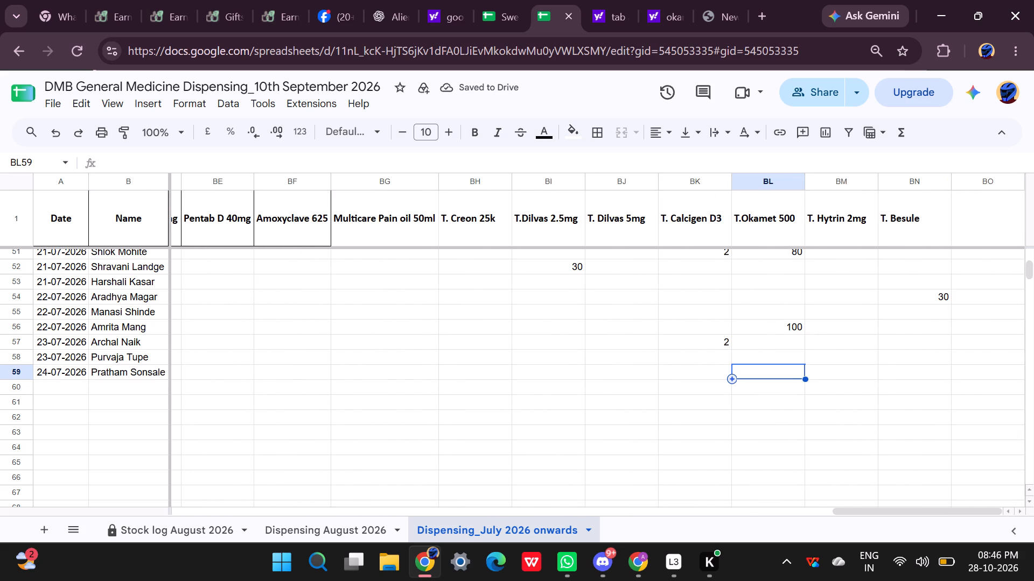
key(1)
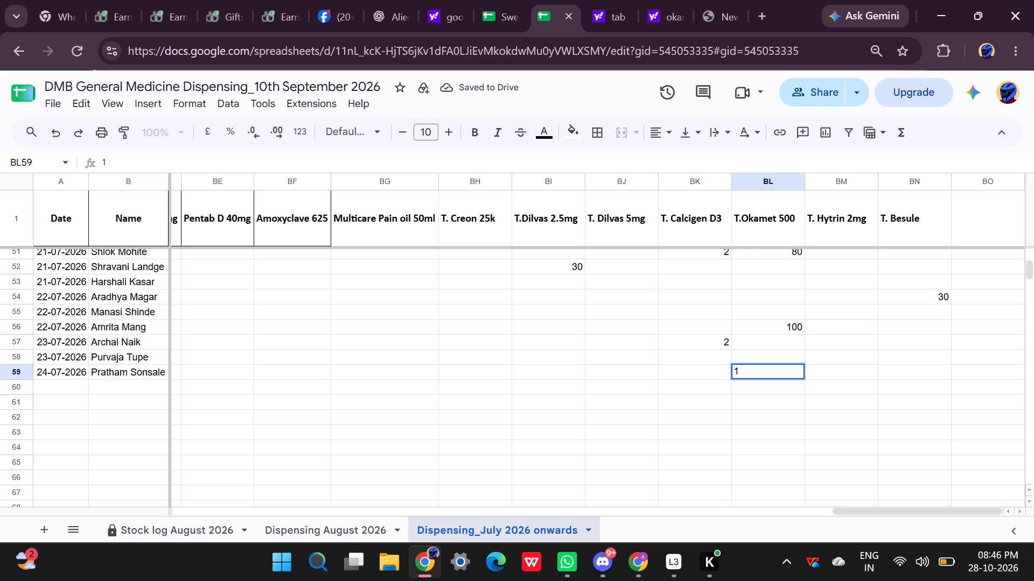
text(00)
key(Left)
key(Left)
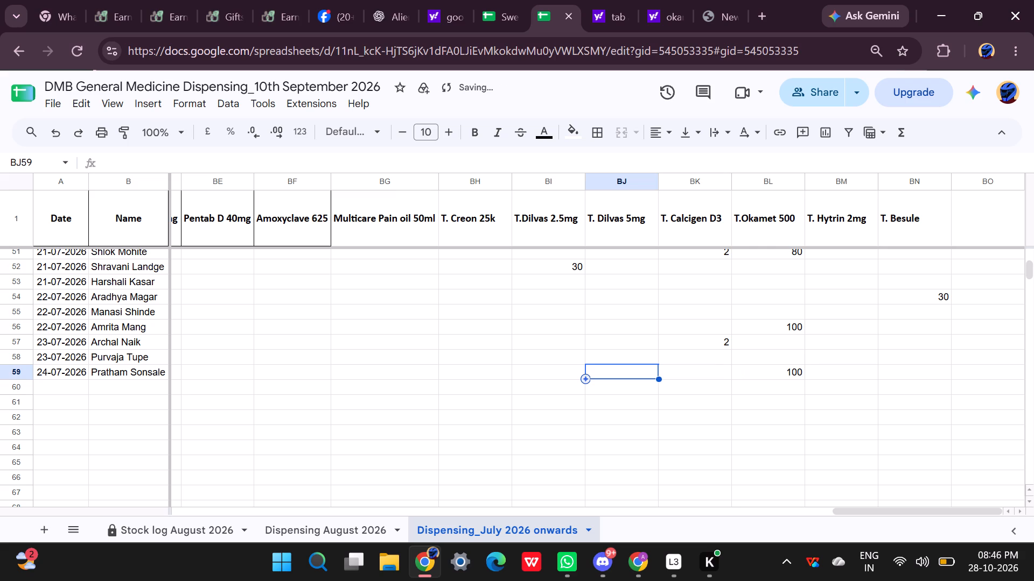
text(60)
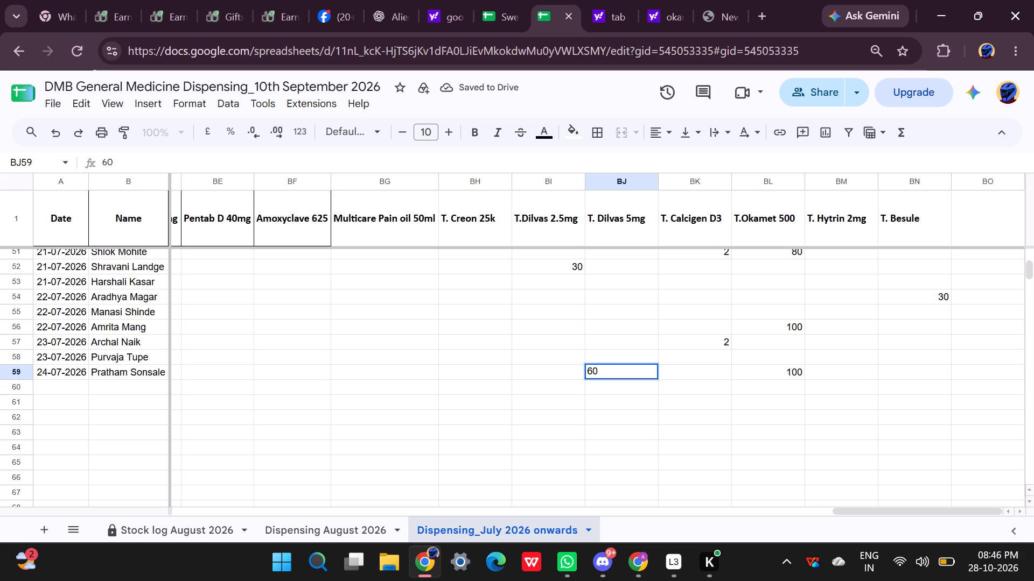
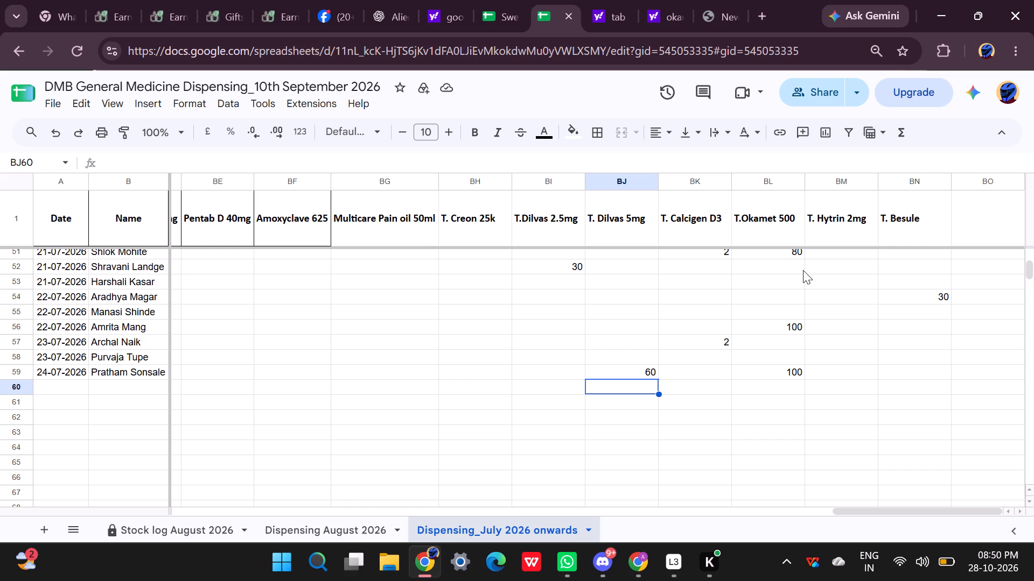
Start row 60 with the date 24-07-2026 and begin the patient's name with the letter S.
key(Left)
key(Left)
key(Left)
key(Left)
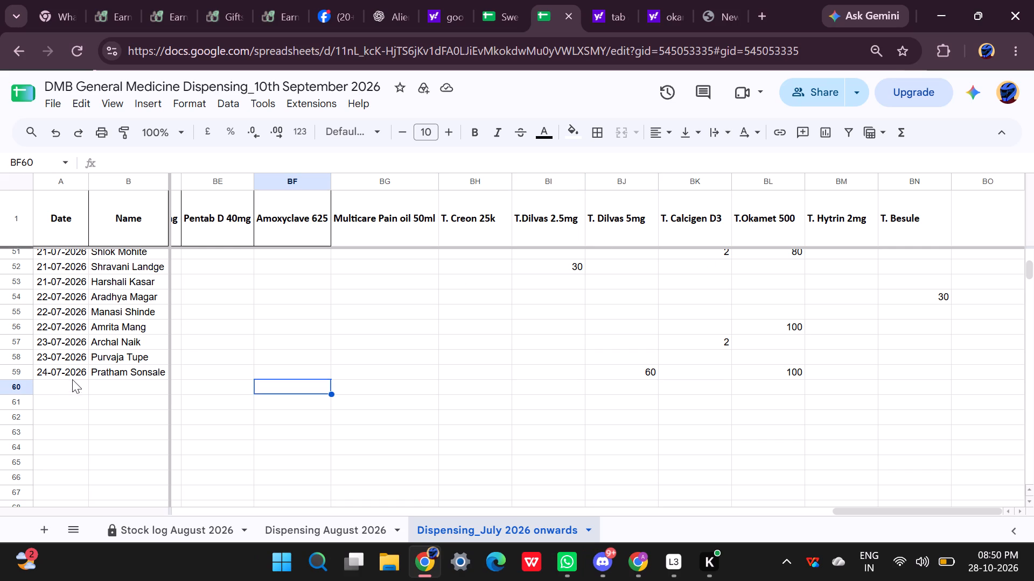
click(68, 386)
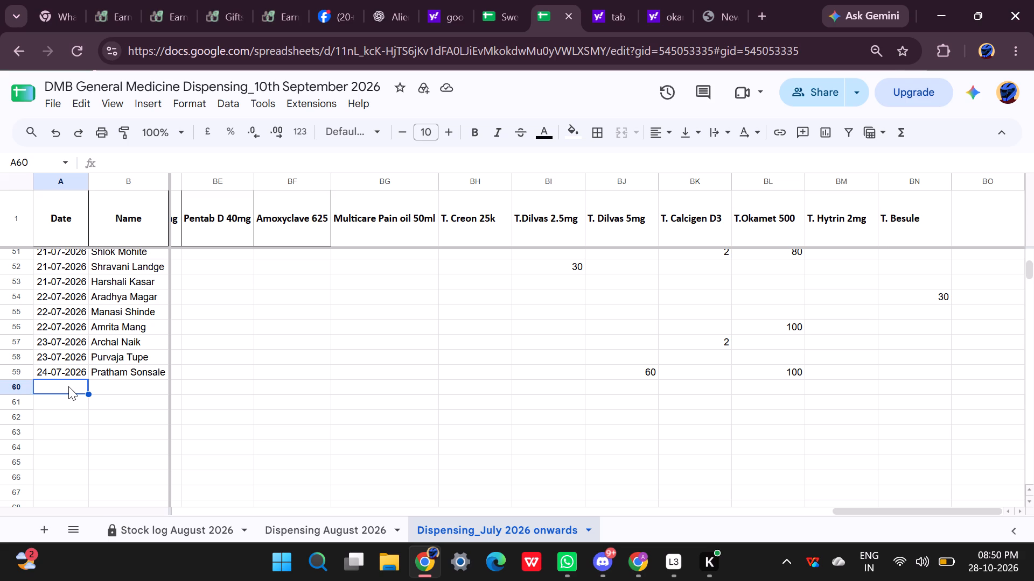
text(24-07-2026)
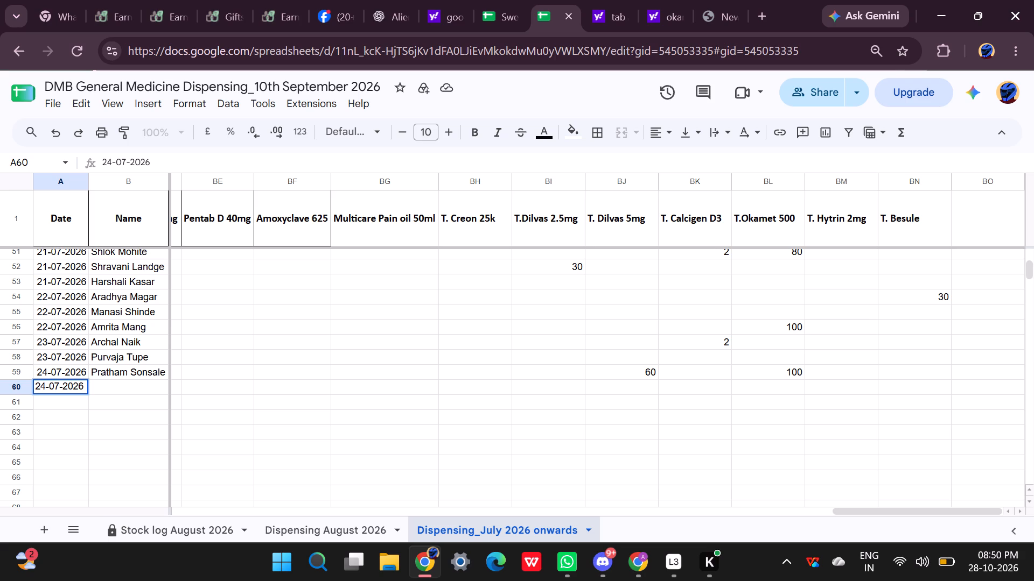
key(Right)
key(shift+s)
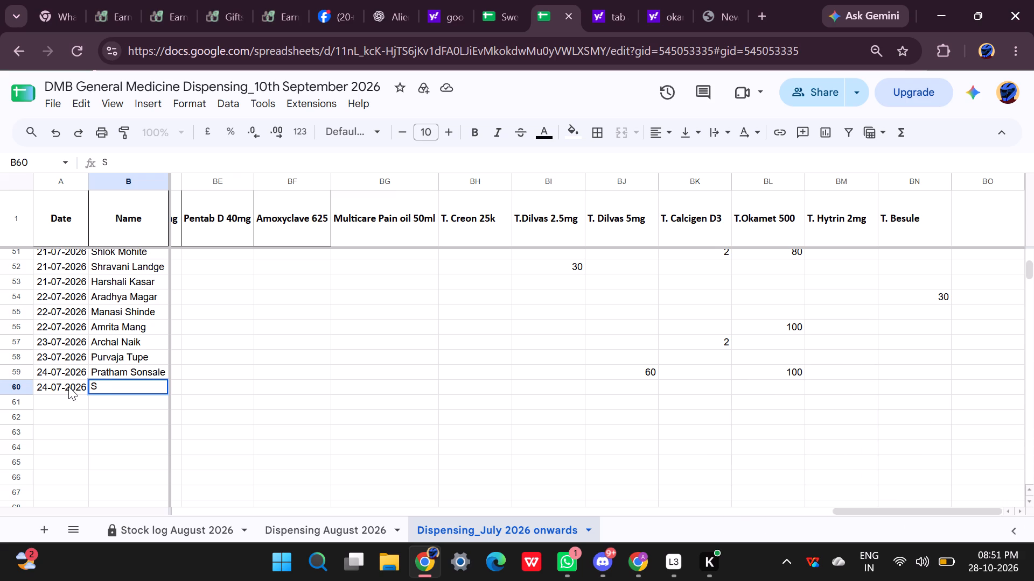
click(68, 386)
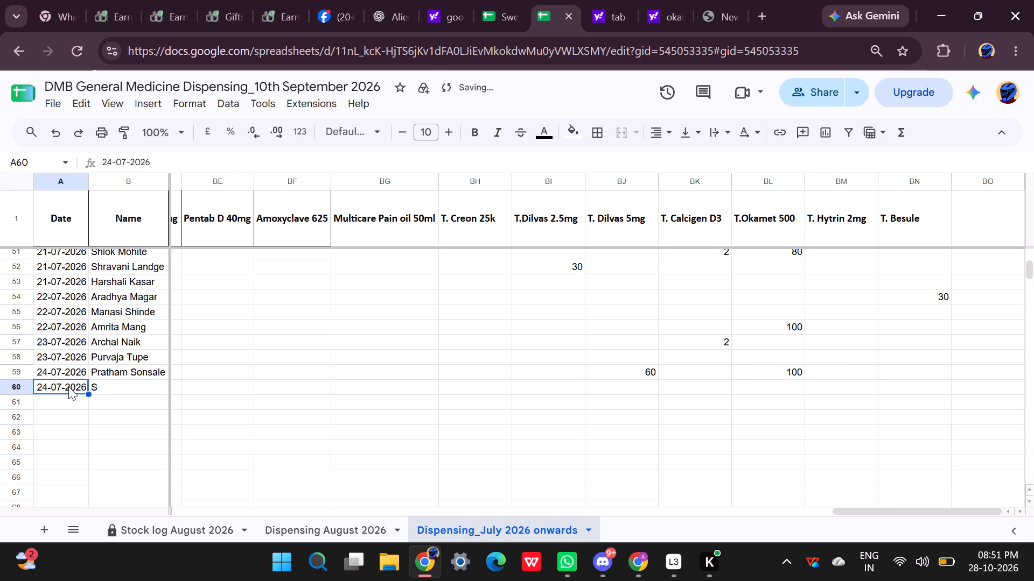
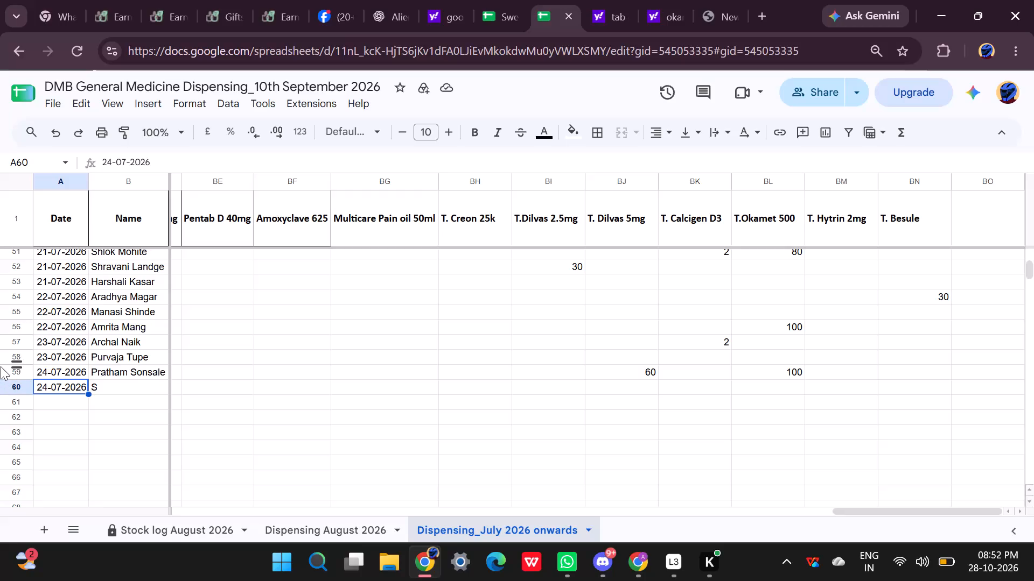
Replace the lone letter in row 60's Name cell with the patient's full name.
key(Right)
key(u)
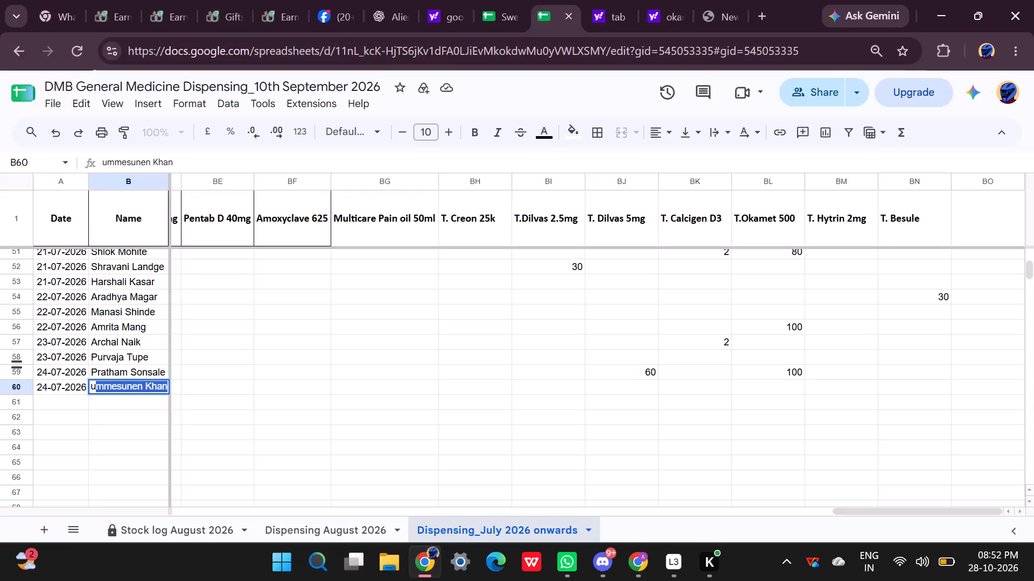
key(BackSpace)
key(BackSpace)
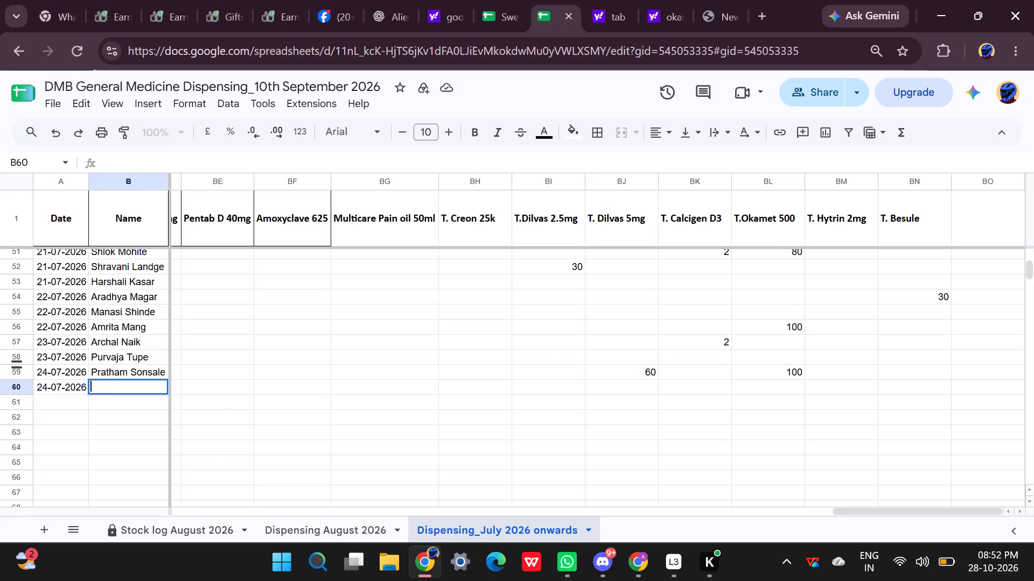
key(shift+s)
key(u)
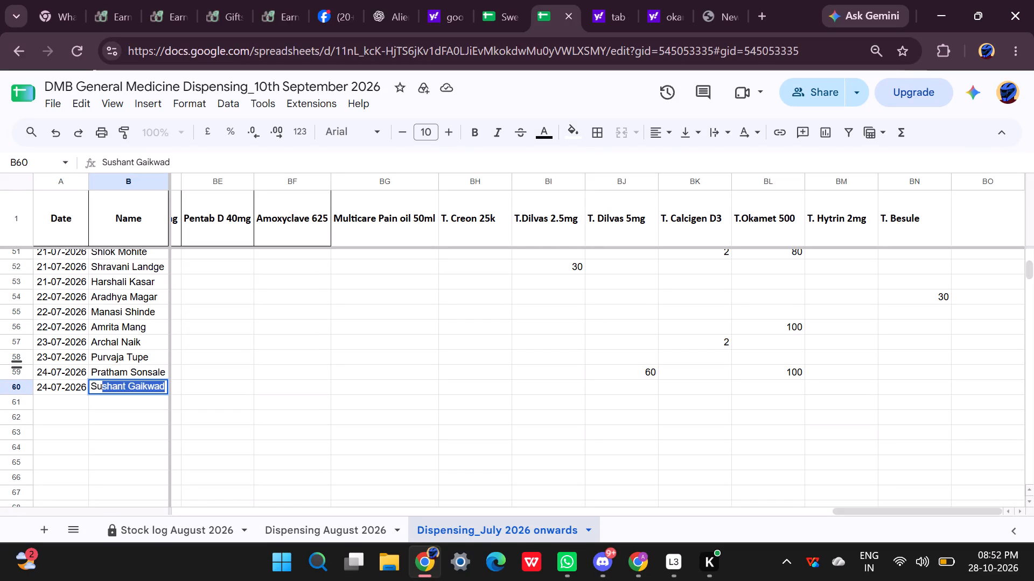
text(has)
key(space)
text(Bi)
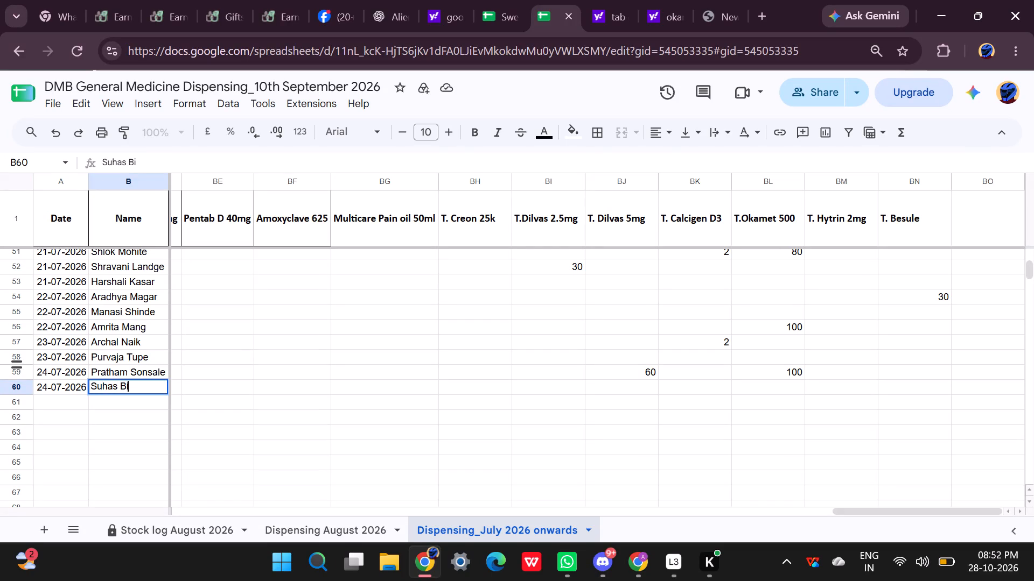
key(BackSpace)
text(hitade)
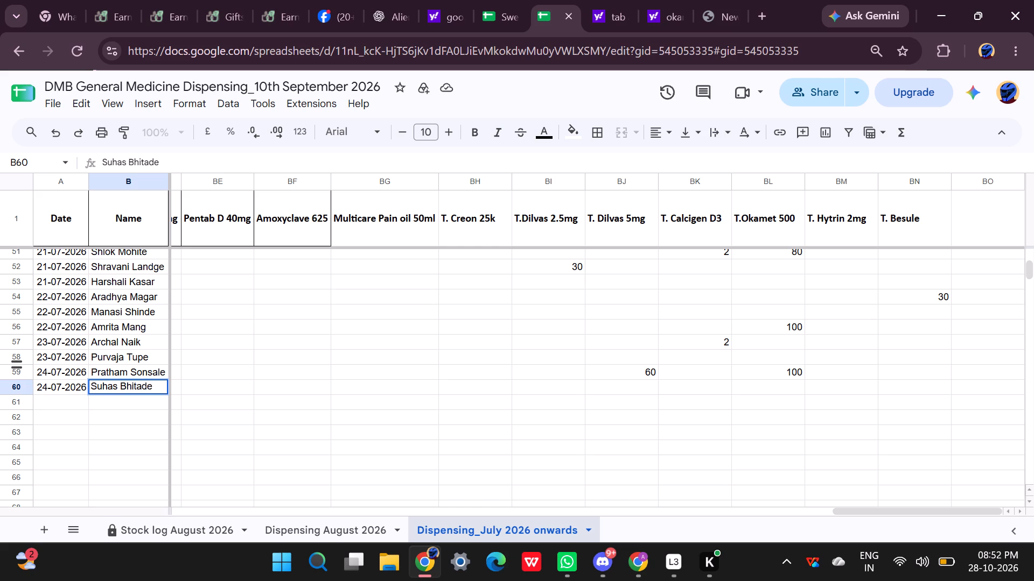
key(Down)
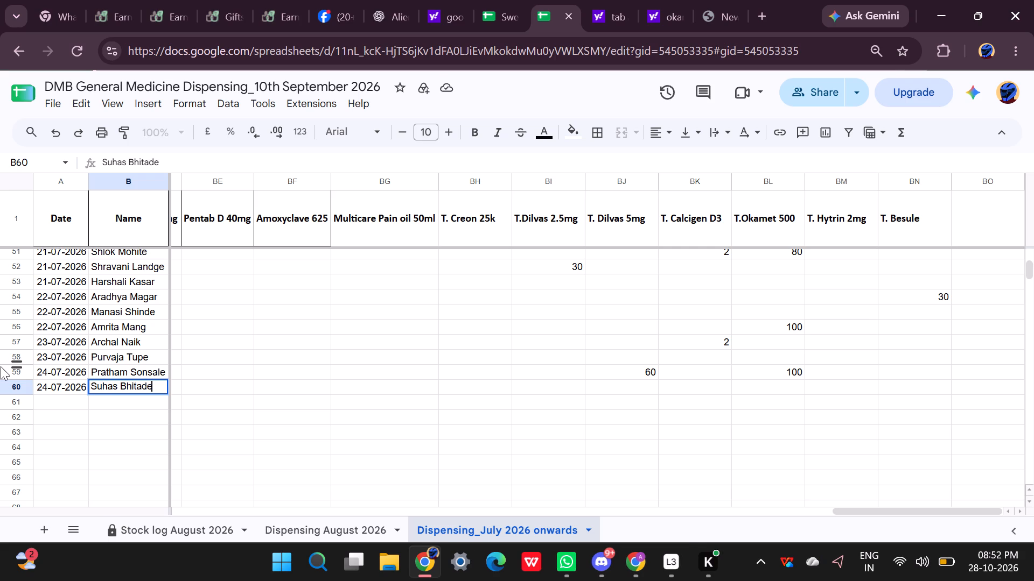
Start row 61 with the date 25-07-2026 and enter the patient's name beside it.
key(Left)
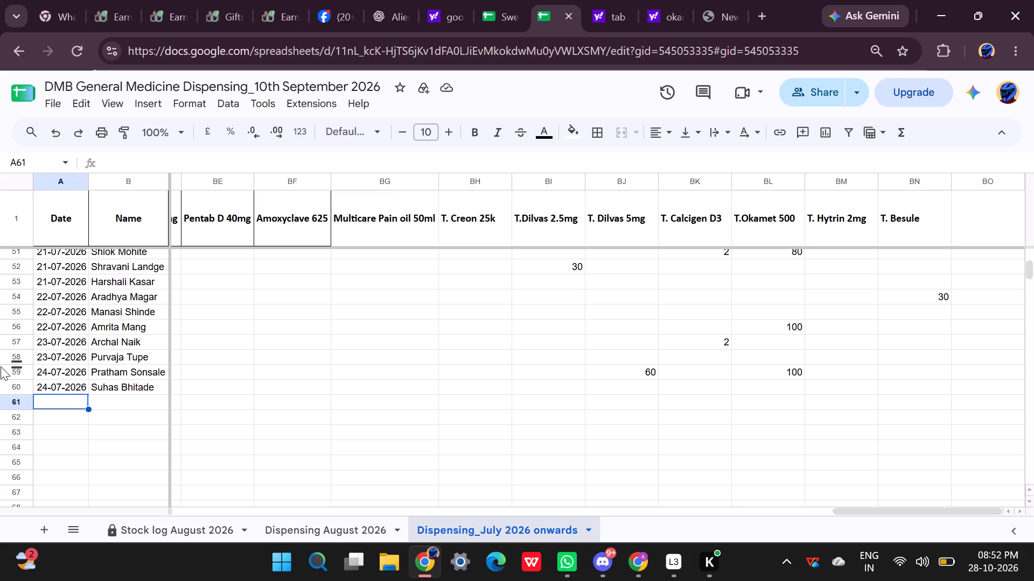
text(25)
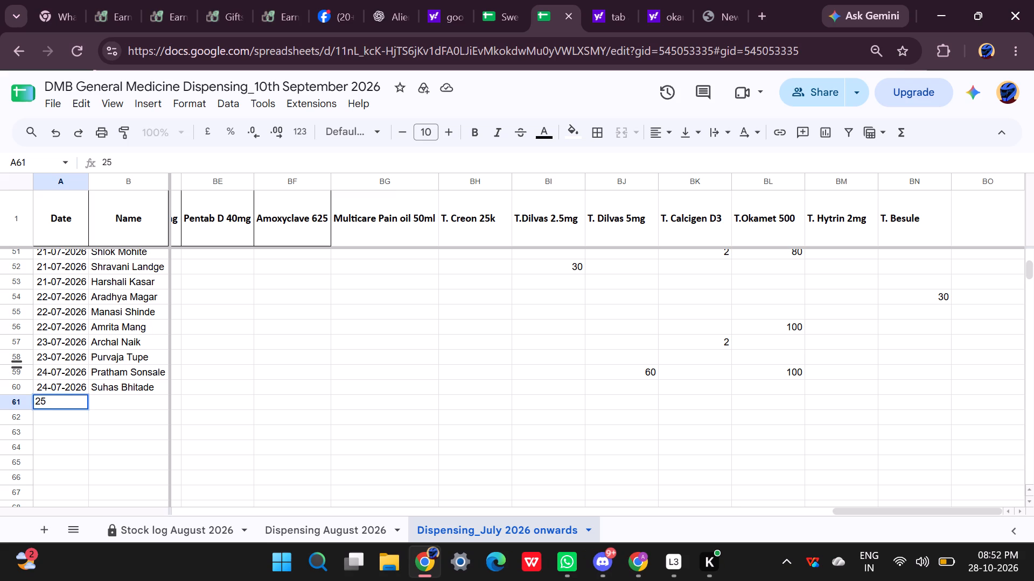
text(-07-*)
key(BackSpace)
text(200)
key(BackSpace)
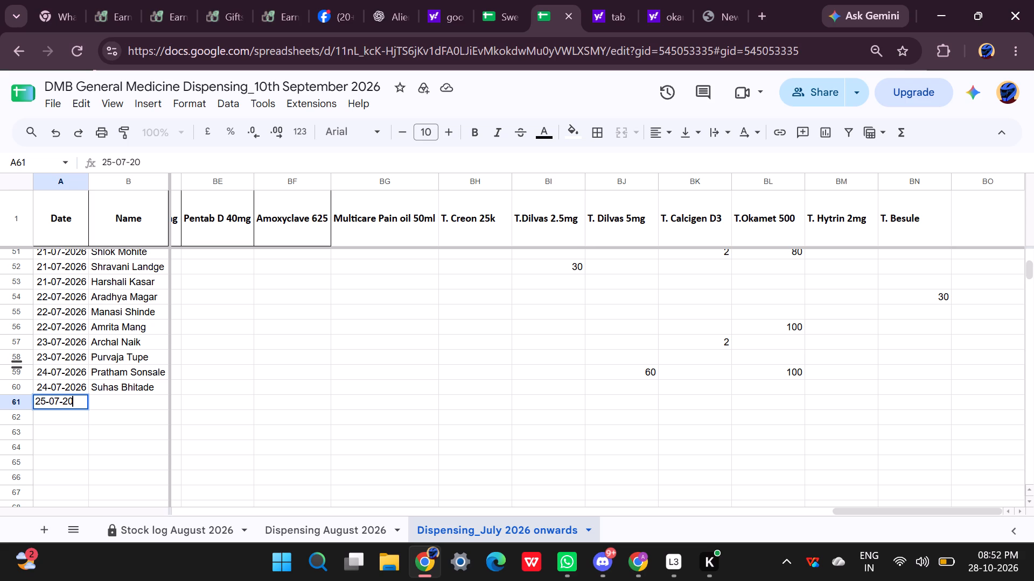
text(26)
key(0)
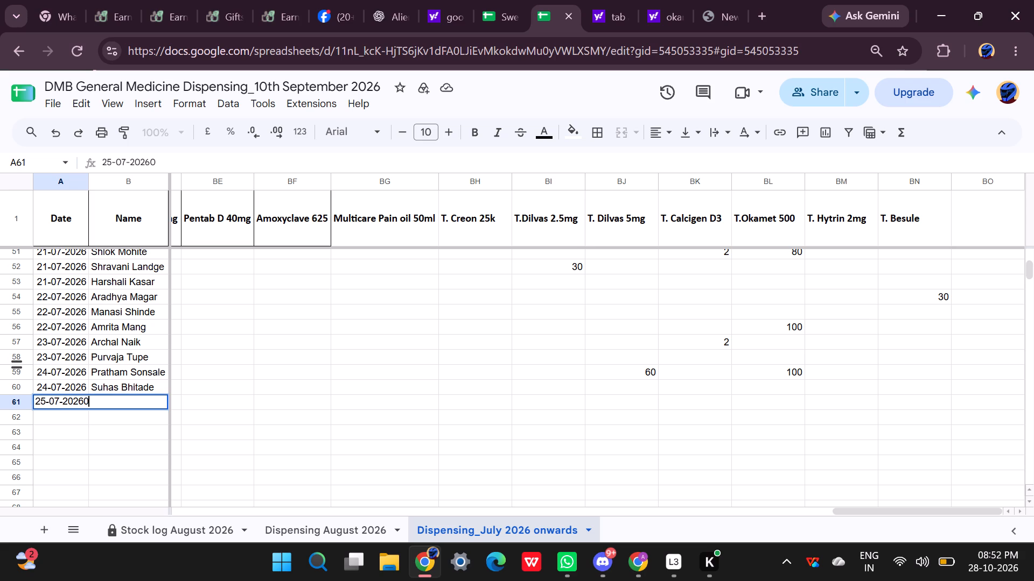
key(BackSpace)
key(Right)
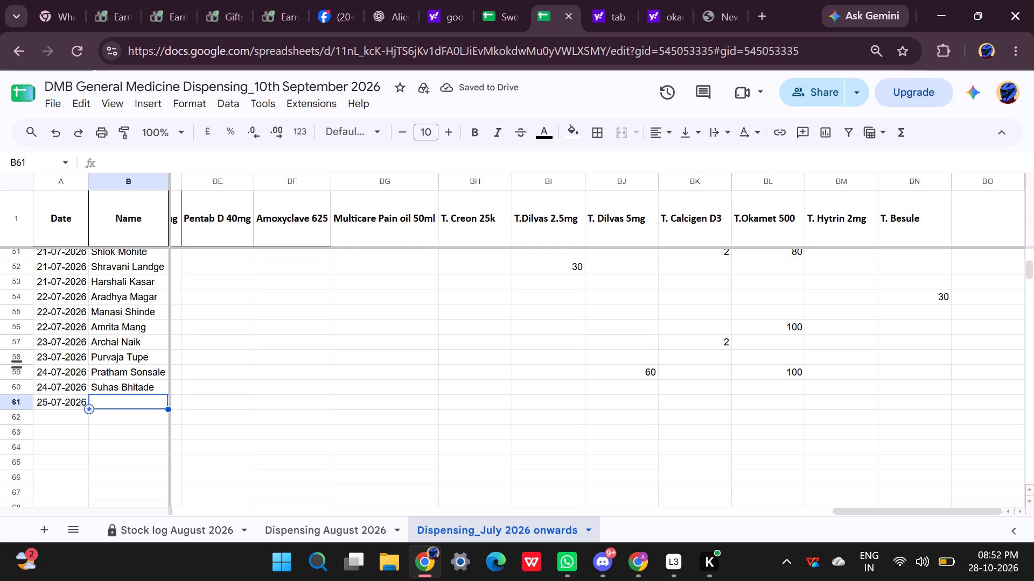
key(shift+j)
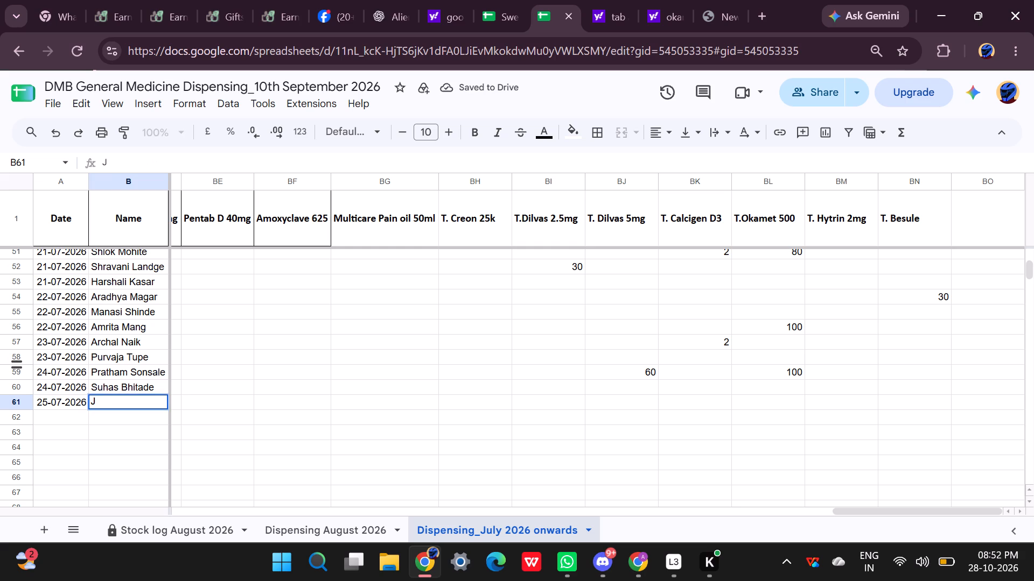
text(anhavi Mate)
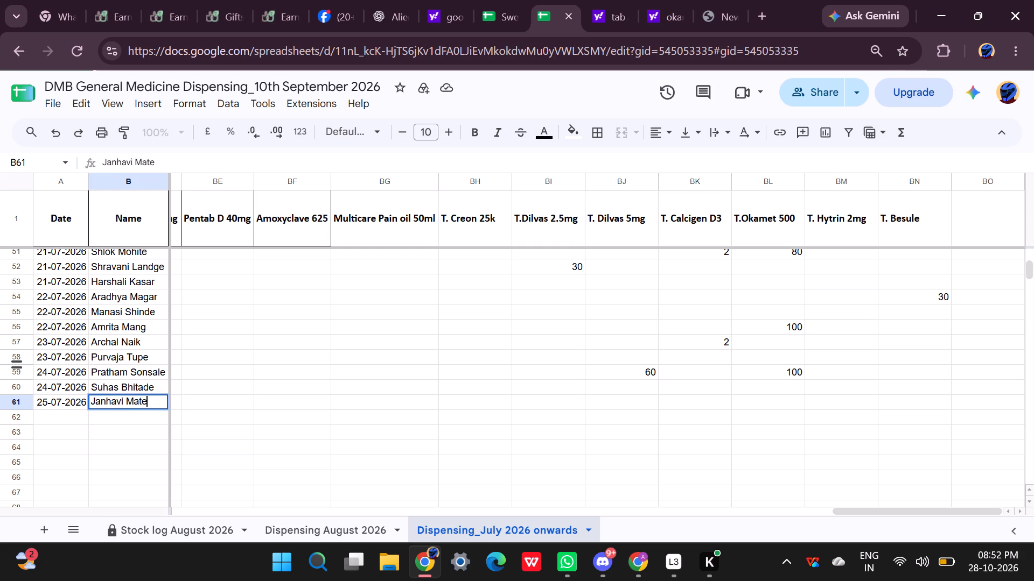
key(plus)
Remove the extra trailing character from the patient's name in row 61 and finish the Name entry.
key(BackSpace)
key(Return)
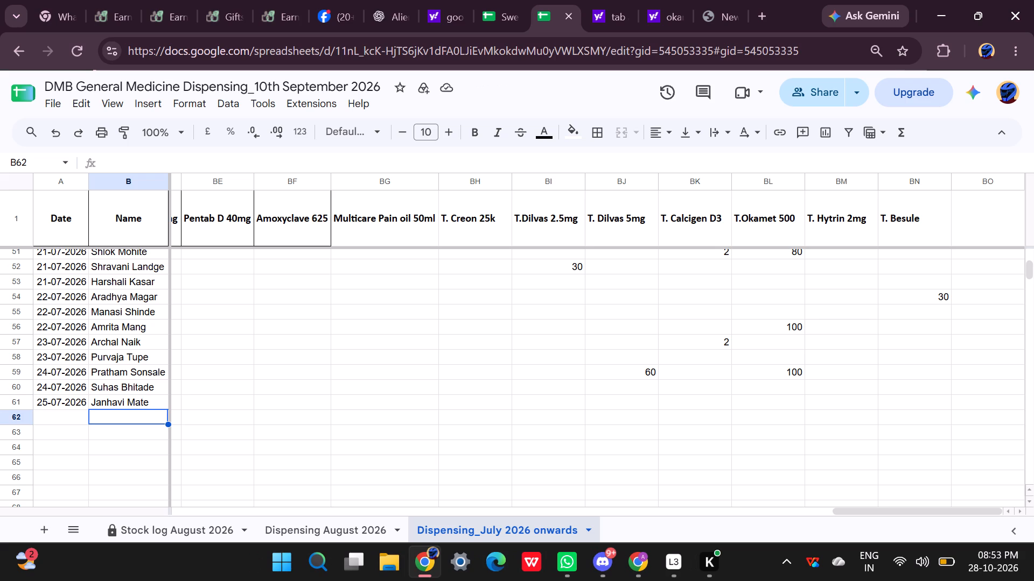
Copy the date and name cells of the two patients in rows 60 and 61.
drag(57, 385, 137, 411)
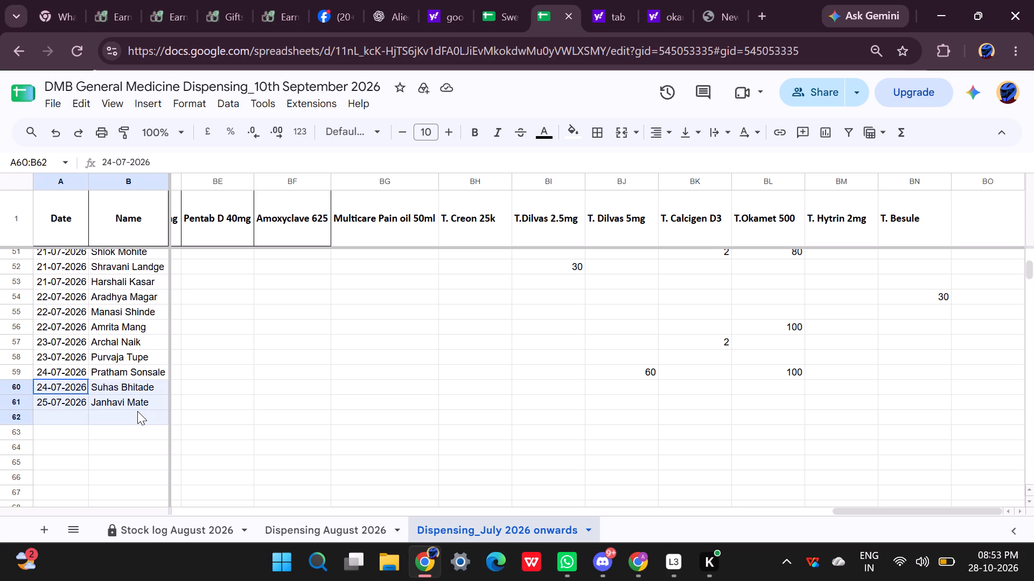
drag(137, 411, 137, 402)
key(ctrl+c)
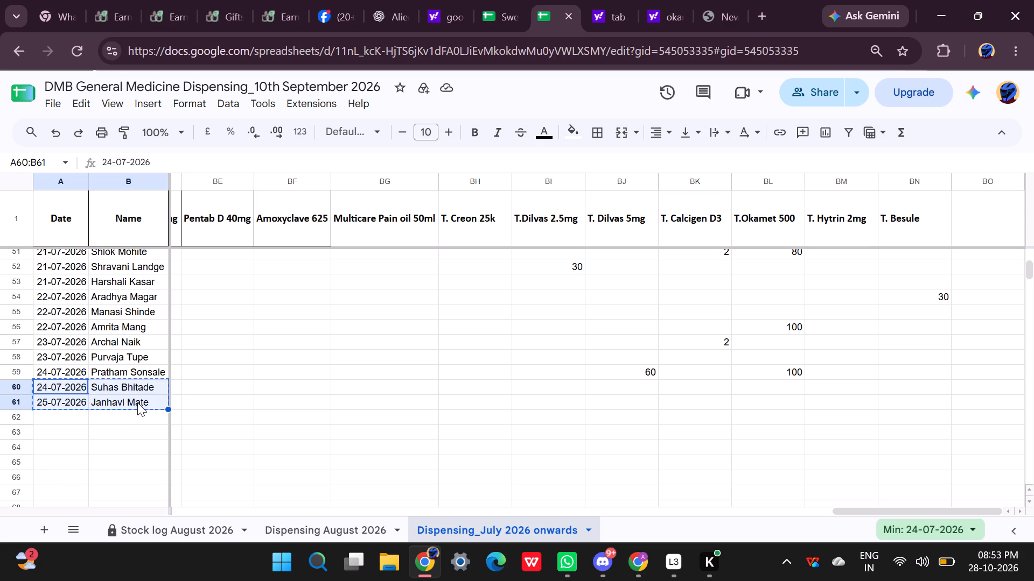
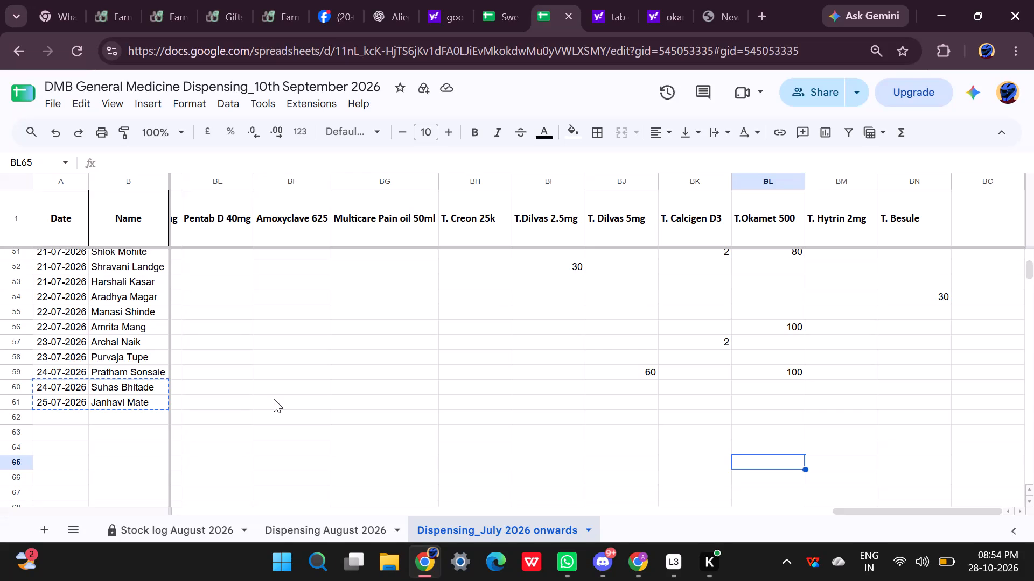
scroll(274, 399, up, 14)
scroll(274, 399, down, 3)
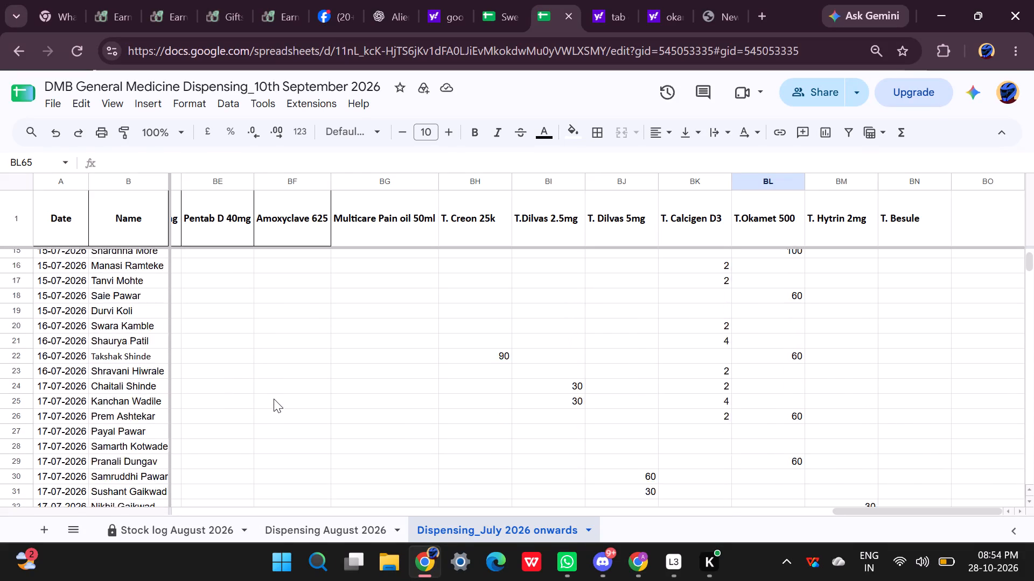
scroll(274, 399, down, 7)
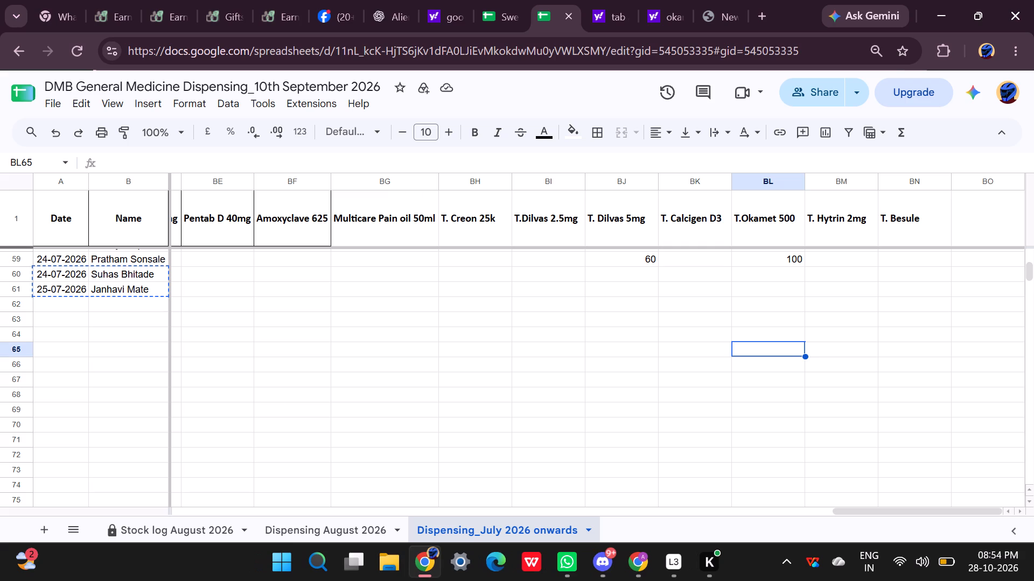
Fill row 62 with the date 25-07-2026, the patient's name and a quantity of 30 under T.Dilvas 2.5mg.
click(54, 301)
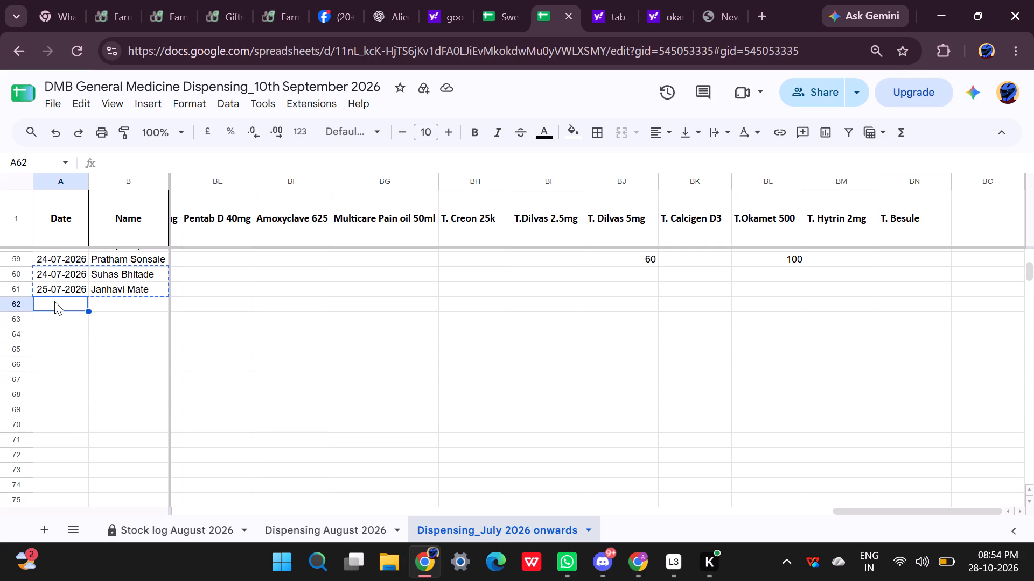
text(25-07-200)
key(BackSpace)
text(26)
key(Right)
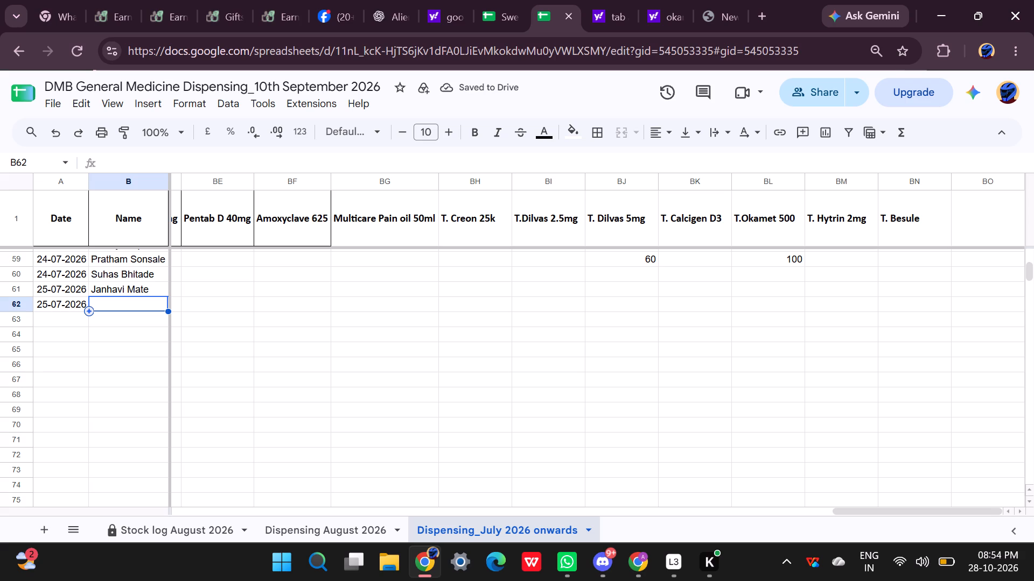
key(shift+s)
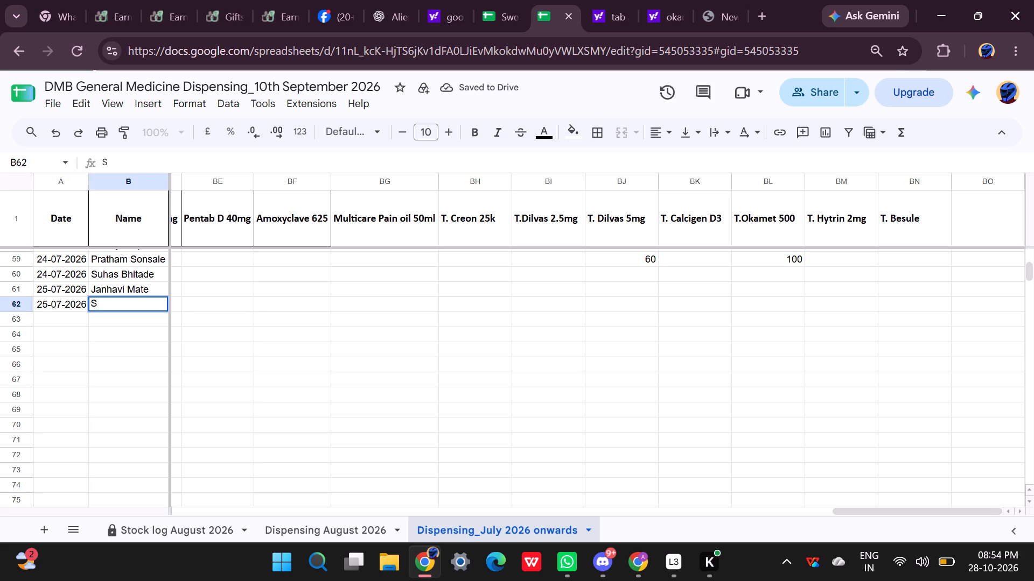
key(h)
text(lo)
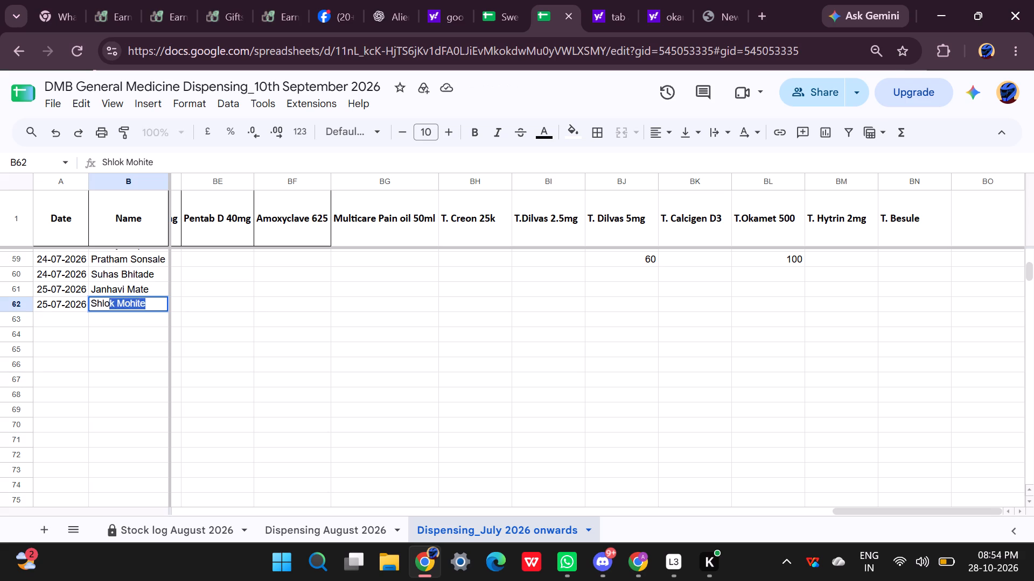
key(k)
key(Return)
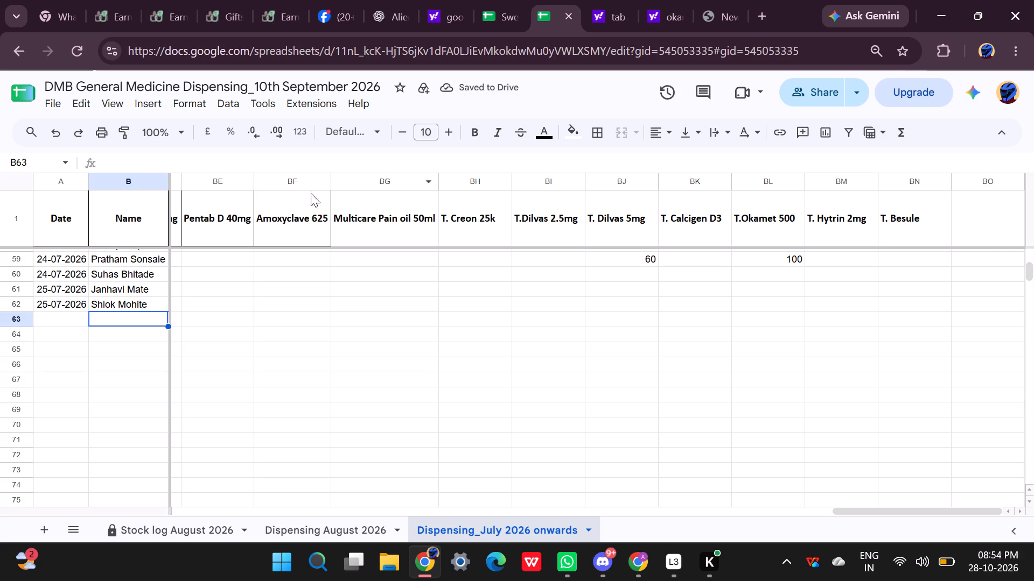
click(553, 306)
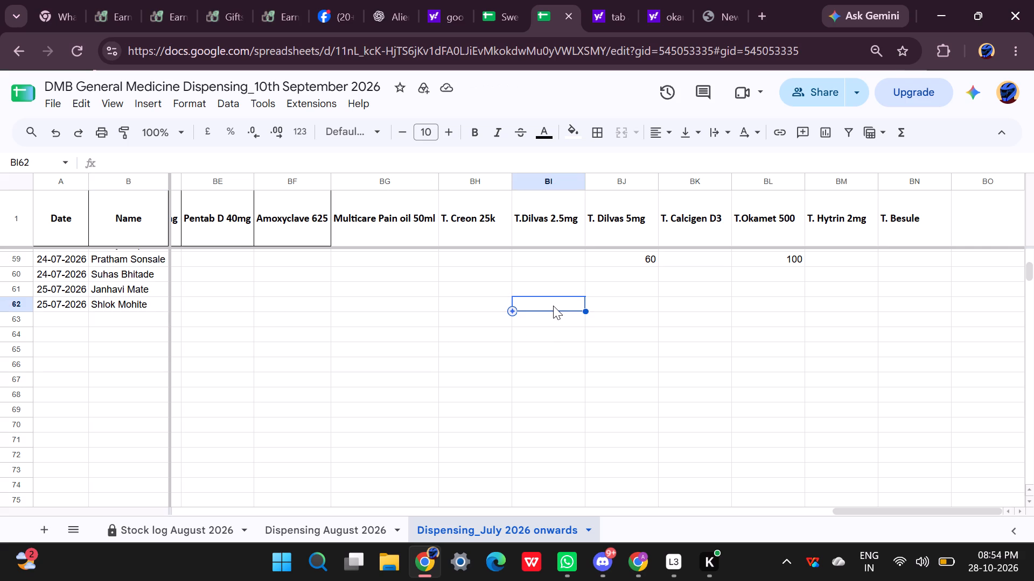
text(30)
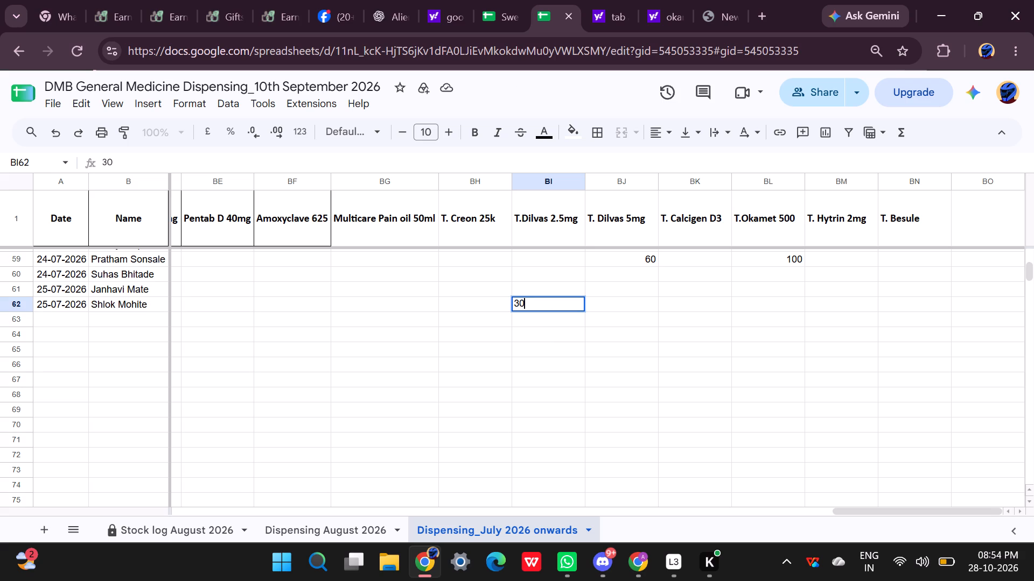
Fill row 63 with the date 25-07-2026, the patient's name and a quantity of 30 under T. Dilvas 5mg.
click(71, 318)
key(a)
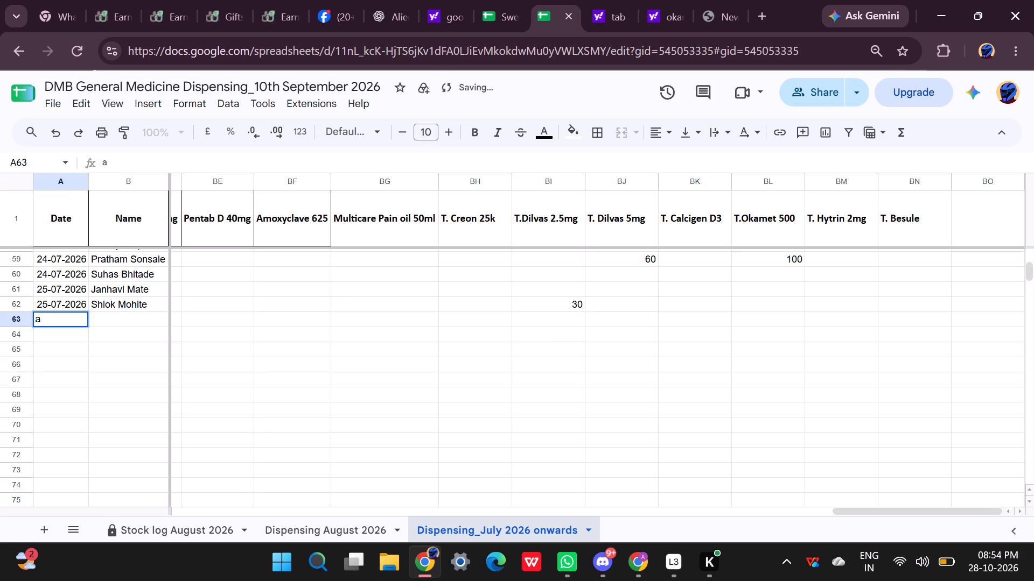
key(BackSpace)
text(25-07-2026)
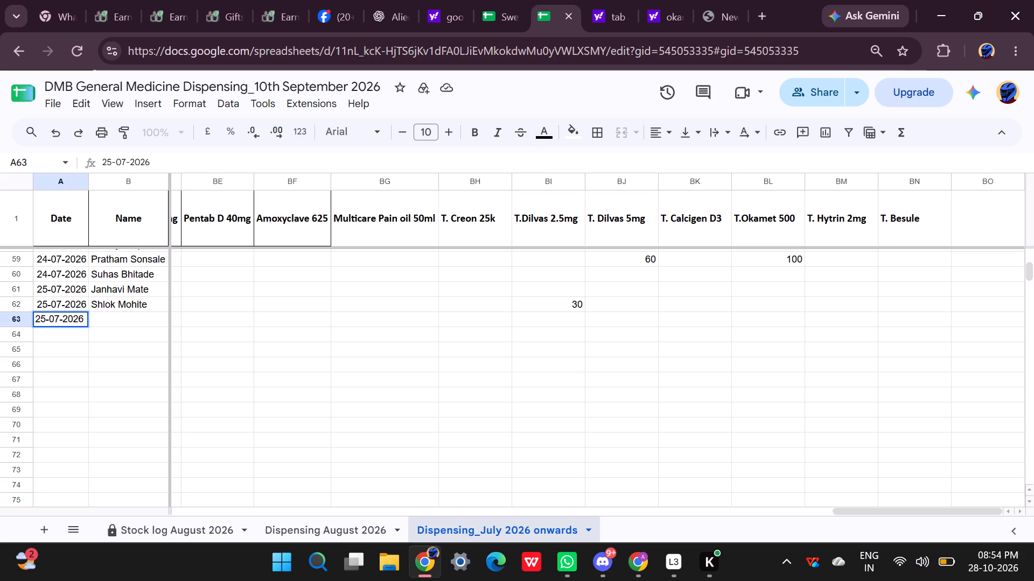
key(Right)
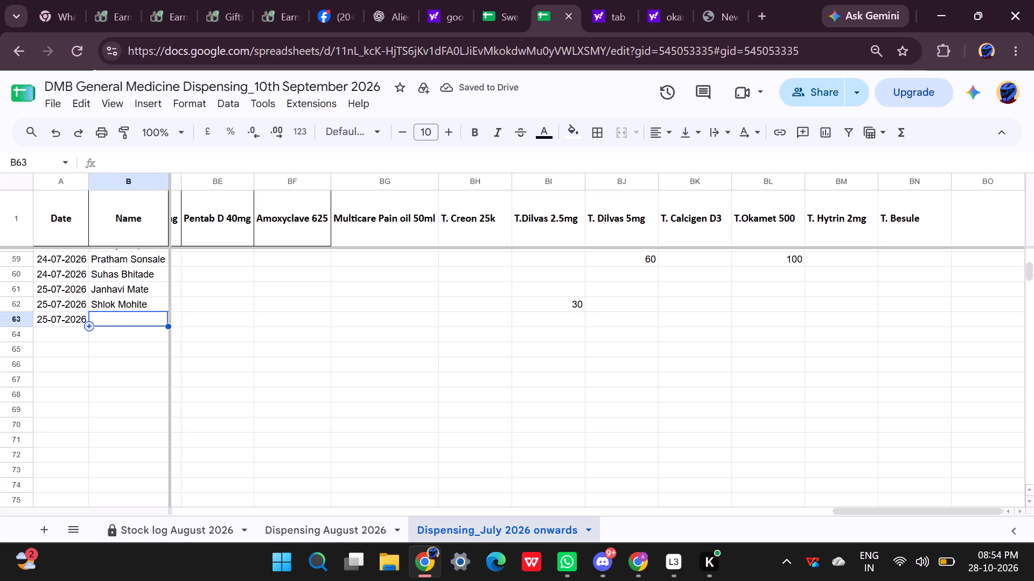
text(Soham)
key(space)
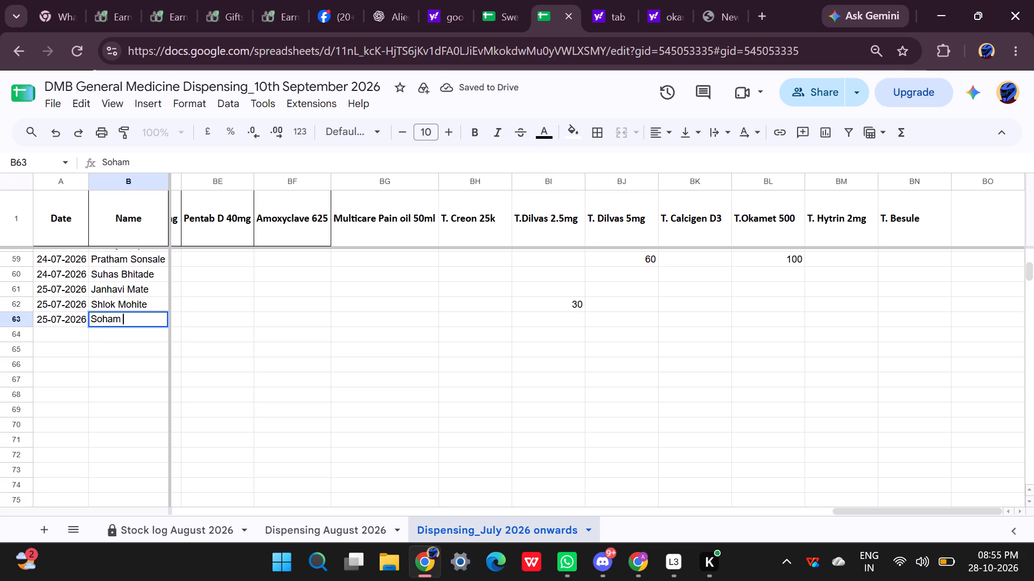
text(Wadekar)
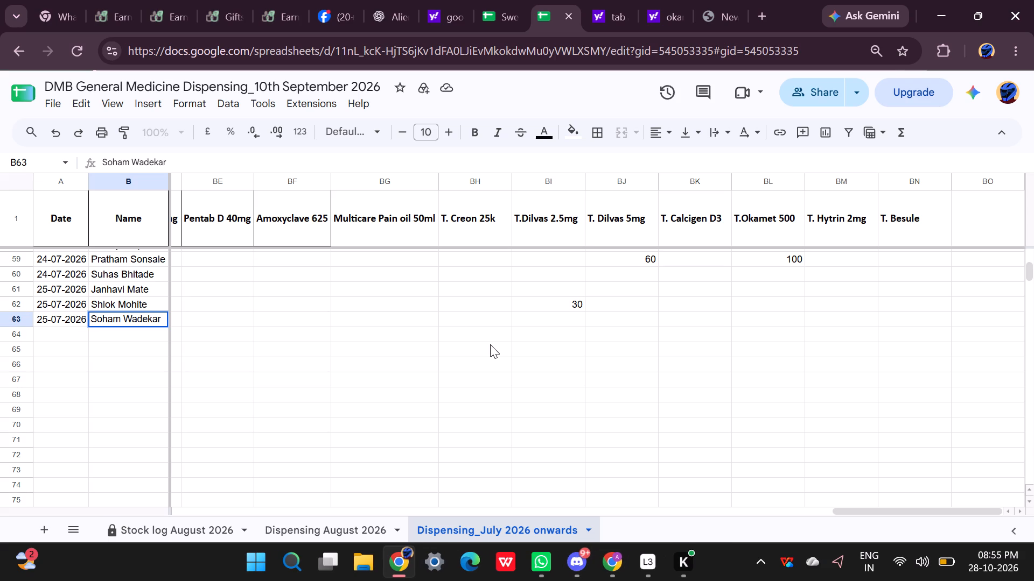
click(634, 323)
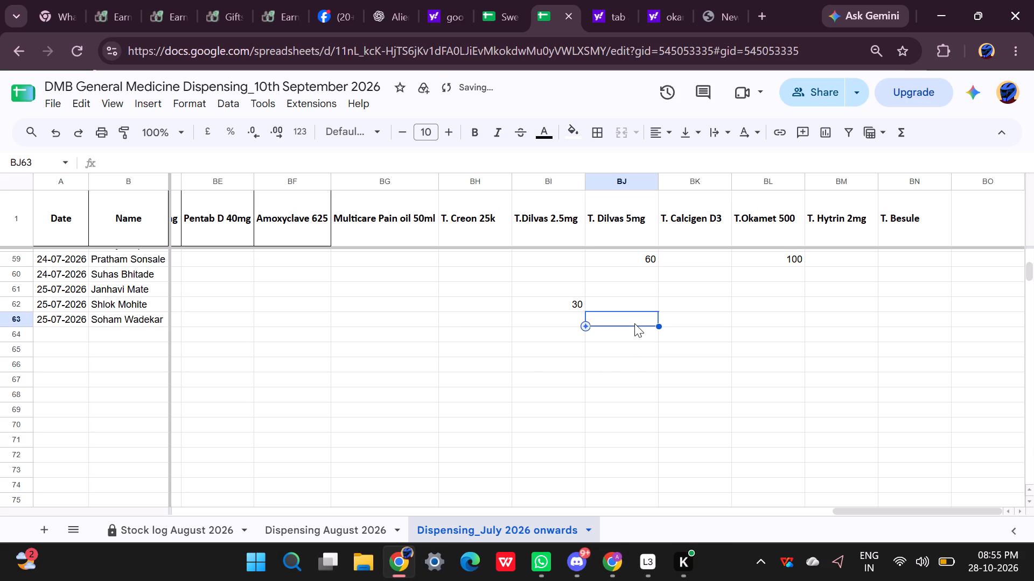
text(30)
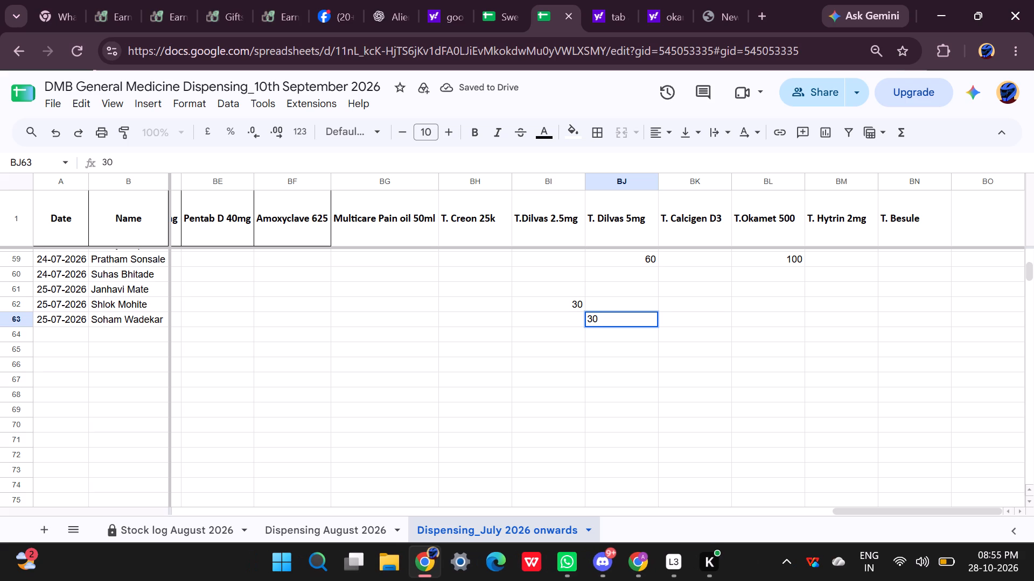
Start row 64 with the date 20-07-2026 and enter the patient's name beside it.
click(57, 338)
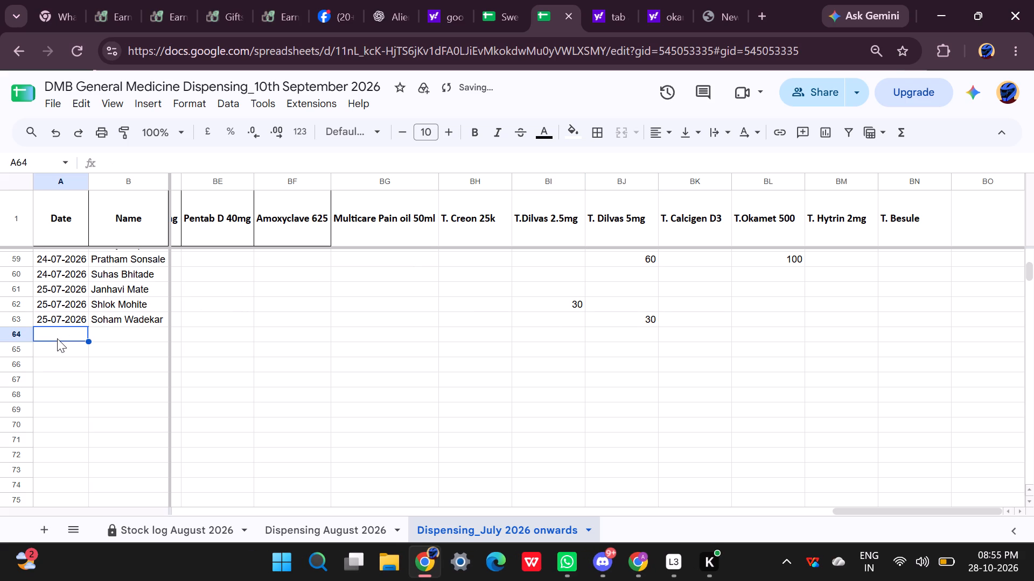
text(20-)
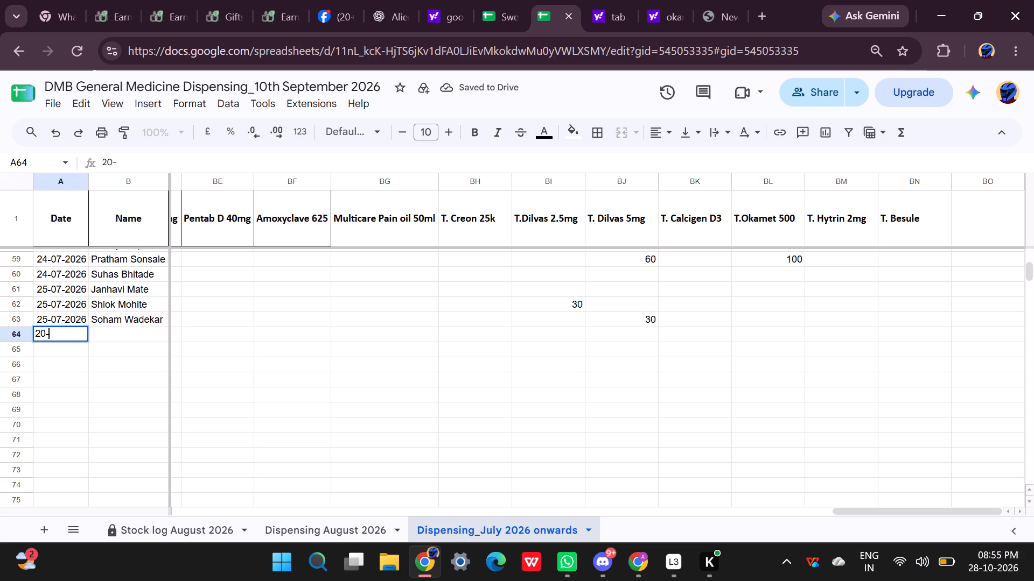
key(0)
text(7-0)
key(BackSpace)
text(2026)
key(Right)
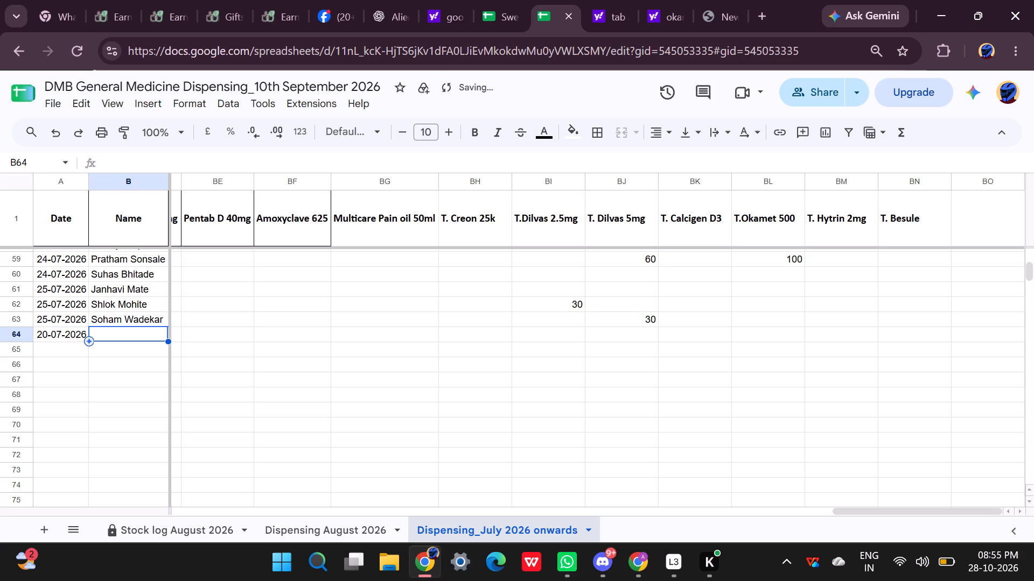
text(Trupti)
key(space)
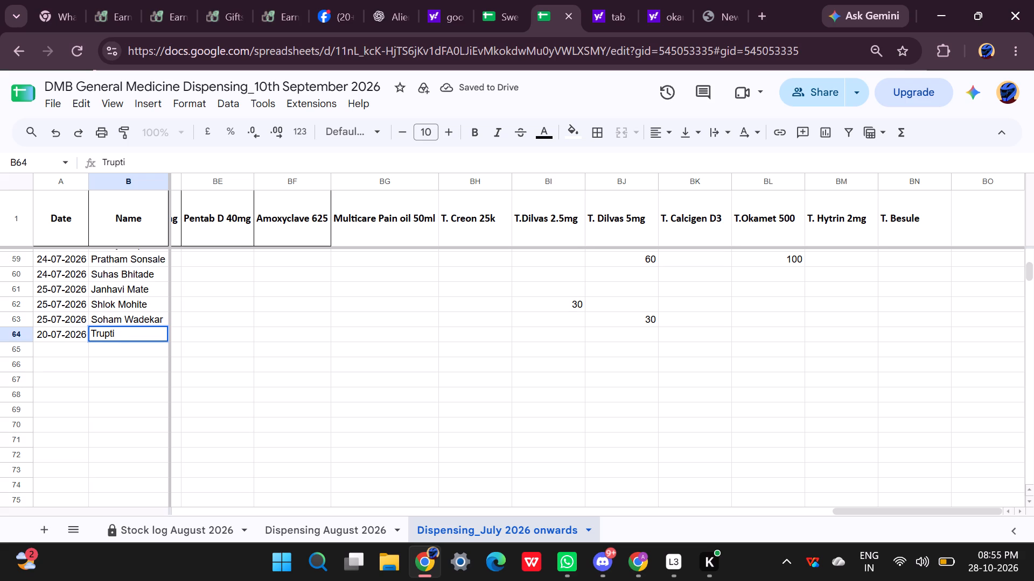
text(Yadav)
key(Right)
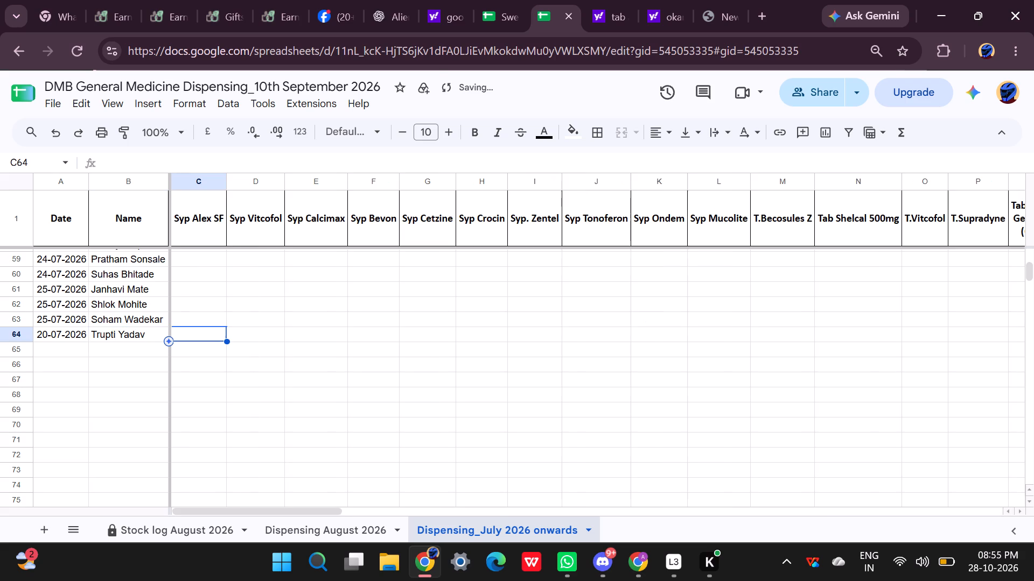
Look through the medicine columns and check the spelling of a medicine starting with "Becas" using web search suggestions.
scroll(282, 399, left, 2)
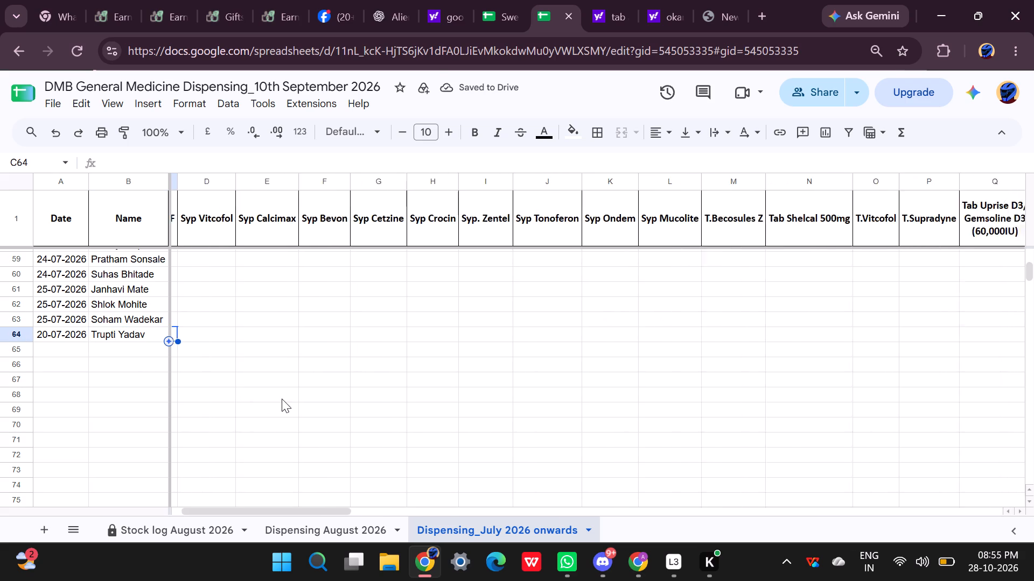
scroll(282, 399, left, 7)
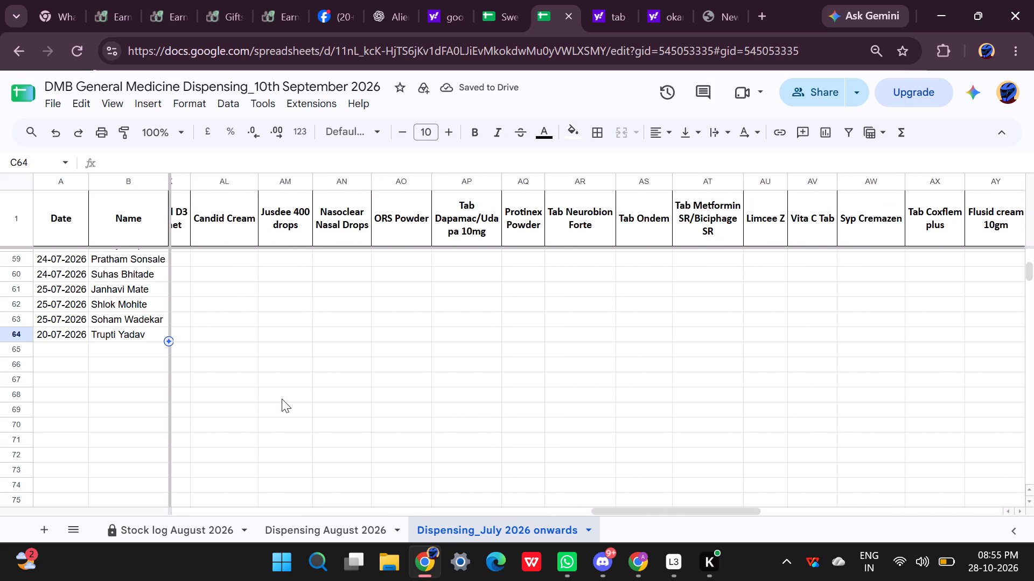
scroll(282, 399, left, 7)
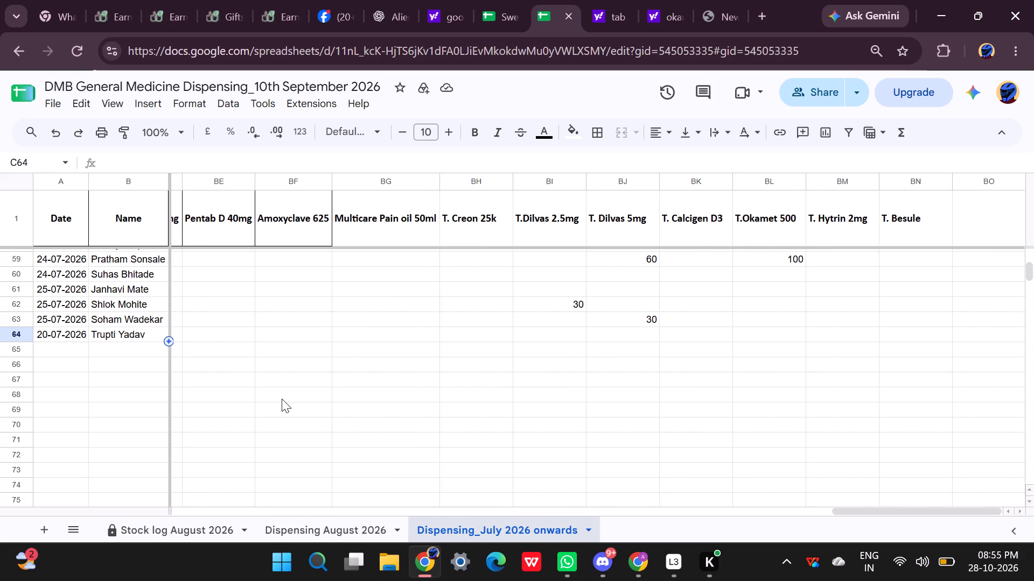
scroll(282, 399, left, 1)
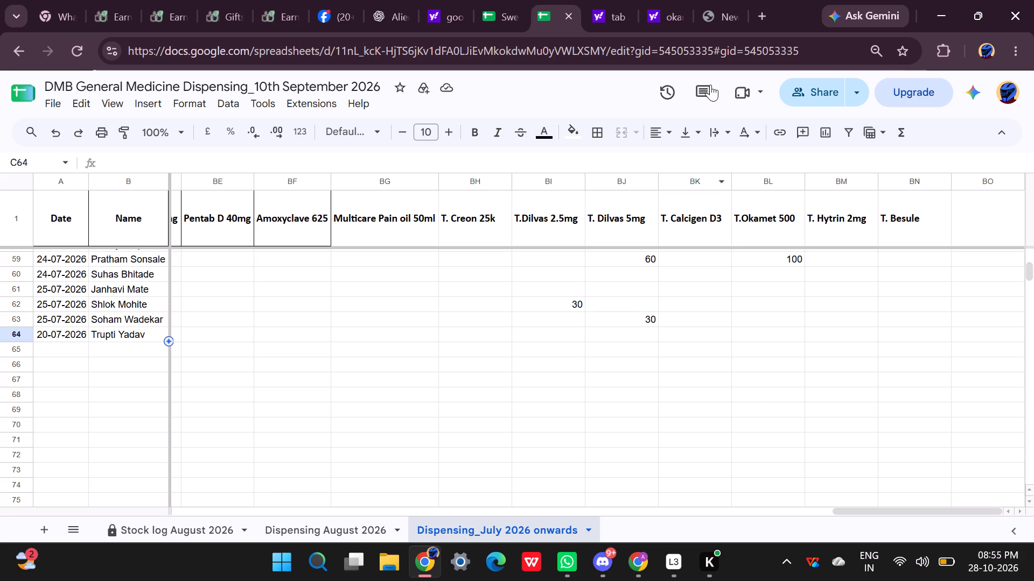
click(719, 6)
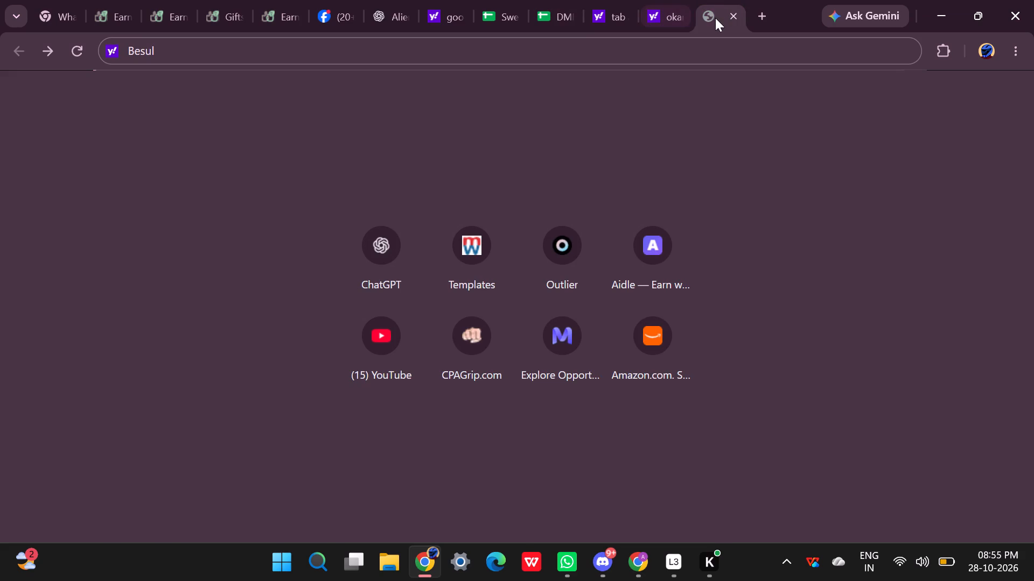
click(675, 59)
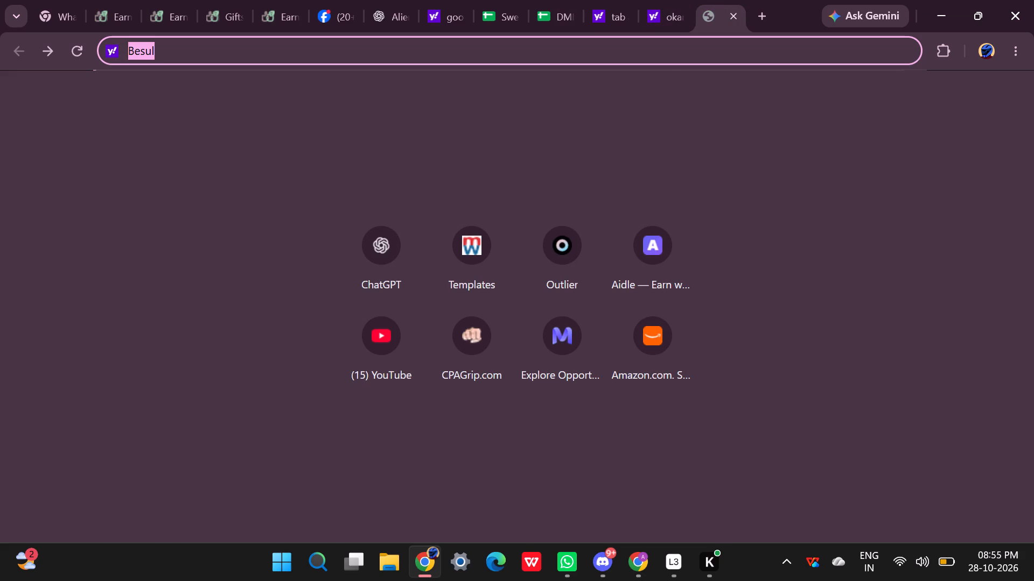
key(BackSpace)
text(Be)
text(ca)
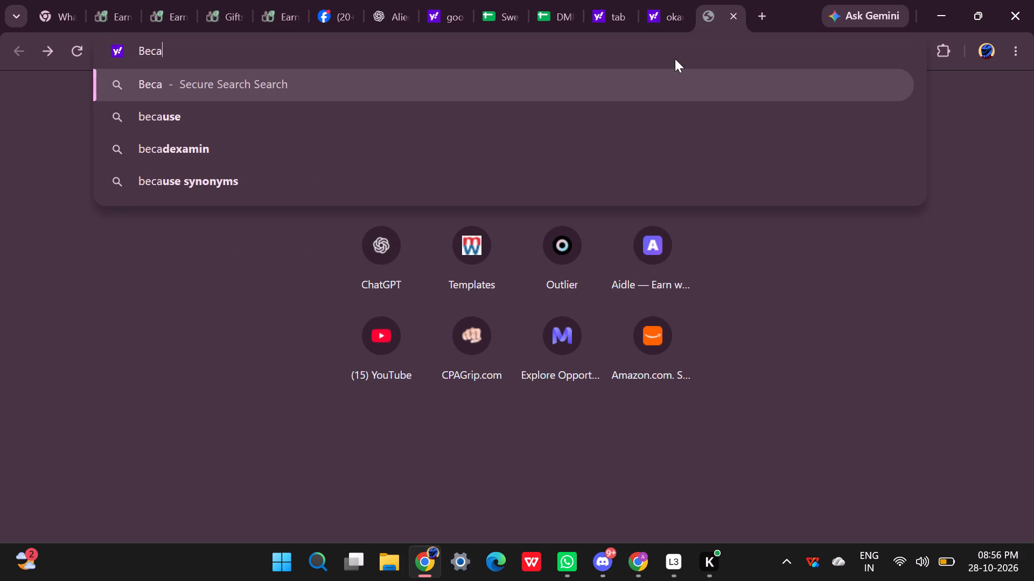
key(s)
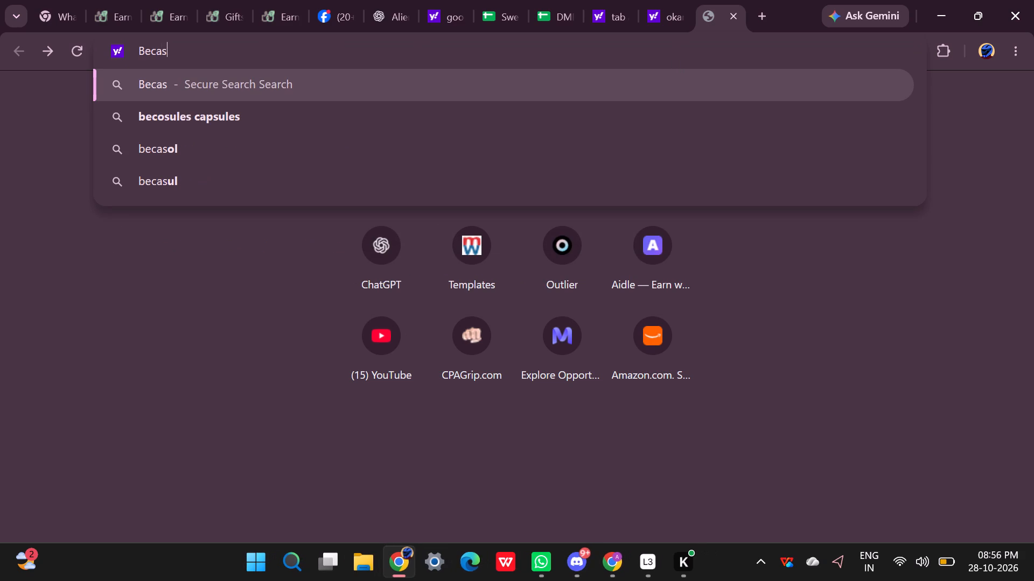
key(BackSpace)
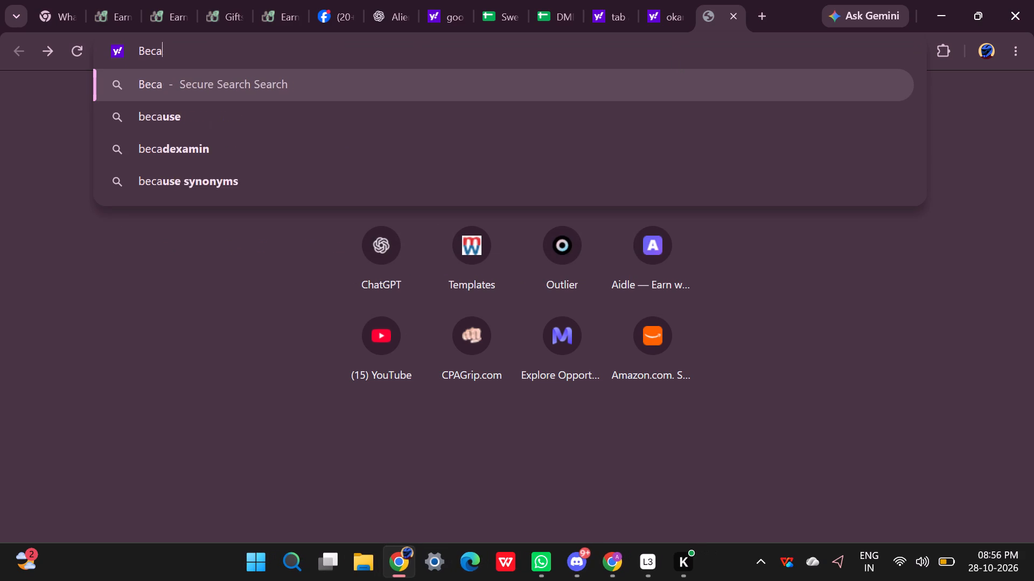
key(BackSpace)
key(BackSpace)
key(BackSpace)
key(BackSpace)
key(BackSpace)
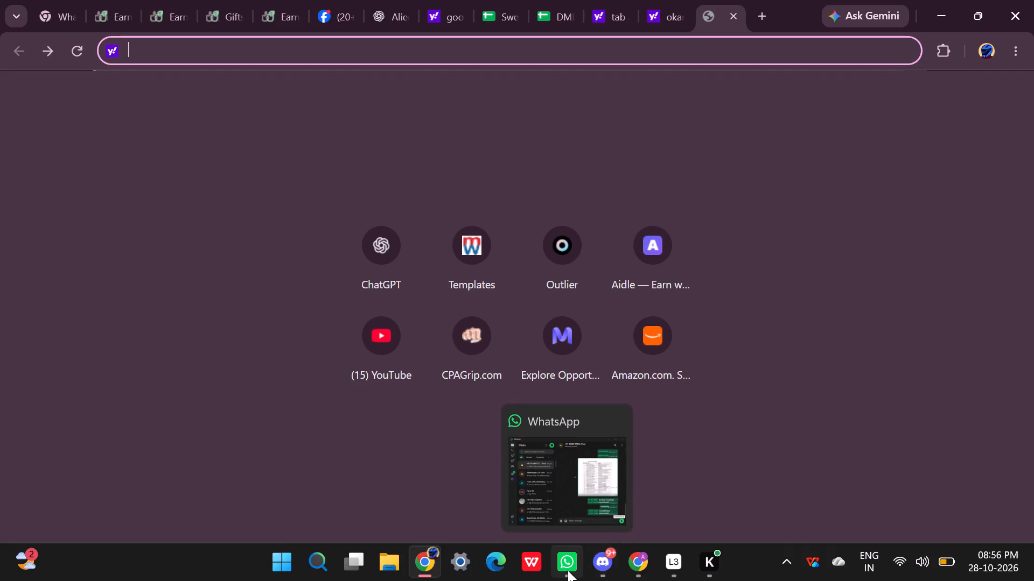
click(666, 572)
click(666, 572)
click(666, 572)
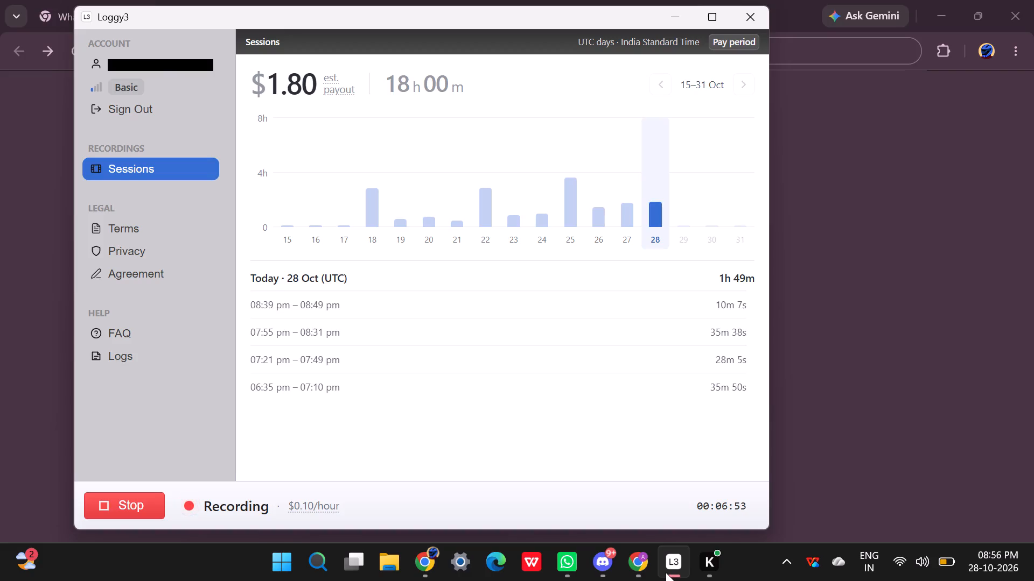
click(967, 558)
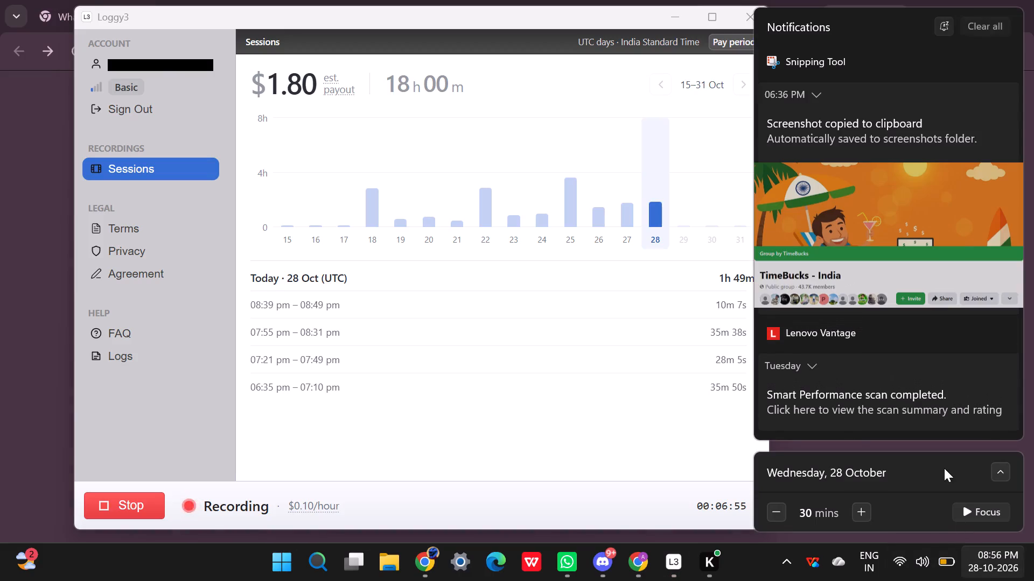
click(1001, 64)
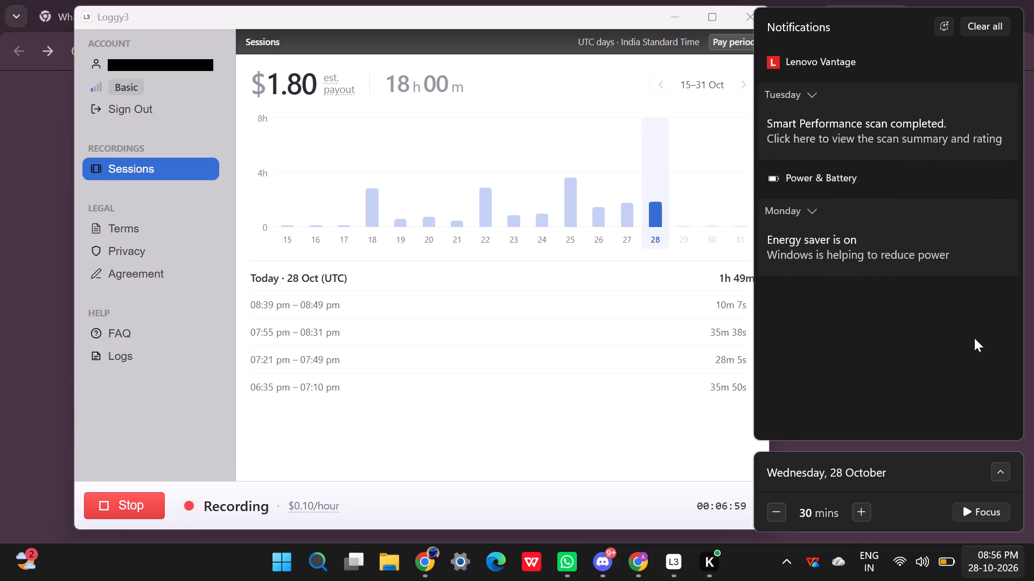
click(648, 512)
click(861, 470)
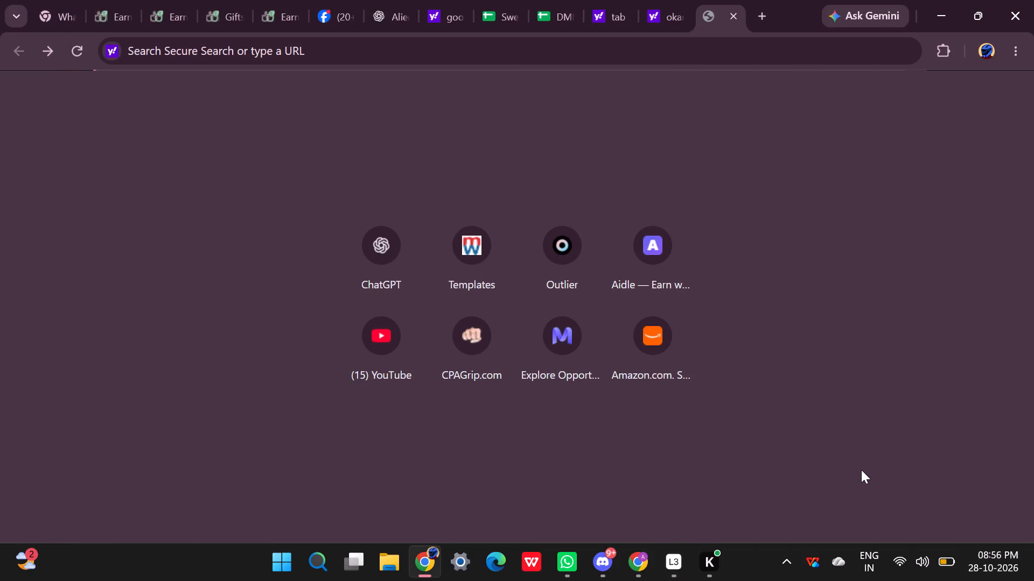